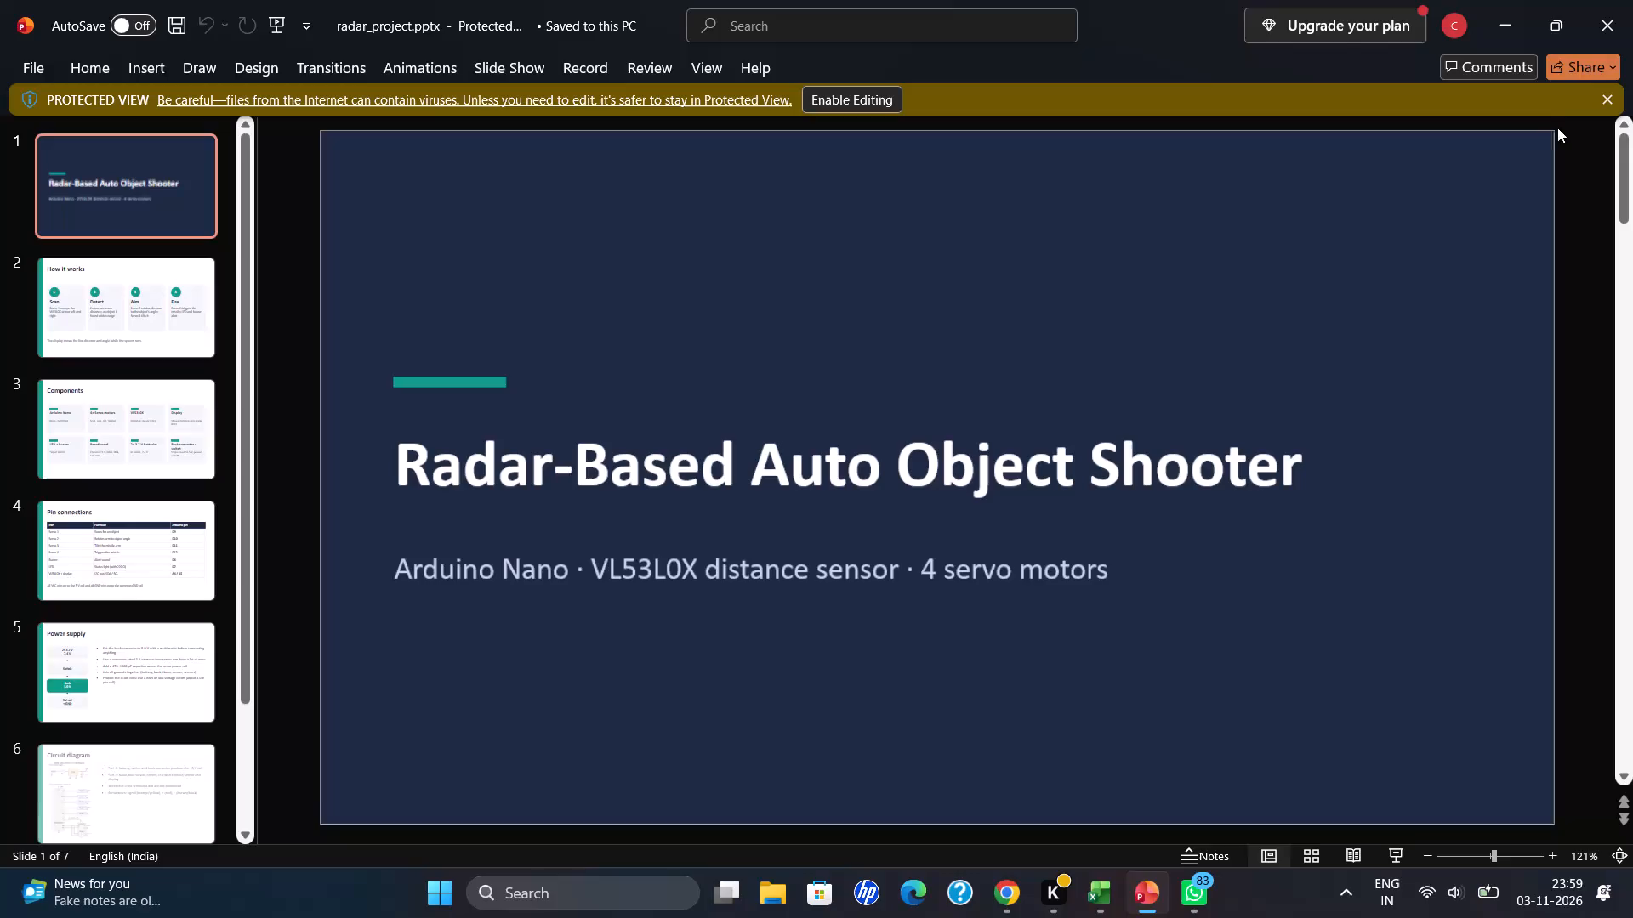
Enable editing of the protected radar_project.pptx presentation.
click(839, 105)
Look through the presentation's slides, from the title slide through components, pin connections and circuit diagram to the summary.
scroll(1079, 569, down, 4)
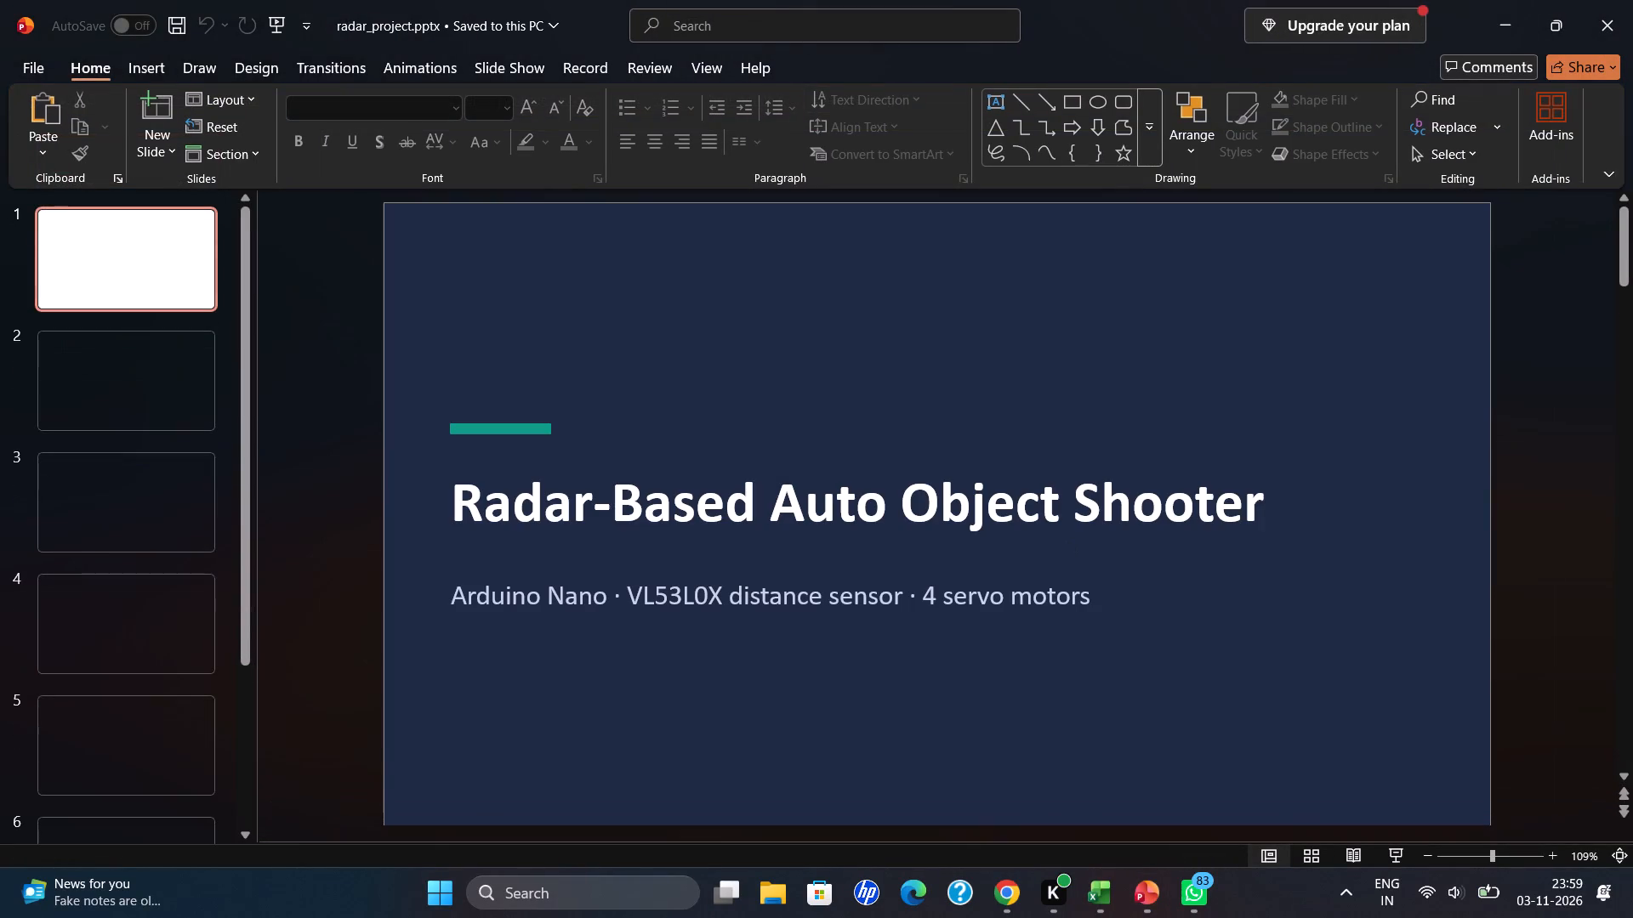
scroll(1079, 569, down, 4)
scroll(1186, 535, down, 3)
scroll(1195, 583, up, 2)
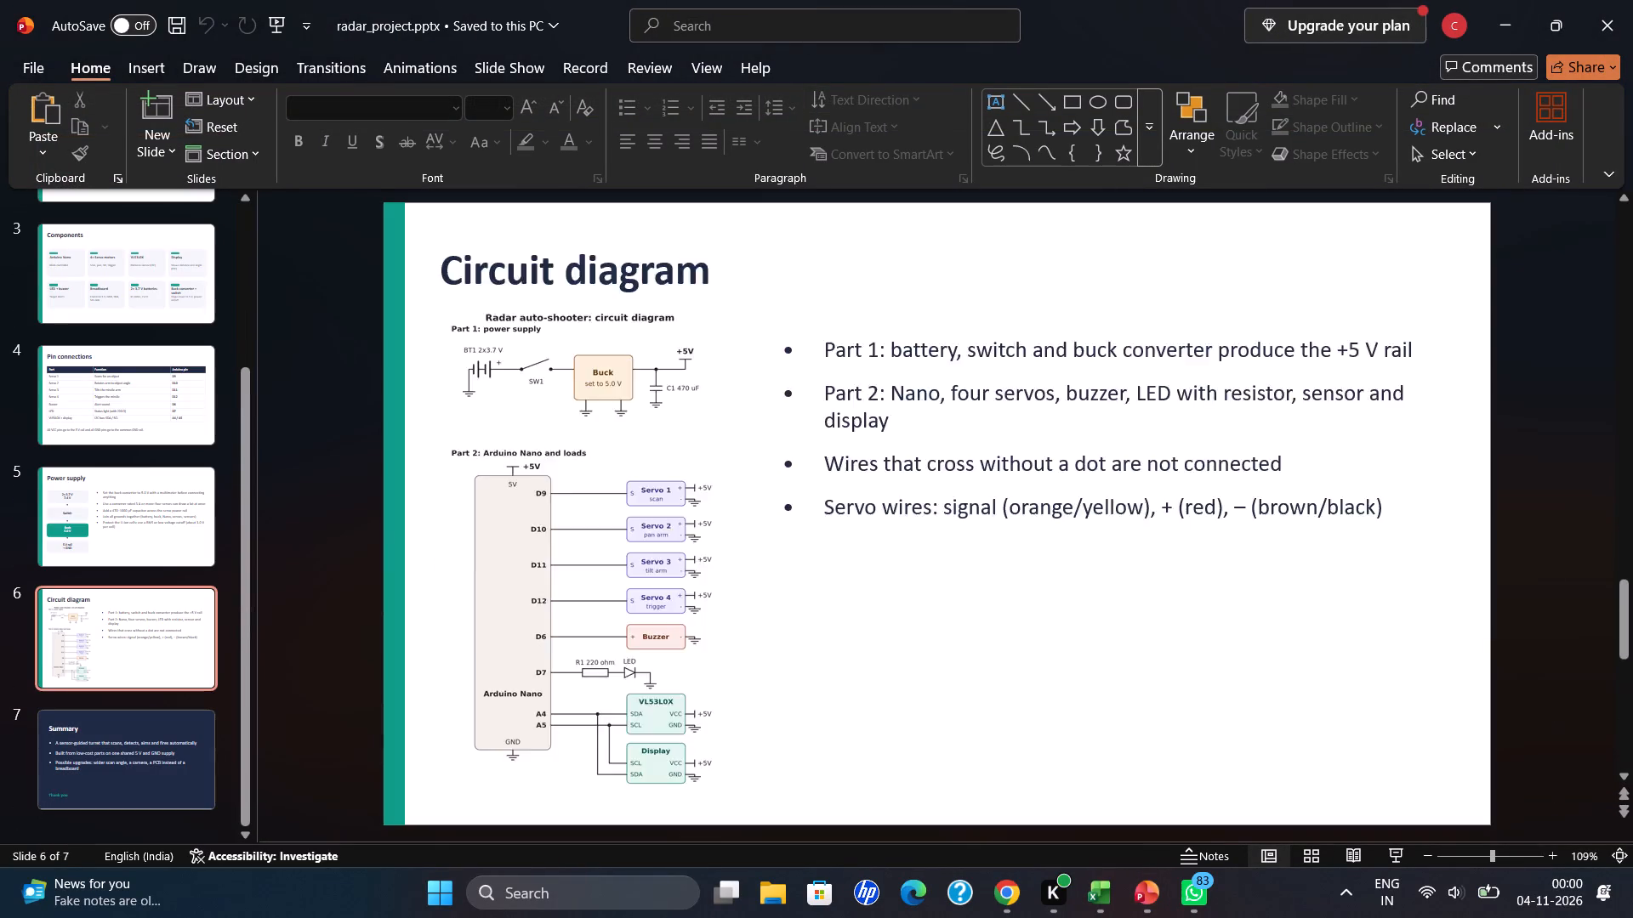
scroll(1195, 583, up, 1)
scroll(1195, 583, down, 1)
scroll(1195, 583, up, 2)
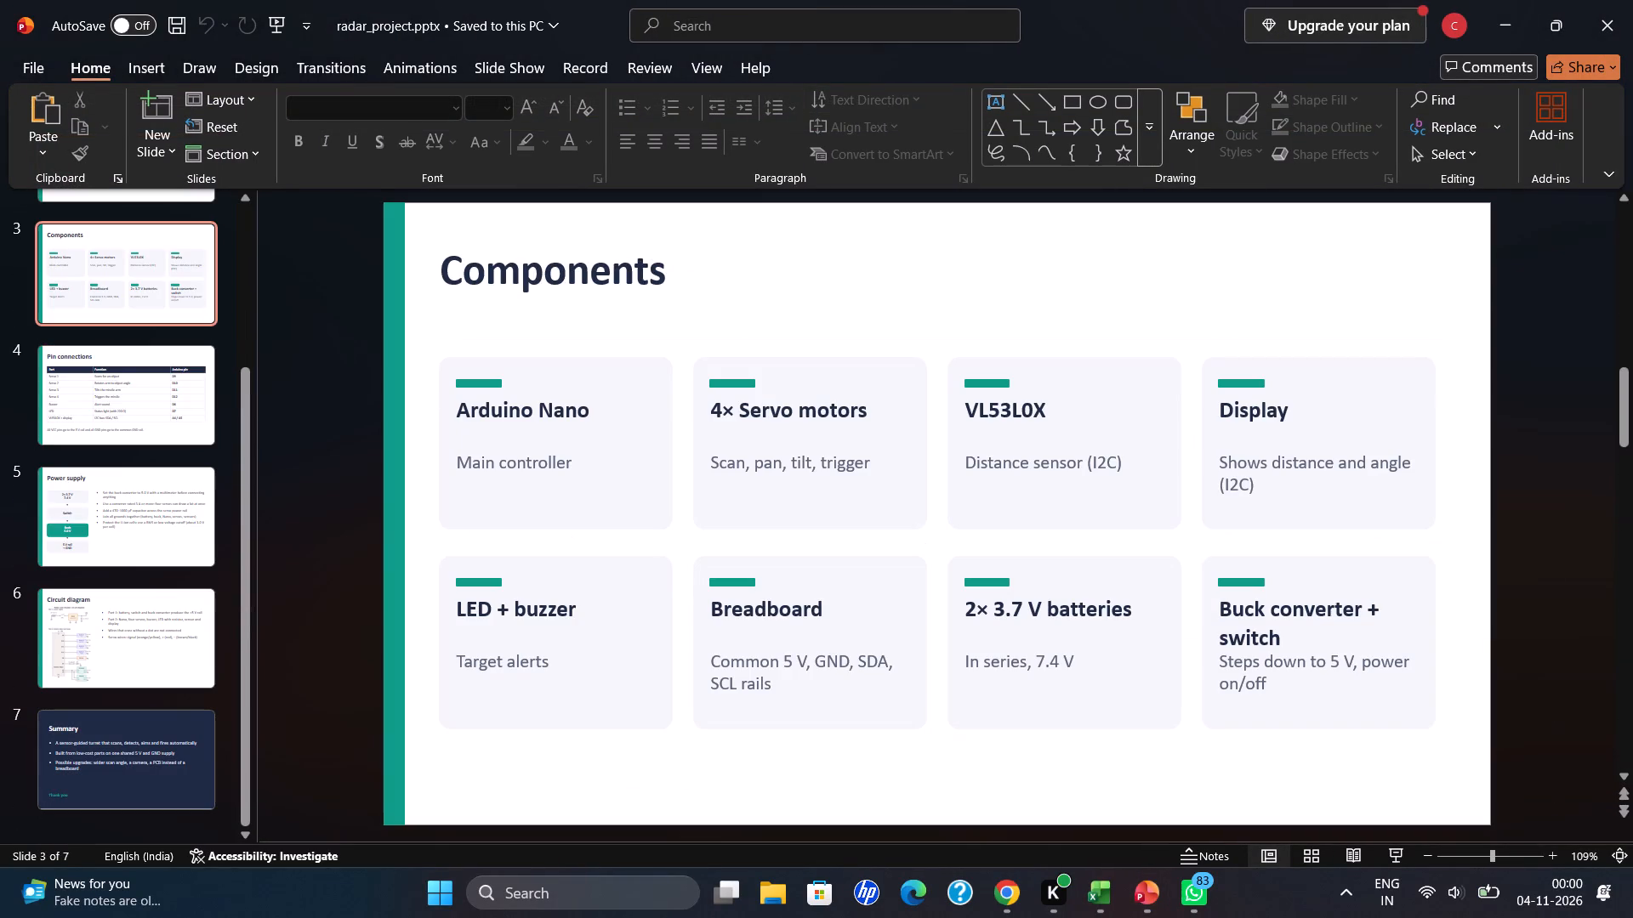
scroll(1195, 583, up, 3)
scroll(1195, 583, down, 3)
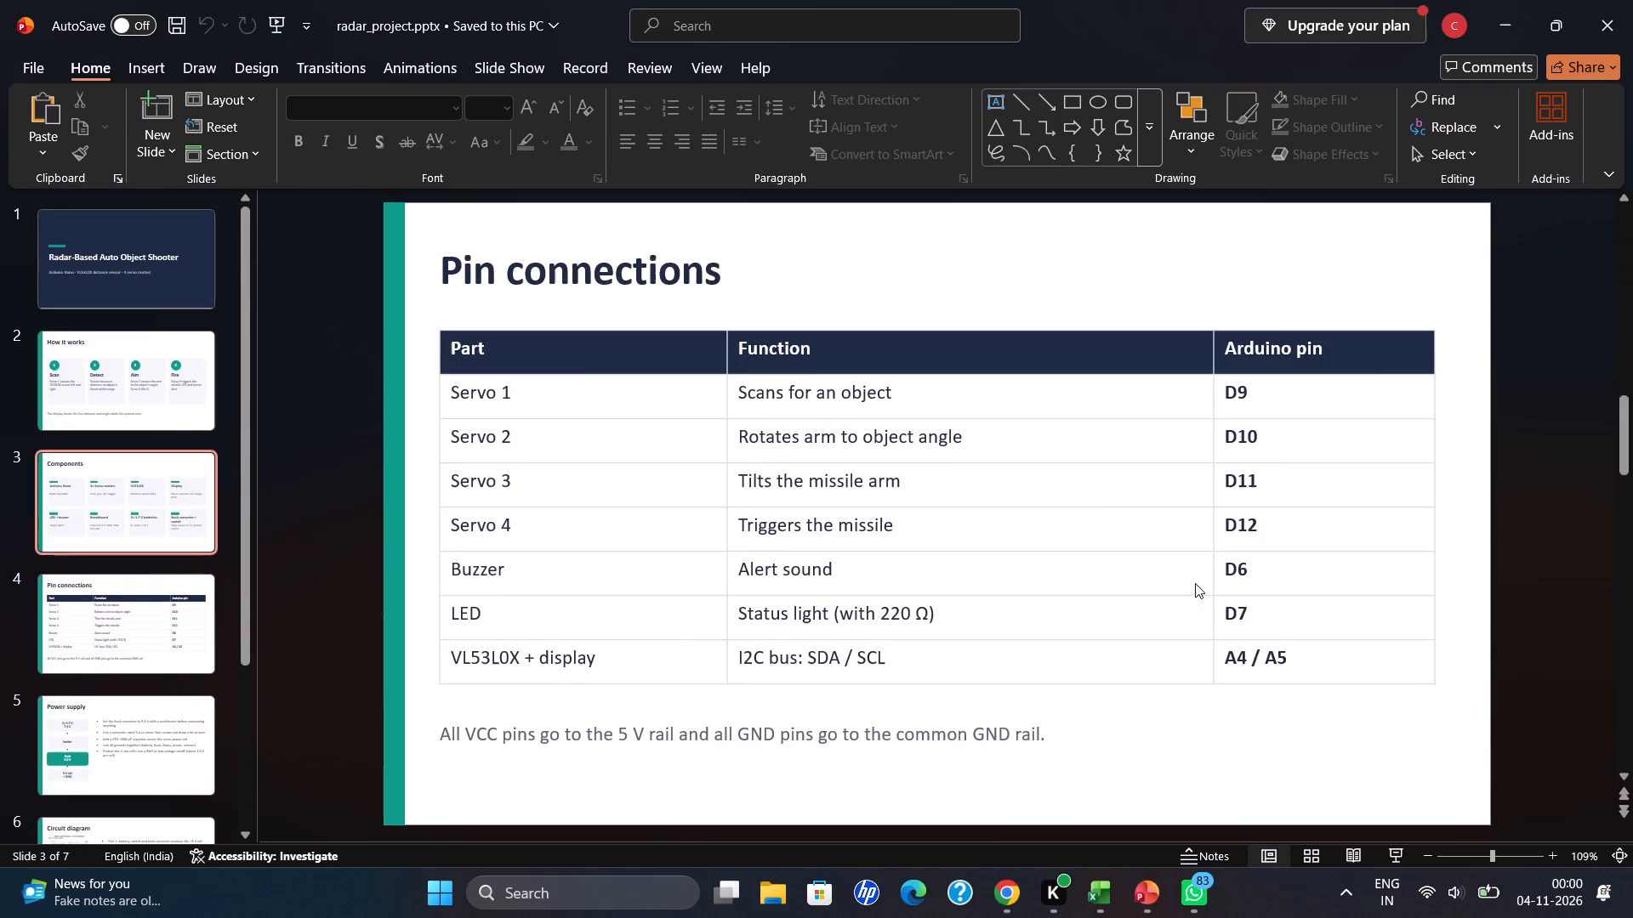
scroll(1195, 583, down, 4)
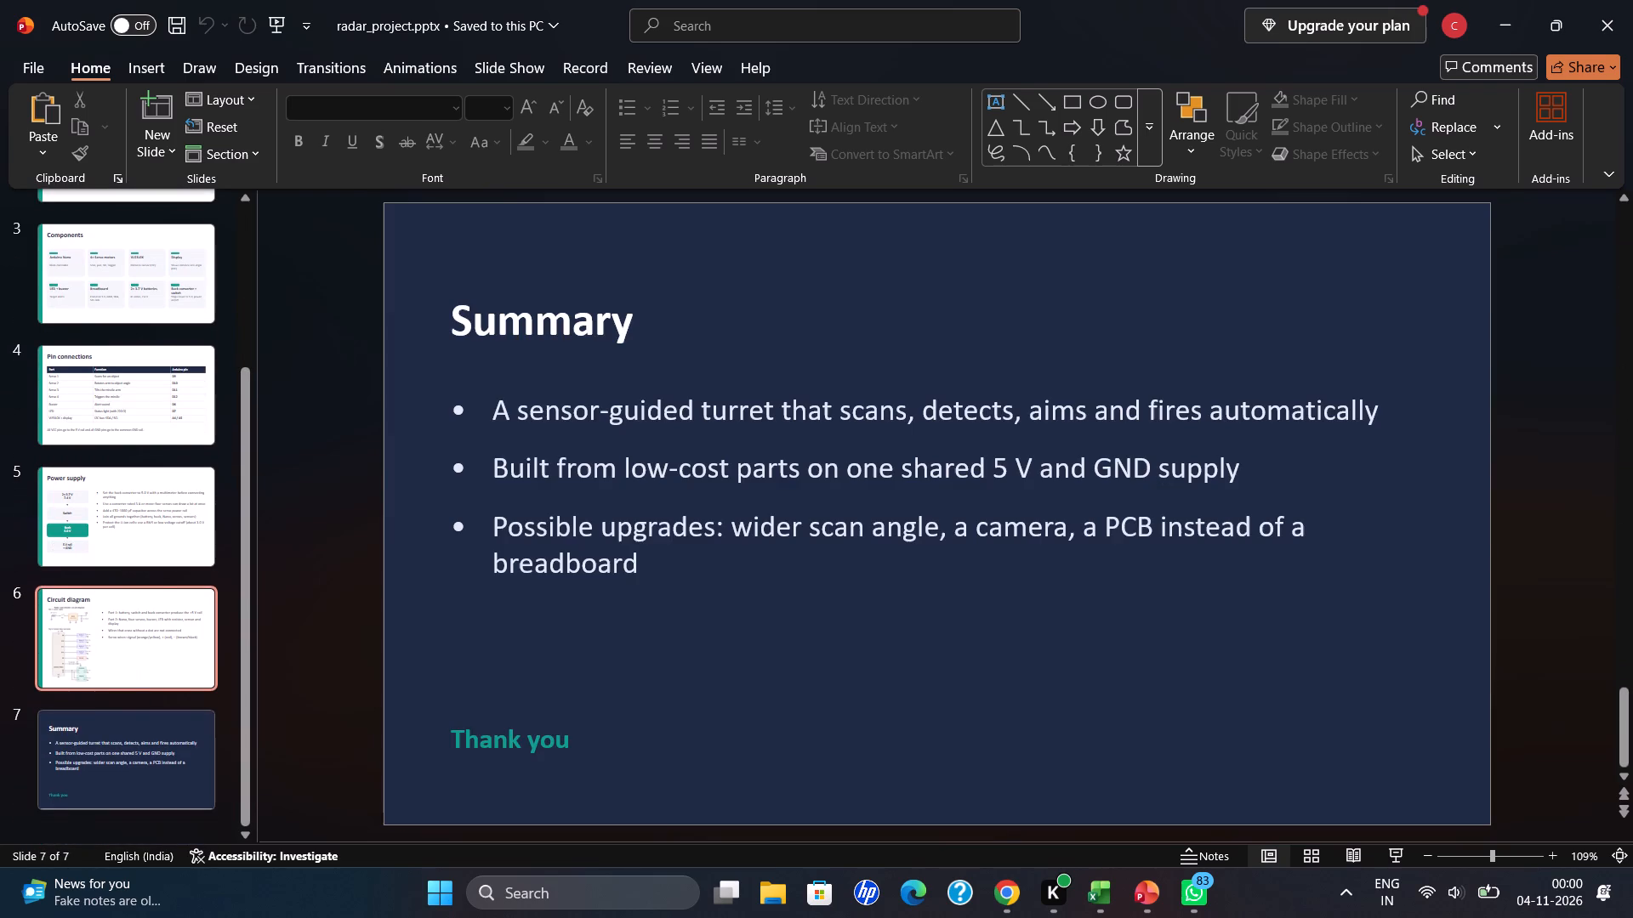
Cut the circuit diagram picture from the Circuit diagram slide.
scroll(1195, 583, up, 1)
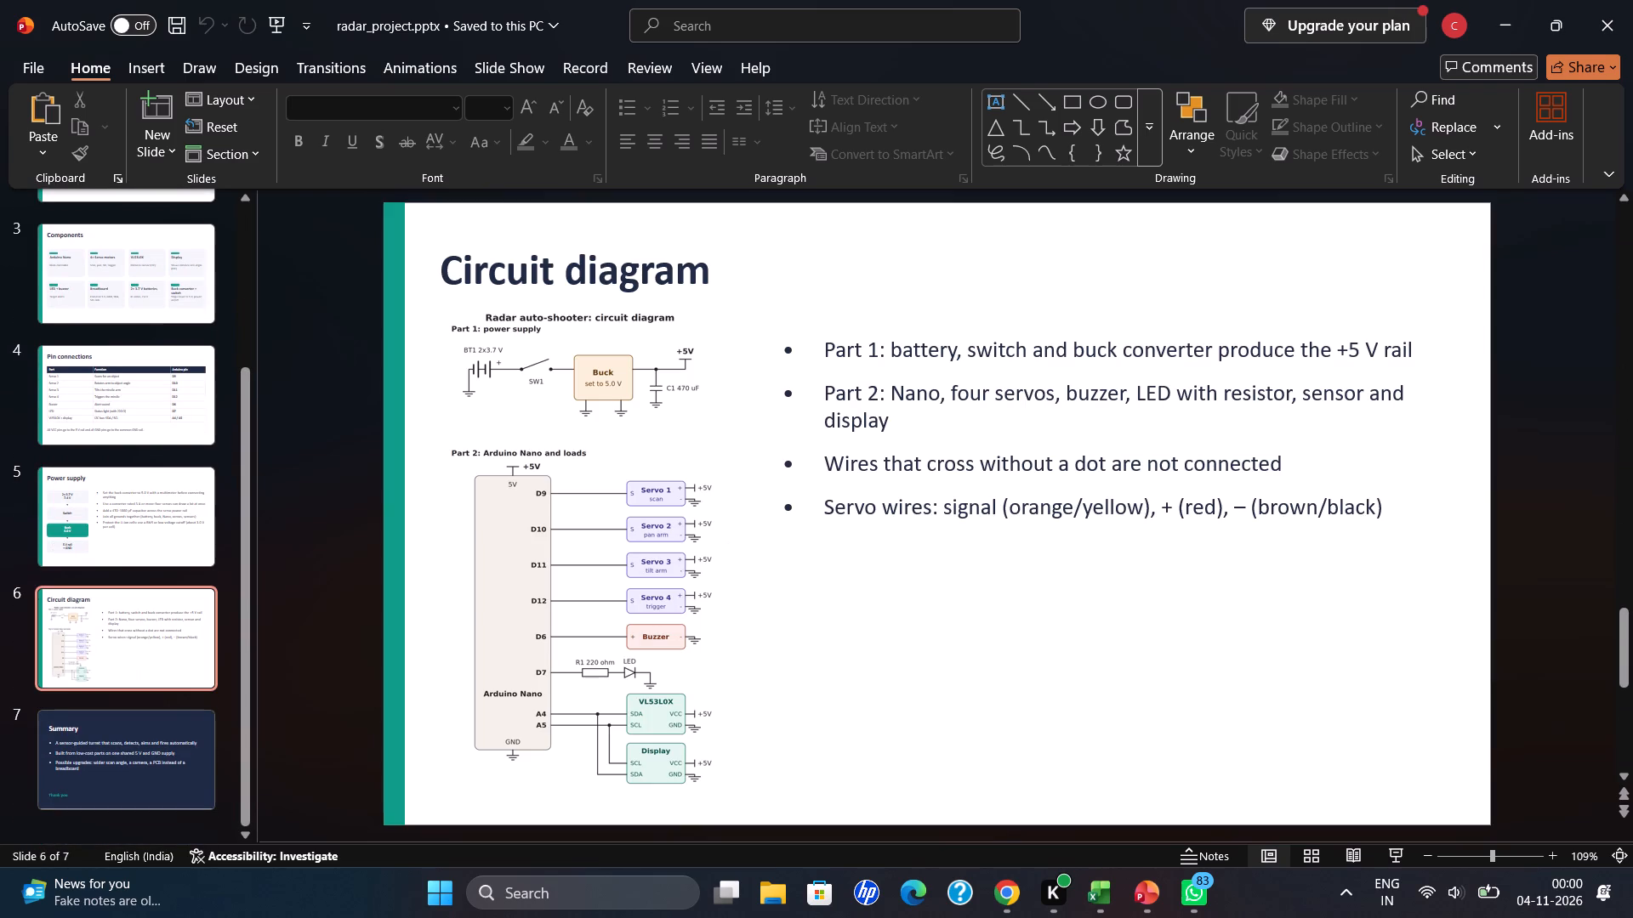
click(693, 472)
right_click(630, 362)
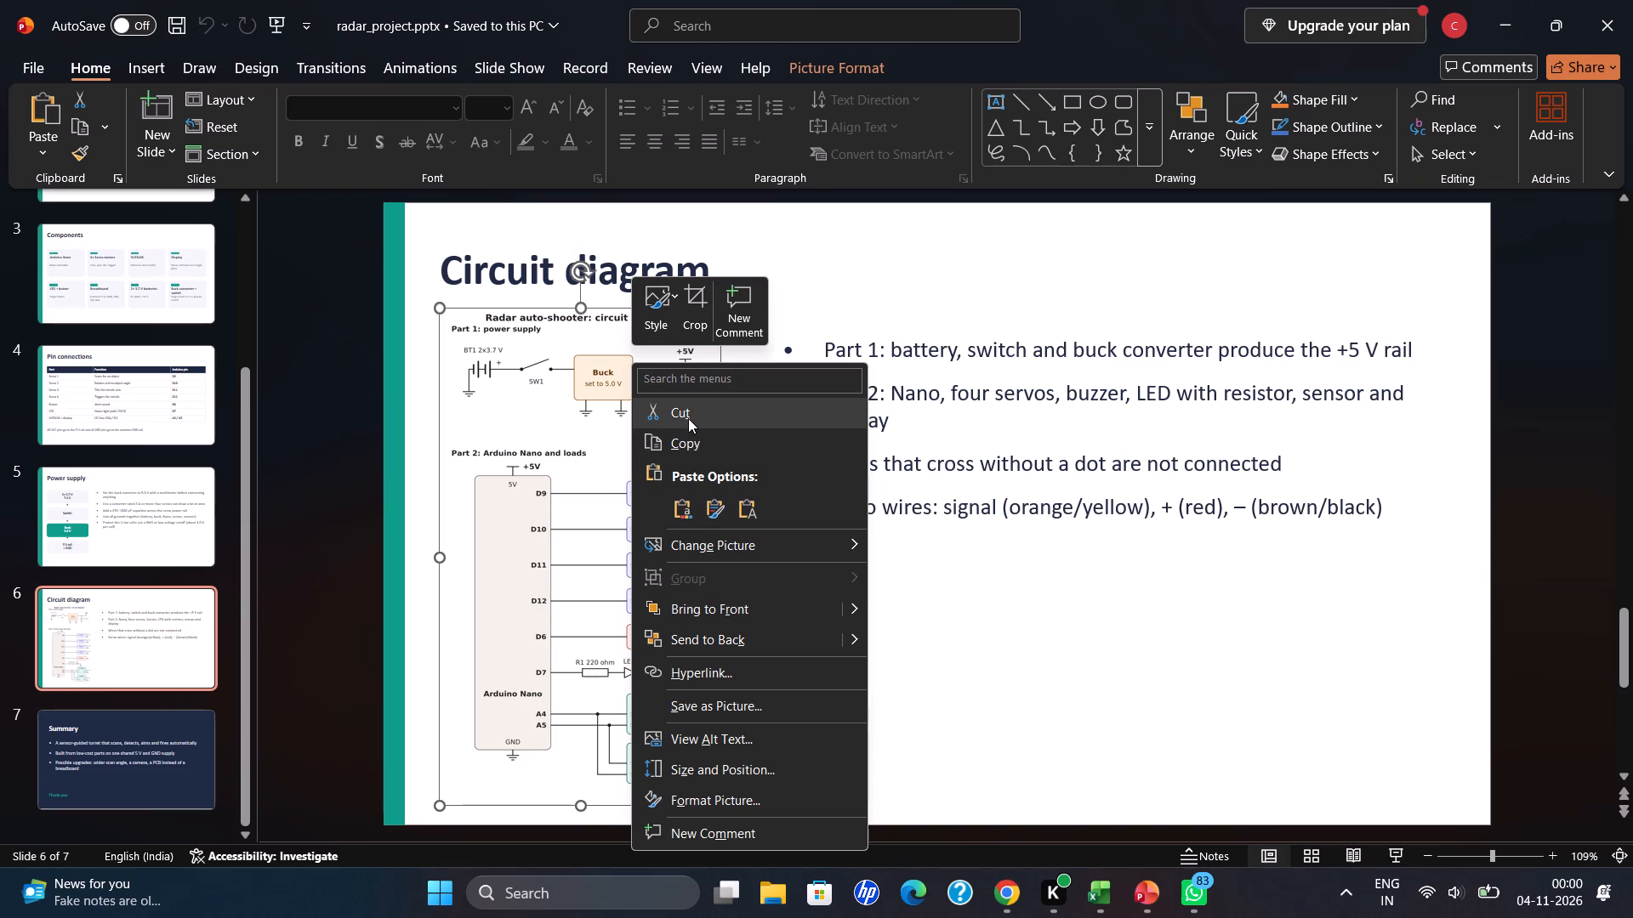
click(691, 420)
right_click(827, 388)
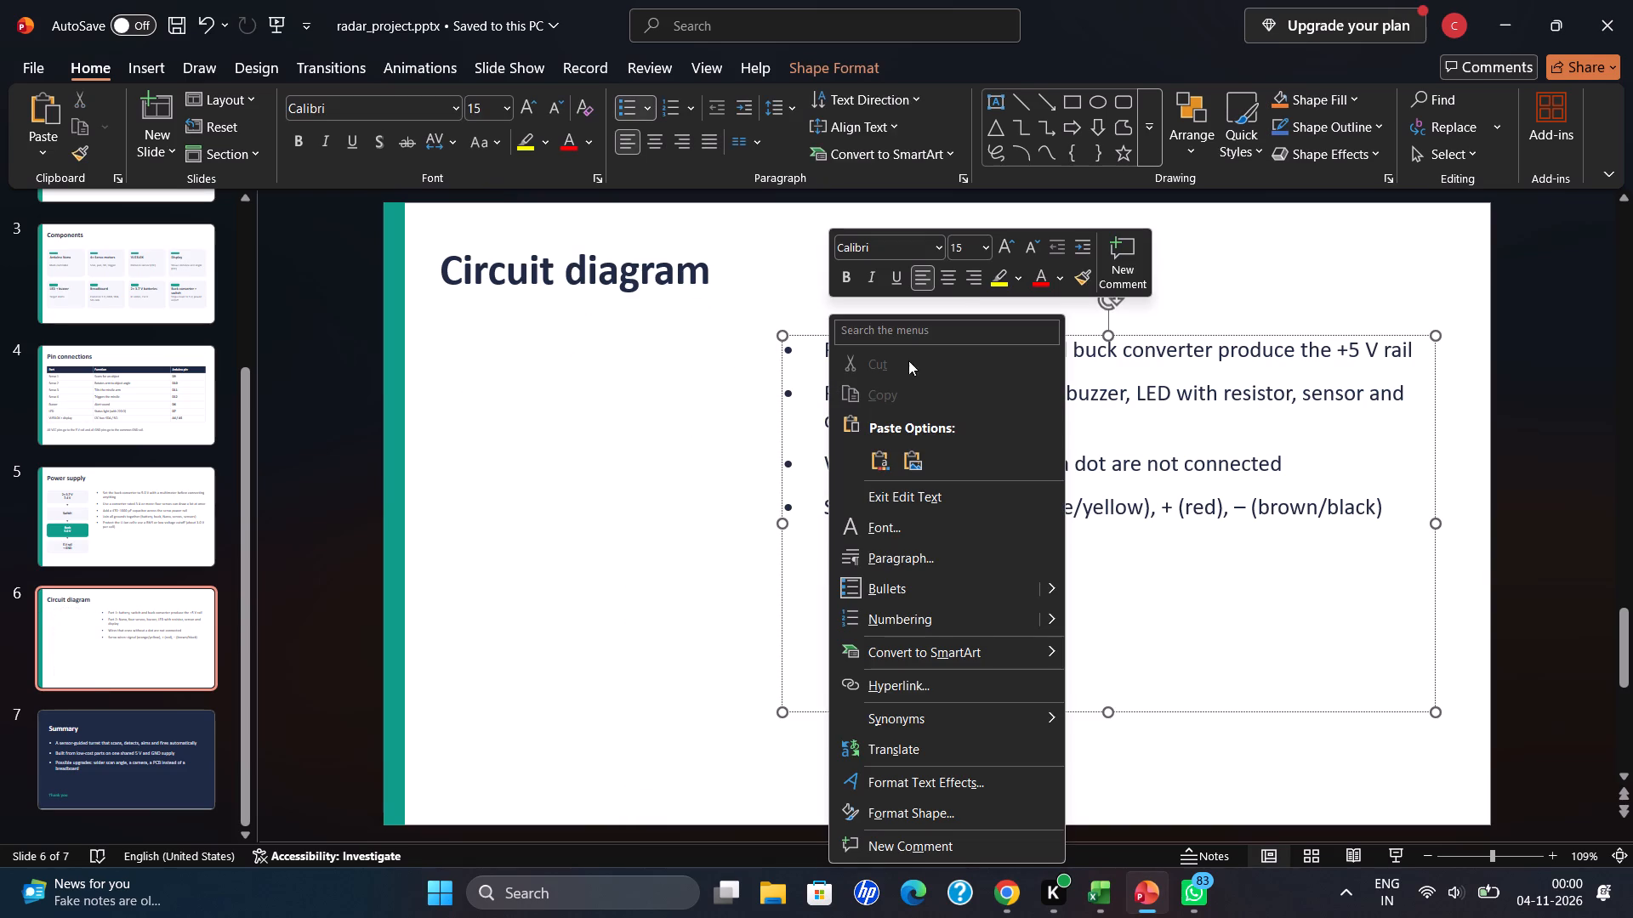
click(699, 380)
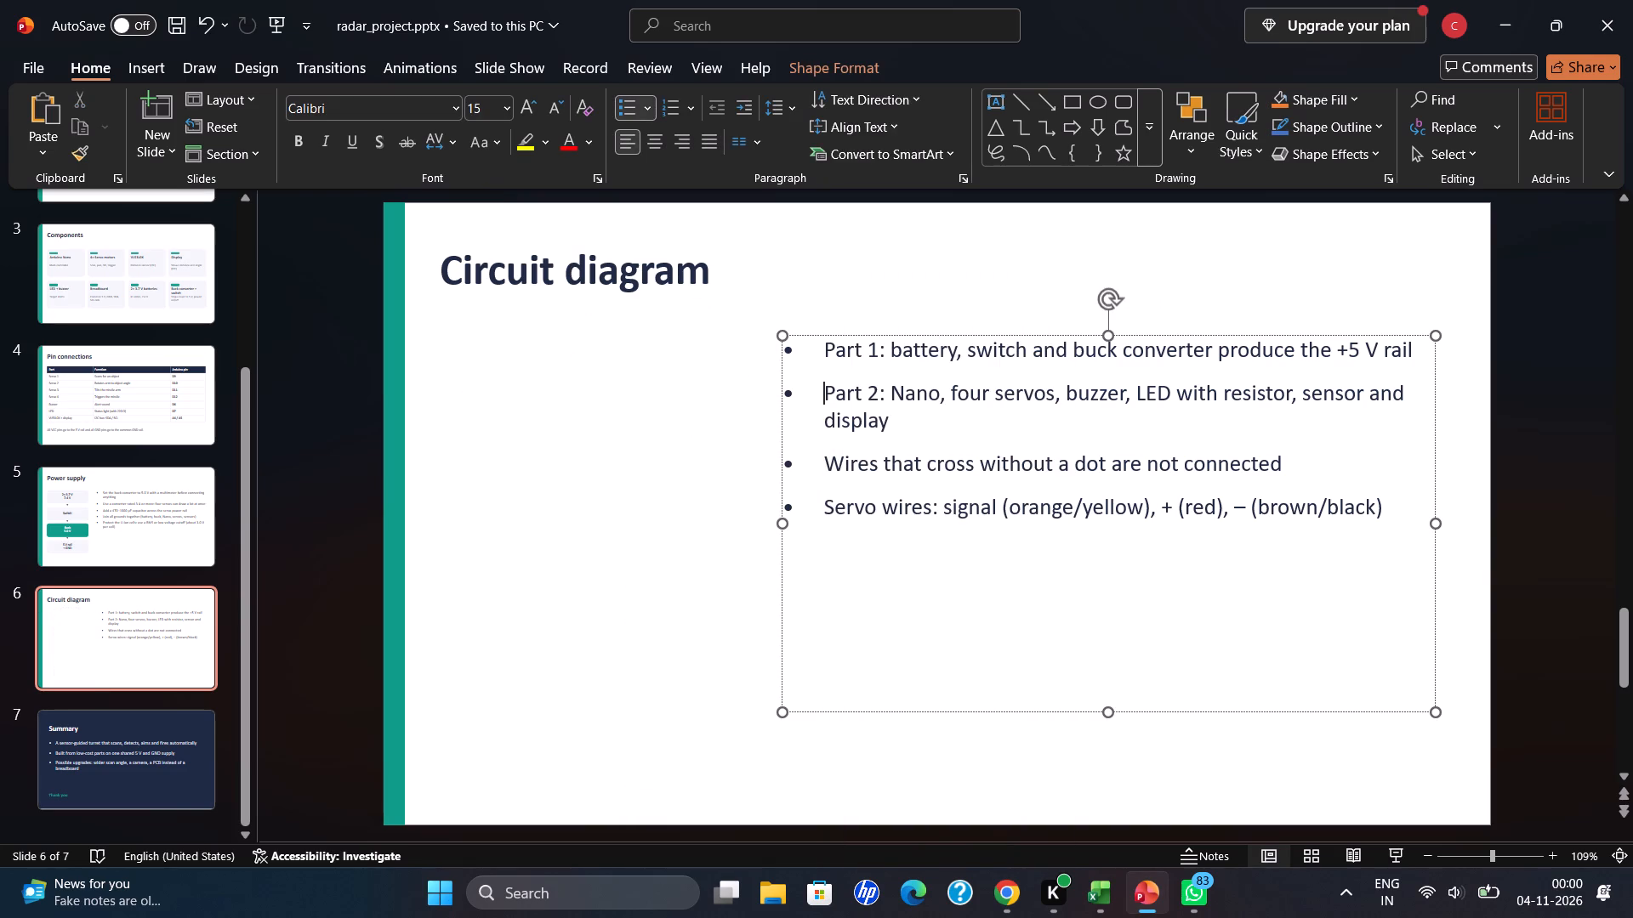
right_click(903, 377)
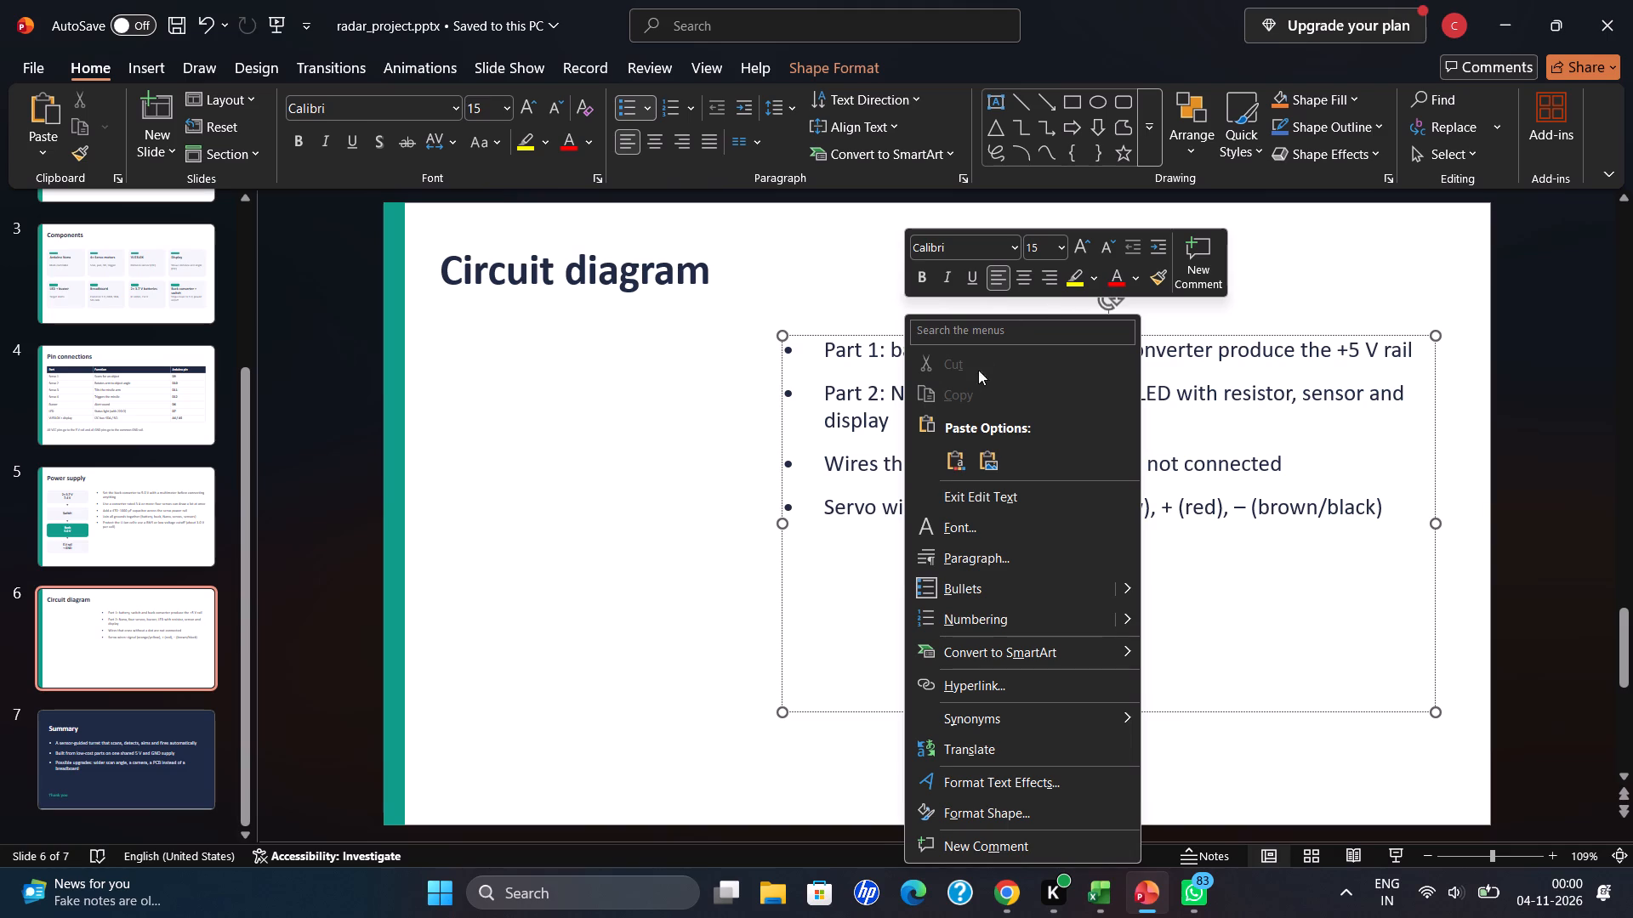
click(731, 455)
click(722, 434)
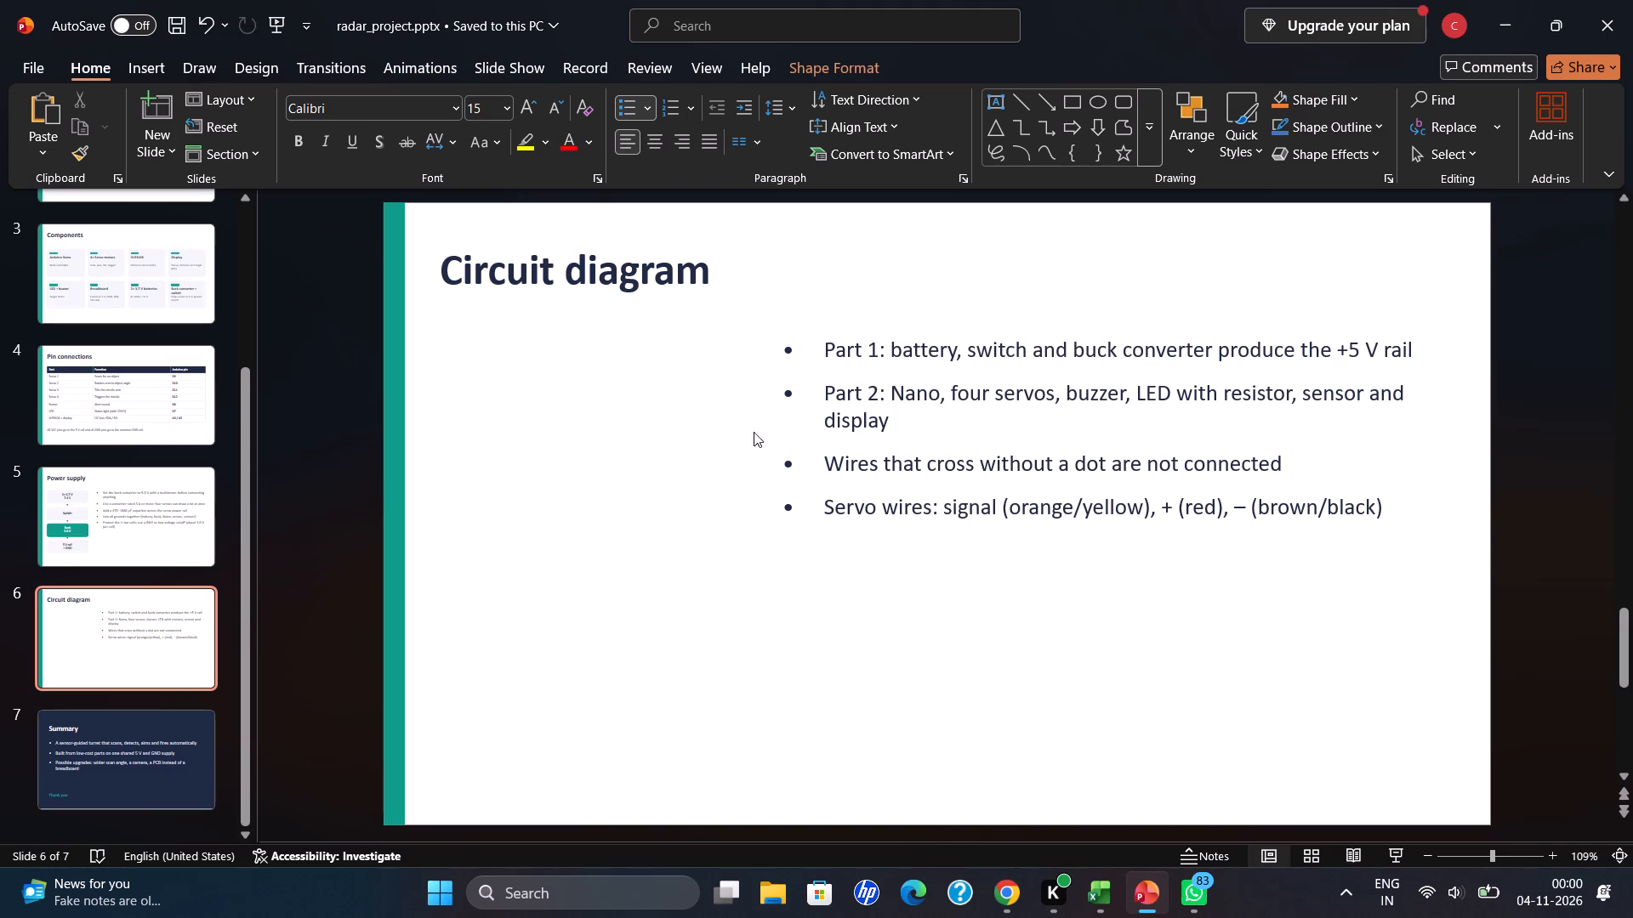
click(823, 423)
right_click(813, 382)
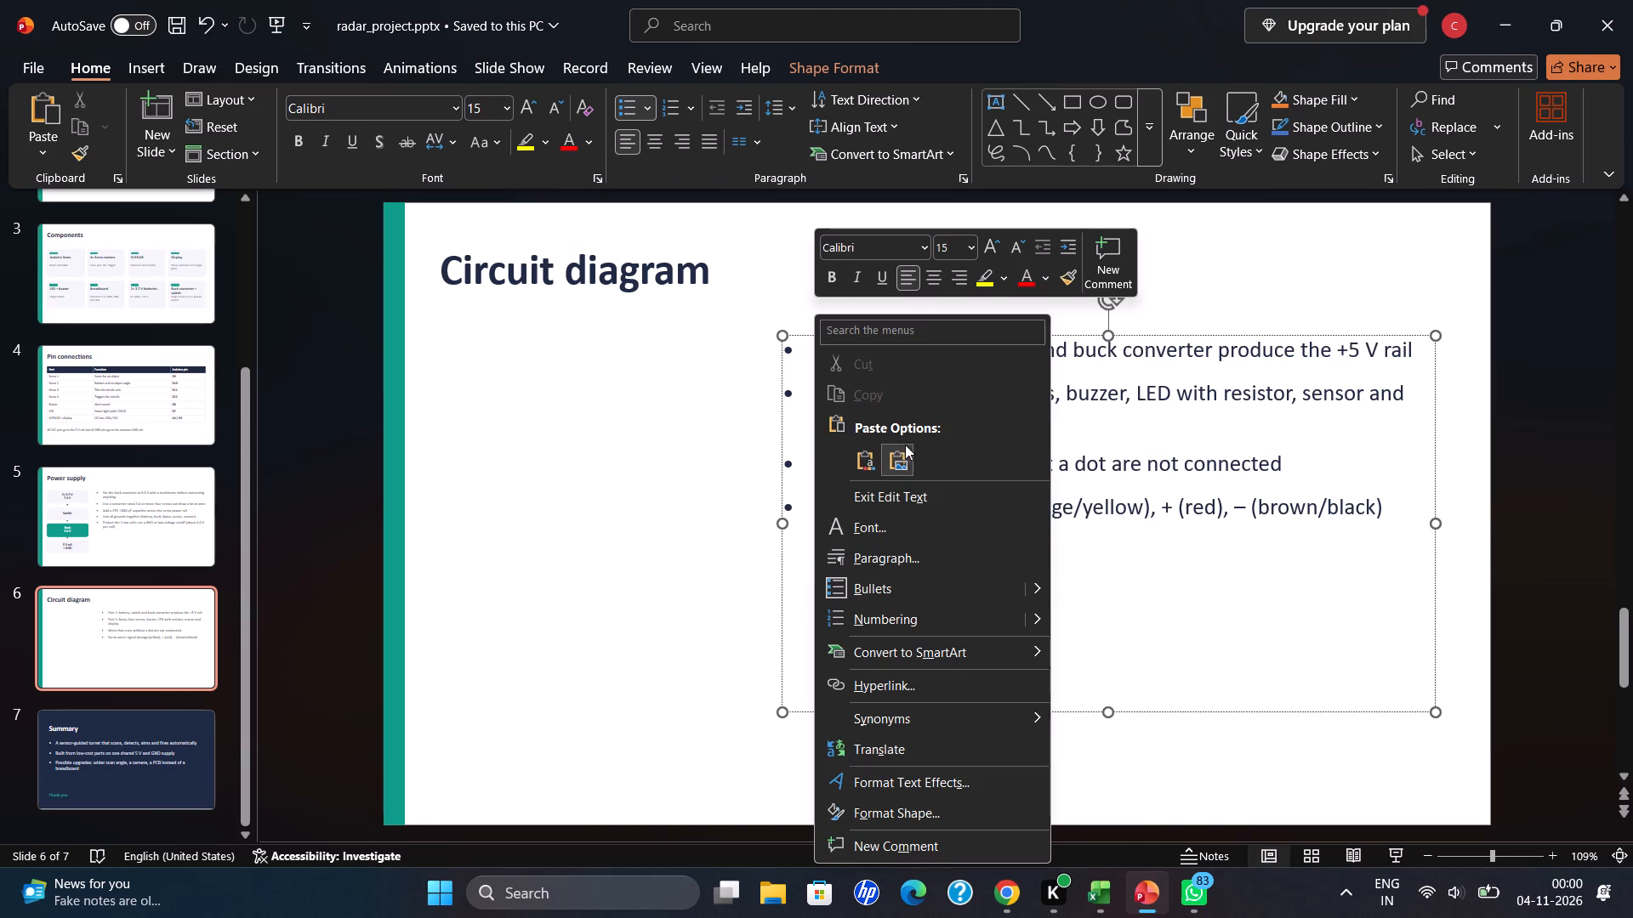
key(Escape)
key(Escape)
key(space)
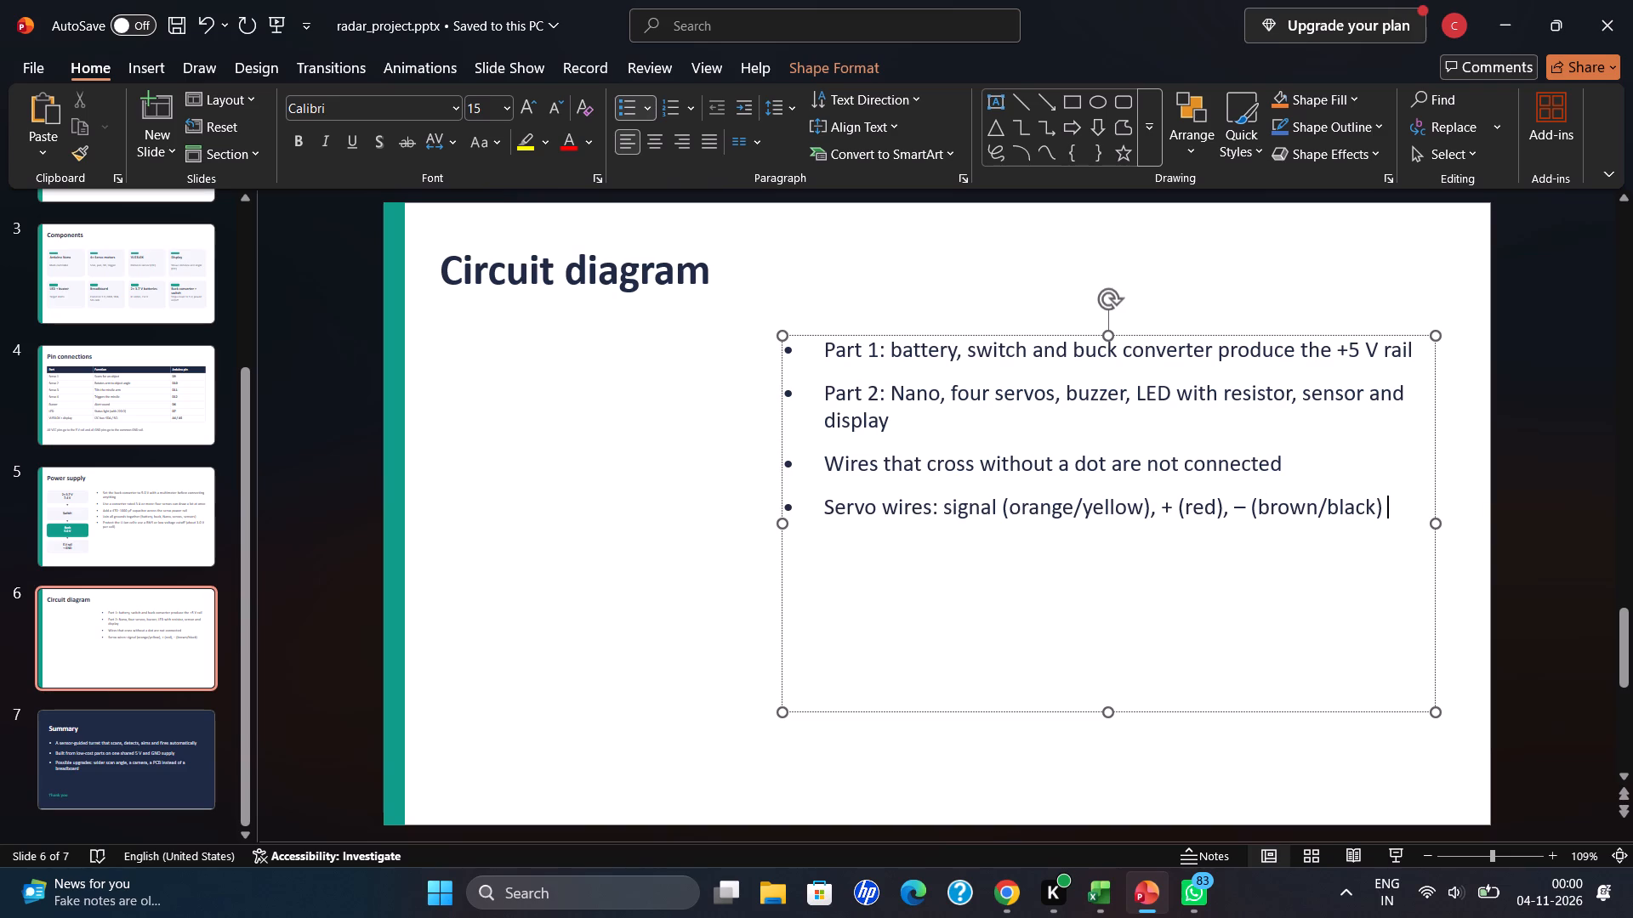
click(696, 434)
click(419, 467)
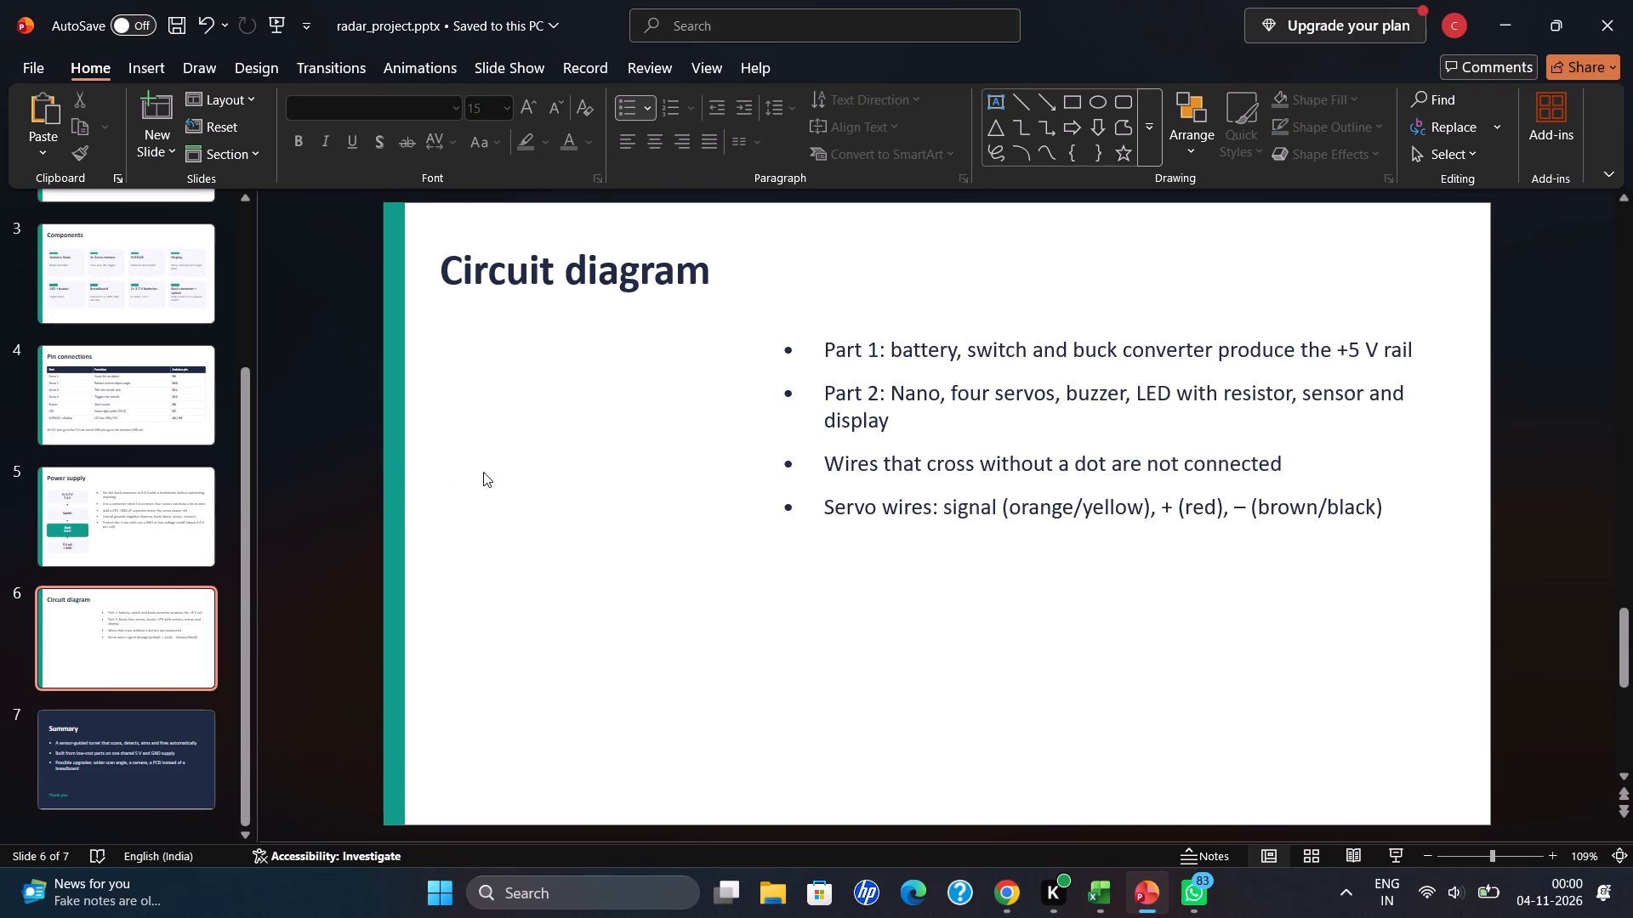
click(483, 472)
Cut the whole bullet text box from the Circuit diagram slide, leaving only its title.
click(894, 556)
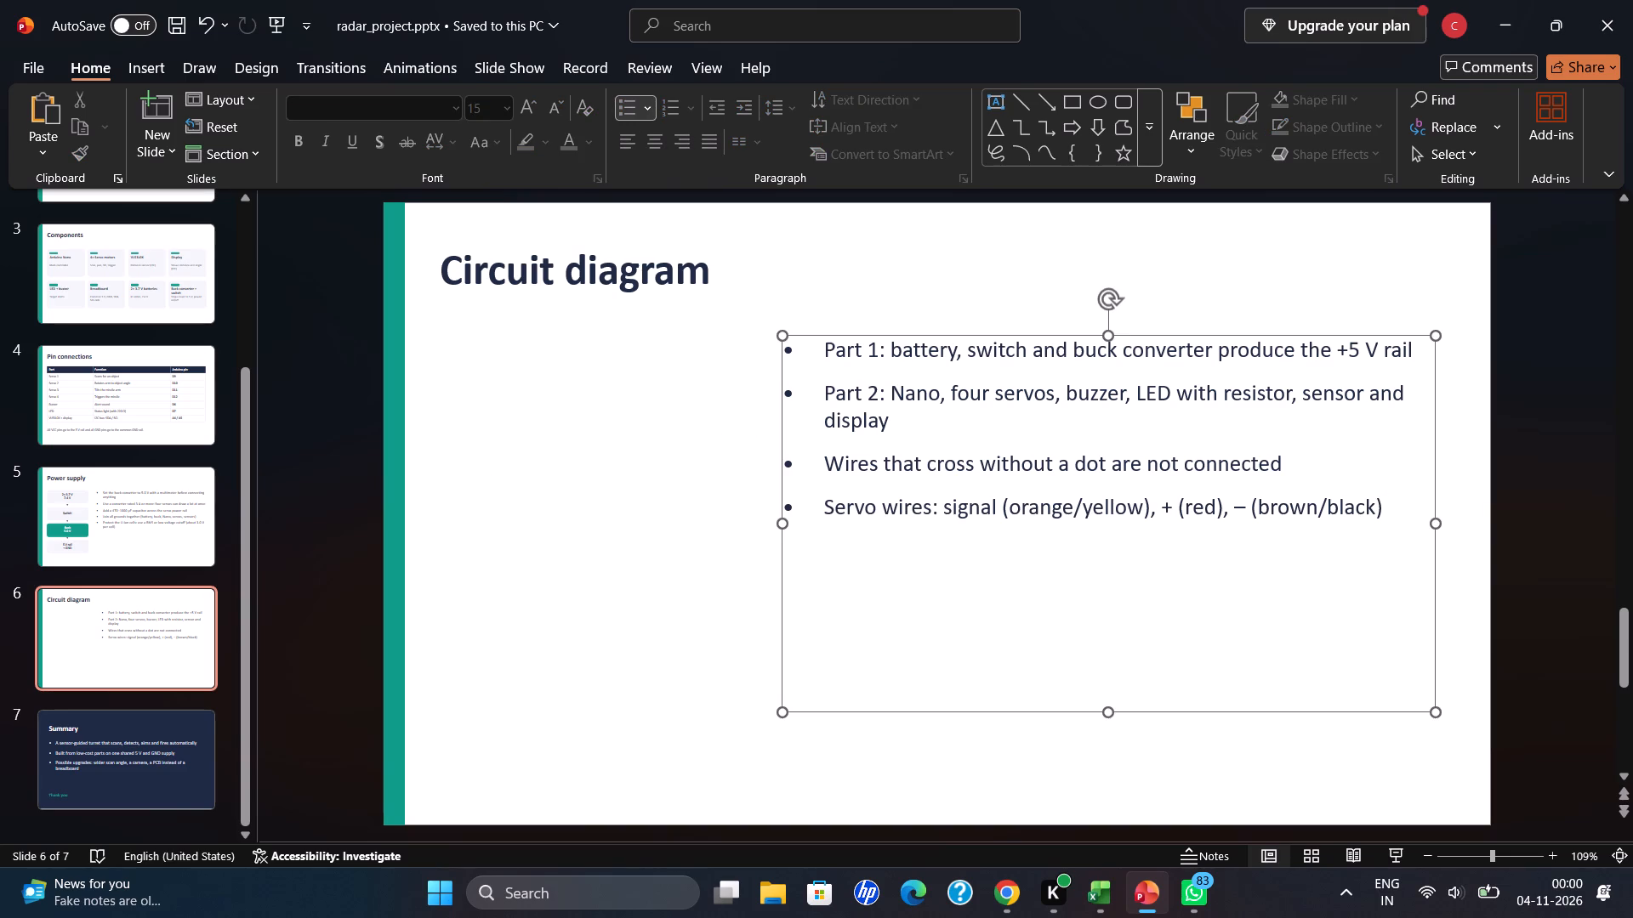
right_click(949, 561)
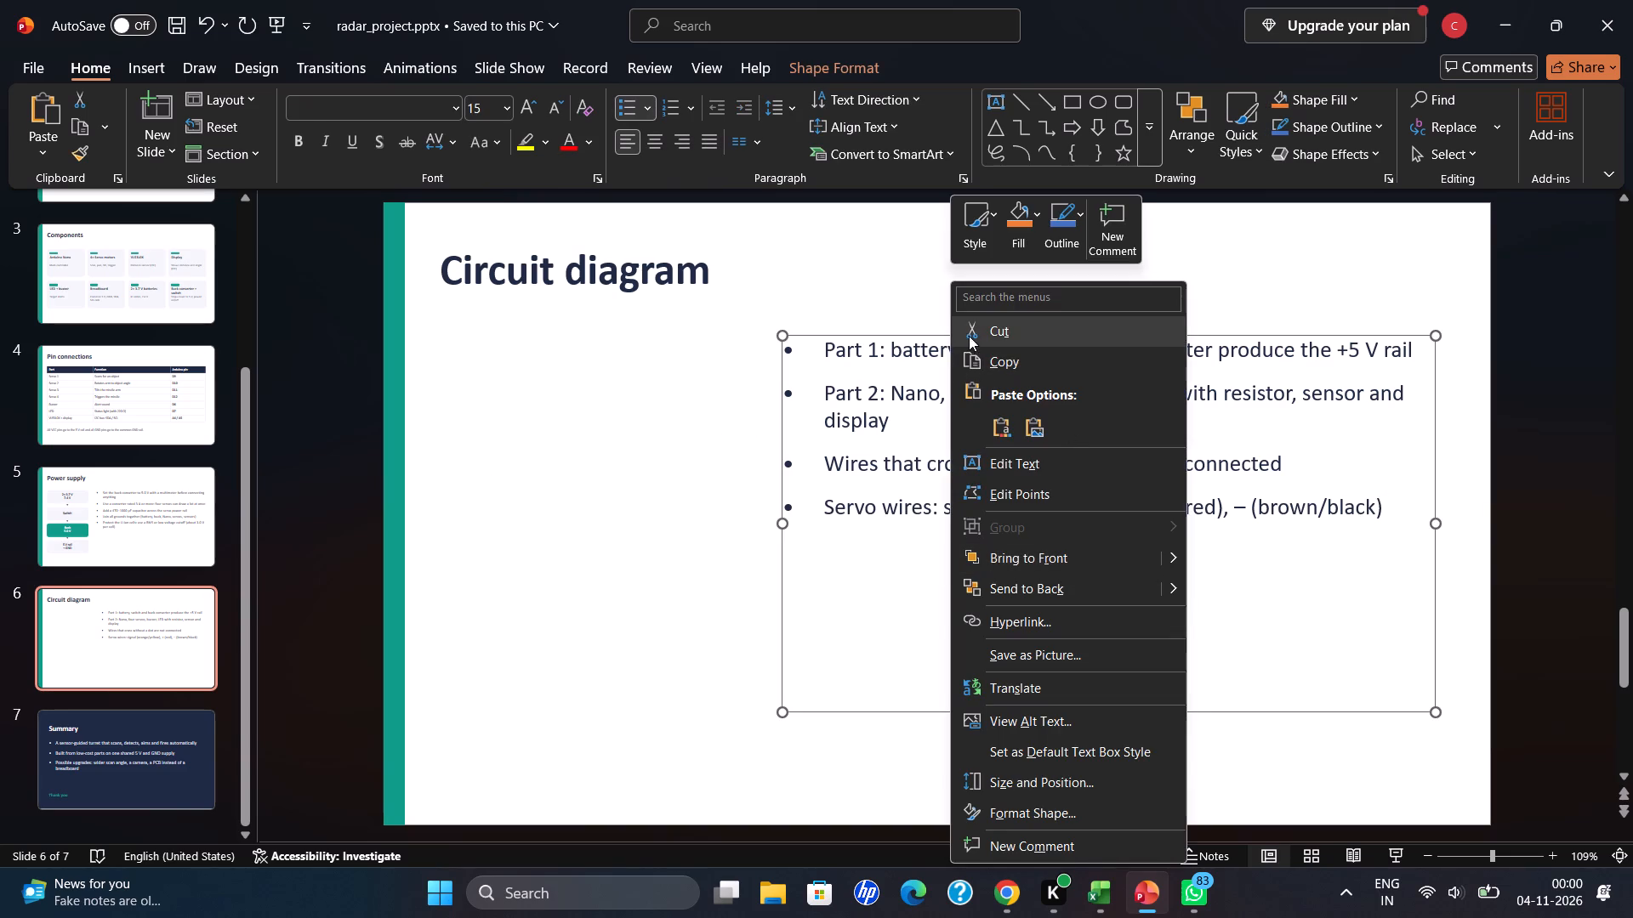
click(974, 336)
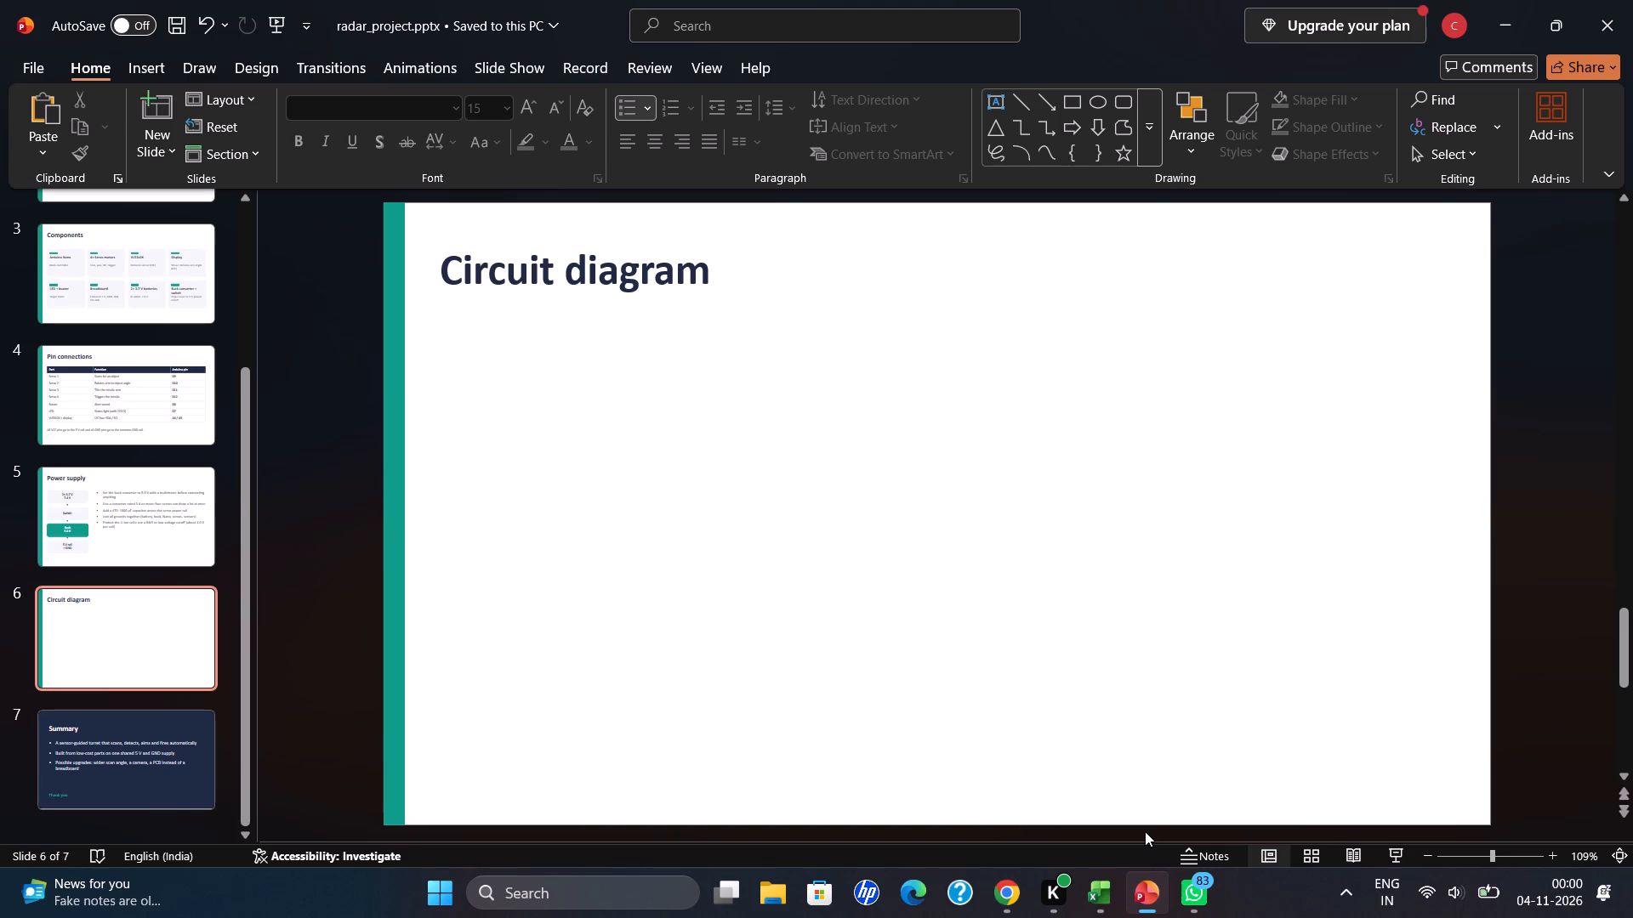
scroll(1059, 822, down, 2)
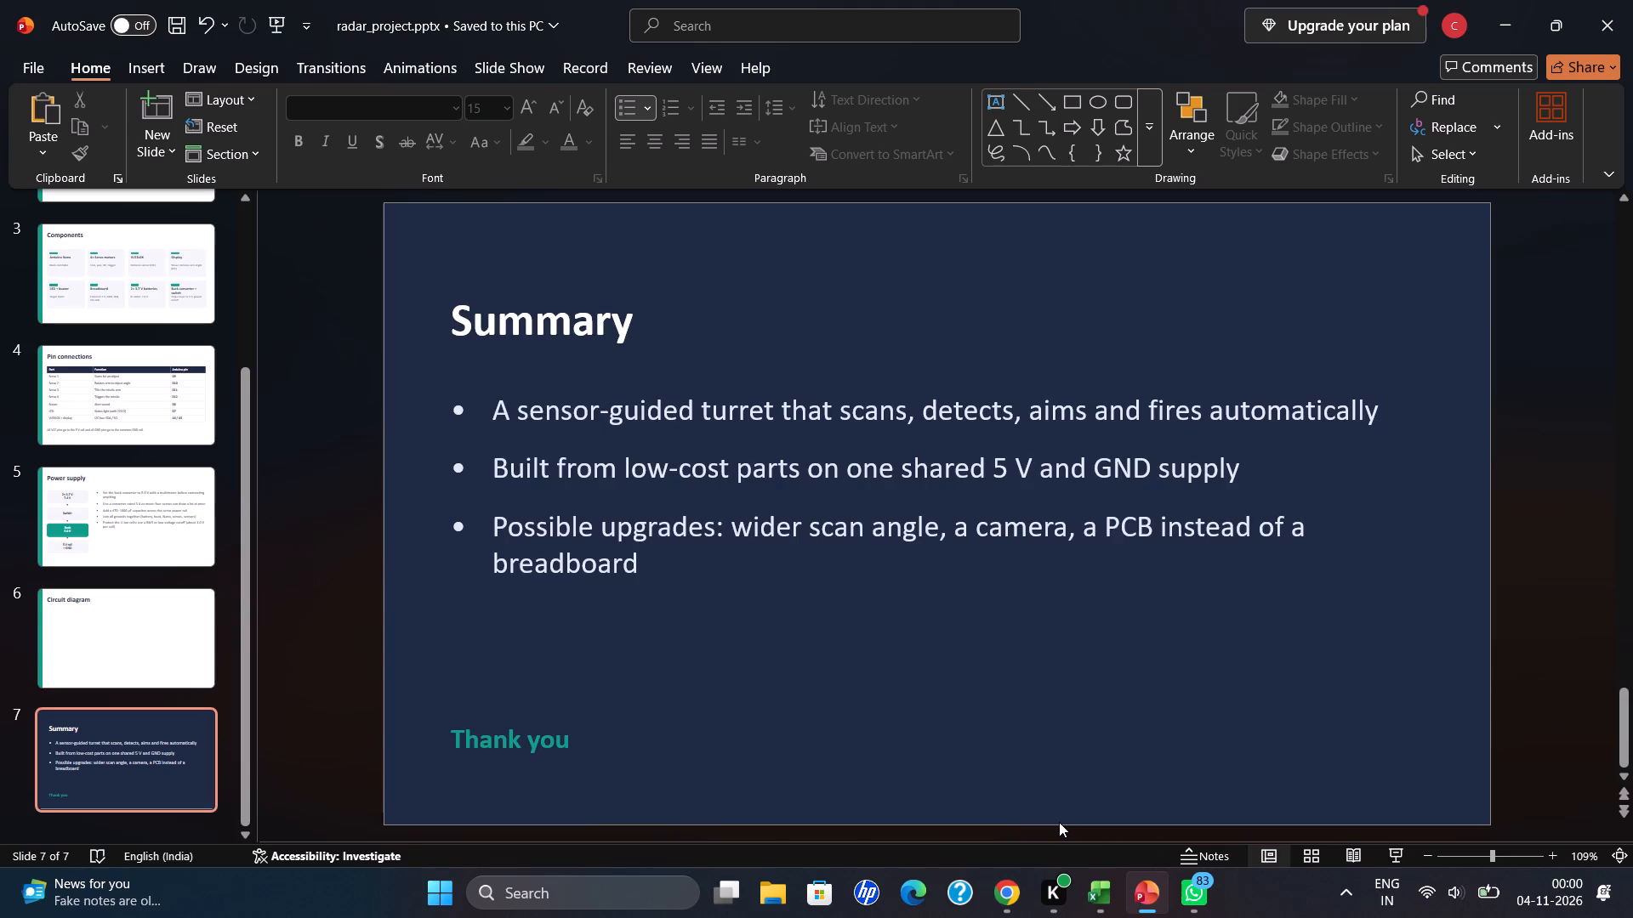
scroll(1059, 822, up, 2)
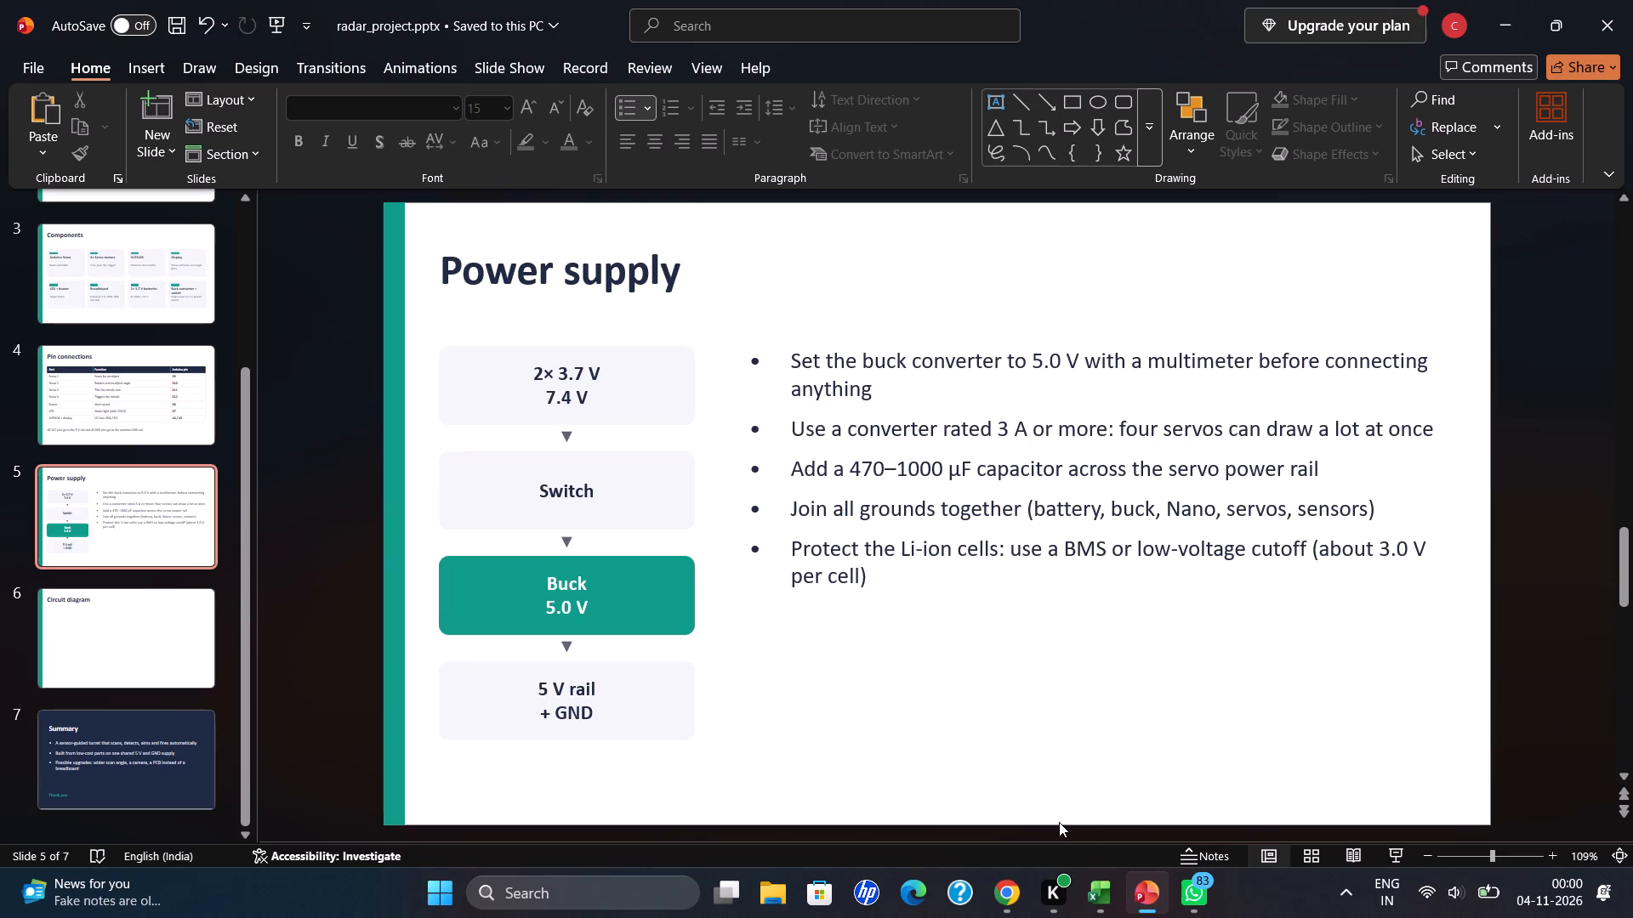
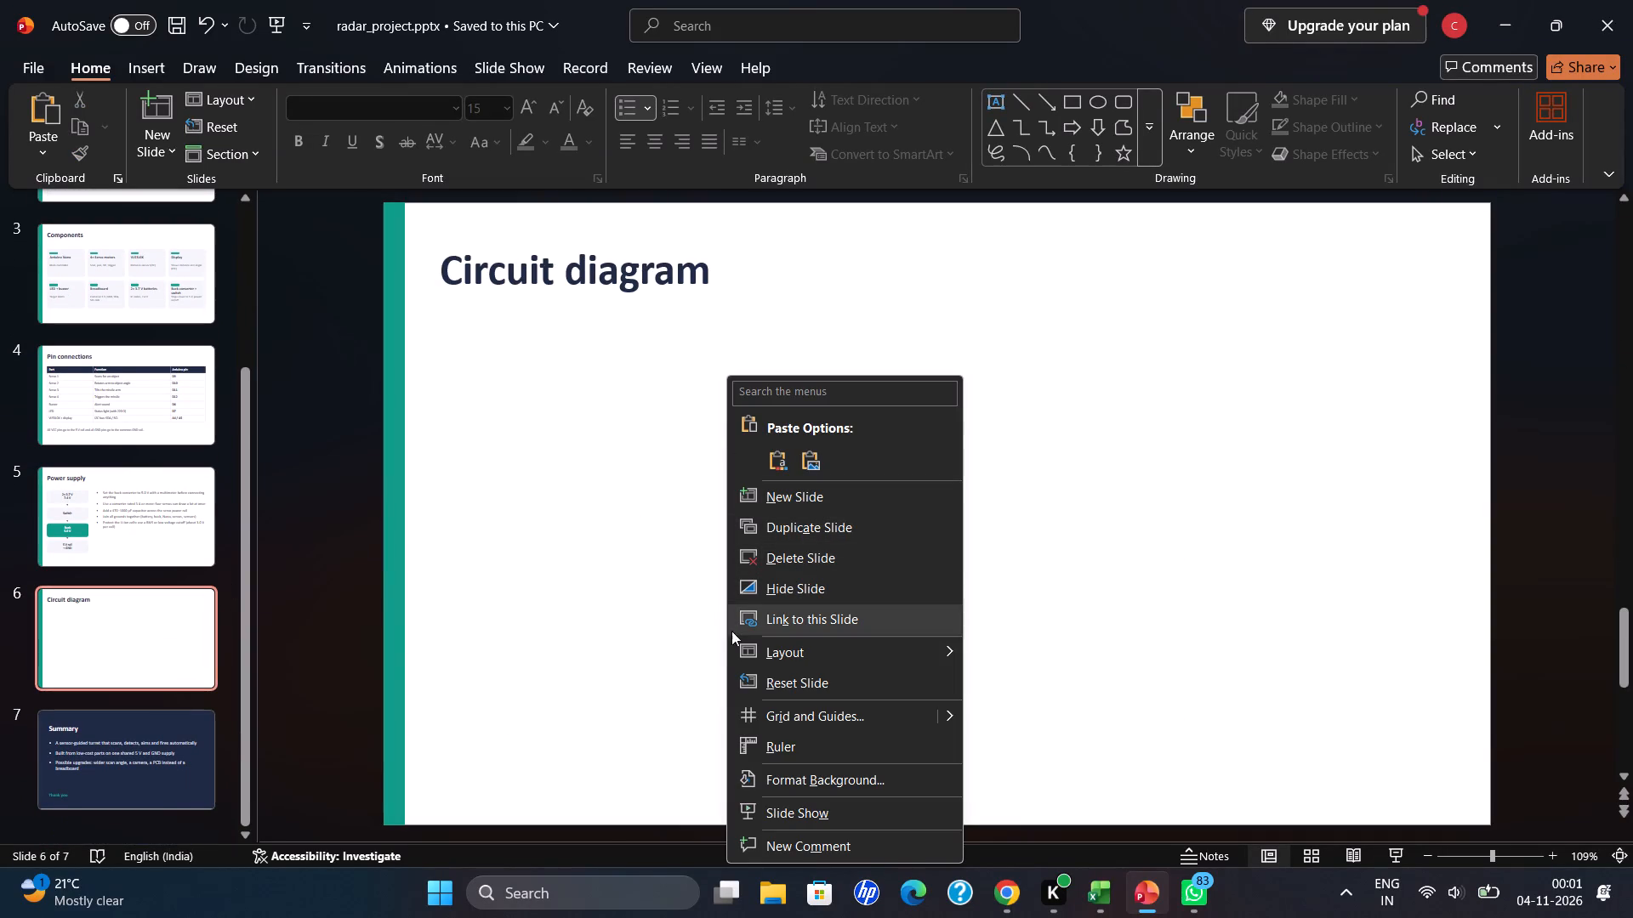
click(676, 586)
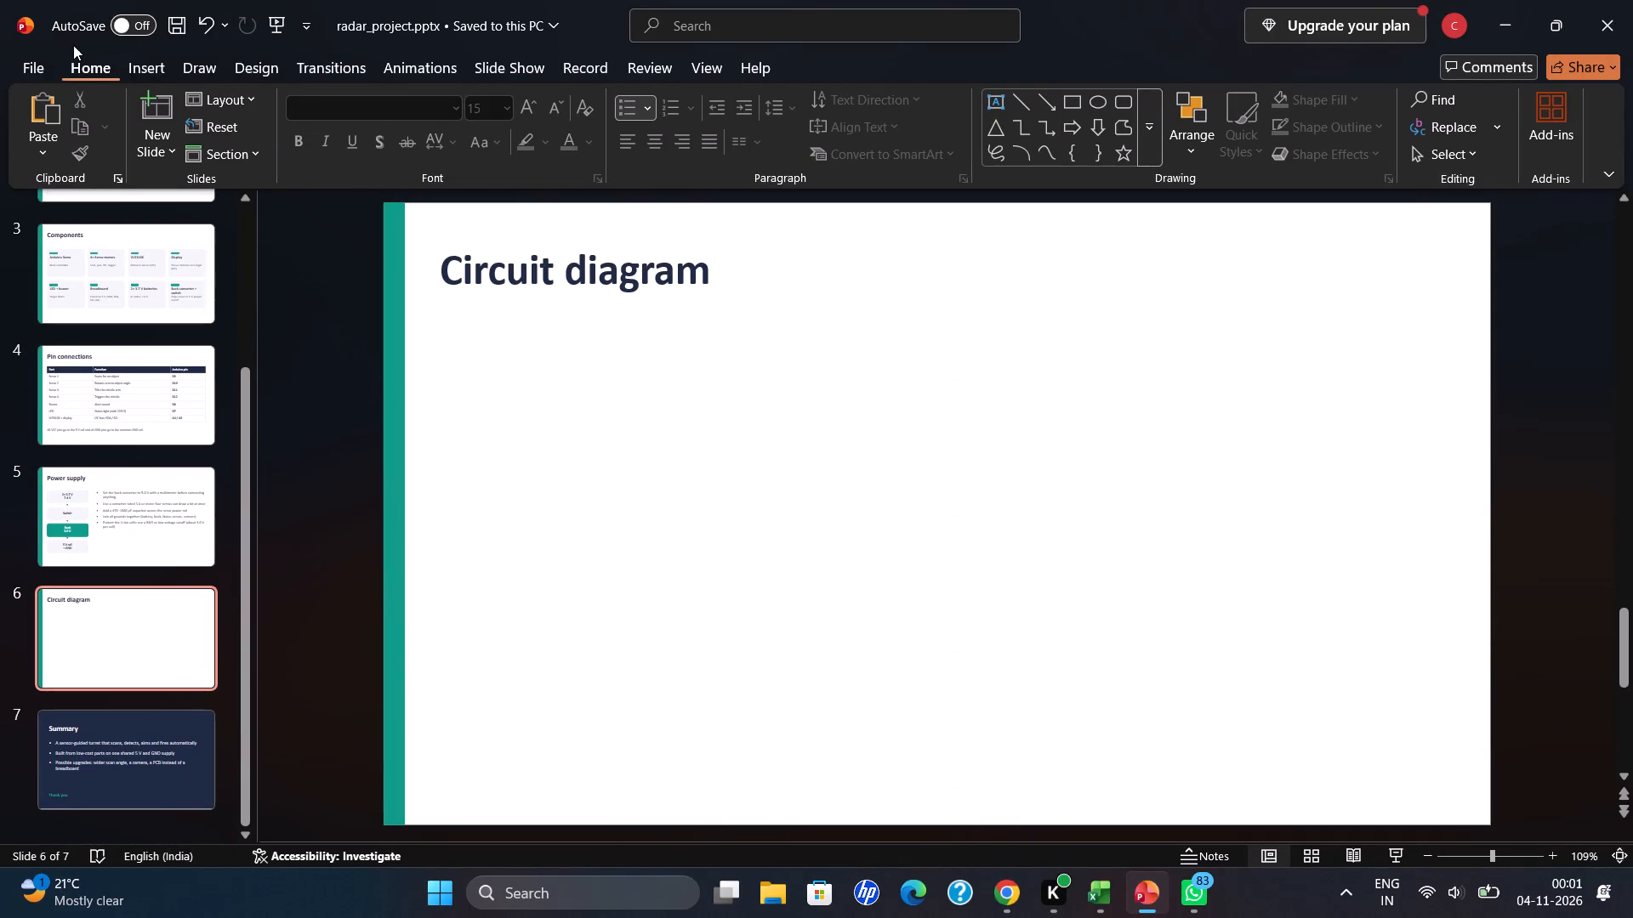
click(151, 68)
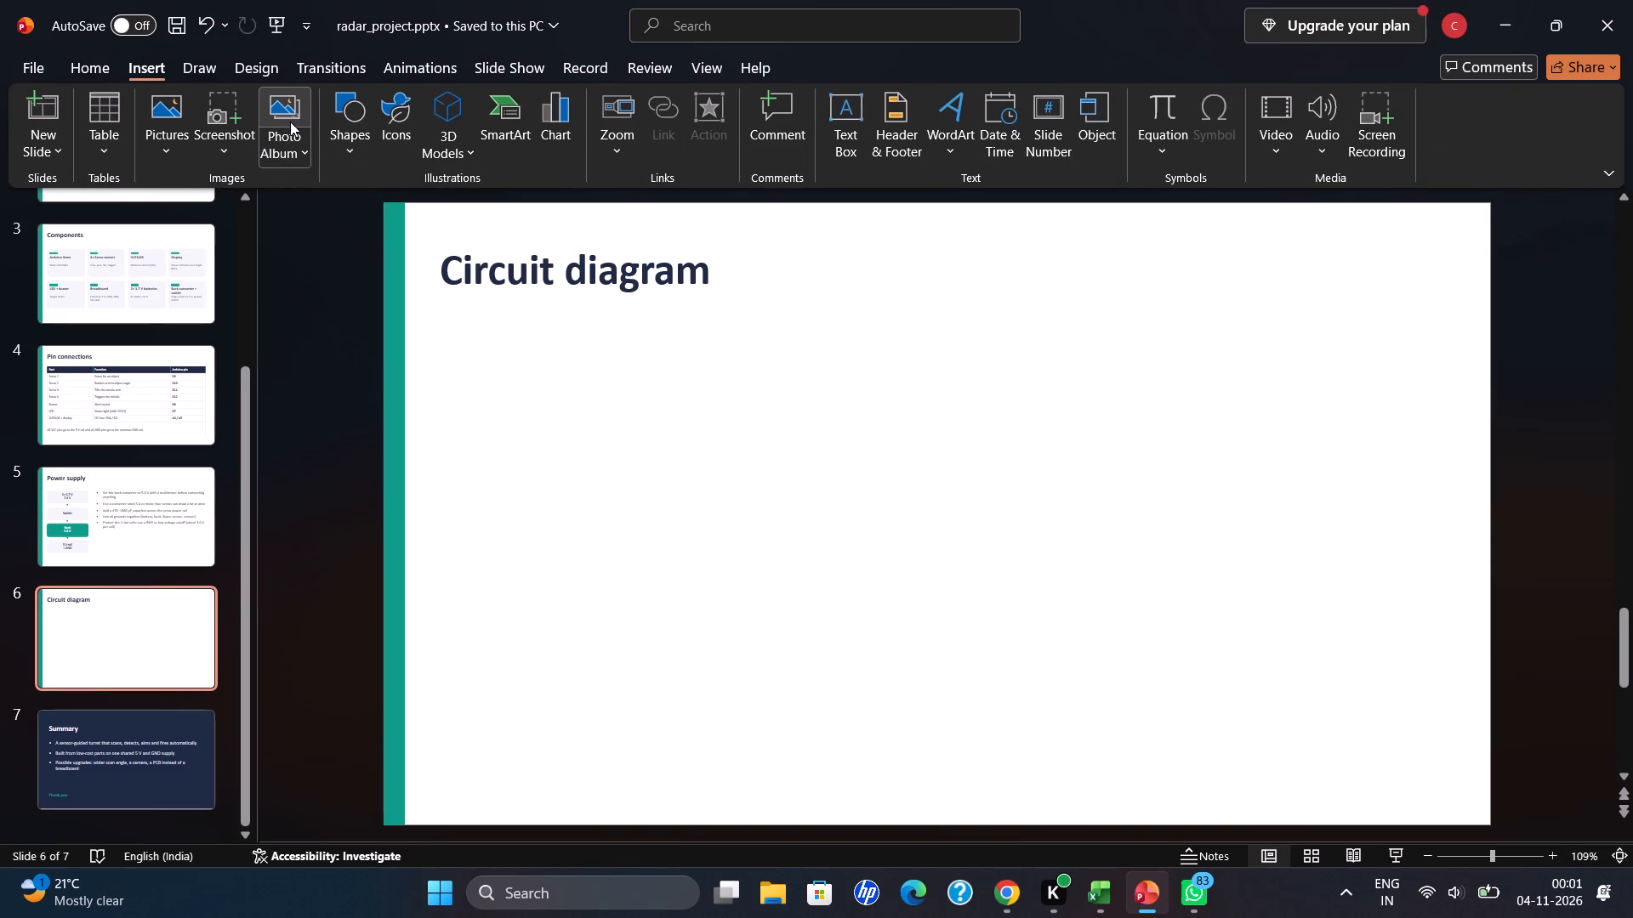
click(179, 125)
click(203, 213)
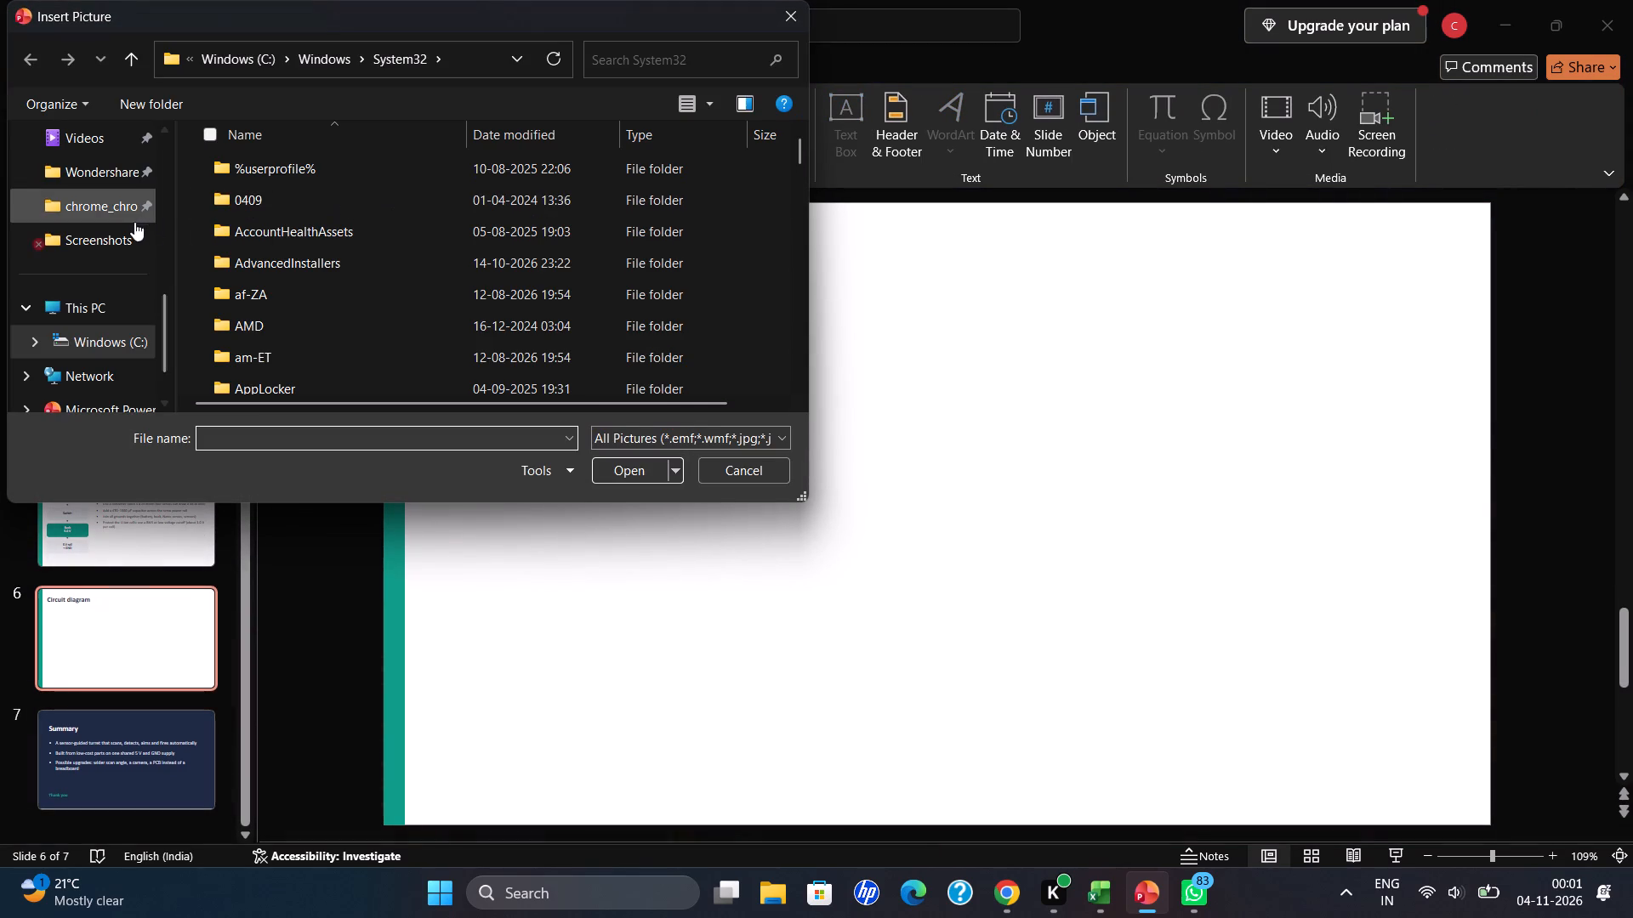
scroll(125, 326, down, 1)
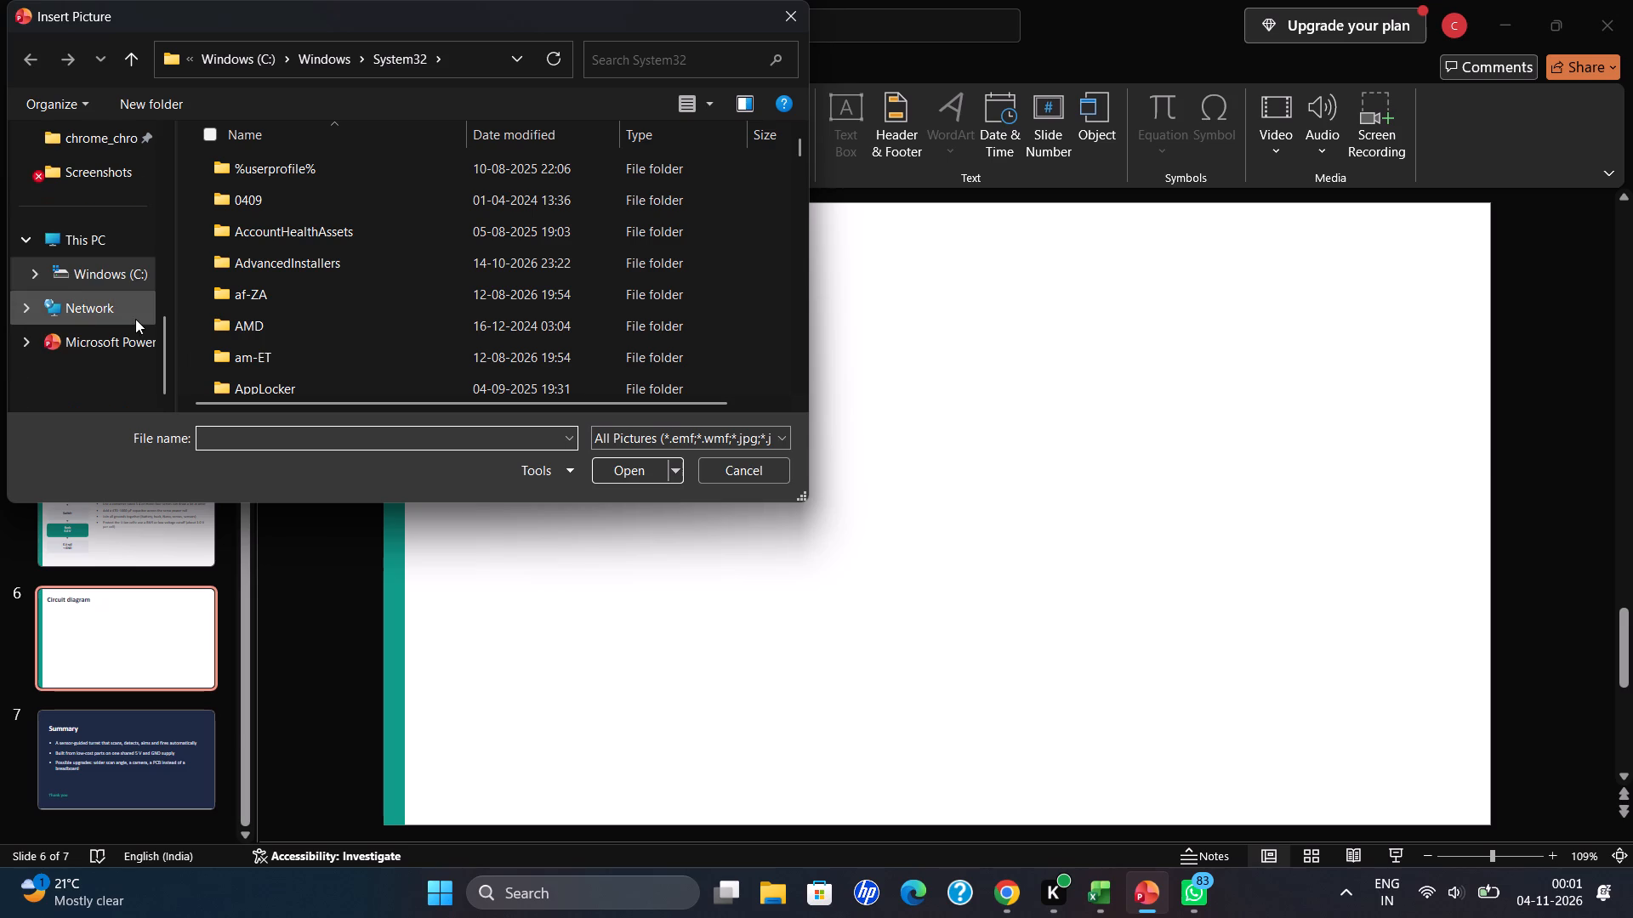
scroll(121, 276, up, 1)
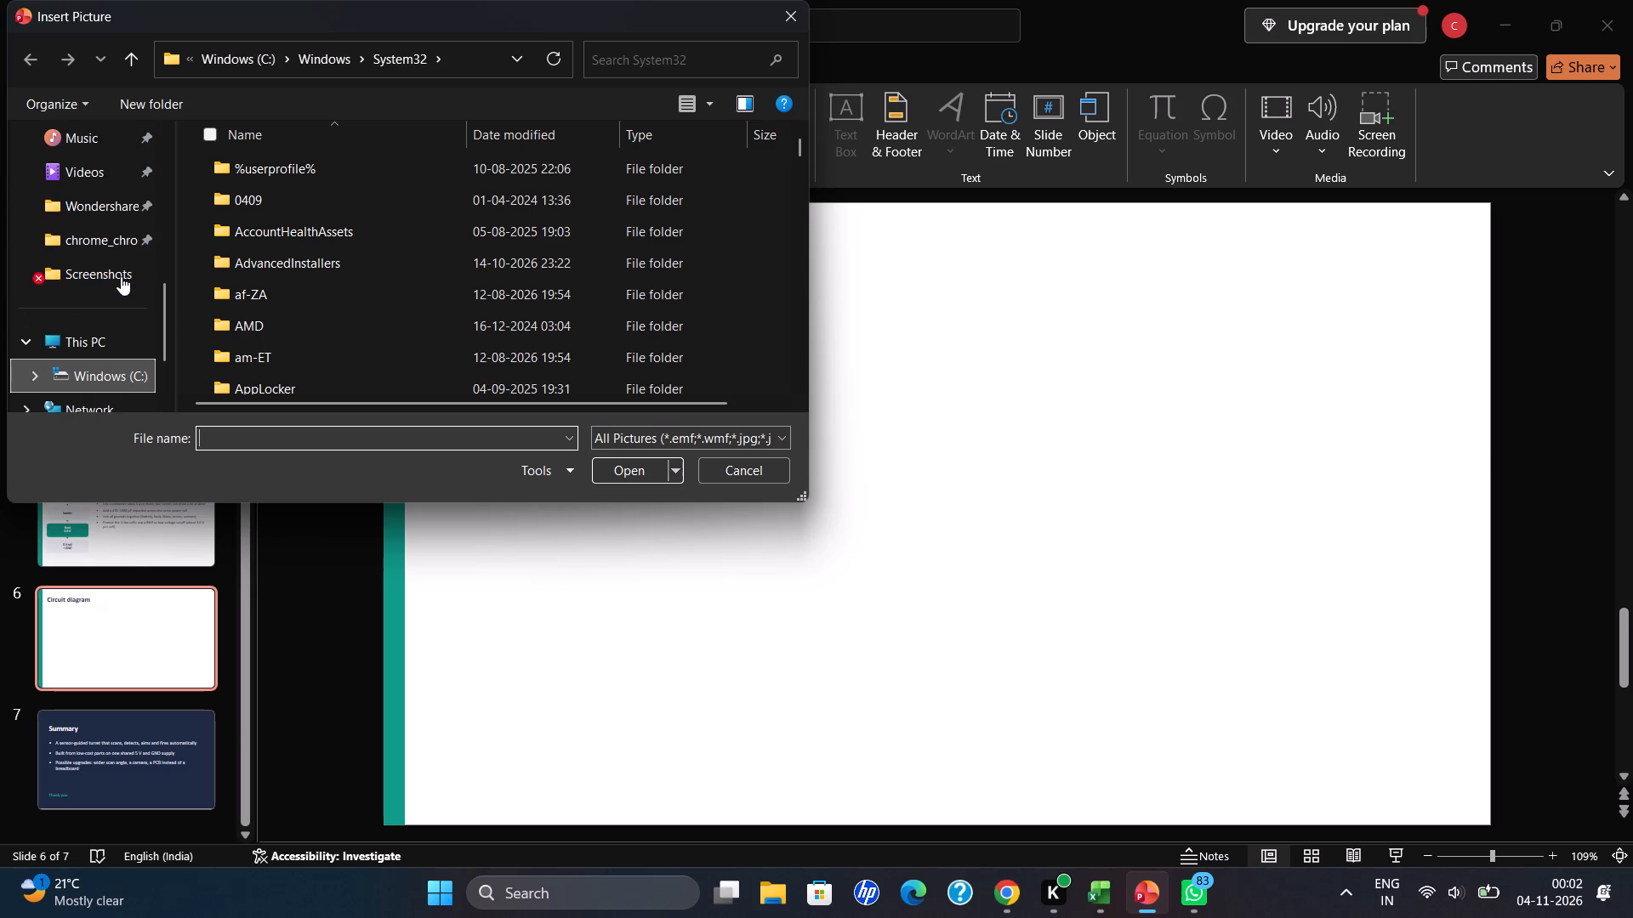
click(122, 342)
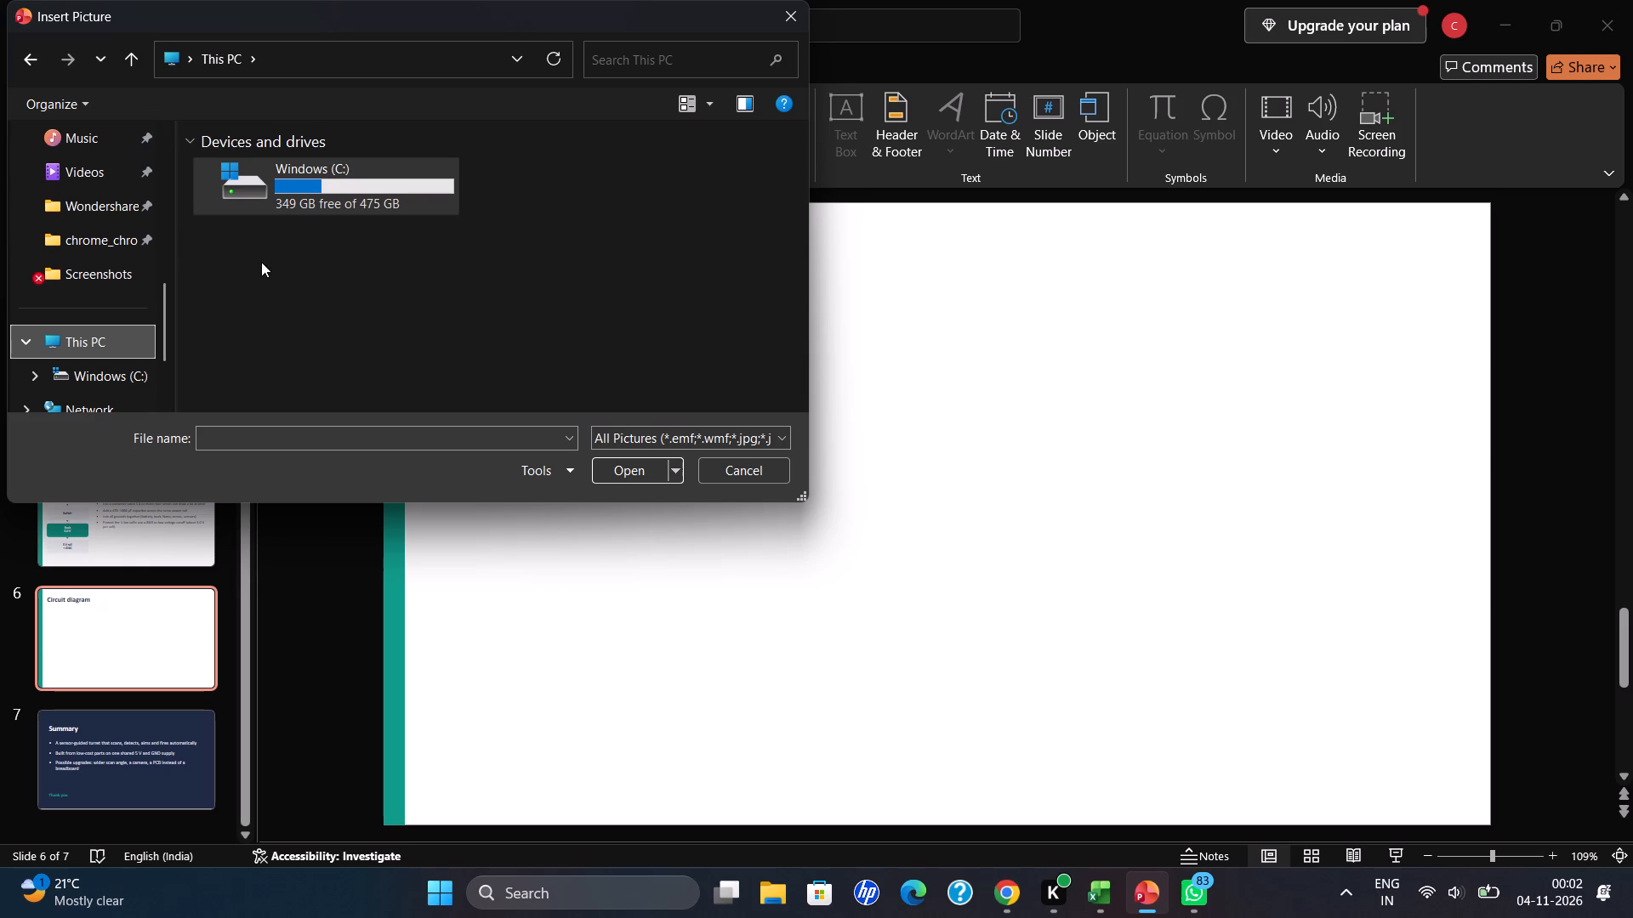
scroll(135, 274, down, 1)
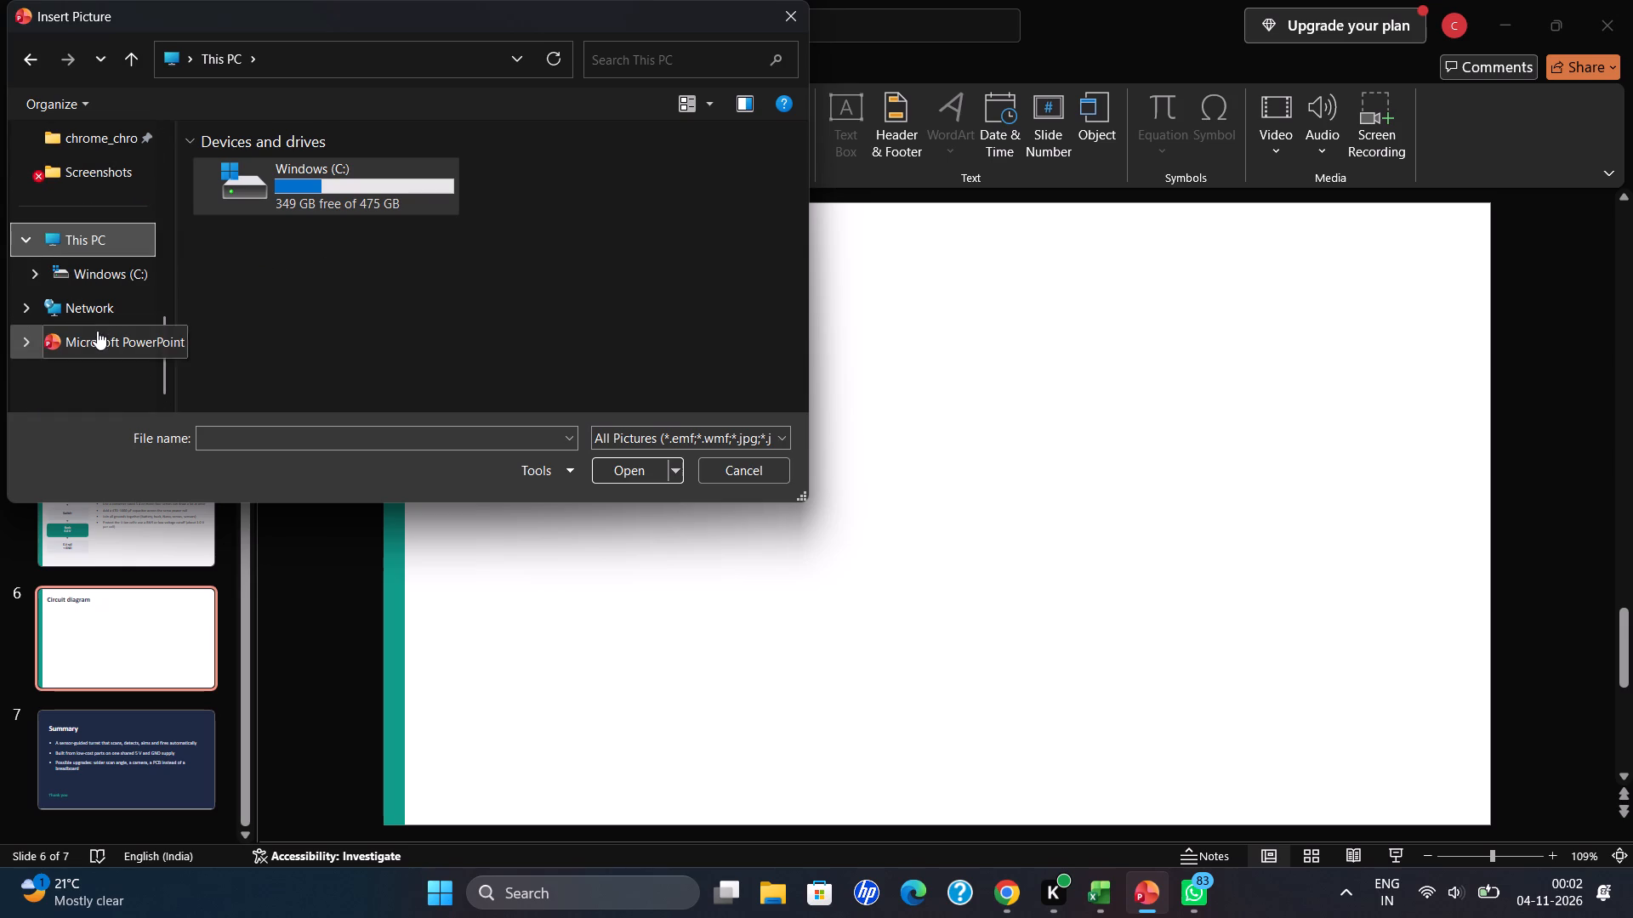
click(88, 315)
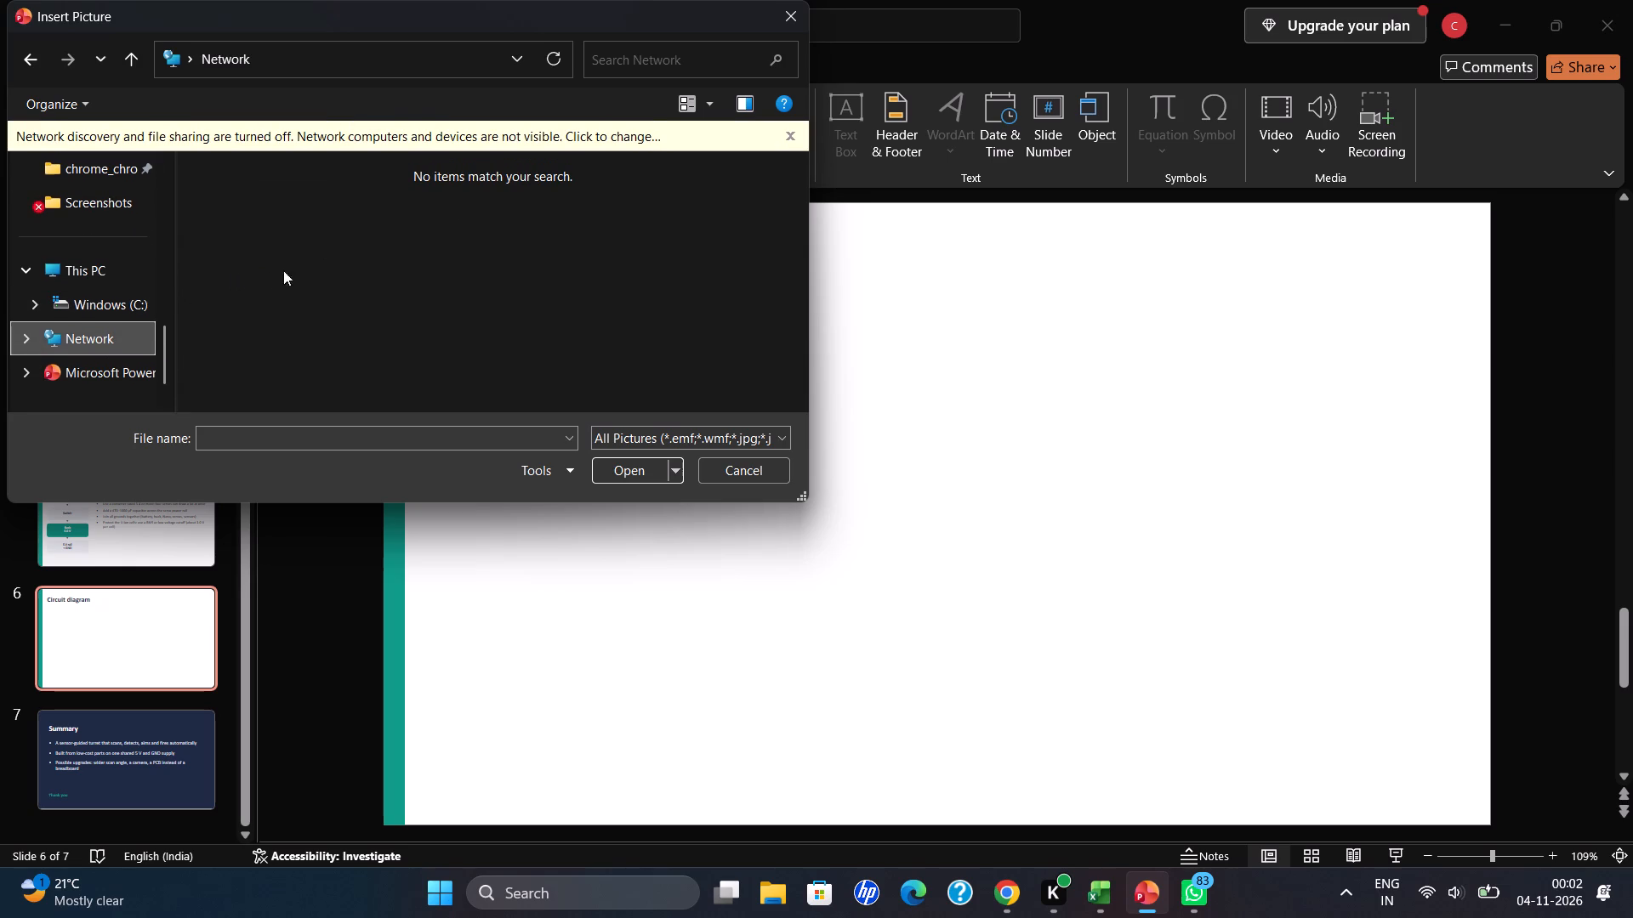
scroll(345, 295, up, 3)
click(68, 198)
scroll(36, 229, up, 2)
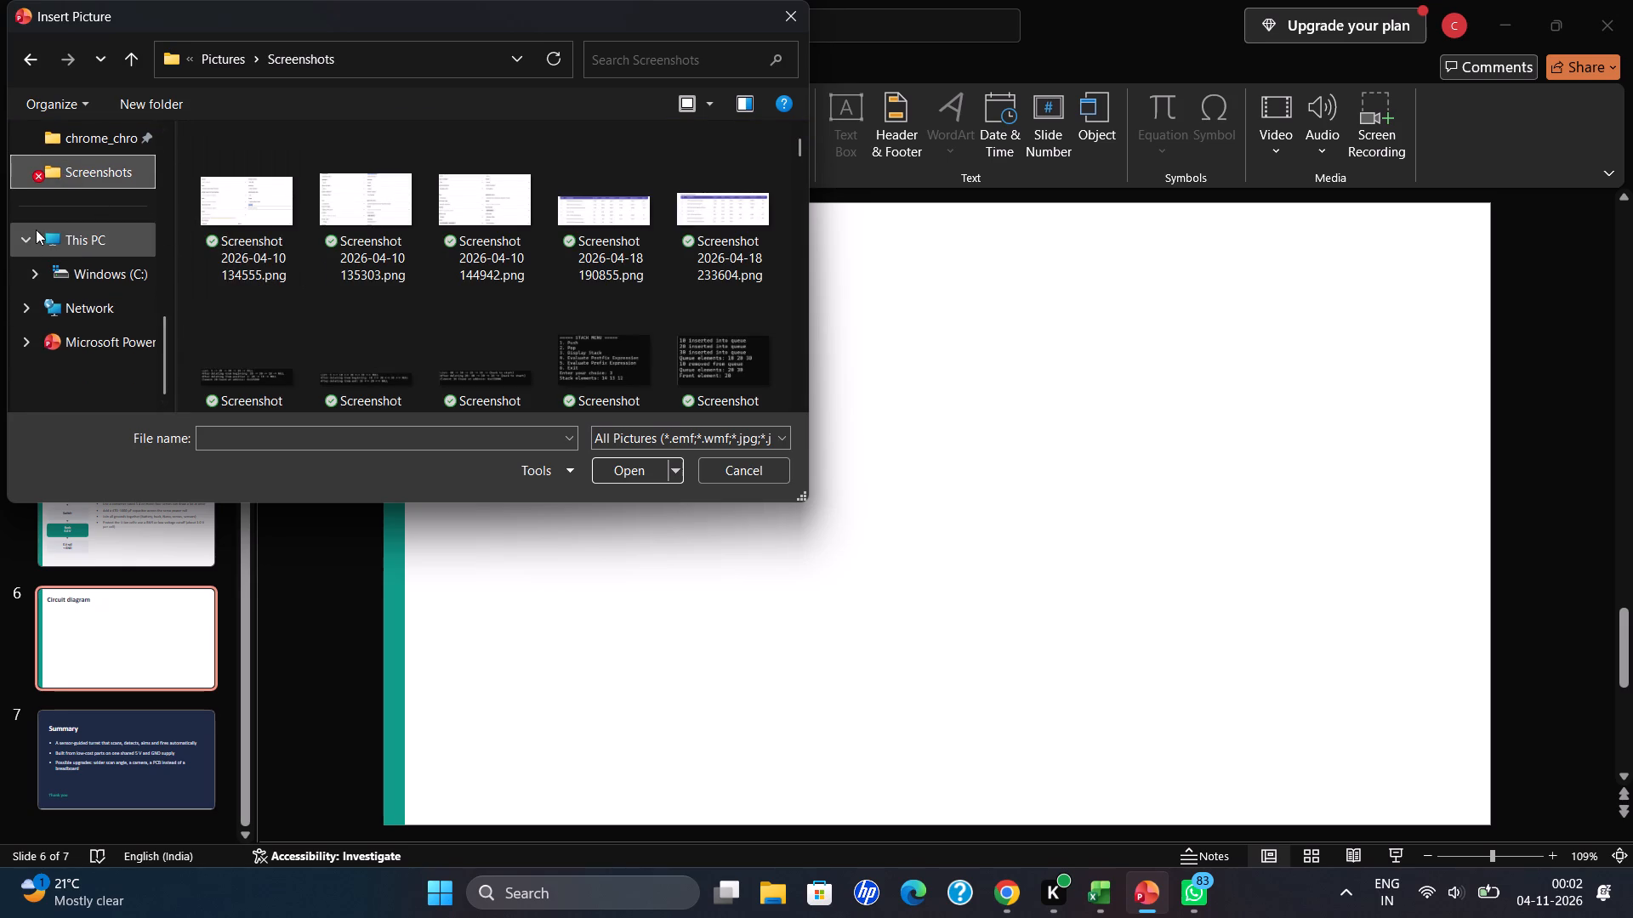
scroll(36, 229, up, 1)
click(115, 202)
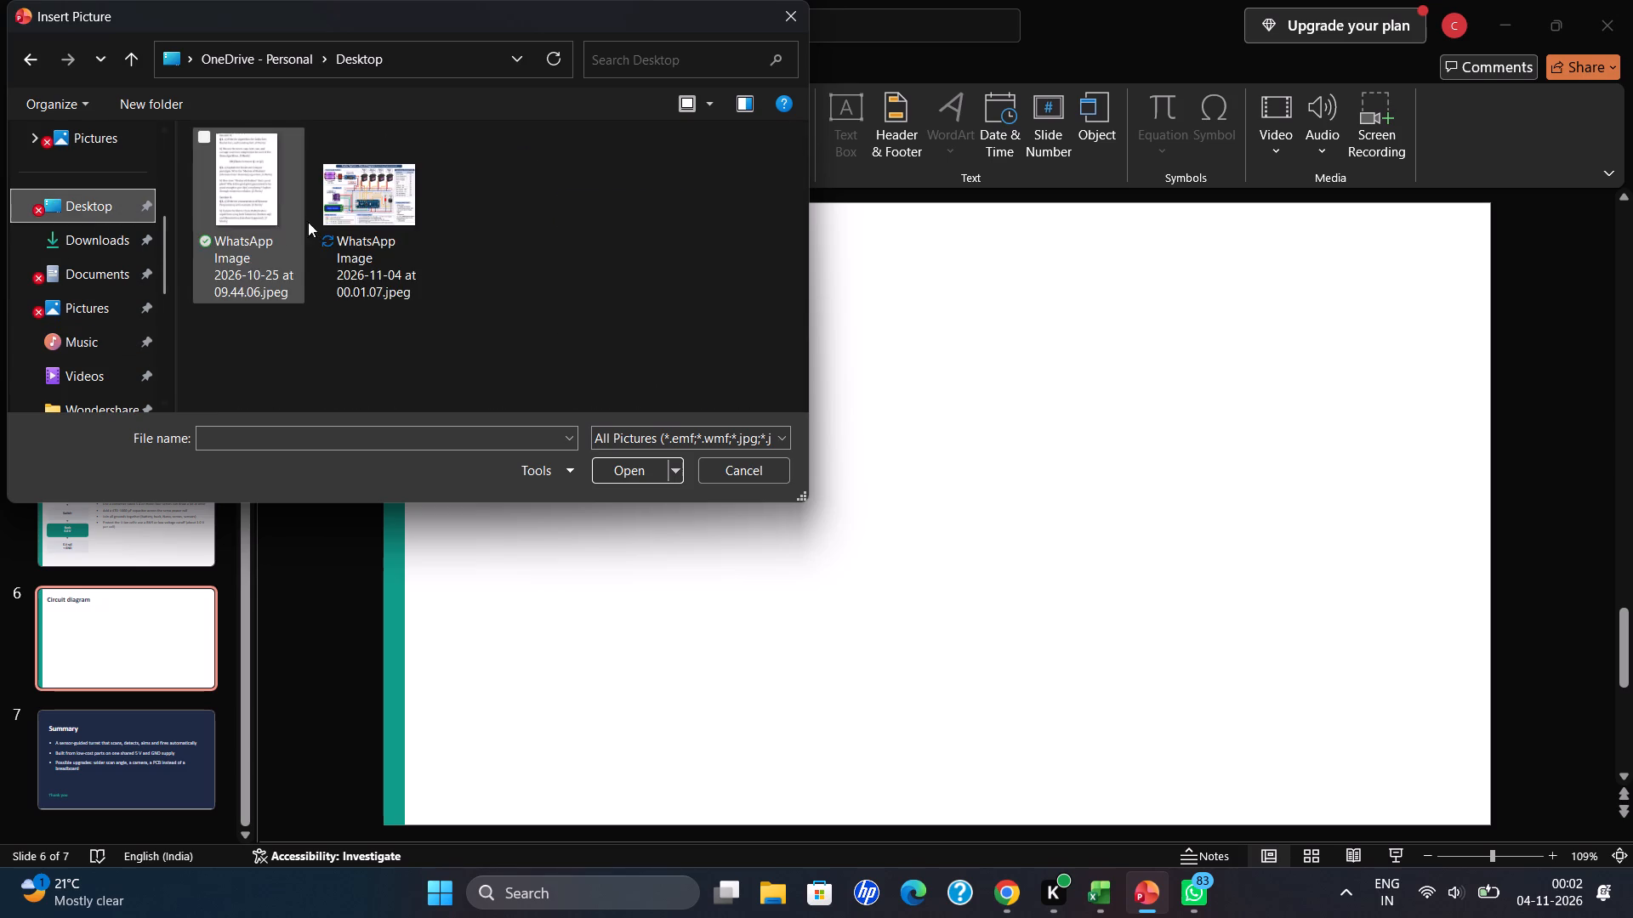
click(361, 210)
click(609, 464)
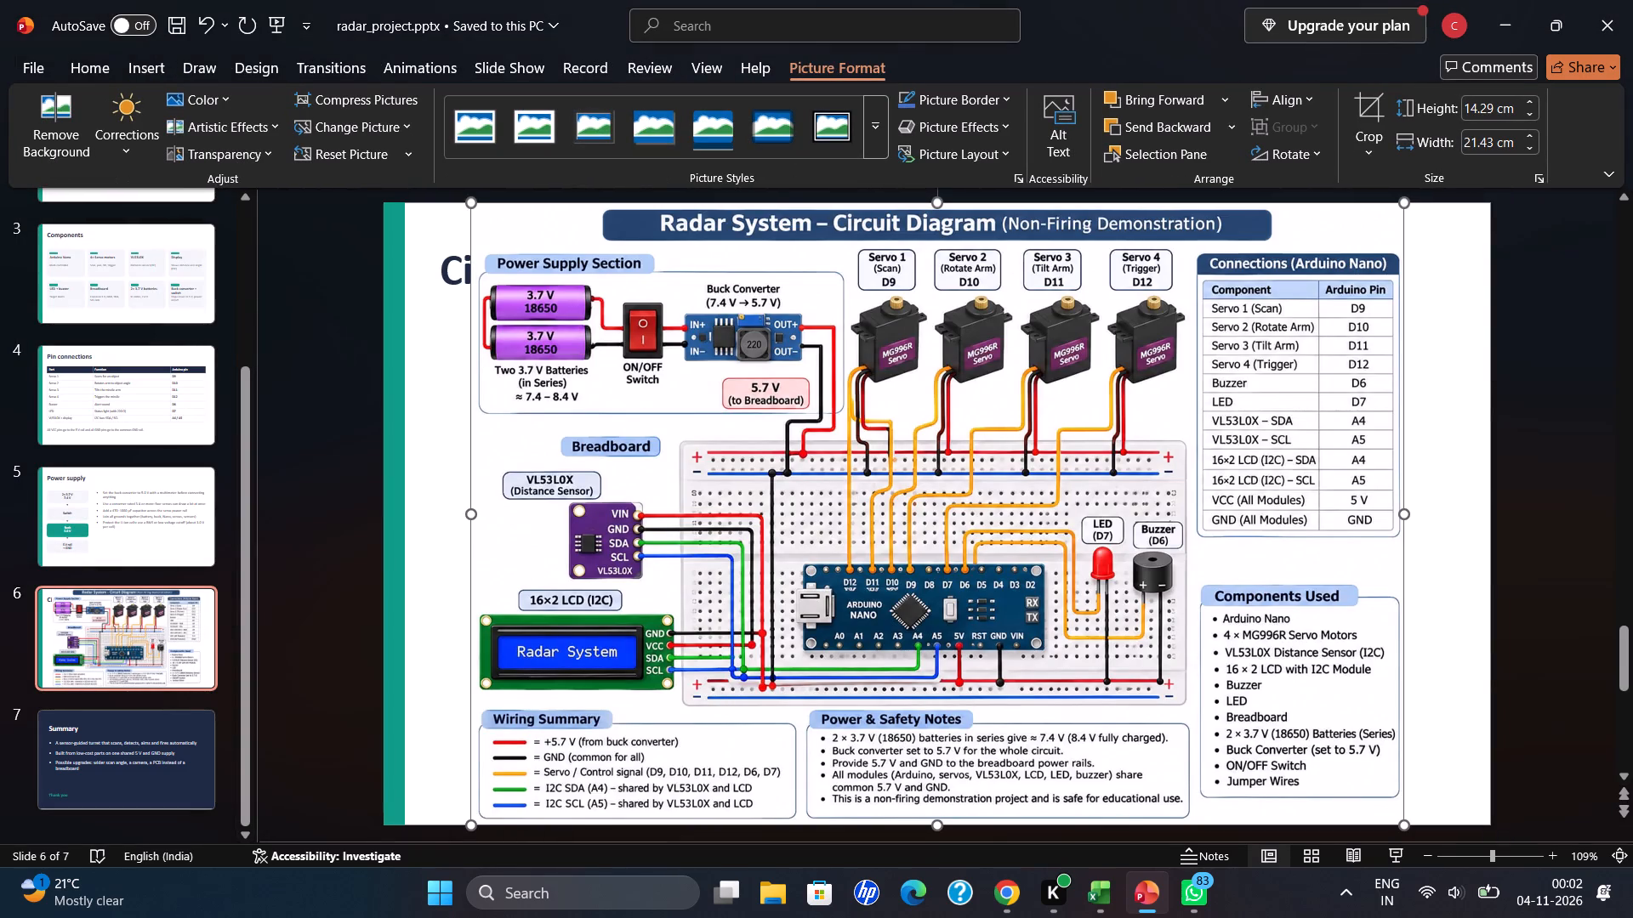
Shrink the circuit diagram picture's height to about 11.88 cm, keeping its width, and place it just below the slide title.
drag(934, 205, 904, 267)
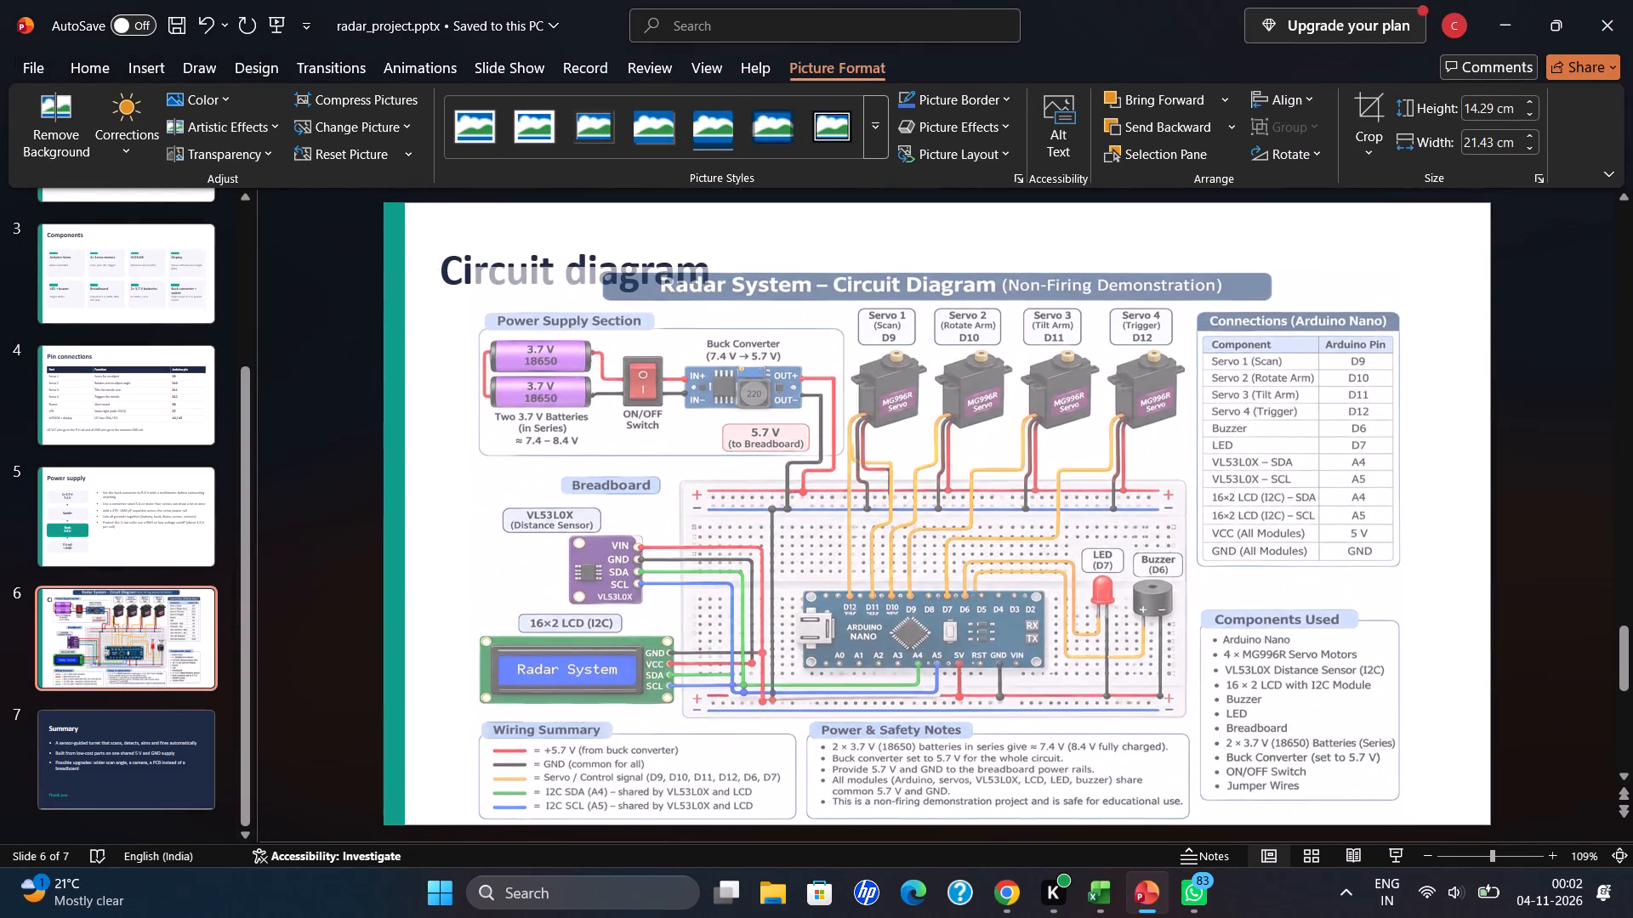
drag(904, 267, 891, 286)
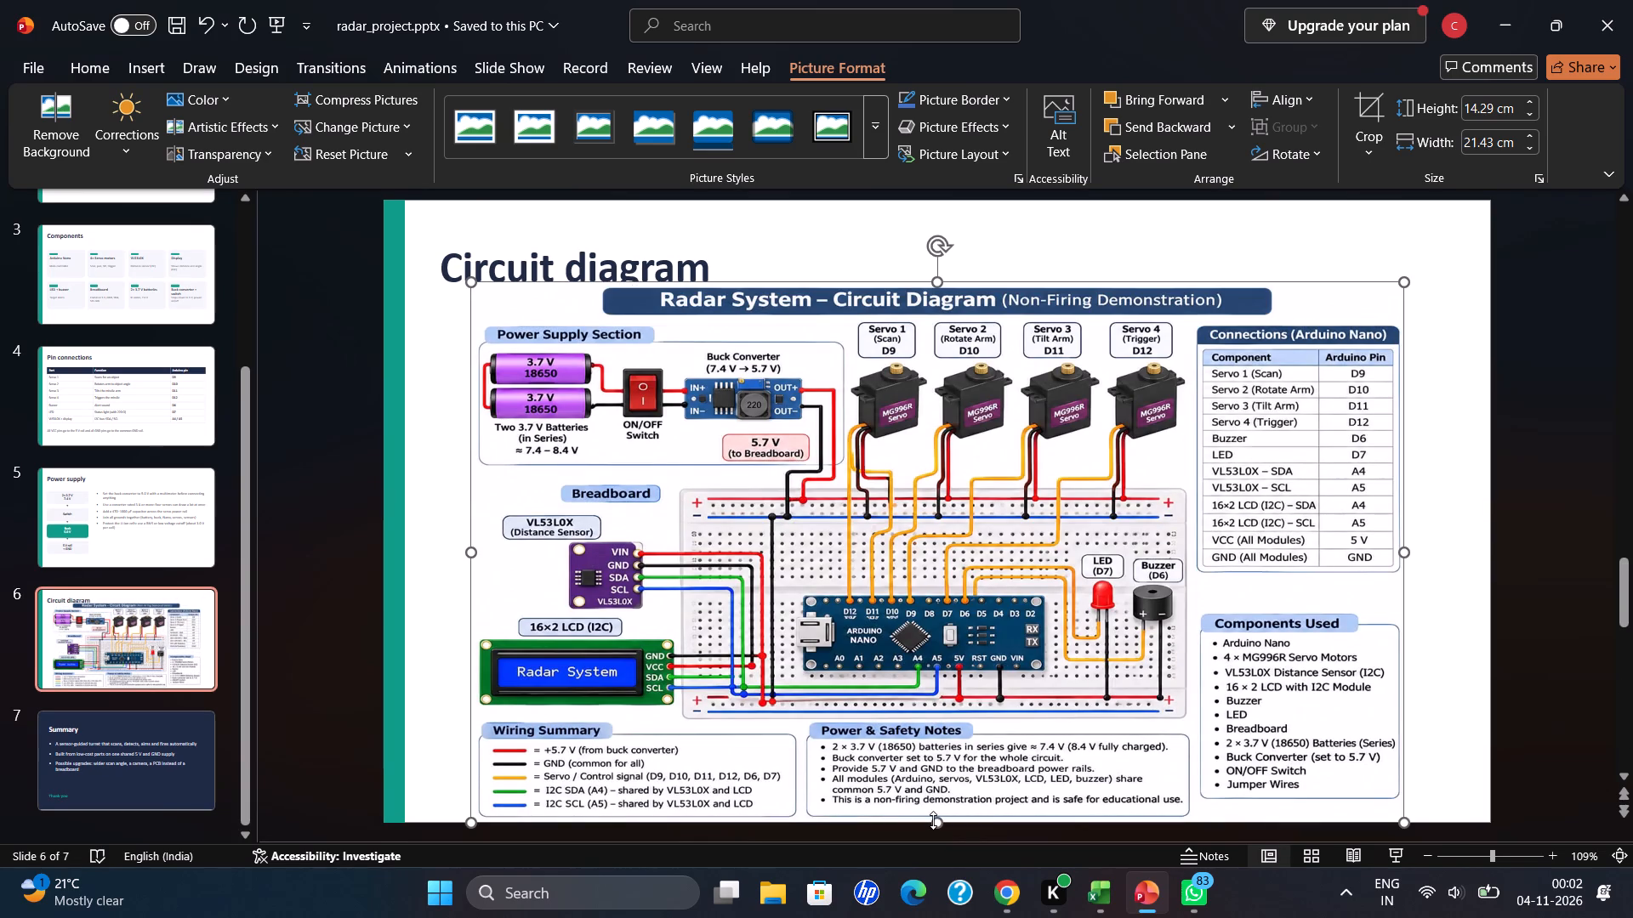
drag(933, 820, 926, 799)
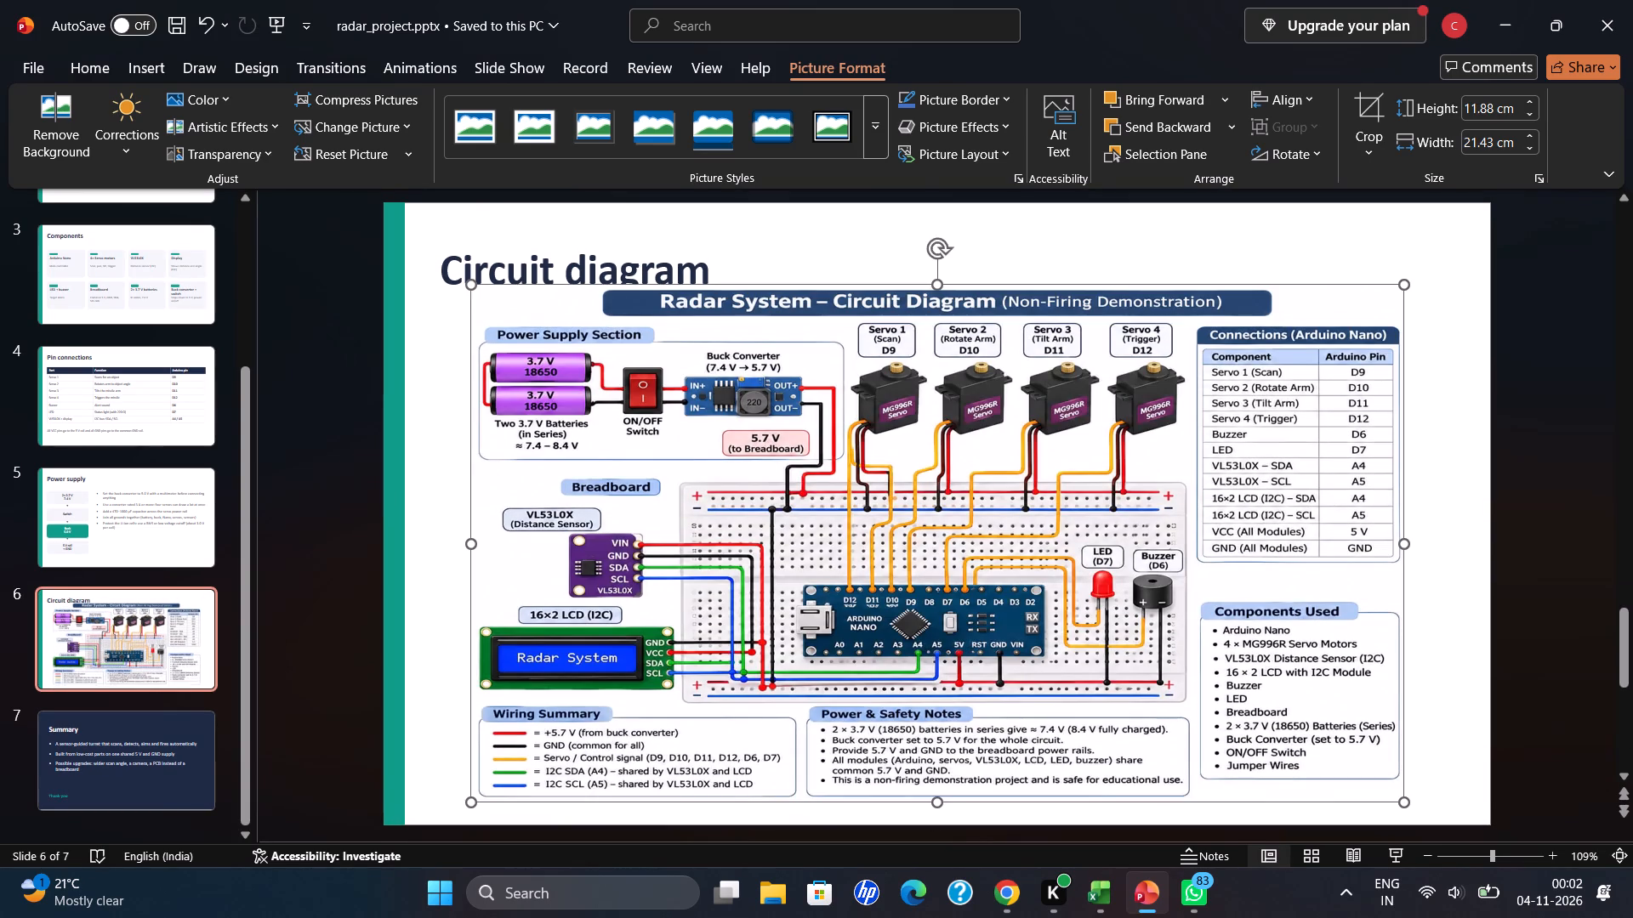
drag(905, 315, 890, 321)
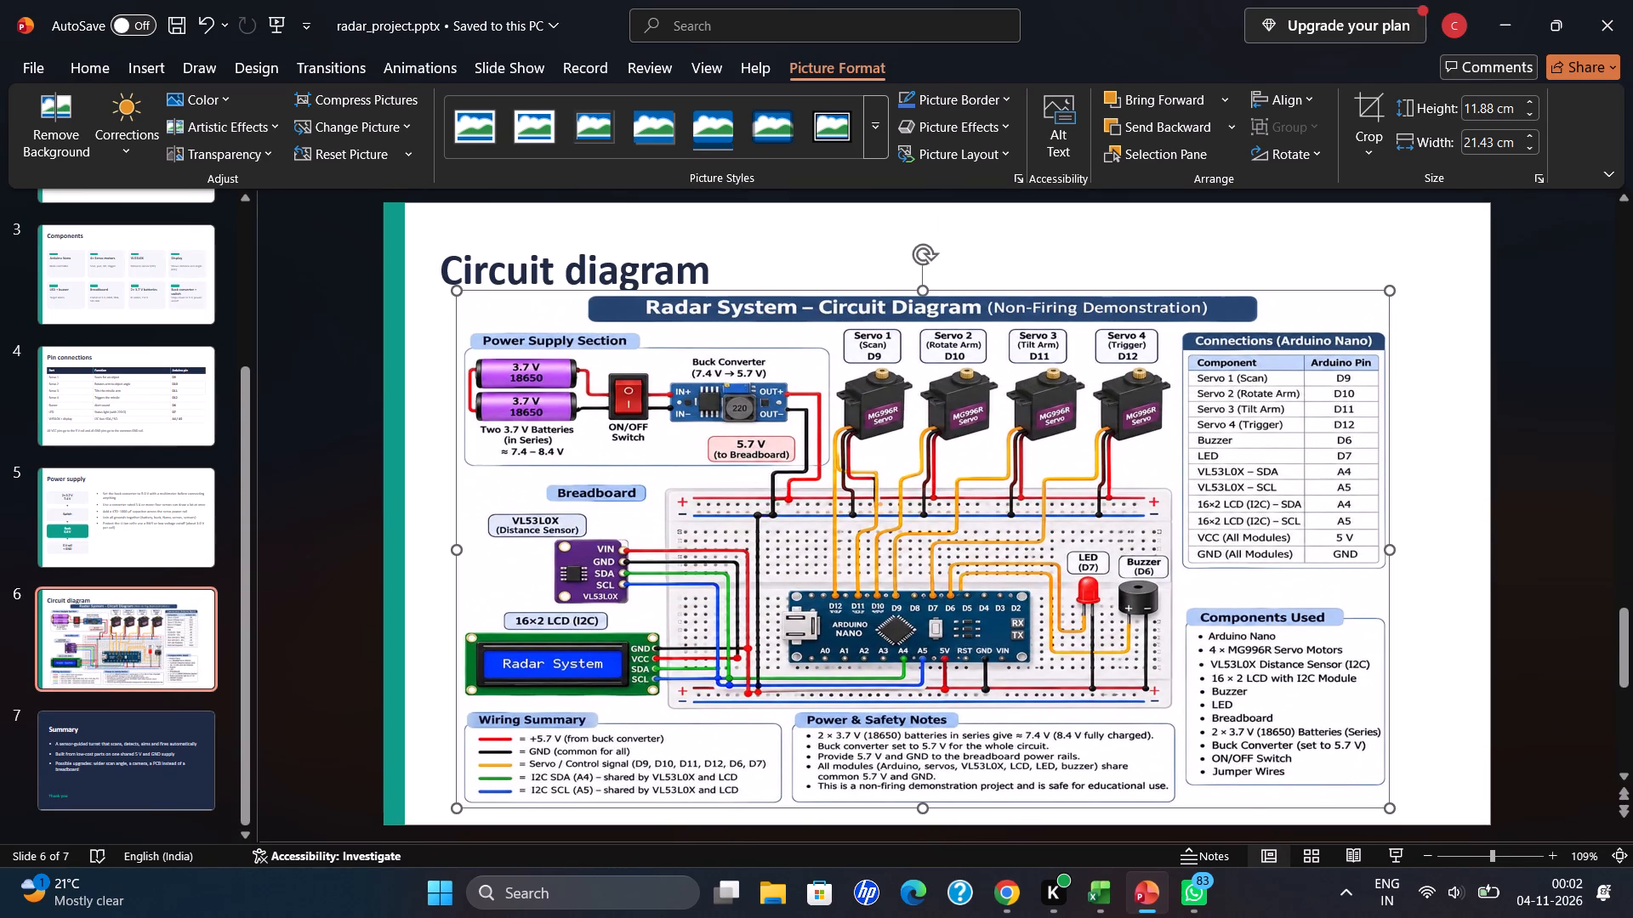
Reduce the circuit diagram picture's height to about 11.24 cm from its bottom and top edges, keeping it clear of the slide title.
drag(923, 809, 923, 788)
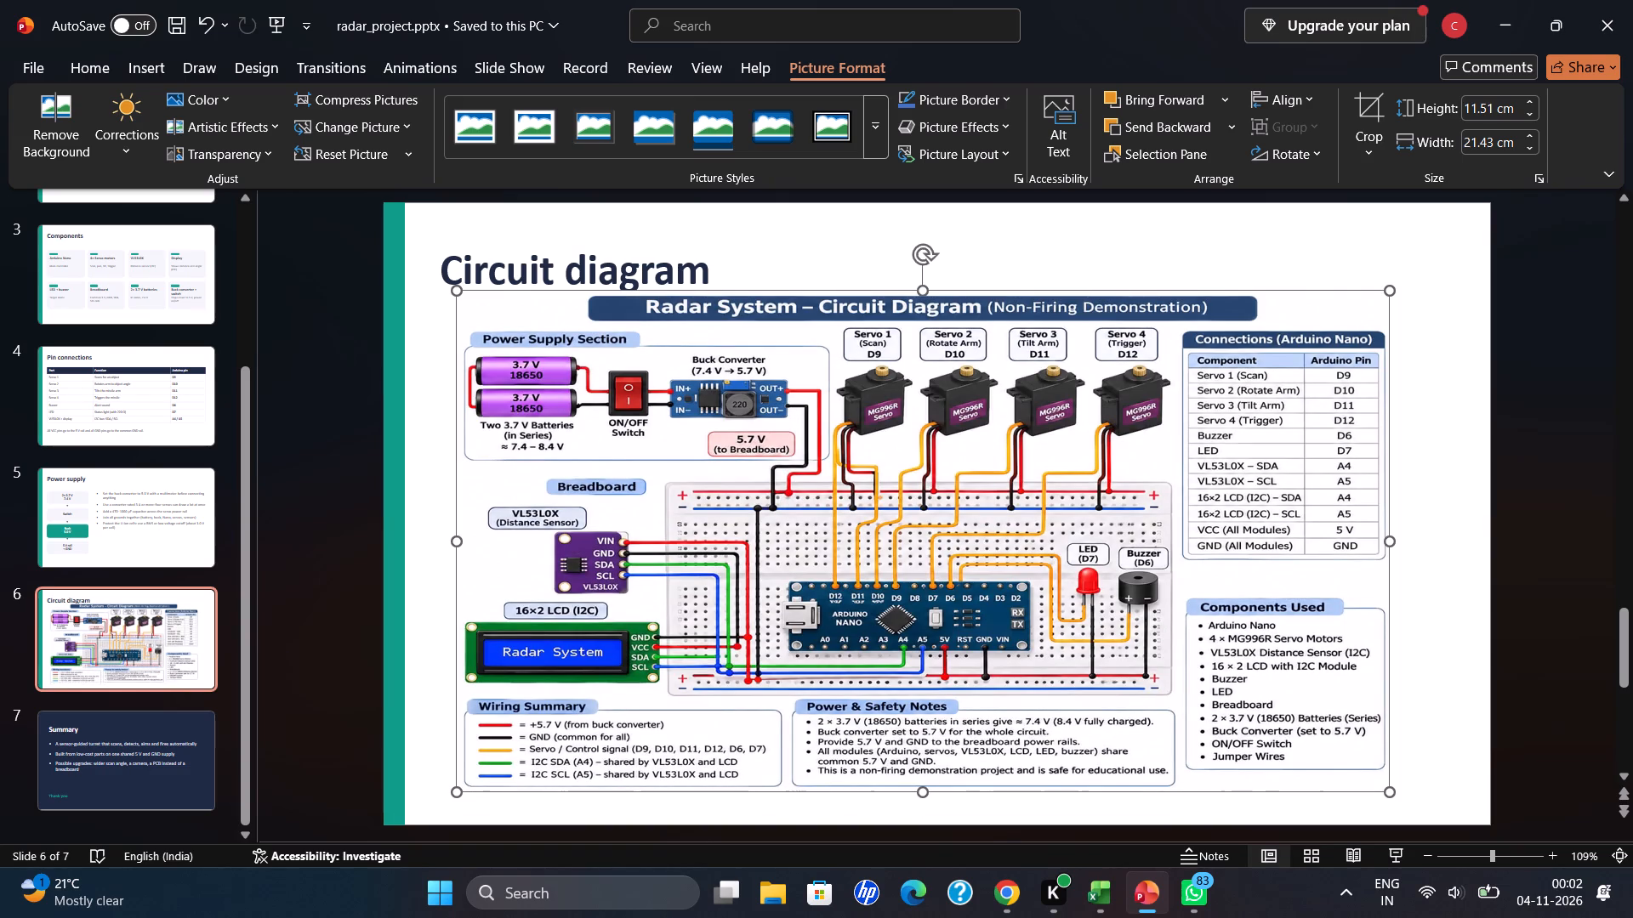
drag(924, 292, 924, 301)
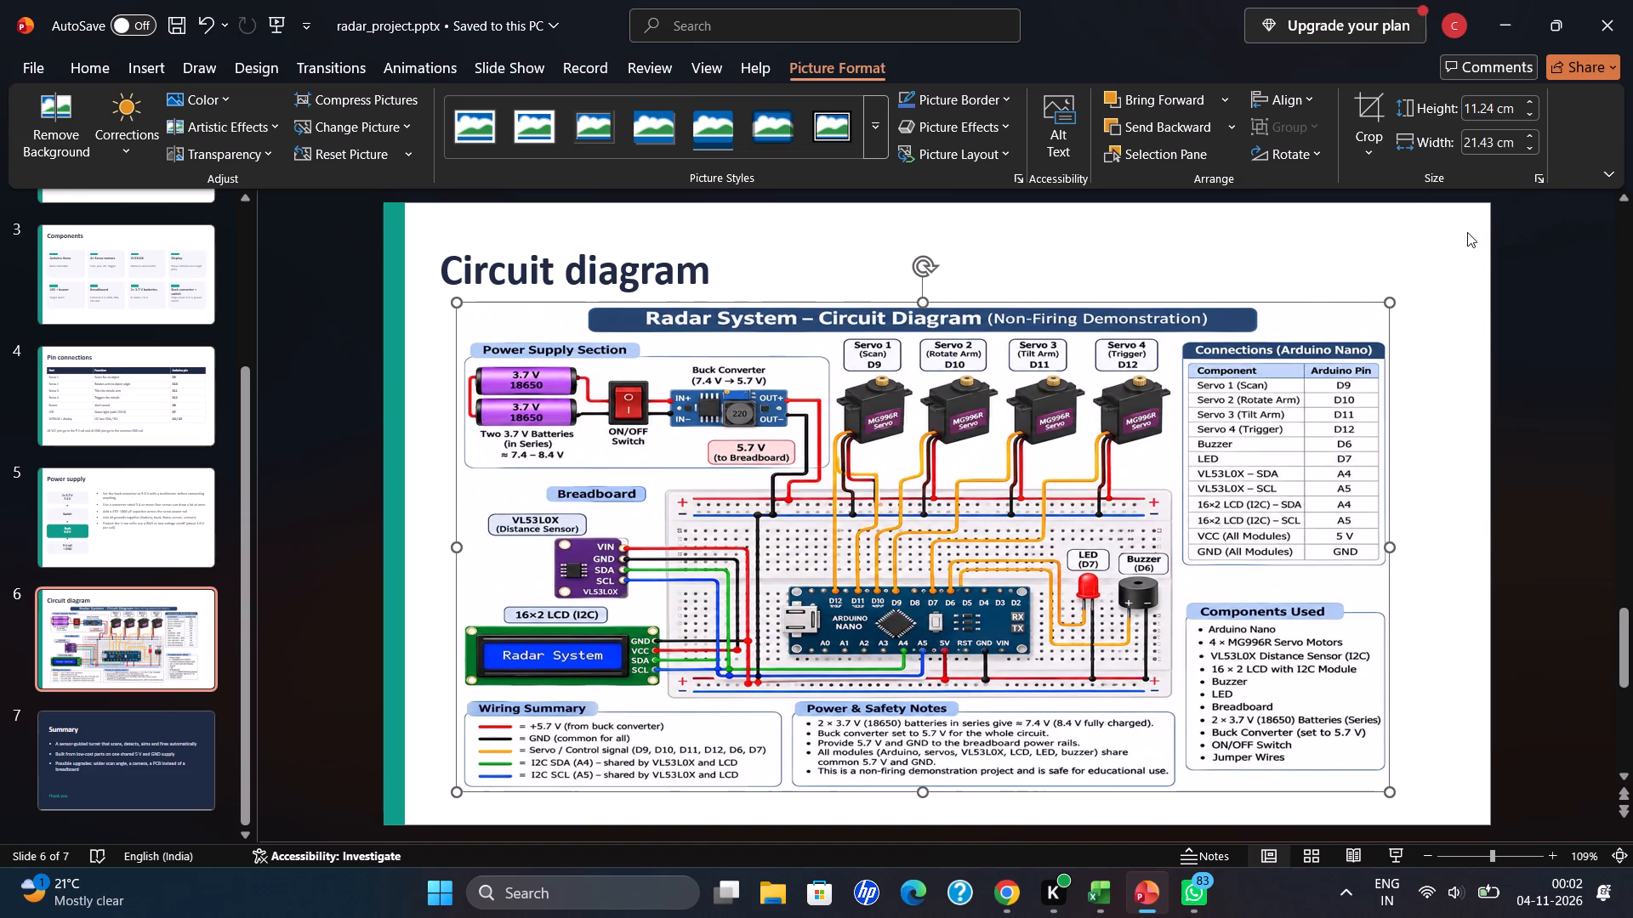
click(1432, 398)
On the Components slide, delete "and angle" from the Display card's description so it reads "Shows distance (I2C)".
scroll(1424, 399, up, 2)
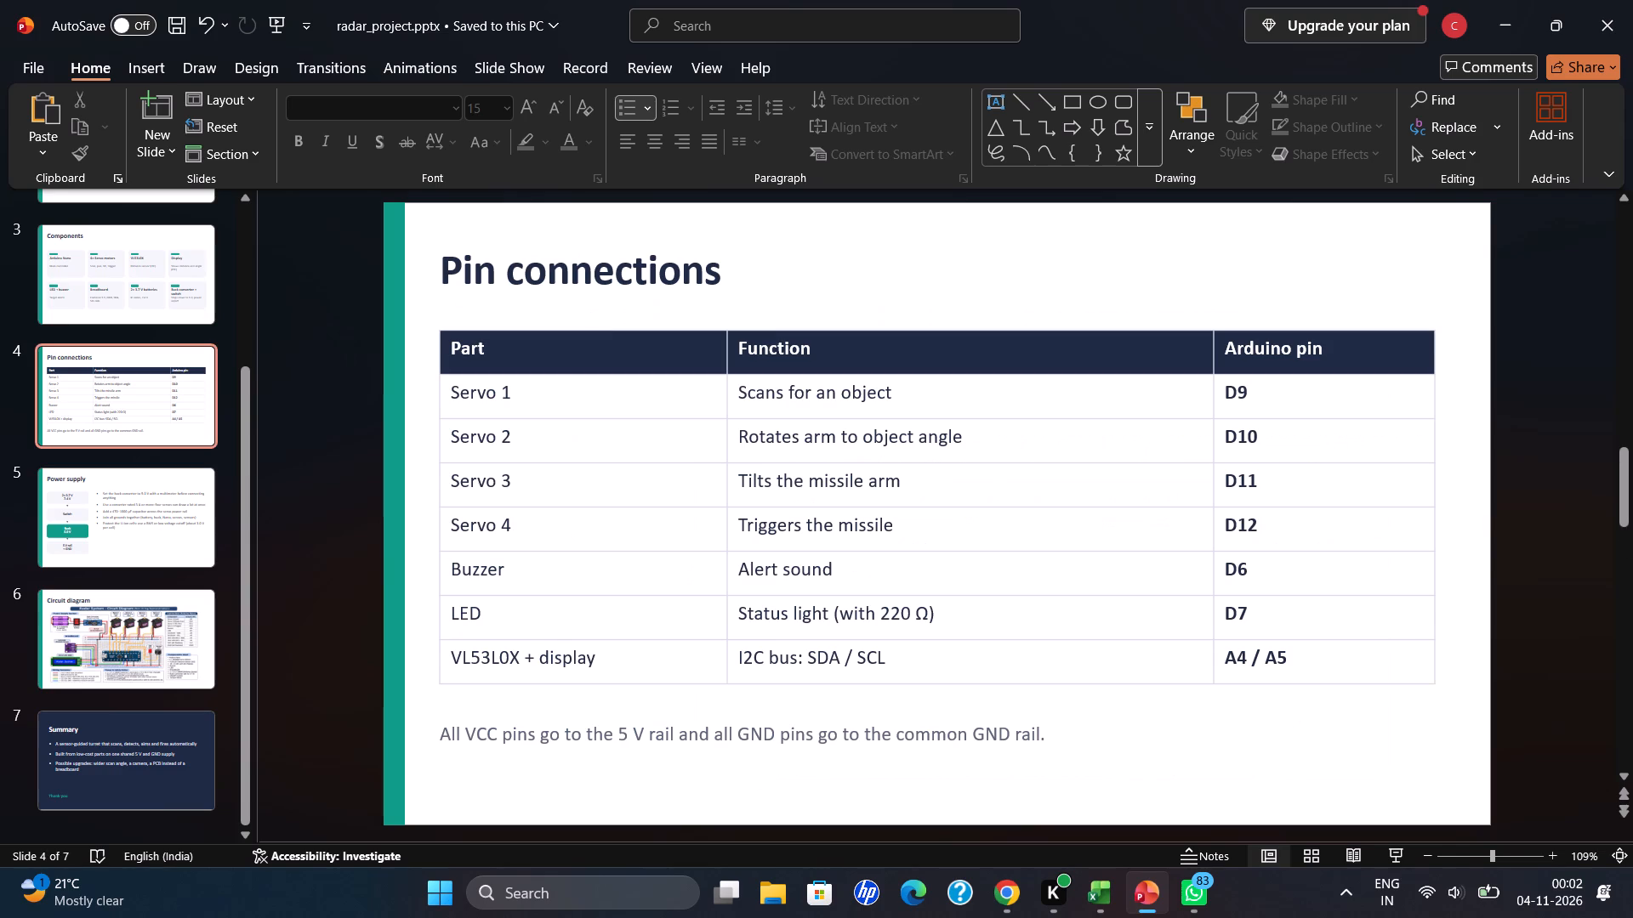
scroll(1632, 415, up, 2)
scroll(1527, 491, up, 1)
scroll(1525, 493, down, 2)
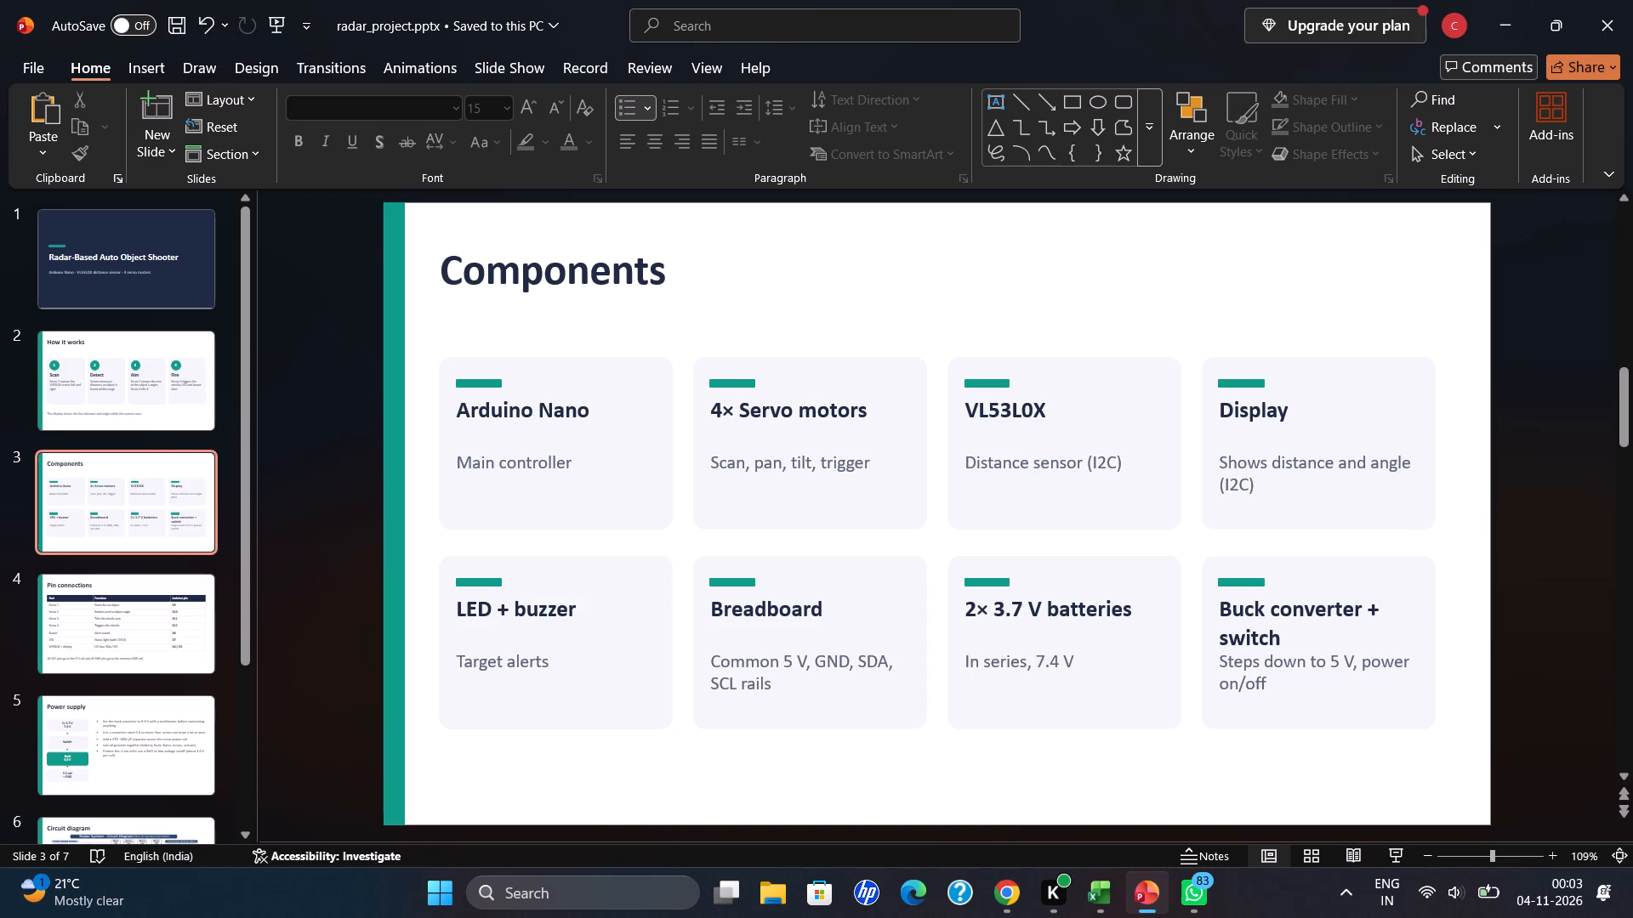
double_click(1408, 468)
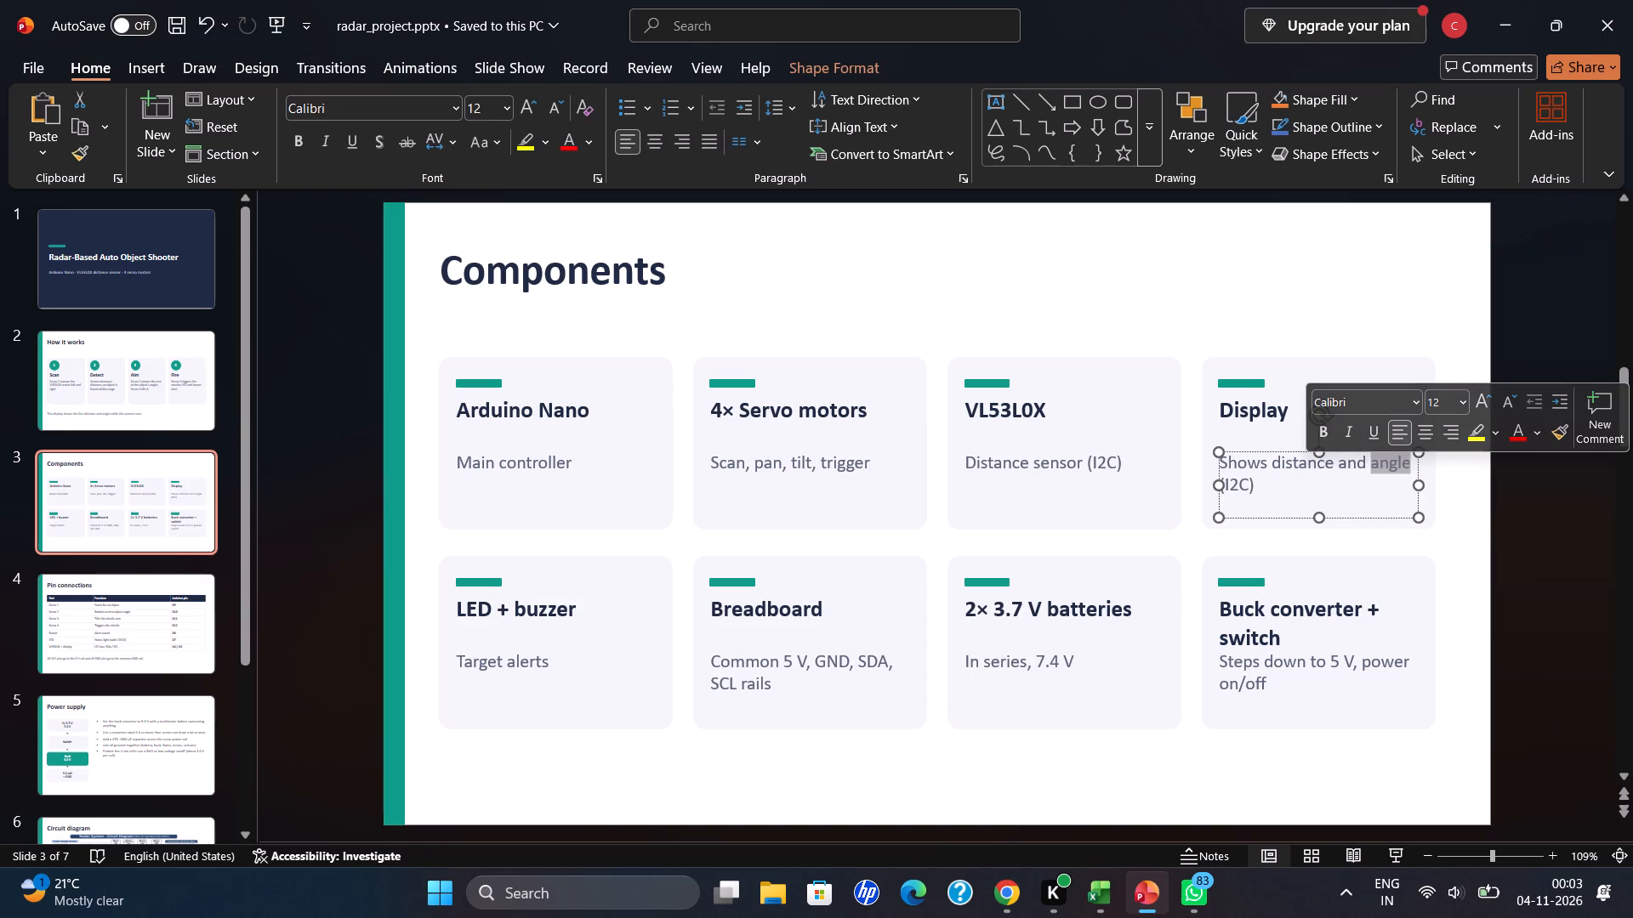
key(BackSpace)
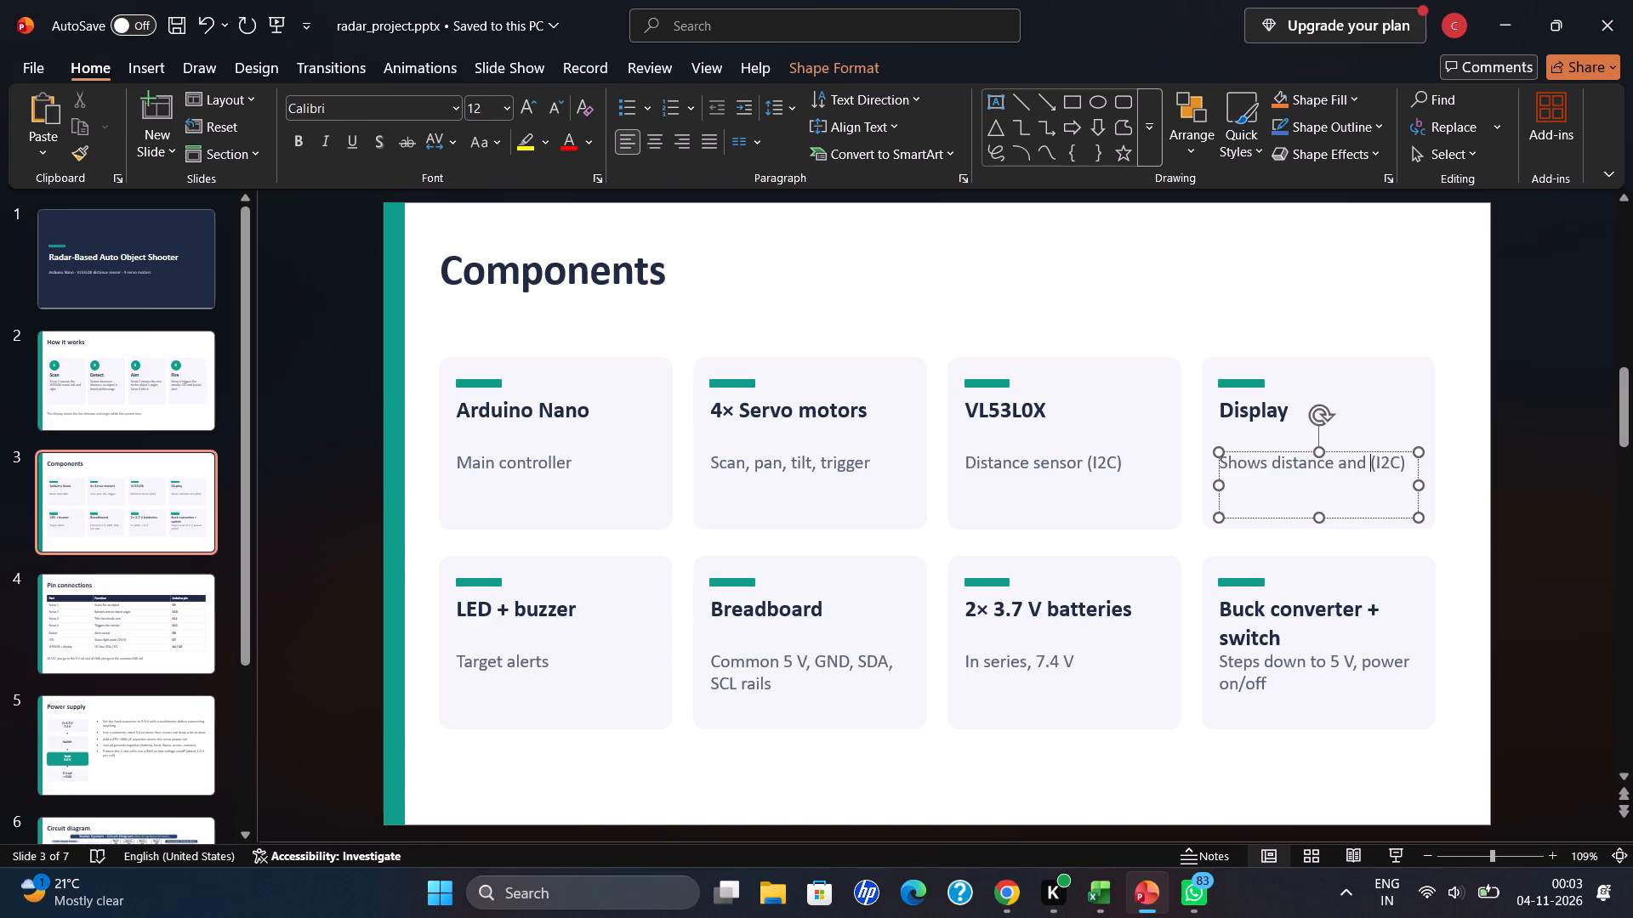
key(BackSpace)
key(BackSpace)
key(BackSpace)
key(ctrl+z)
key(ctrl+z)
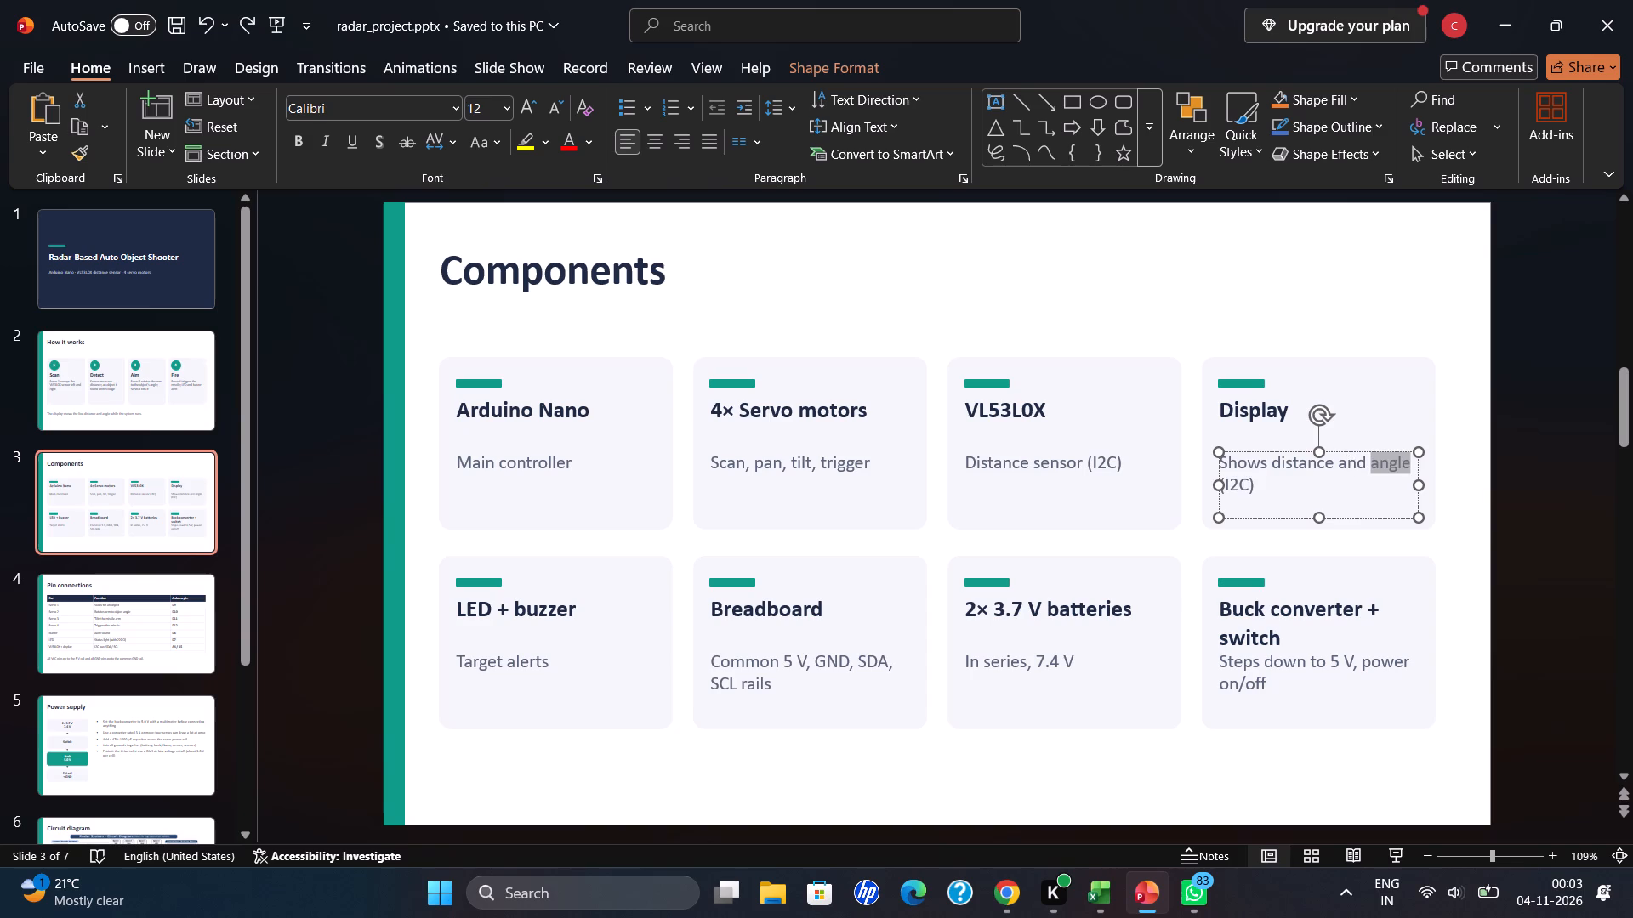
key(BackSpace)
key(BackSpace)
key(BackSpace)
key(BackSpace)
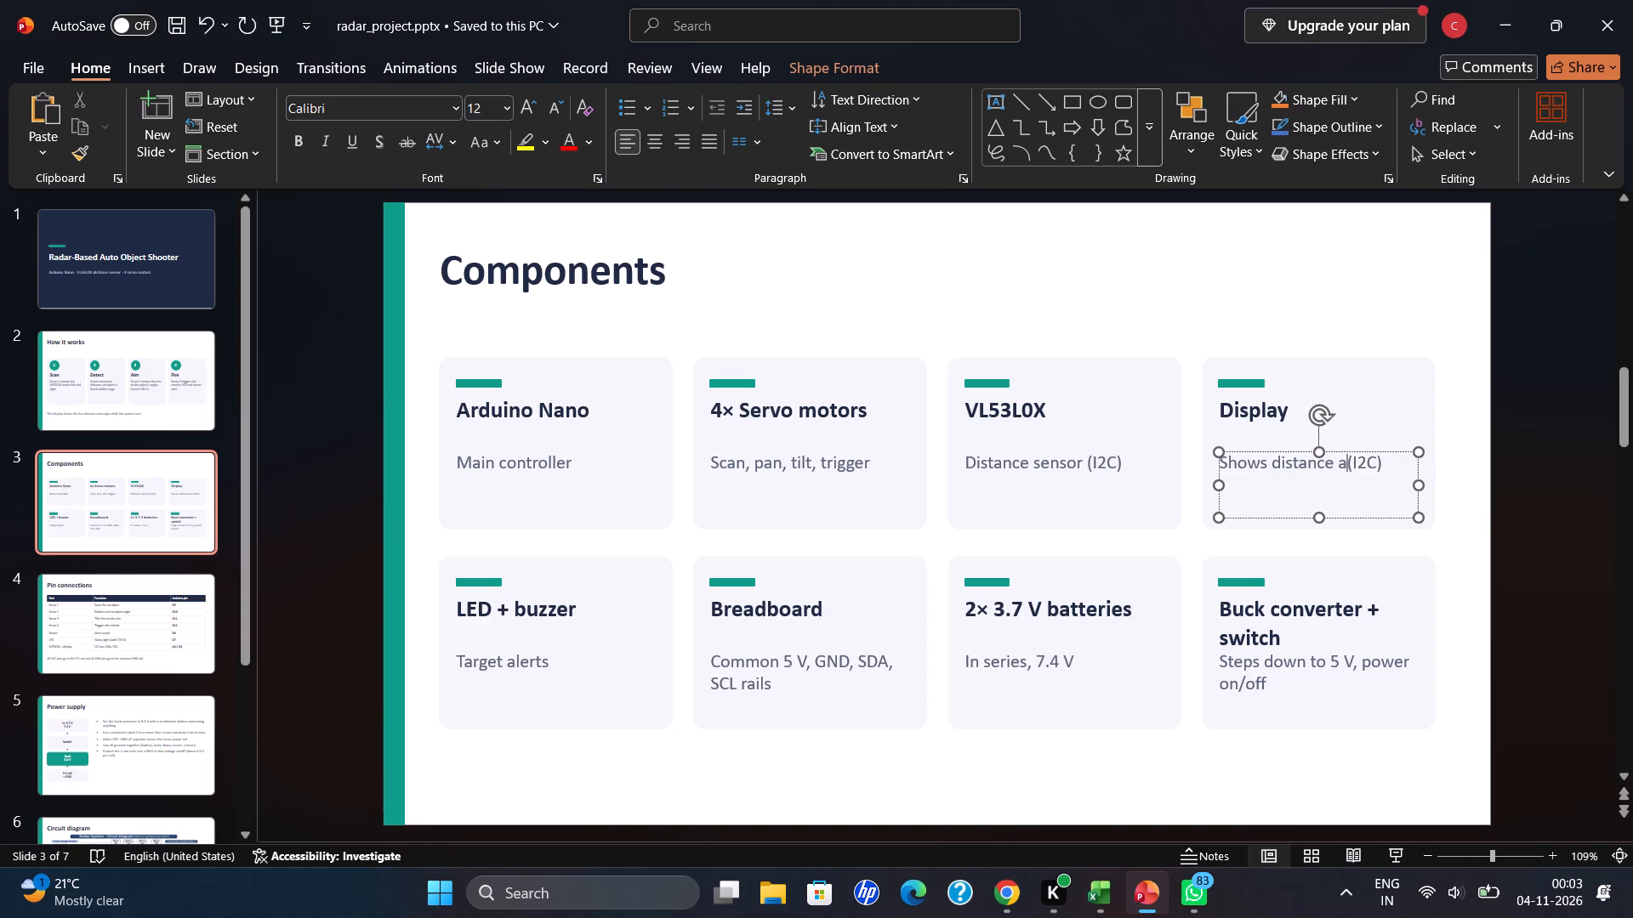
key(BackSpace)
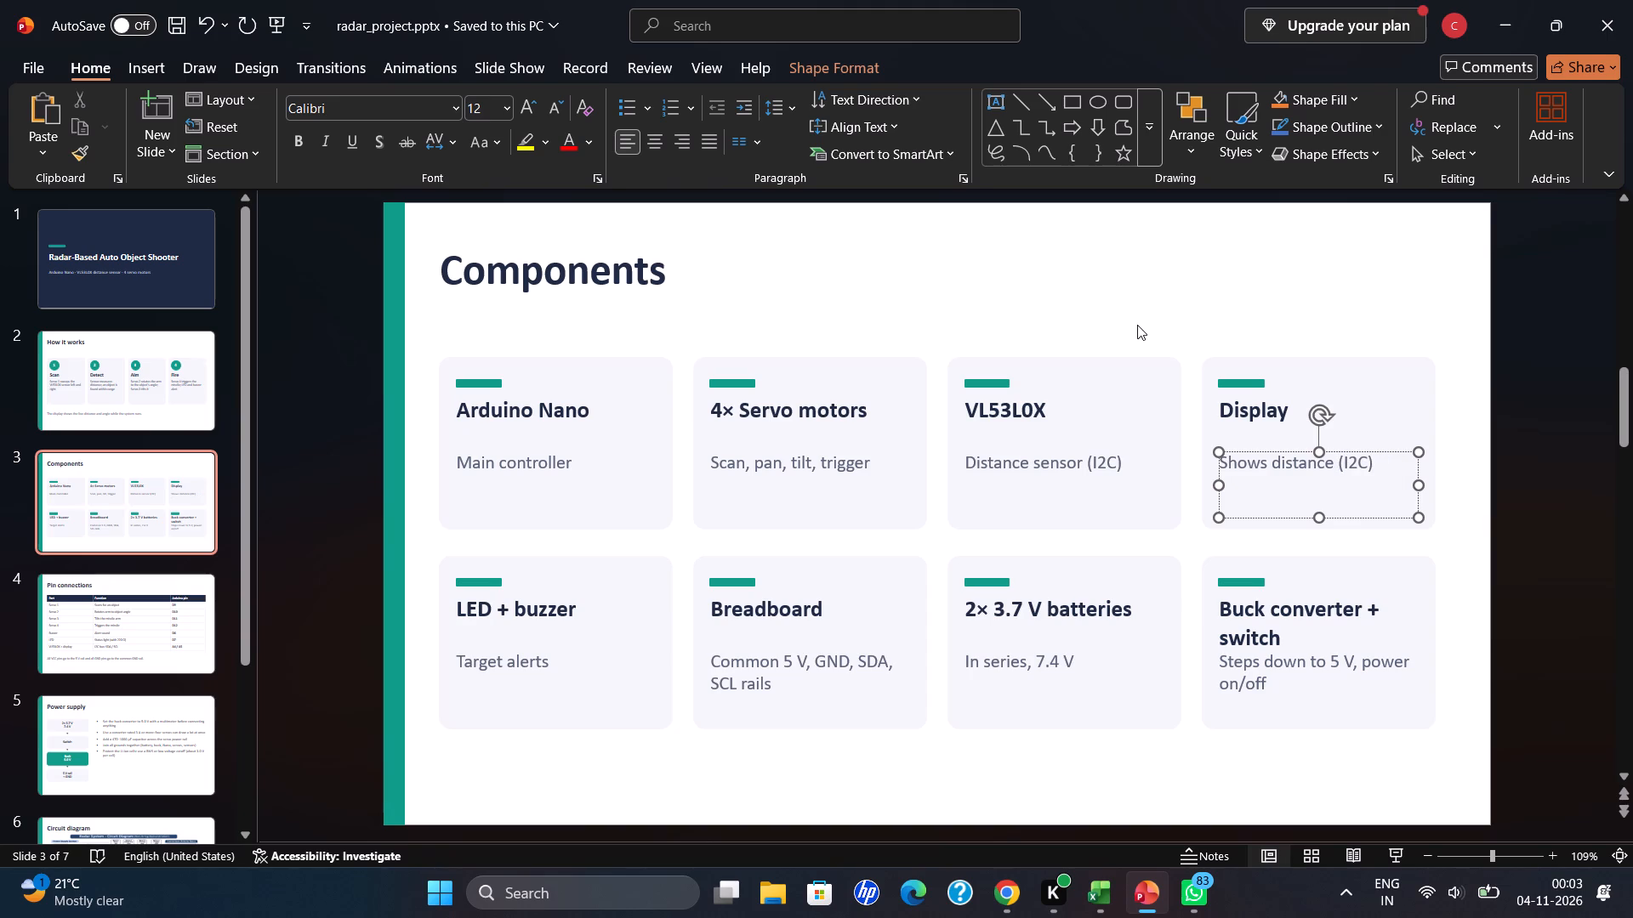
click(1137, 317)
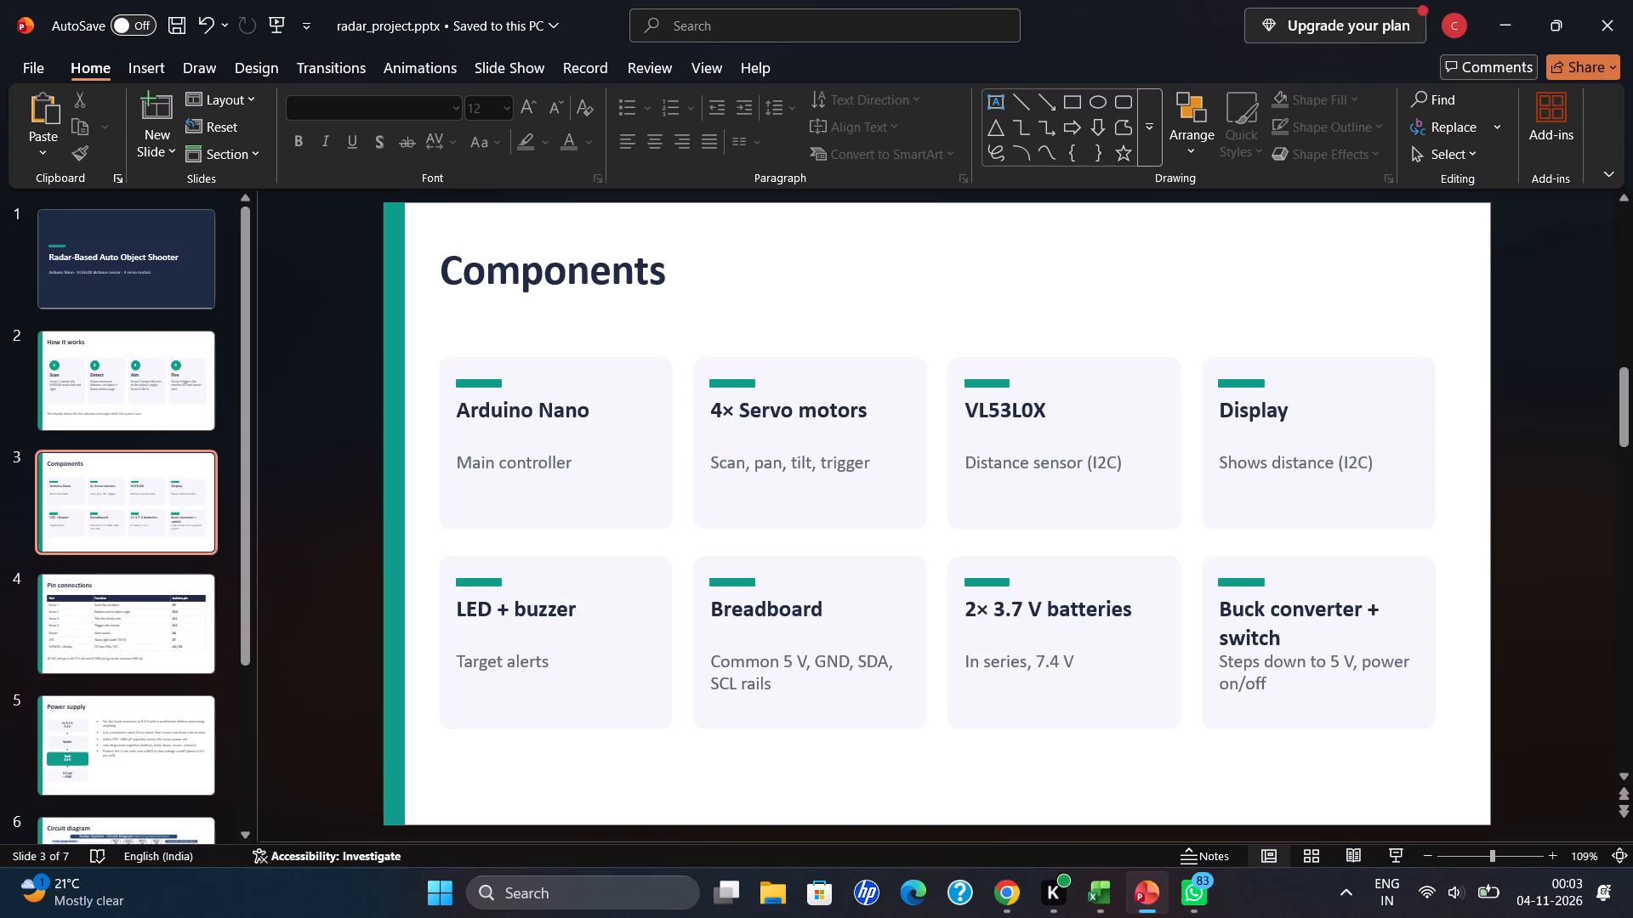
Review the slides around Components and Pin connections, and on through Circuit diagram to the Summary.
scroll(607, 694, down, 2)
scroll(789, 644, up, 1)
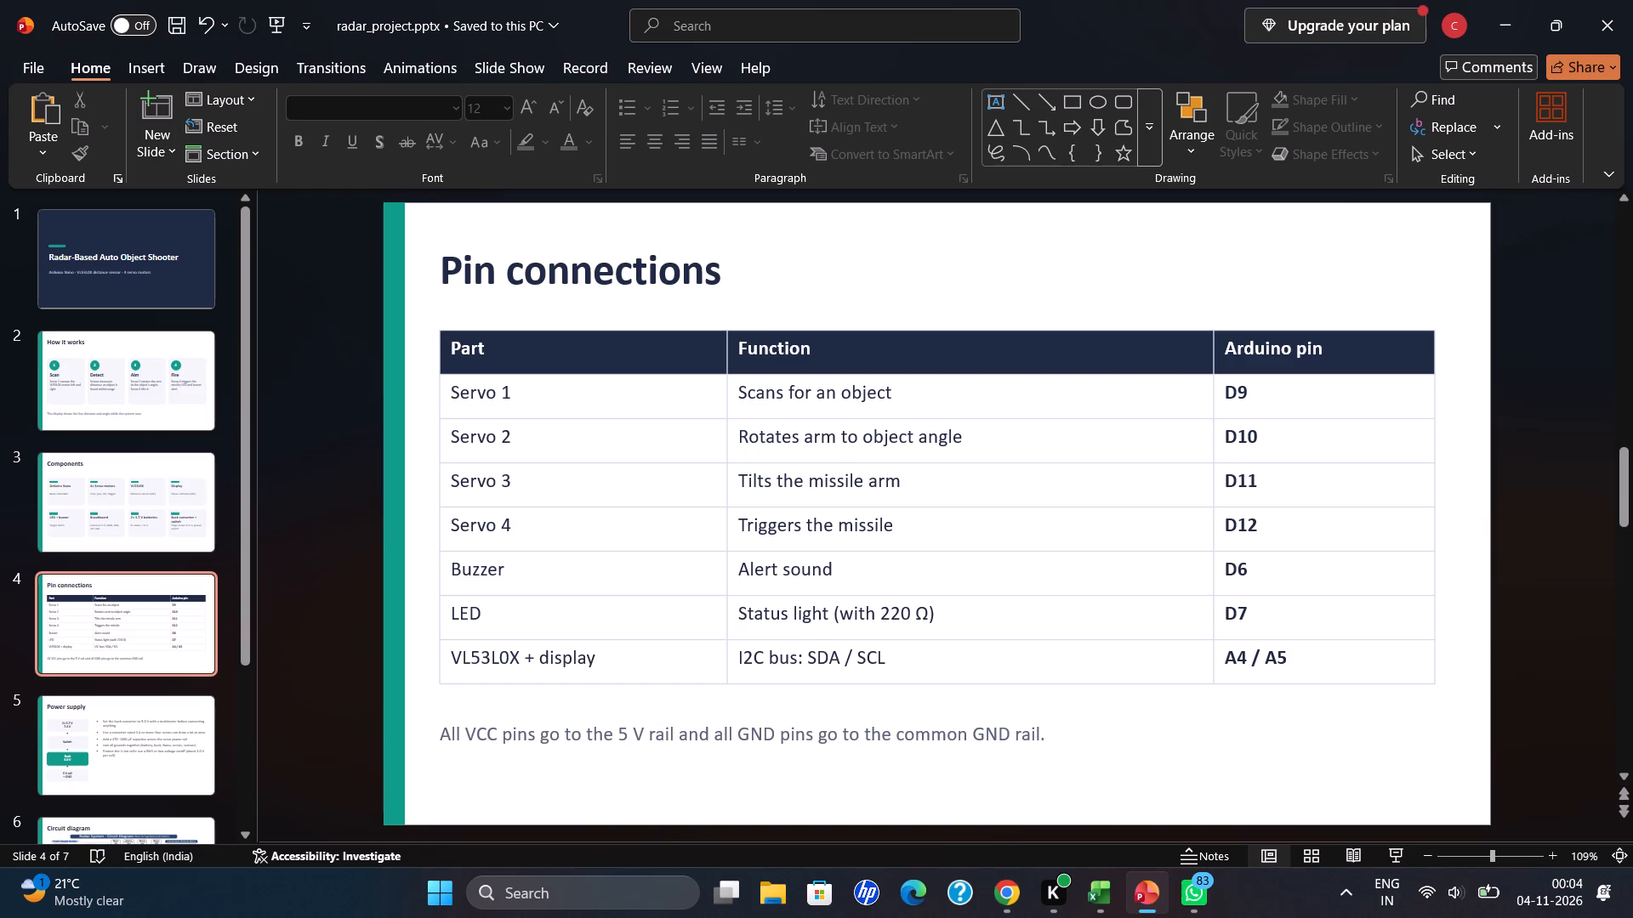
scroll(1291, 409, up, 2)
scroll(1294, 412, down, 4)
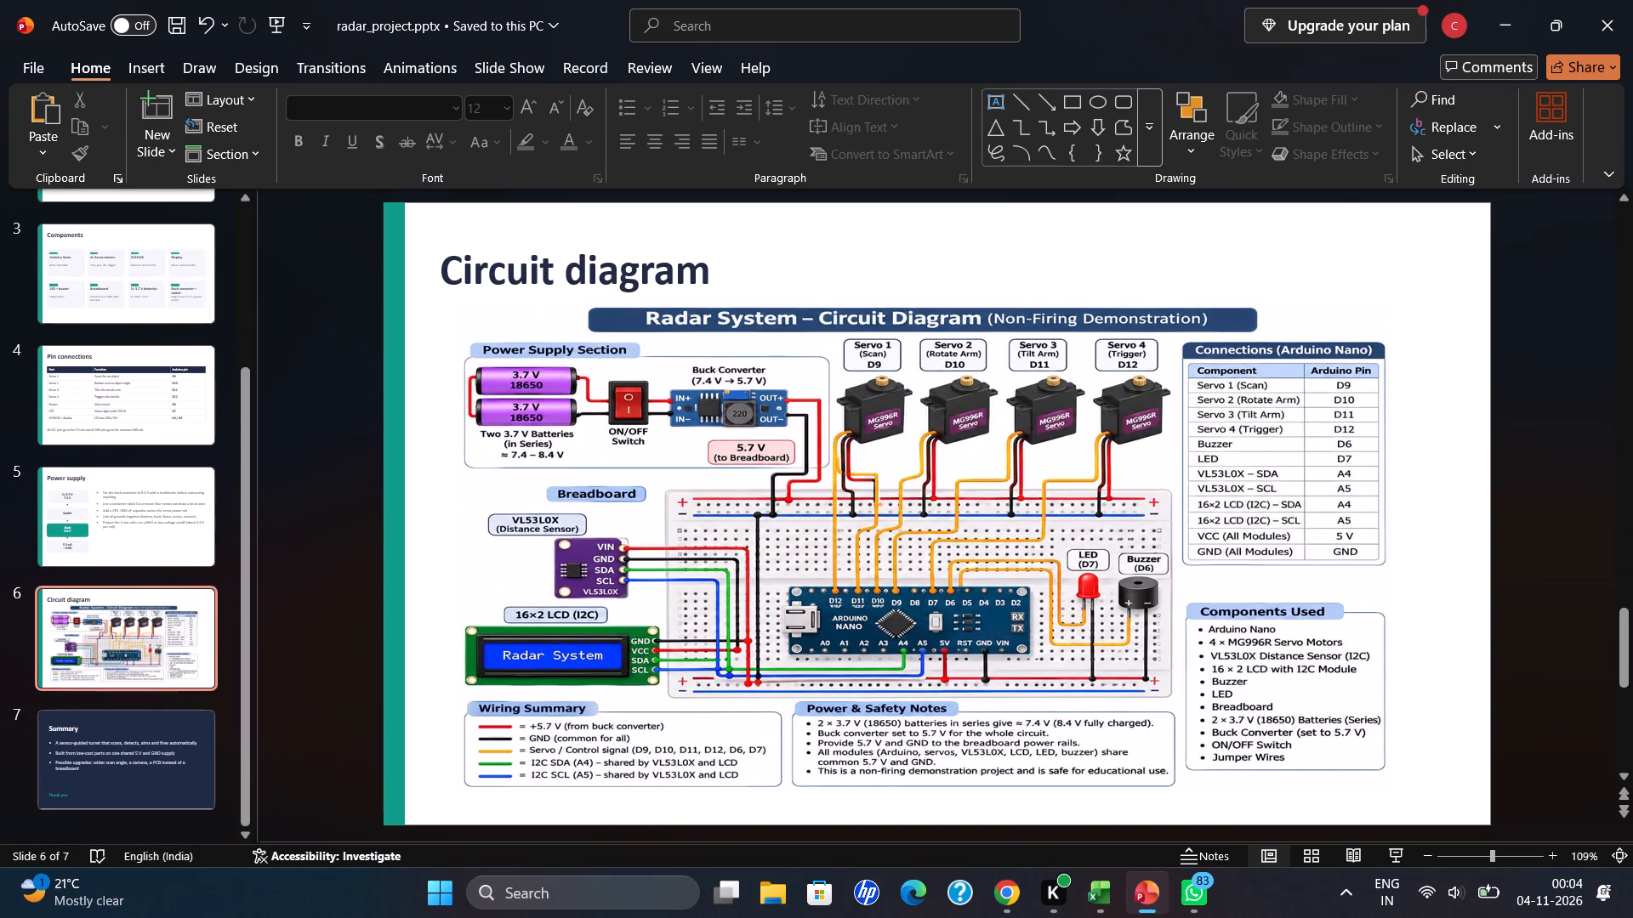
scroll(1332, 546, down, 2)
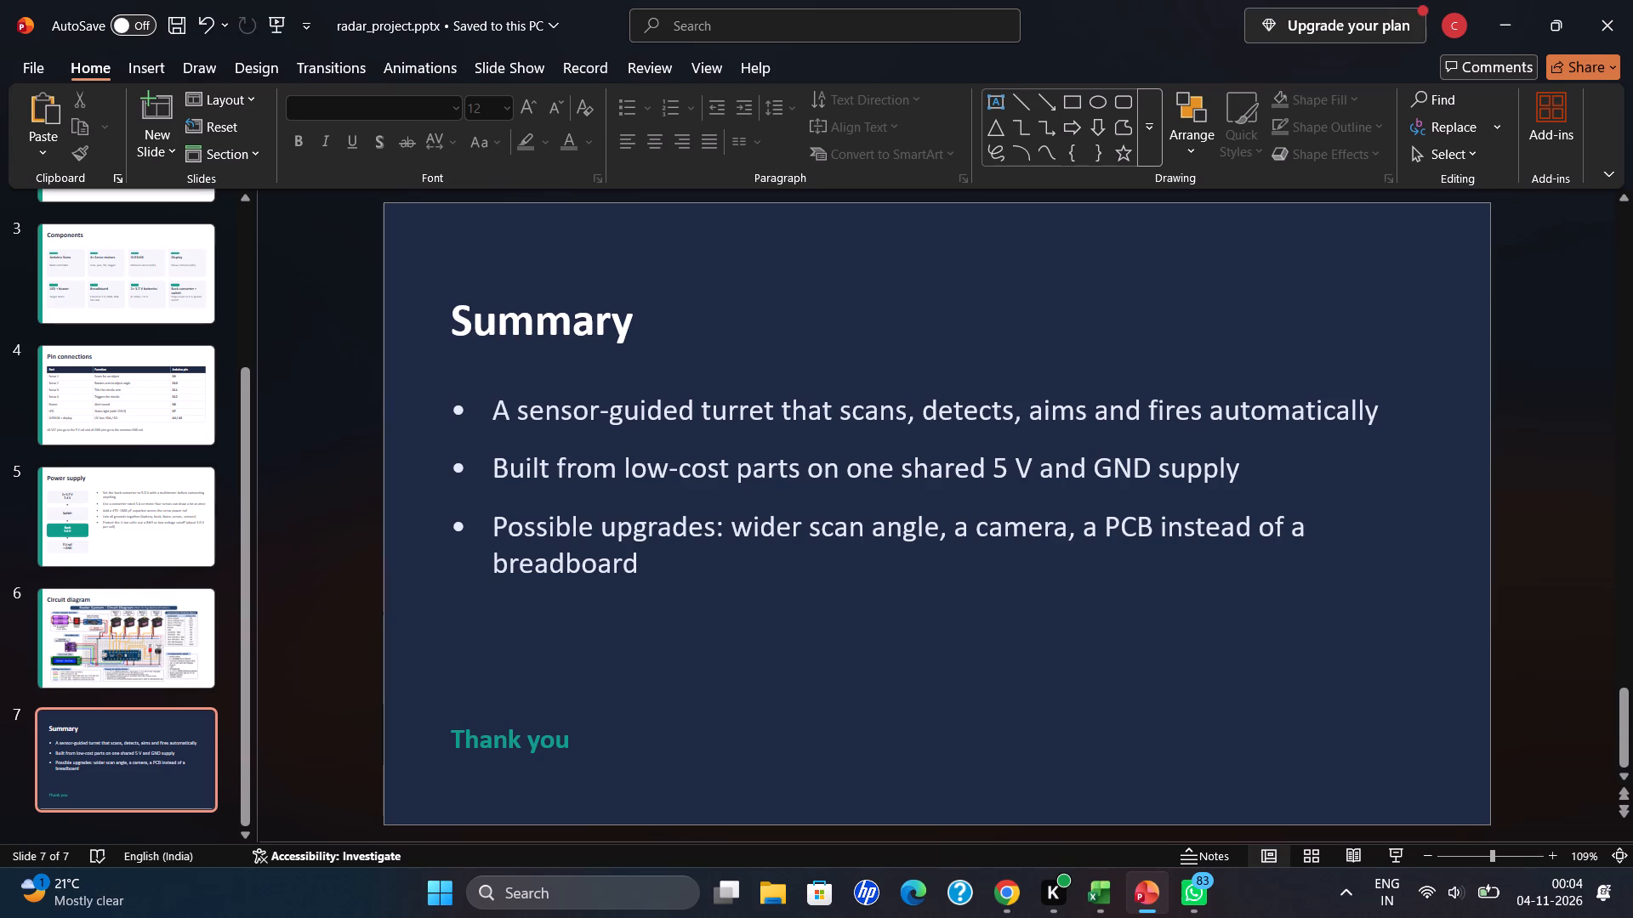
scroll(964, 433, up, 1)
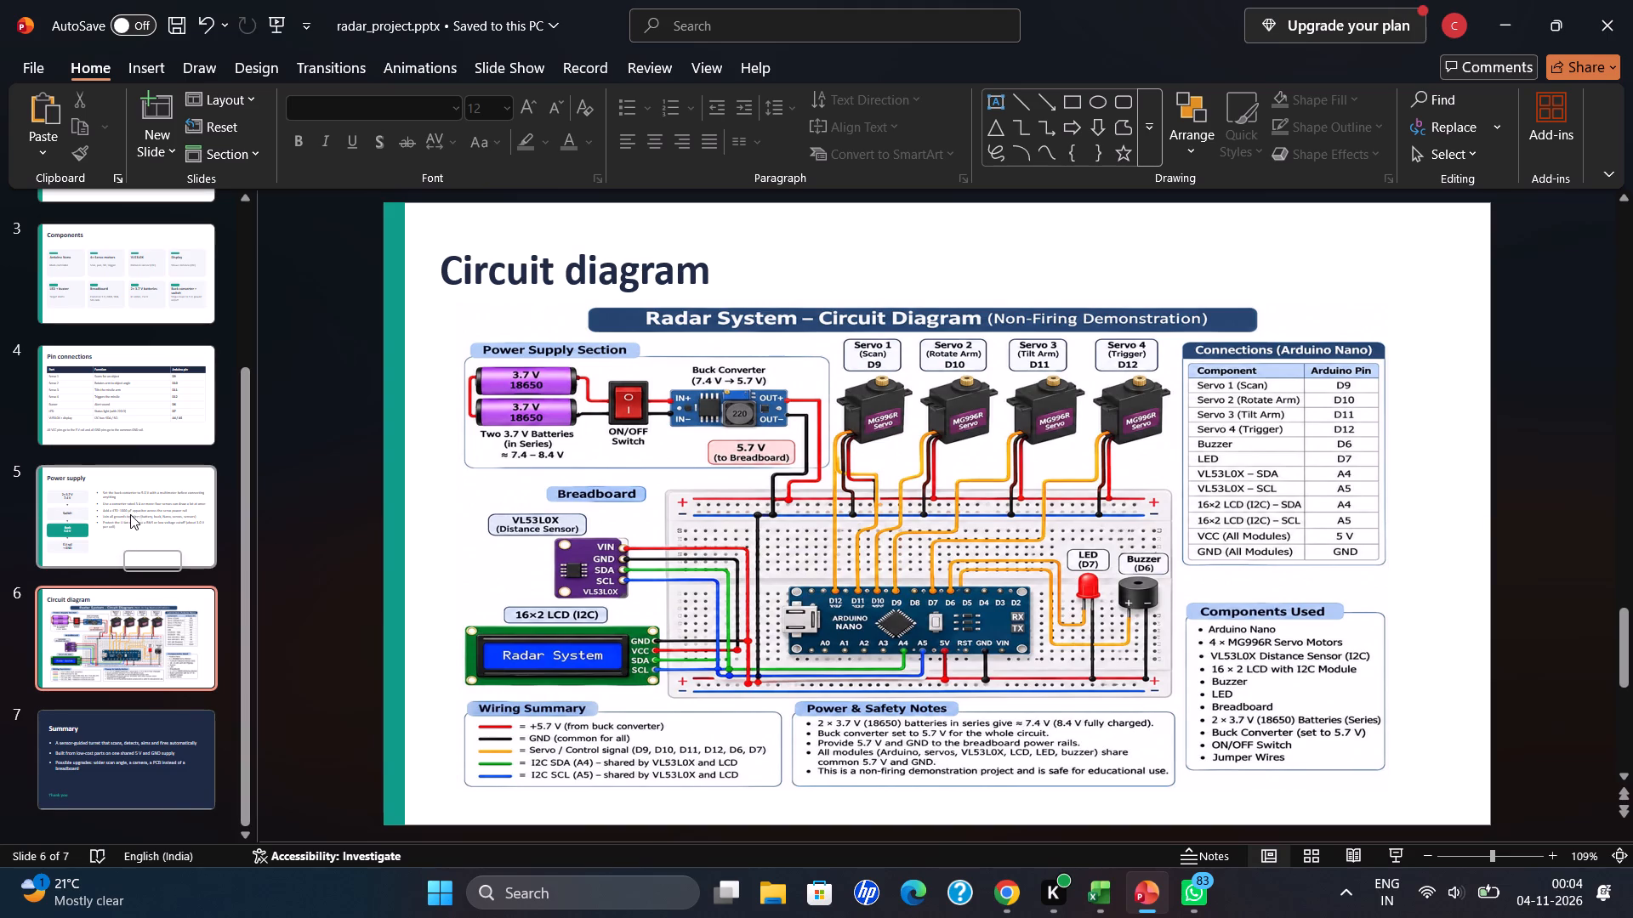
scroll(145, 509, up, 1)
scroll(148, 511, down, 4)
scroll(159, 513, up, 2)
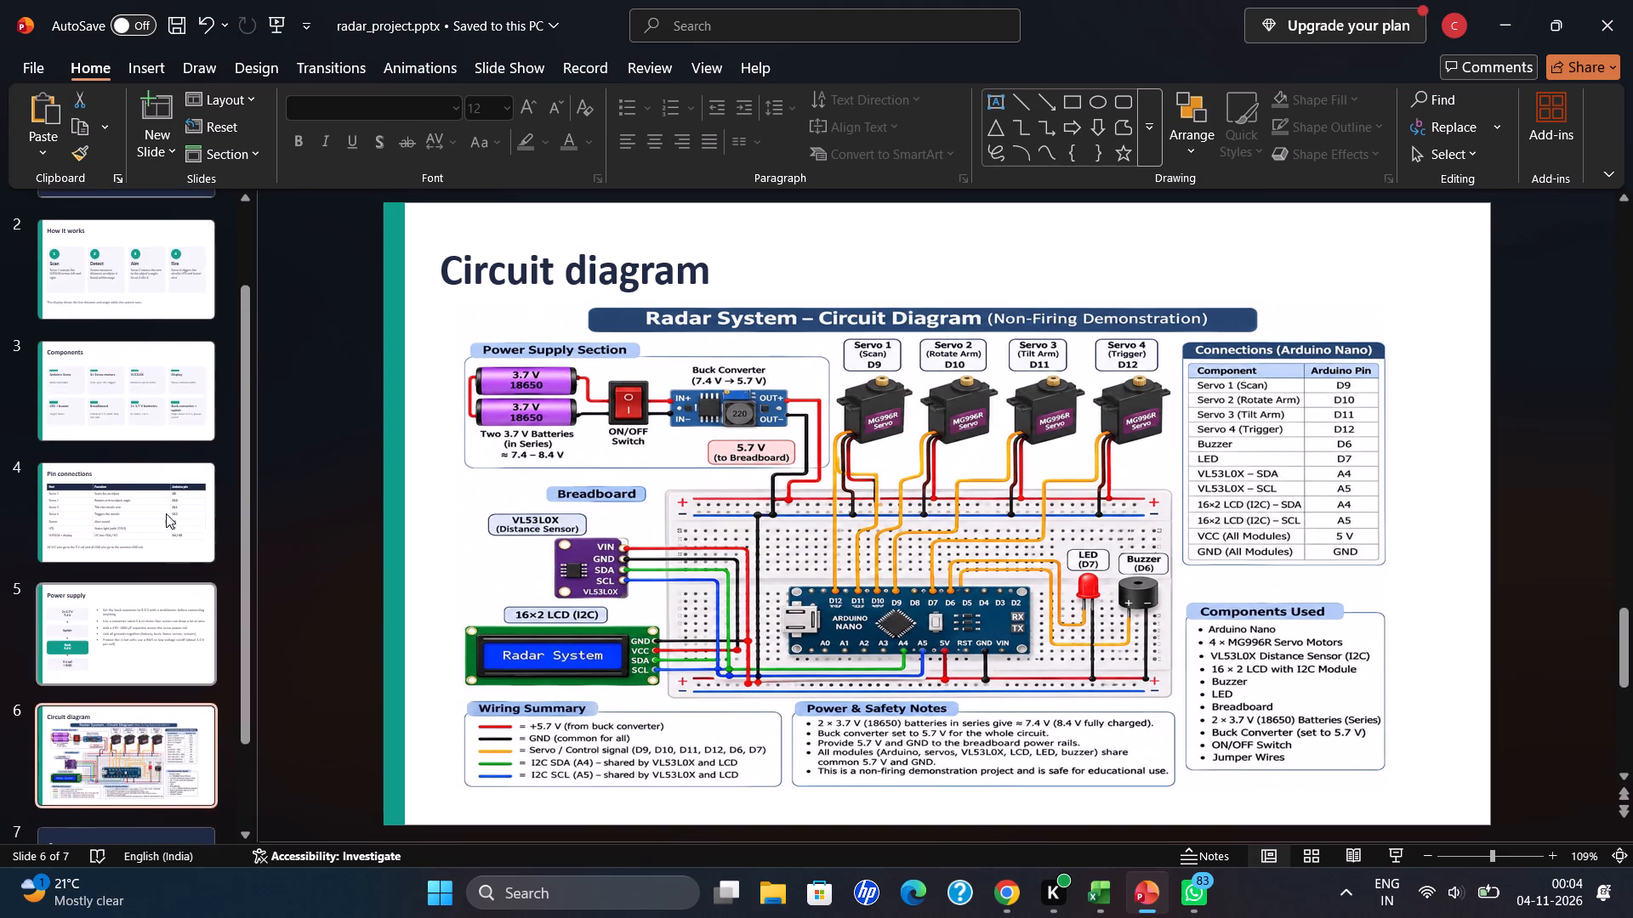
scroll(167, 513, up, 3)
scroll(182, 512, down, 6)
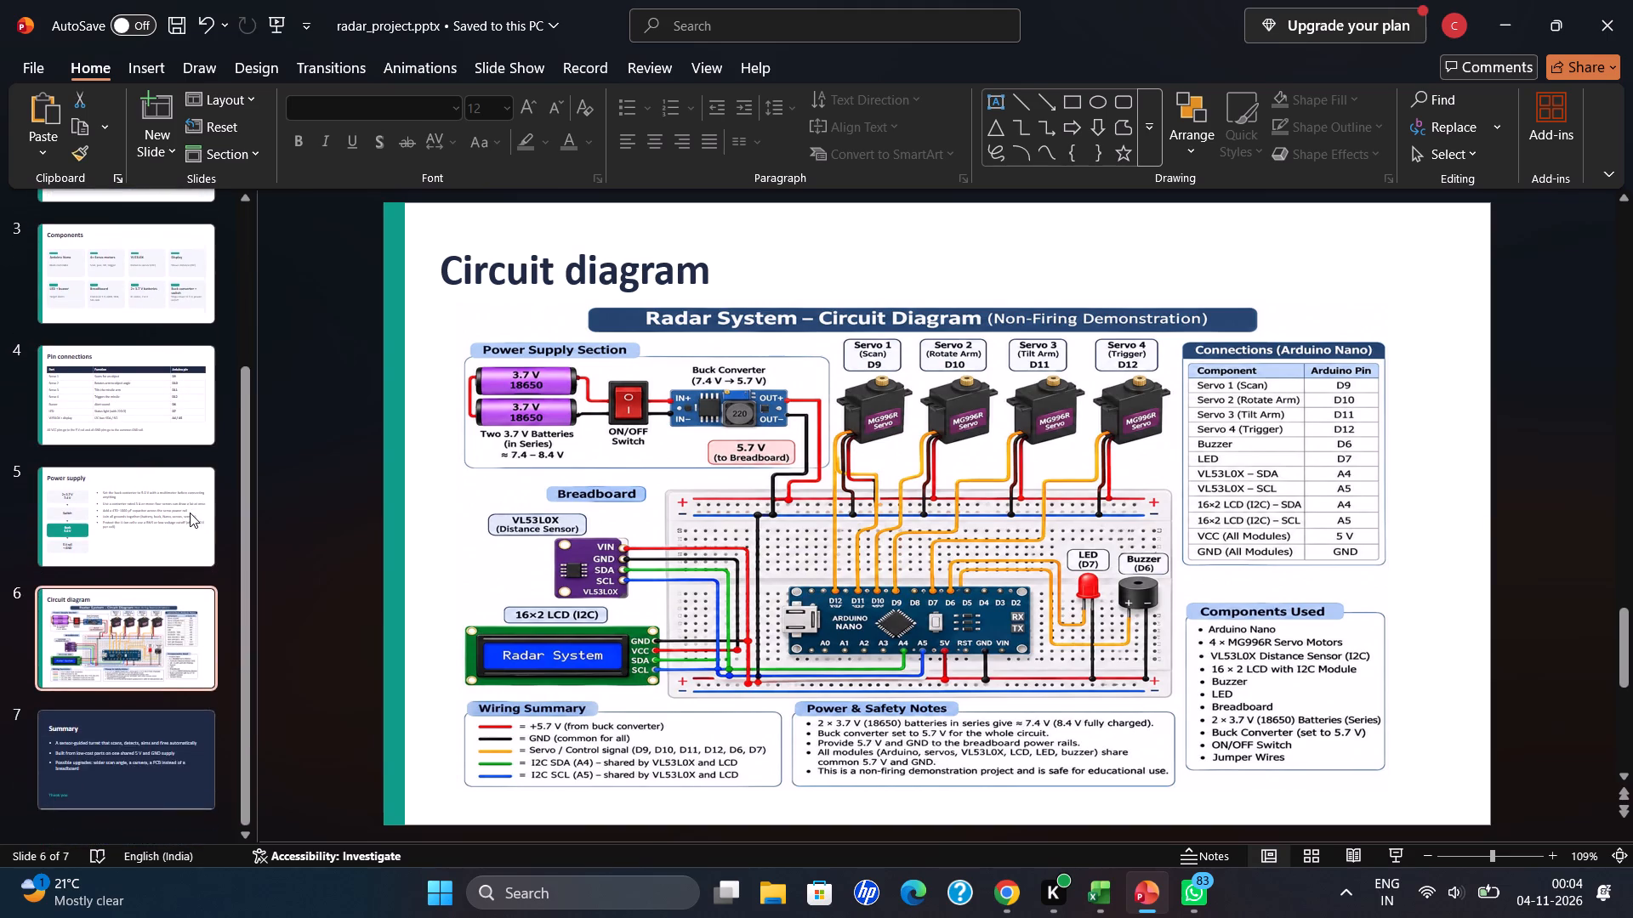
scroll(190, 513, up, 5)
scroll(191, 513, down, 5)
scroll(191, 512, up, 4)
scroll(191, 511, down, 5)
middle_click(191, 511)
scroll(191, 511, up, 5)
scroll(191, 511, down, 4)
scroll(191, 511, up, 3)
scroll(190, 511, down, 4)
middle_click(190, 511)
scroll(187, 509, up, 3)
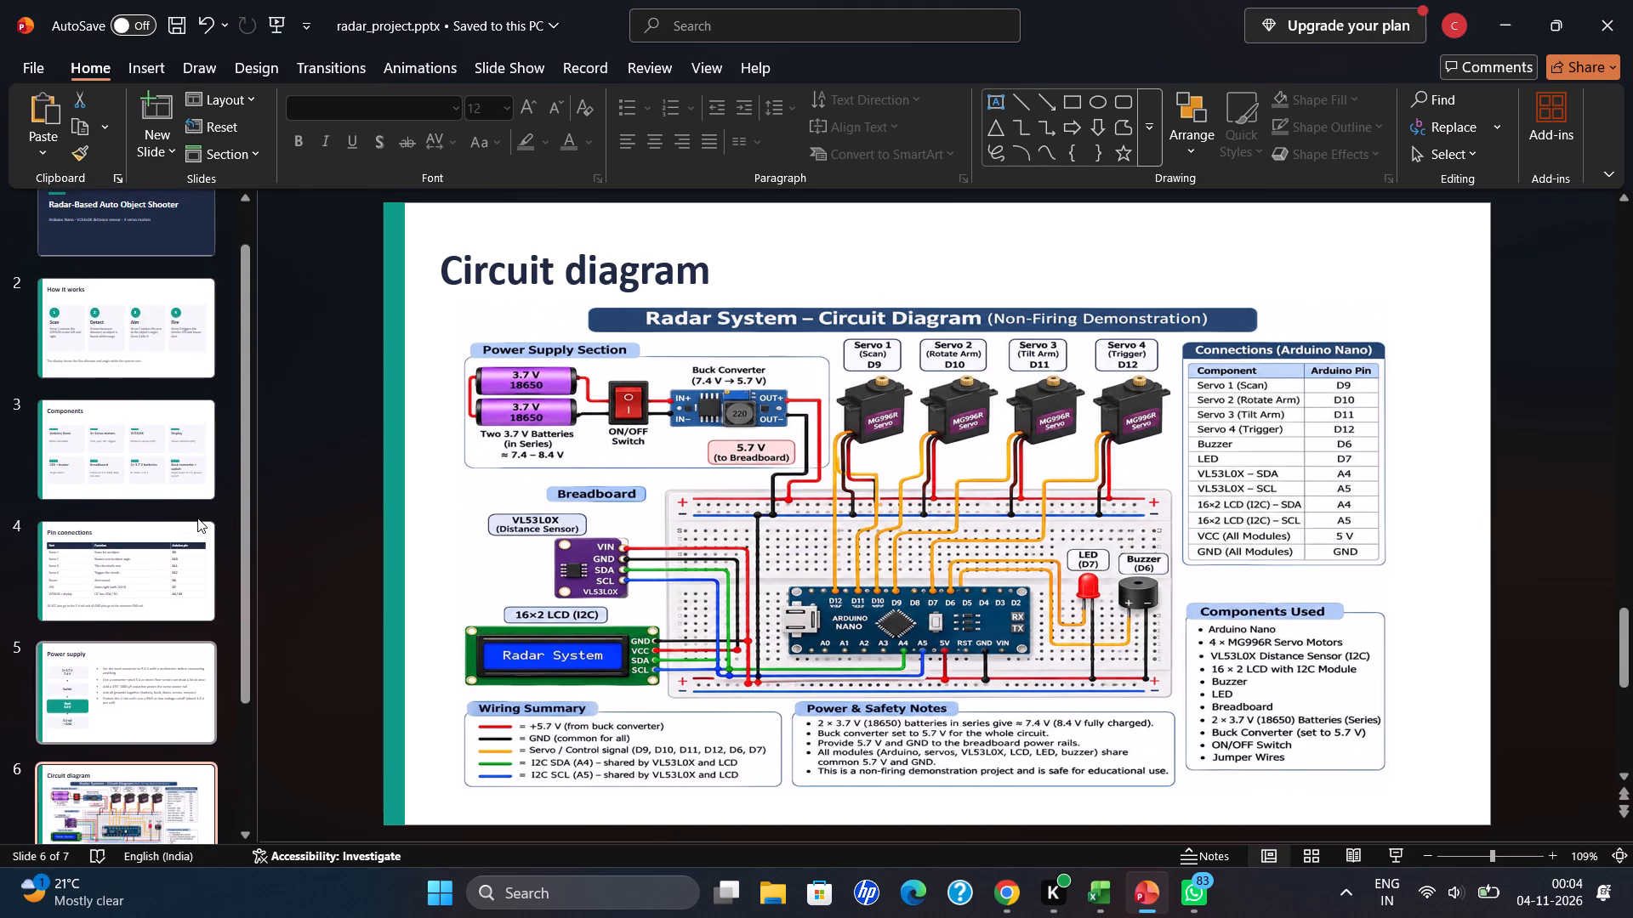
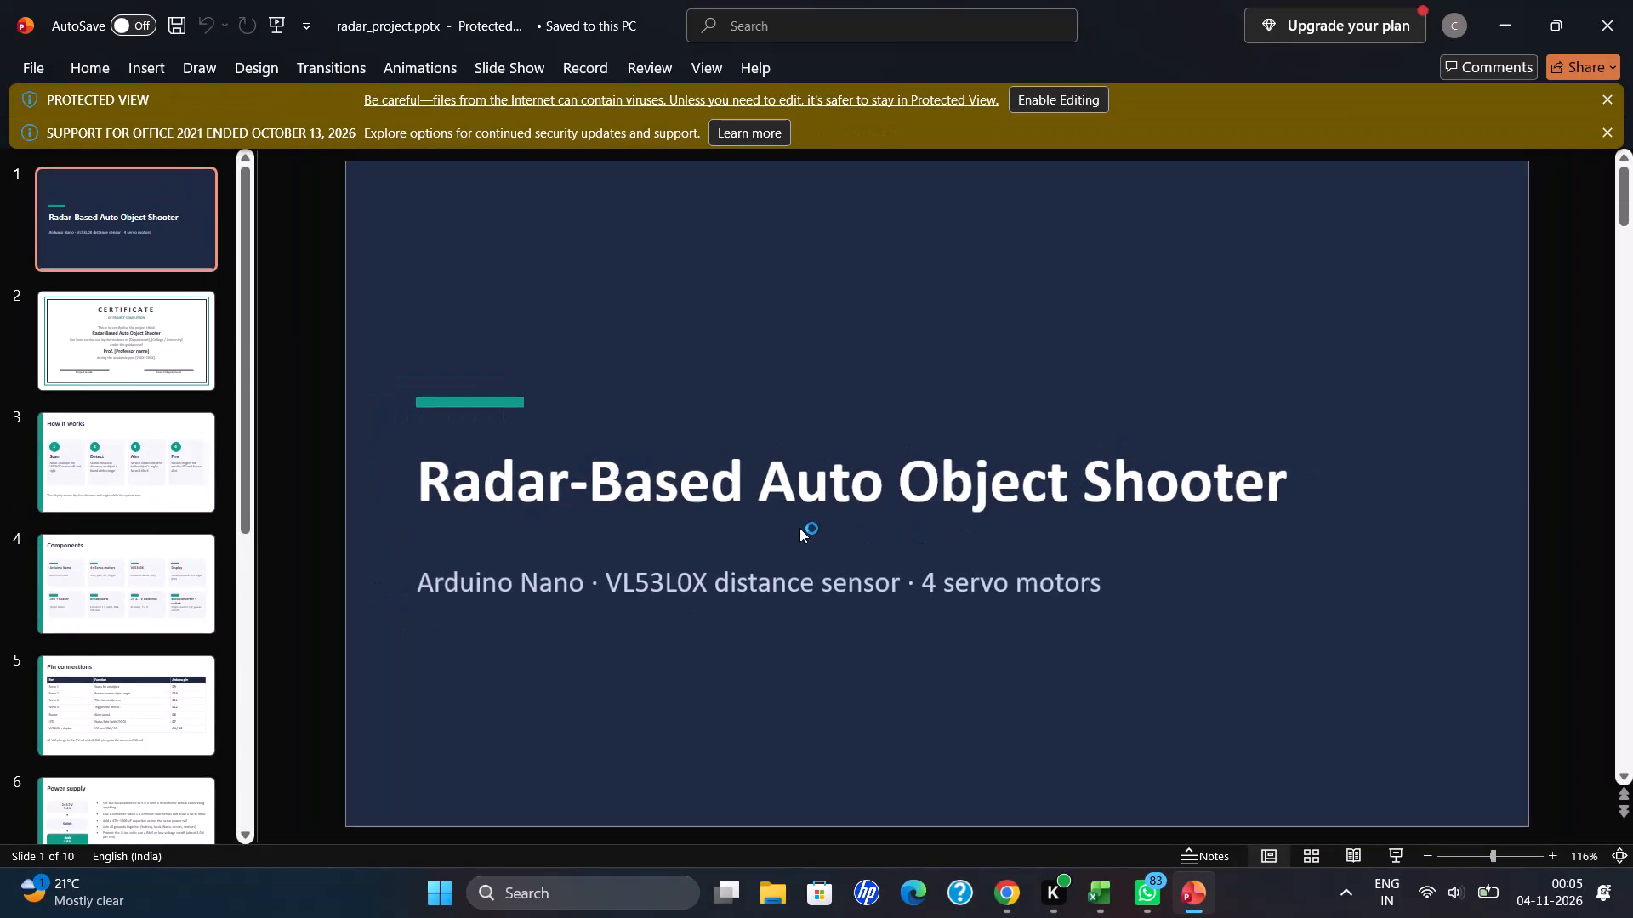
Enable editing for the radar_project.pptx presentation opened in Protected View.
click(1055, 102)
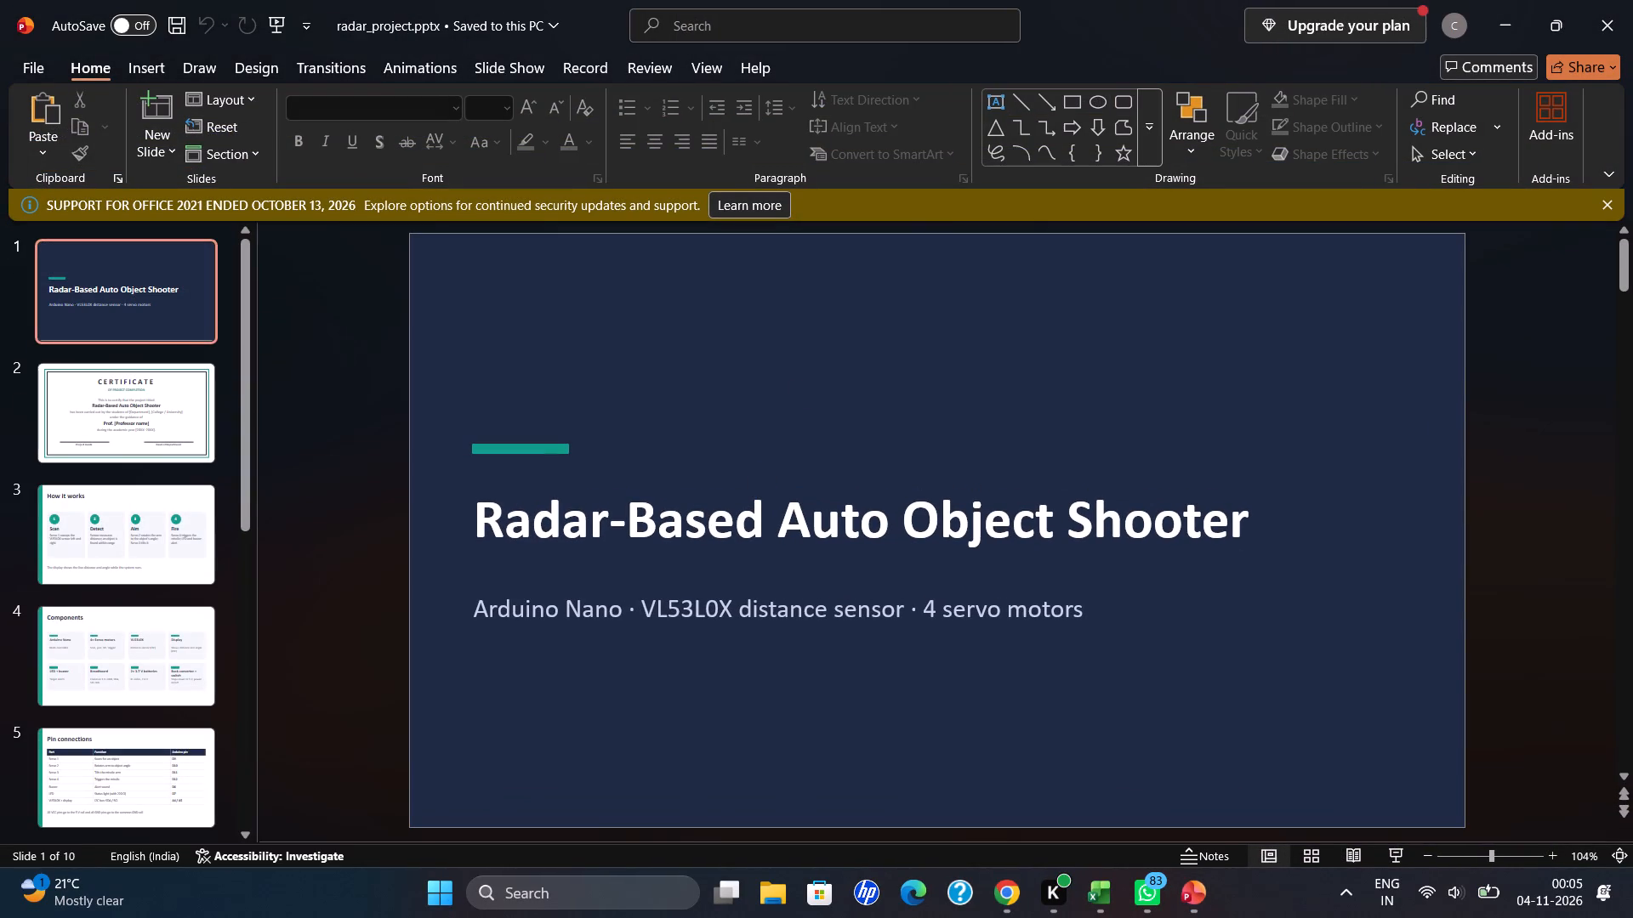
On the Certificate slide, delete the "[Department]" placeholder after "has been carried out by the students of".
scroll(941, 559, down, 1)
scroll(982, 558, up, 2)
scroll(989, 559, down, 2)
scroll(984, 562, up, 1)
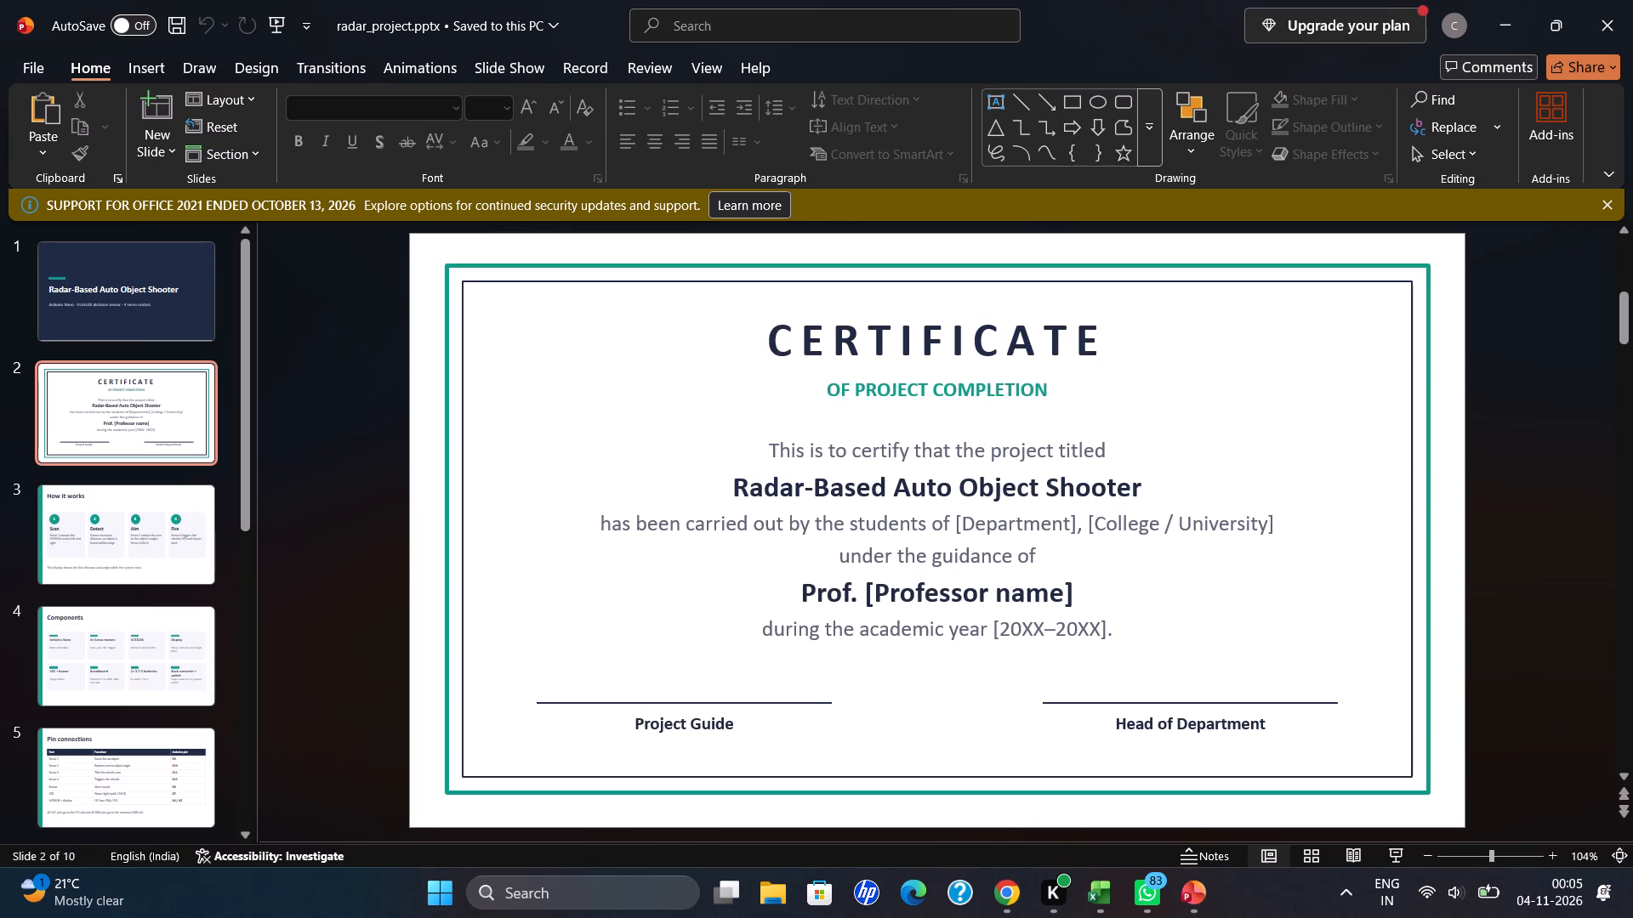
click(1078, 527)
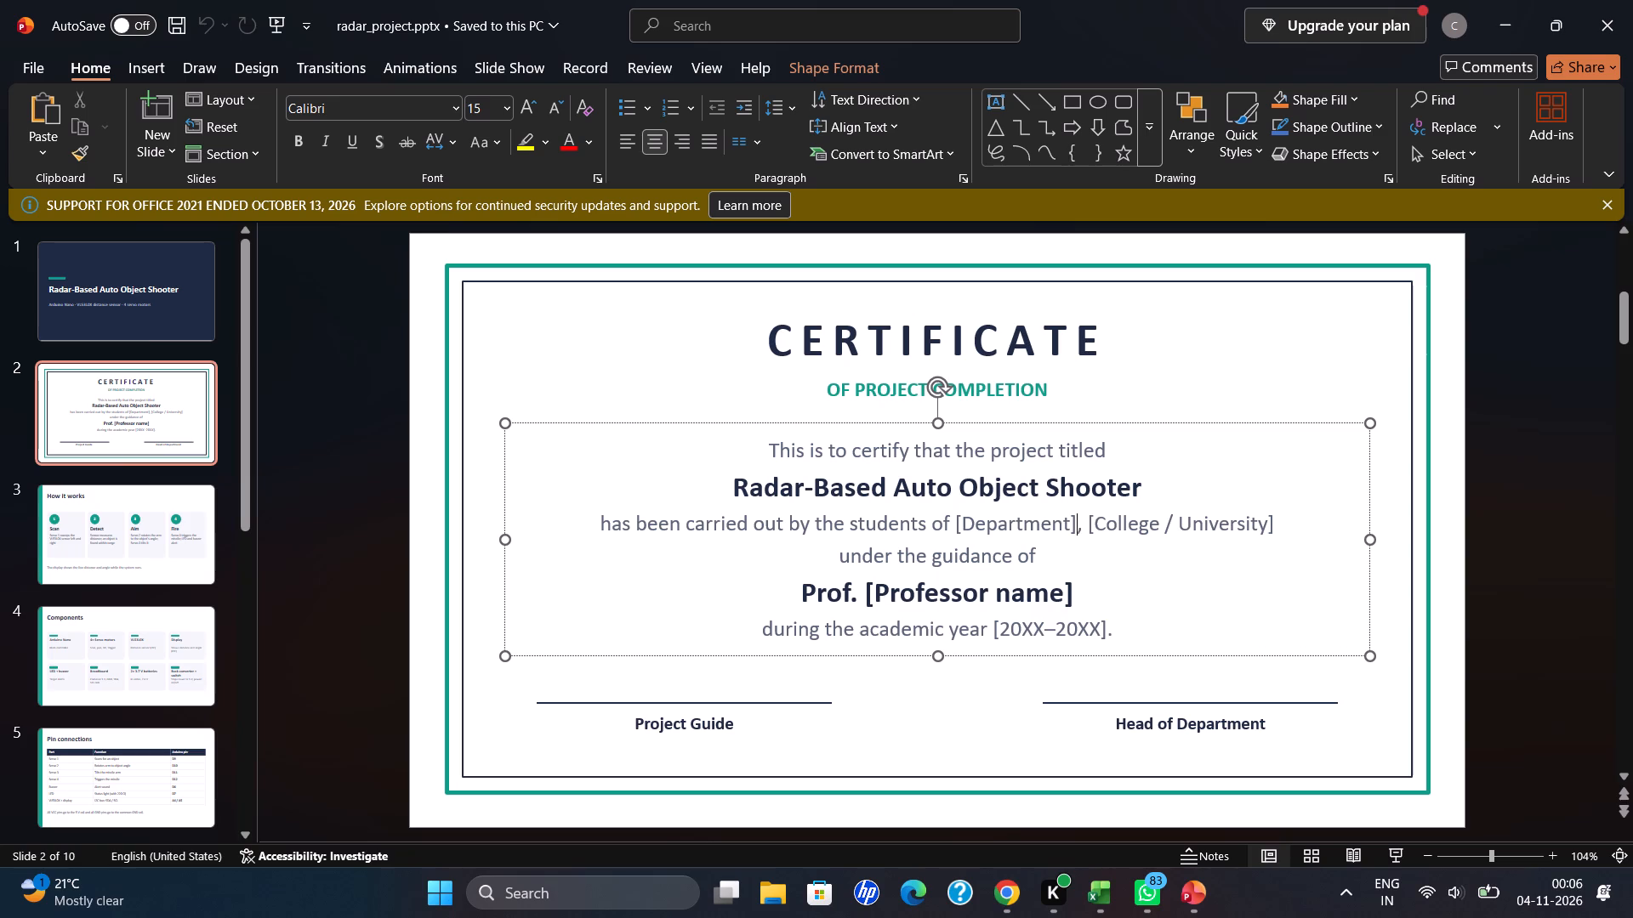
key(BackSpace)
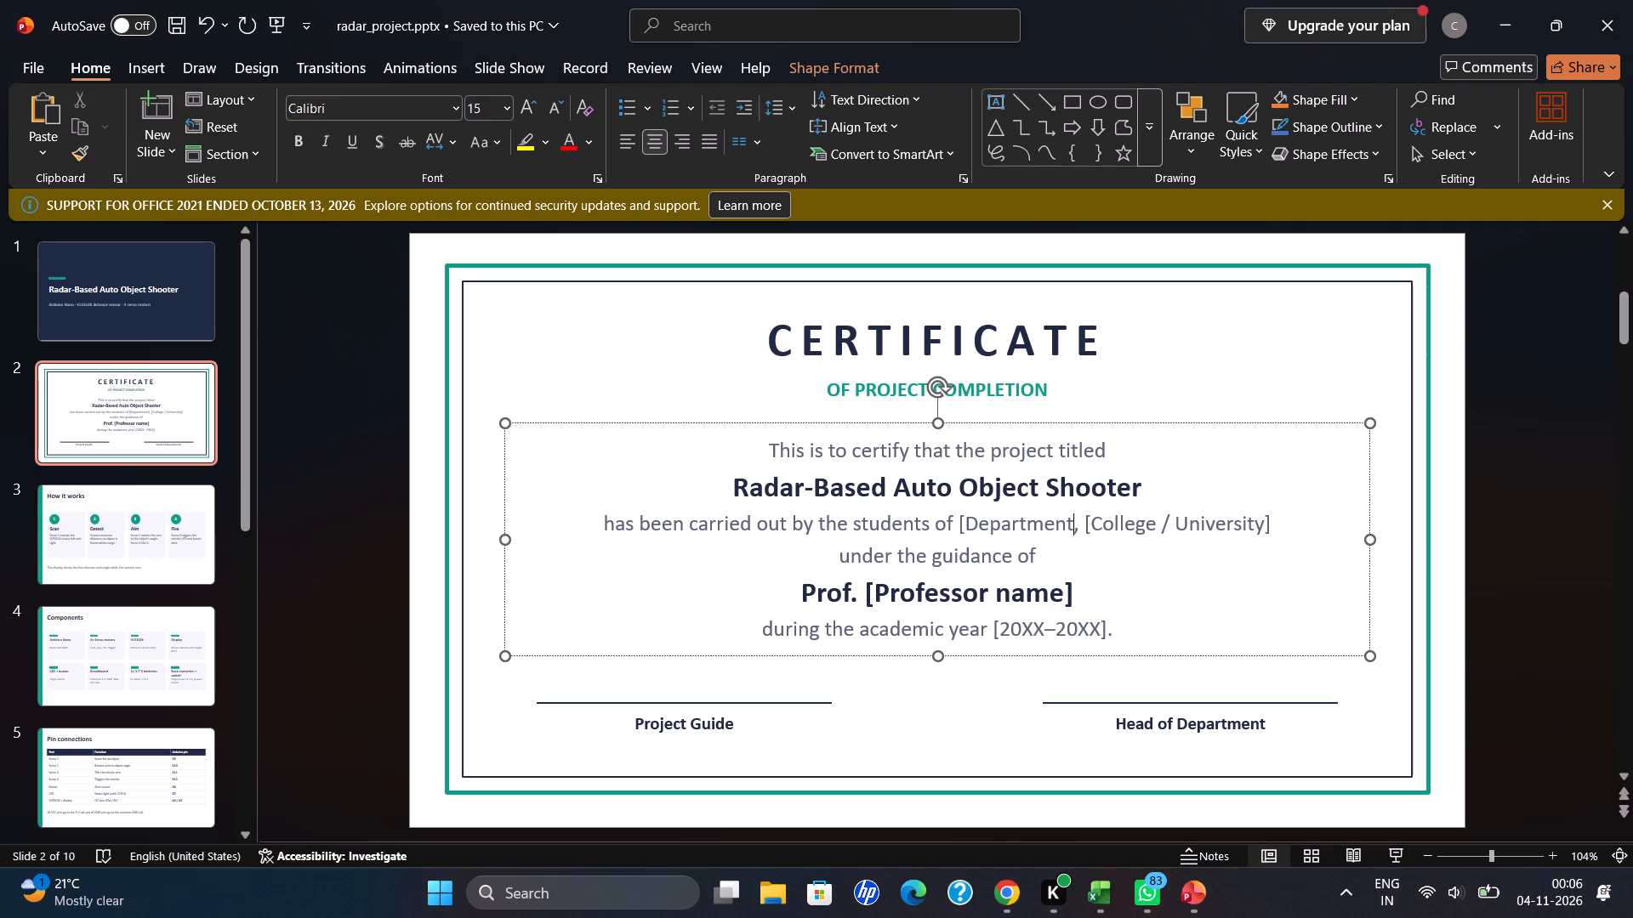
key(BackSpace)
key(BackSpace)
key(BackSpace)
key(BackSpace)
key(BackSpace)
key(BackSpace)
key(BackSpace)
key(BackSpace)
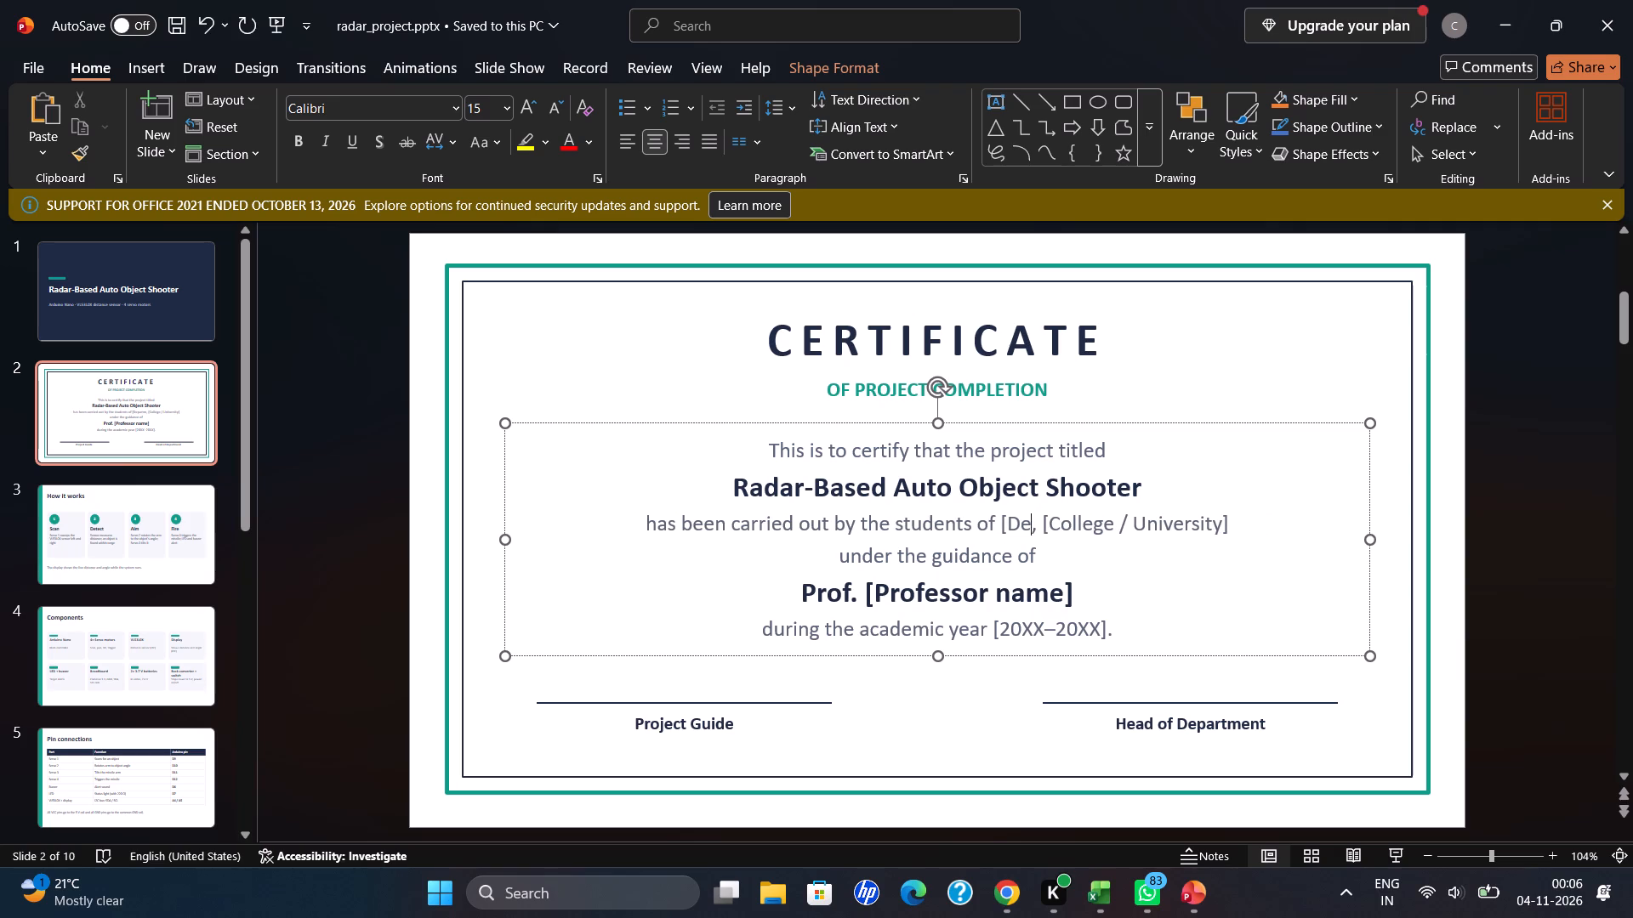
key(BackSpace)
key(BackSpace)
key(BackSpace)
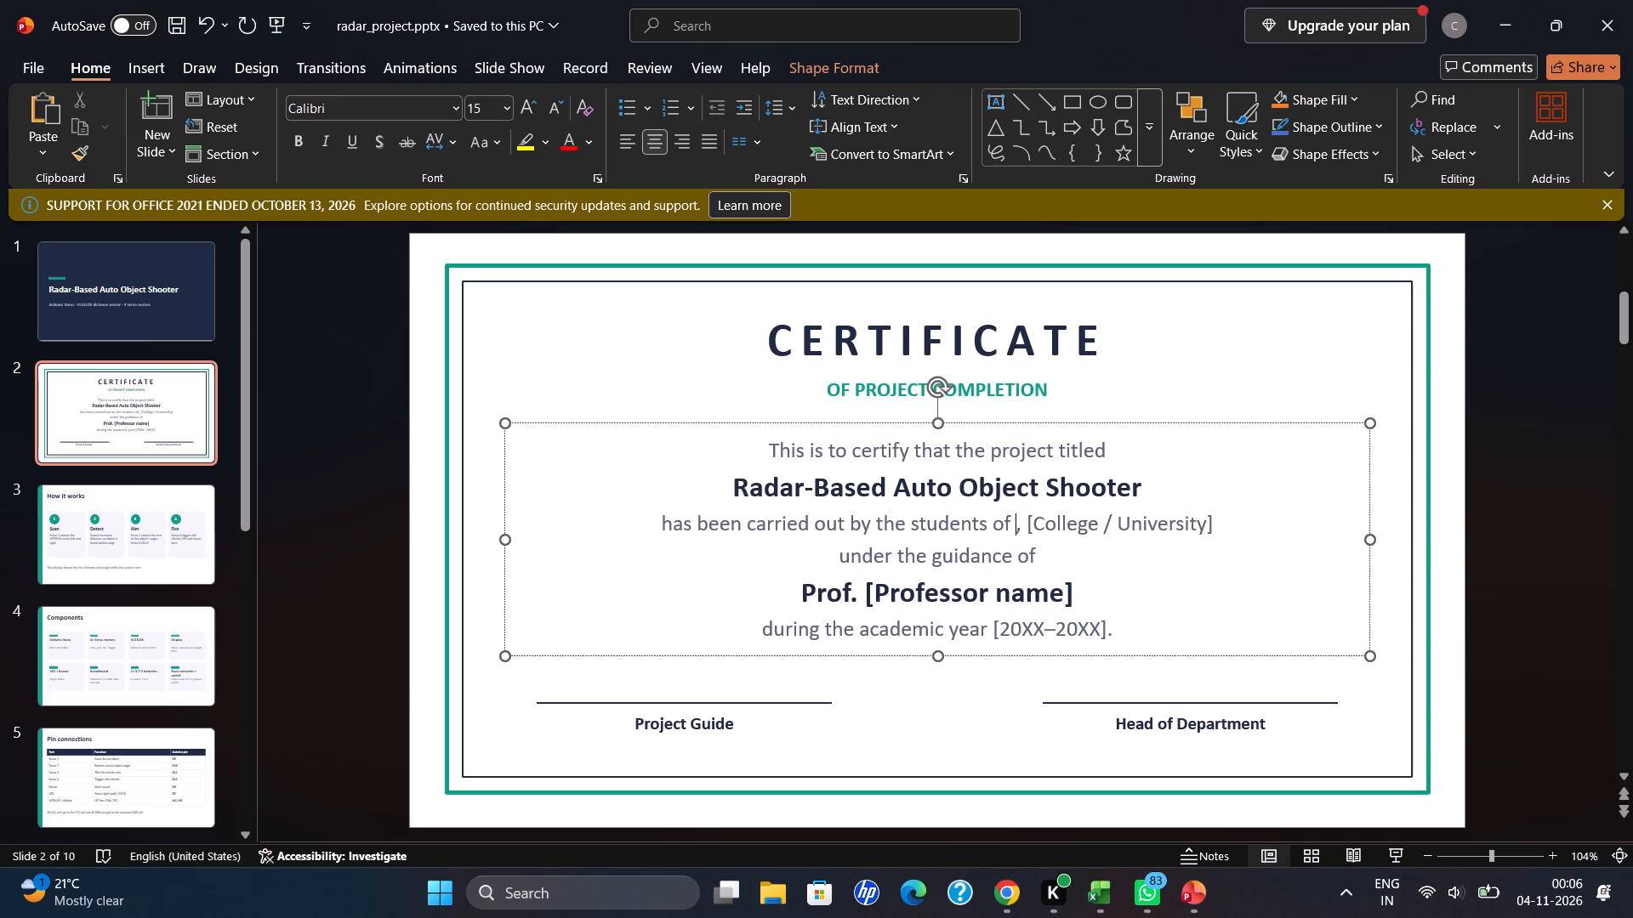
Enter "2nd year Bsc. Physical Science (CS)" as the students' department, before the comma in the certificate text.
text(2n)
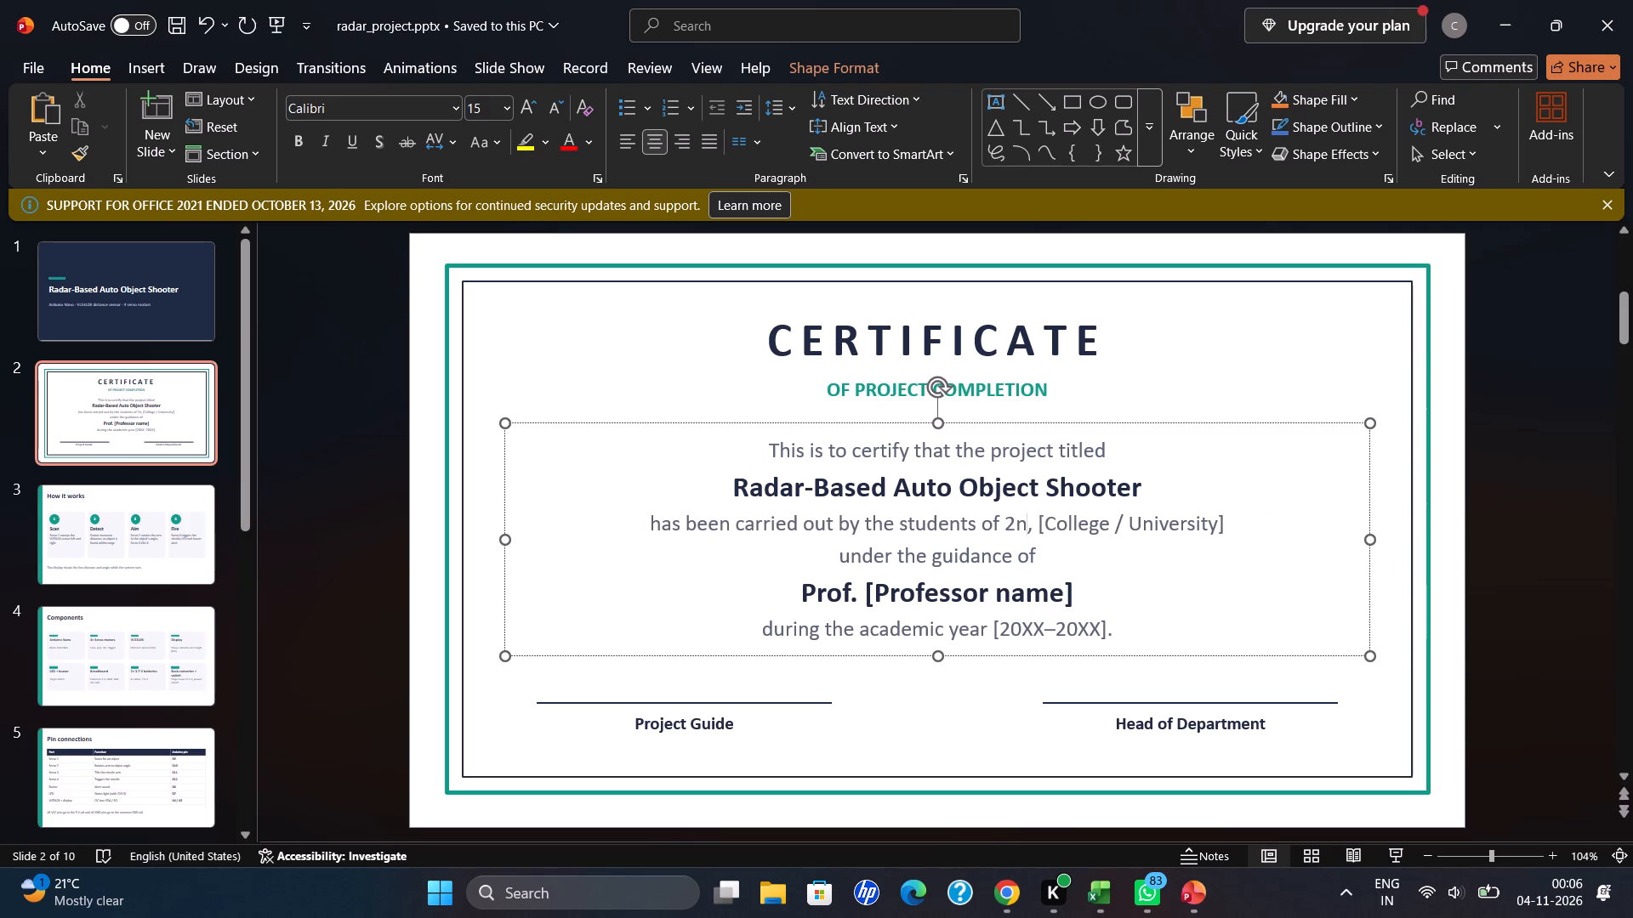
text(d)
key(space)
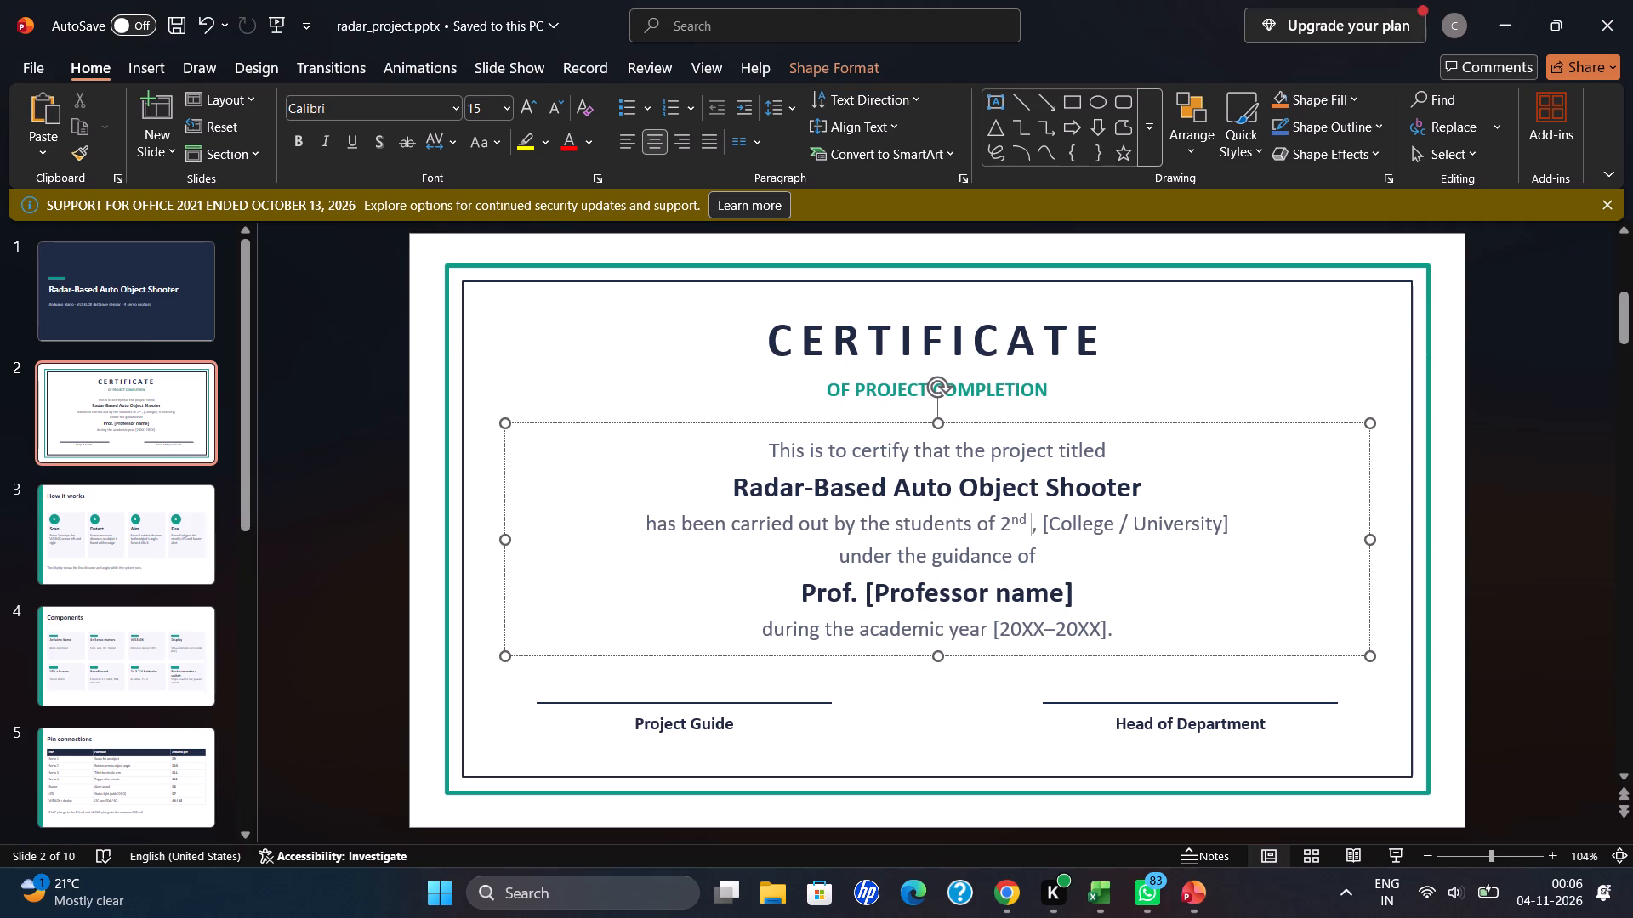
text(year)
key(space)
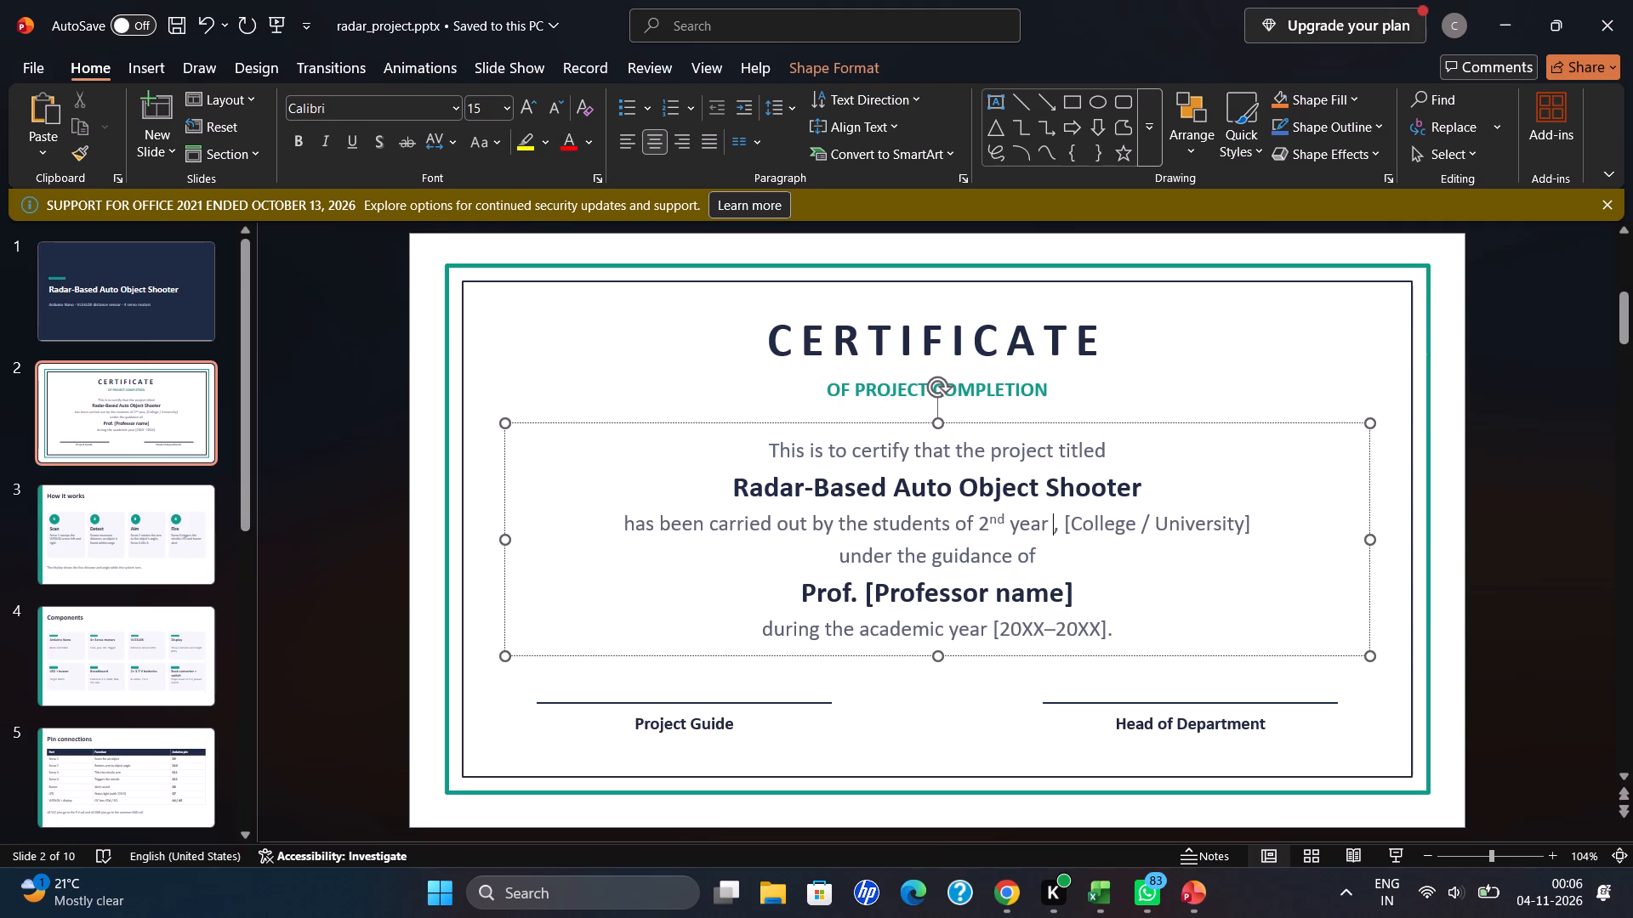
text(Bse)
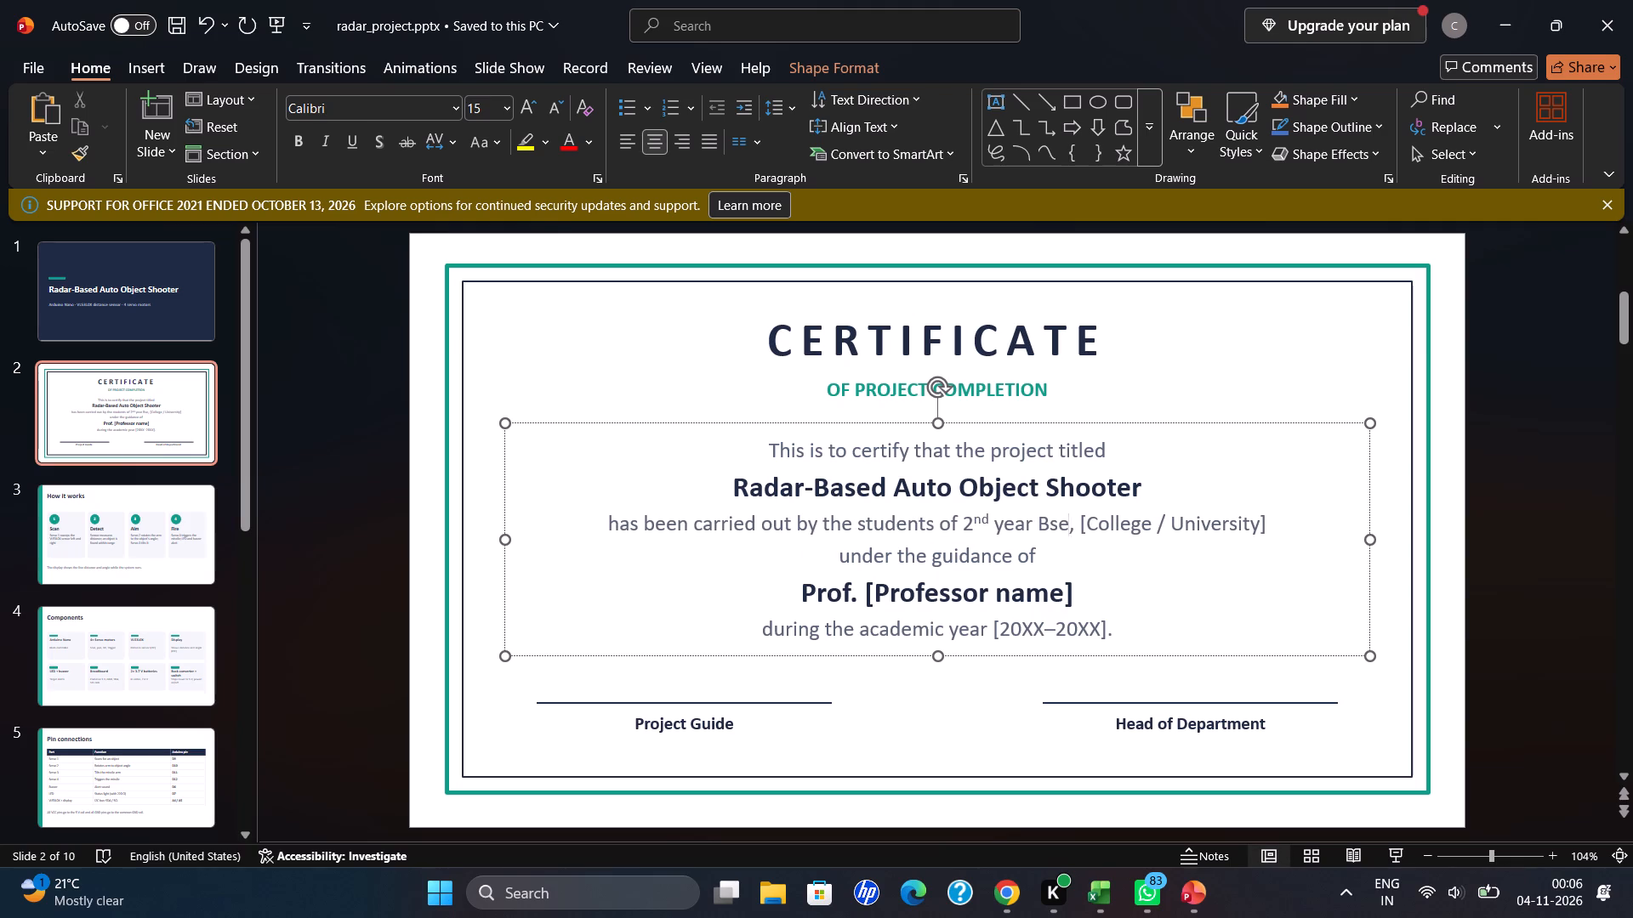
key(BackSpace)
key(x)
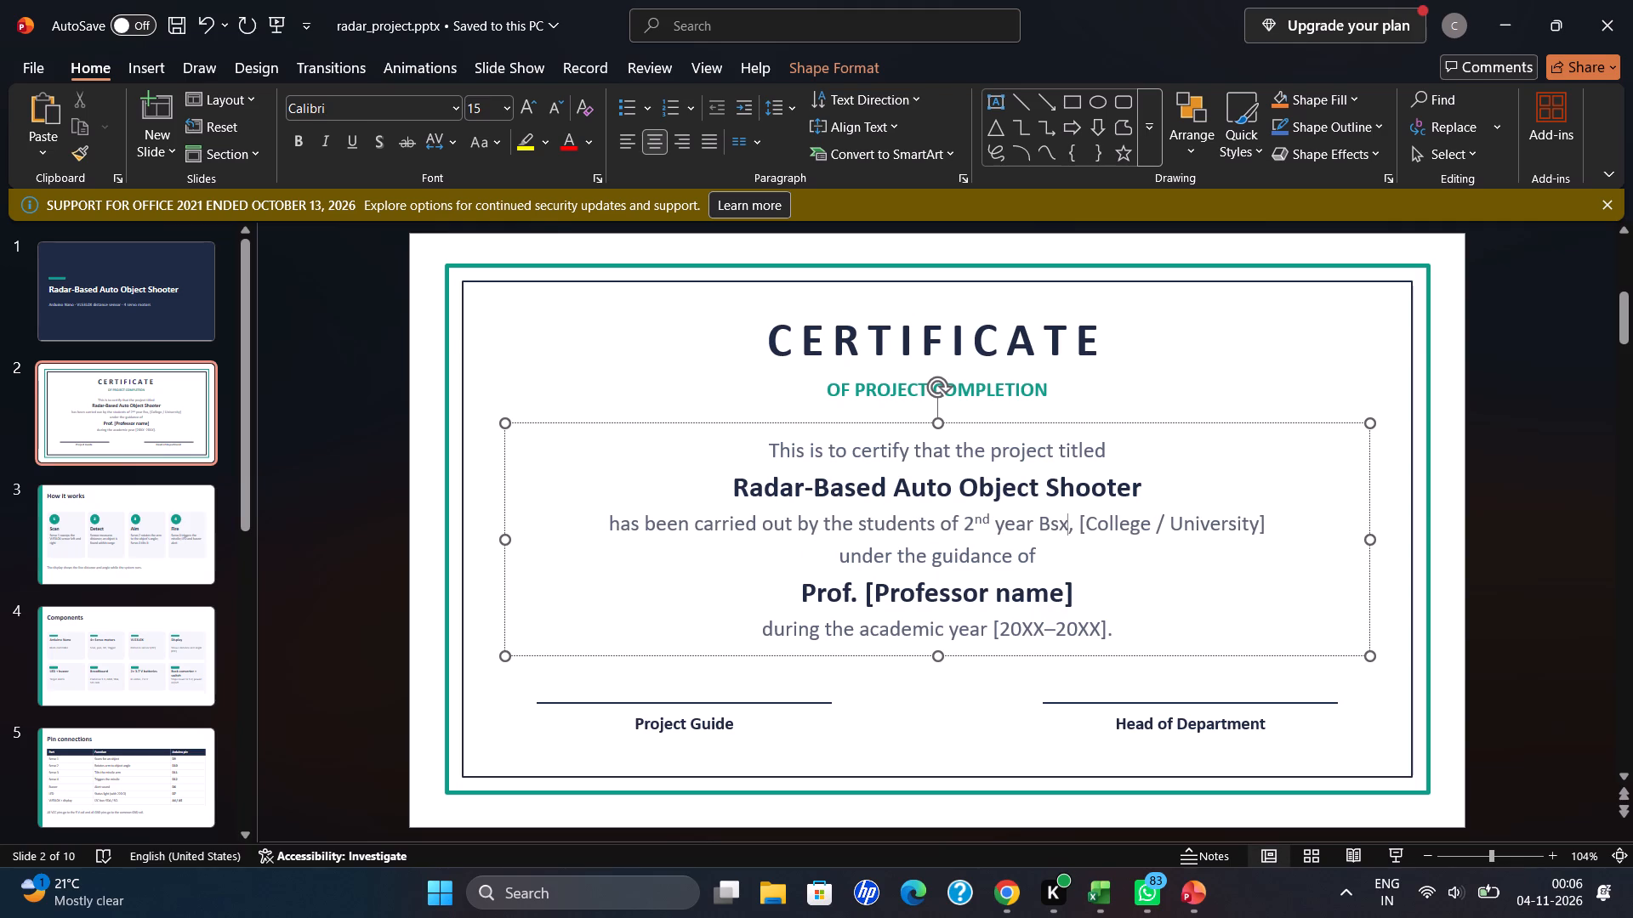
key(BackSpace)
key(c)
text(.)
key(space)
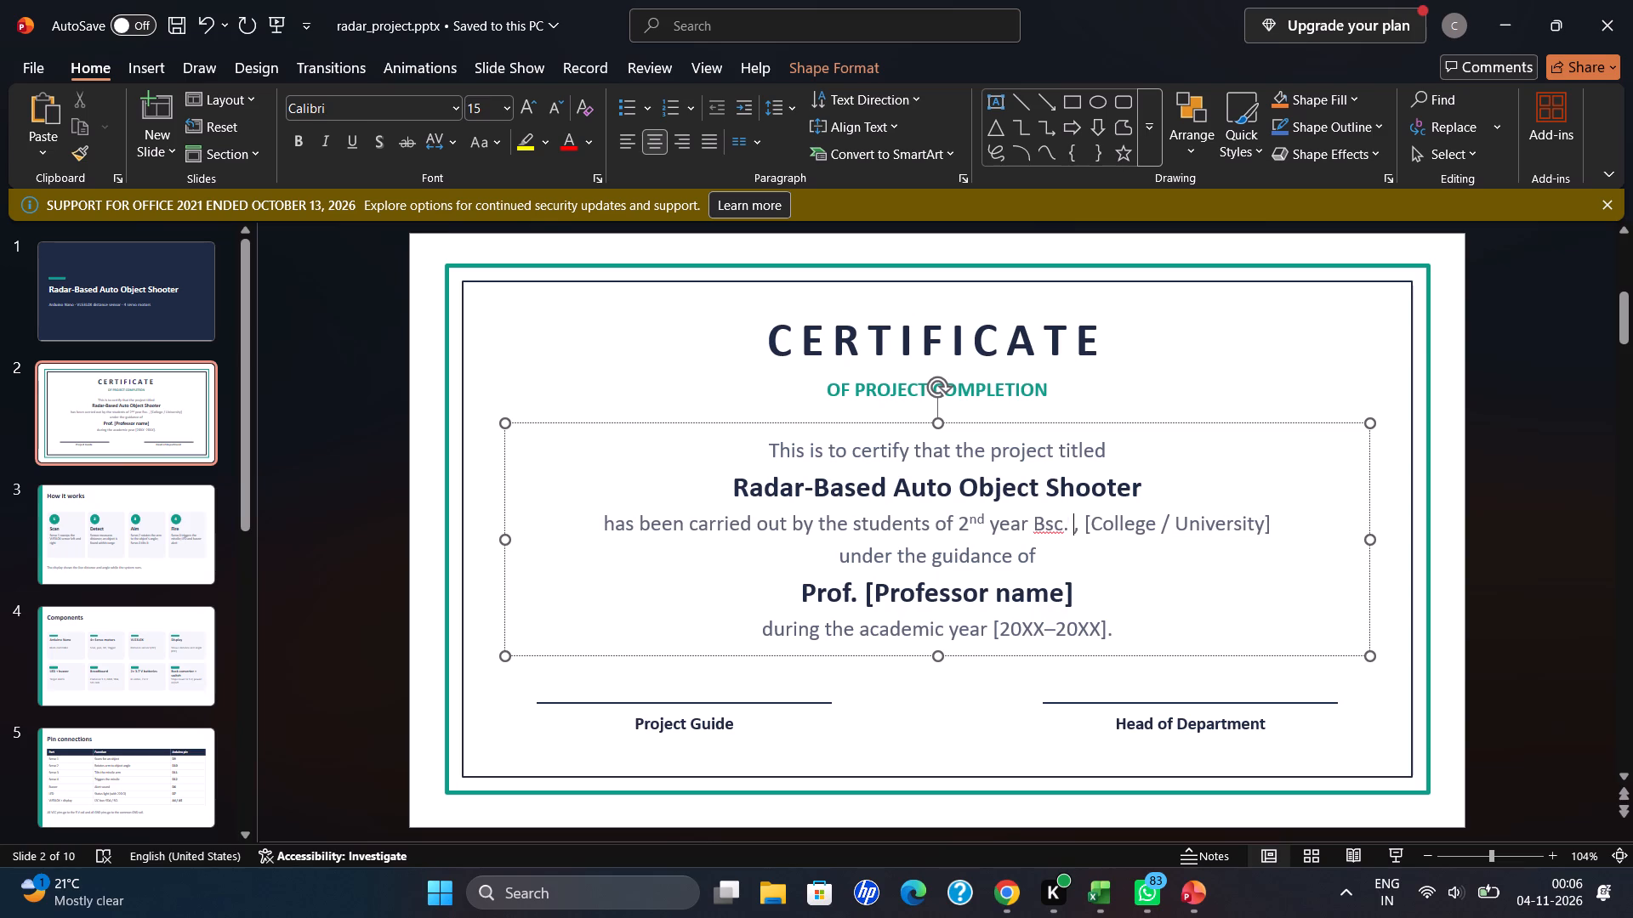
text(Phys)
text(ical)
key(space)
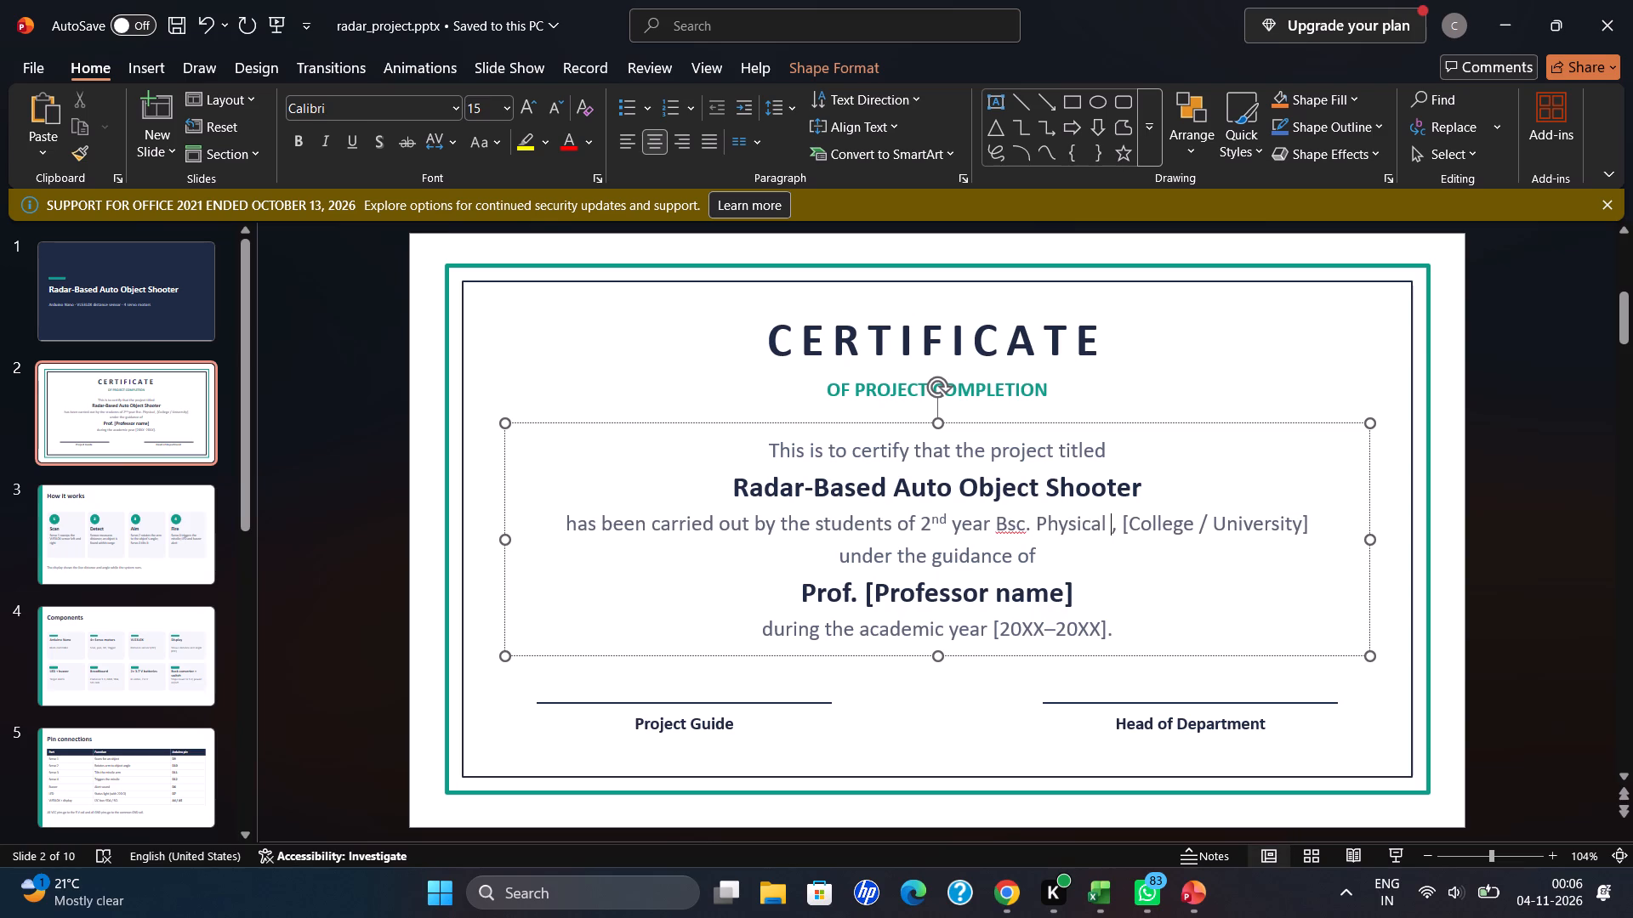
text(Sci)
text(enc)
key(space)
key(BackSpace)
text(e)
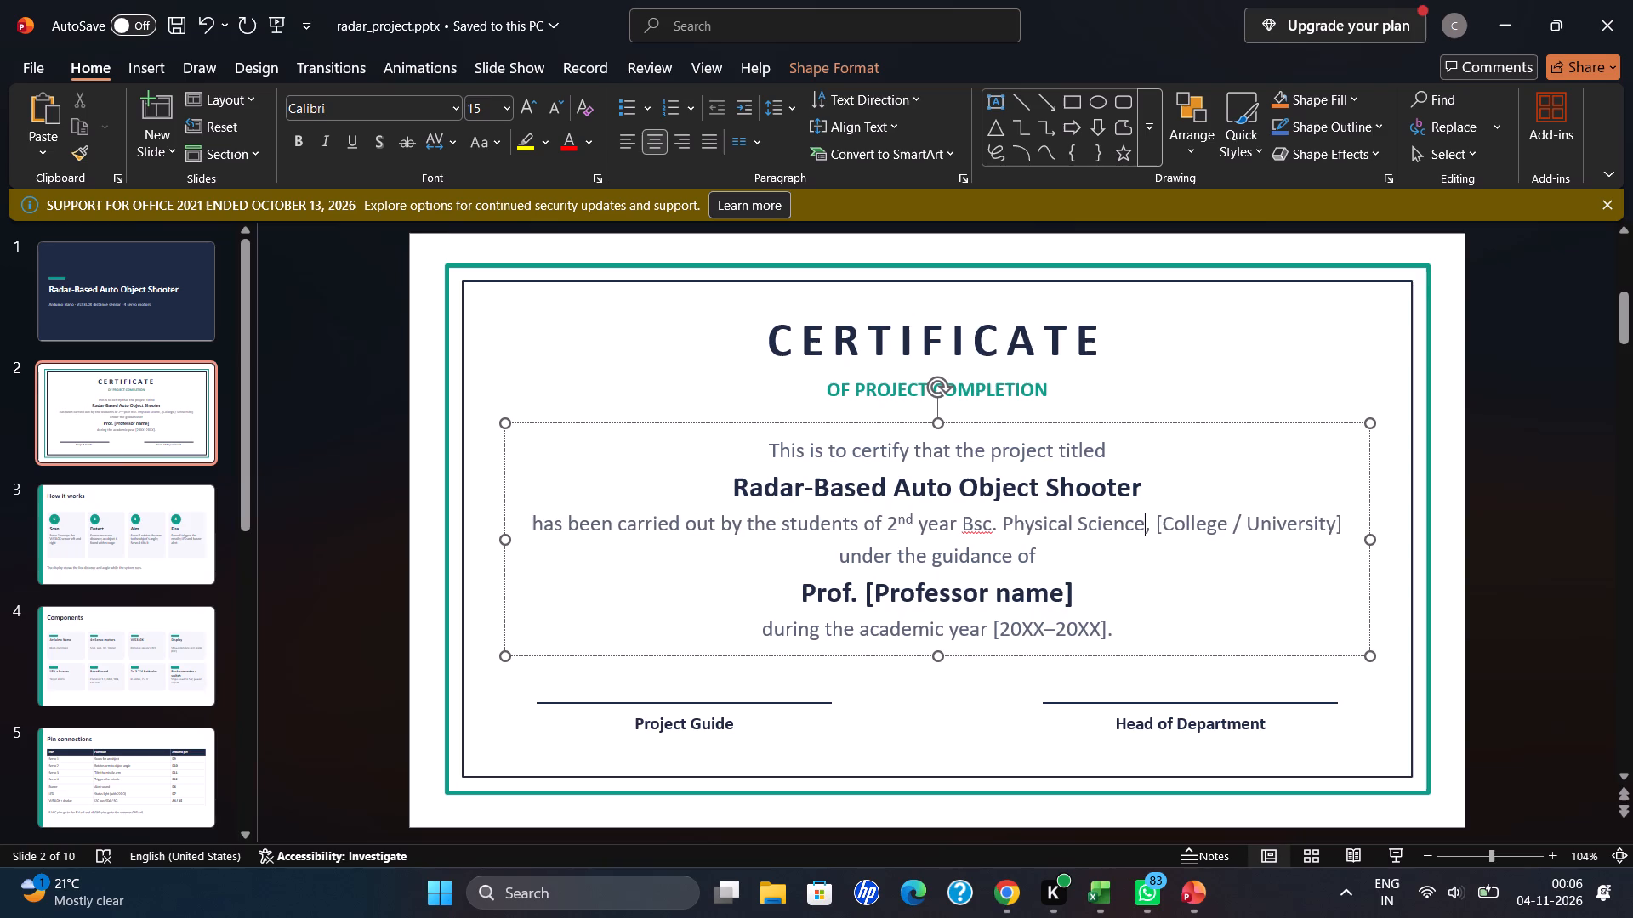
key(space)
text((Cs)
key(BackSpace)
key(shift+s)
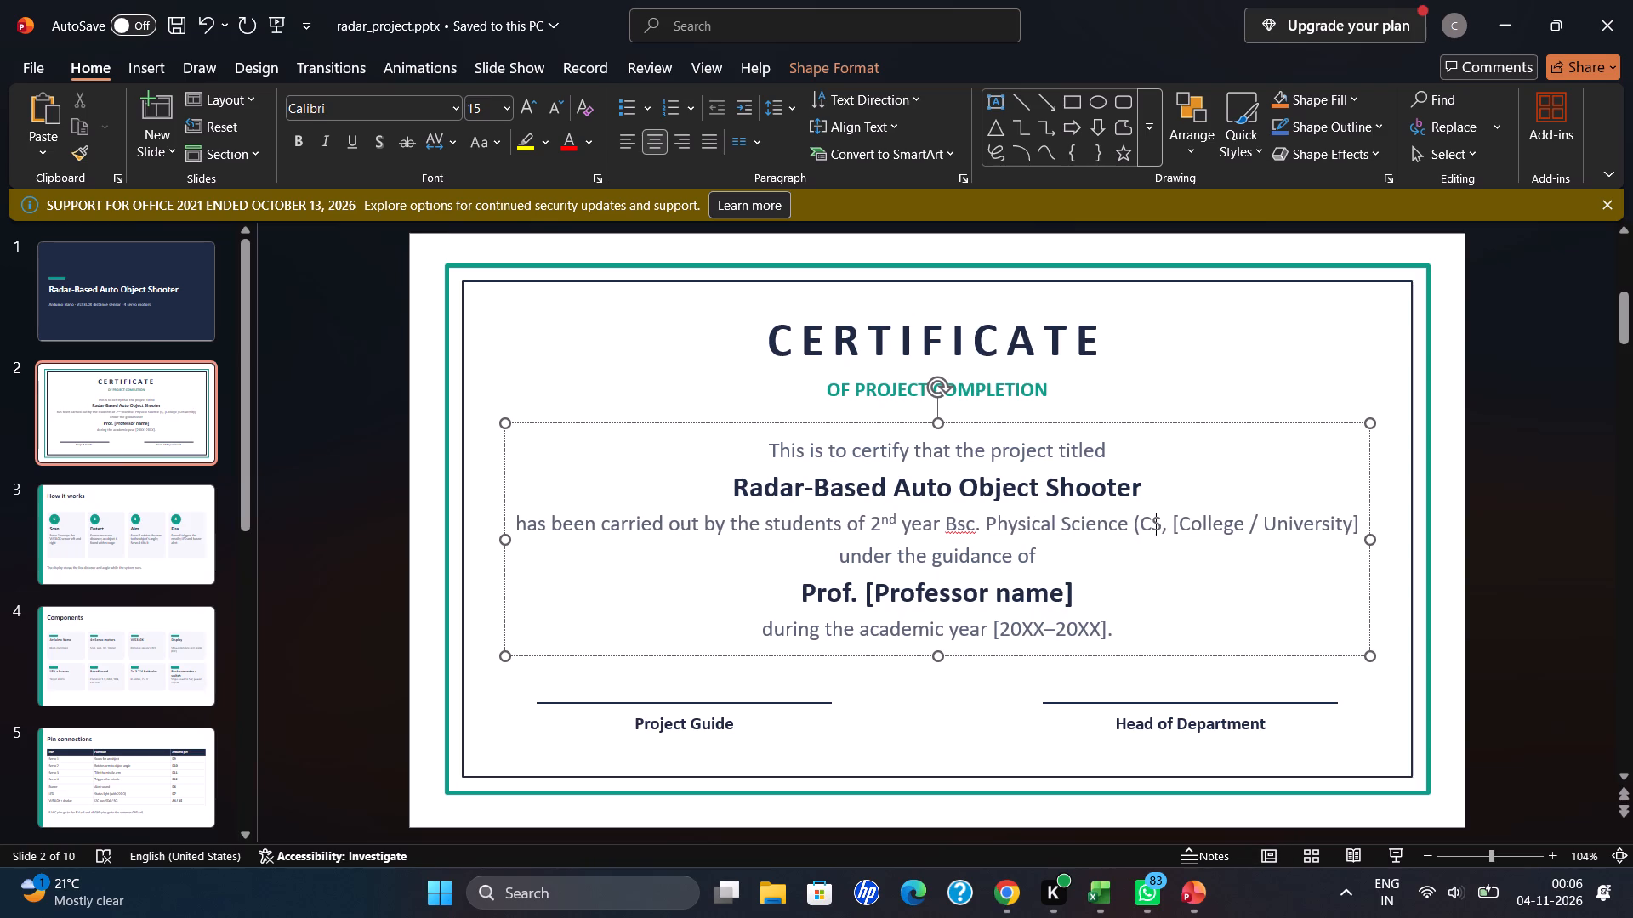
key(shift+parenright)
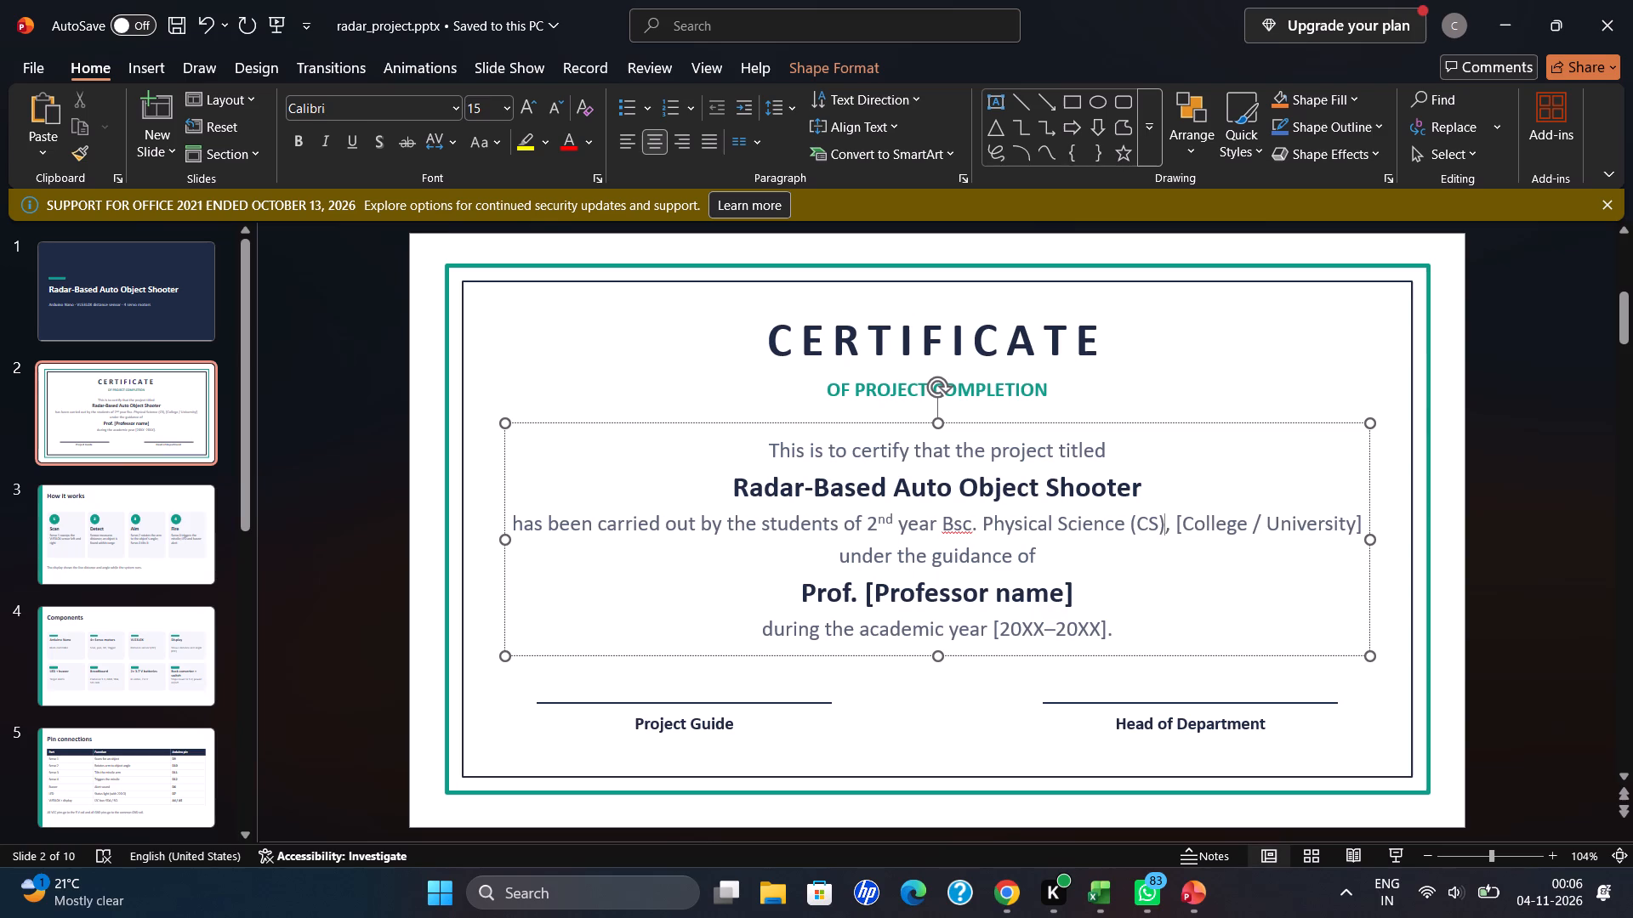
Replace the "[College / University]" placeholder in the certificate text with the start of the college name, "Deen".
drag(1176, 523, 1309, 518)
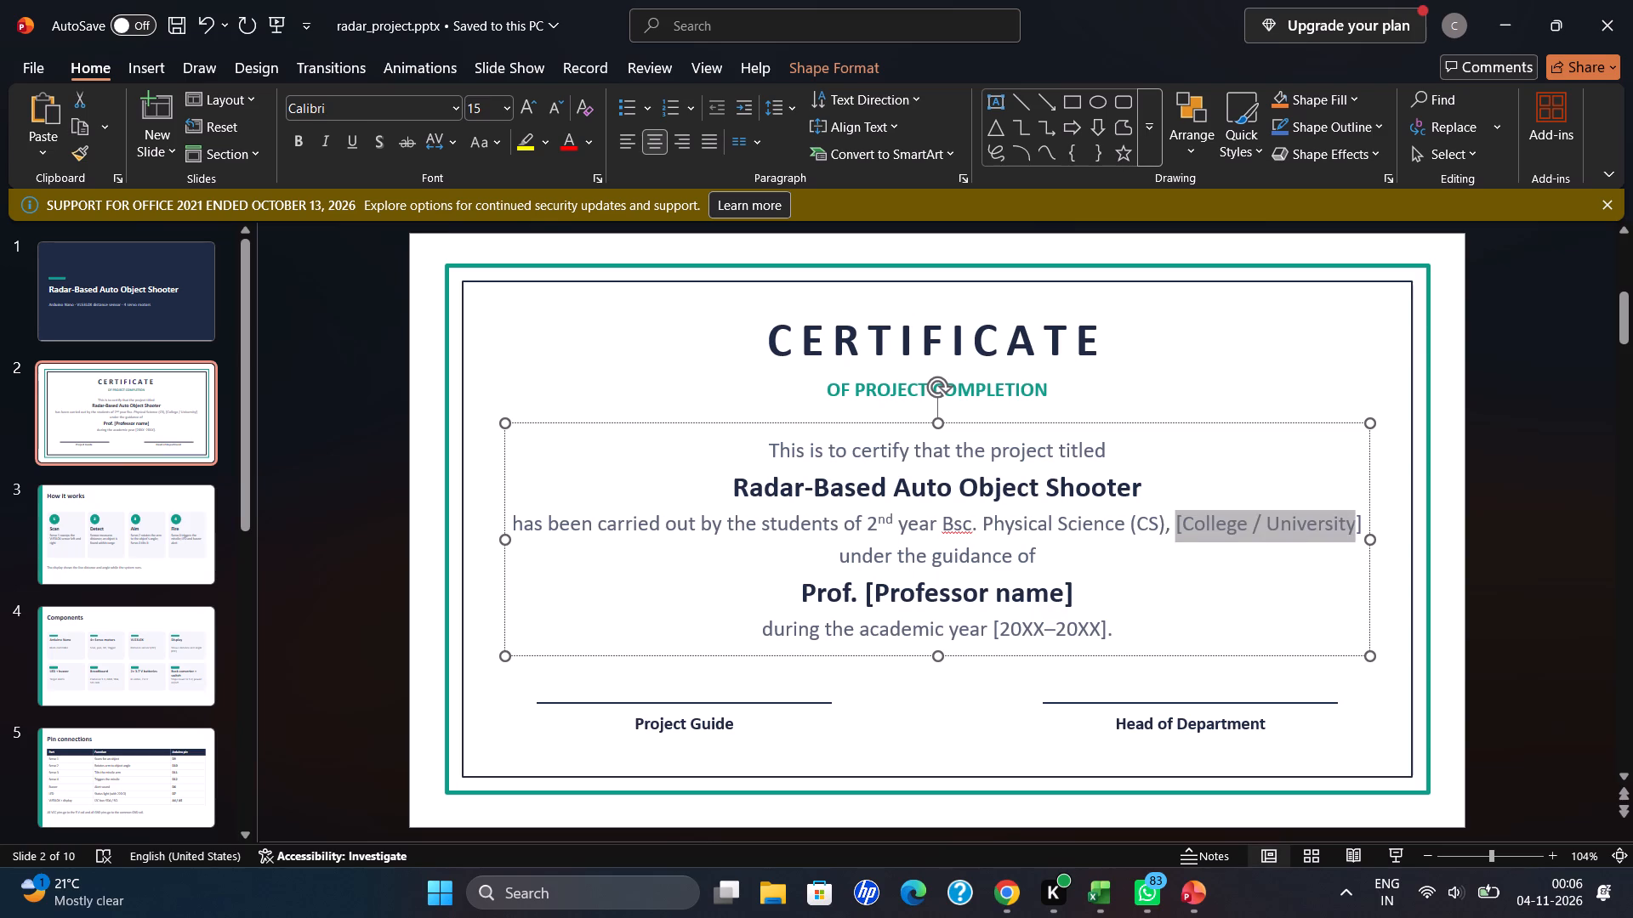
drag(1309, 518, 1329, 518)
key(BackSpace)
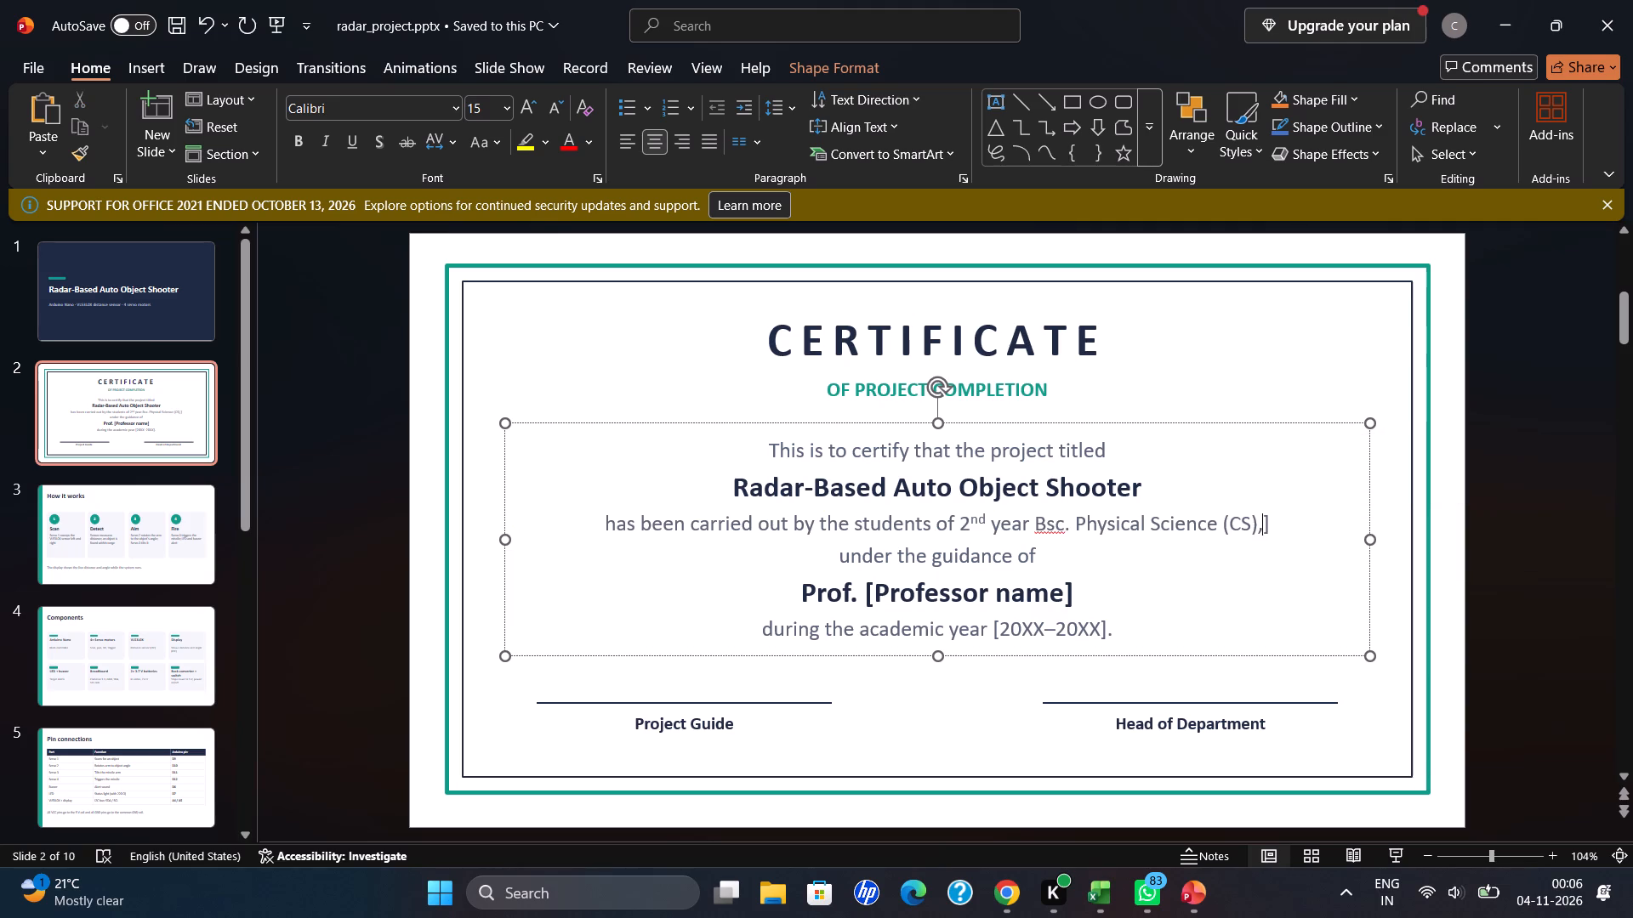
click(1295, 531)
double_click(1279, 533)
key(BackSpace)
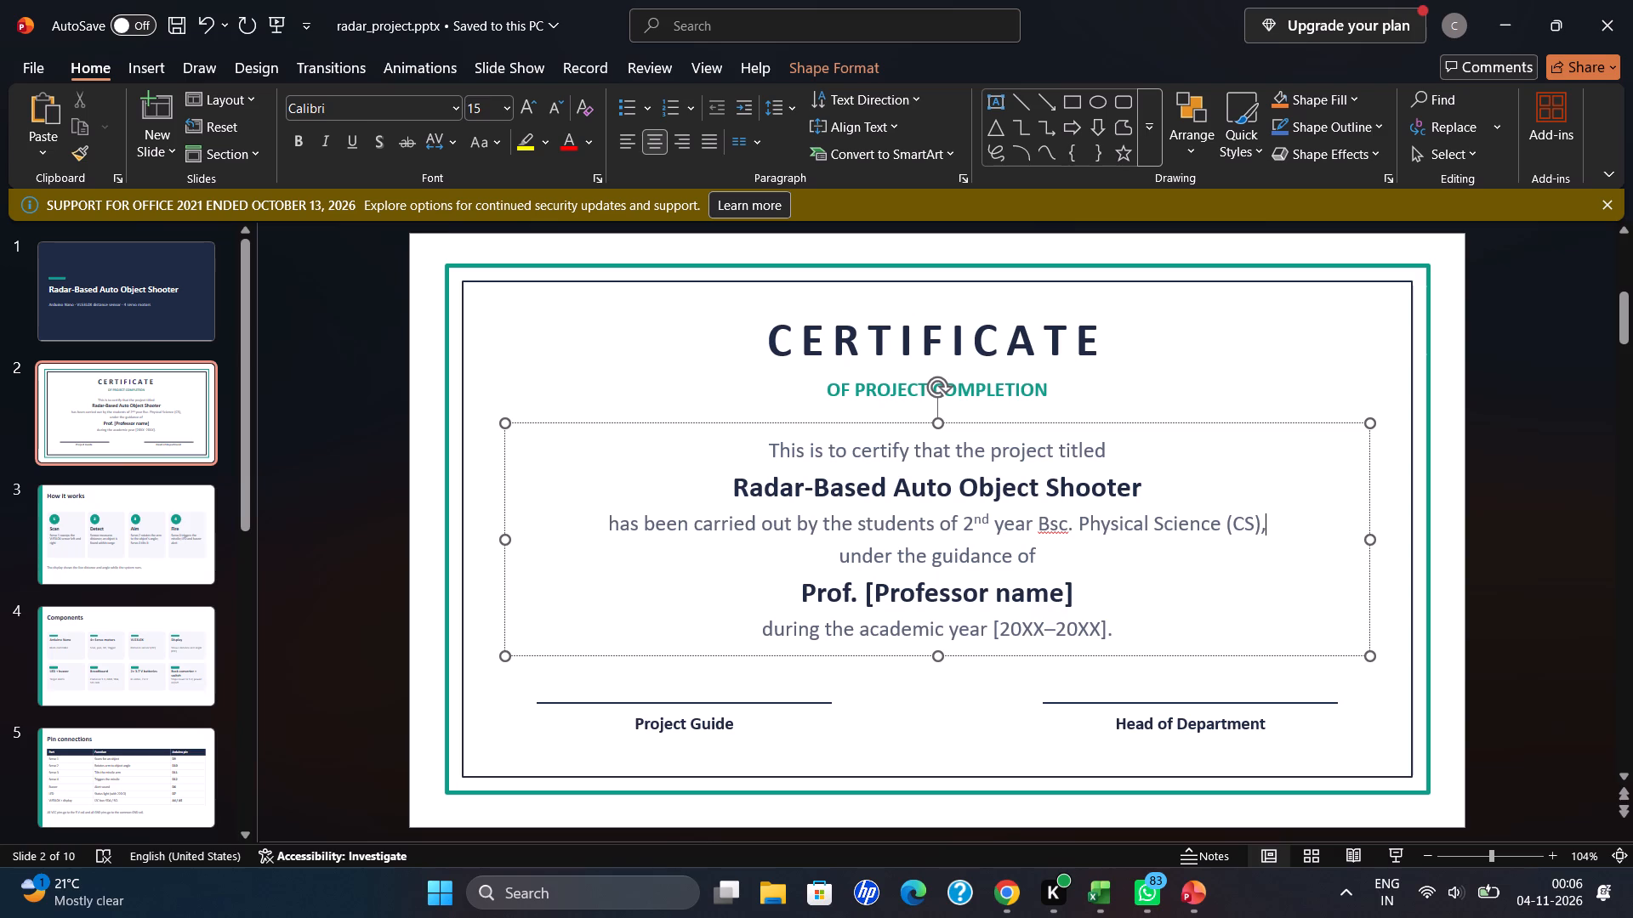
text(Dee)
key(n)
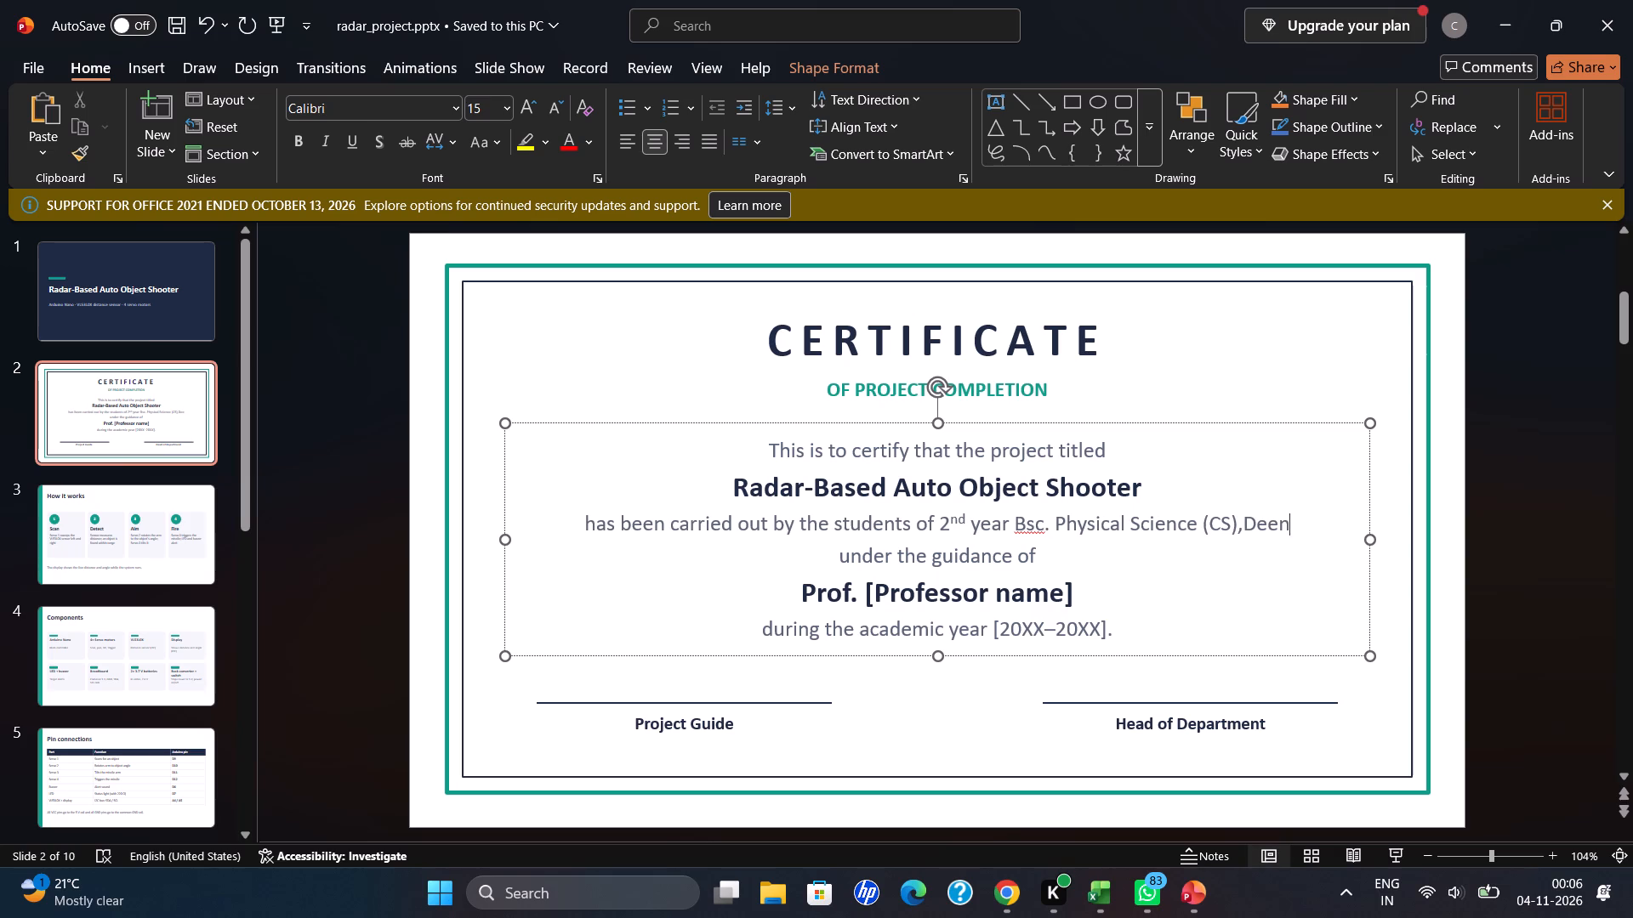
Switch to Chrome and search the web for Deen Dayal Upadhyaya College in a new tab.
click(1000, 890)
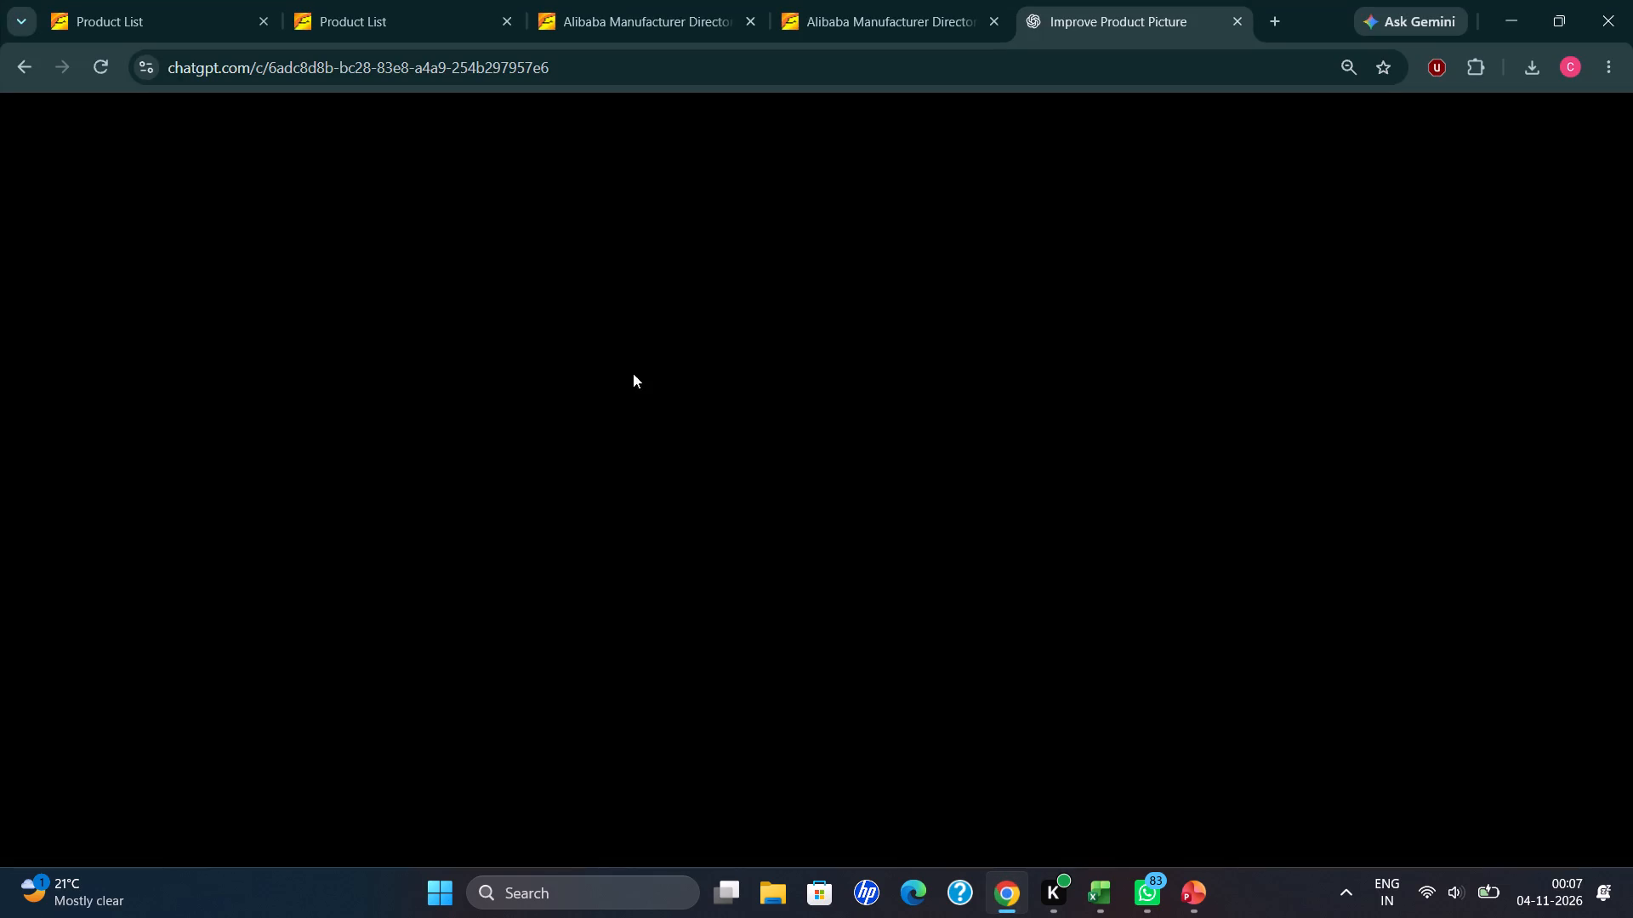
click(1270, 11)
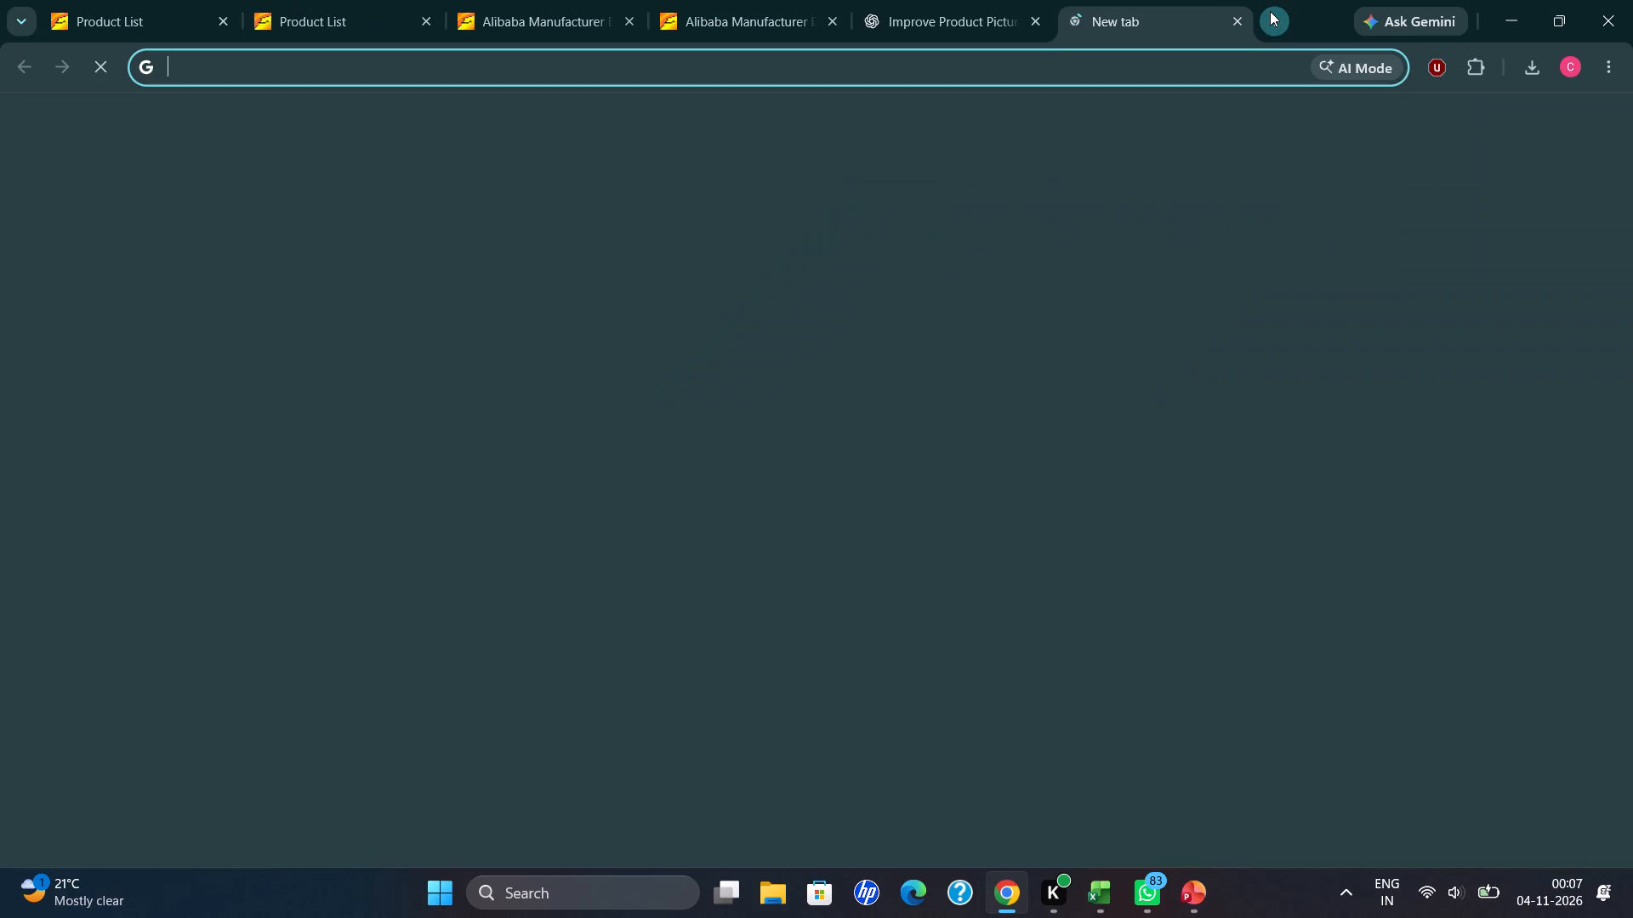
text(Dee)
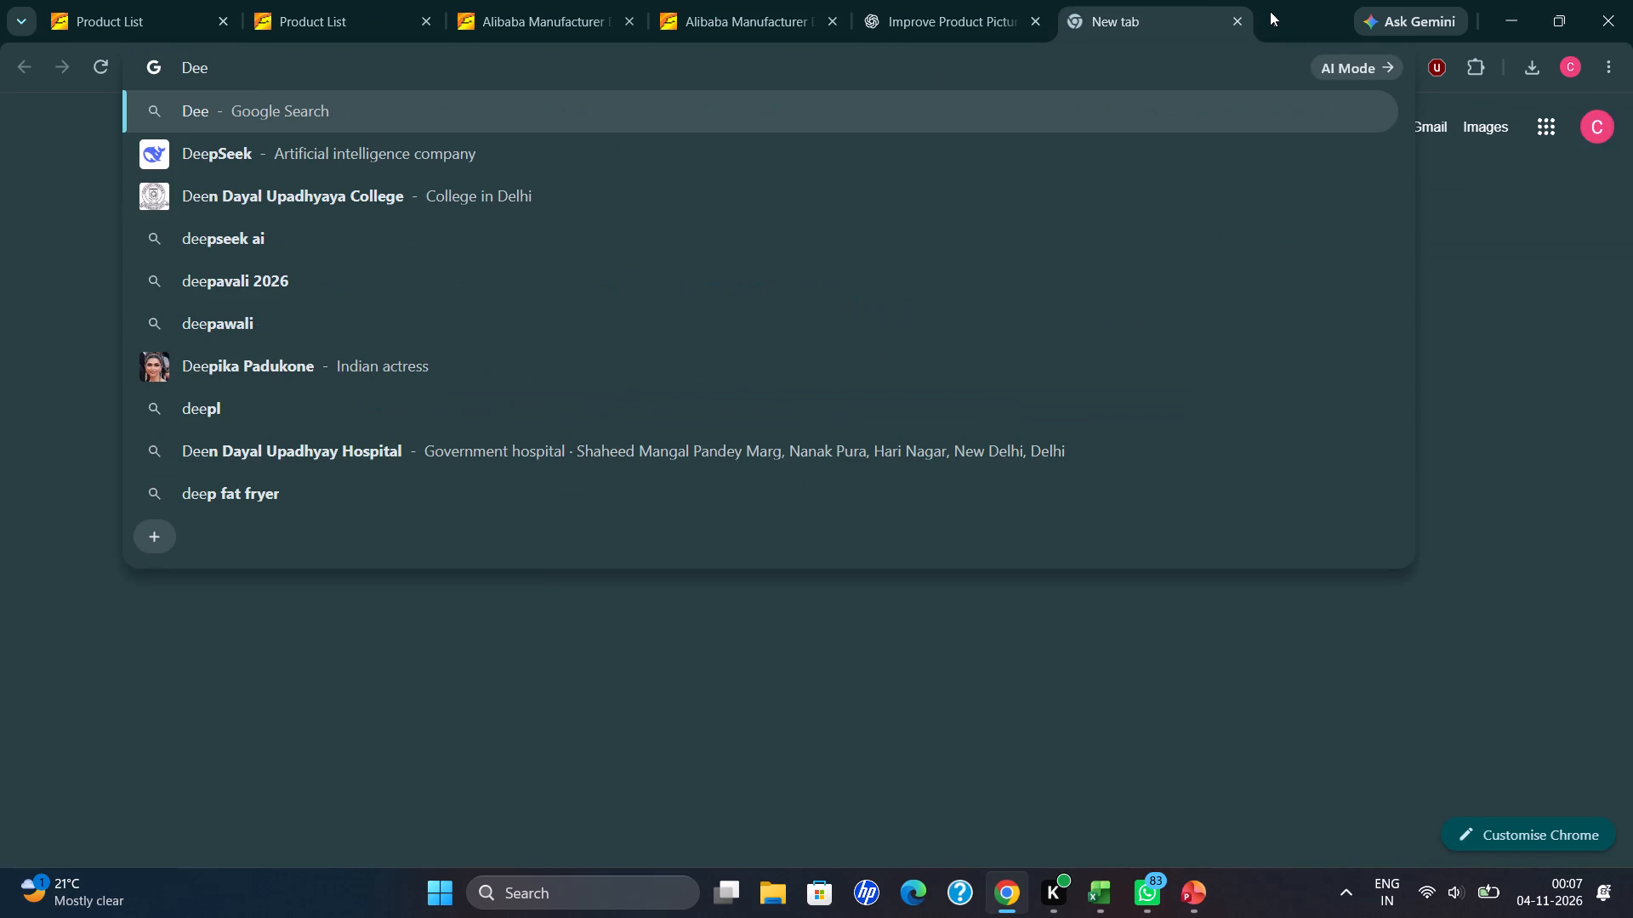
click(409, 201)
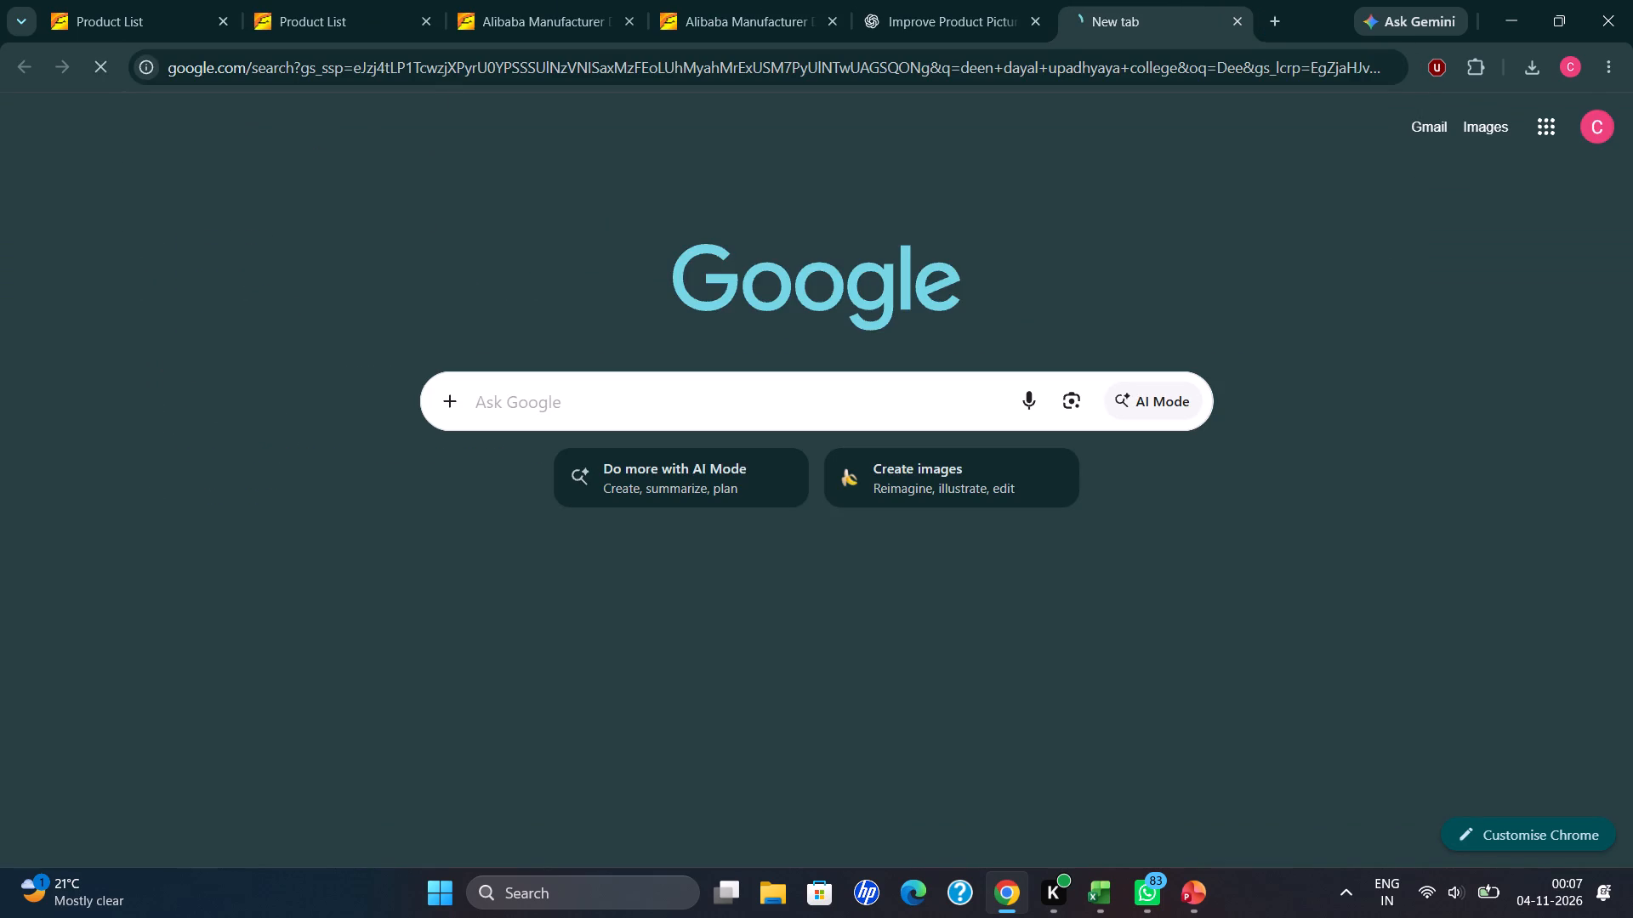
Capitalise the first letter of the search query and search for the suggested Deen Dayal Upadhyaya College again.
drag(484, 145, 317, 152)
click(566, 148)
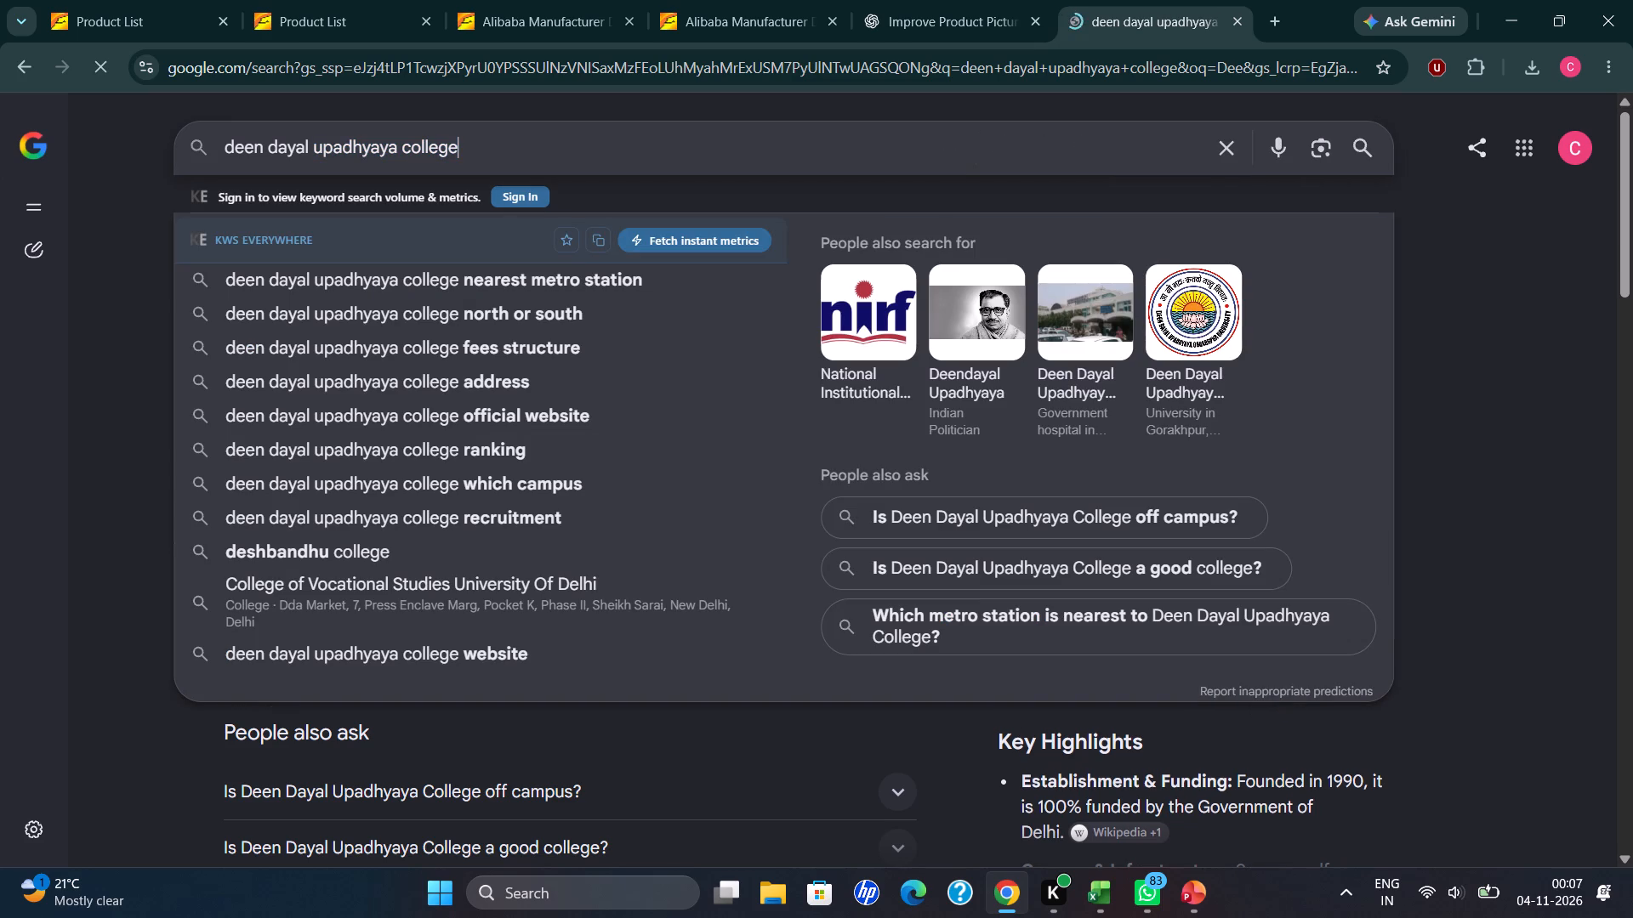
click(225, 150)
click(236, 148)
key(BackSpace)
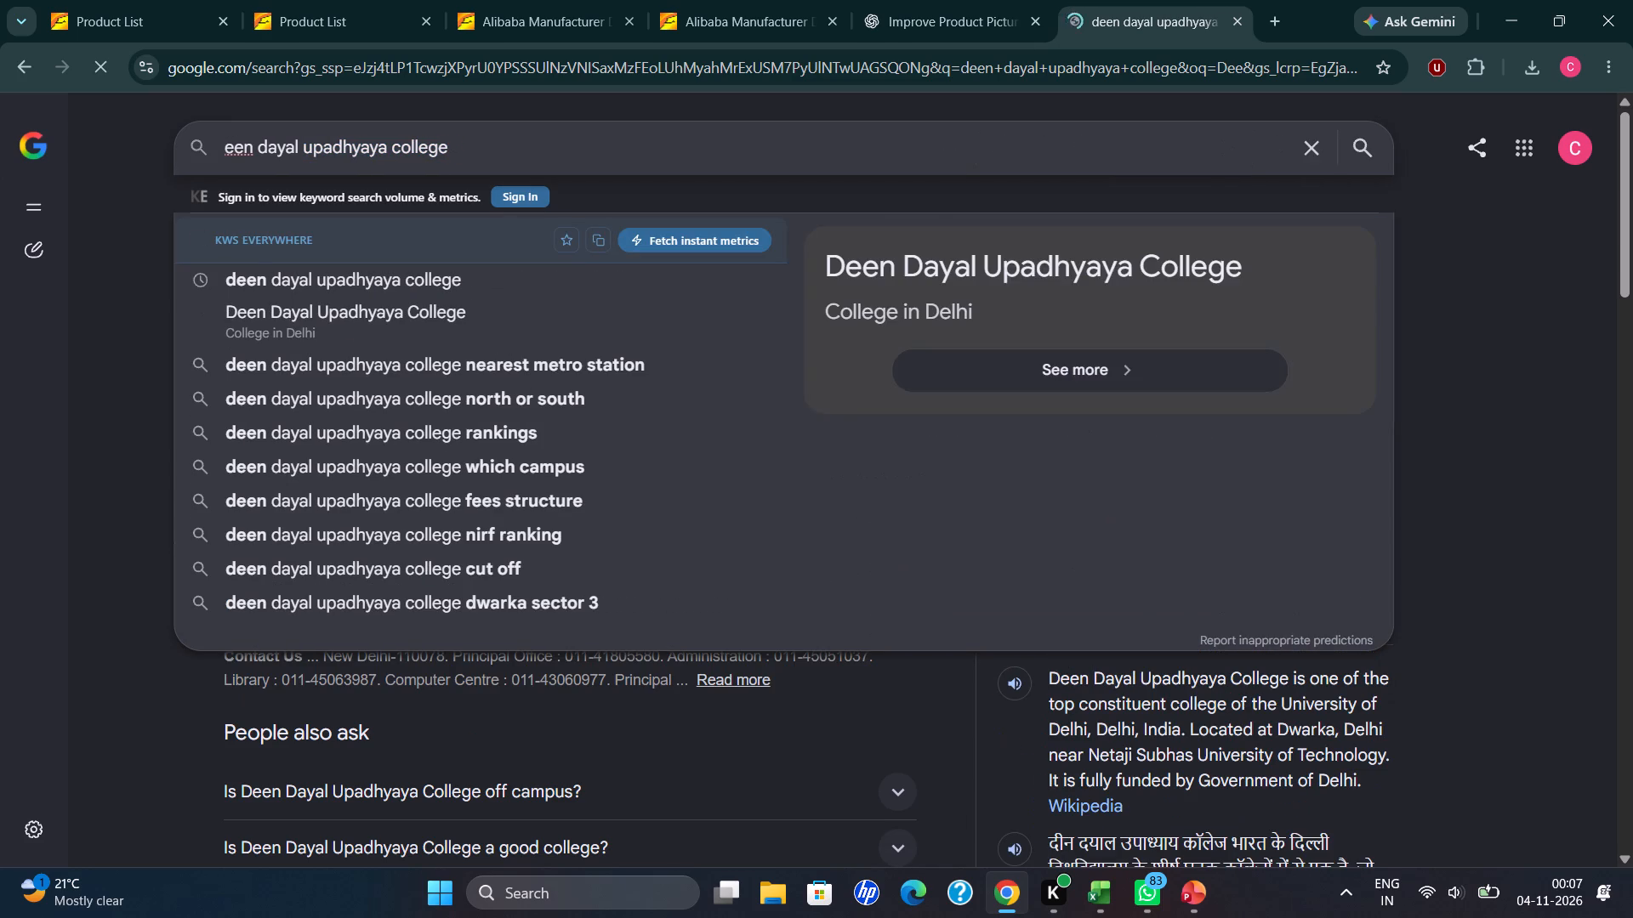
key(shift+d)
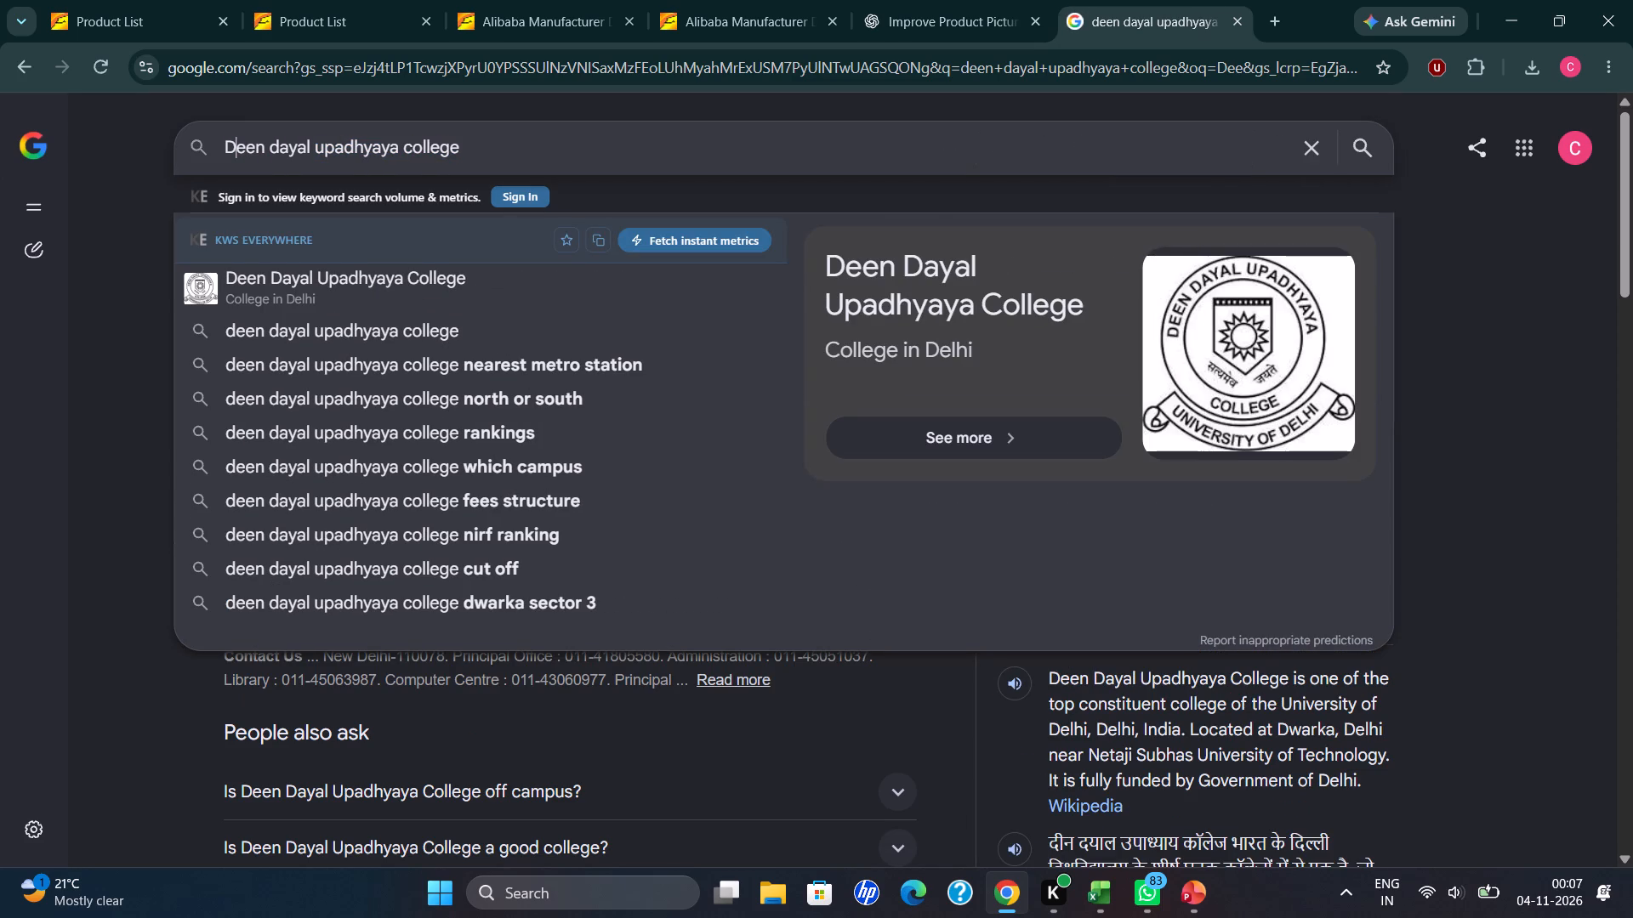
click(380, 292)
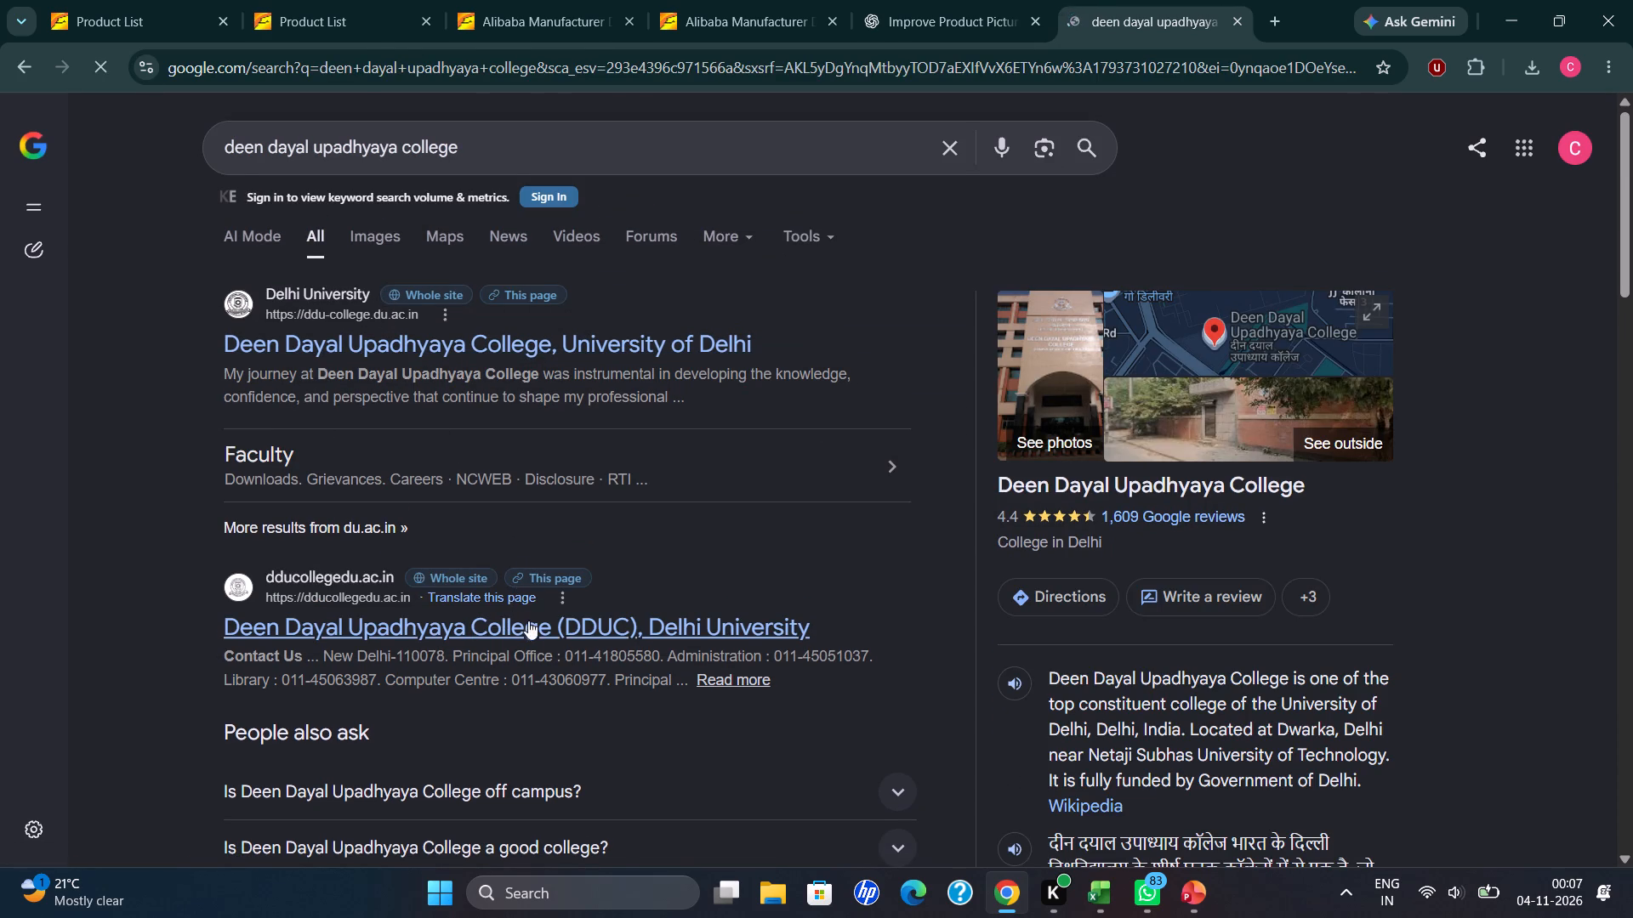
Expand the question on whether the college is off campus and copy "Deen Dayal Upadhyaya College" from its answer.
drag(549, 631, 475, 632)
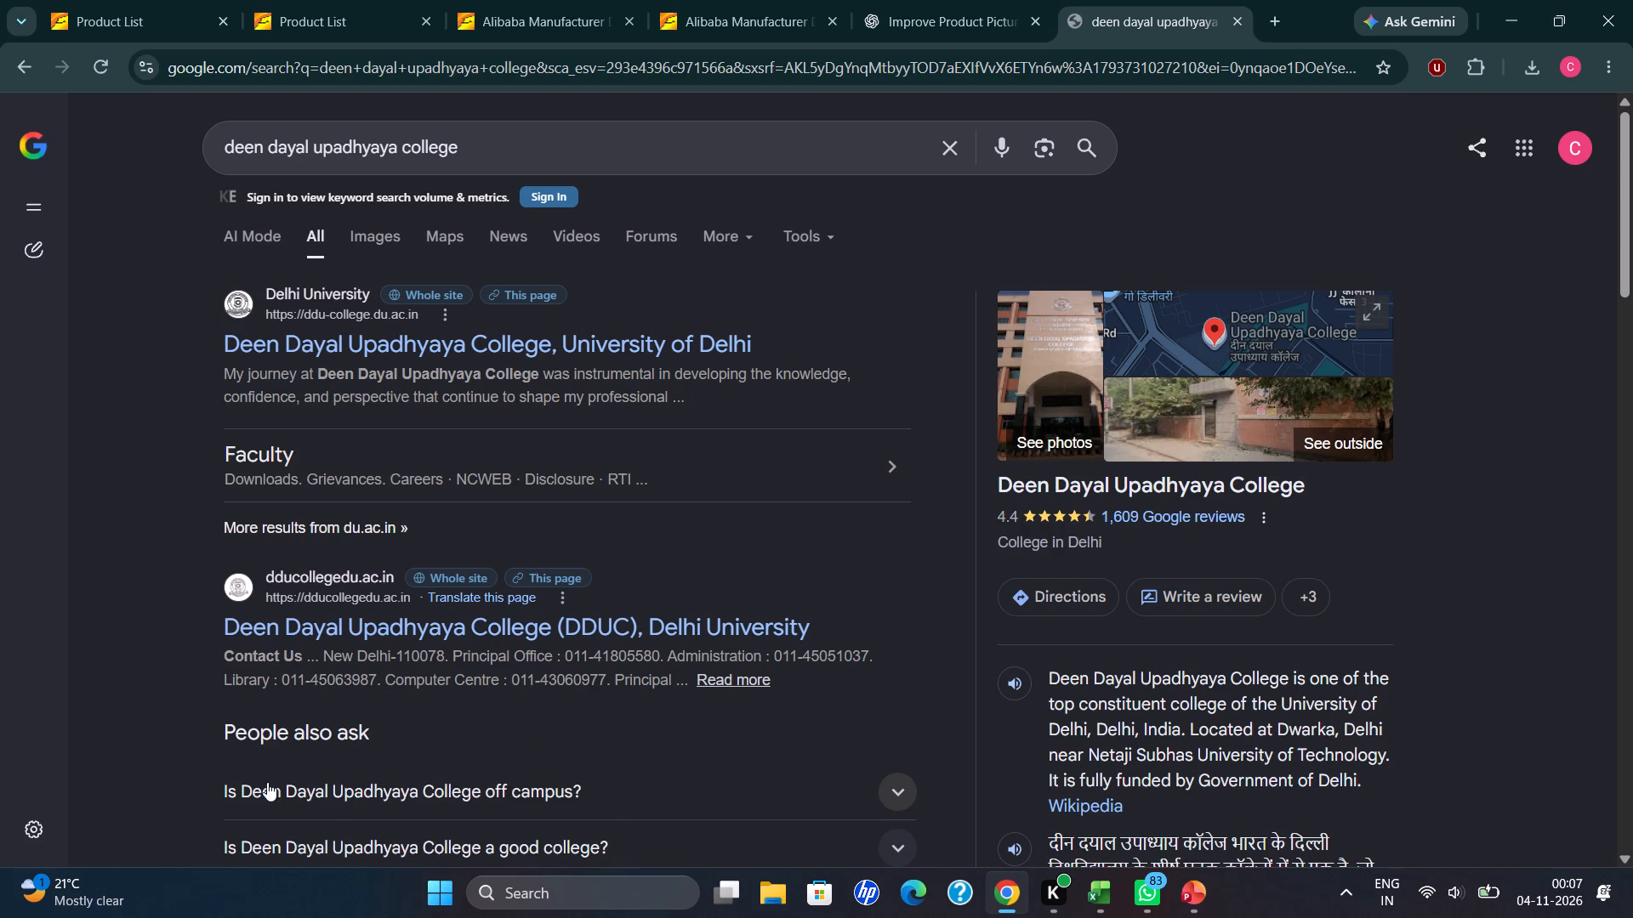
drag(239, 791, 303, 796)
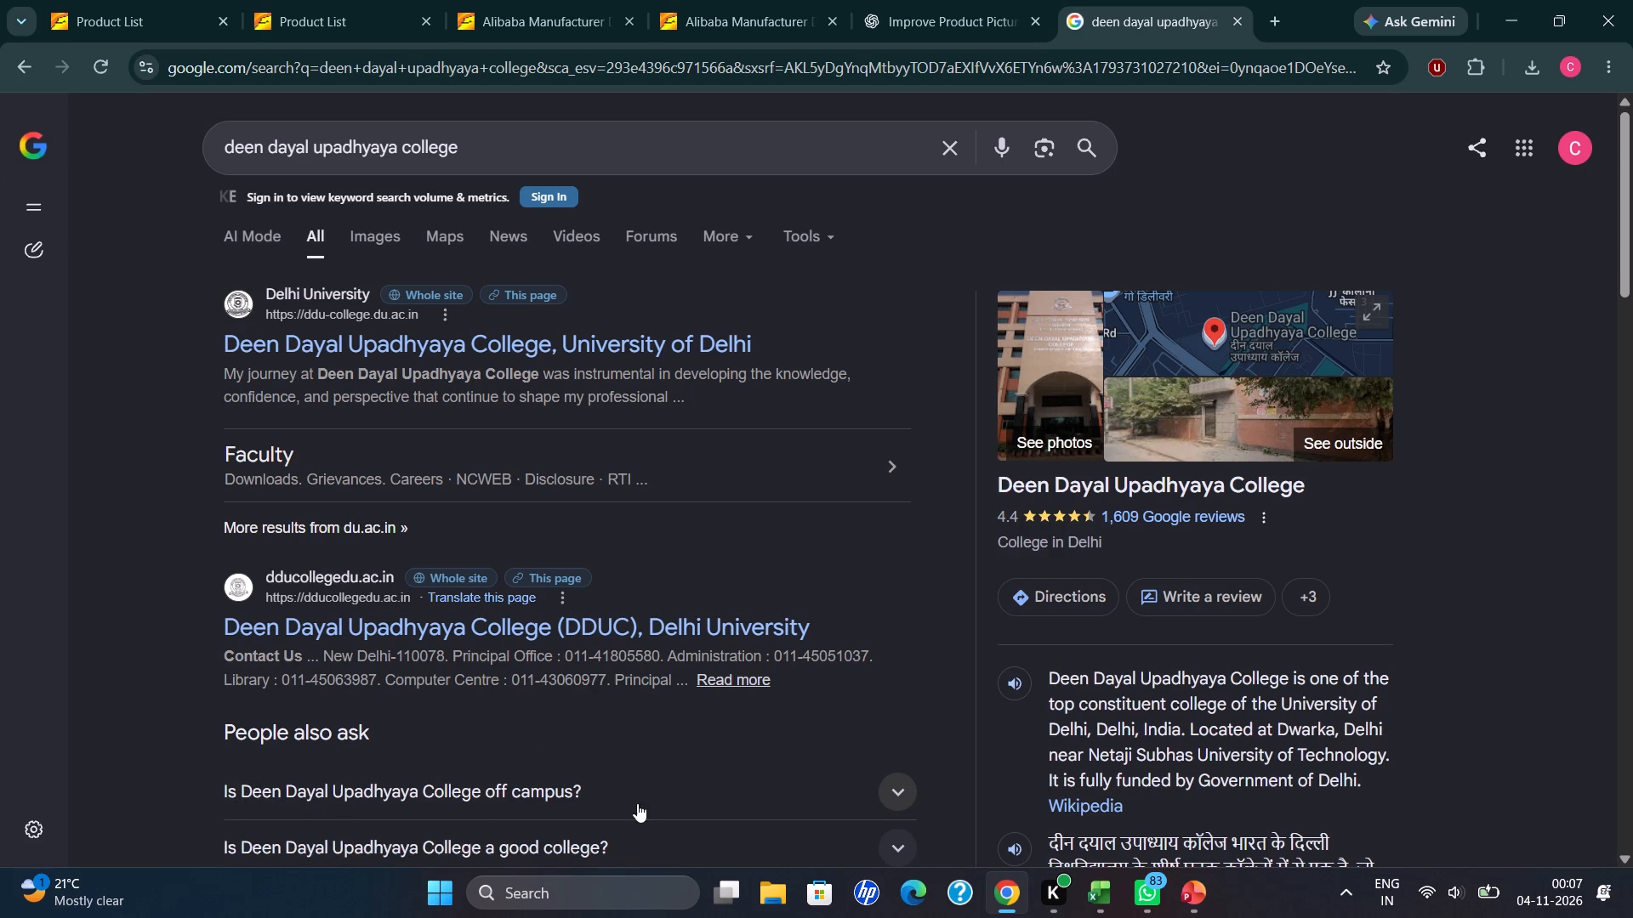
scroll(770, 724, down, 2)
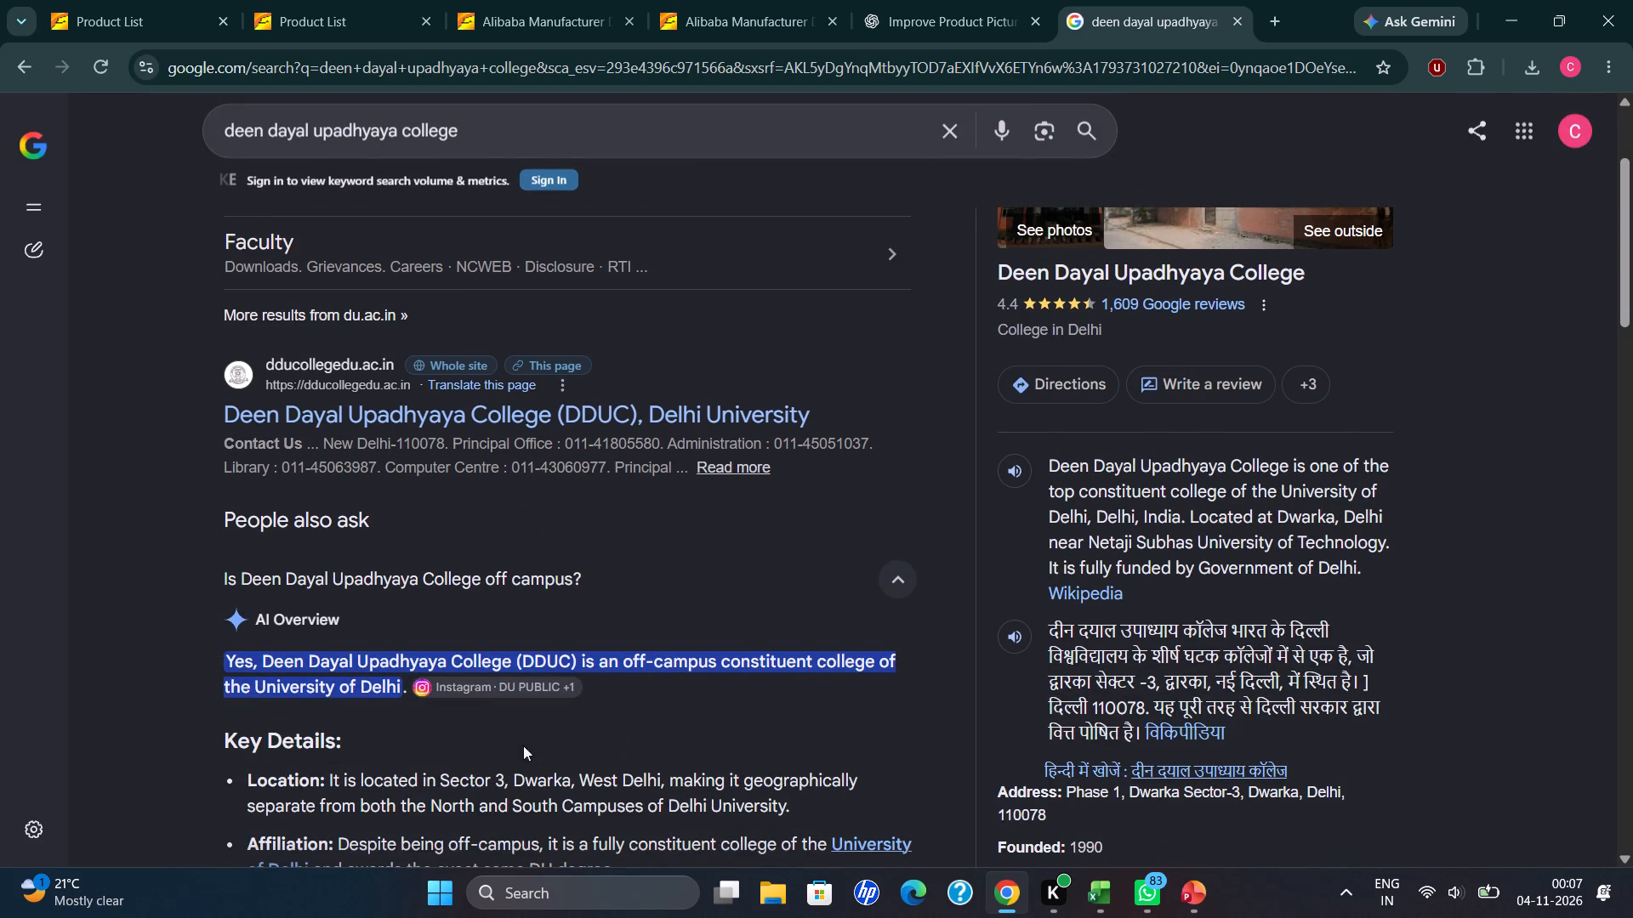
click(475, 739)
click(406, 721)
drag(260, 663, 502, 668)
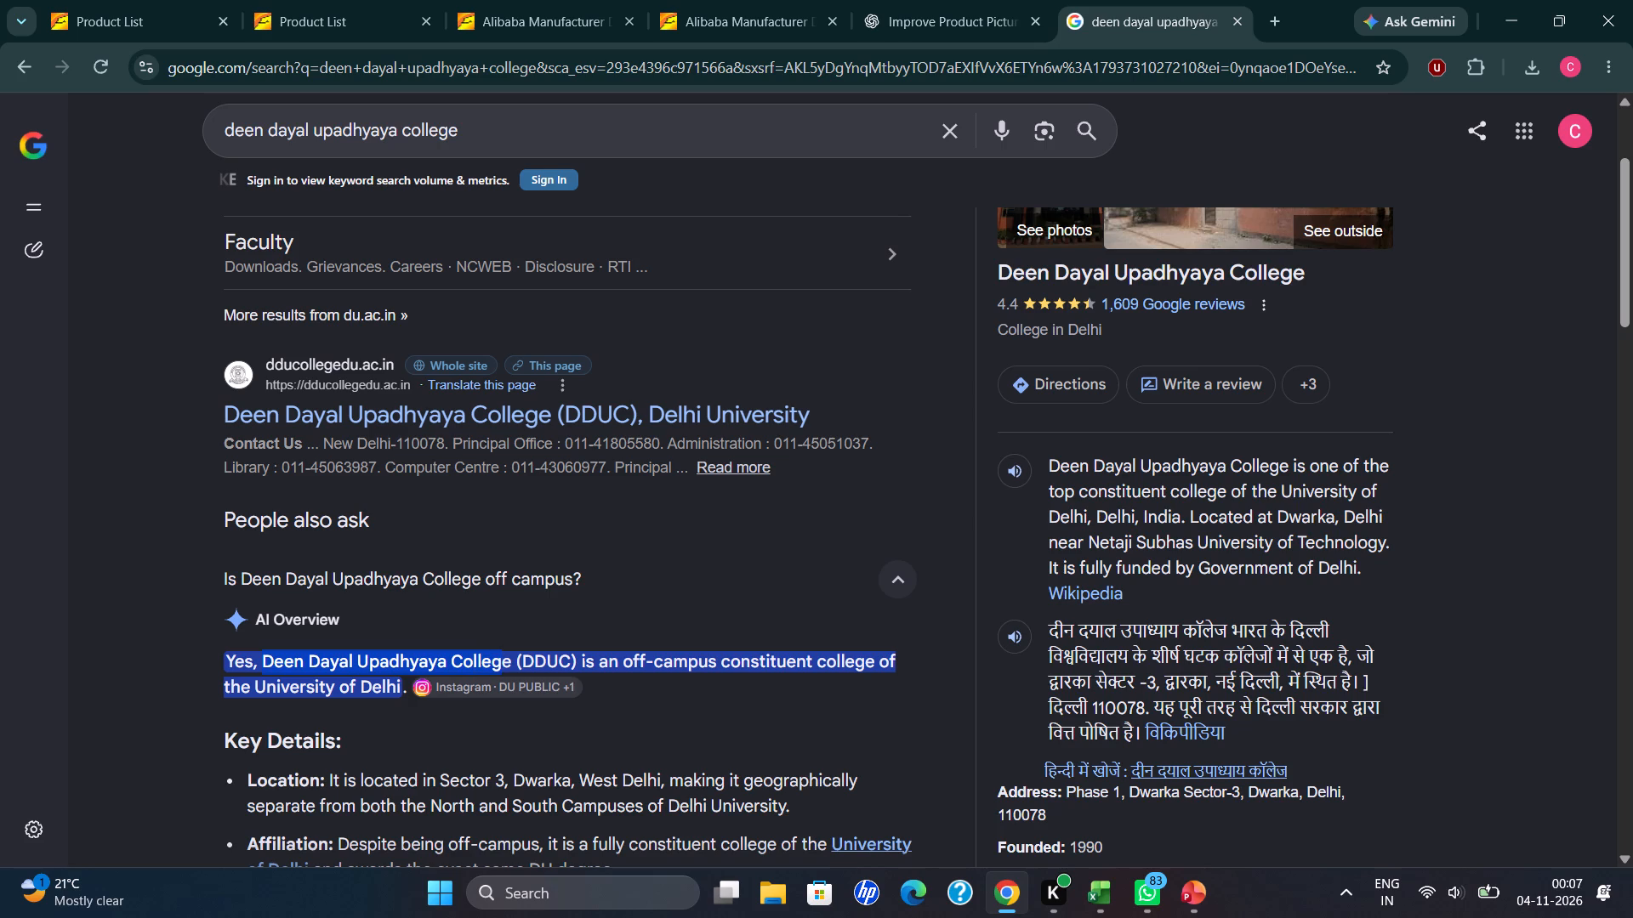
drag(502, 668, 510, 668)
key(ctrl+c)
Switch to PowerPoint and replace "Deen" in the certificate text with the copied name "Deen Dayal Upadhyaya College".
click(1188, 898)
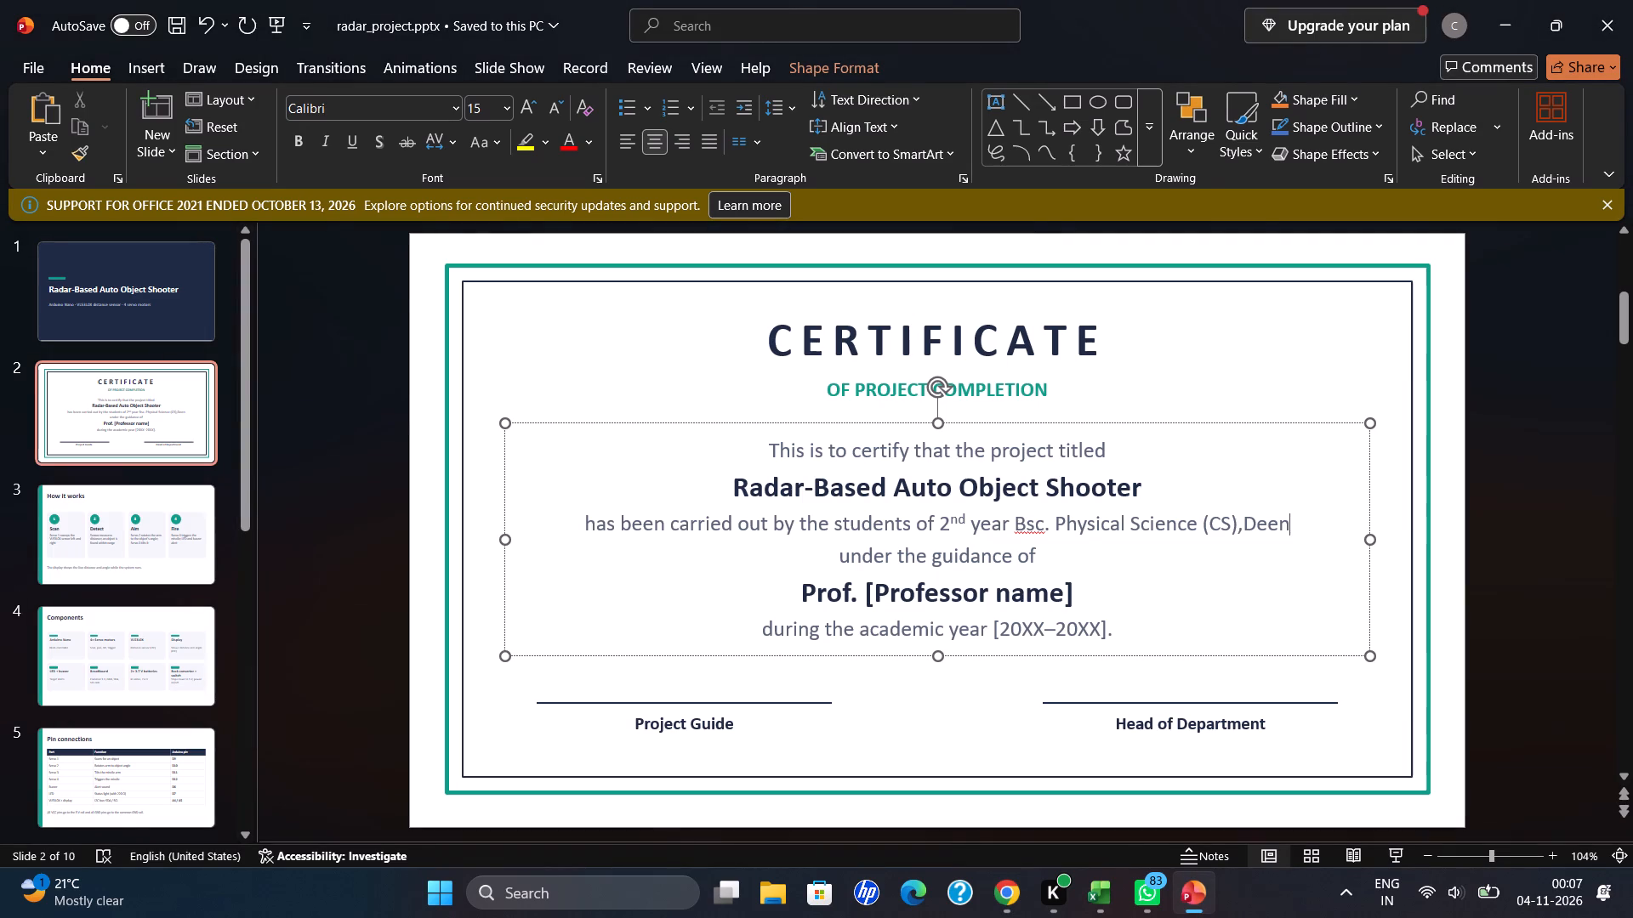
drag(1242, 522, 1287, 522)
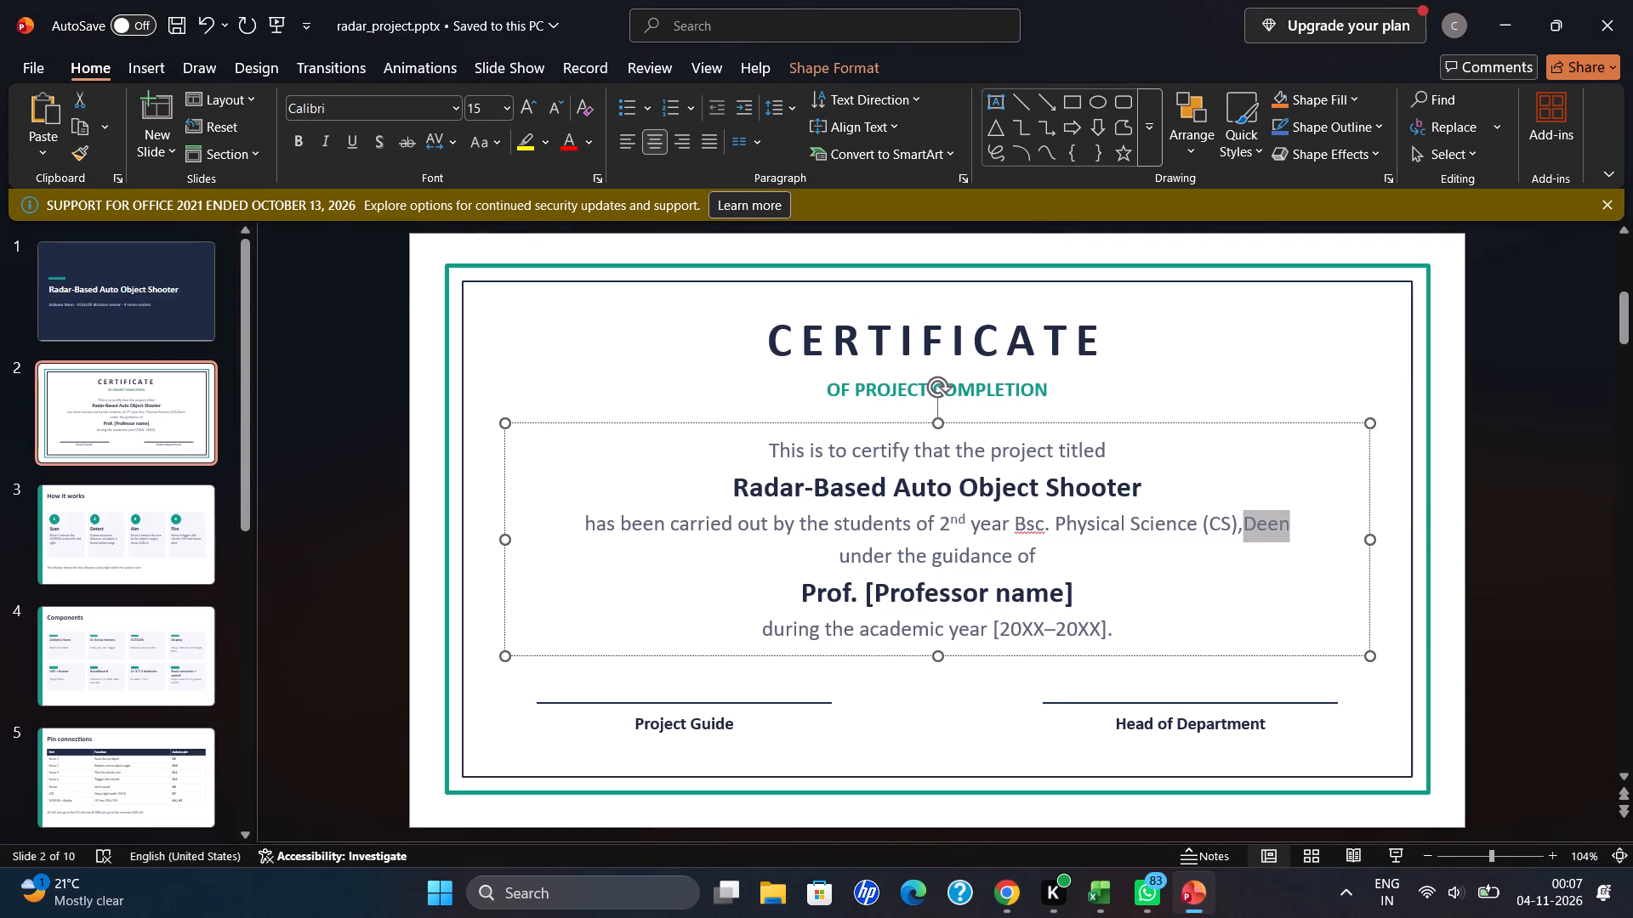
drag(1287, 522, 1288, 522)
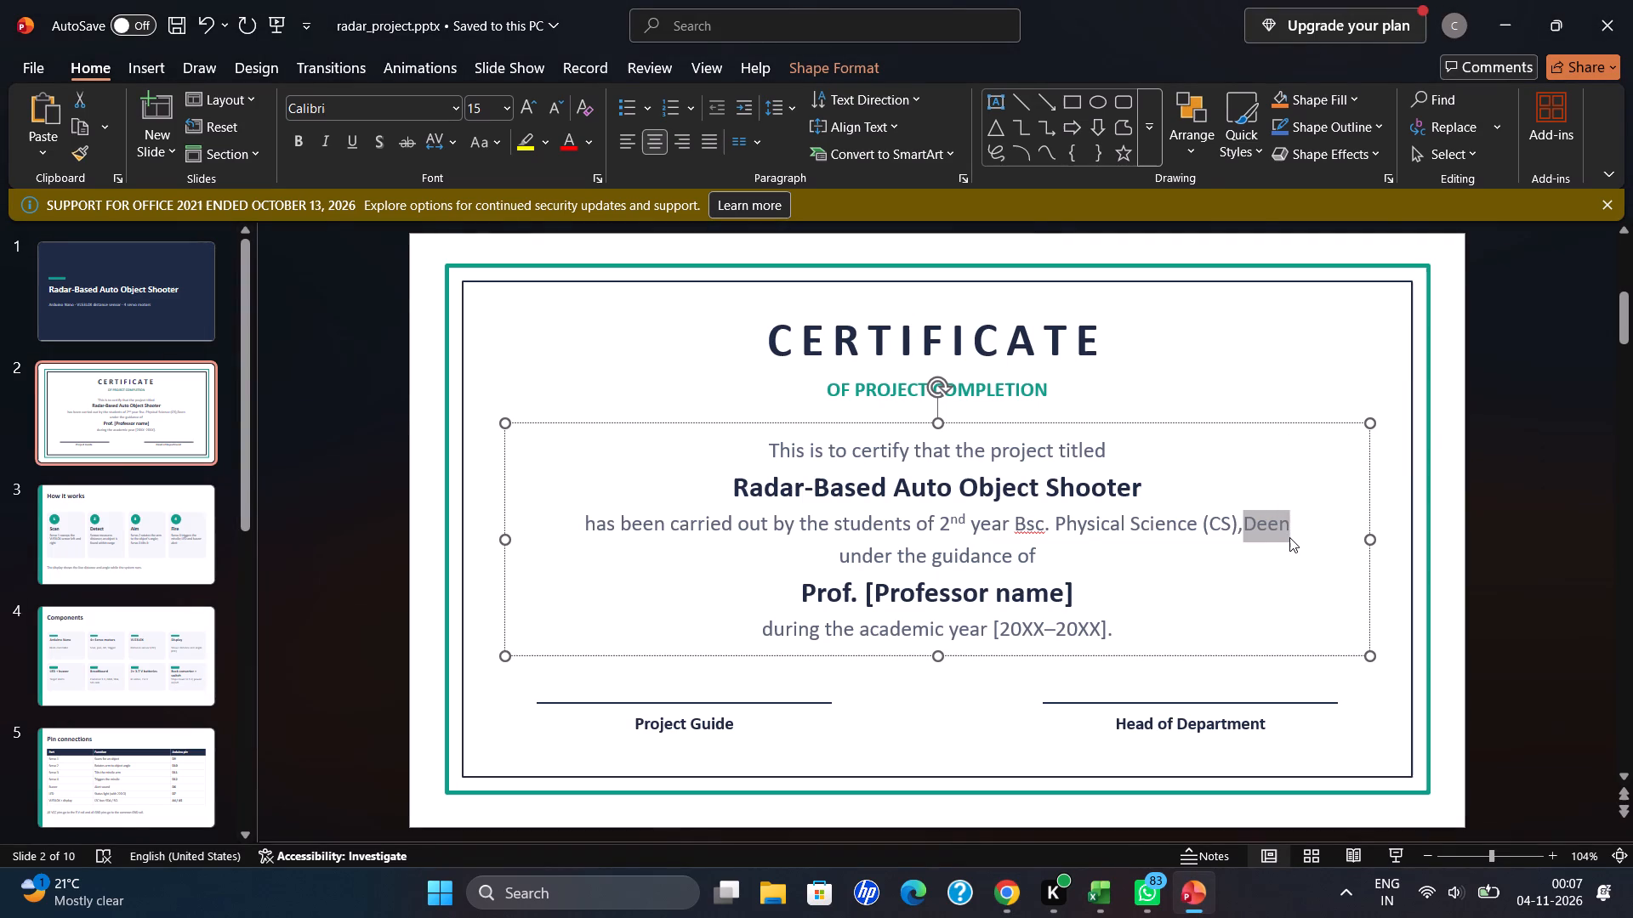
key(ctrl+v)
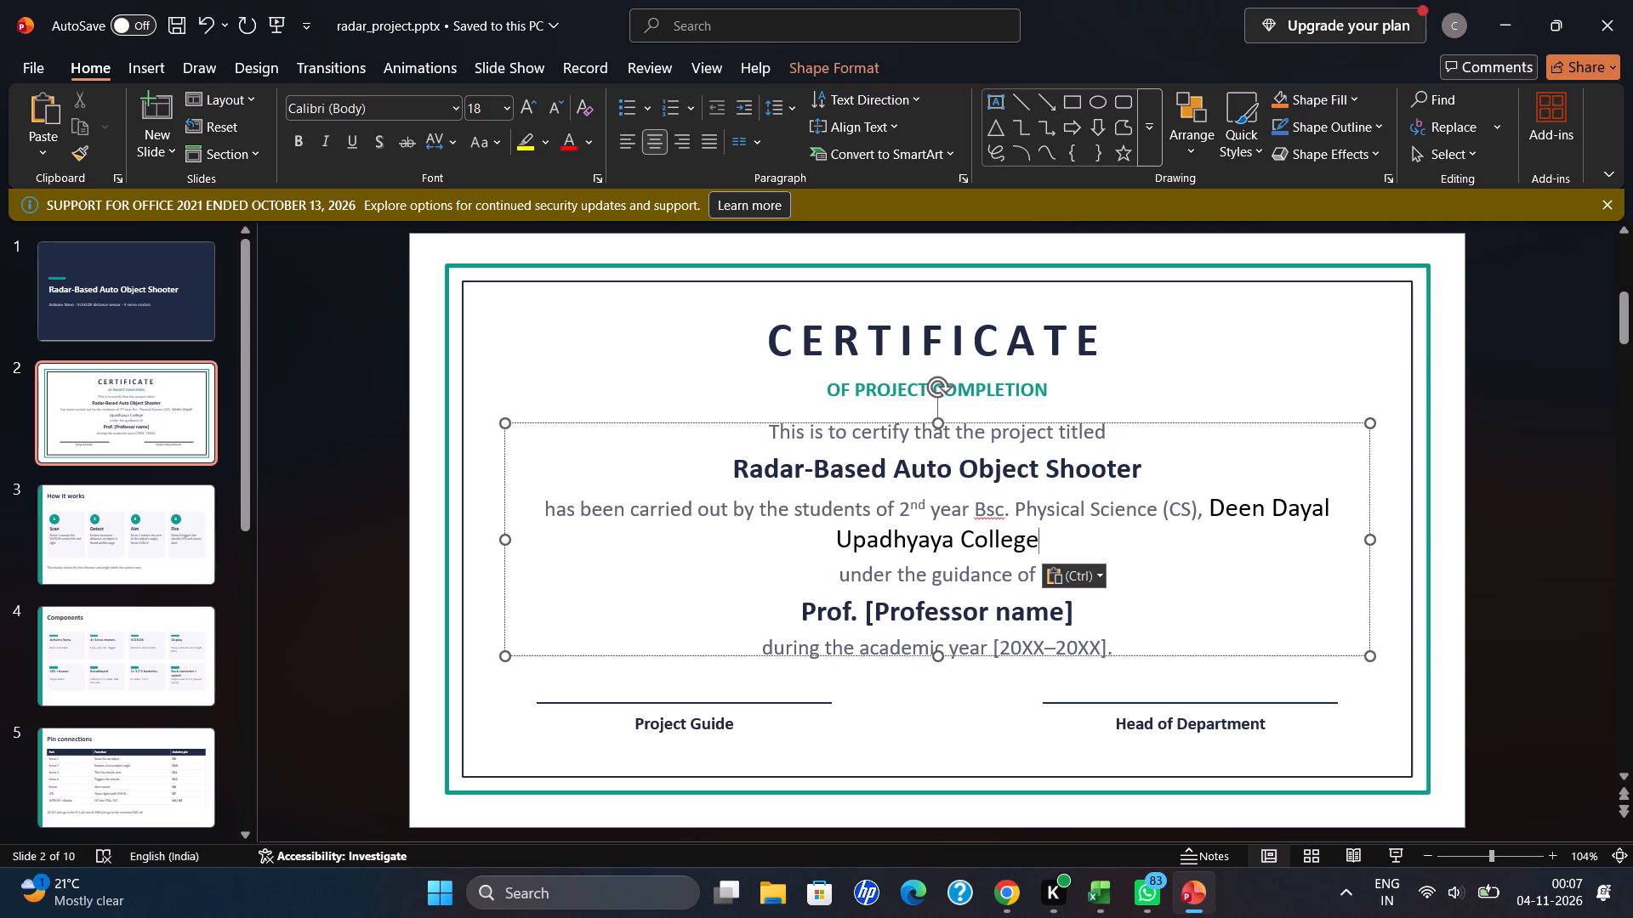
Set the font size of "Deen Dayal Upadhyaya College" in the certificate text to 15.
click(615, 513)
click(1232, 504)
drag(1209, 507, 1149, 563)
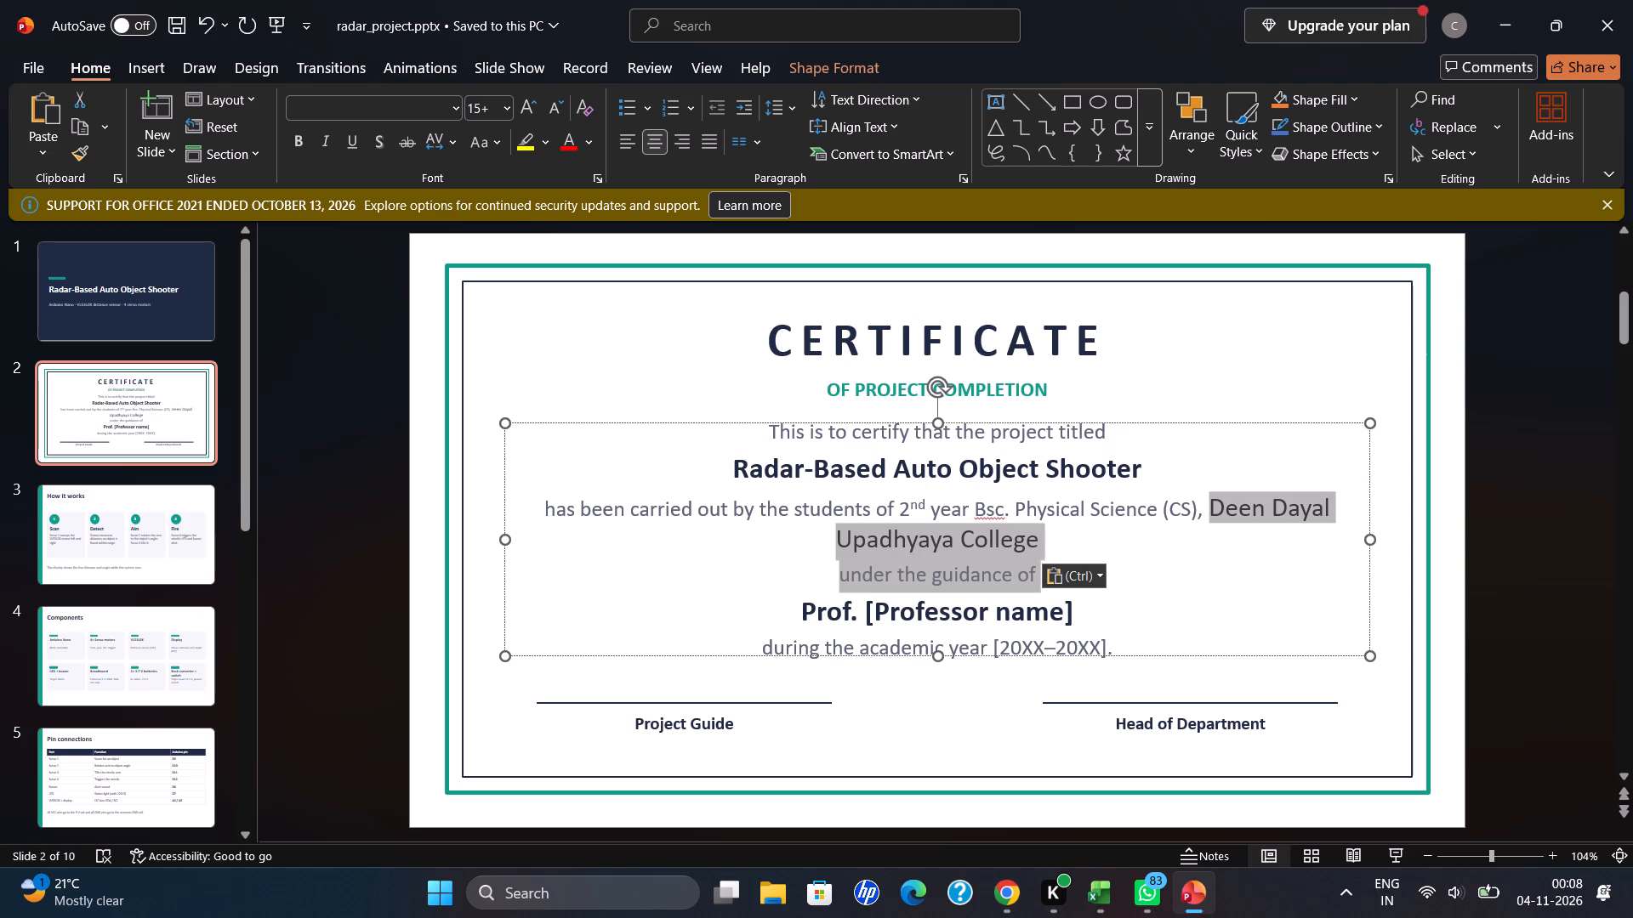
drag(1149, 563, 1144, 547)
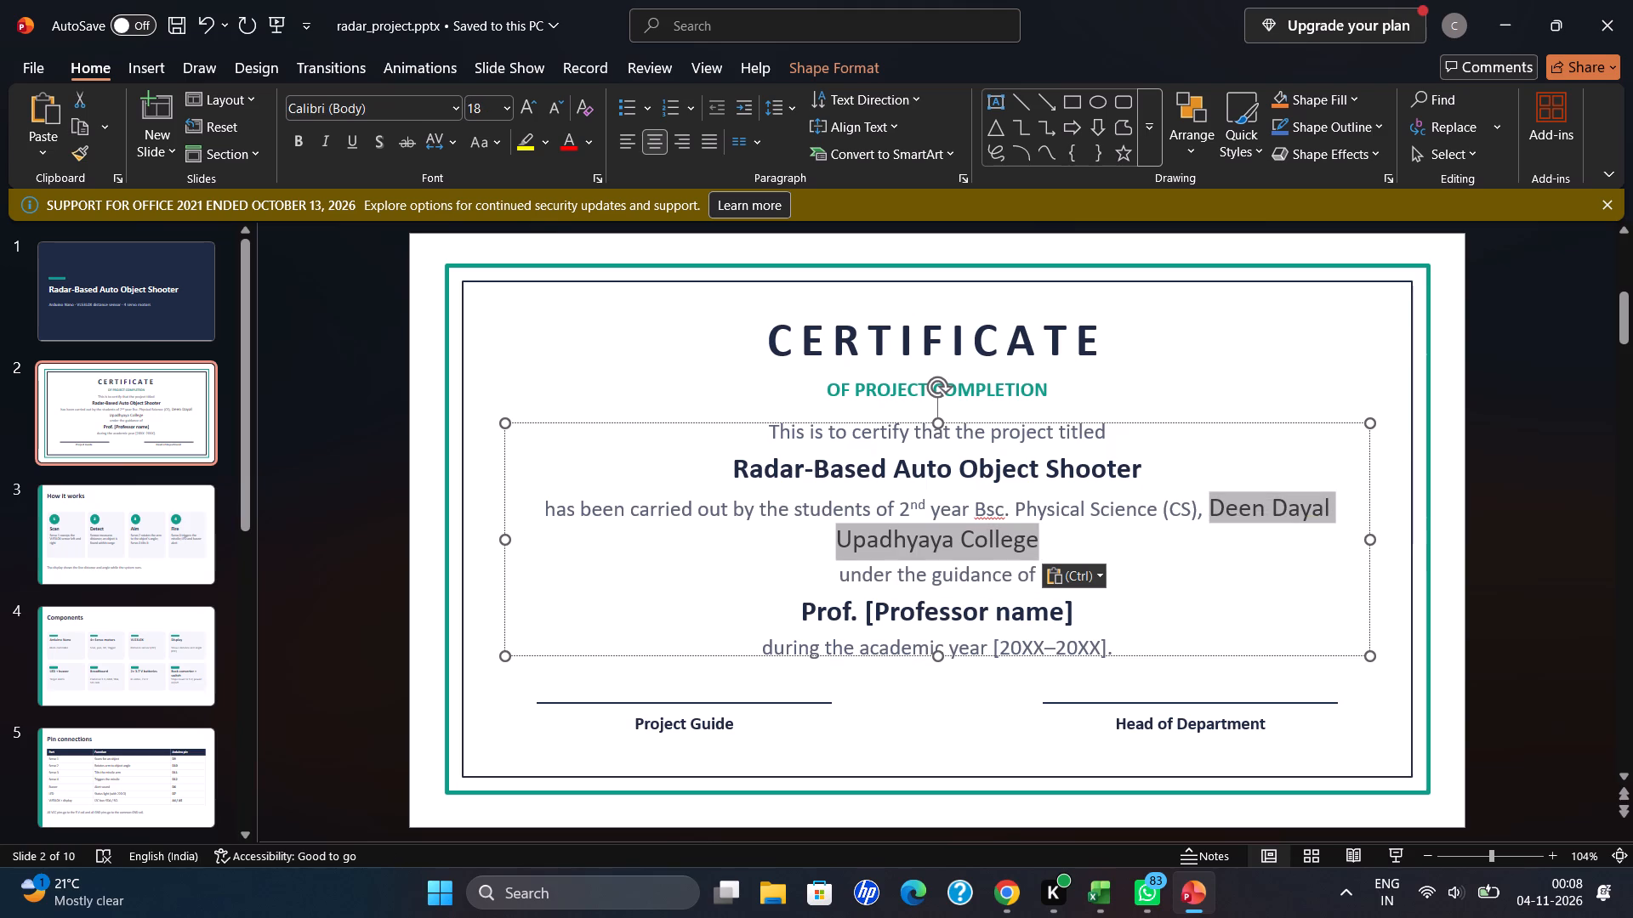
double_click(511, 105)
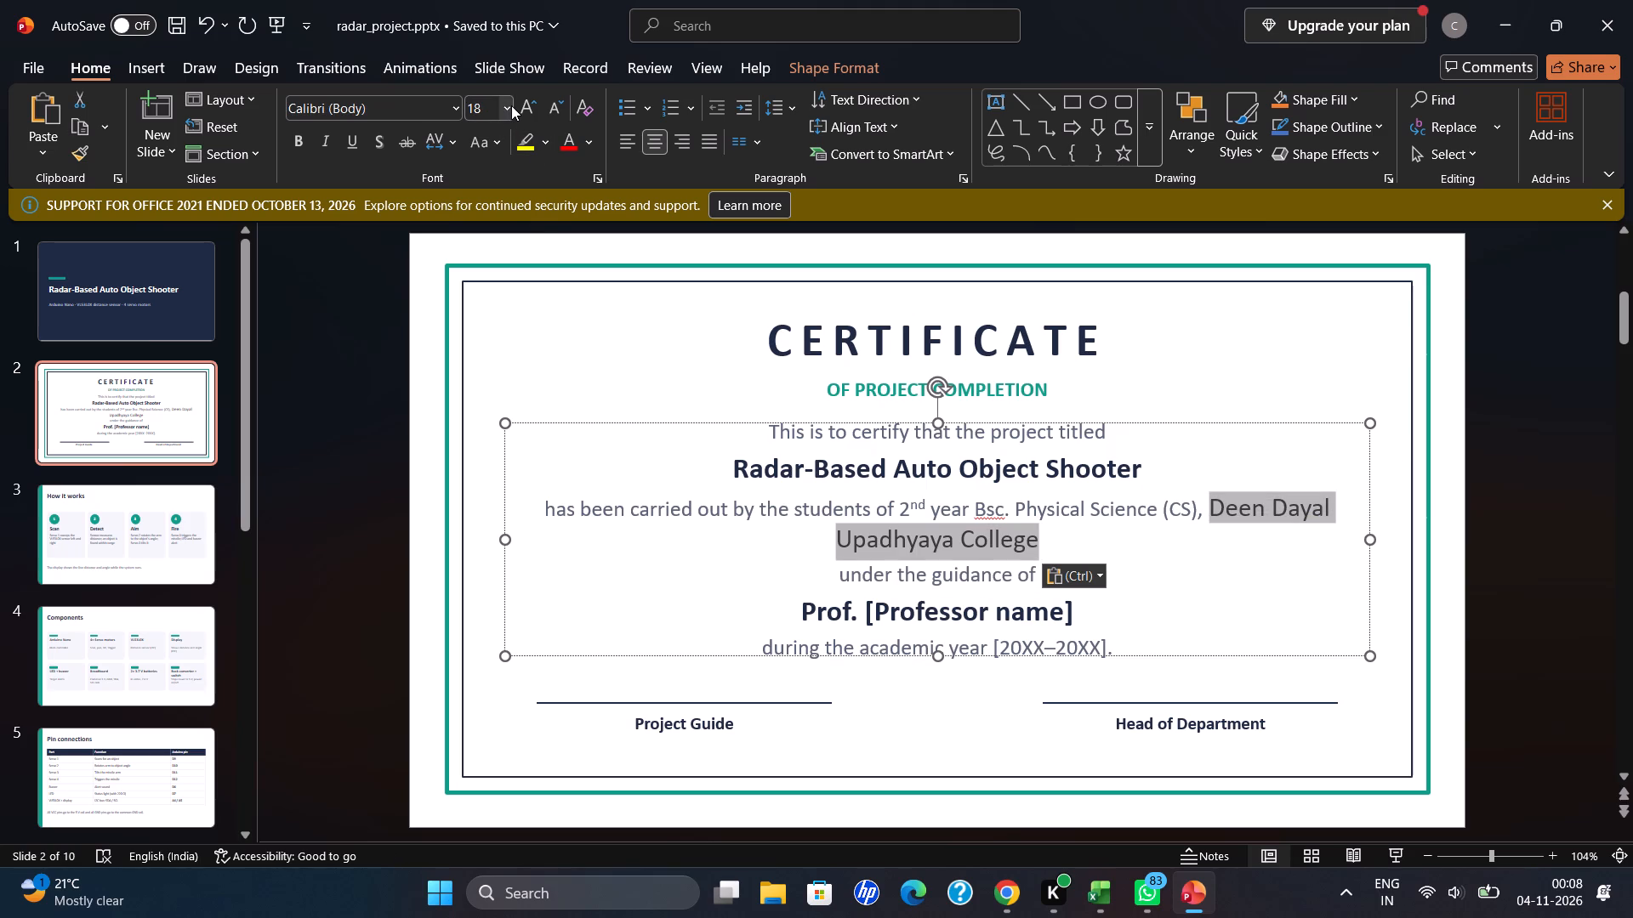
click(504, 110)
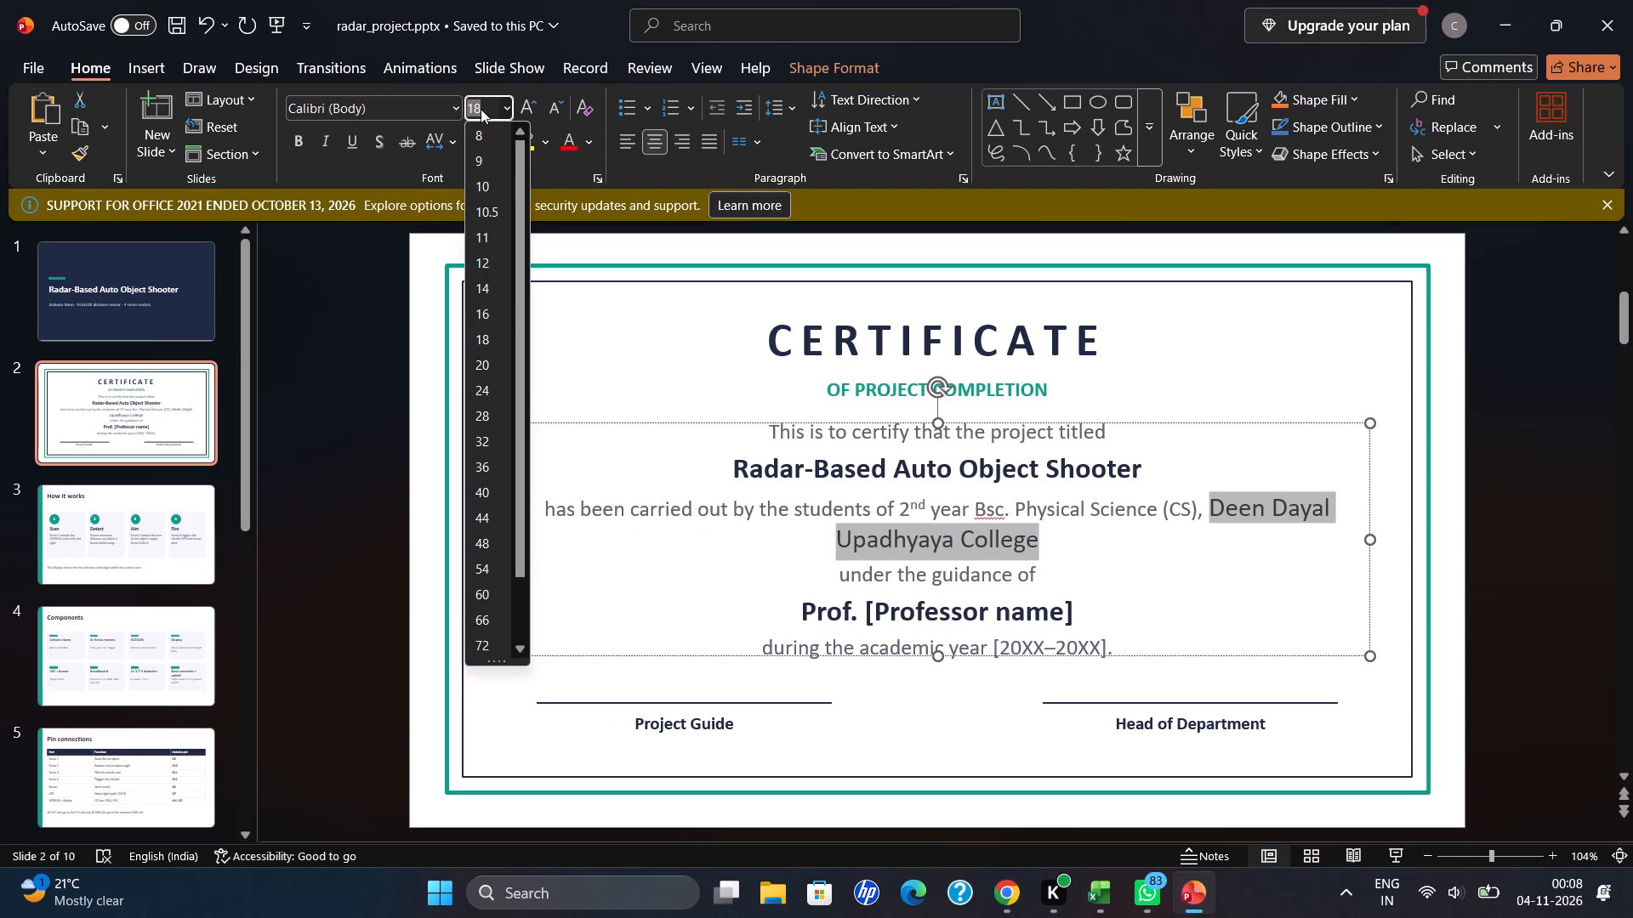
key(BackSpace)
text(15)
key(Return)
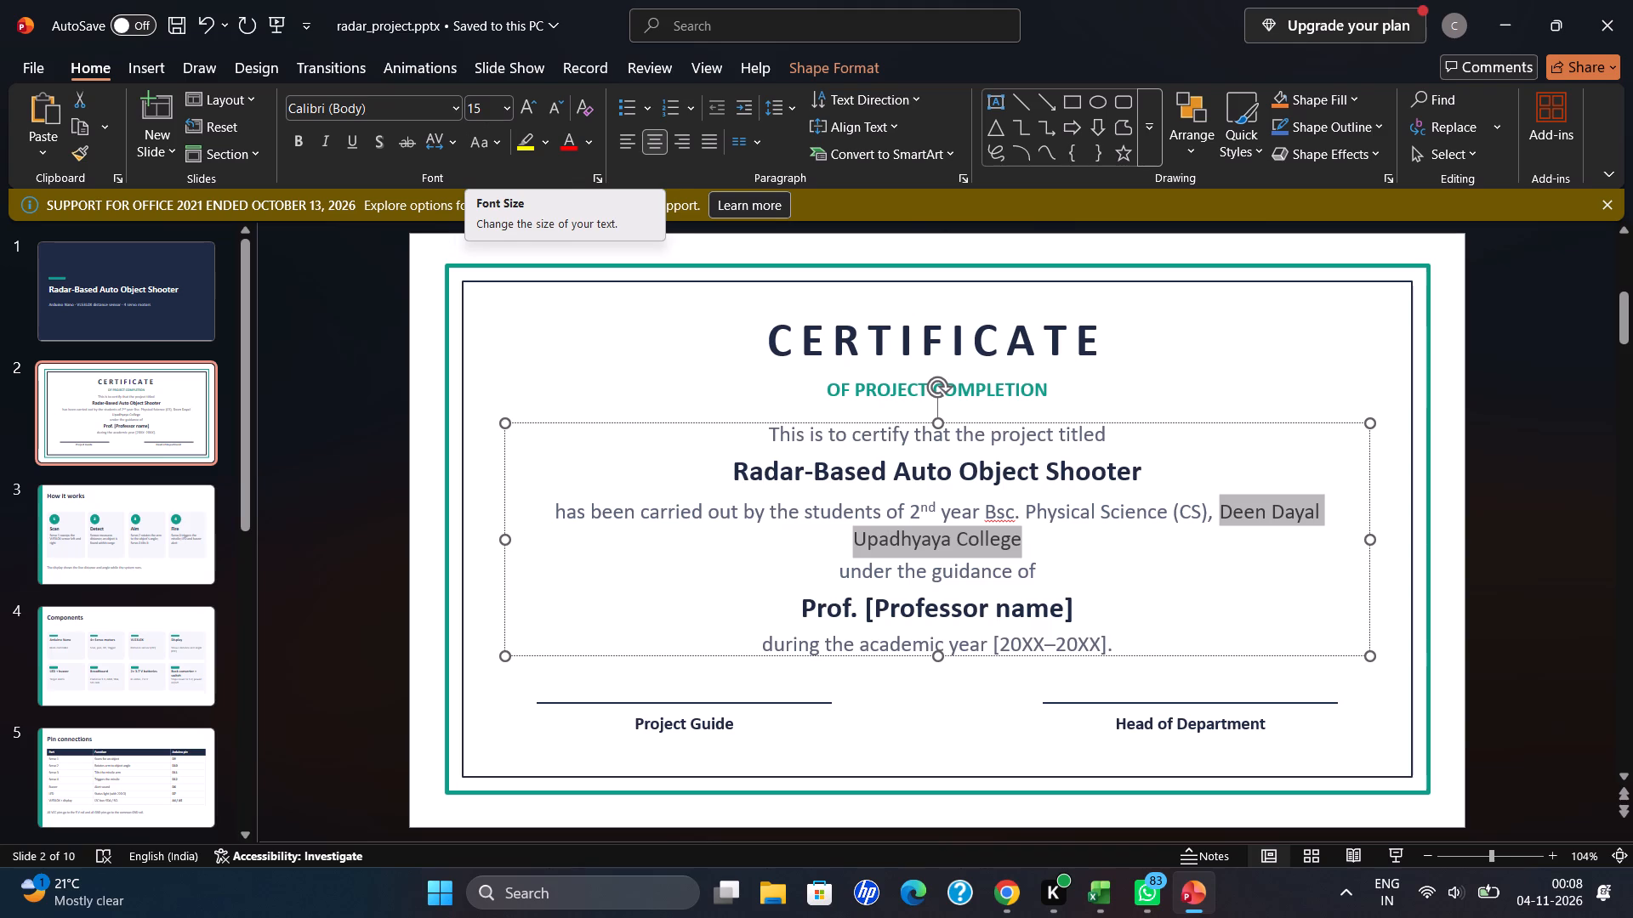
click(578, 551)
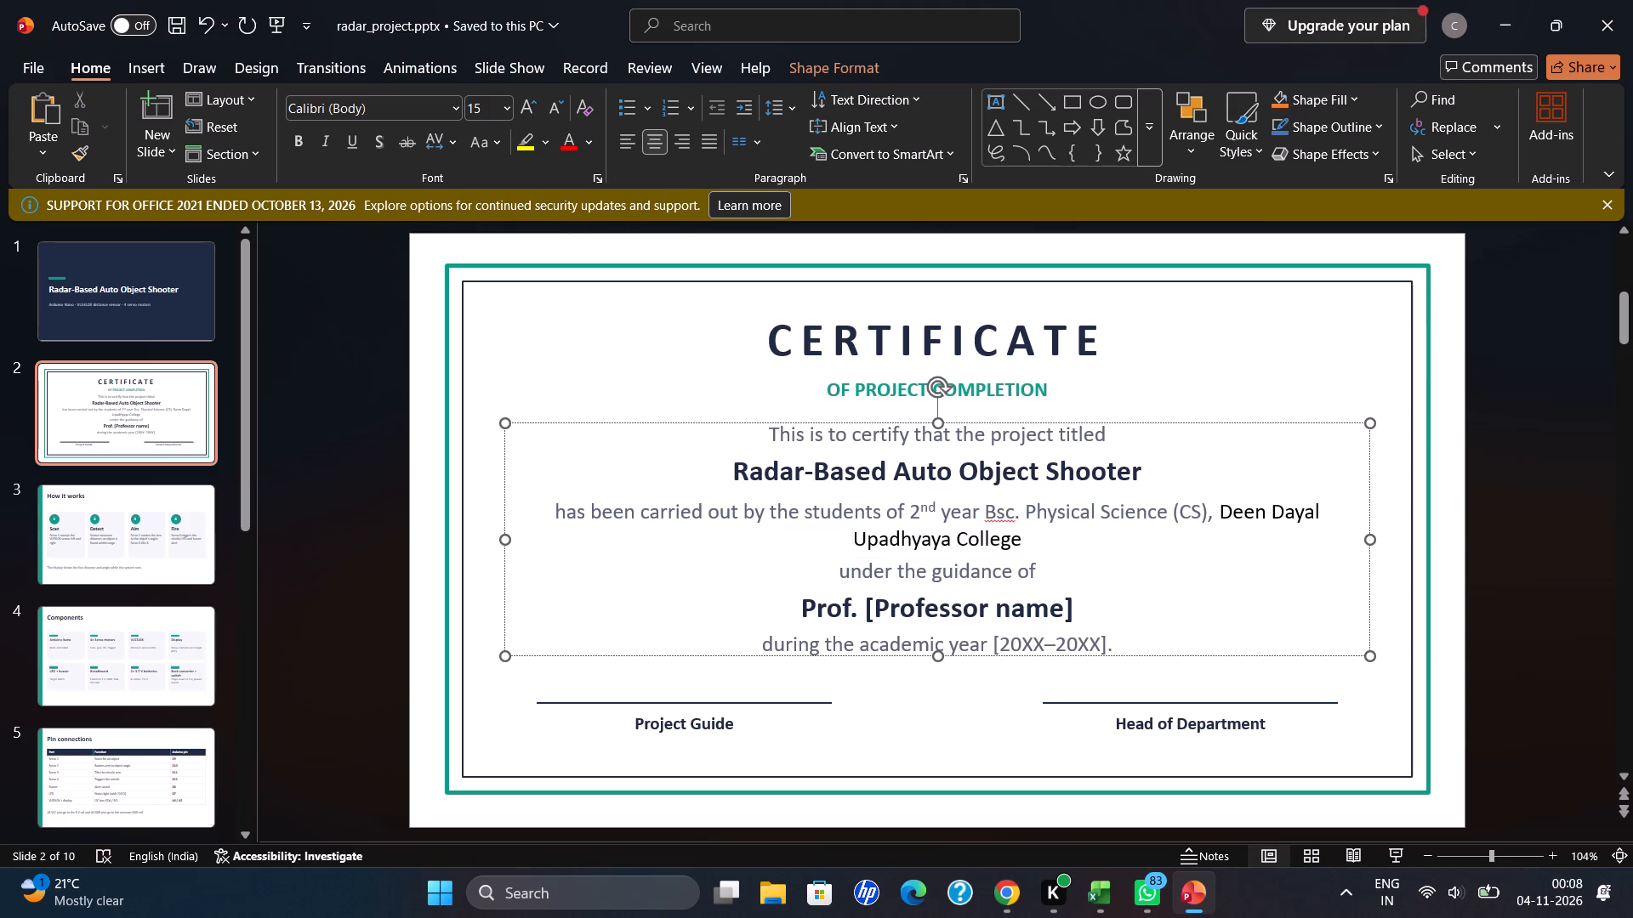
Correct the spelling of "Bsc." in the certificate text to "B.Sc." with a single trailing full stop.
click(1008, 513)
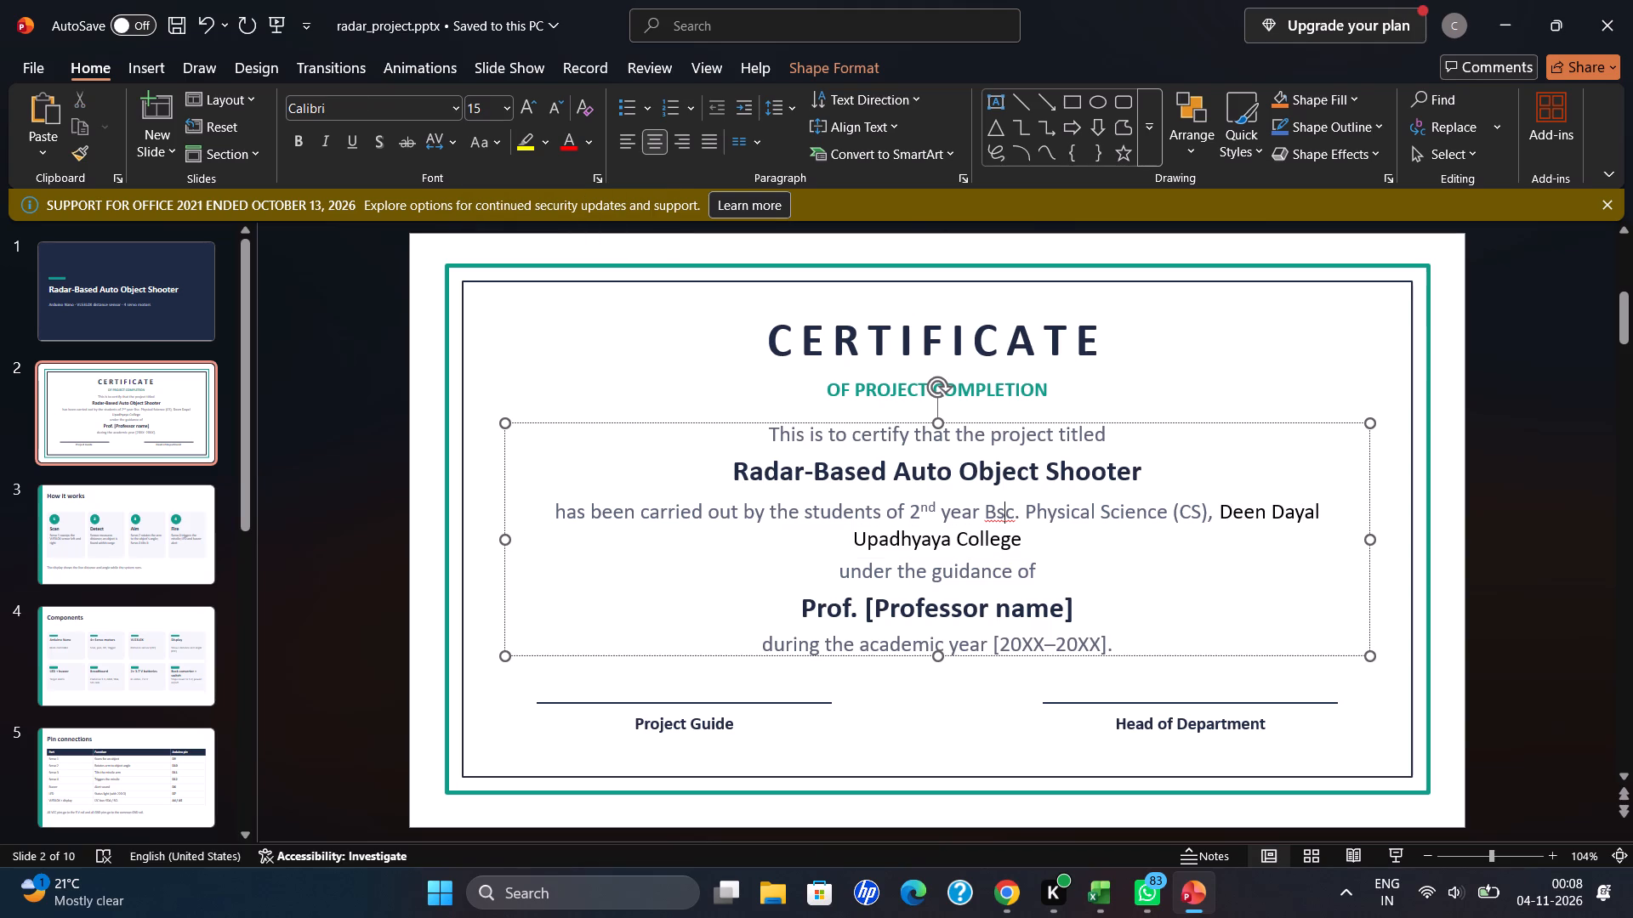
right_click(1007, 513)
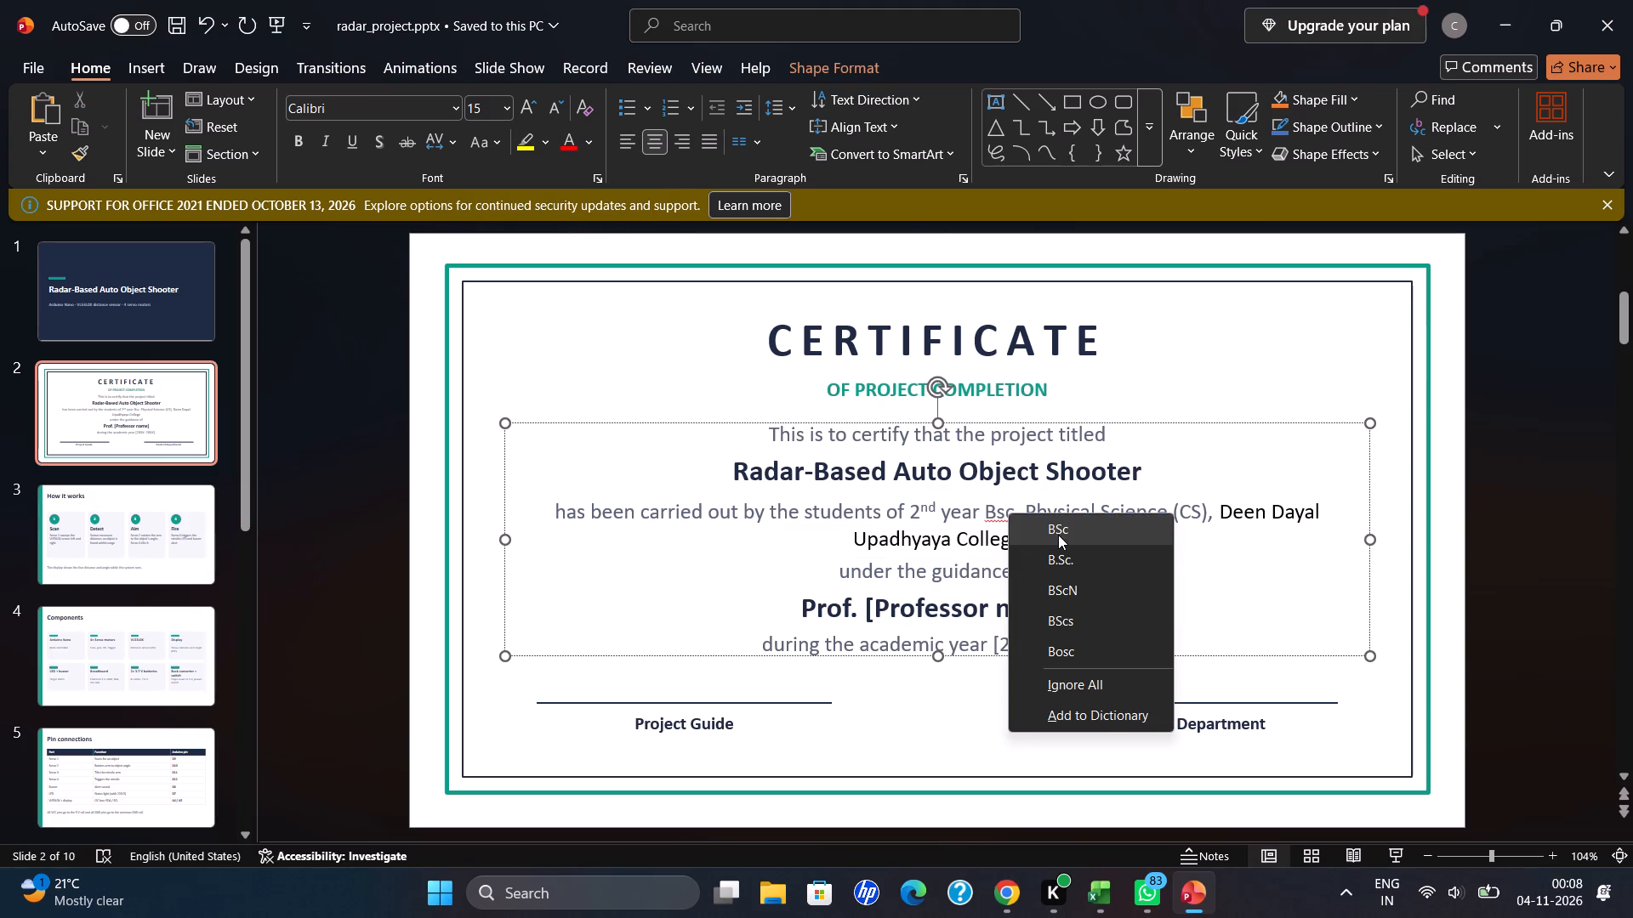
click(1081, 553)
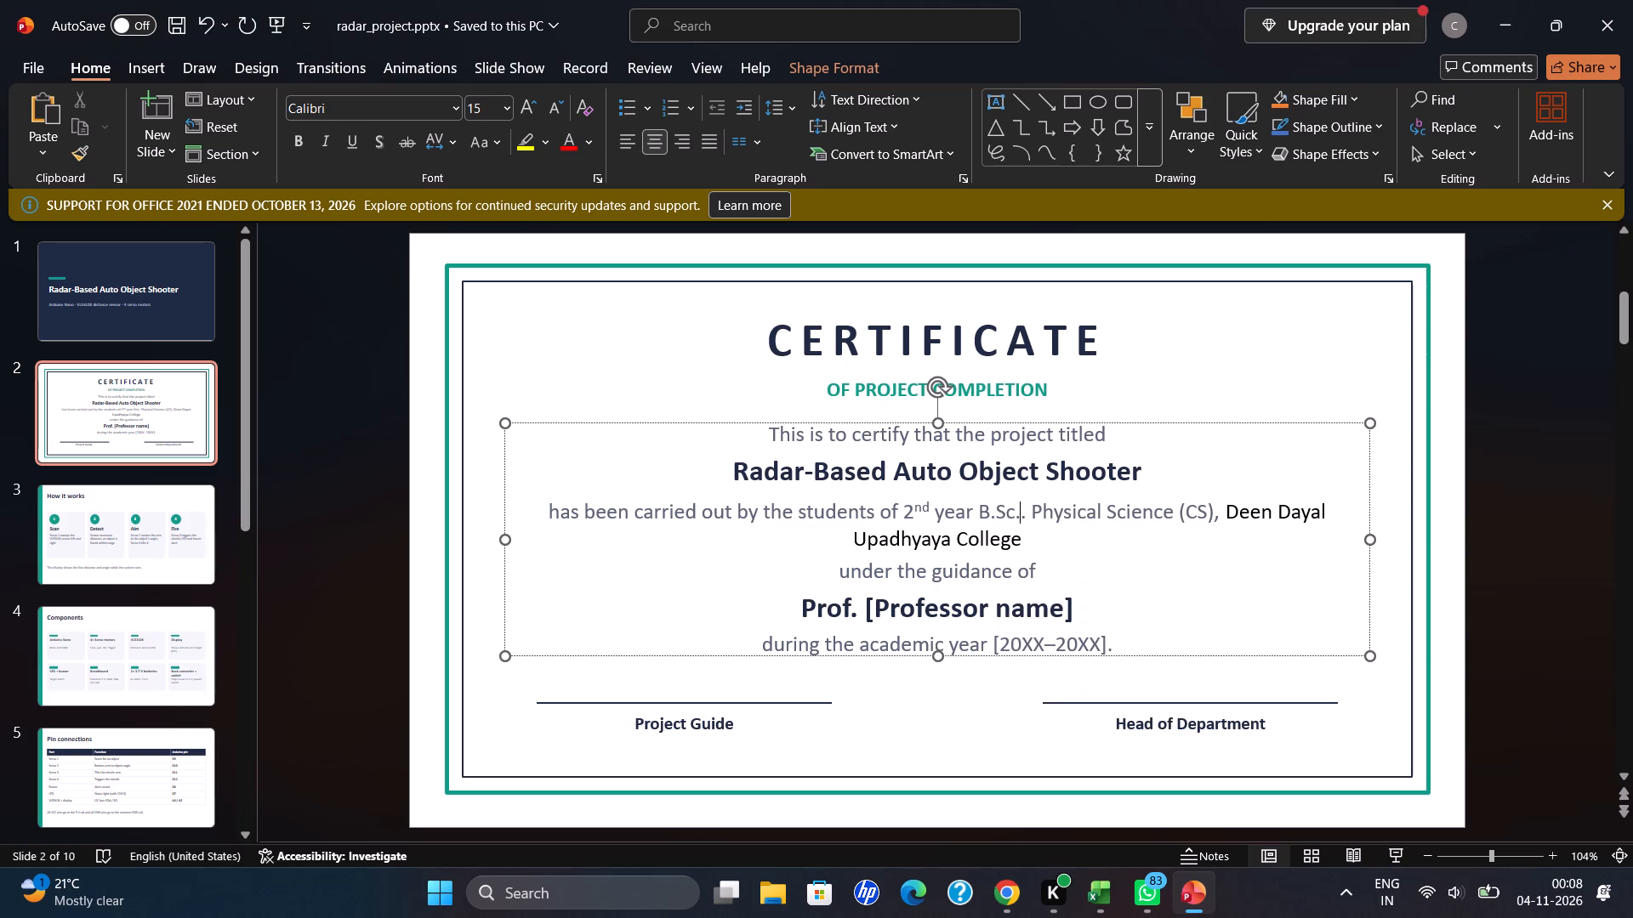
key(BackSpace)
click(1550, 609)
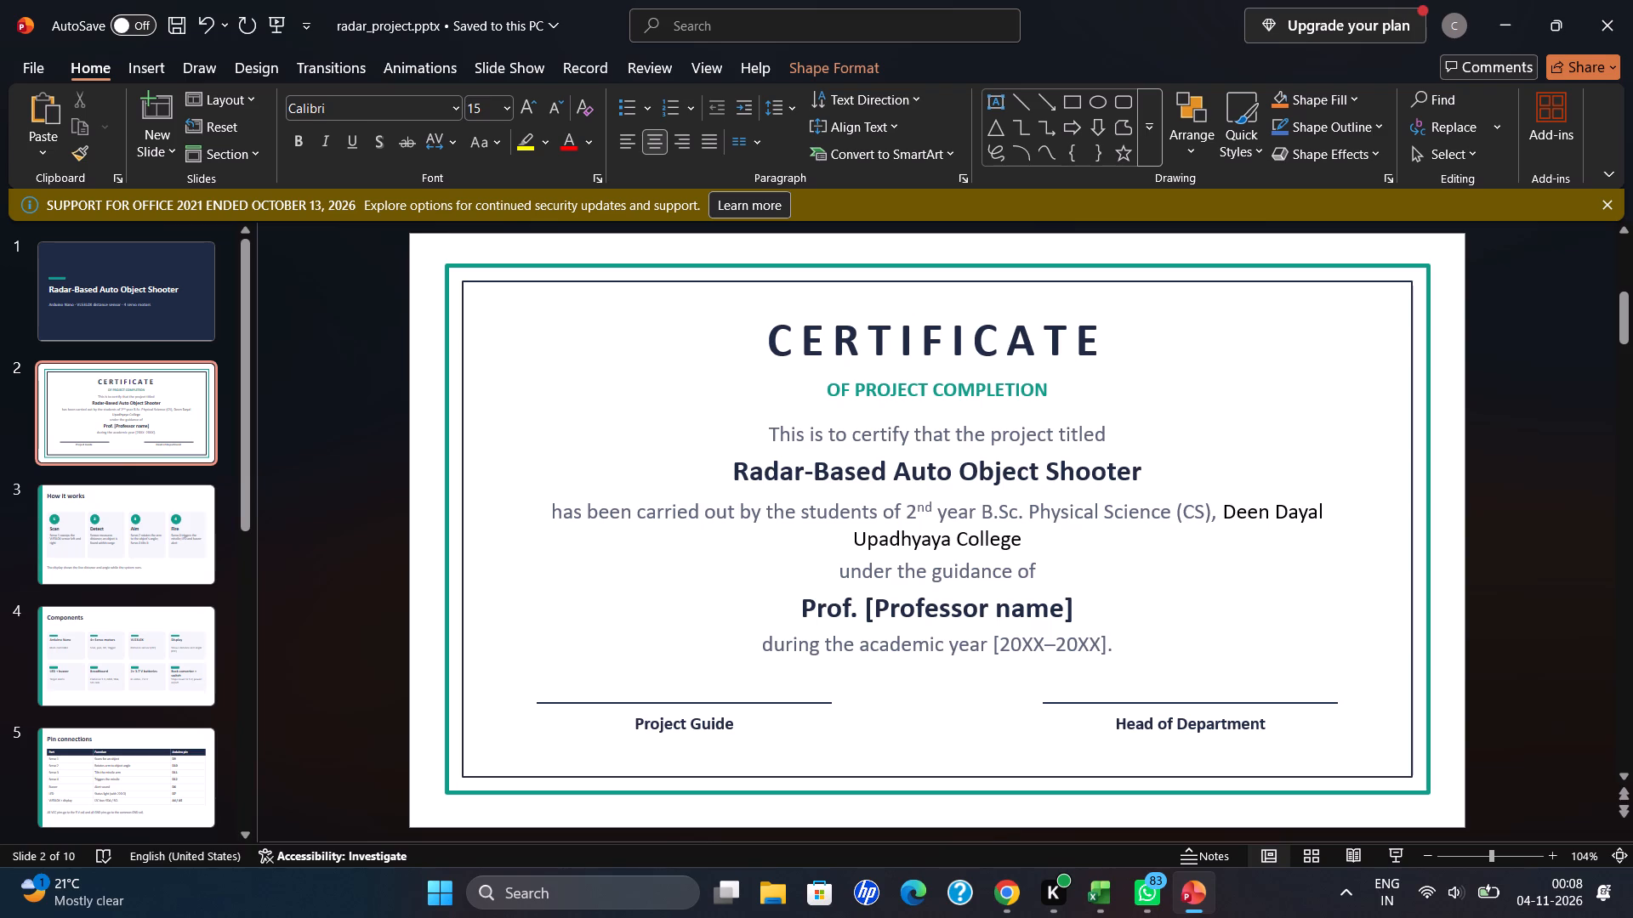
Replace the "[Professor name]" placeholder after "Prof." with the guiding professor's full name.
drag(1078, 615, 910, 623)
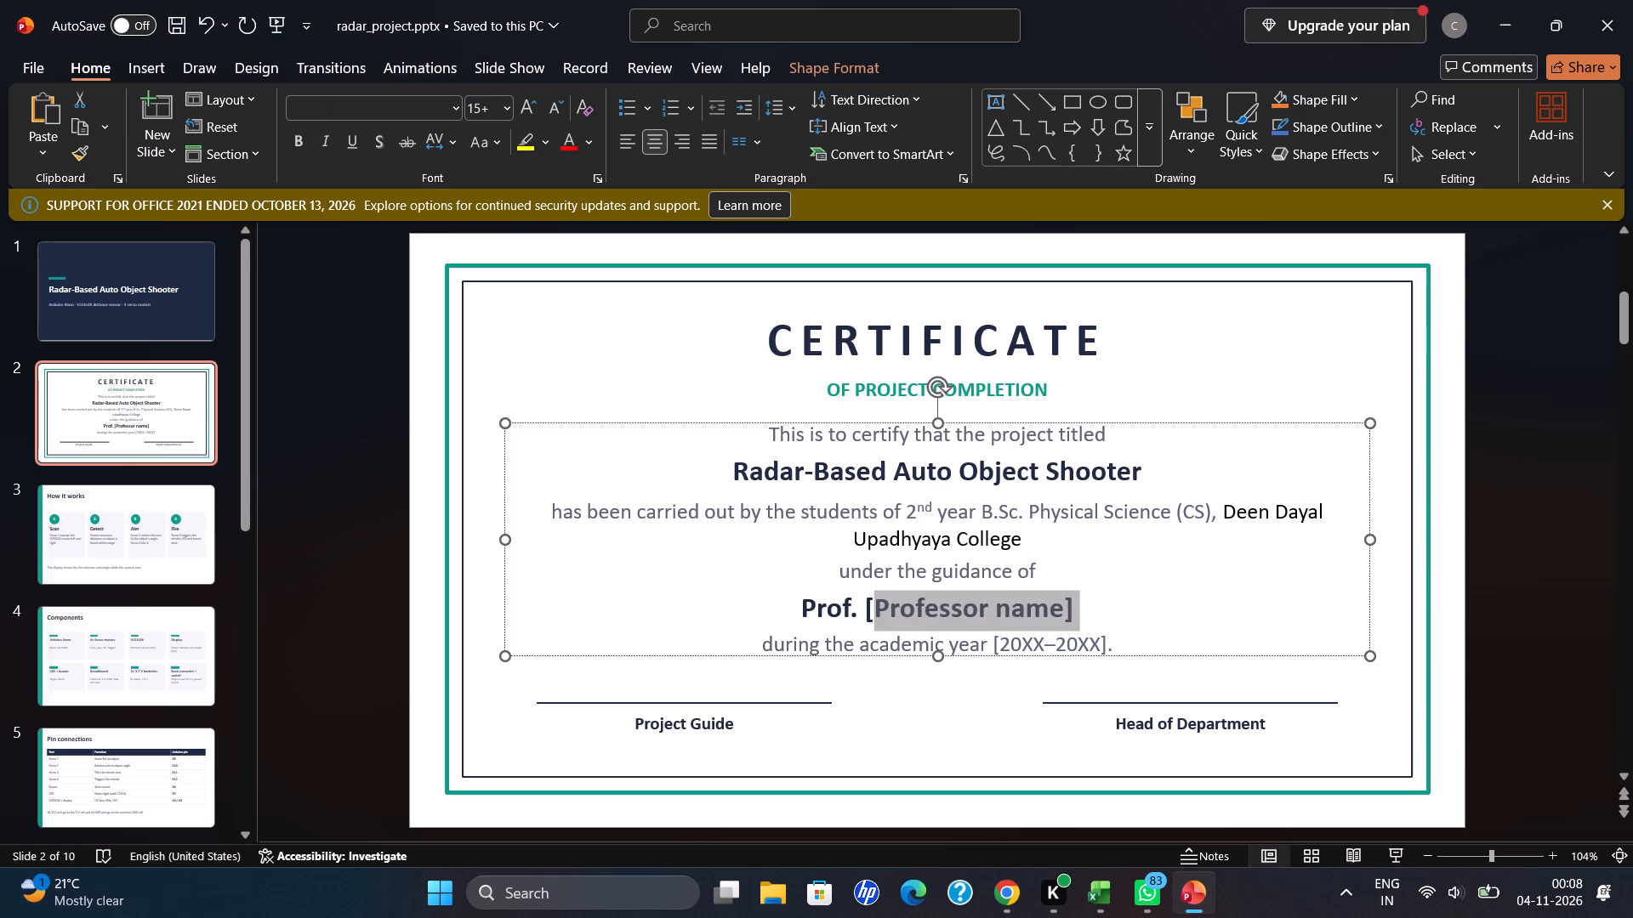
drag(910, 623, 865, 621)
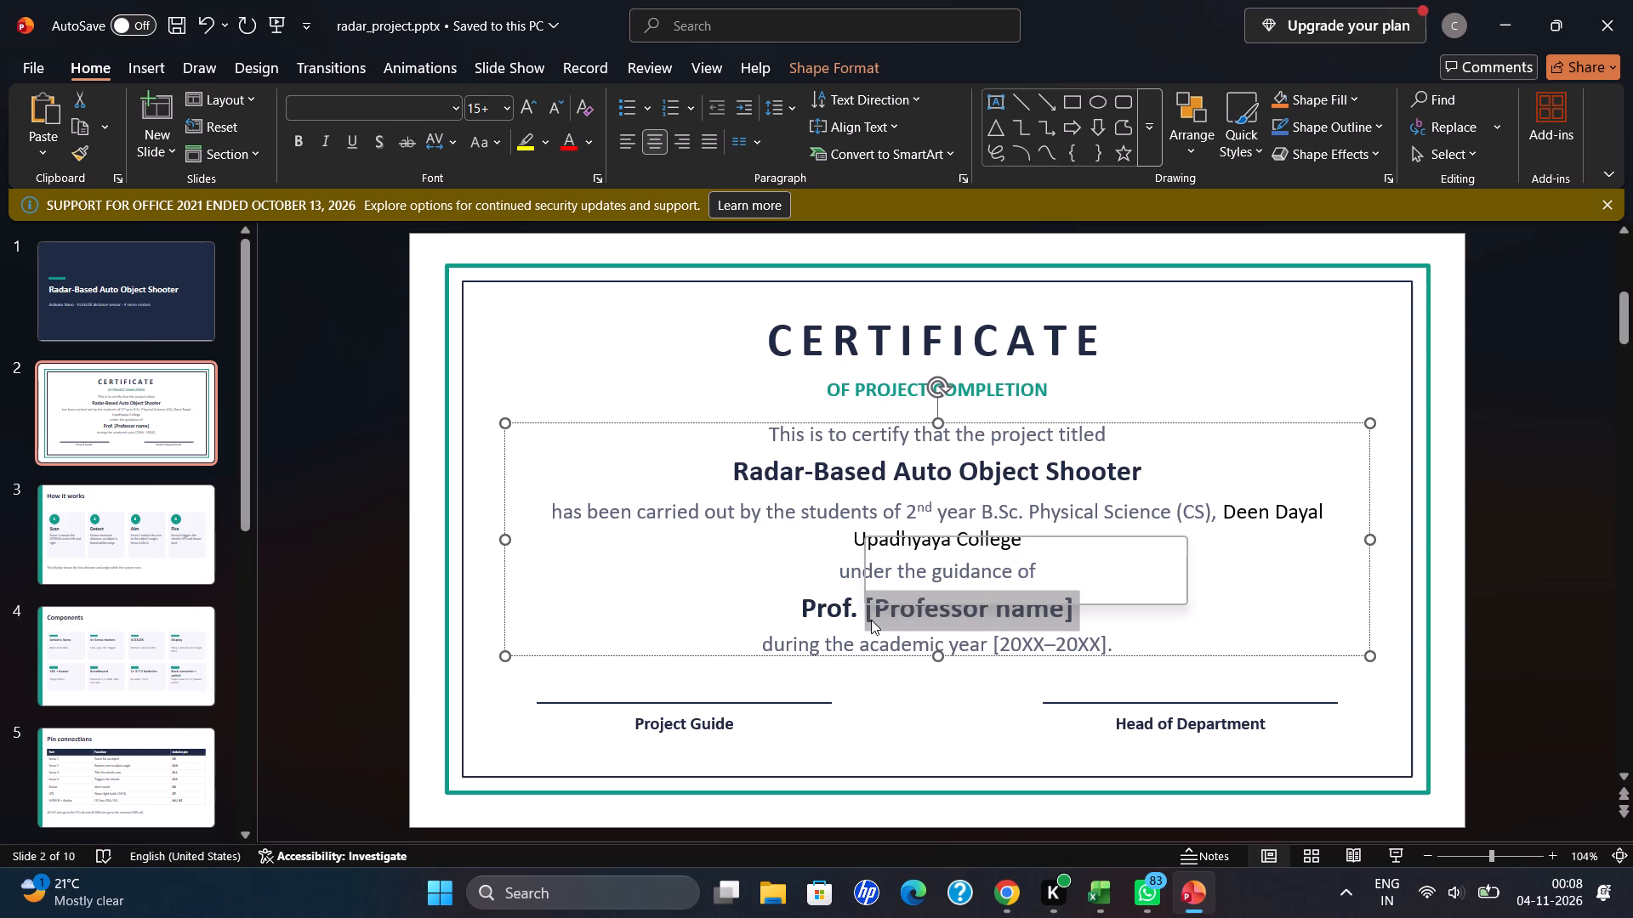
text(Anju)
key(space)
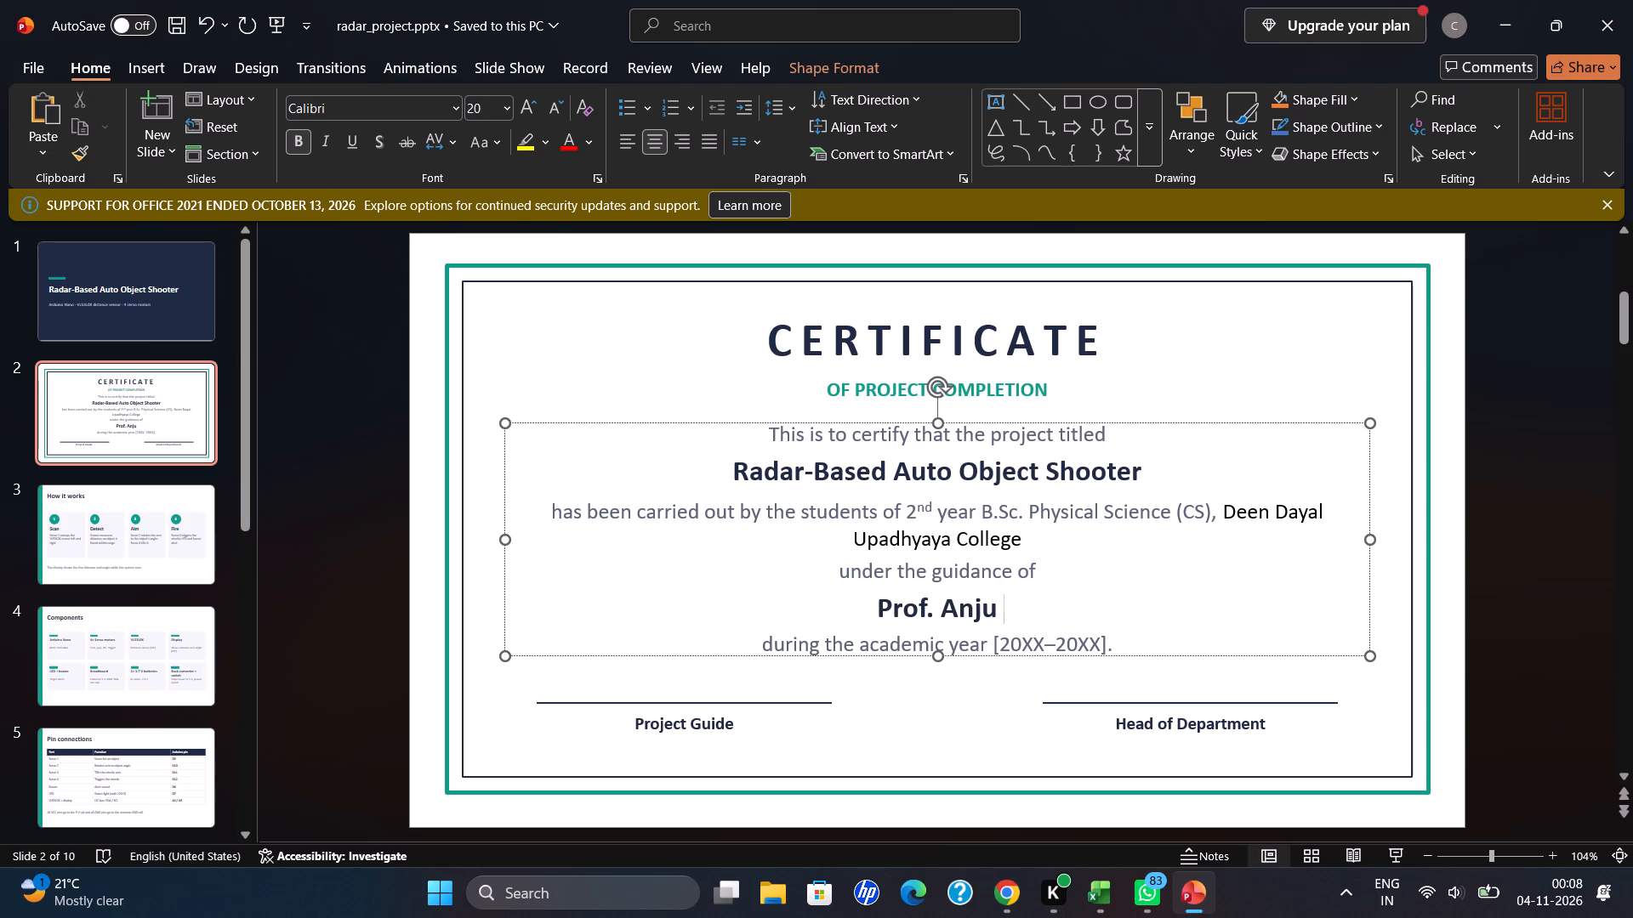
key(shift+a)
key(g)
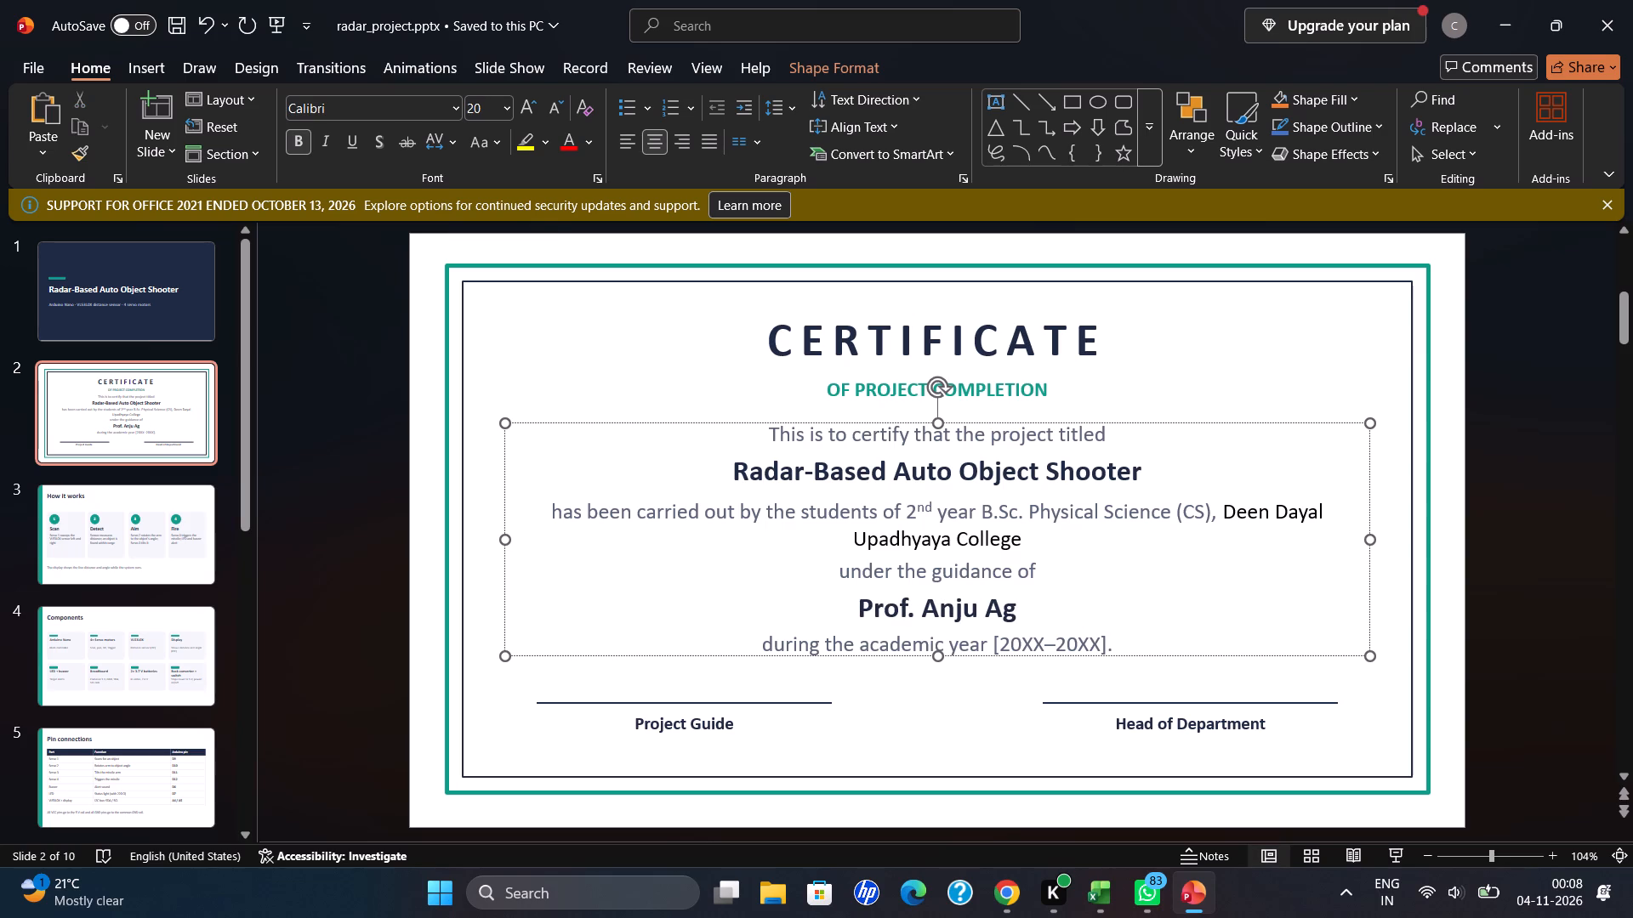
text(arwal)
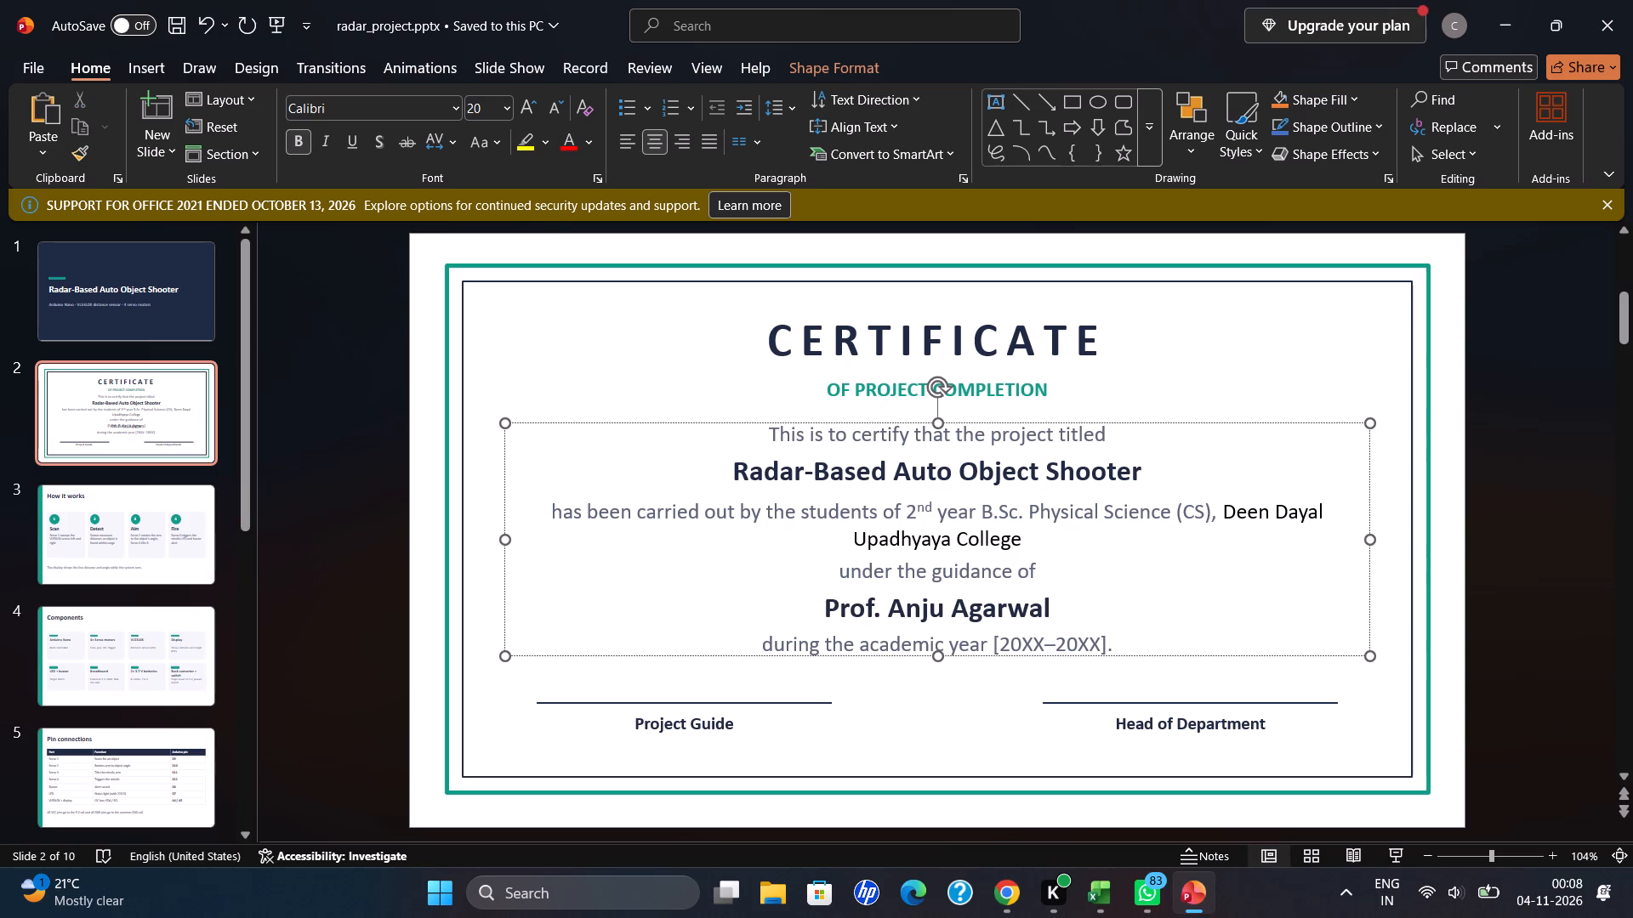
Switch to Chrome and search the web for the guiding professor's name, replacing the college query.
click(1021, 890)
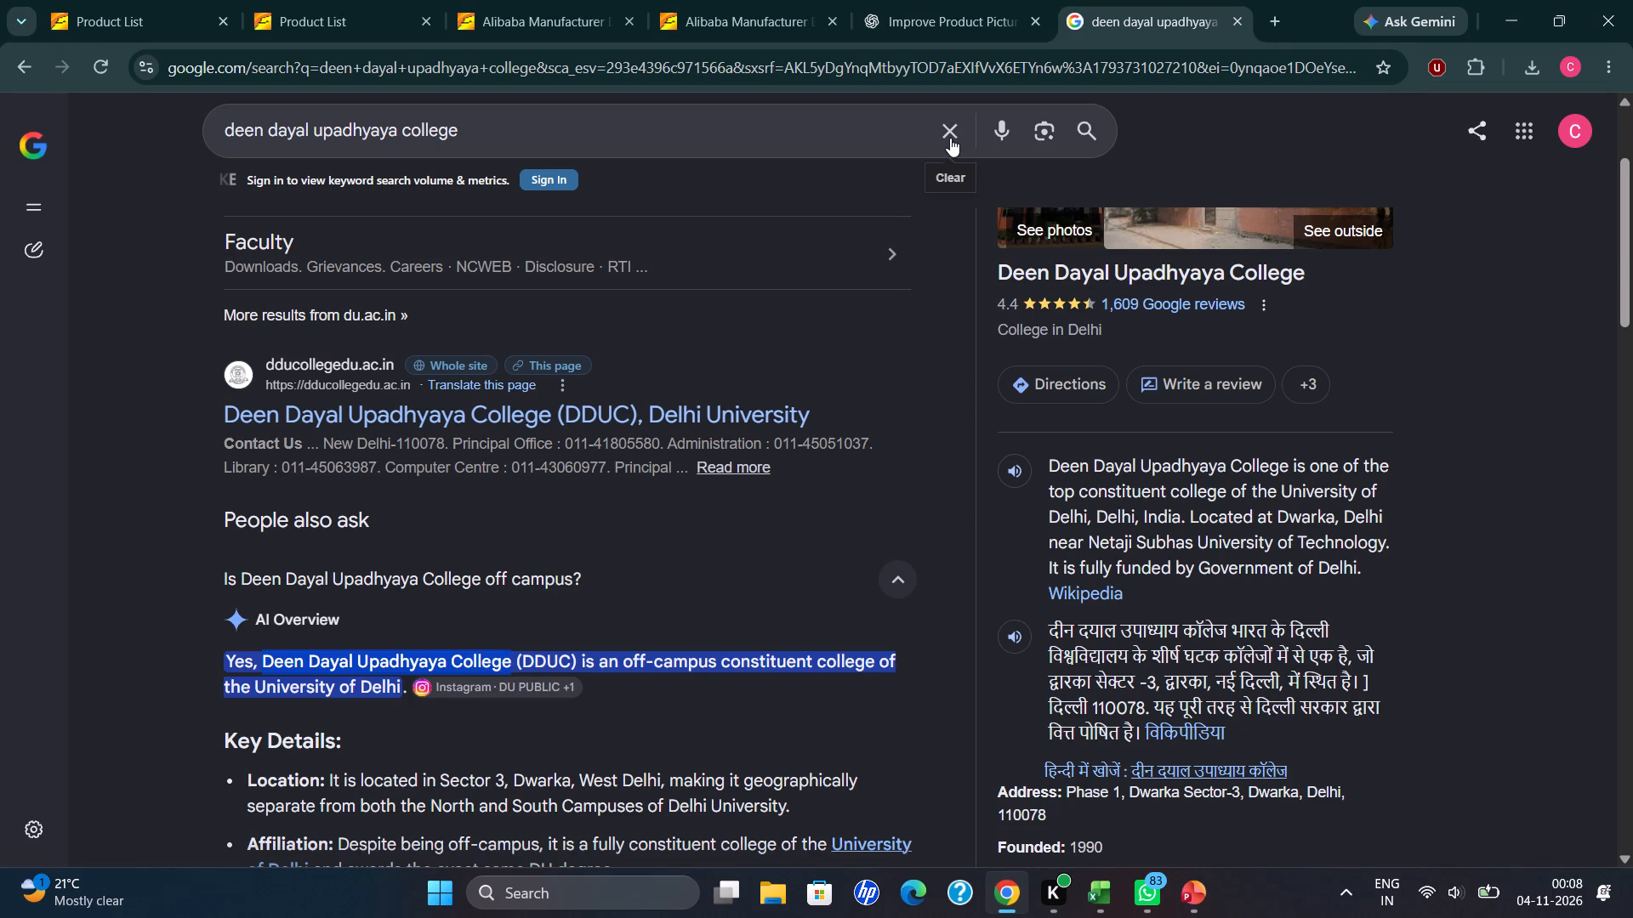
click(950, 138)
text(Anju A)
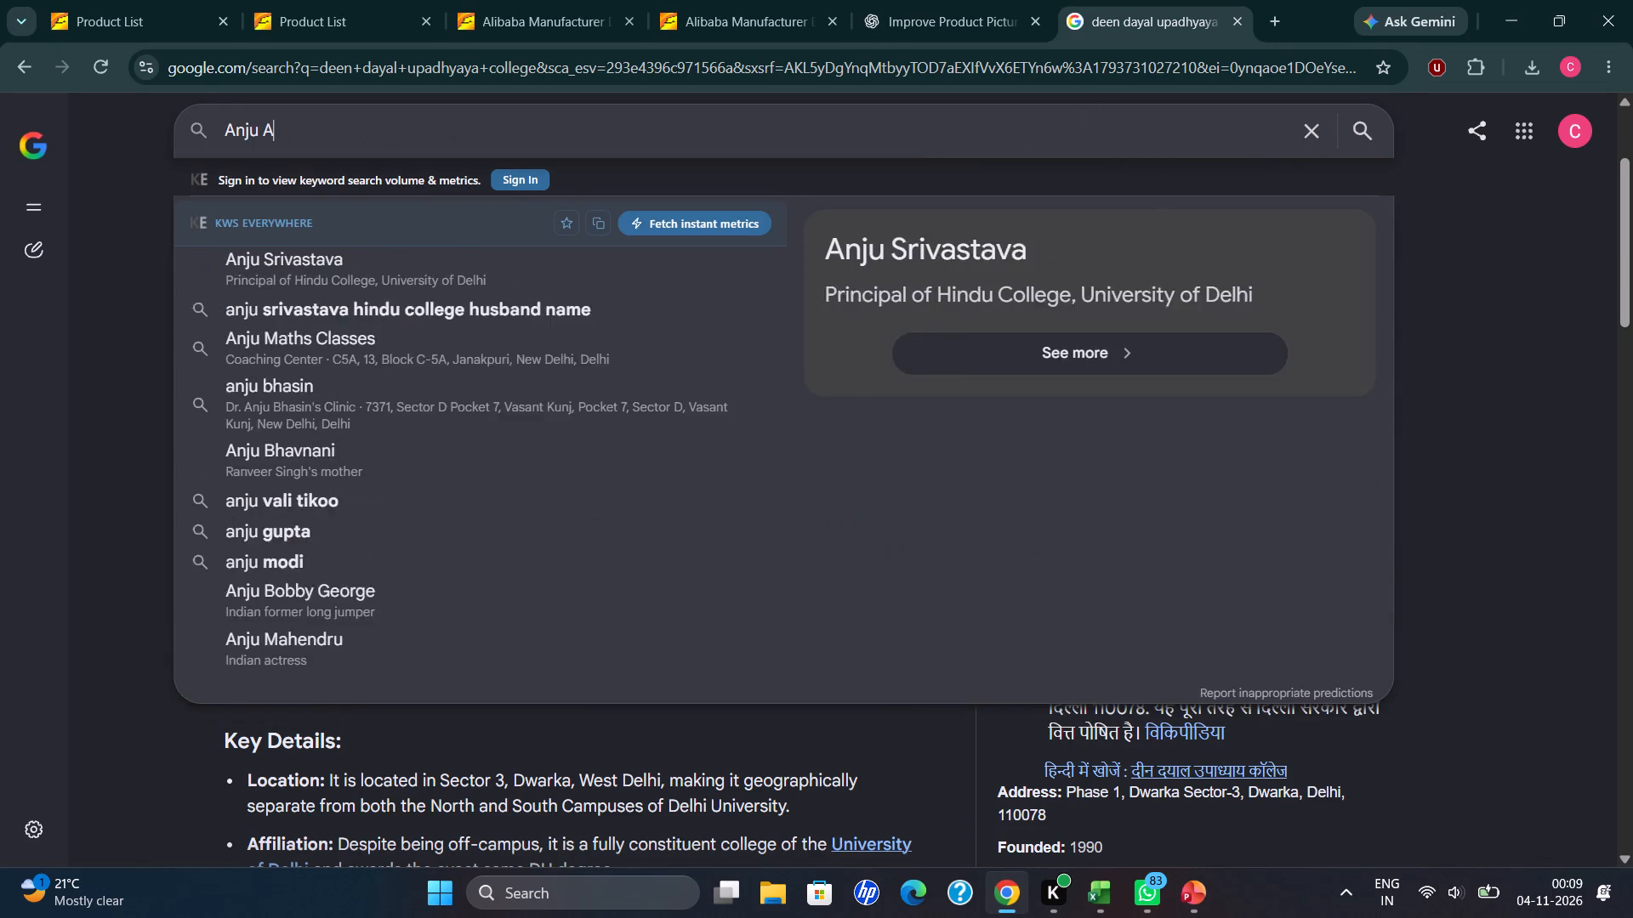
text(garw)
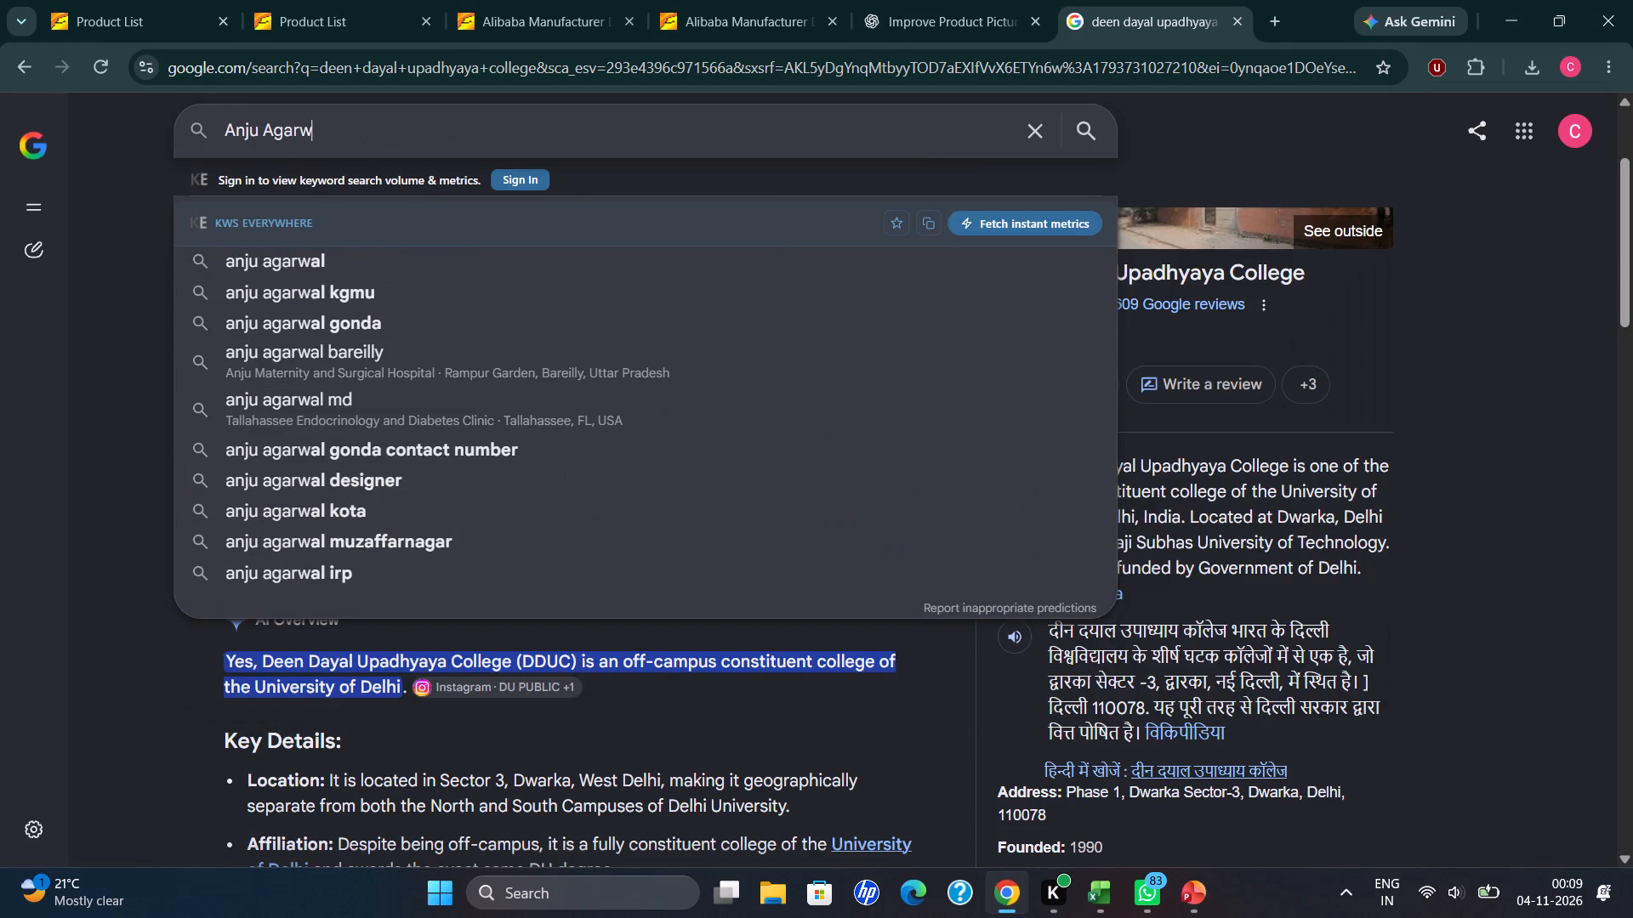
click(338, 258)
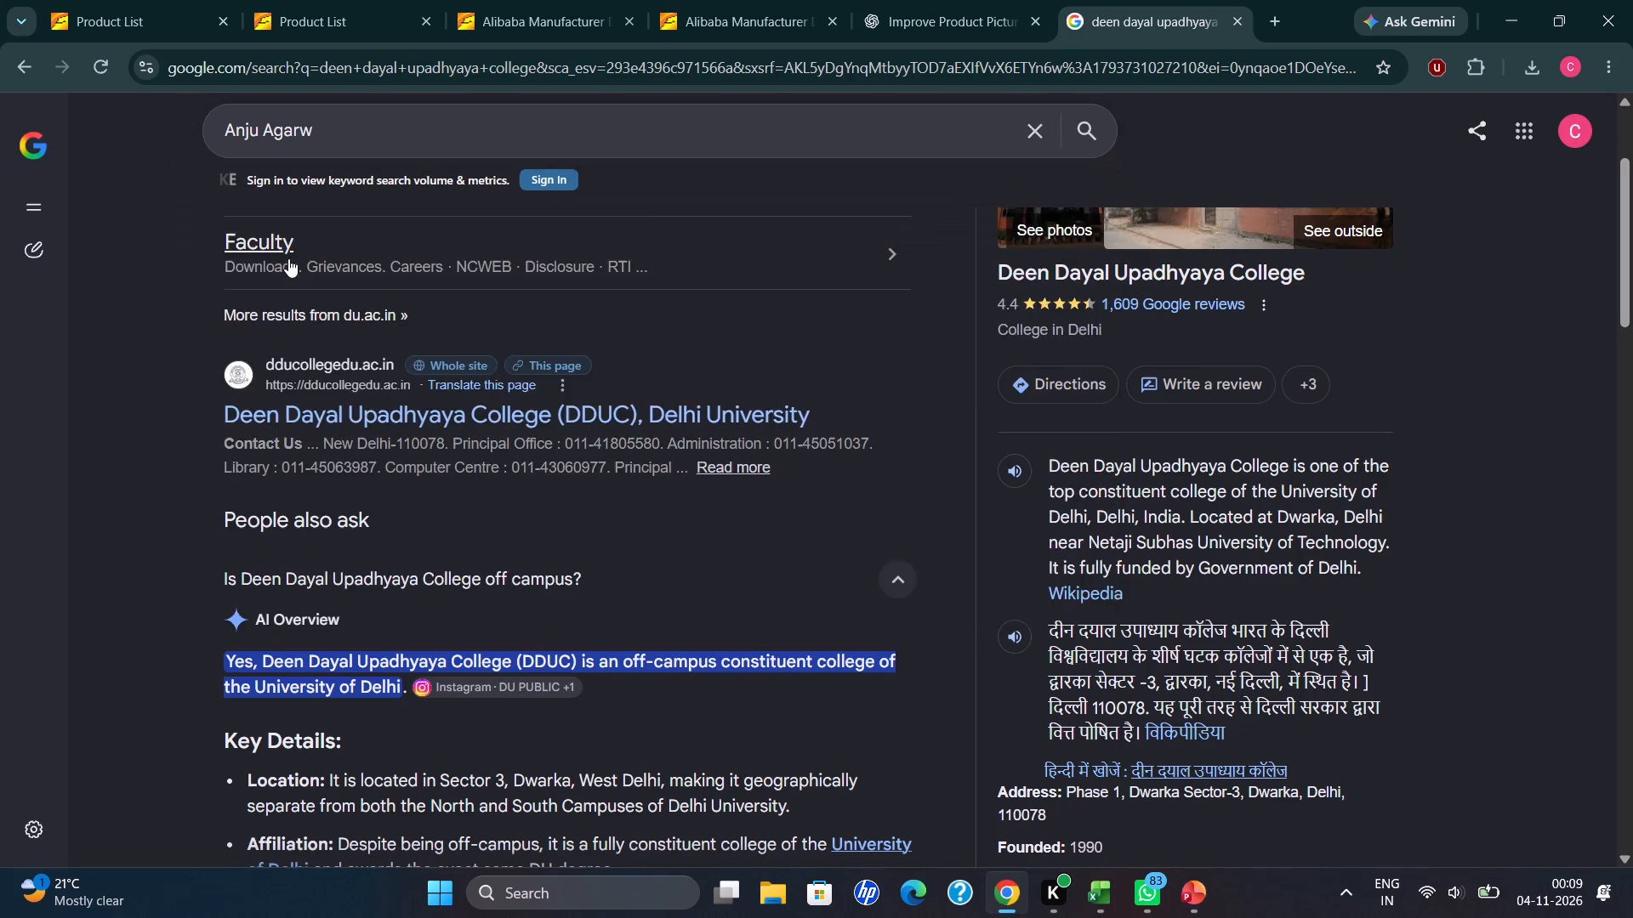
click(288, 258)
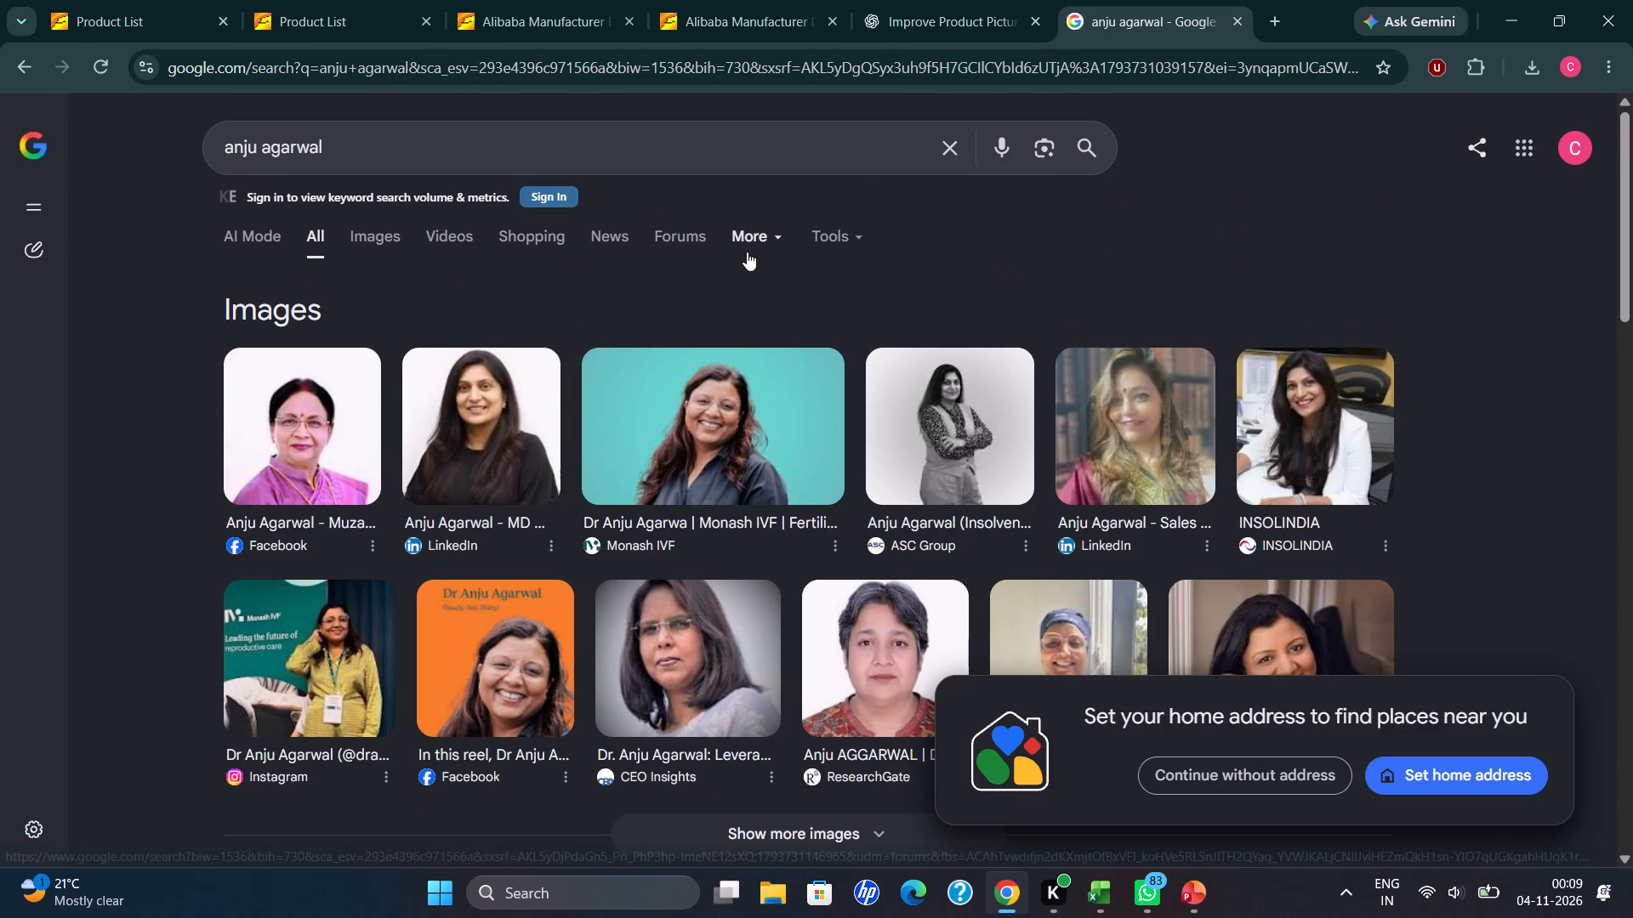
click(748, 10)
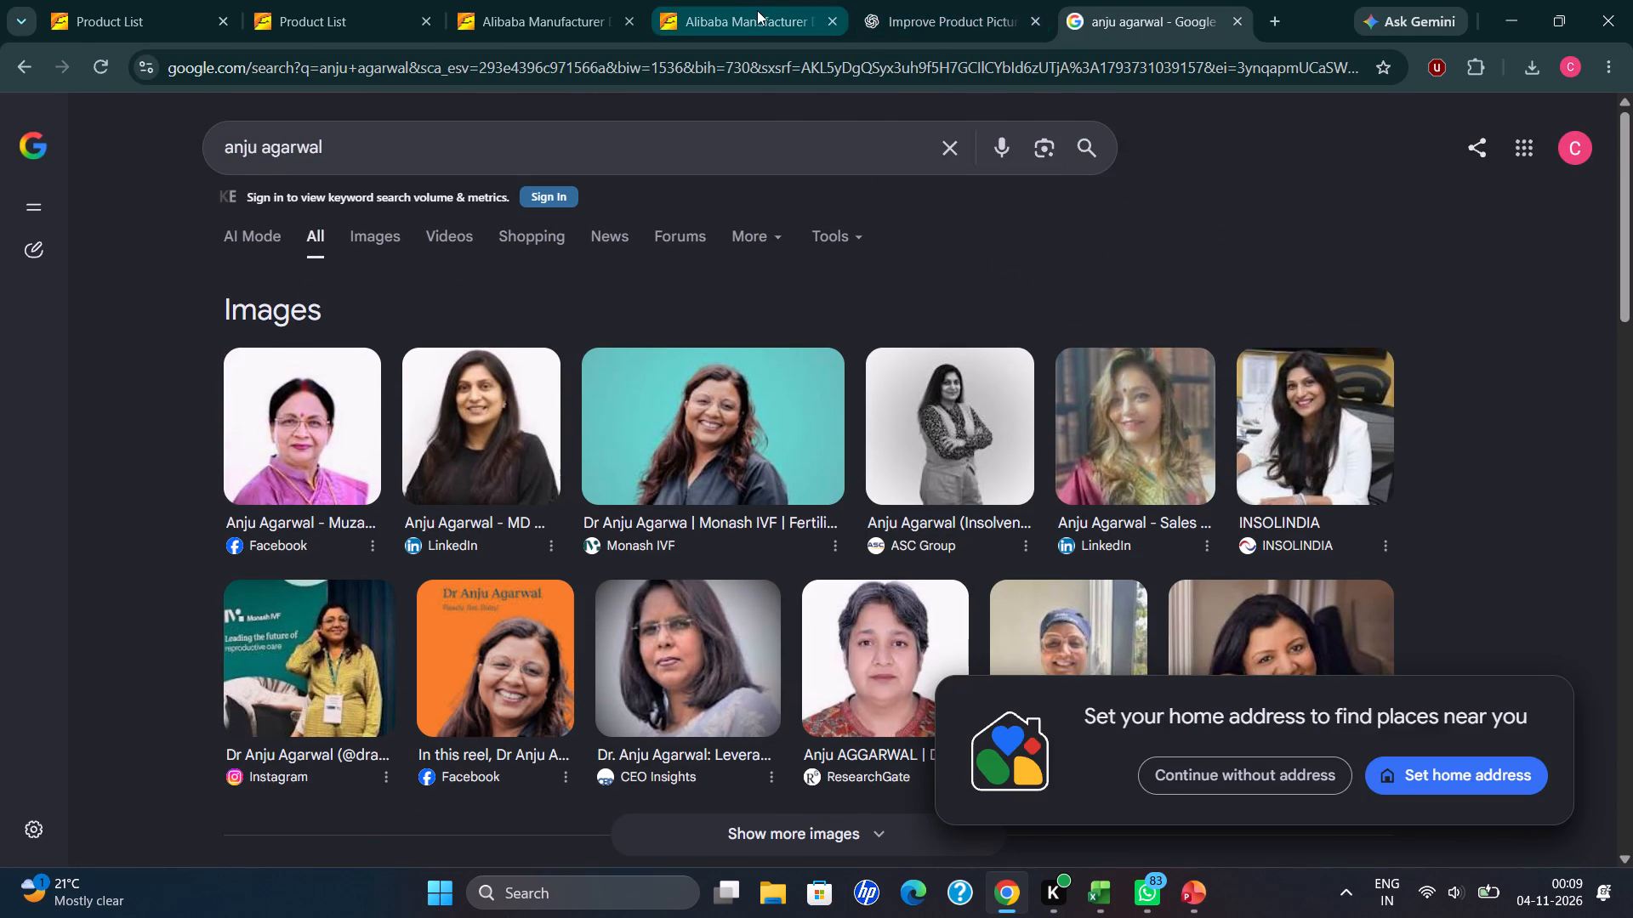
click(1147, 3)
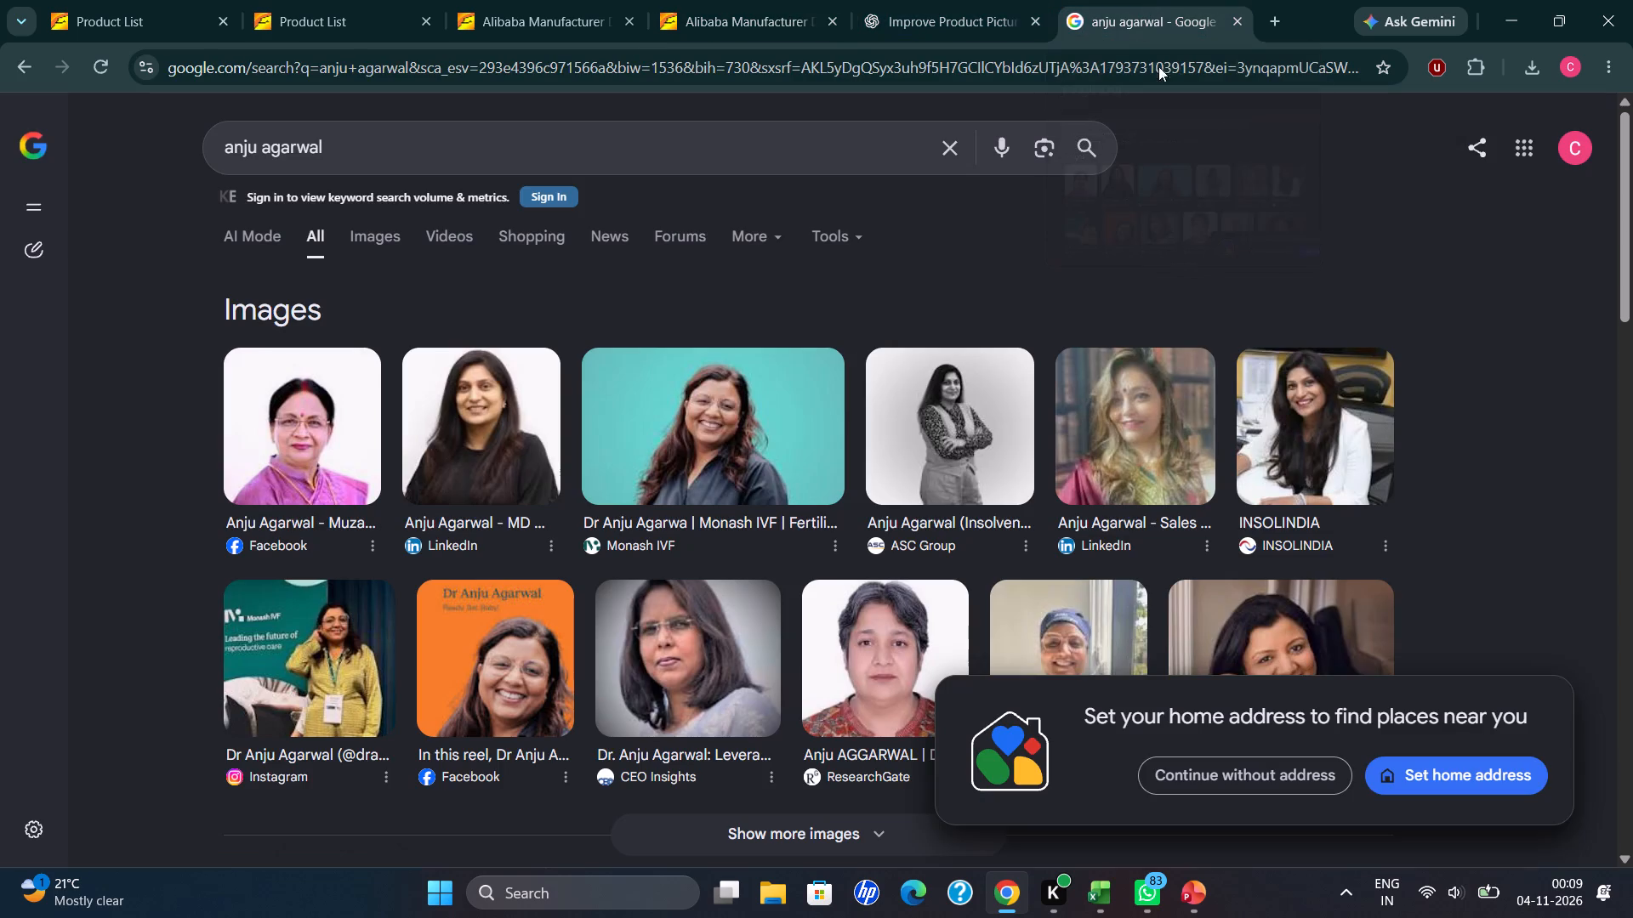
Switch back to PowerPoint and set the academic year on the Certificate slide to 2026–2027, keeping the square brackets.
click(1209, 875)
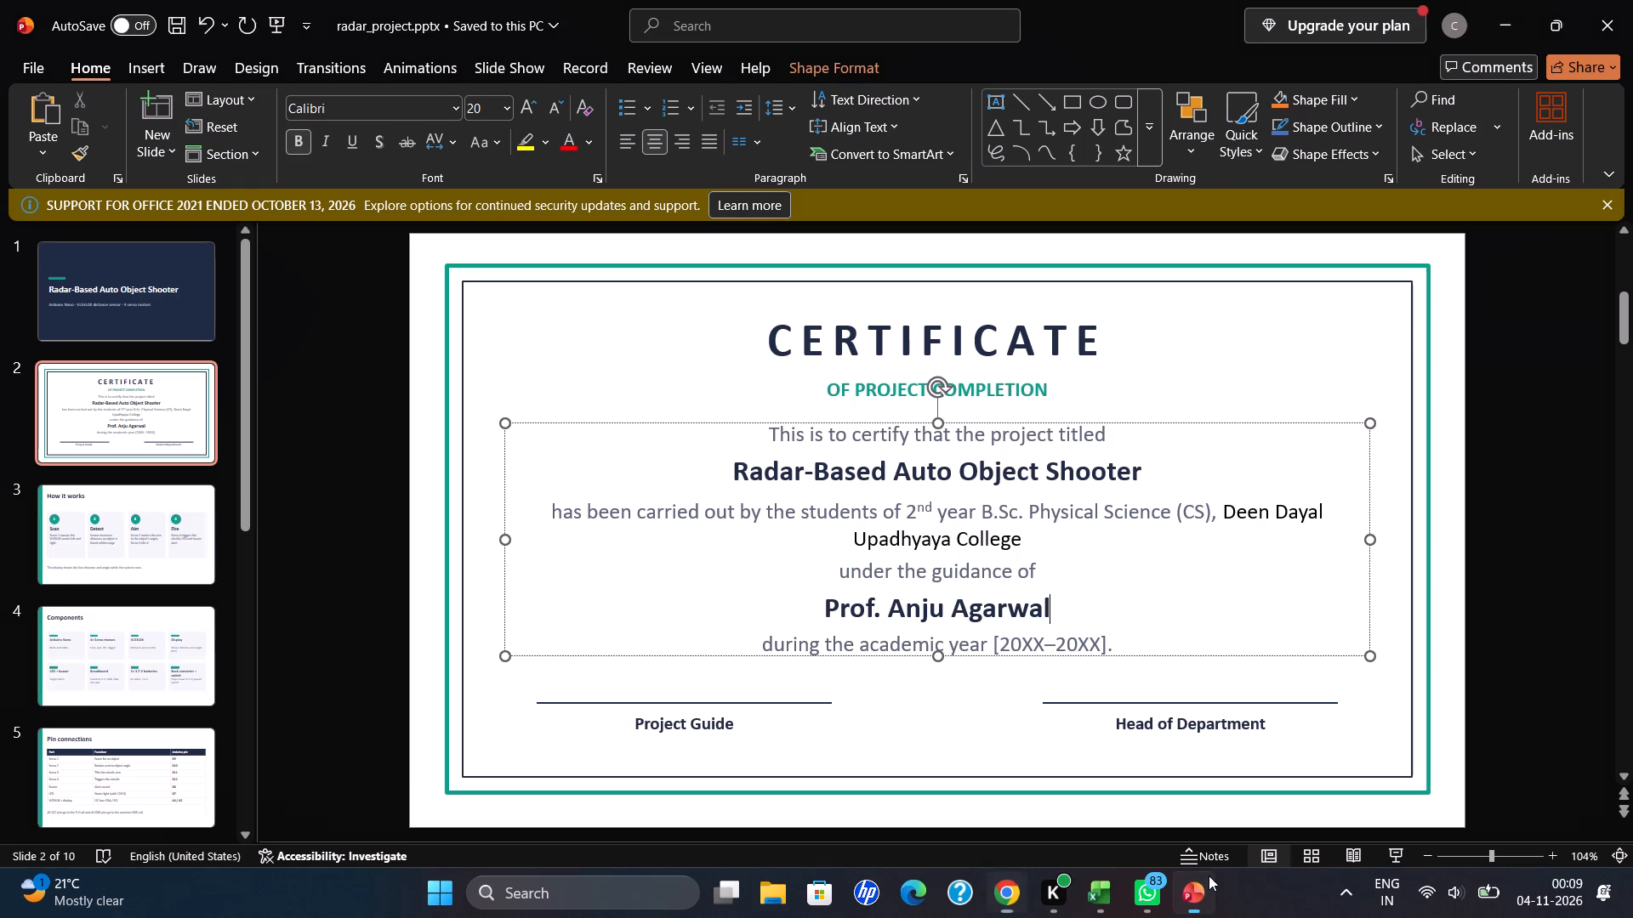
click(1047, 645)
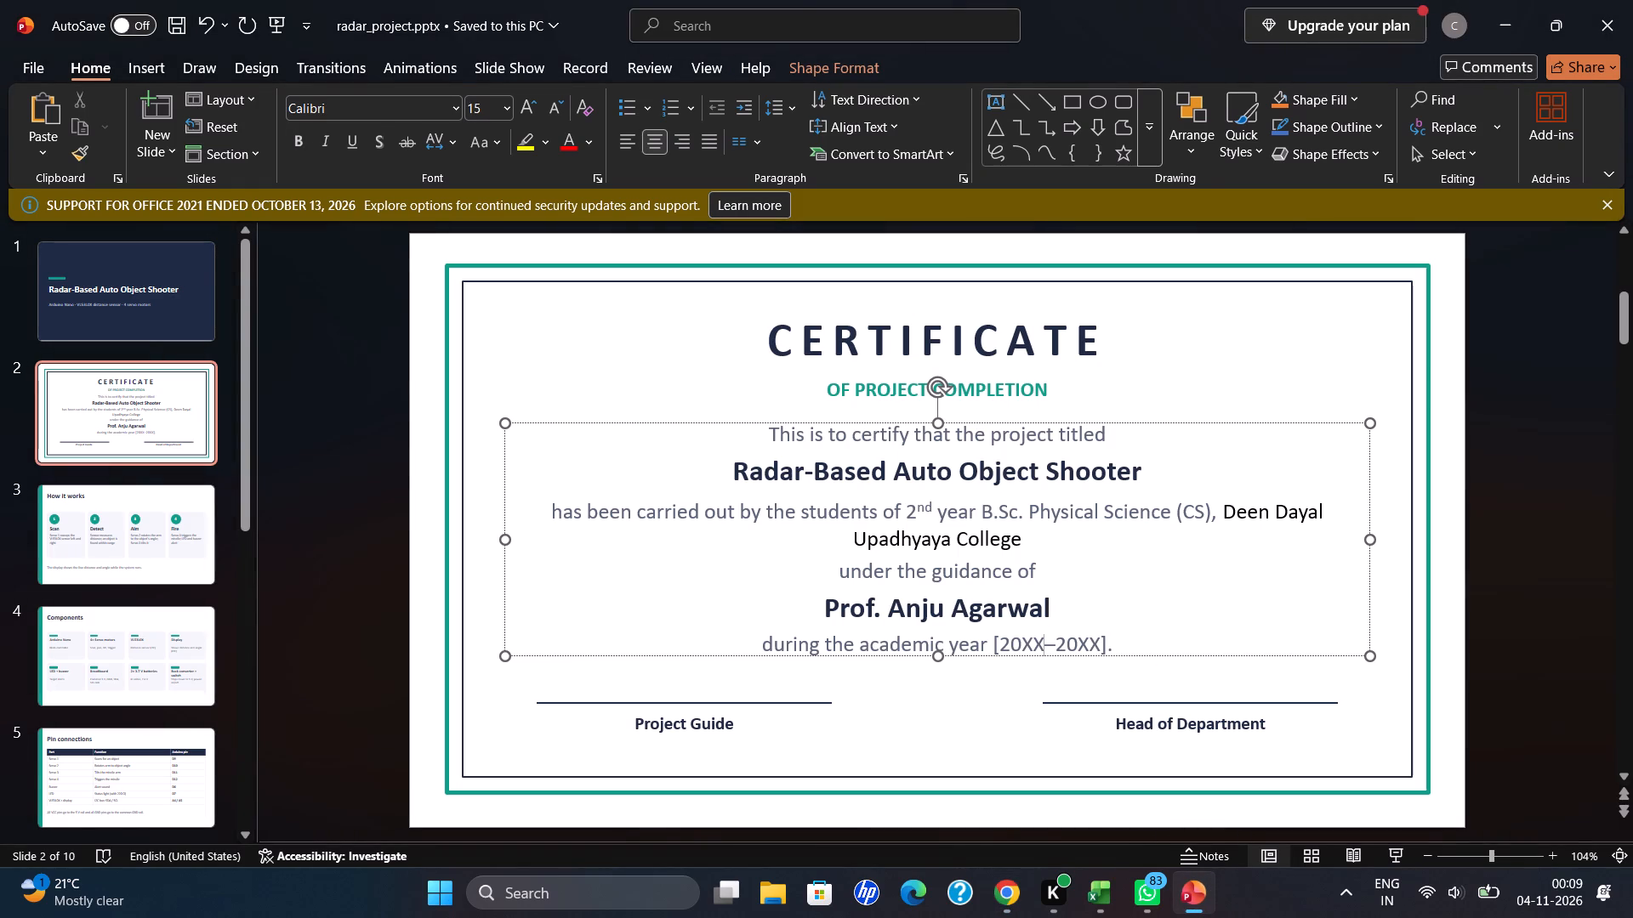
key(BackSpace)
key(BackSpace)
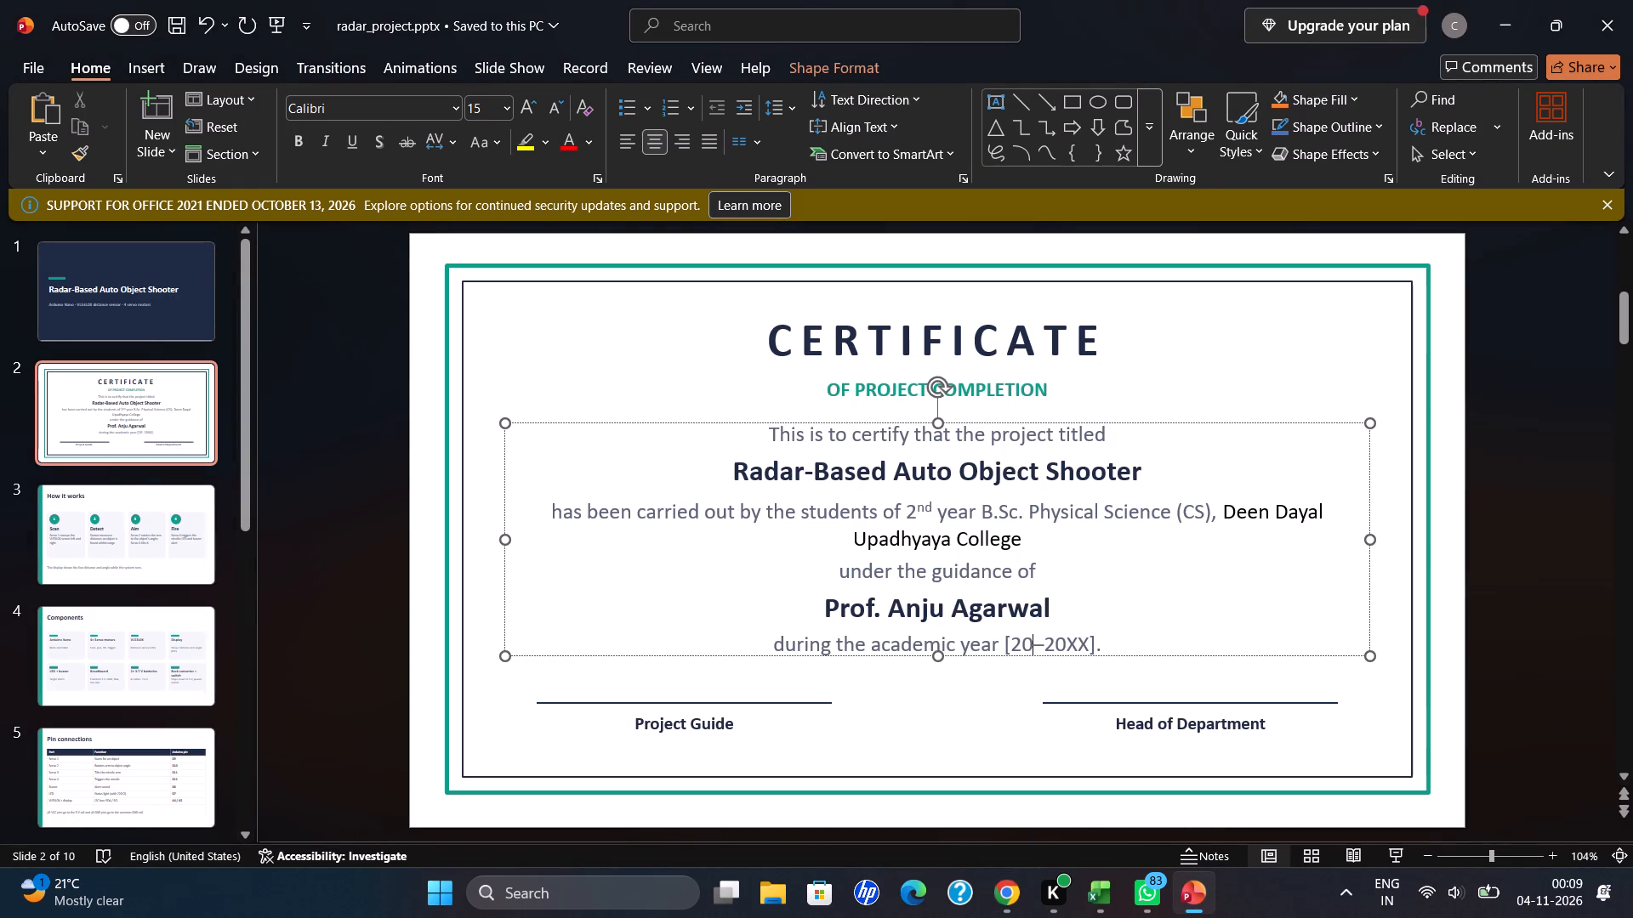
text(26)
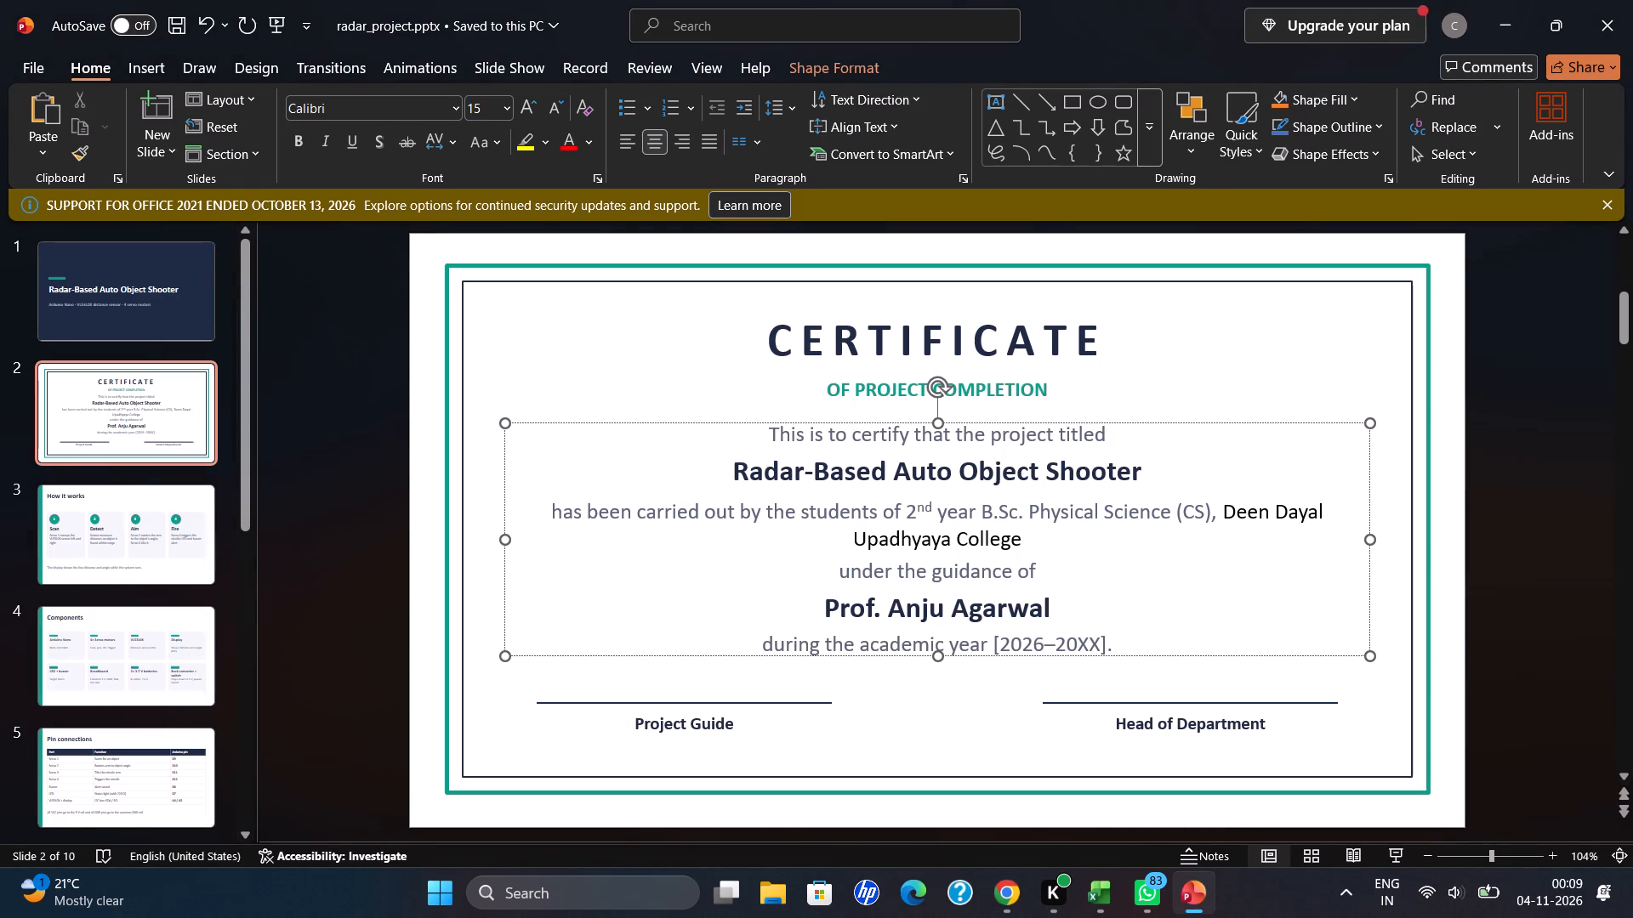
click(1101, 646)
key(BackSpace)
key(BackSpace)
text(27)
click(1071, 736)
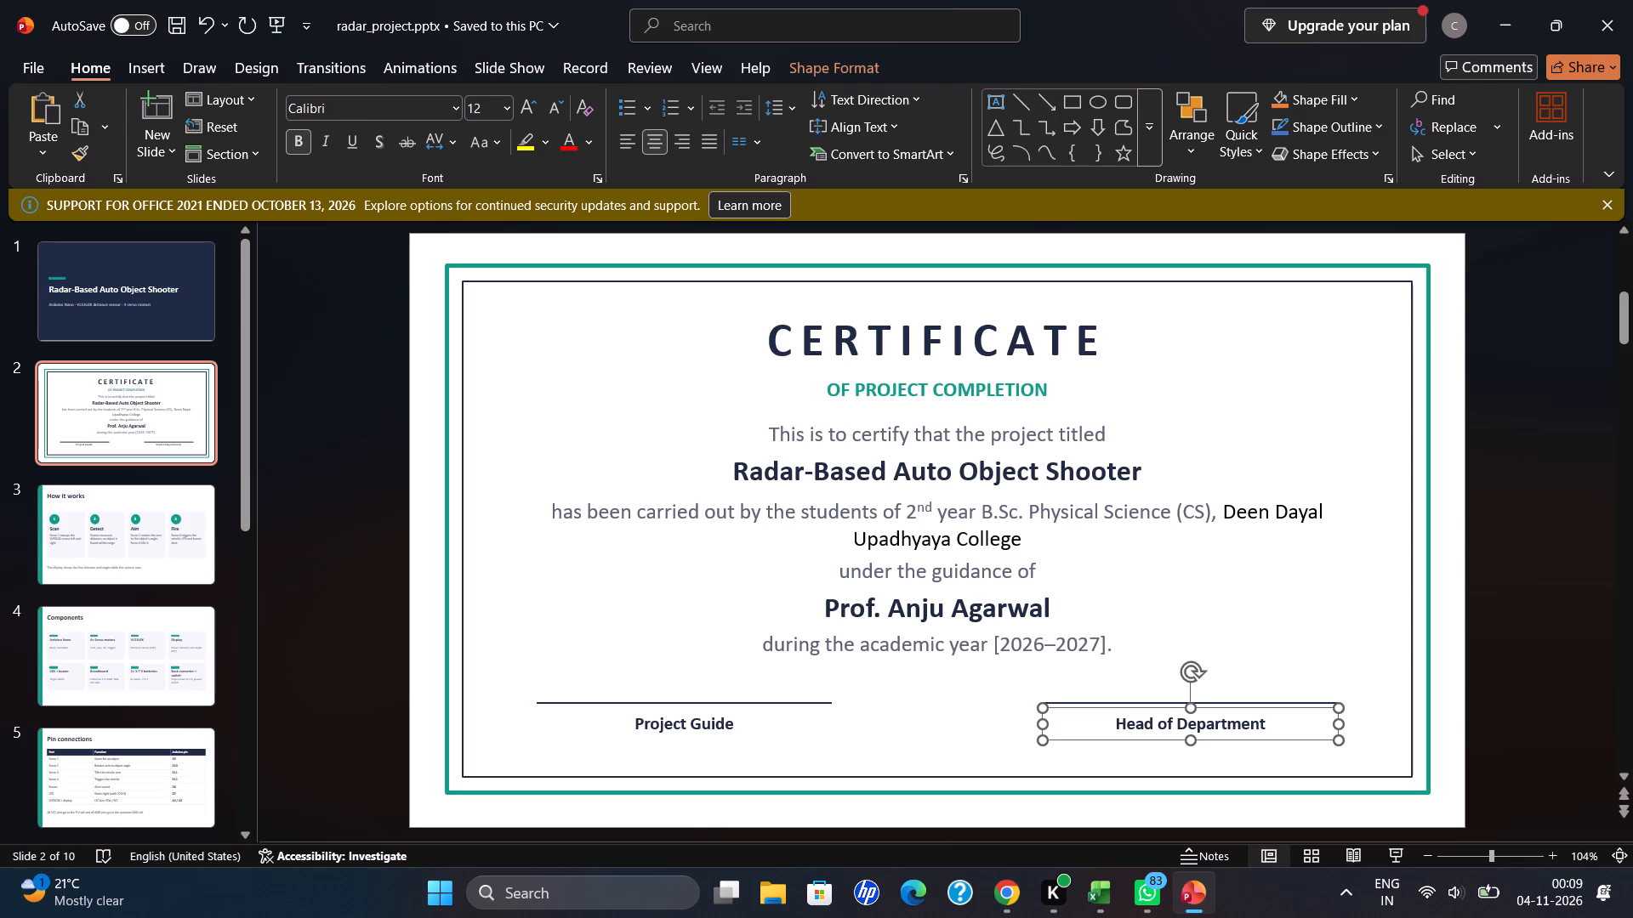
click(1502, 598)
Cut the subtitle text box listing the Arduino Nano, VL53L0X sensor and servo motors from the title slide.
scroll(1104, 552, up, 2)
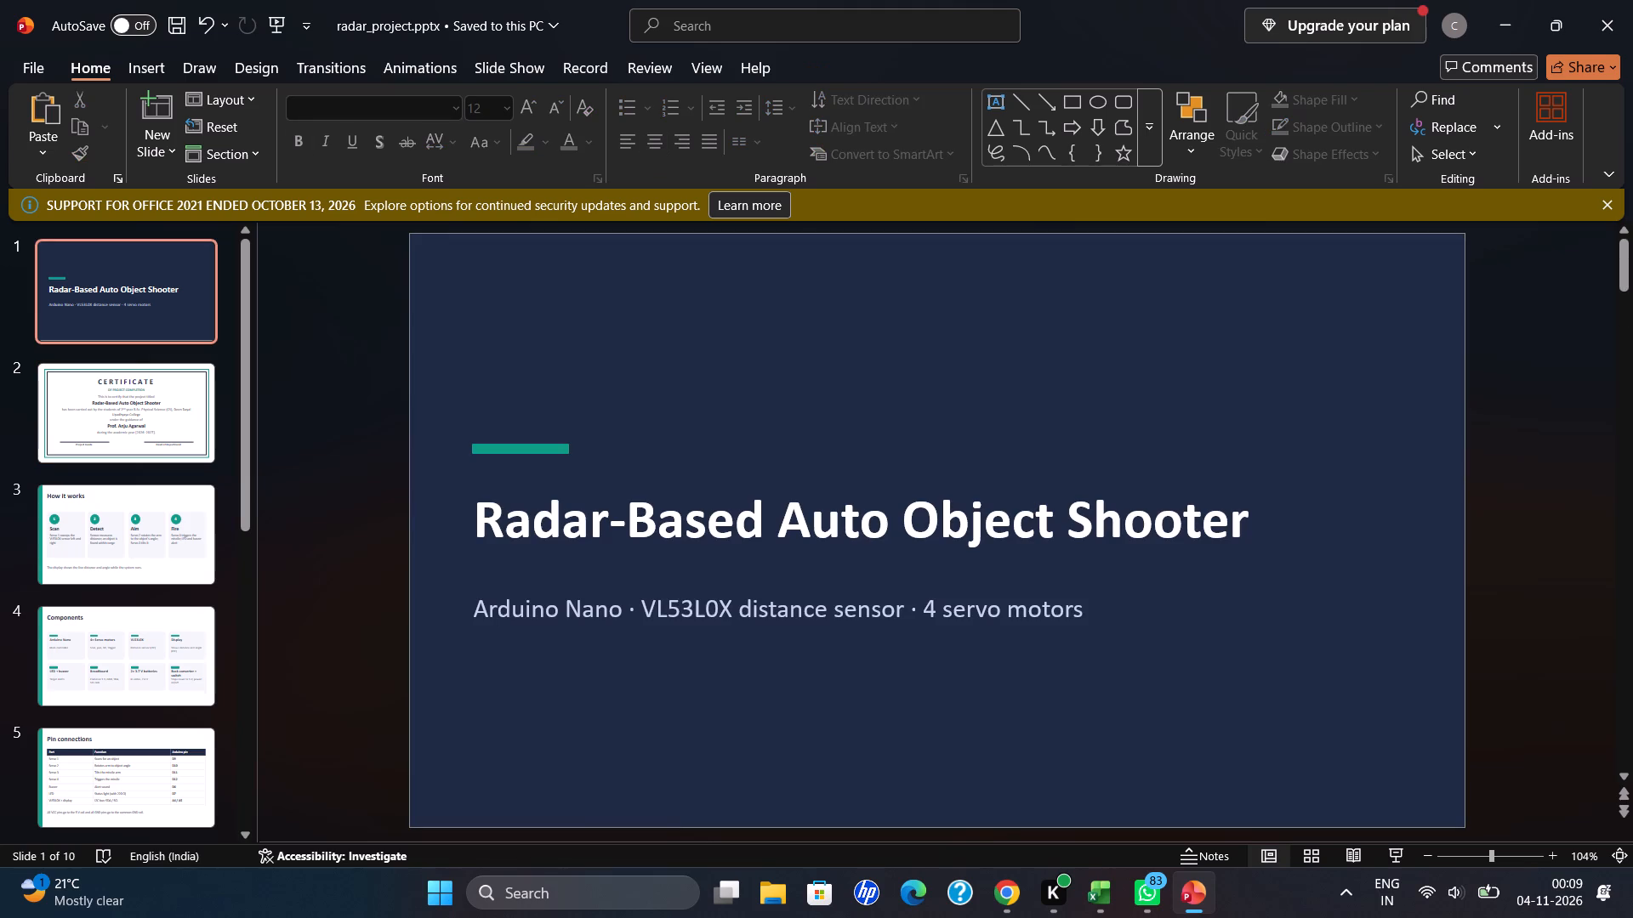
double_click(475, 609)
right_click(766, 605)
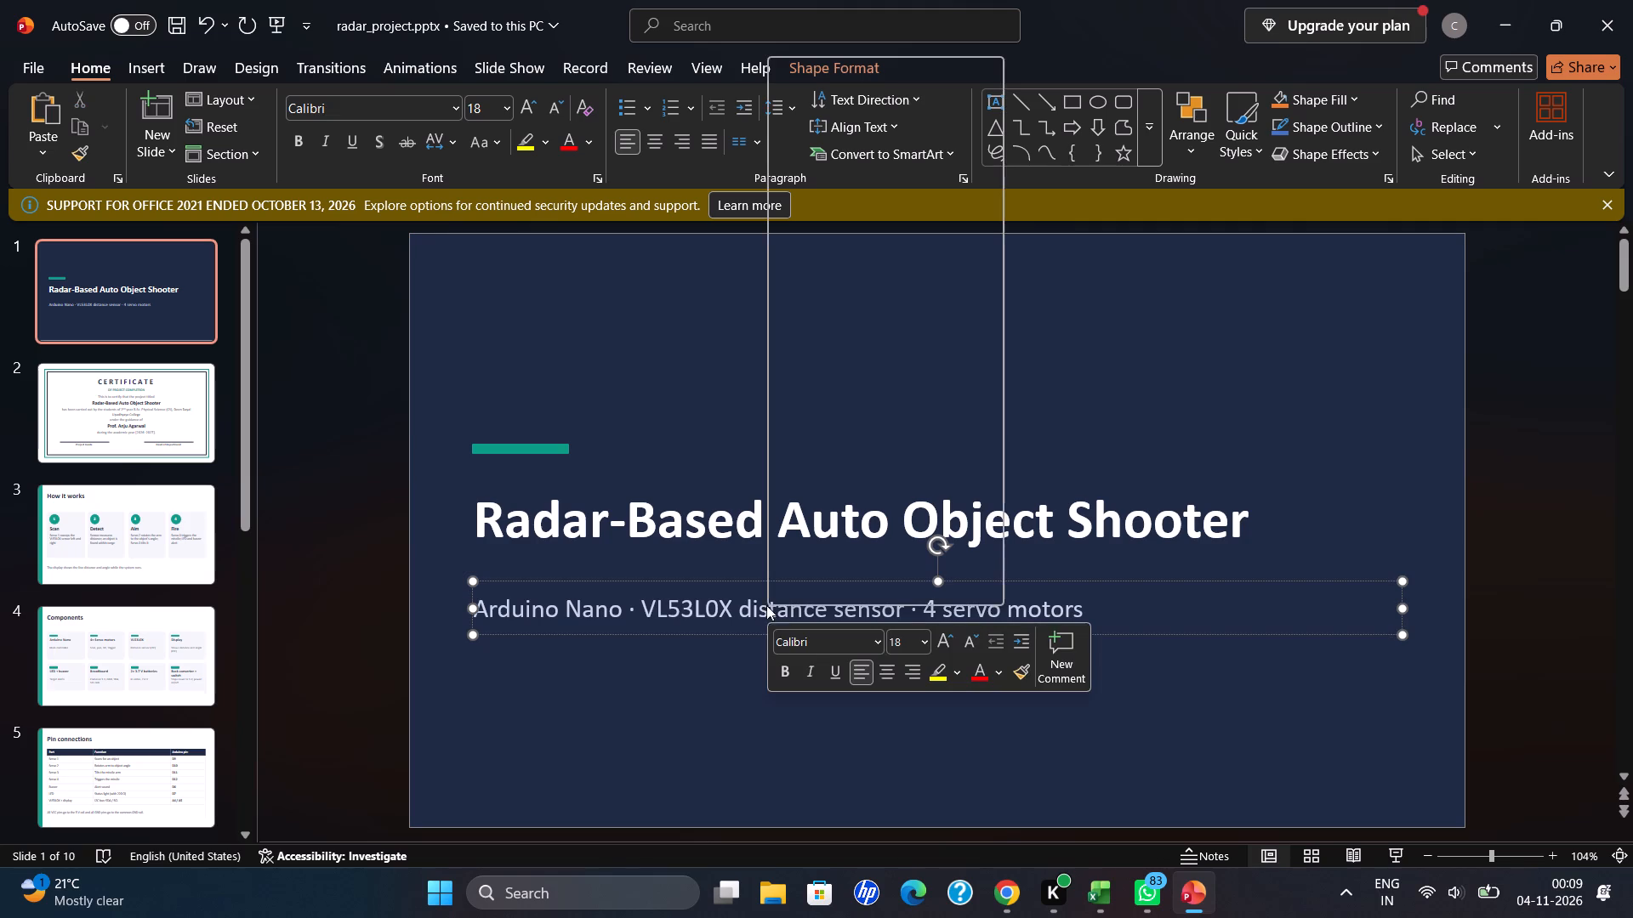
click(1274, 779)
double_click(1259, 702)
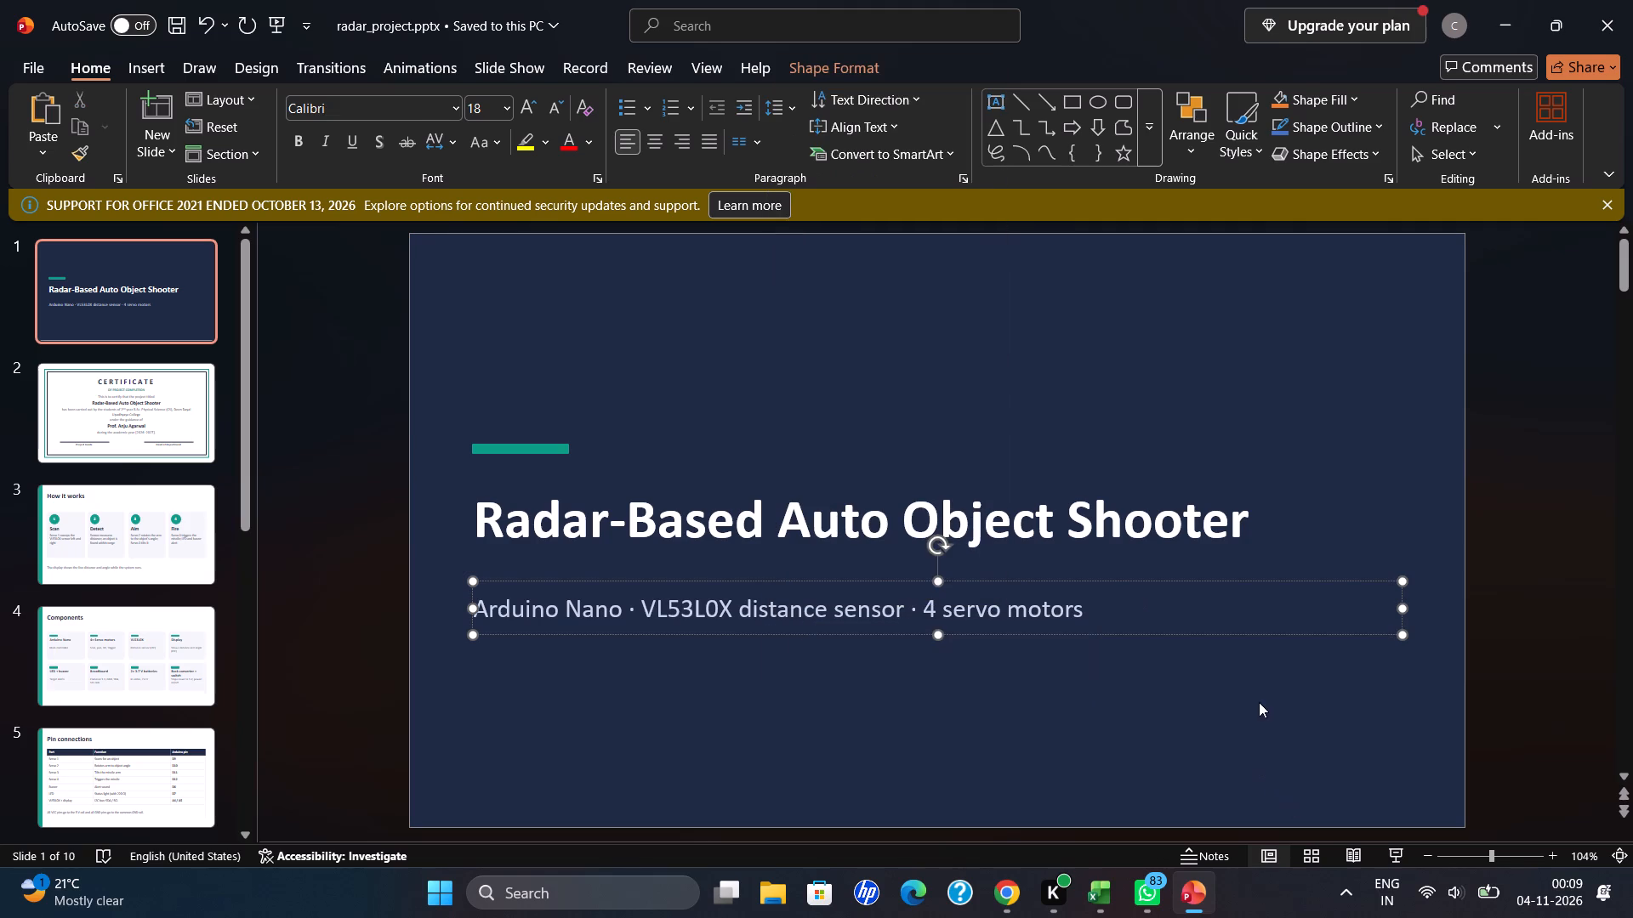
click(1182, 626)
right_click(1235, 602)
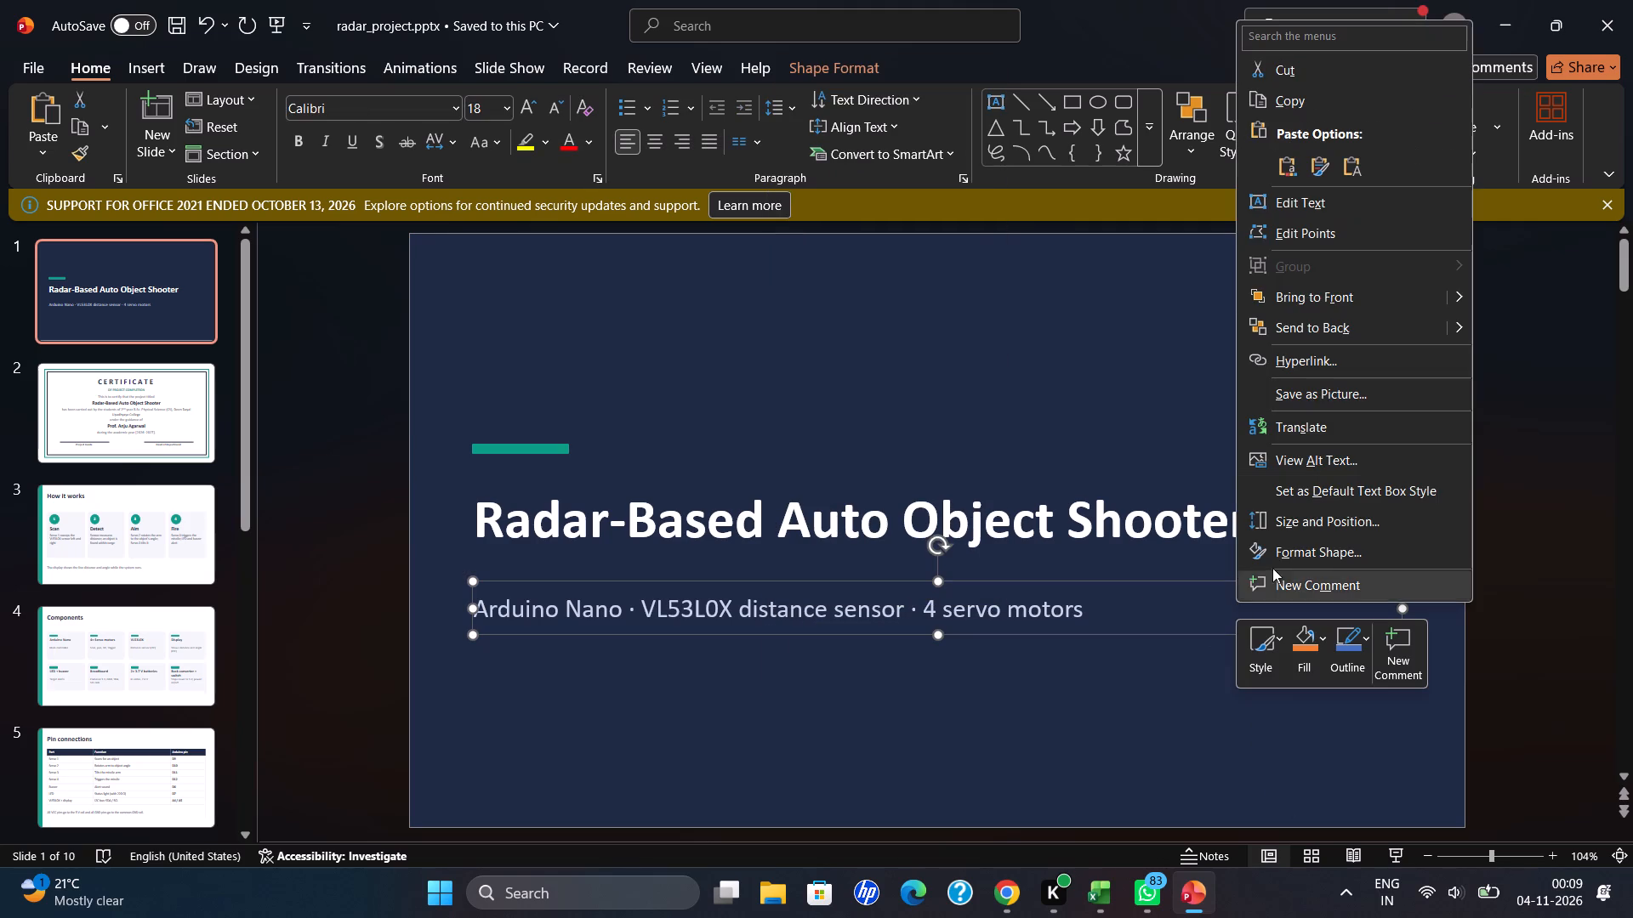
click(1266, 66)
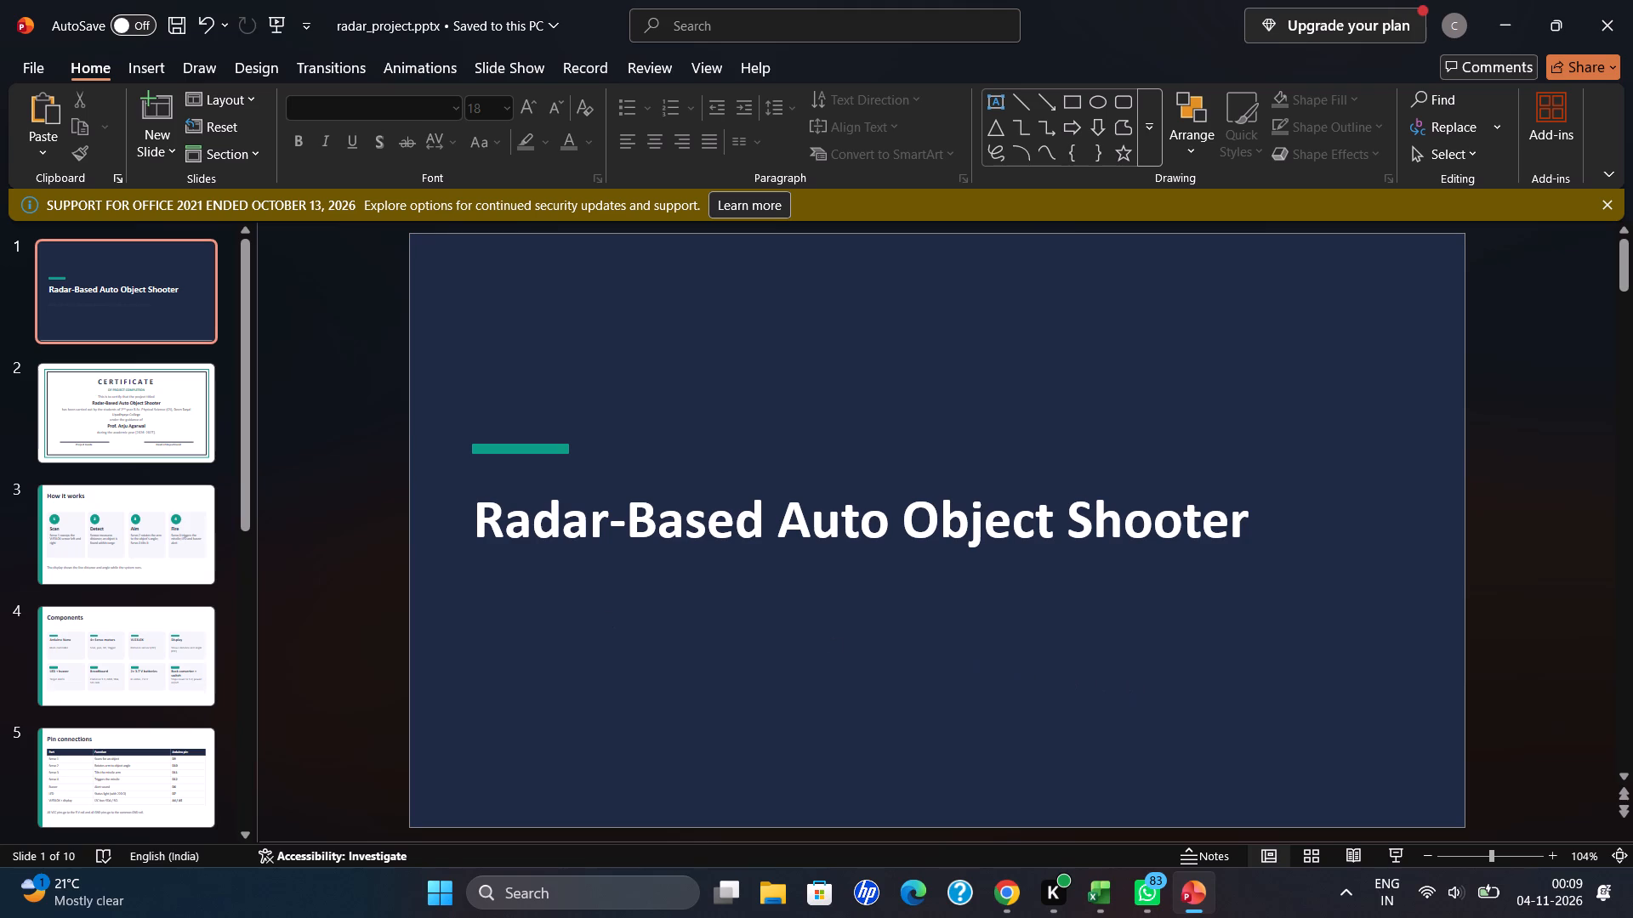
Move the "Radar-Based Auto Object Shooter" title slightly right and up, closer to the centre of the title slide.
click(589, 519)
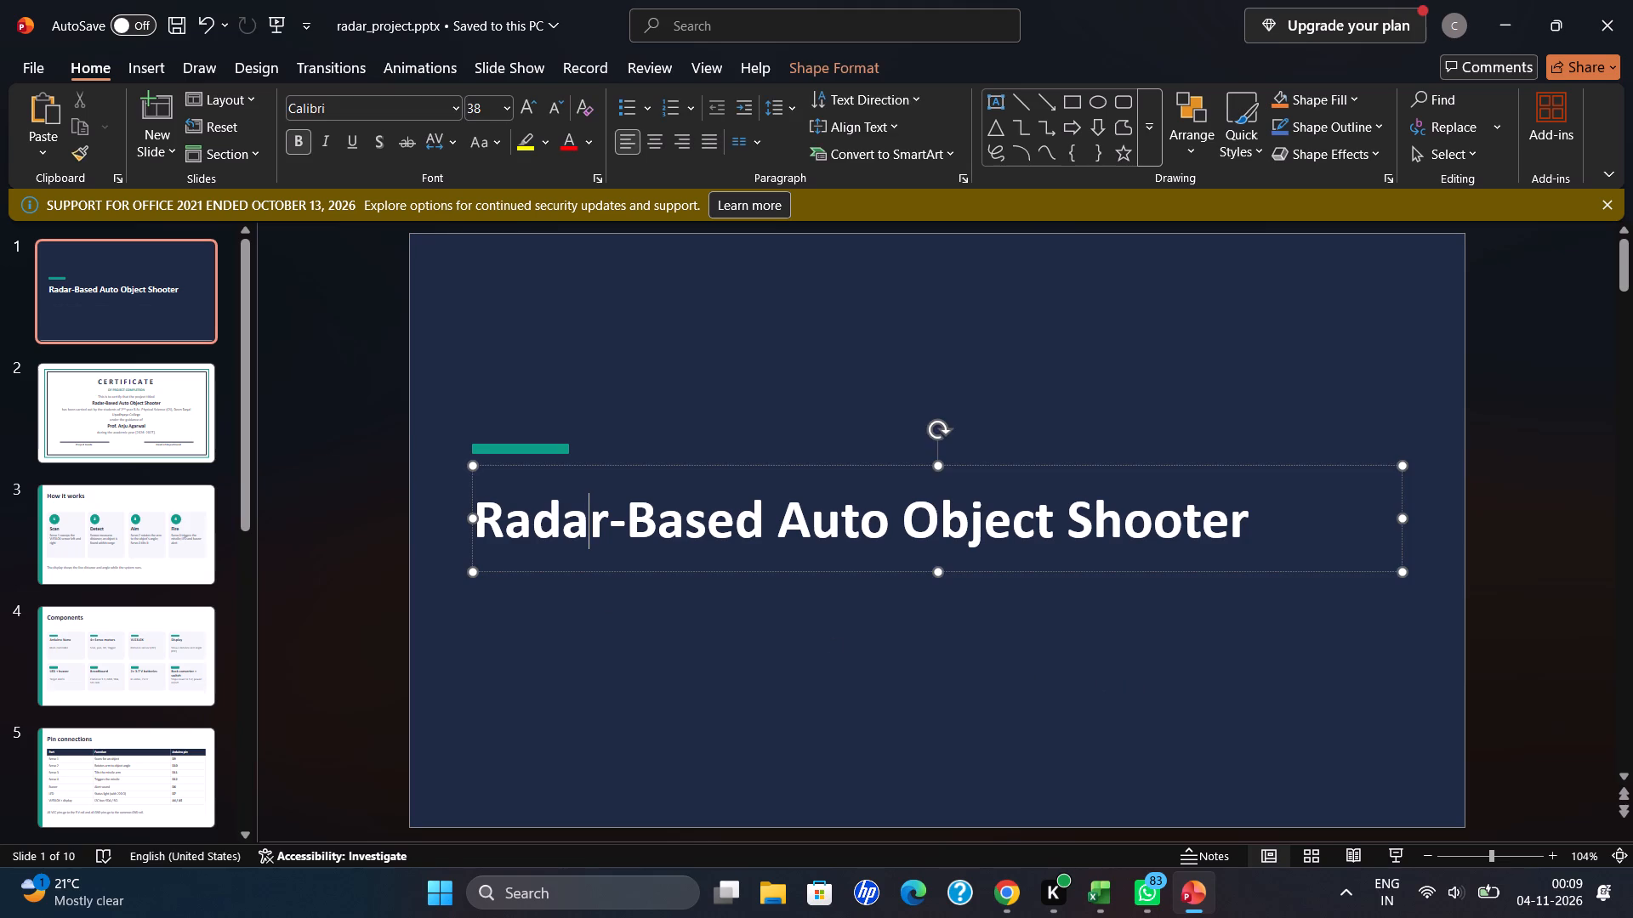
click(908, 699)
click(1309, 518)
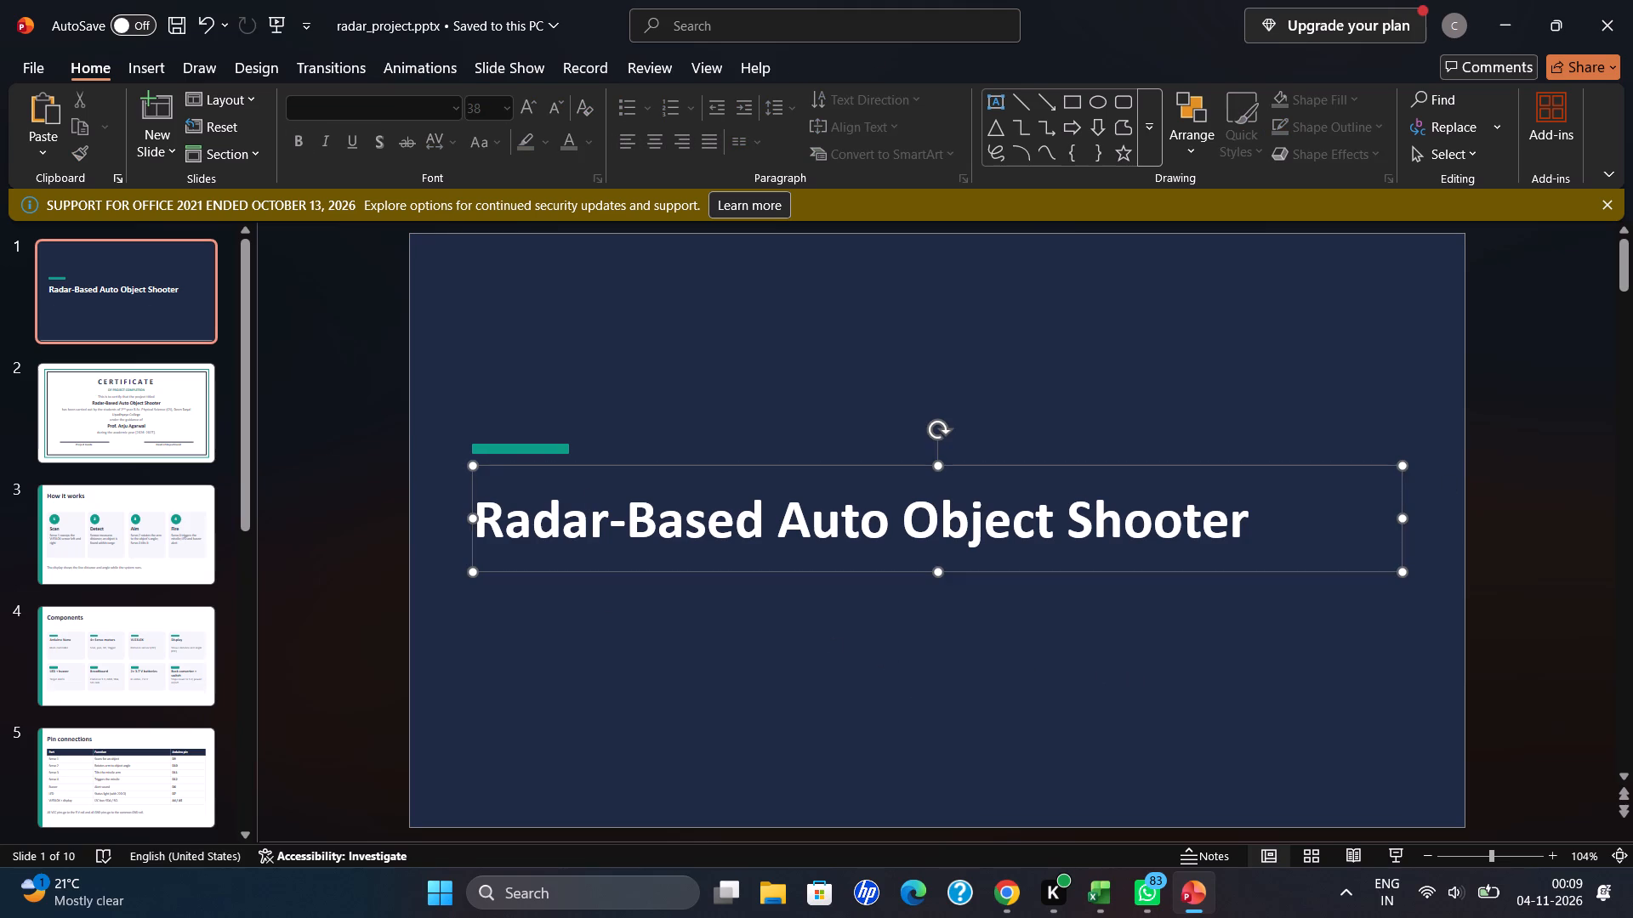
drag(1325, 517, 1355, 510)
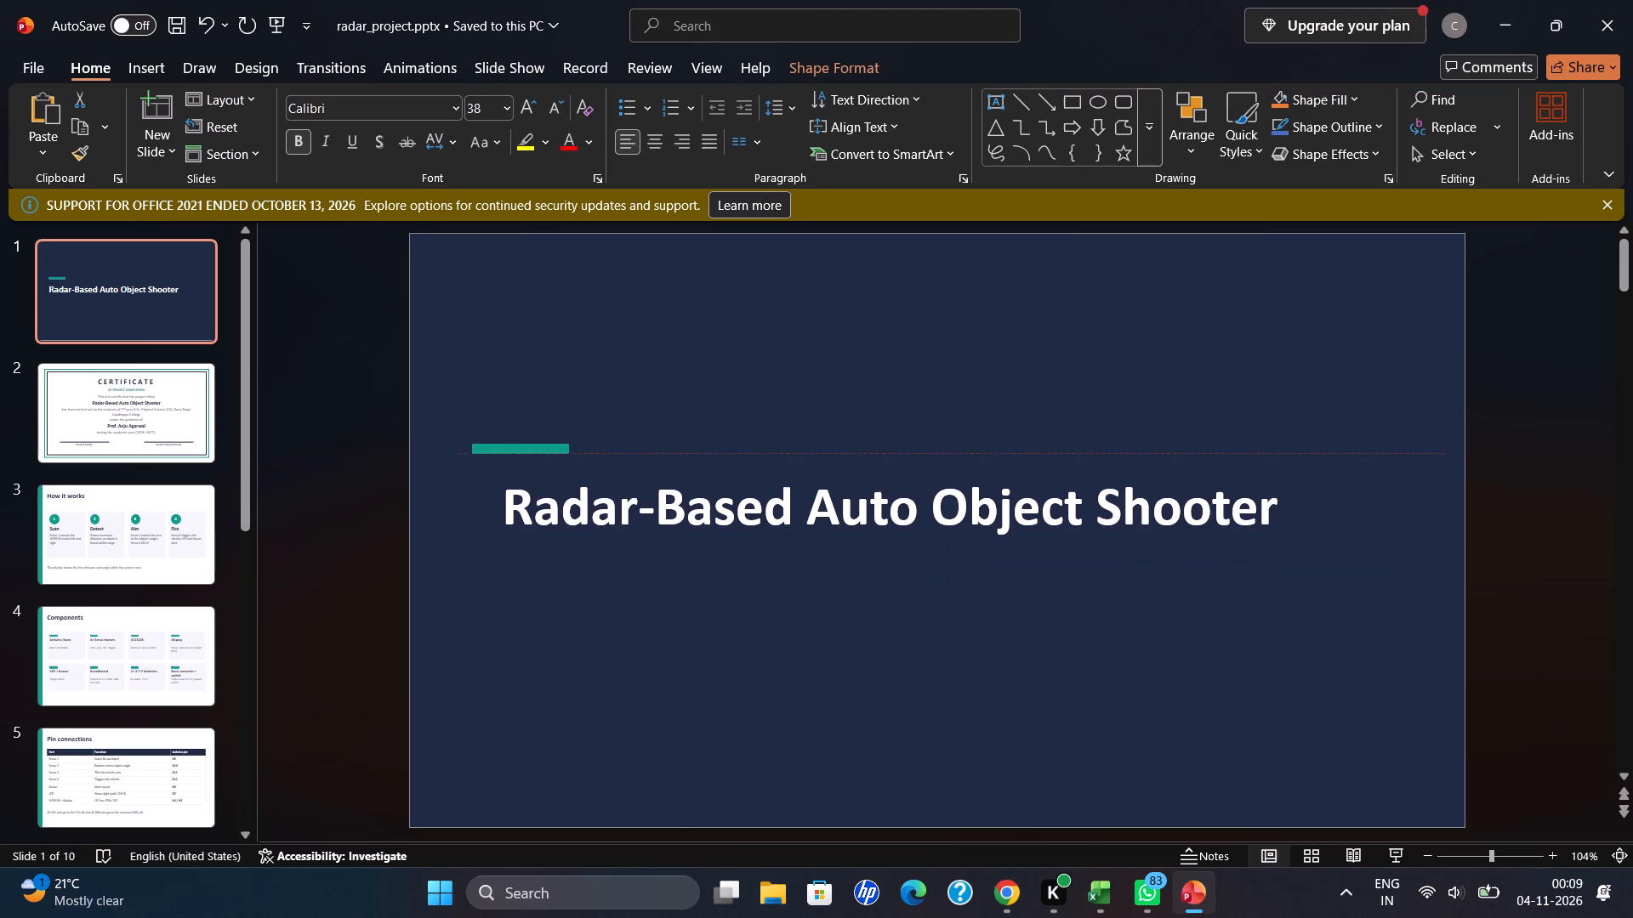
drag(1355, 510, 1374, 513)
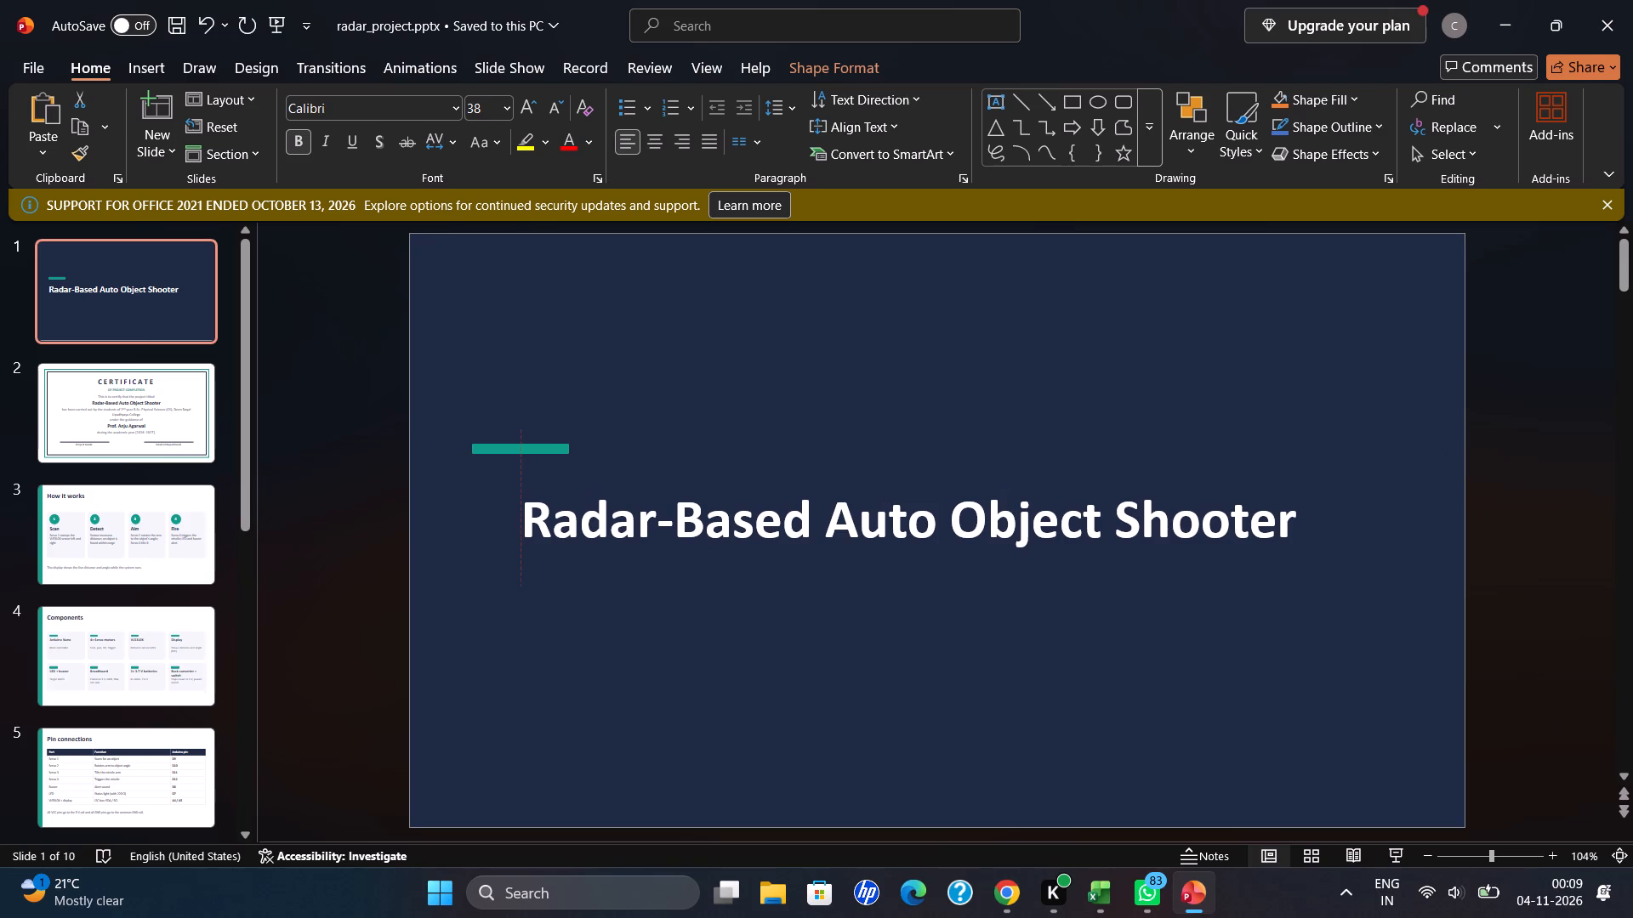
drag(1374, 513, 1382, 513)
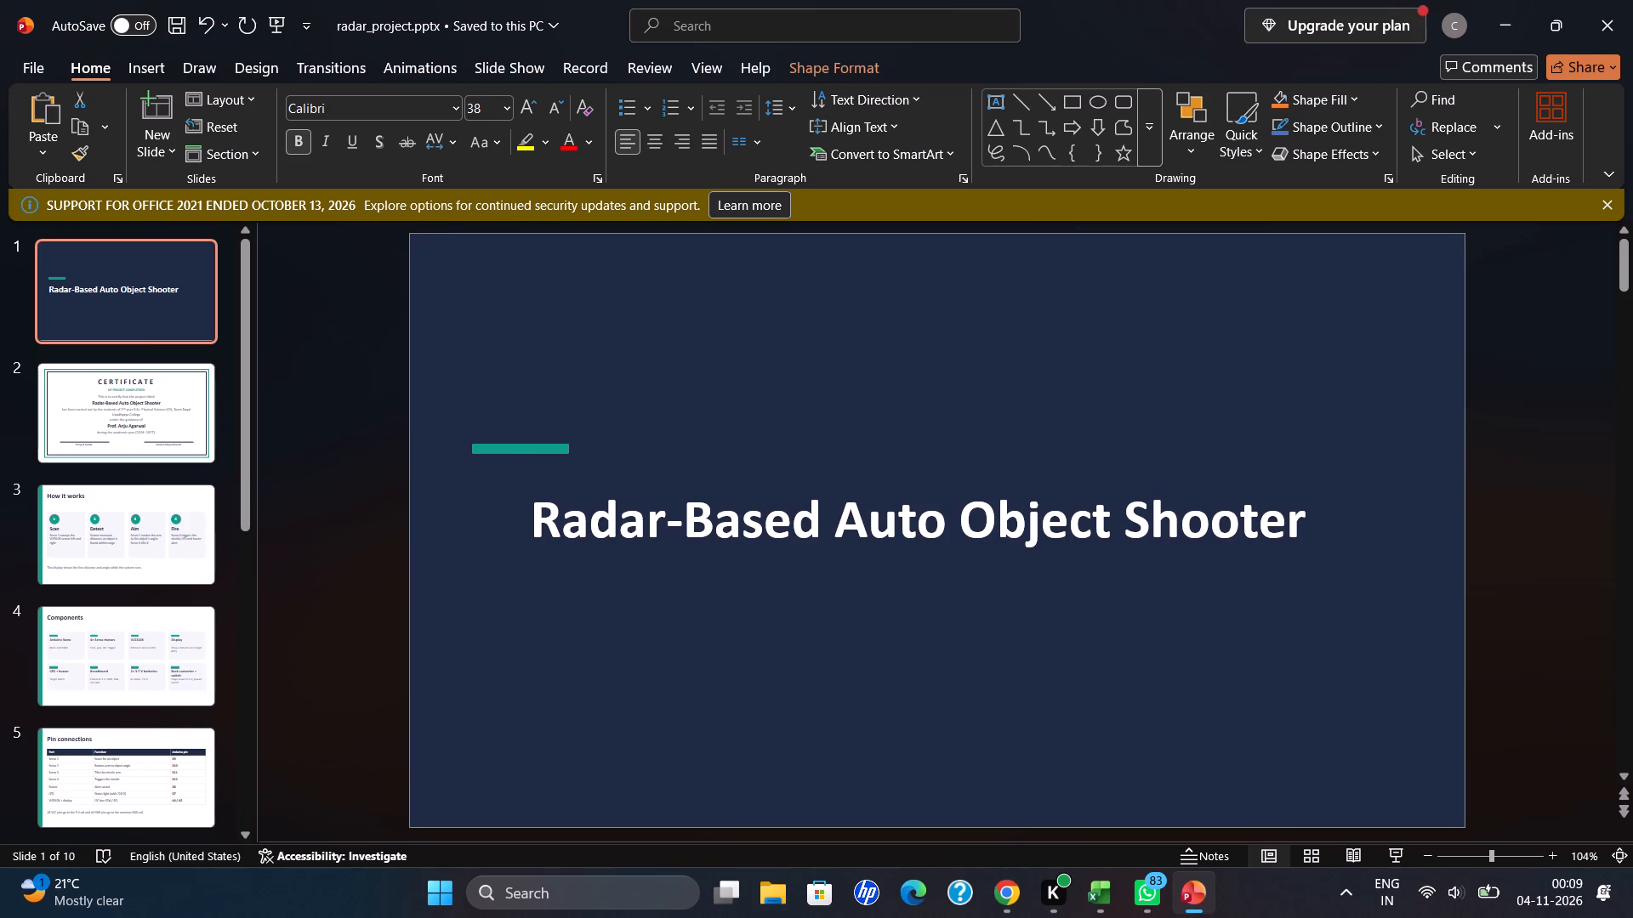
drag(1382, 513, 1376, 510)
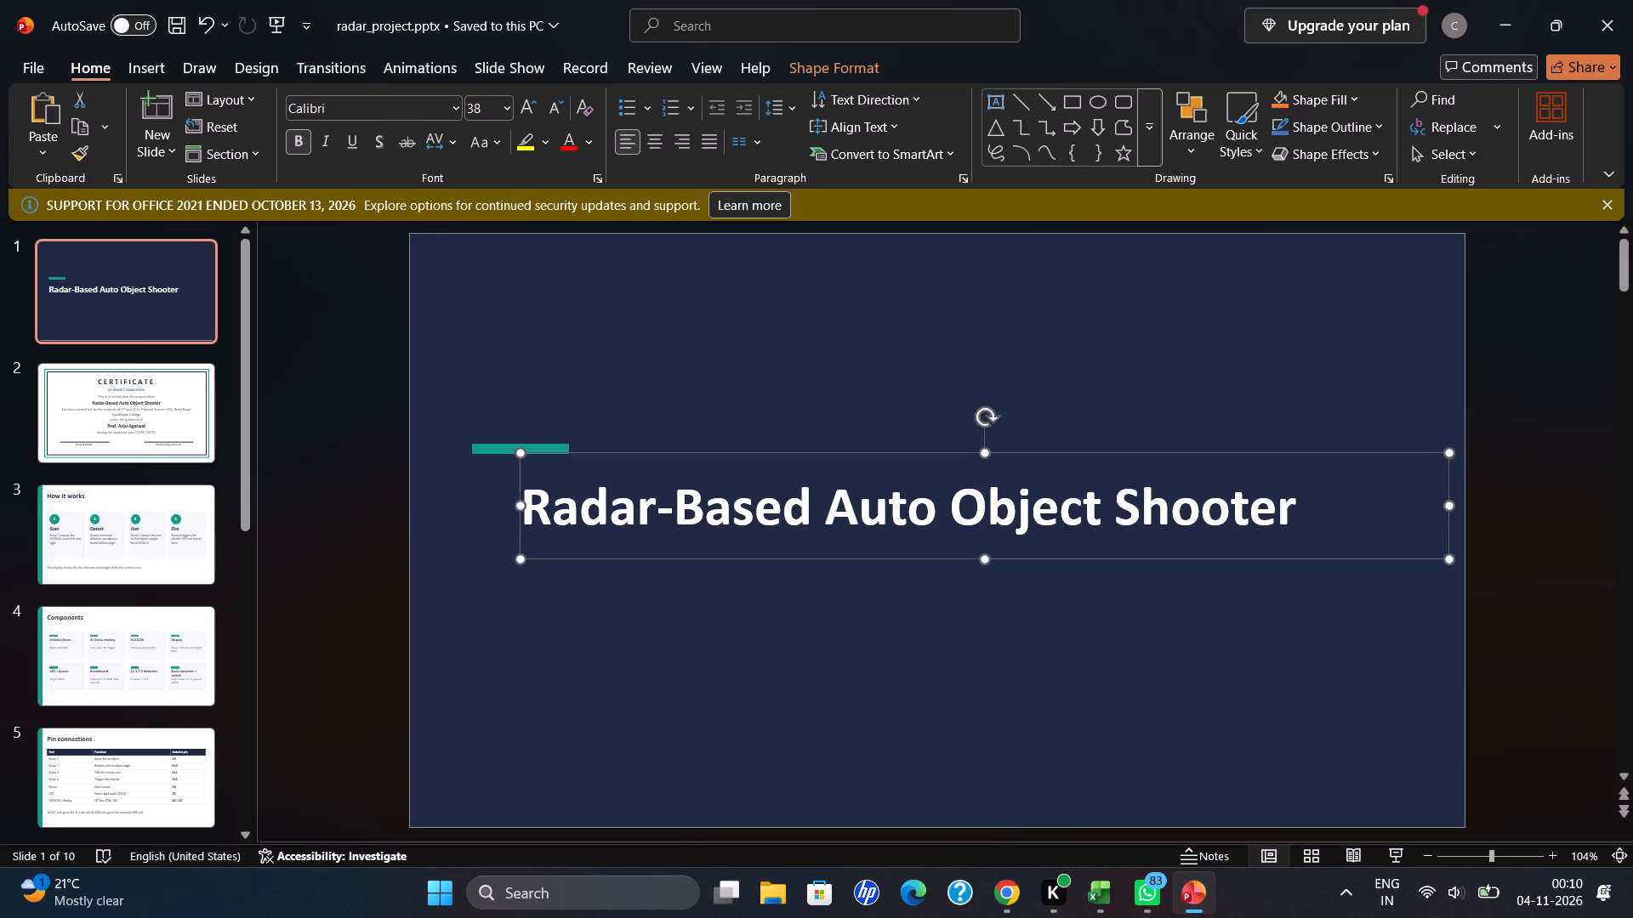
click(648, 615)
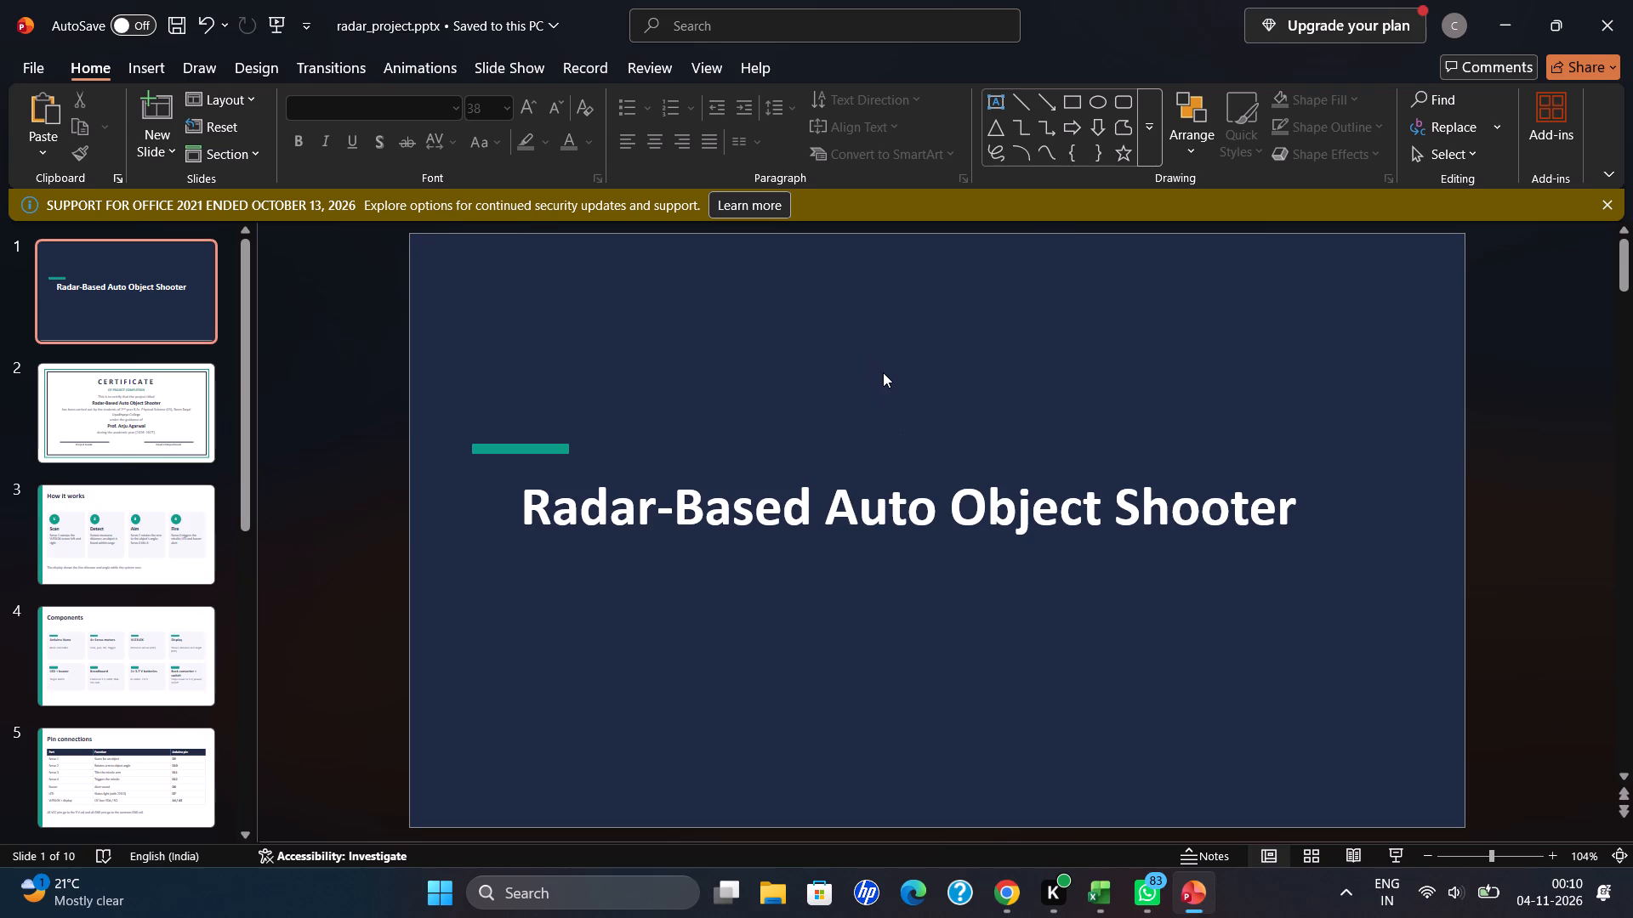
Go to the Circuit diagram slide and cut the existing circuit schematic picture.
scroll(888, 375, down, 2)
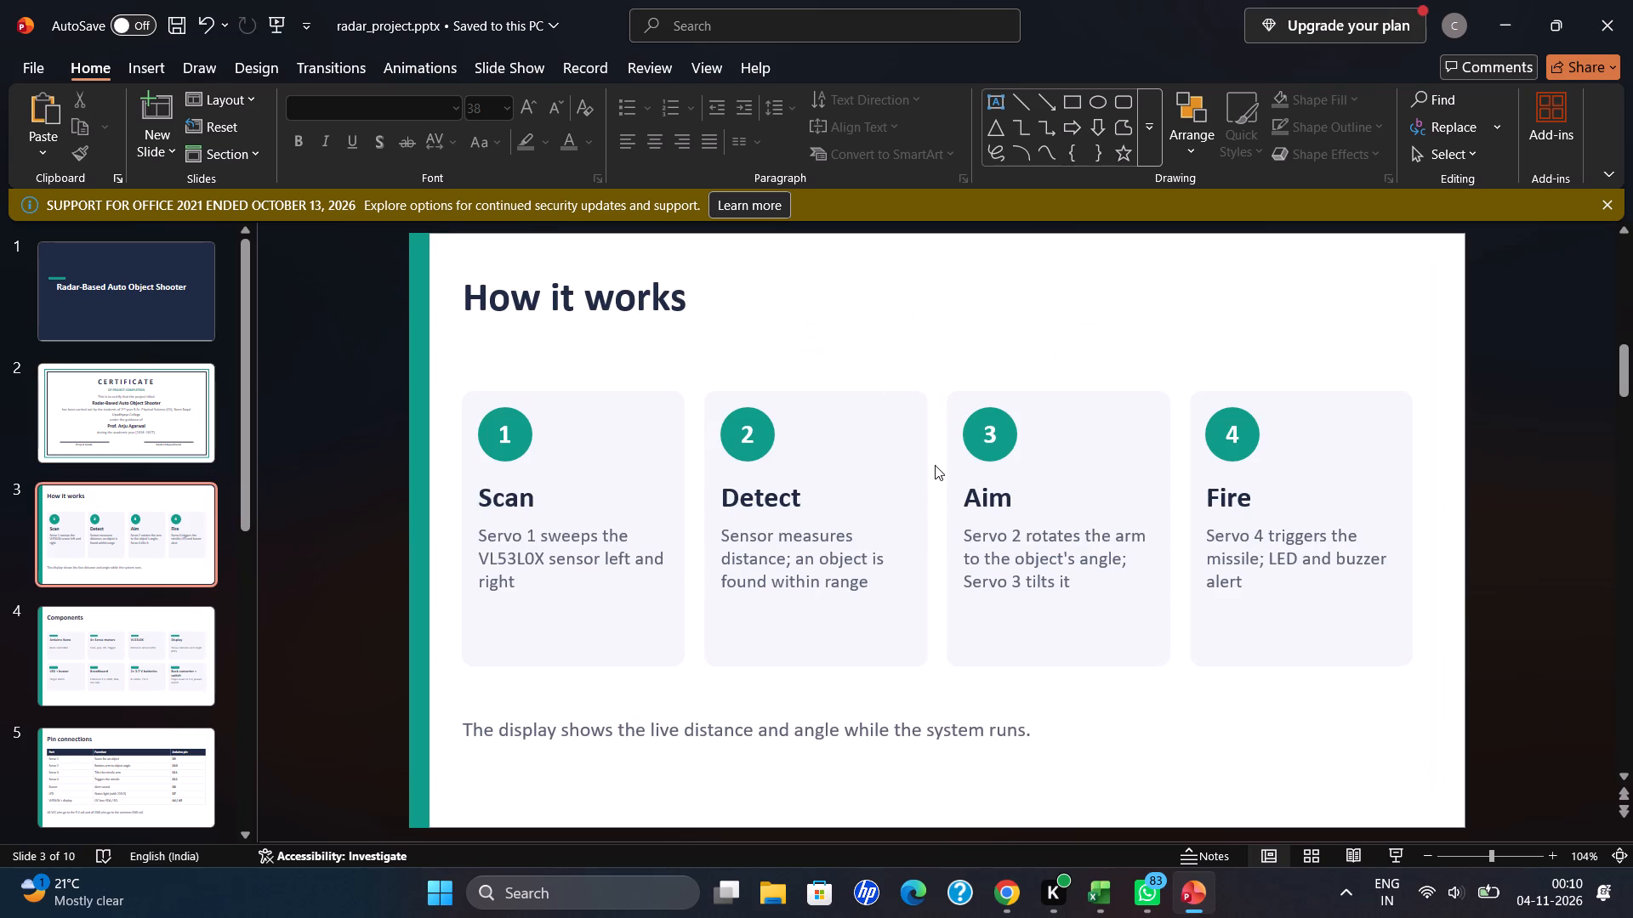
scroll(935, 465, down, 3)
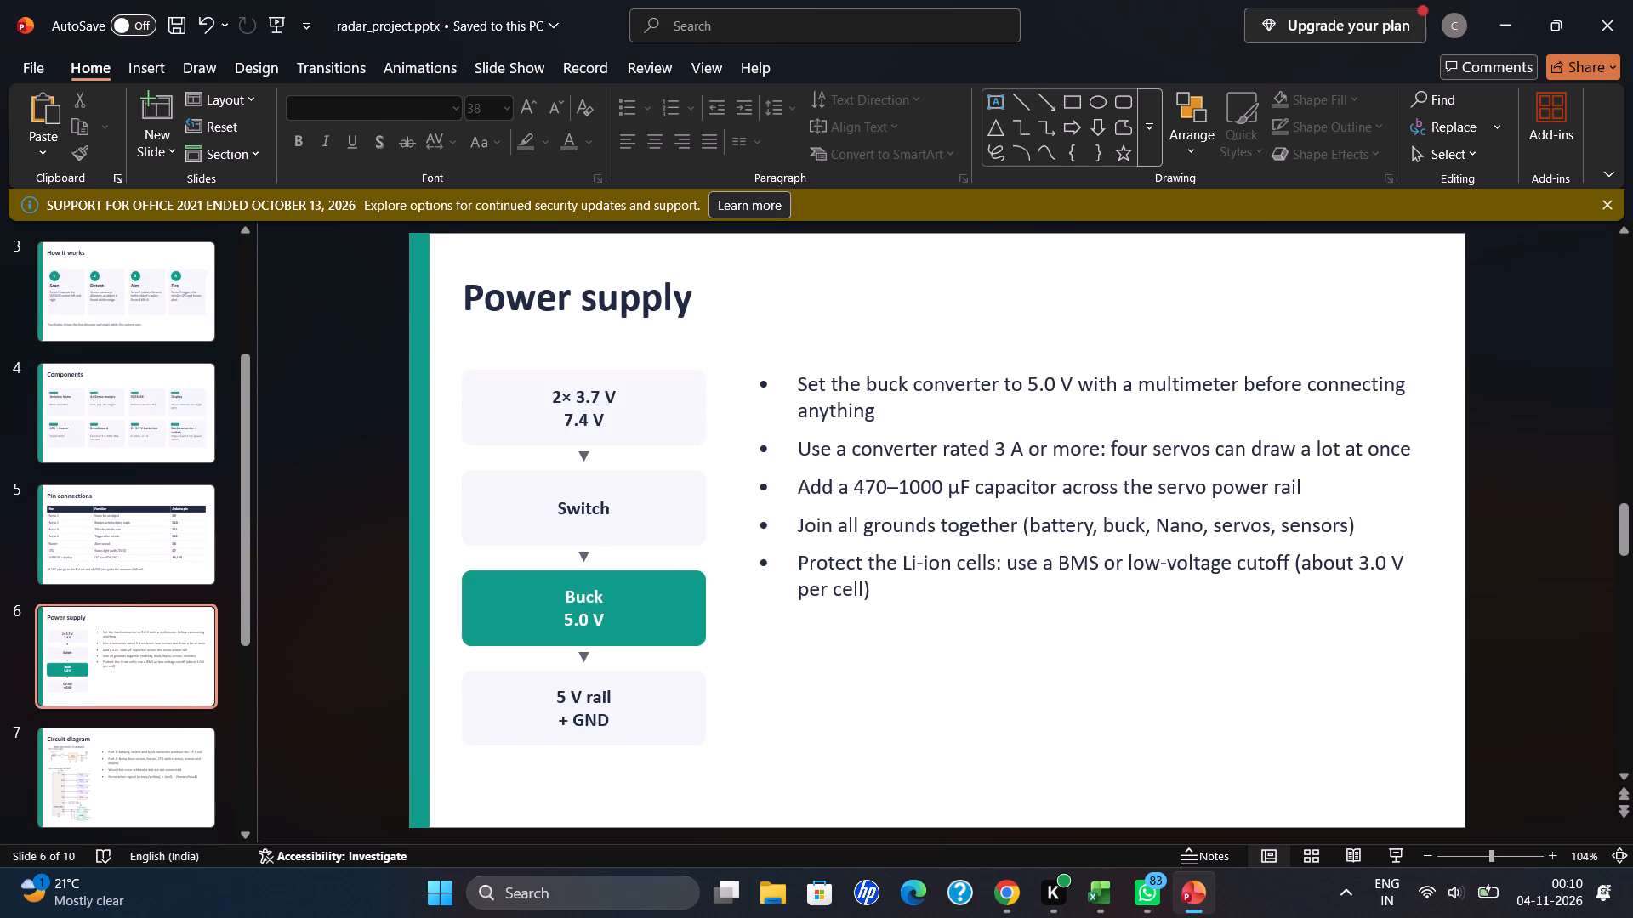
key(Up)
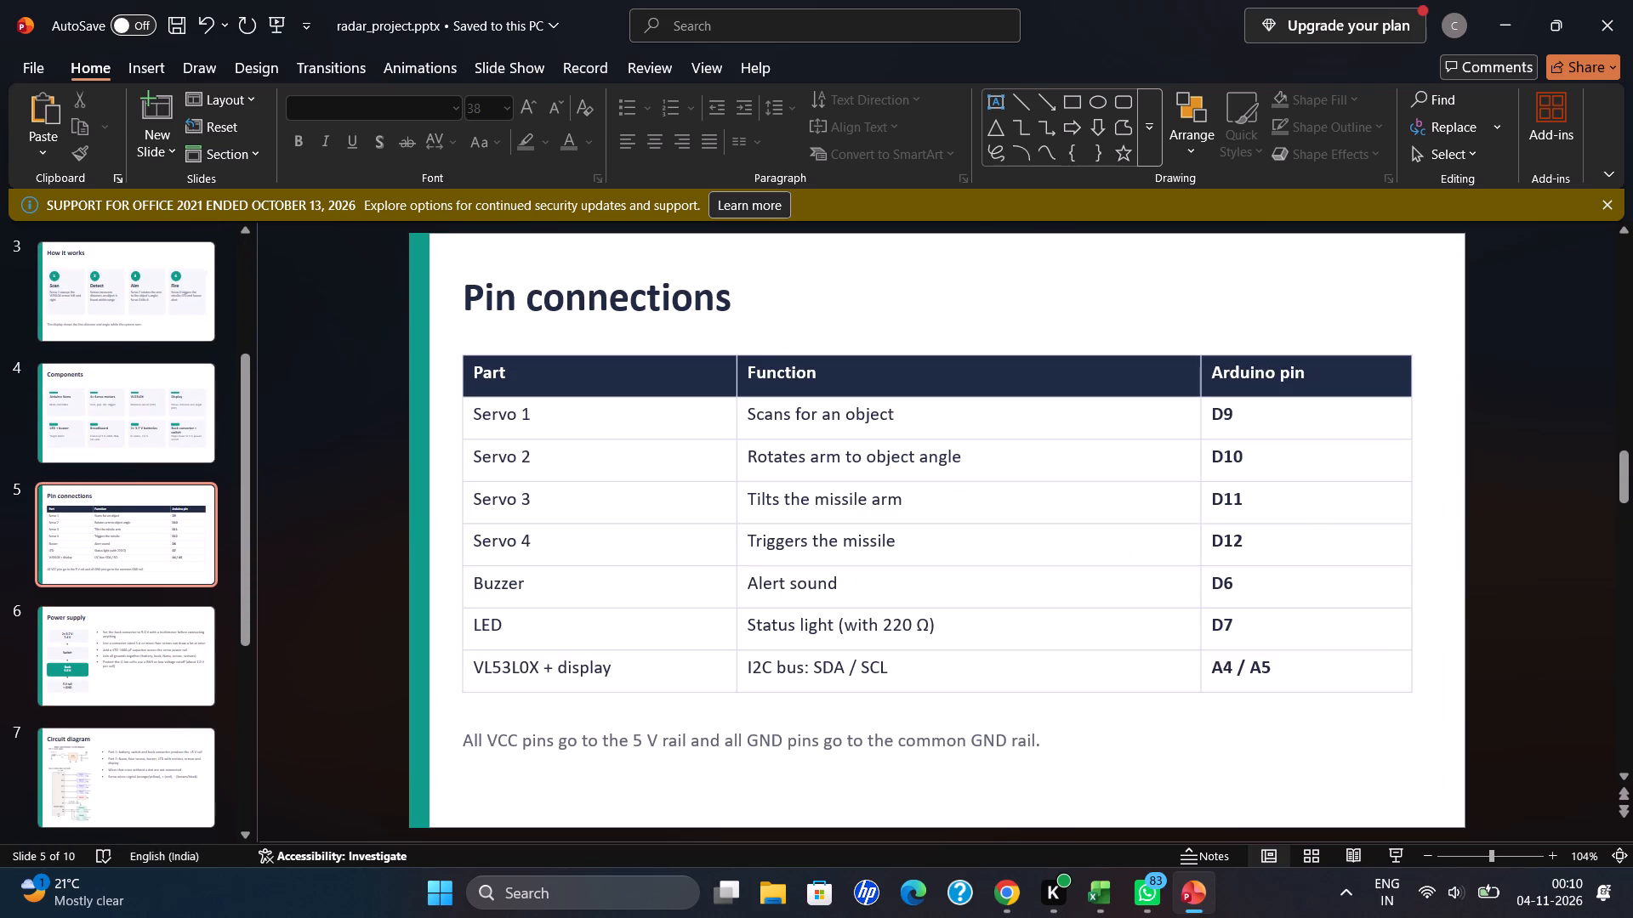
key(Down)
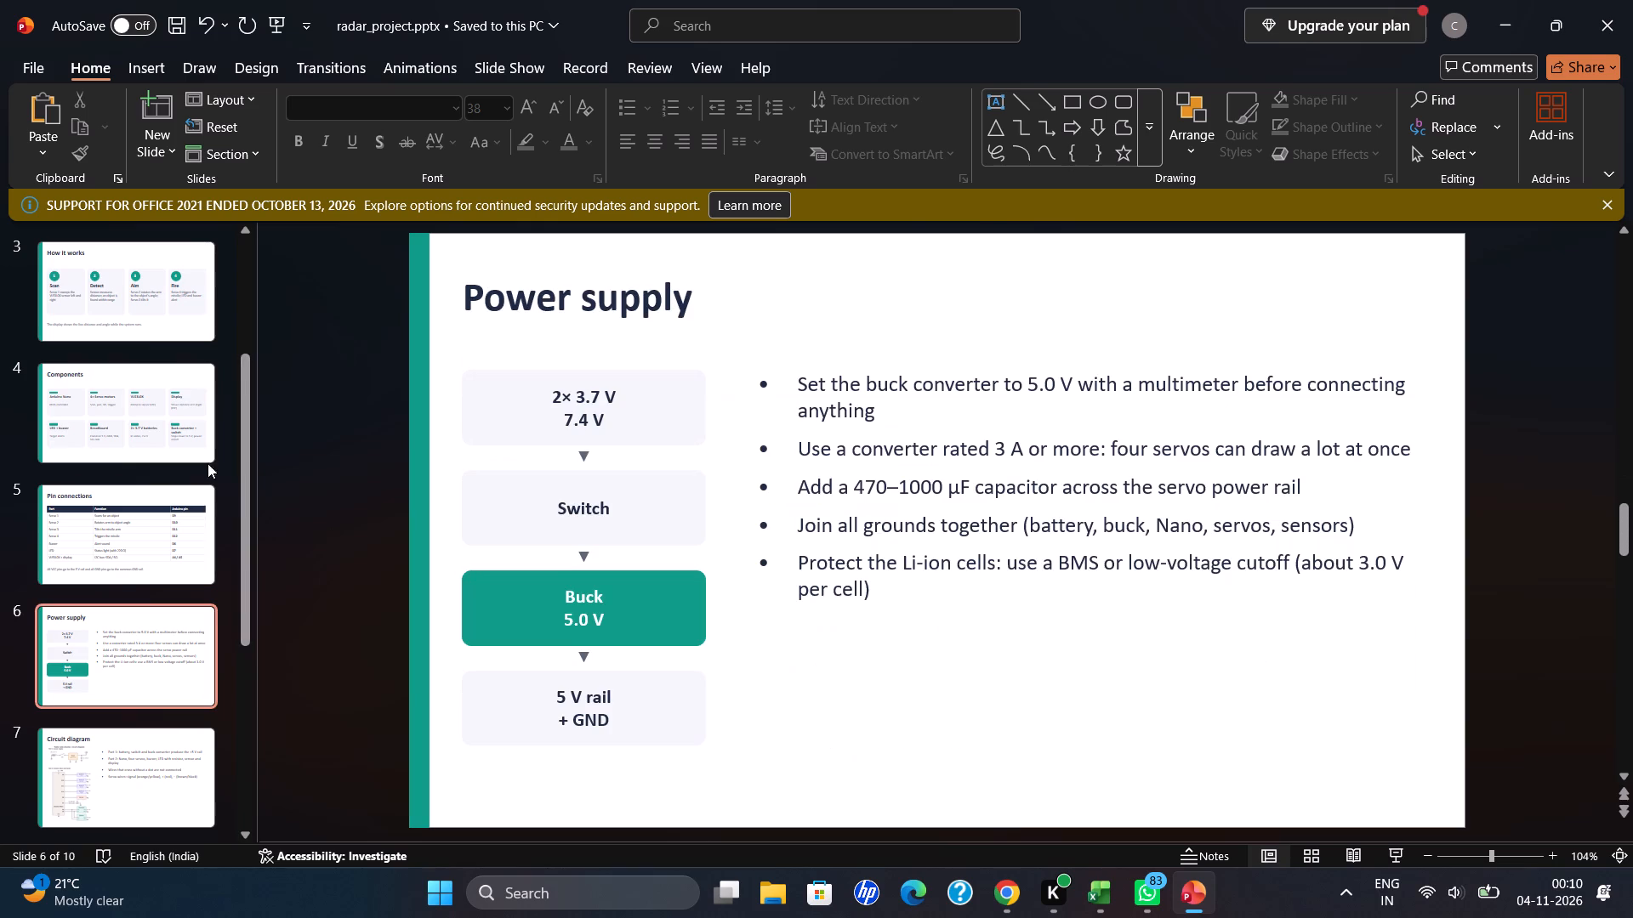
scroll(178, 433, down, 4)
click(128, 541)
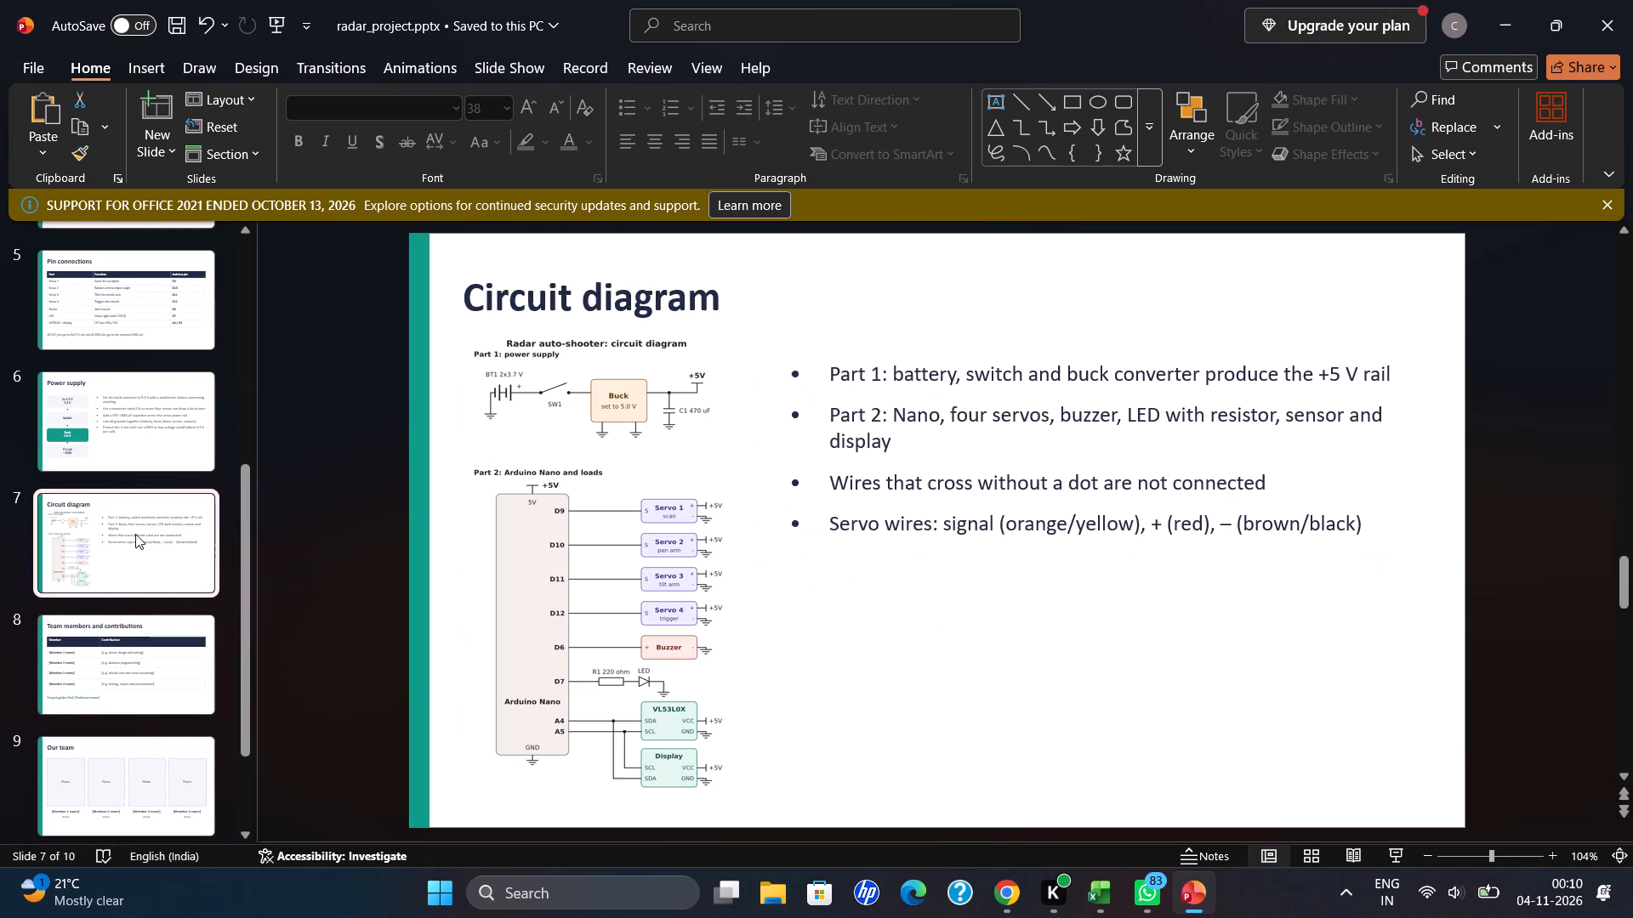
click(548, 367)
right_click(578, 366)
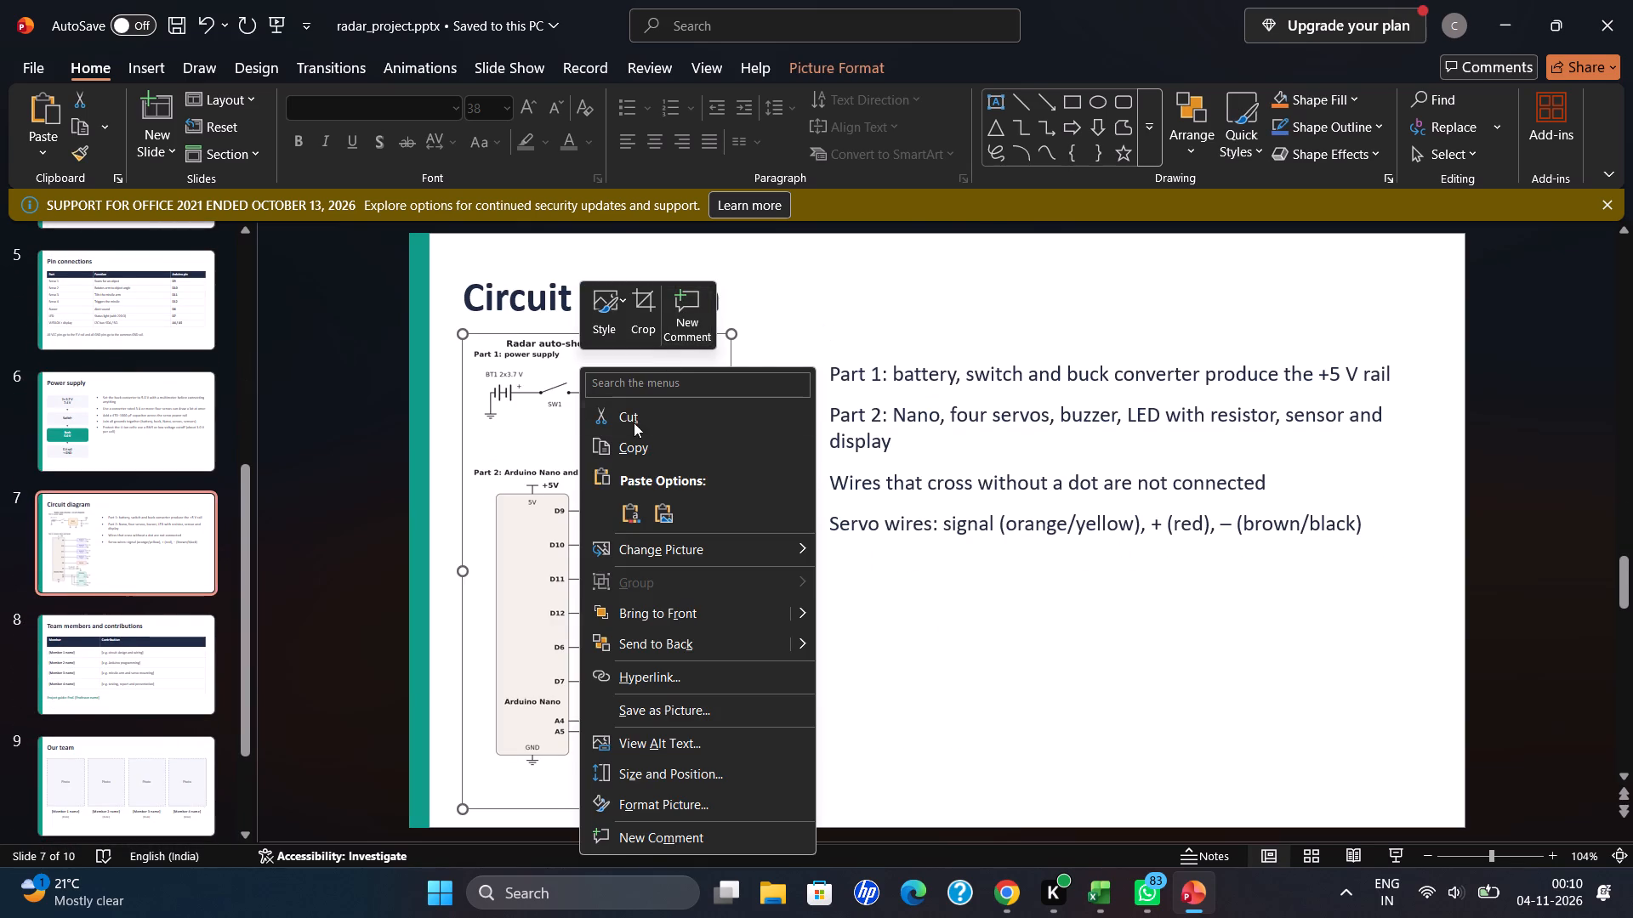
click(634, 422)
Cut the bulleted text box about parts and wiring from the Circuit diagram slide.
click(856, 425)
click(700, 597)
click(854, 569)
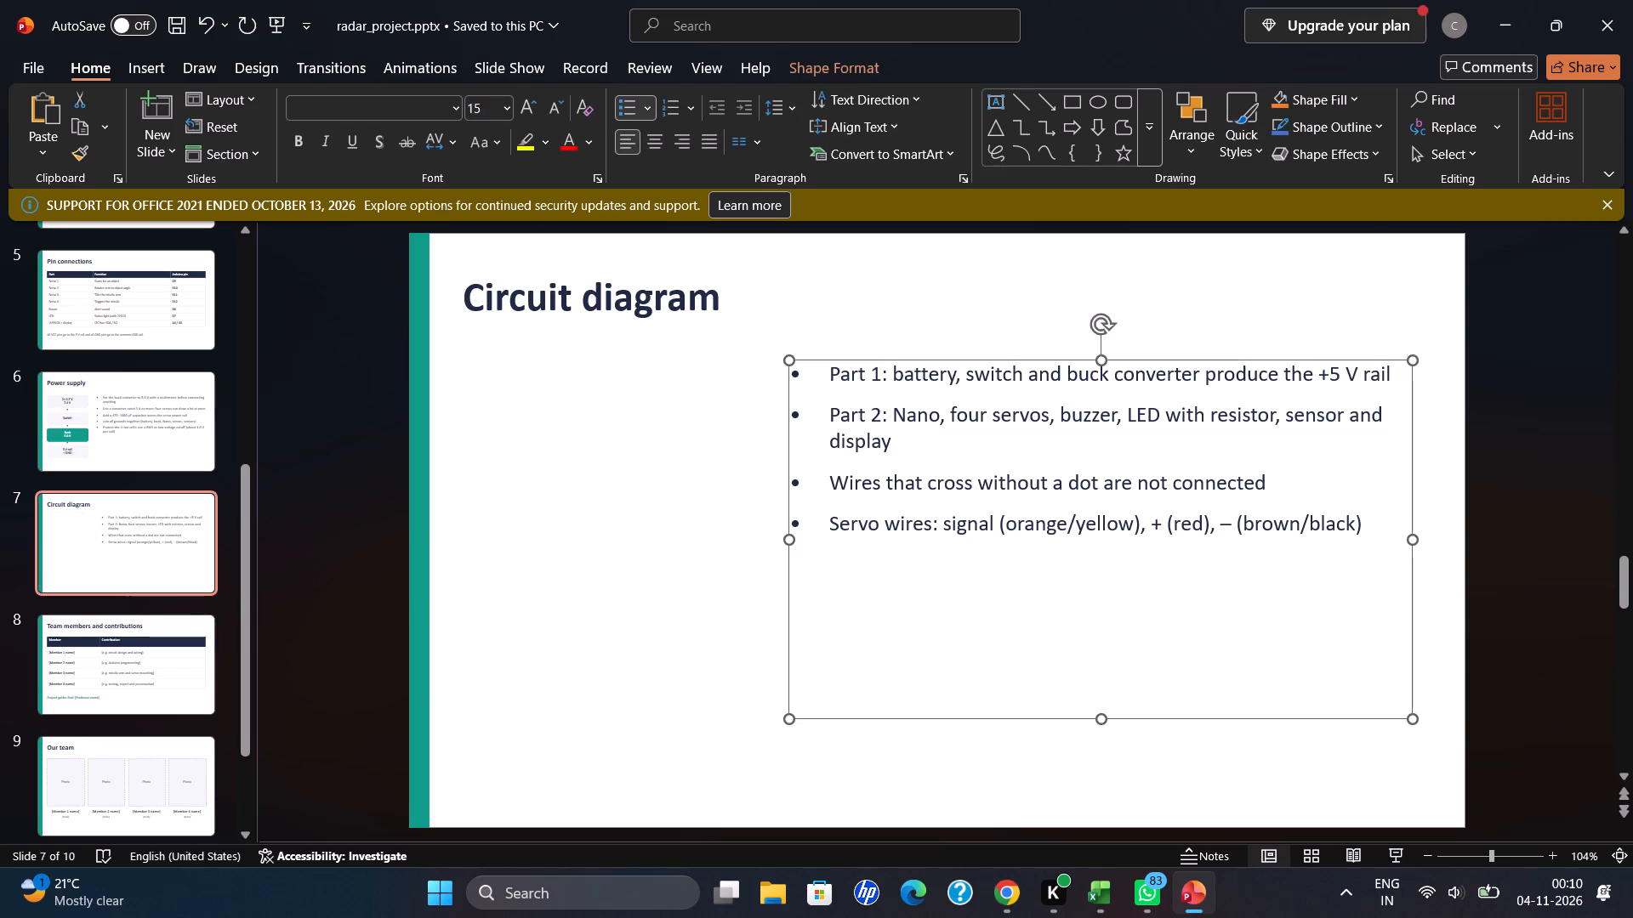
right_click(1004, 583)
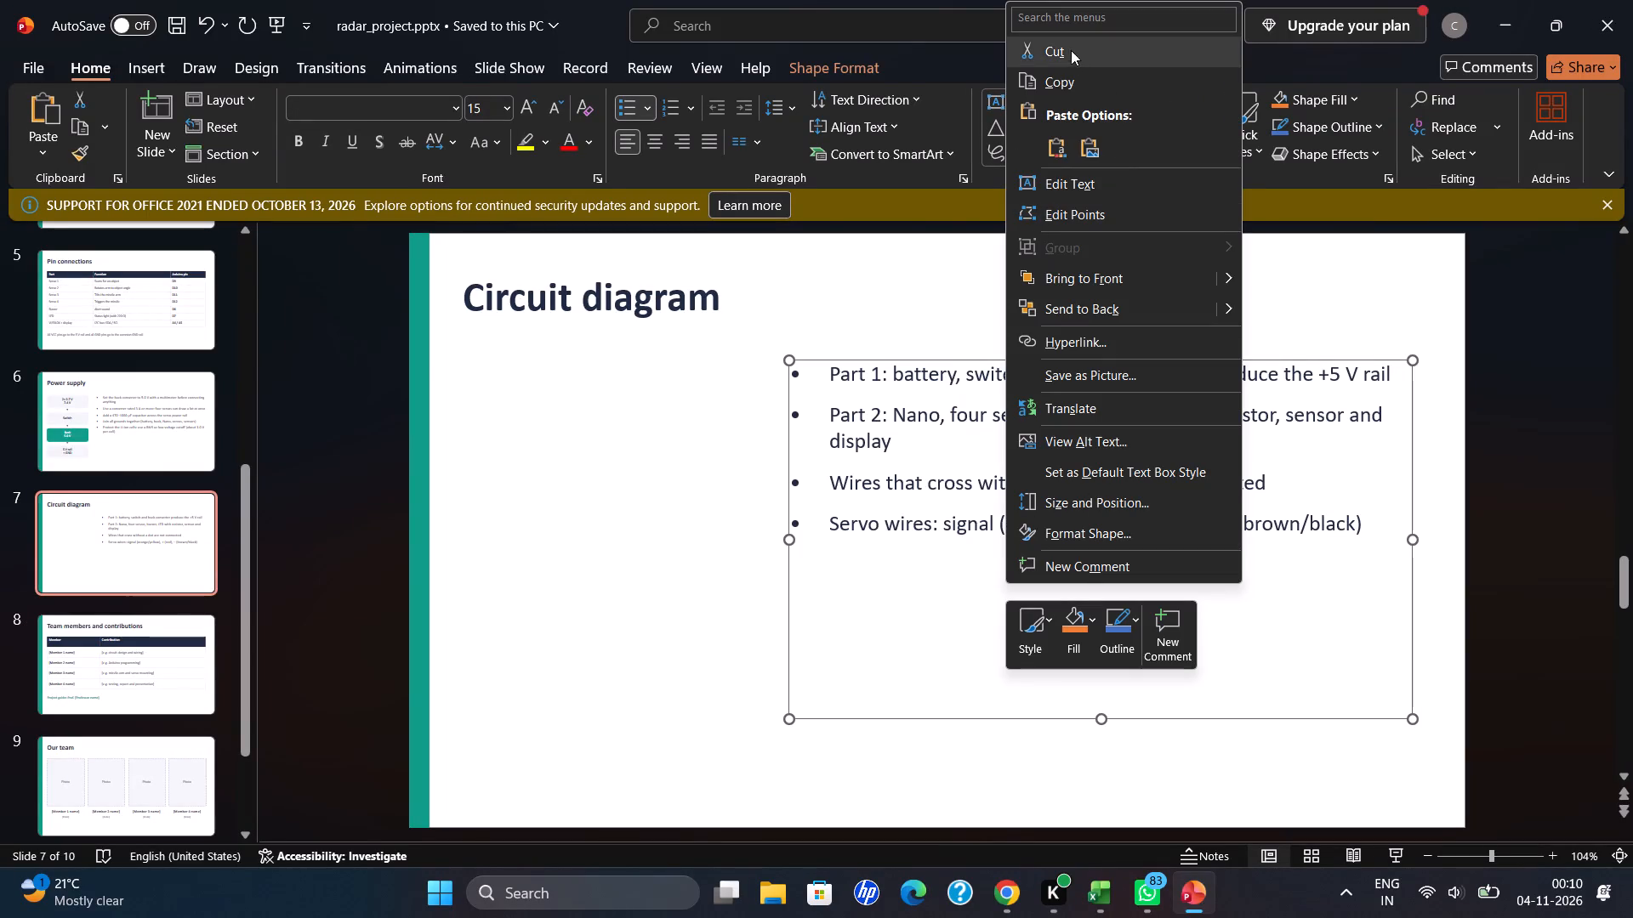
click(1071, 50)
Insert the "Radar System – Circuit Diagram" picture from the Desktop folder into the Circuit diagram slide.
right_click(751, 436)
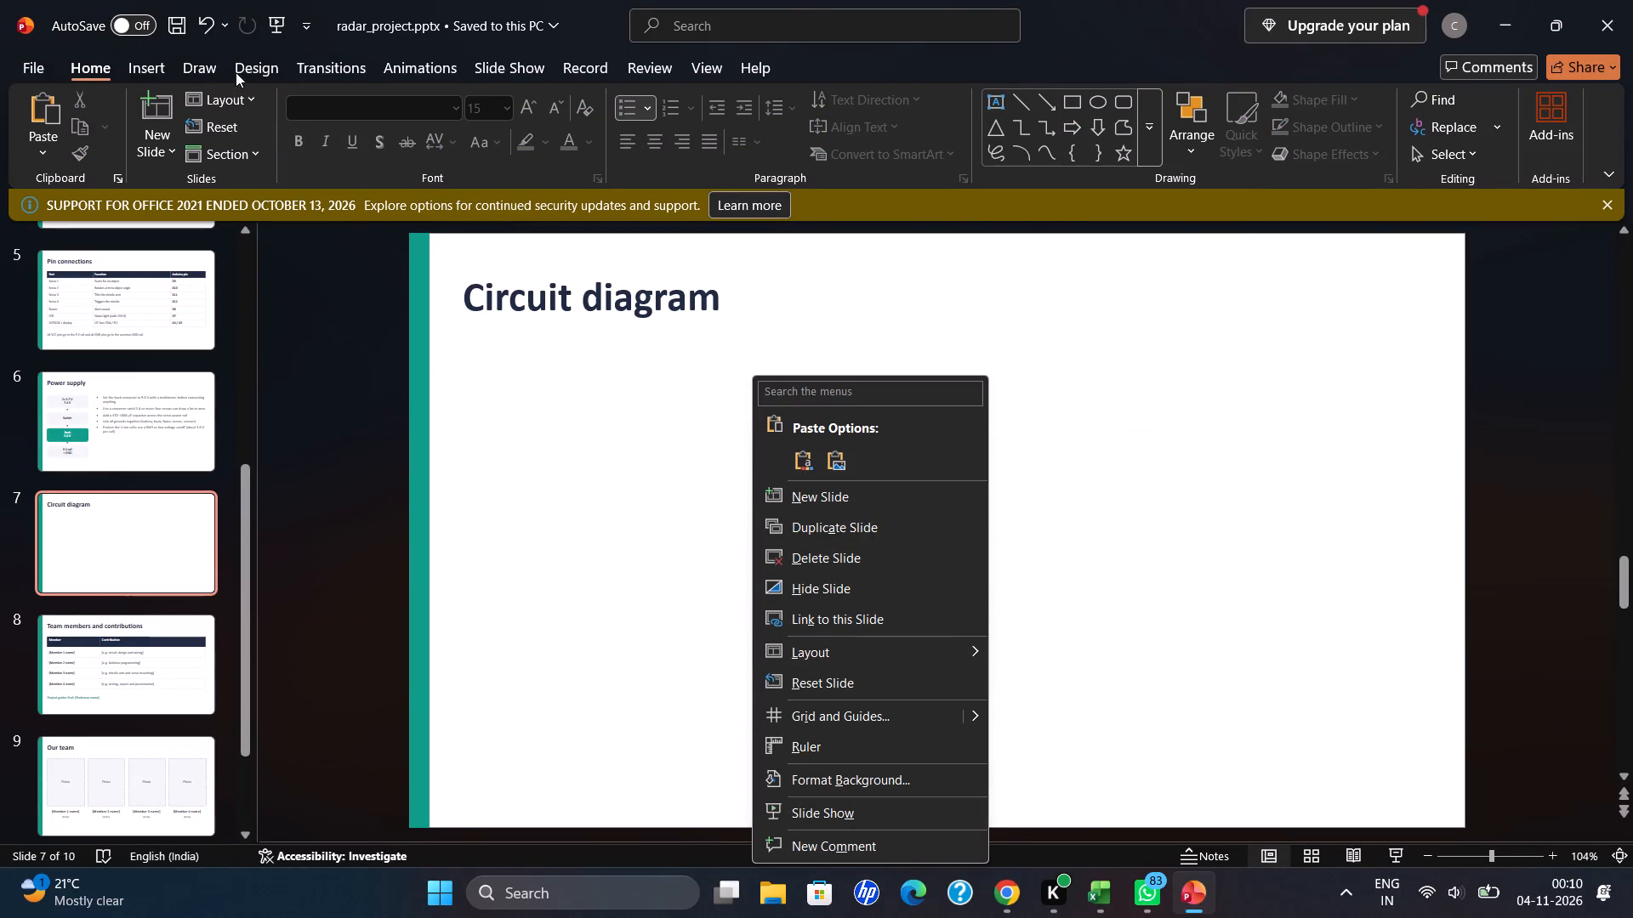
click(161, 73)
double_click(169, 127)
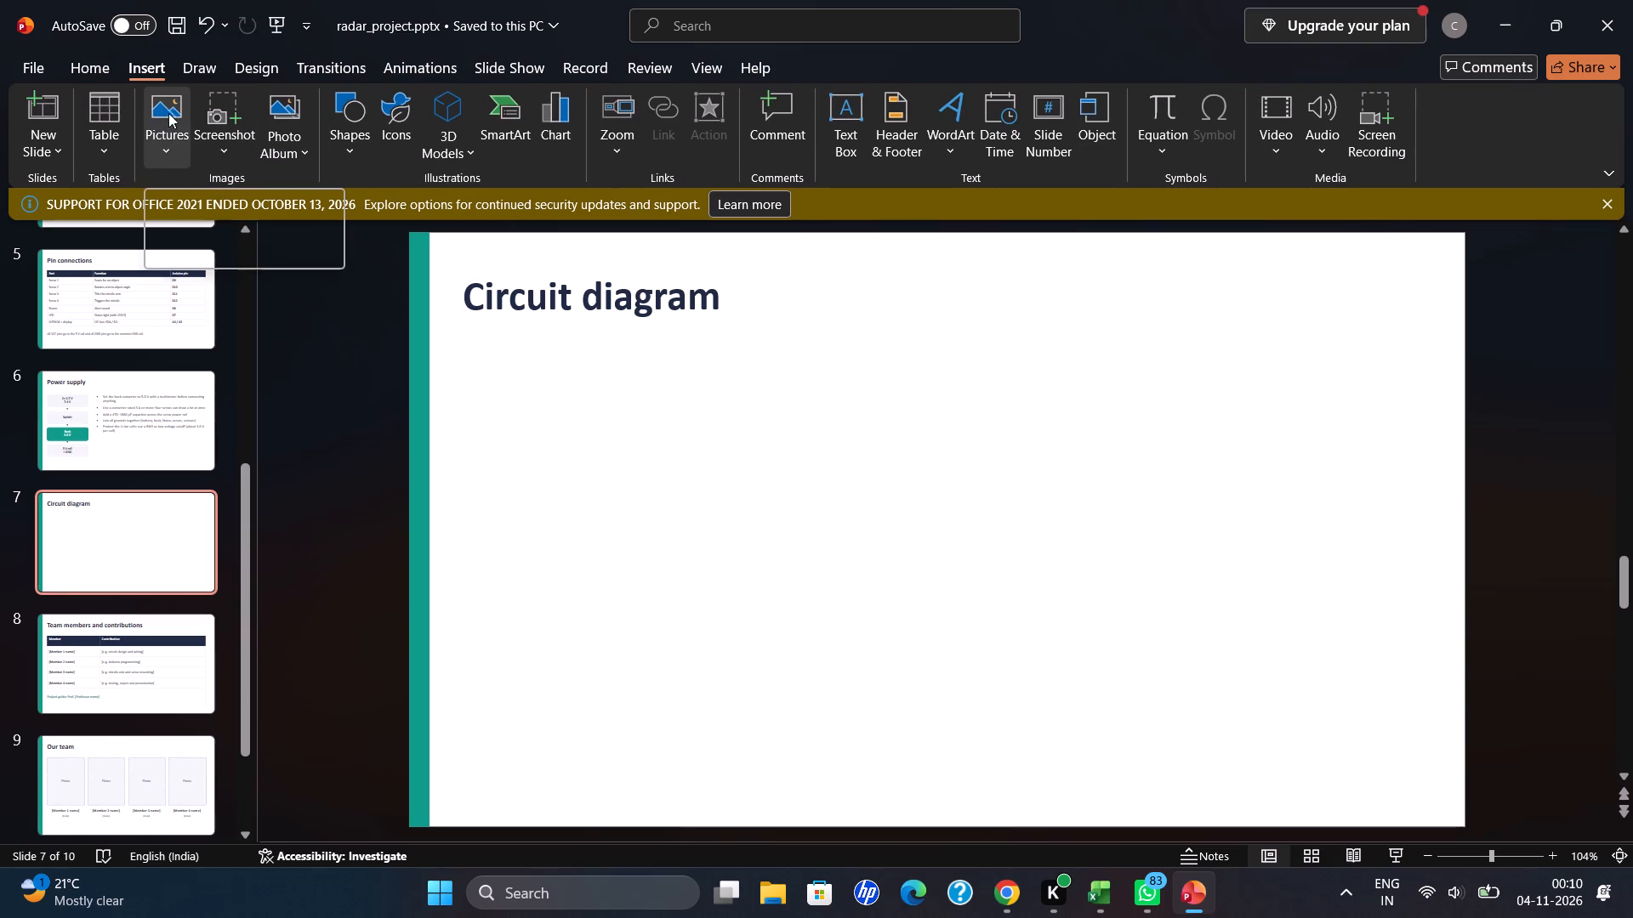
click(171, 148)
click(196, 213)
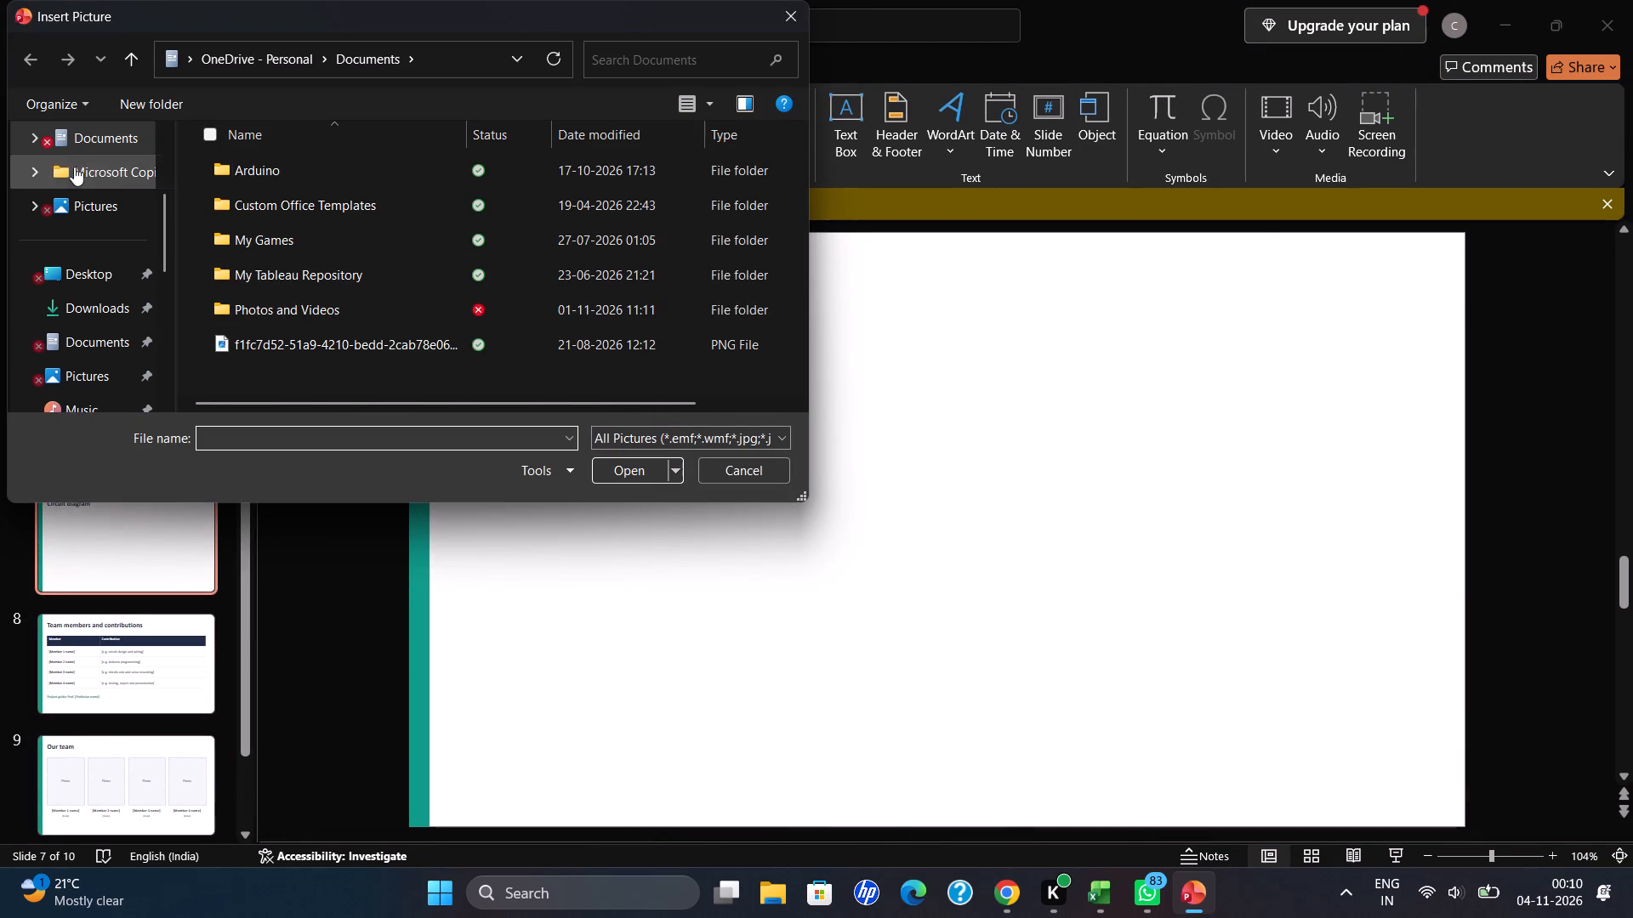
scroll(77, 183, up, 2)
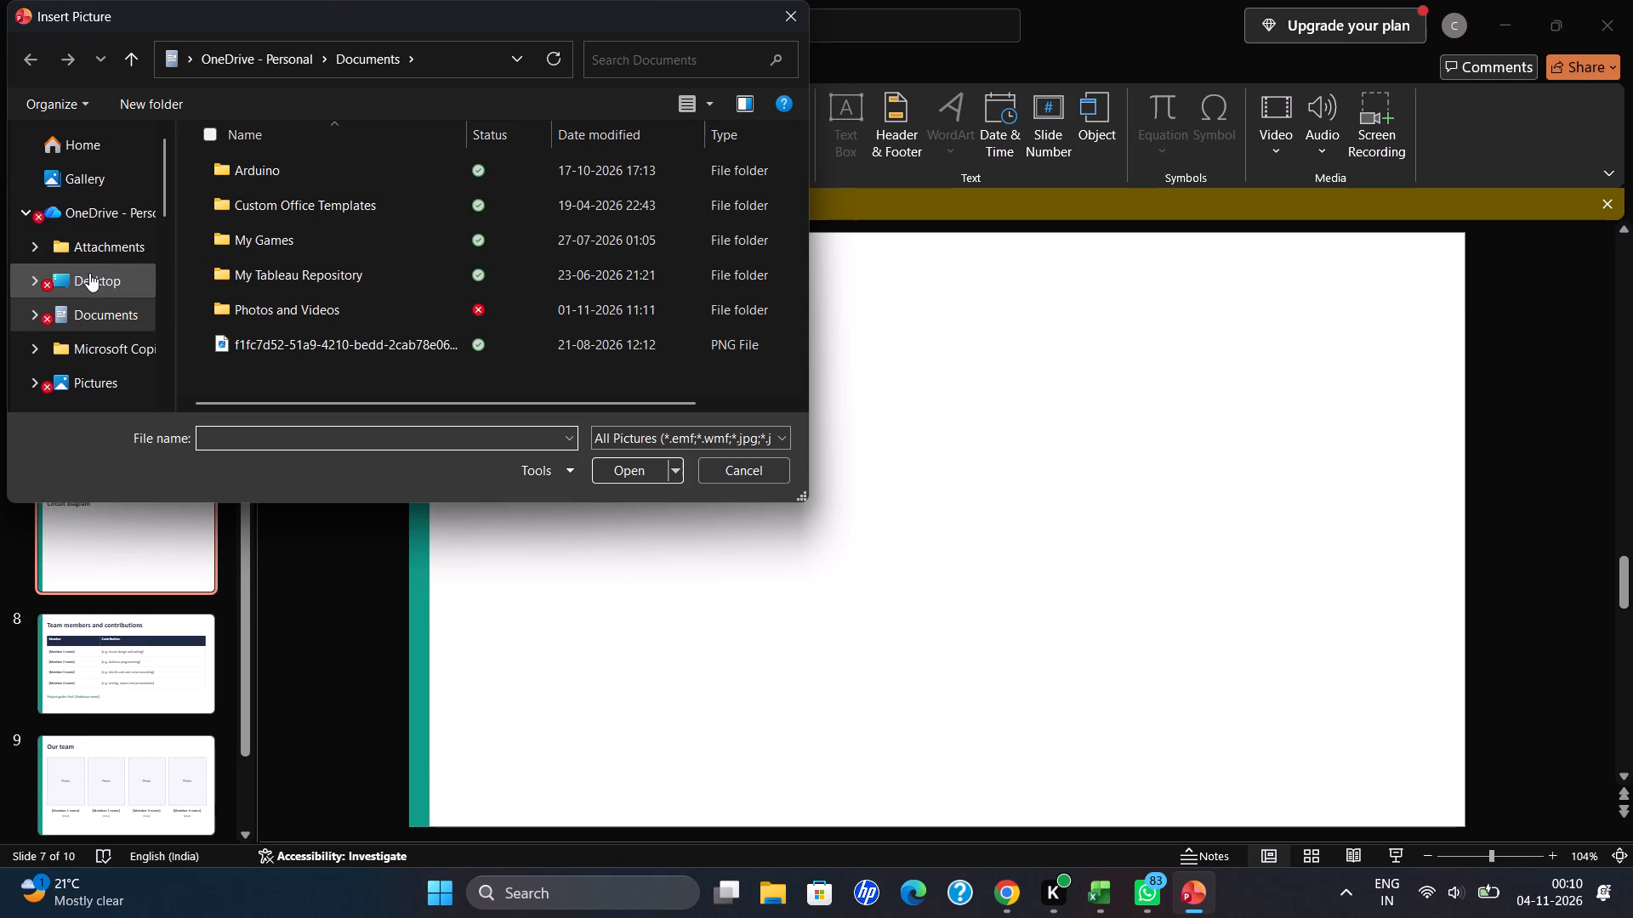
click(89, 274)
click(356, 180)
click(626, 468)
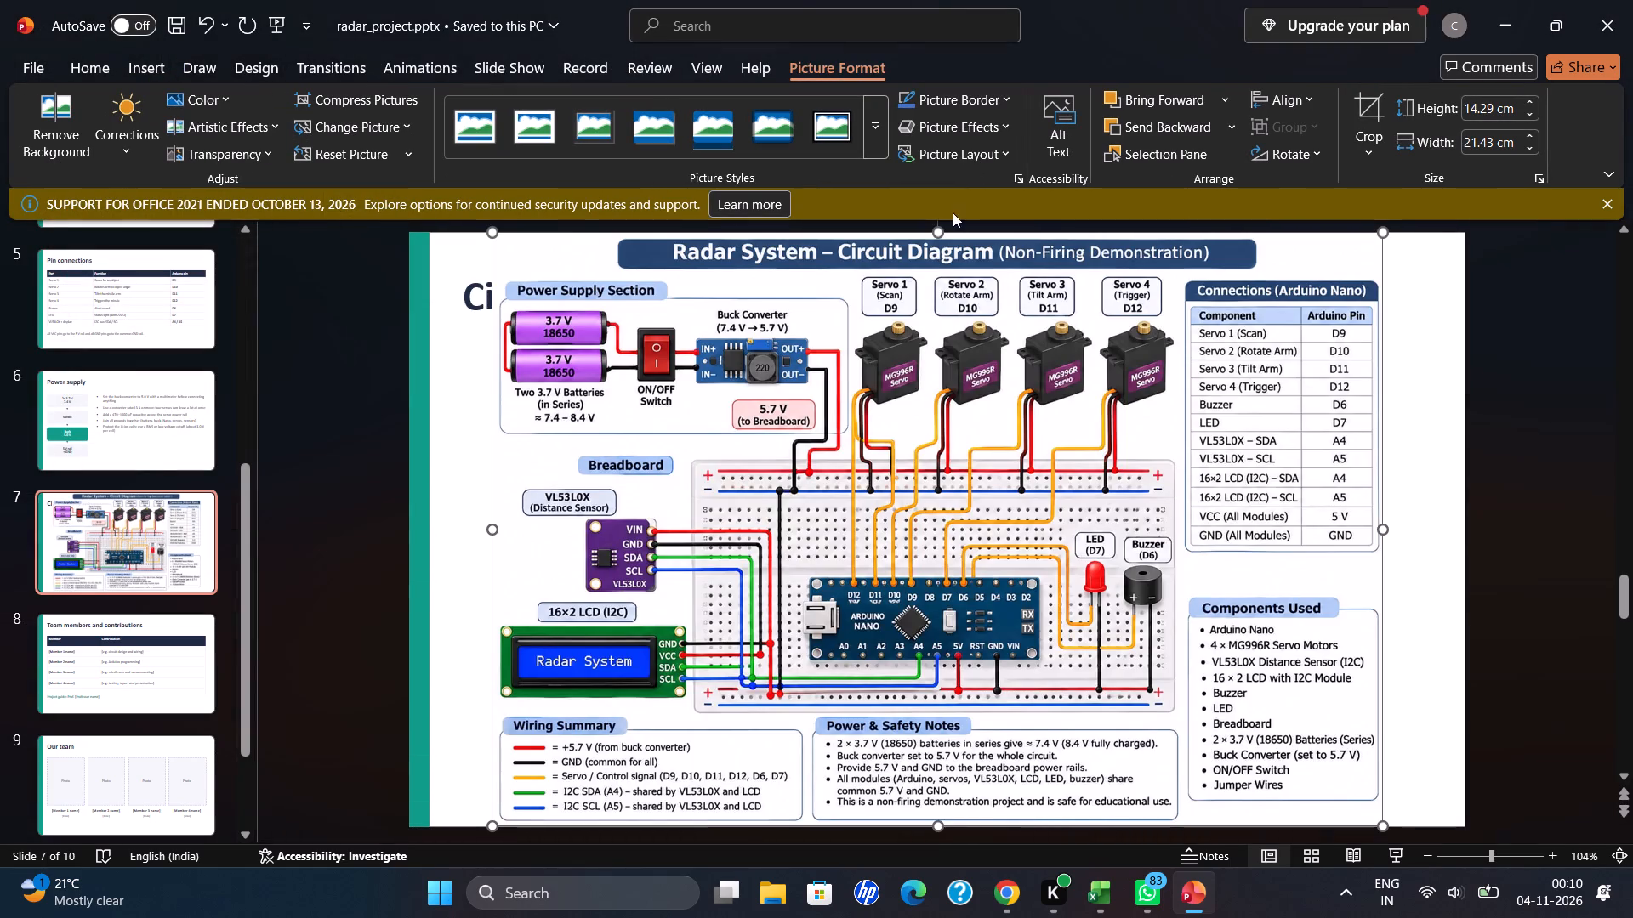
Shrink the inserted circuit picture vertically to a height of about 11.7 cm so it fits below the slide title.
drag(936, 230, 933, 309)
drag(936, 827, 933, 815)
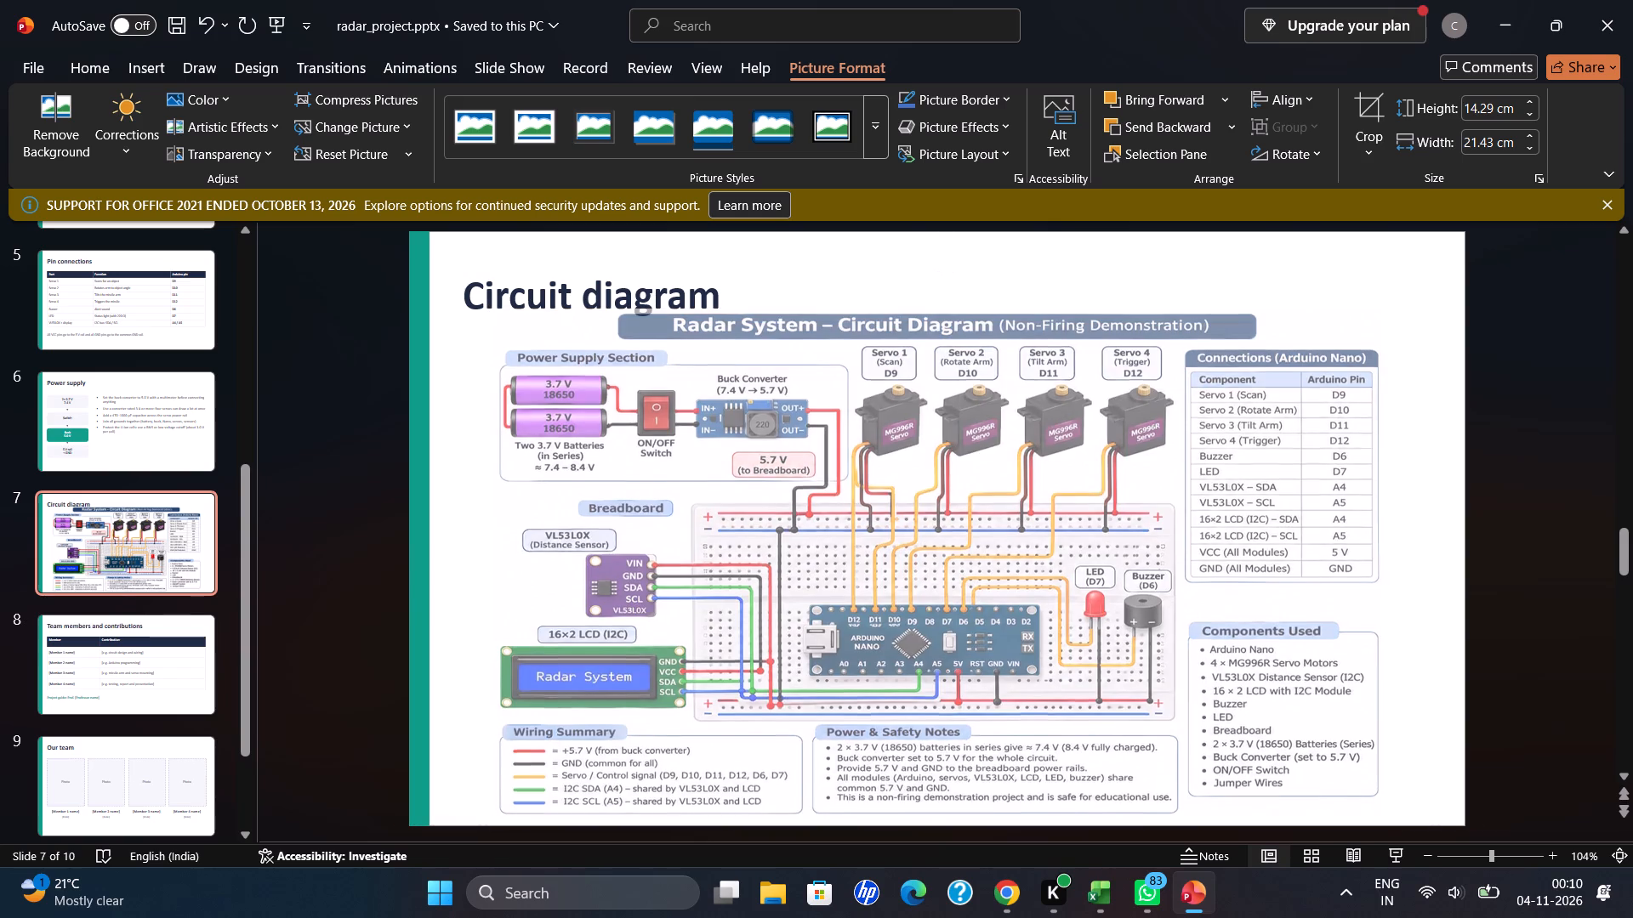
drag(933, 815, 933, 805)
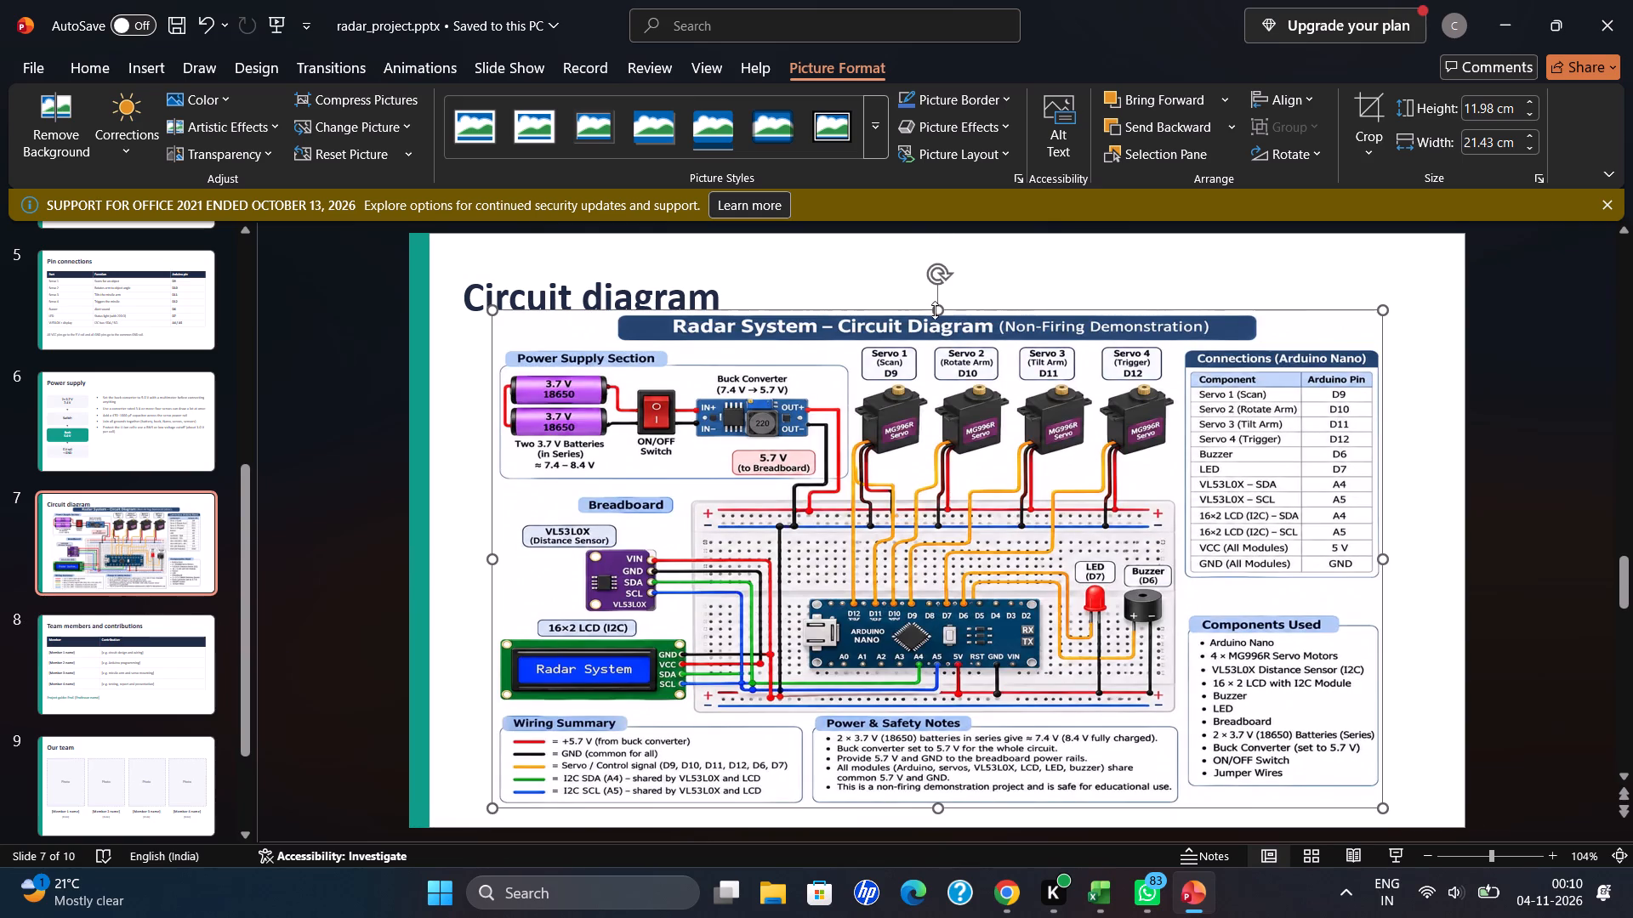
drag(935, 309, 934, 322)
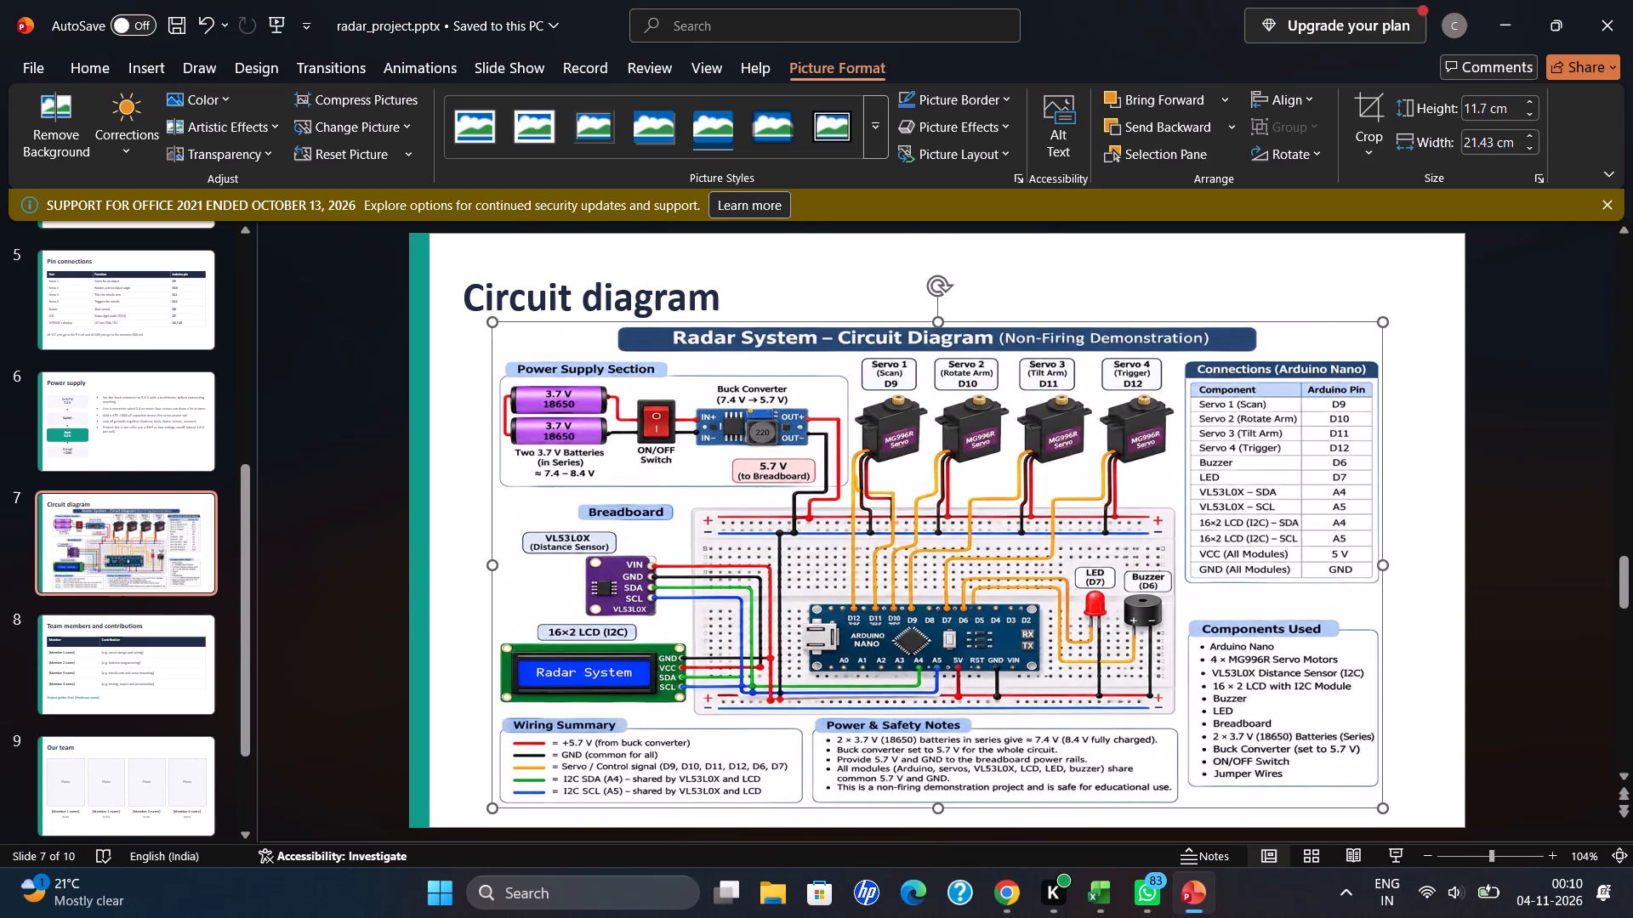
Centre-align the Circuit diagram slide's title text and position its box centrally above the circuit picture.
click(593, 298)
drag(859, 285, 885, 264)
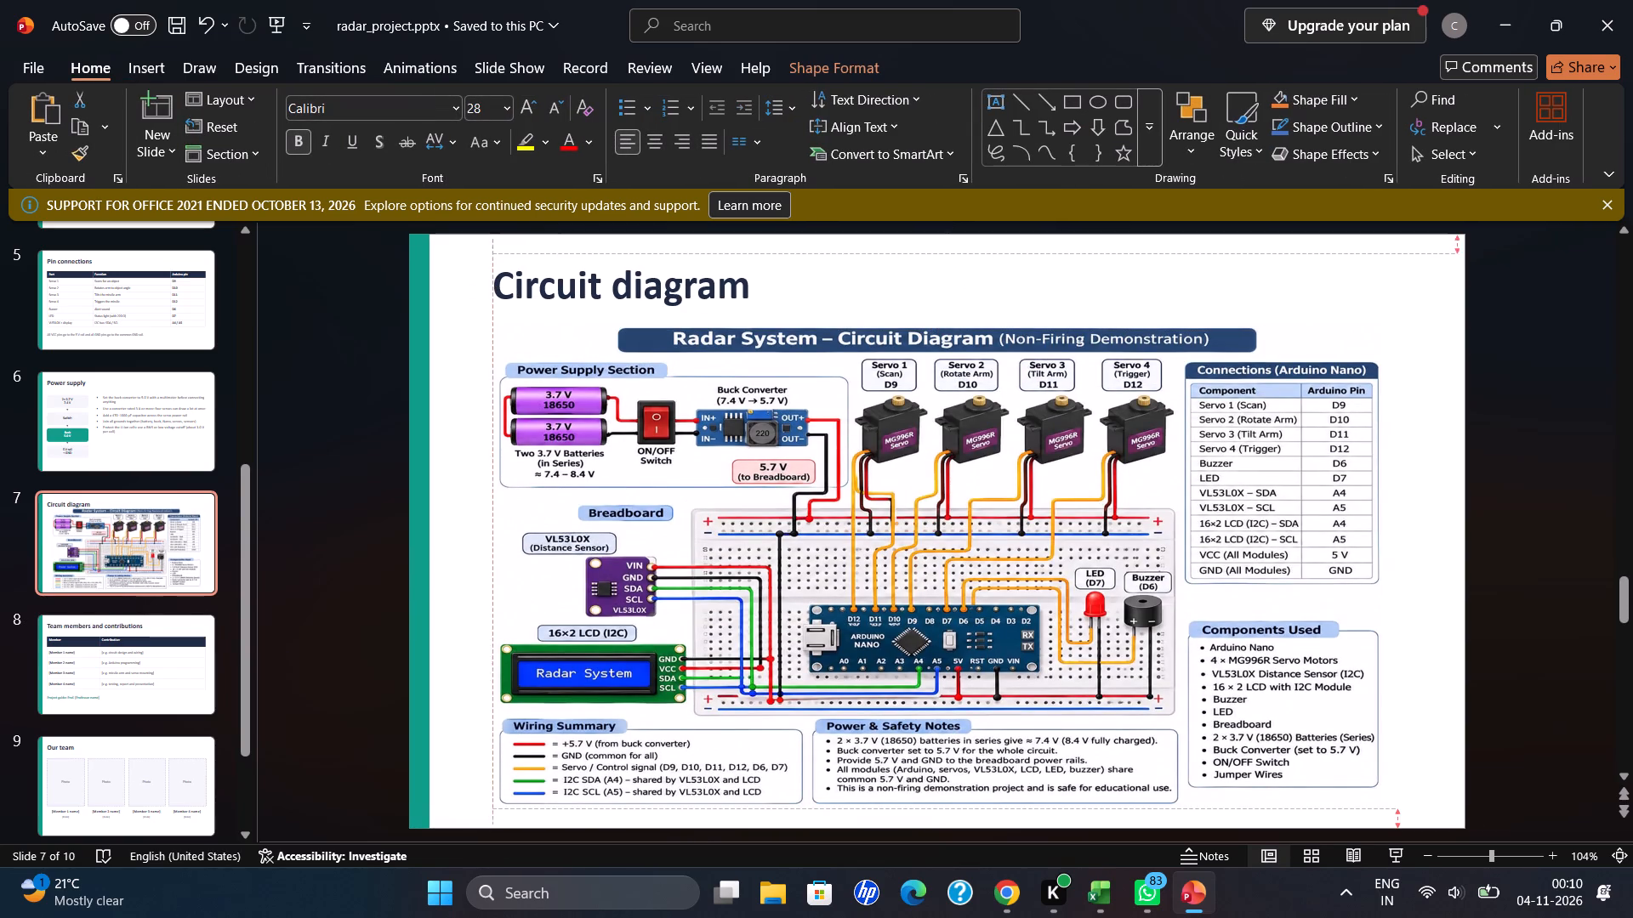
drag(885, 264, 968, 258)
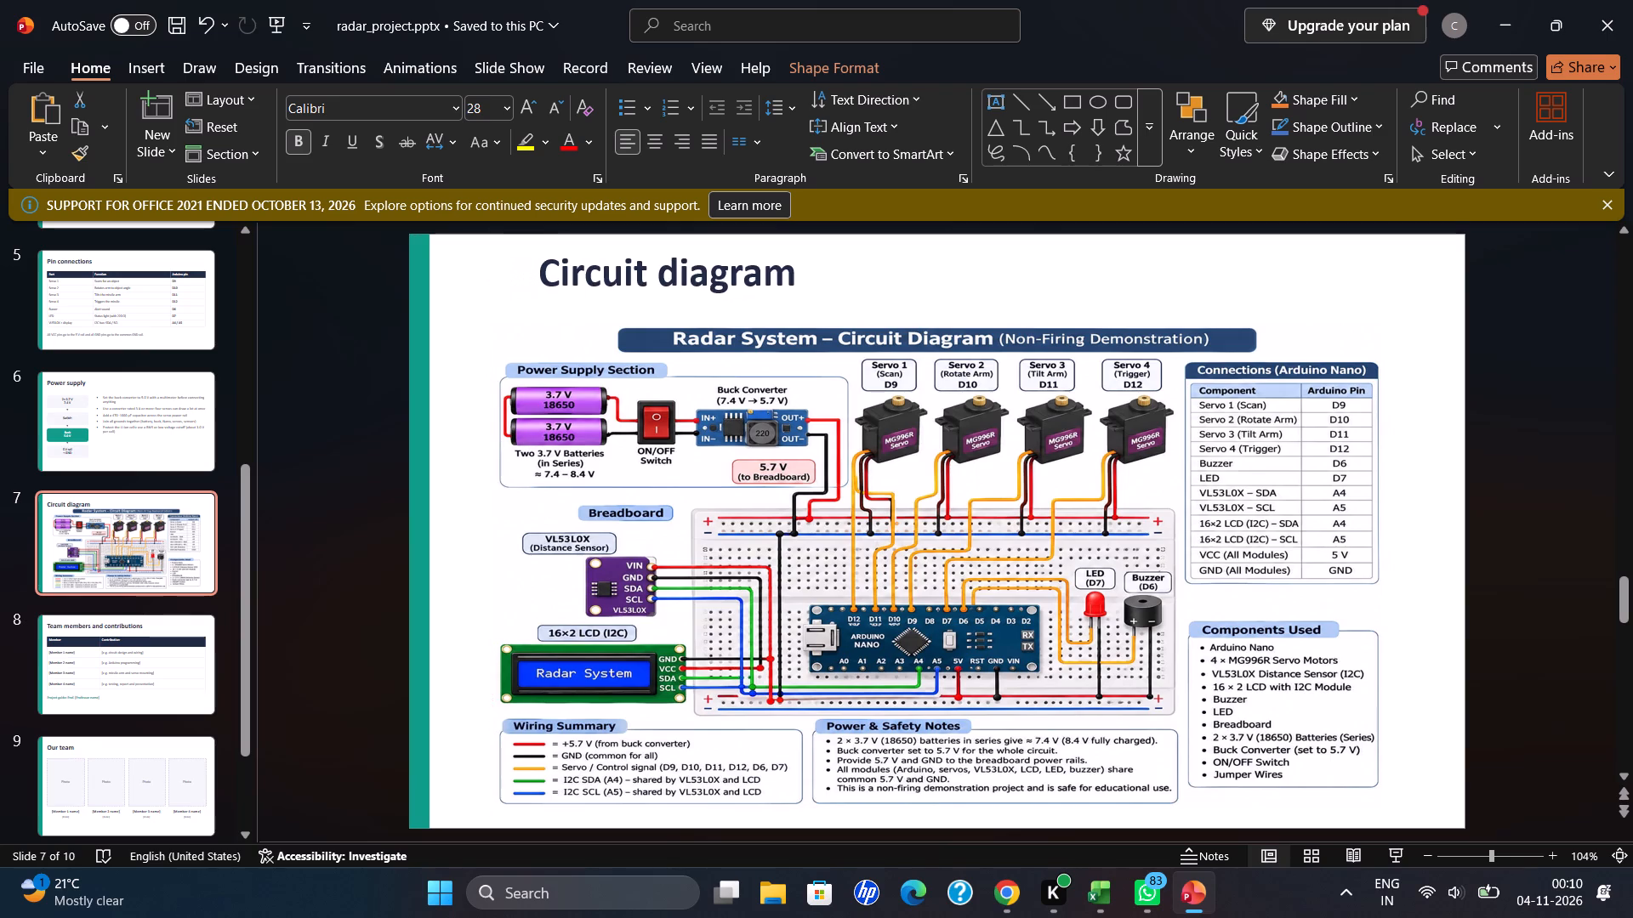
drag(968, 258, 1163, 246)
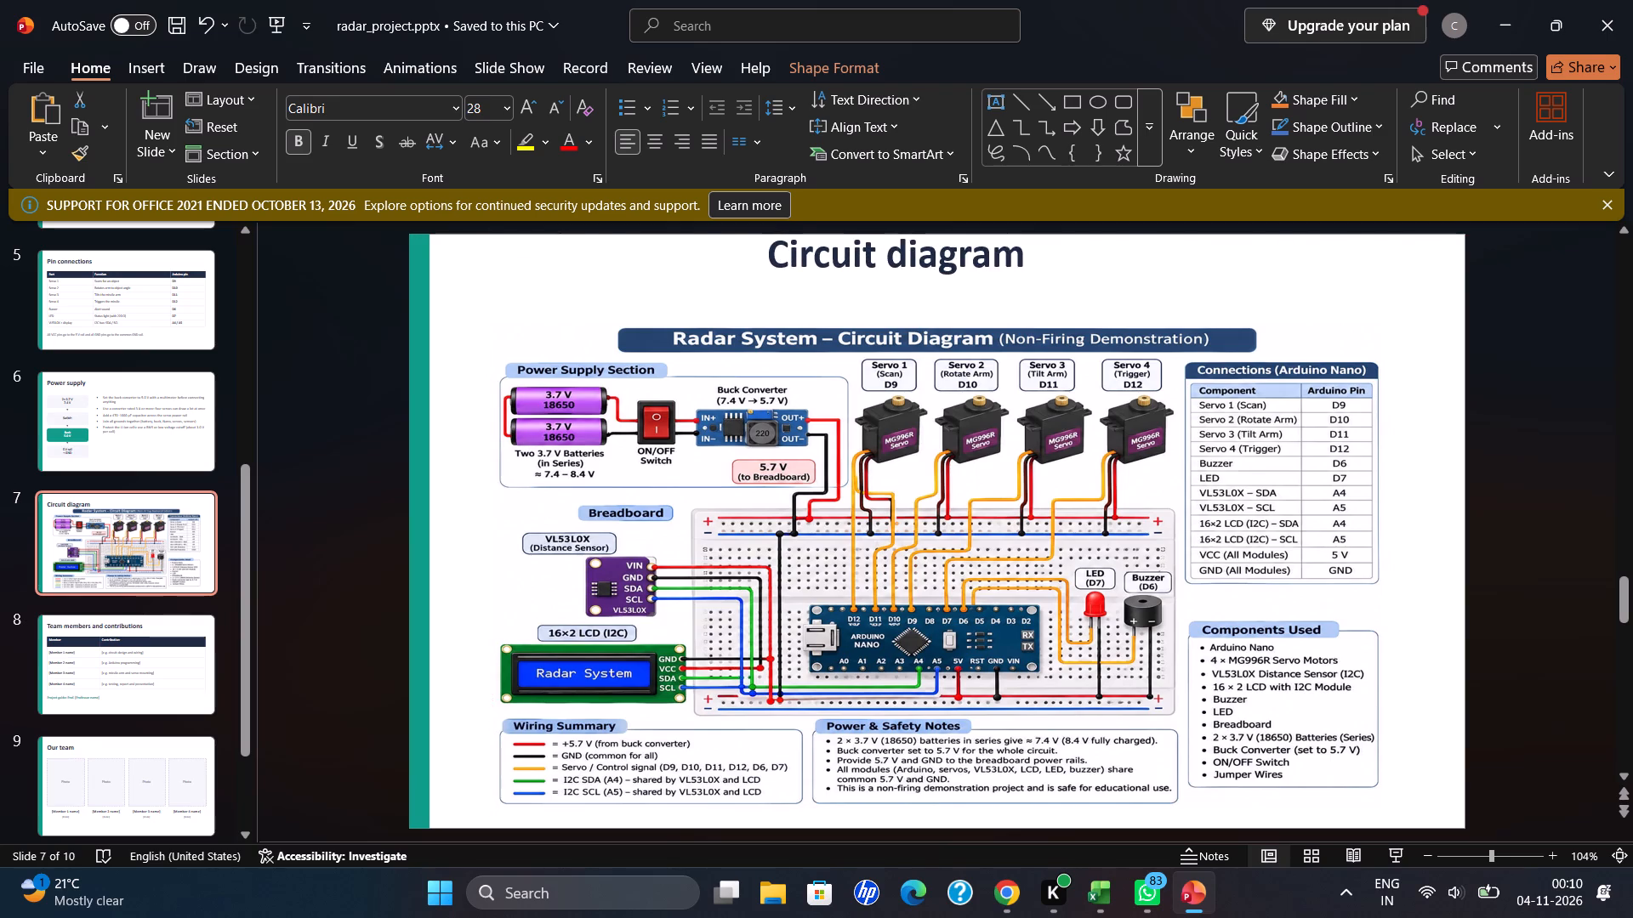
drag(1163, 246, 1162, 252)
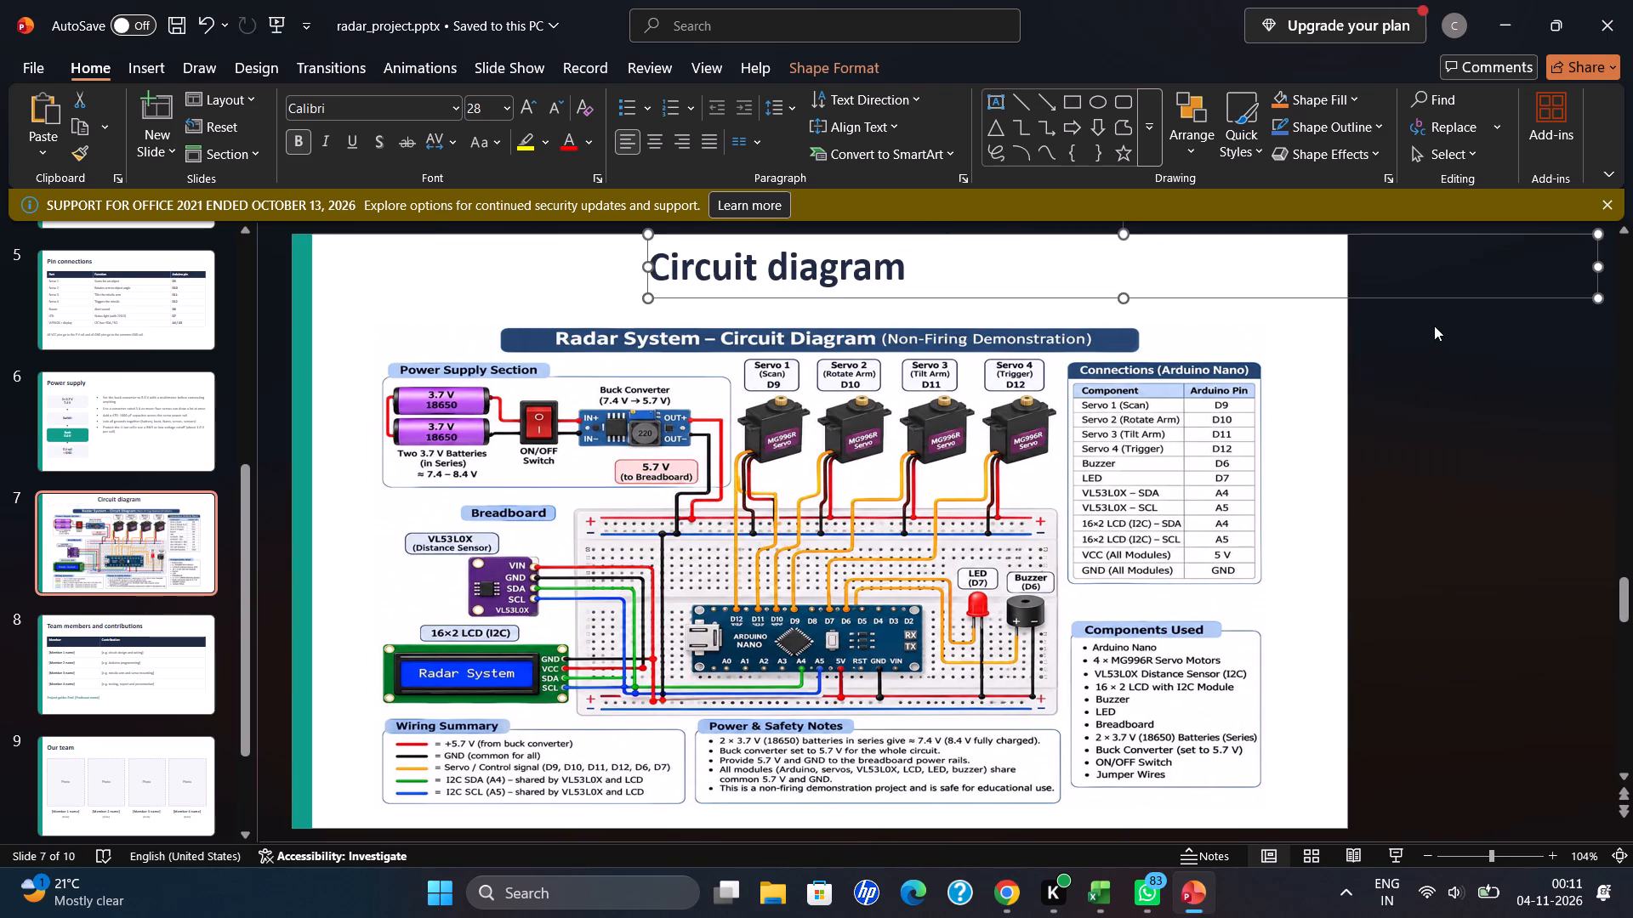
drag(1070, 275, 974, 289)
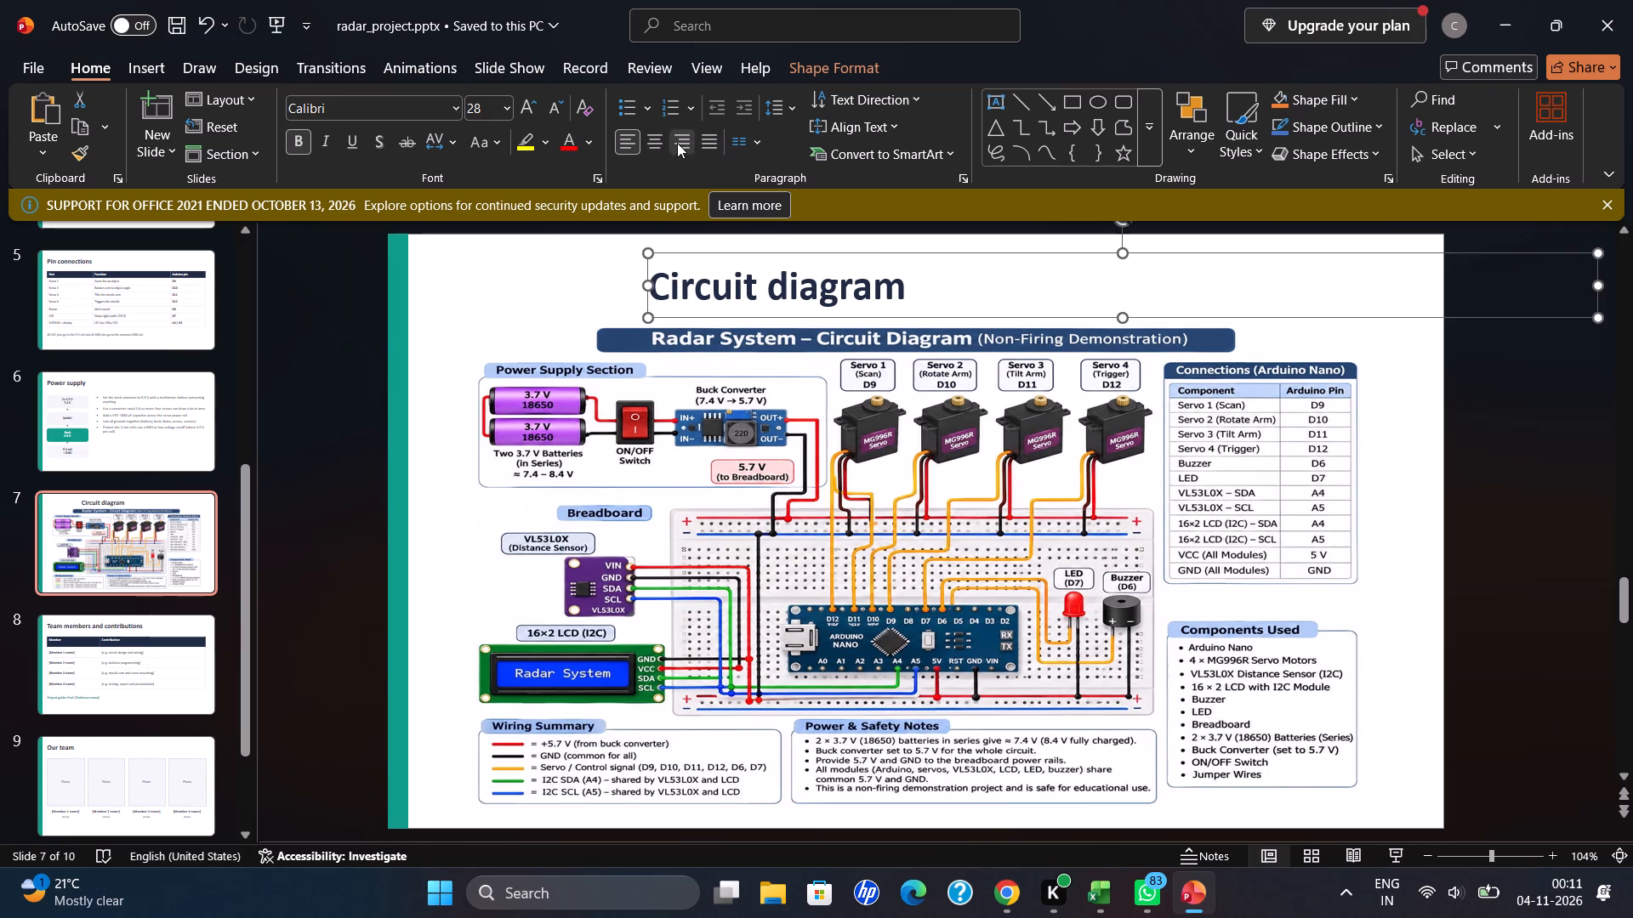
click(657, 144)
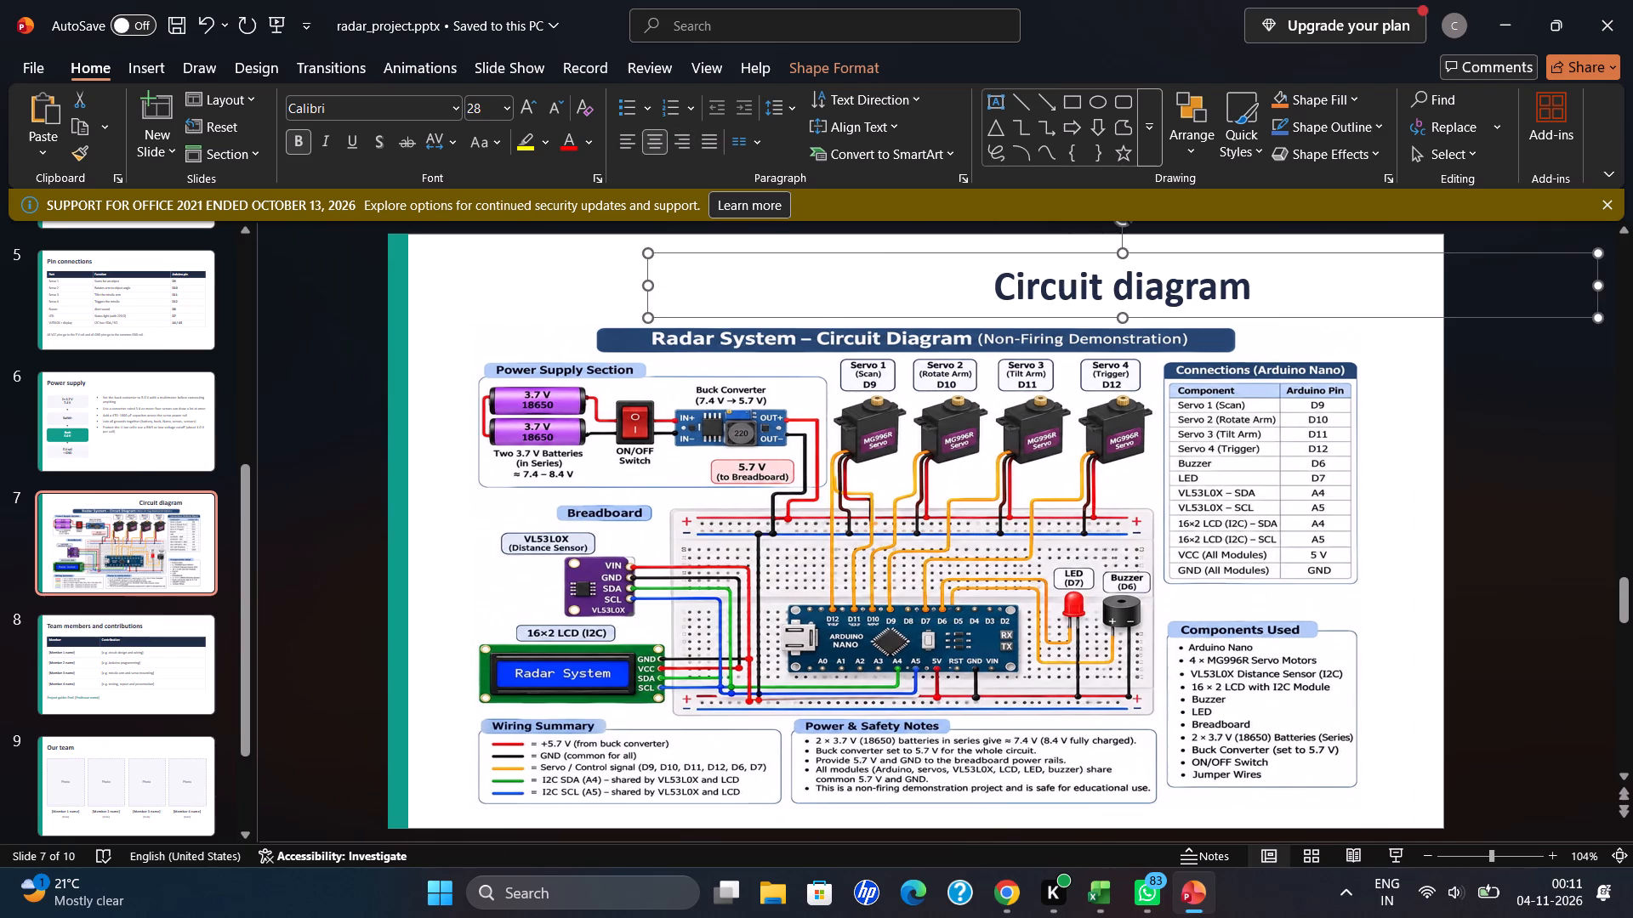
drag(1283, 283, 1075, 289)
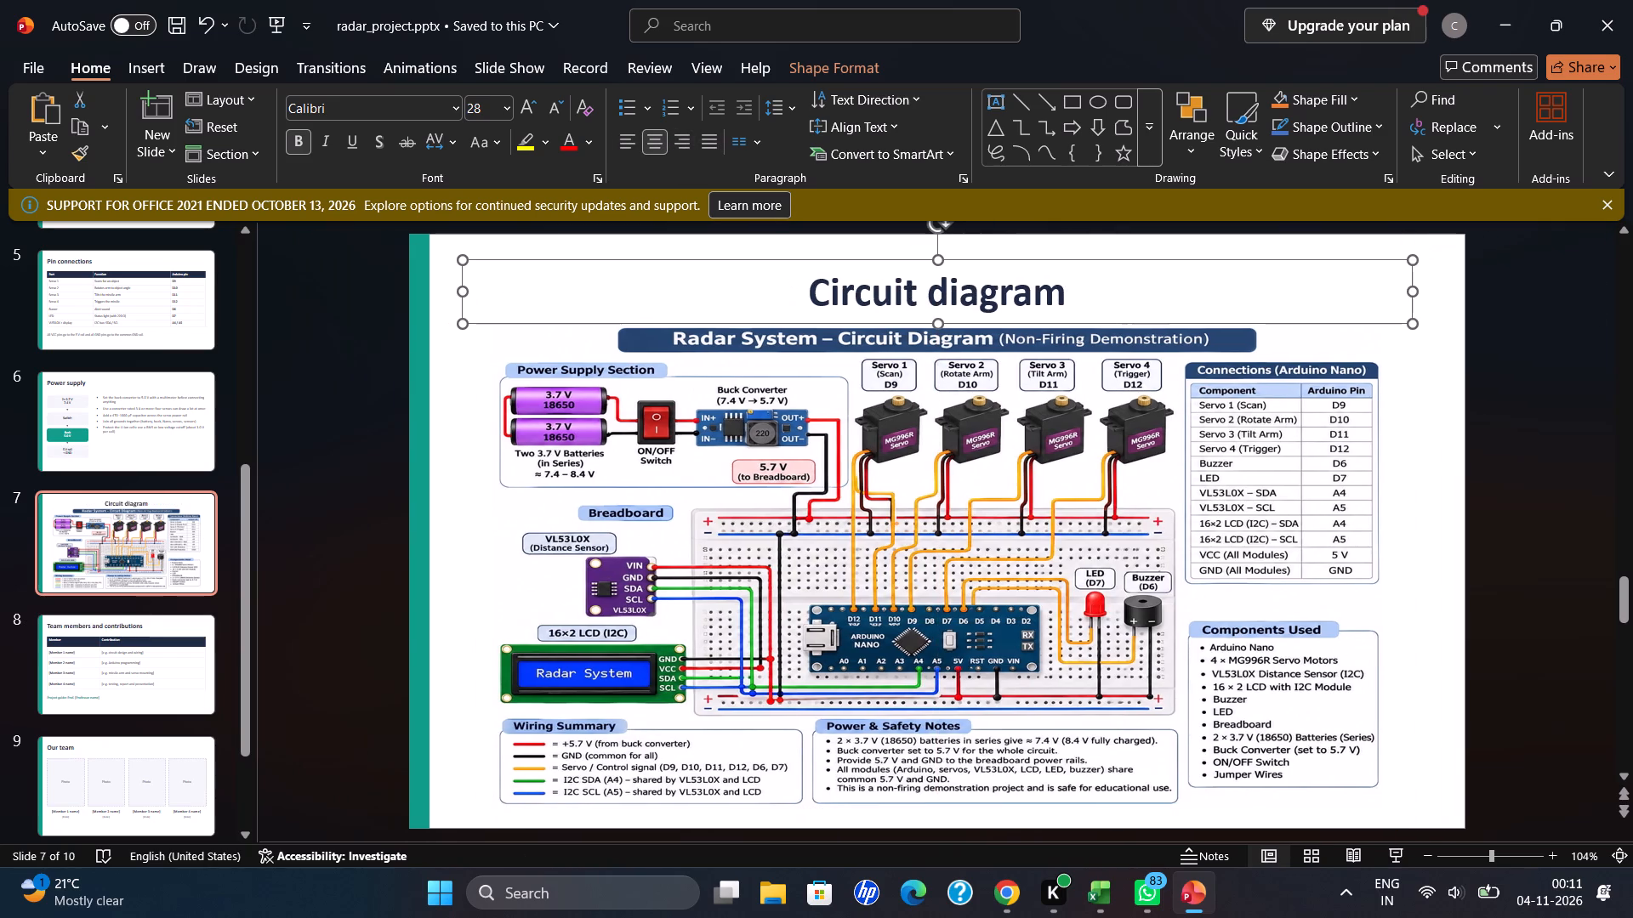
click(1489, 384)
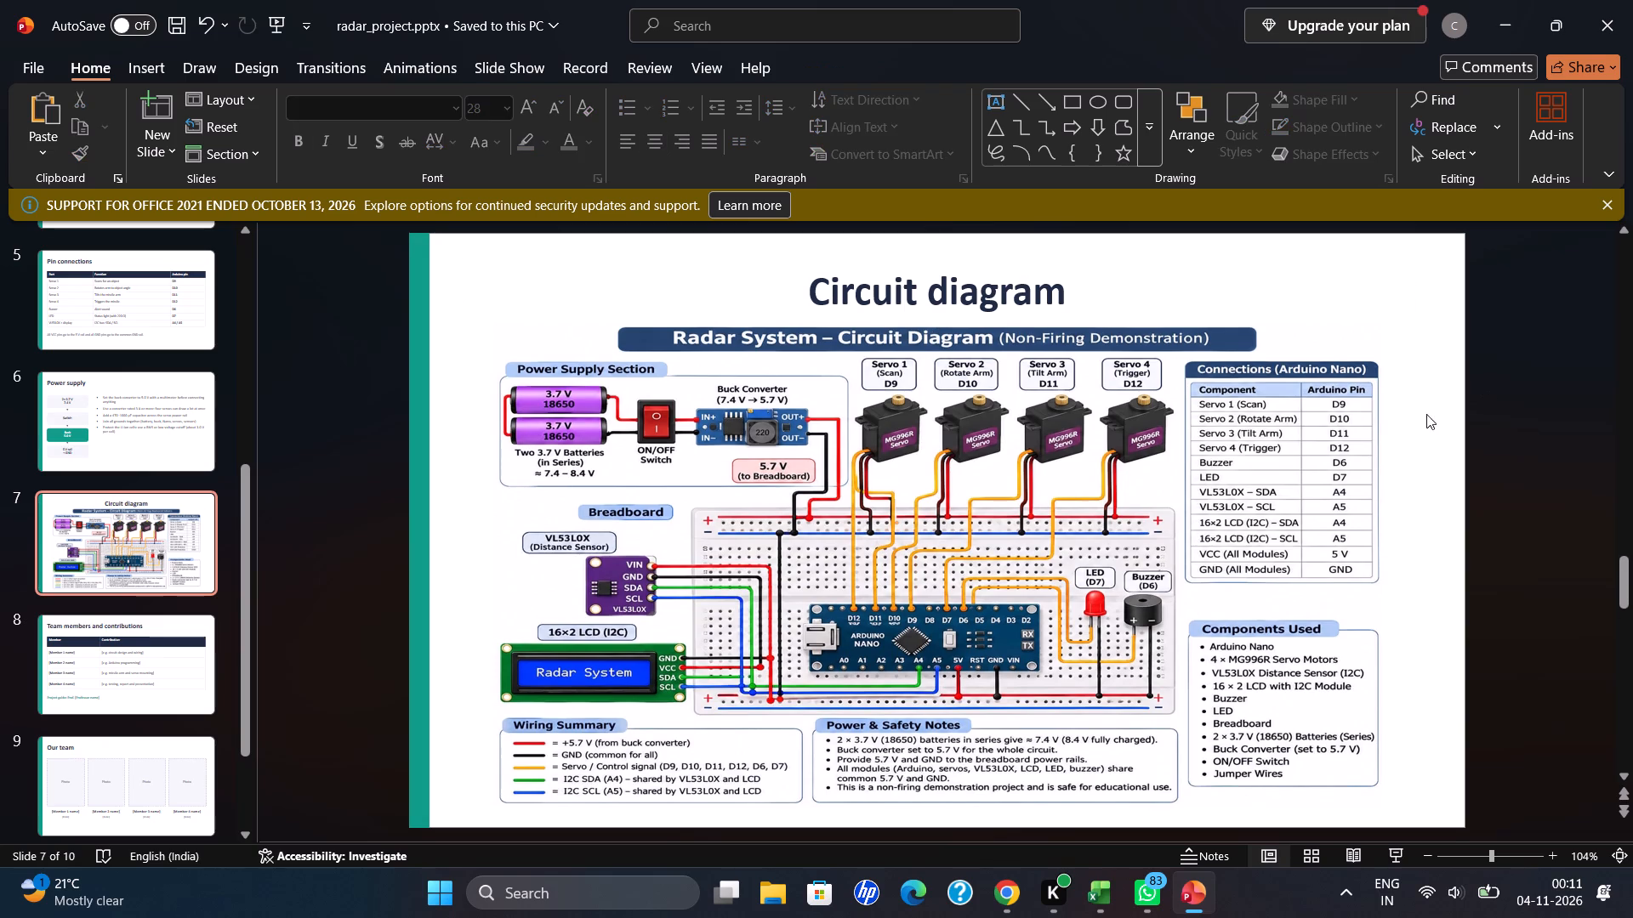
Shift the circuit picture slightly up and to the left beneath the slide title.
click(1066, 485)
click(995, 503)
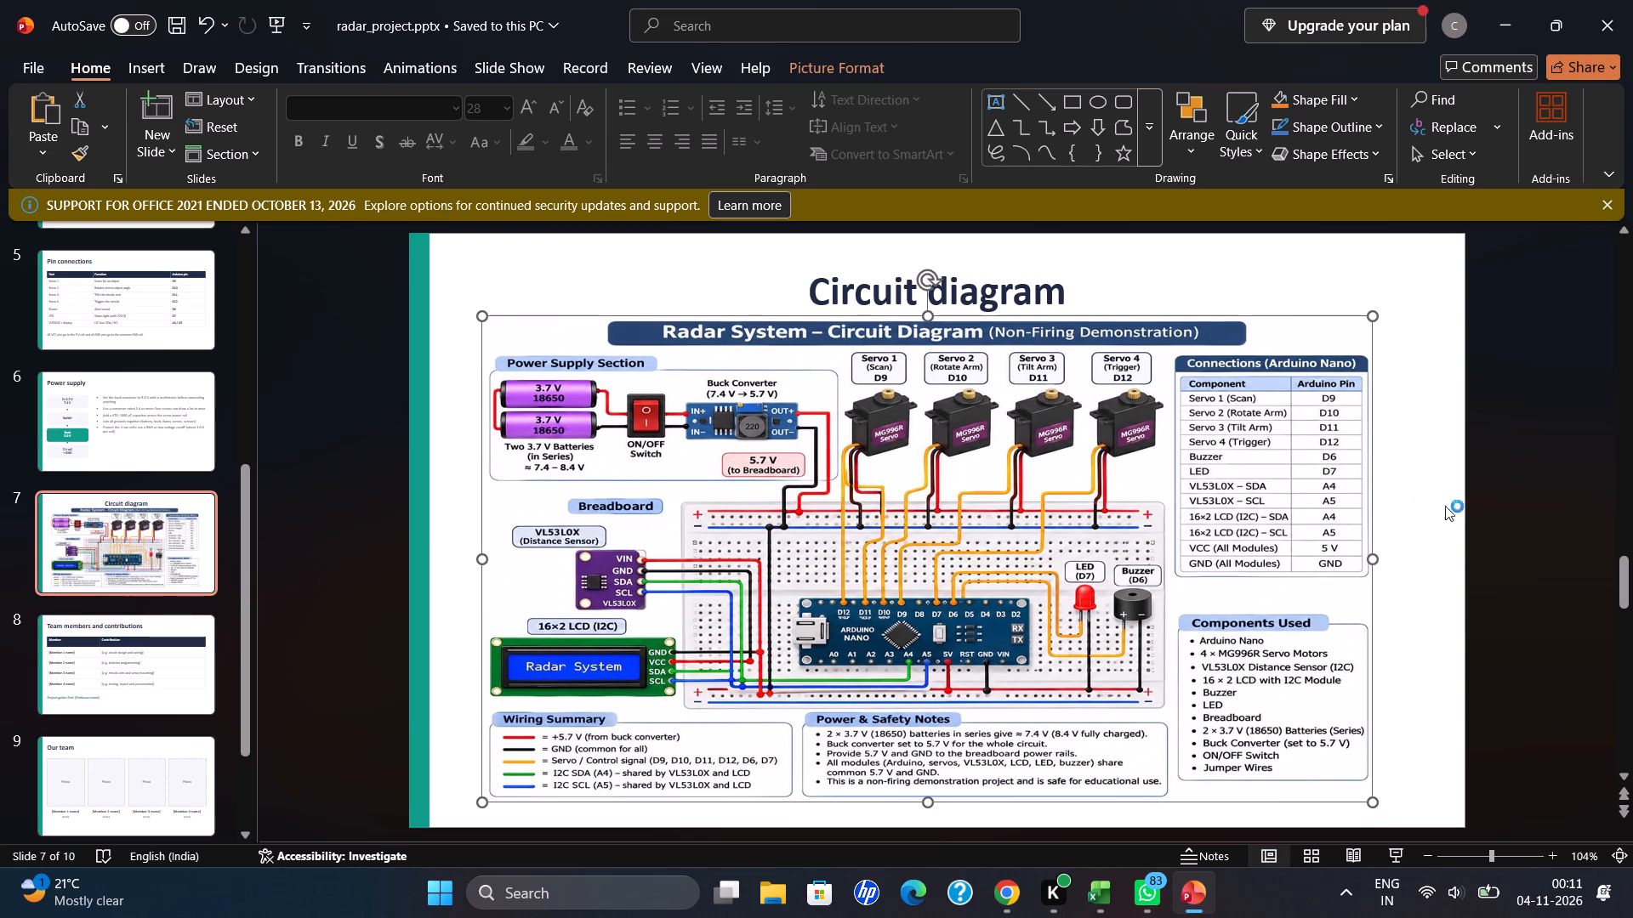
click(1505, 490)
Go to the Our team slide and cut the "Photo" labels from the Member 1 and Member 2 frames.
scroll(1405, 535, down, 2)
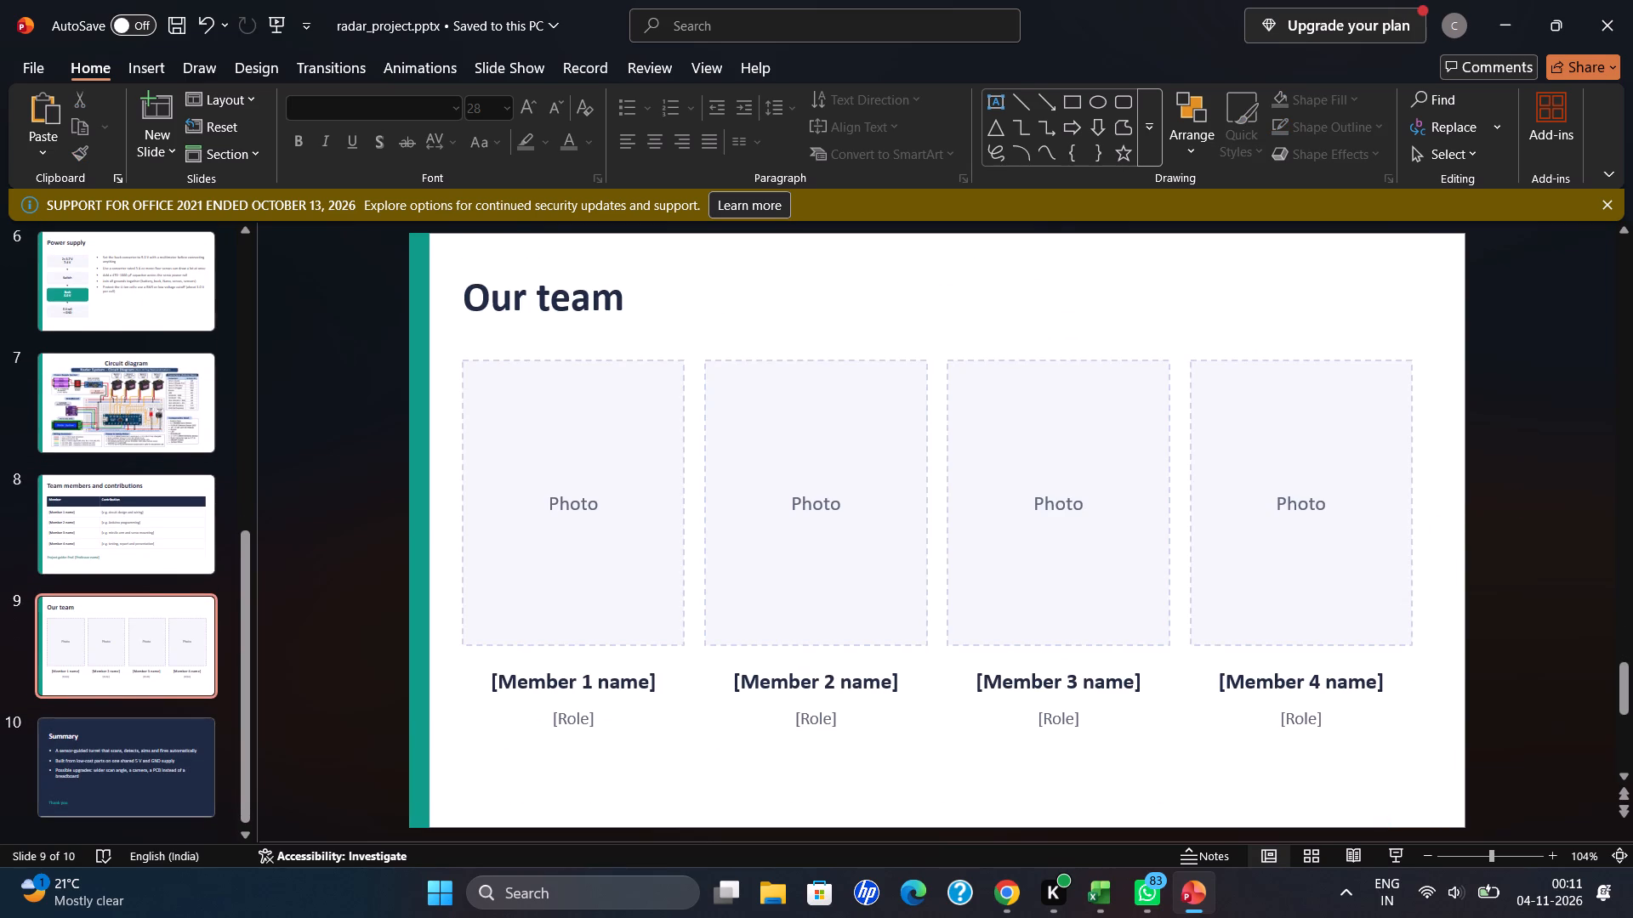
right_click(582, 477)
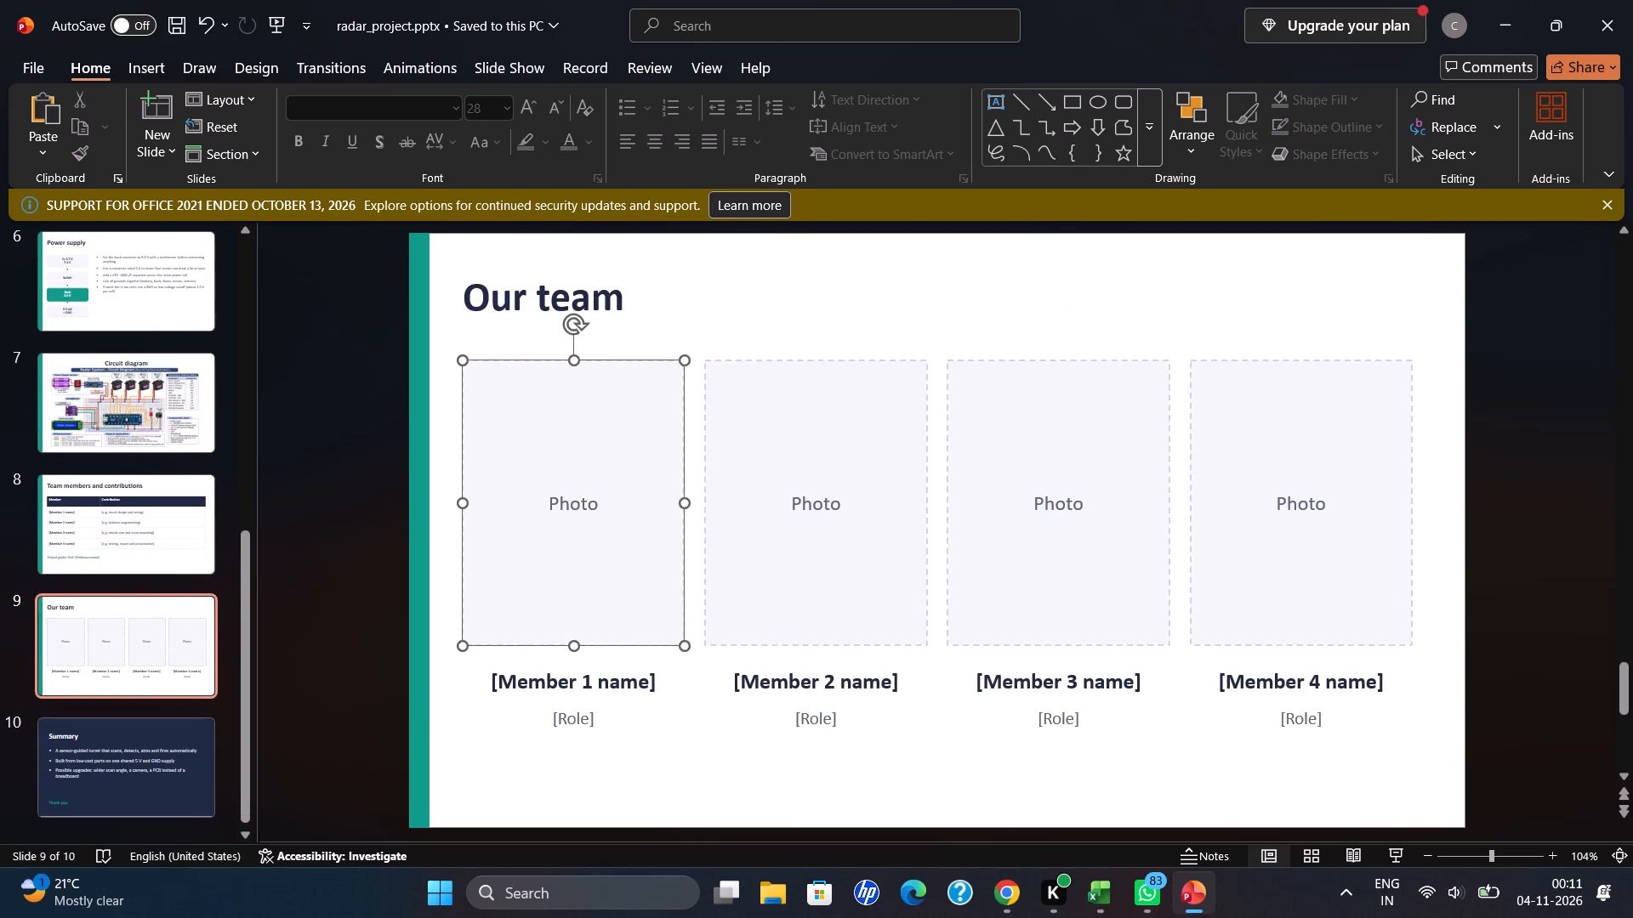
click(669, 328)
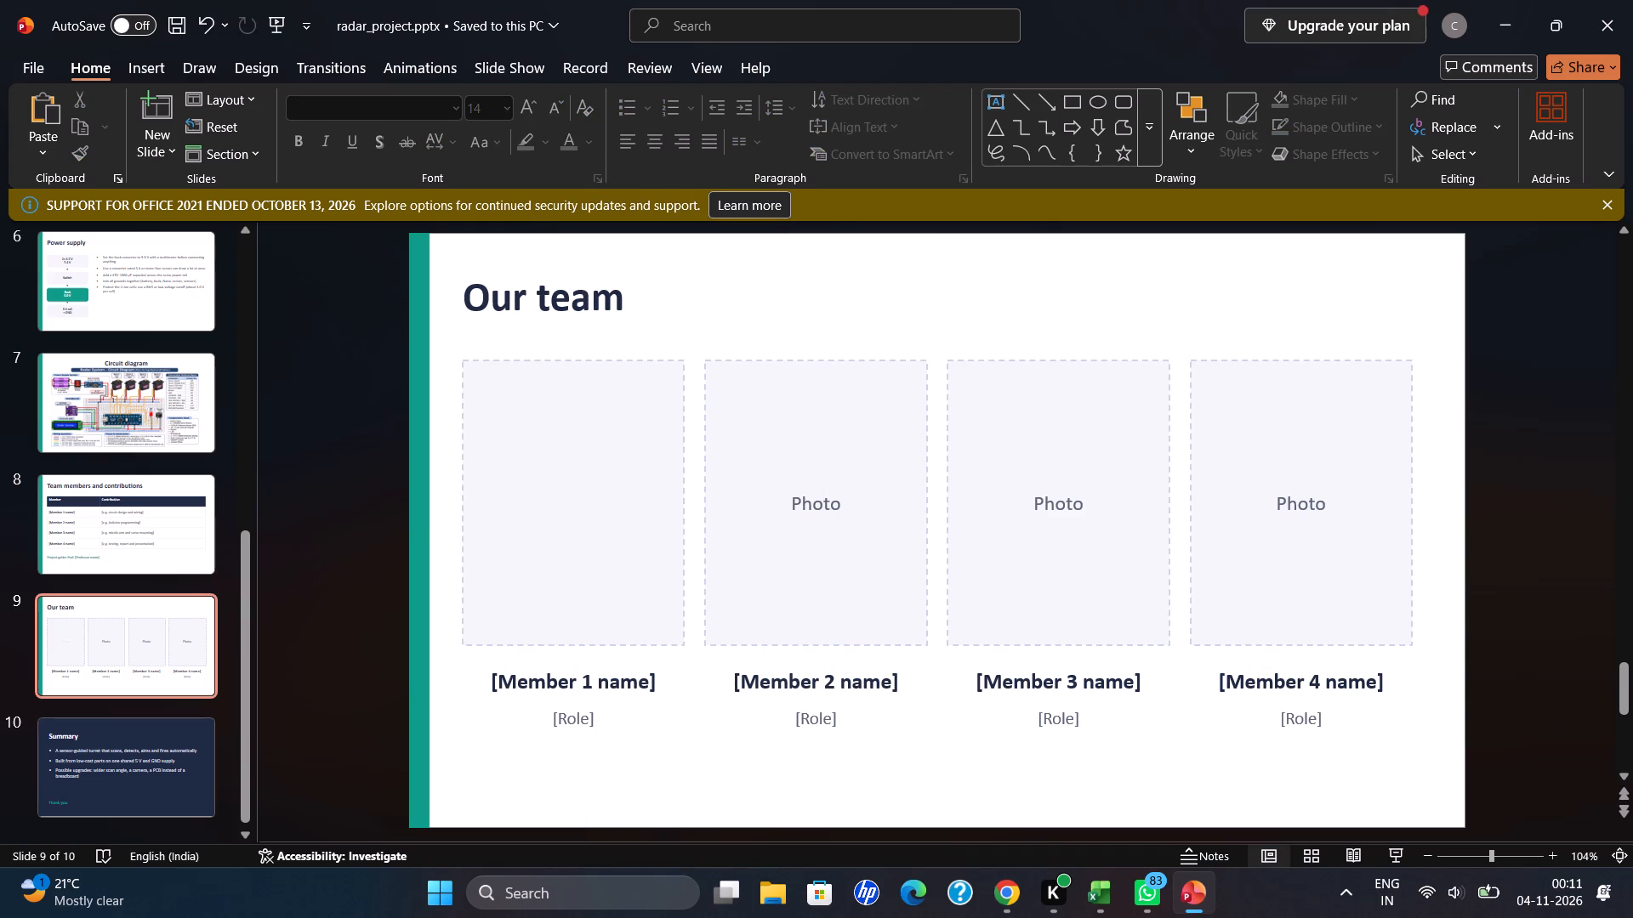
click(749, 400)
right_click(755, 399)
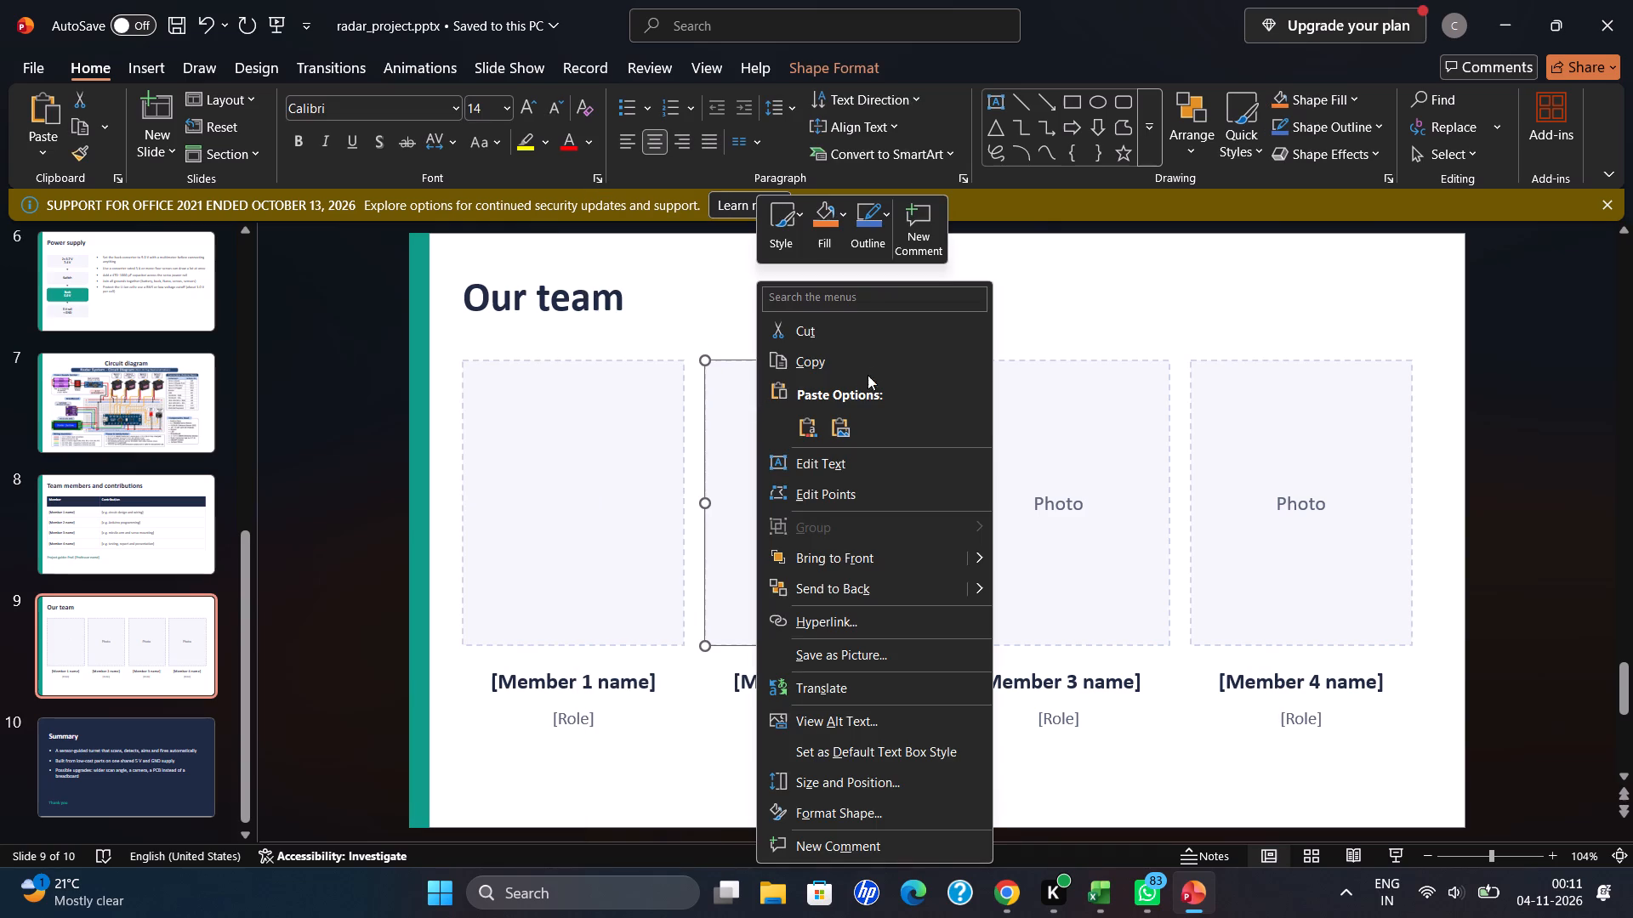
click(846, 336)
right_click(1015, 453)
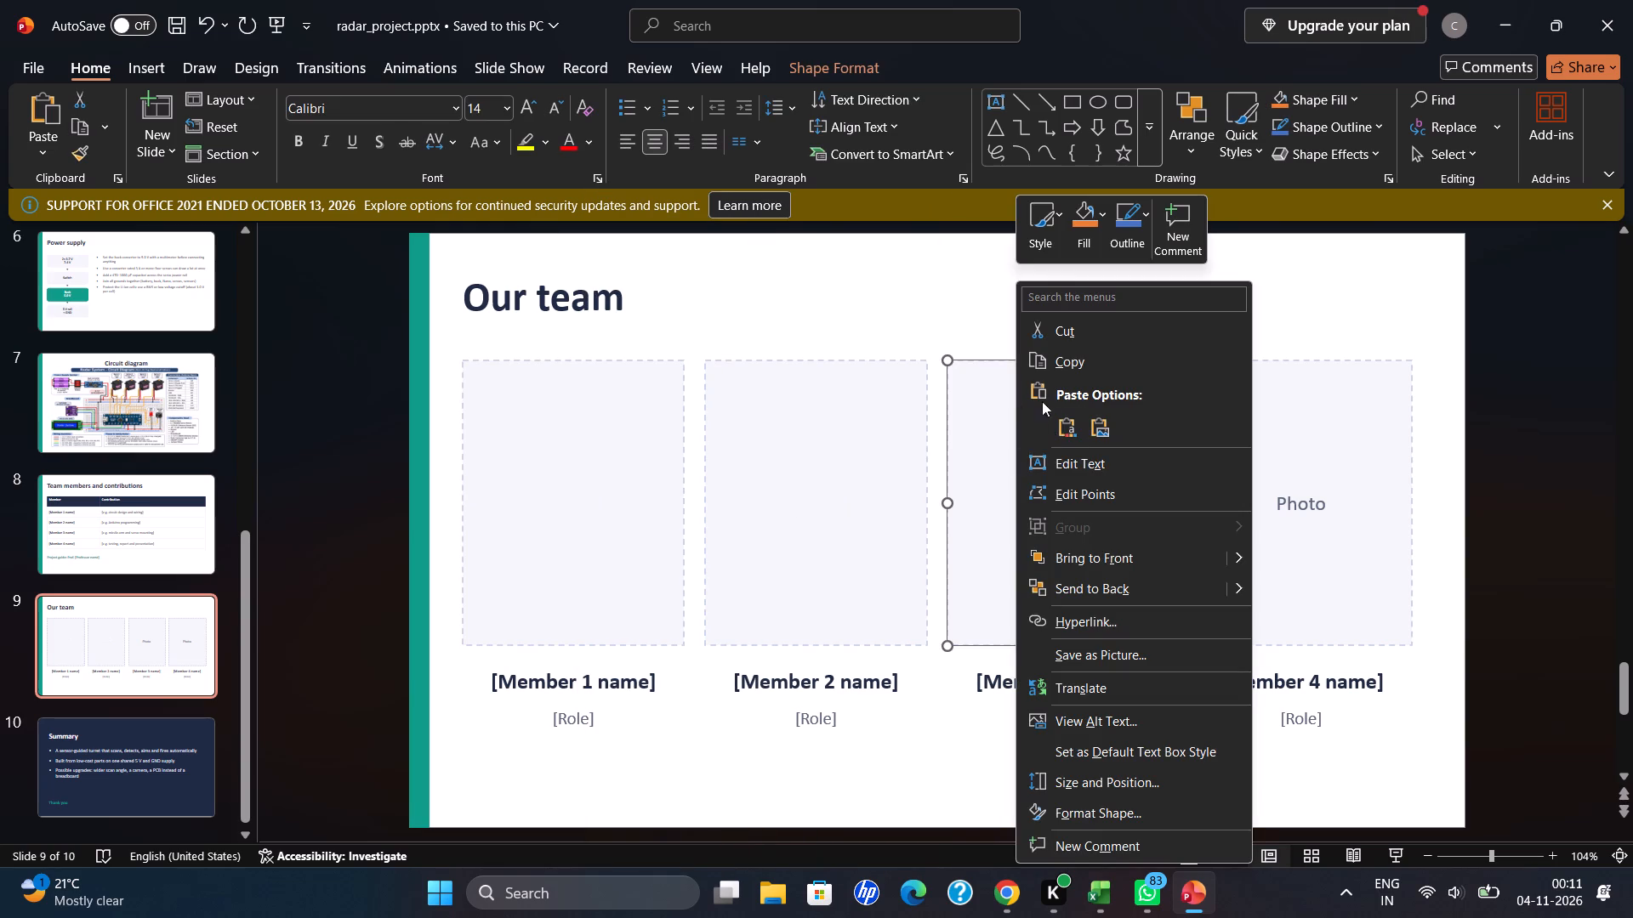
Cut the empty Member 1 and Member 2 photo frames and the "Photo" label in the Member 3 frame.
click(586, 388)
double_click(592, 388)
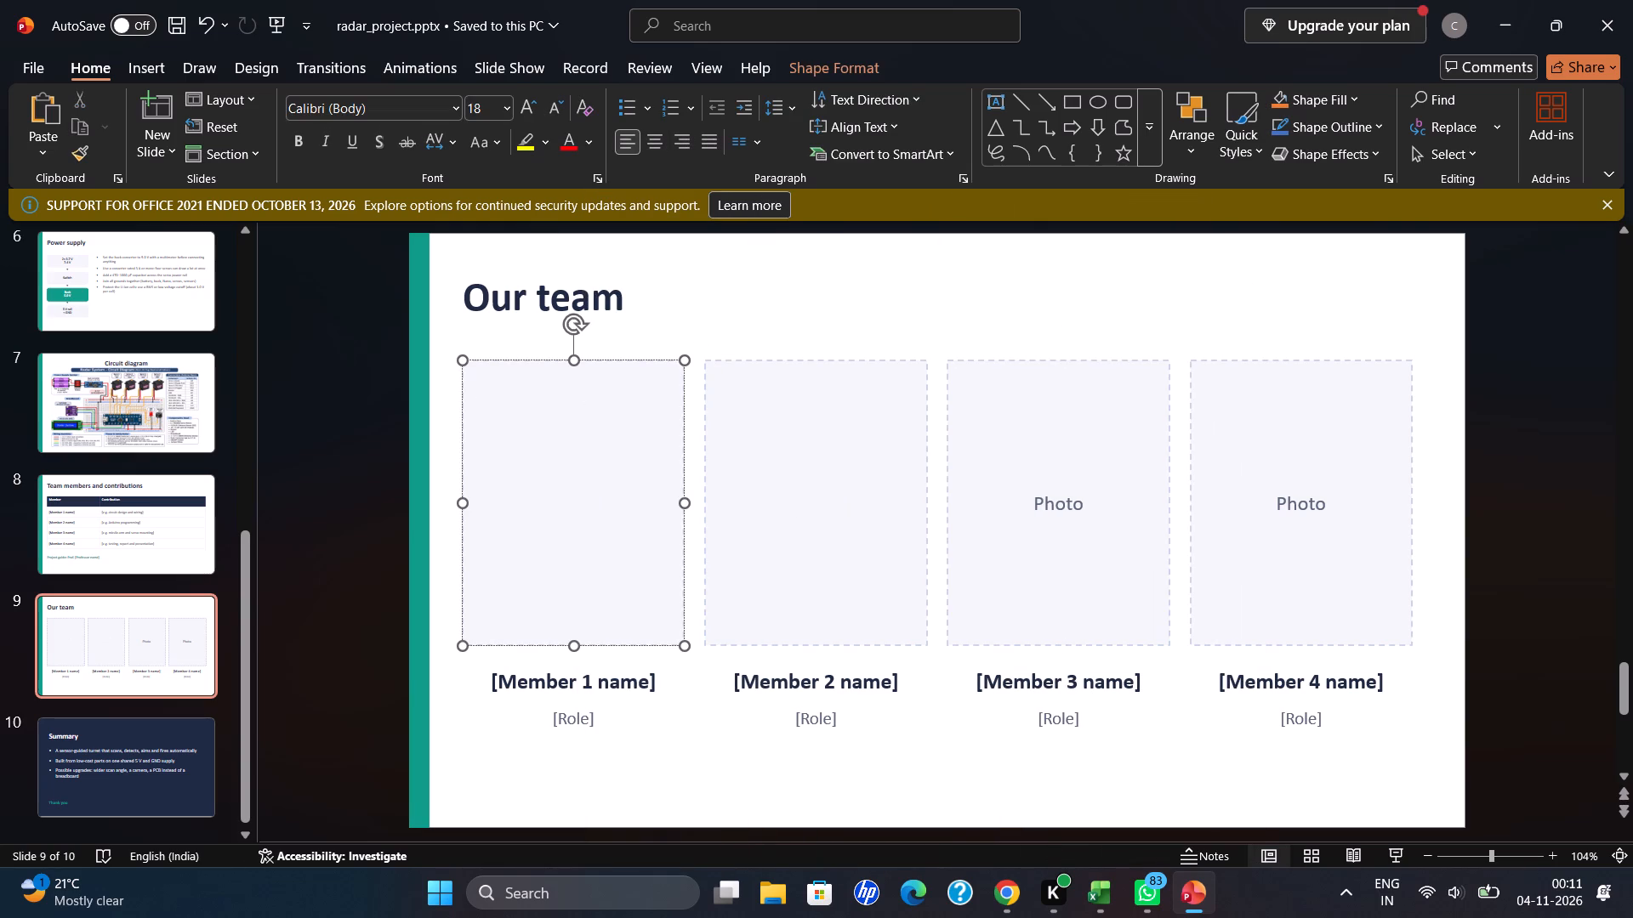
right_click(624, 389)
click(689, 329)
right_click(836, 413)
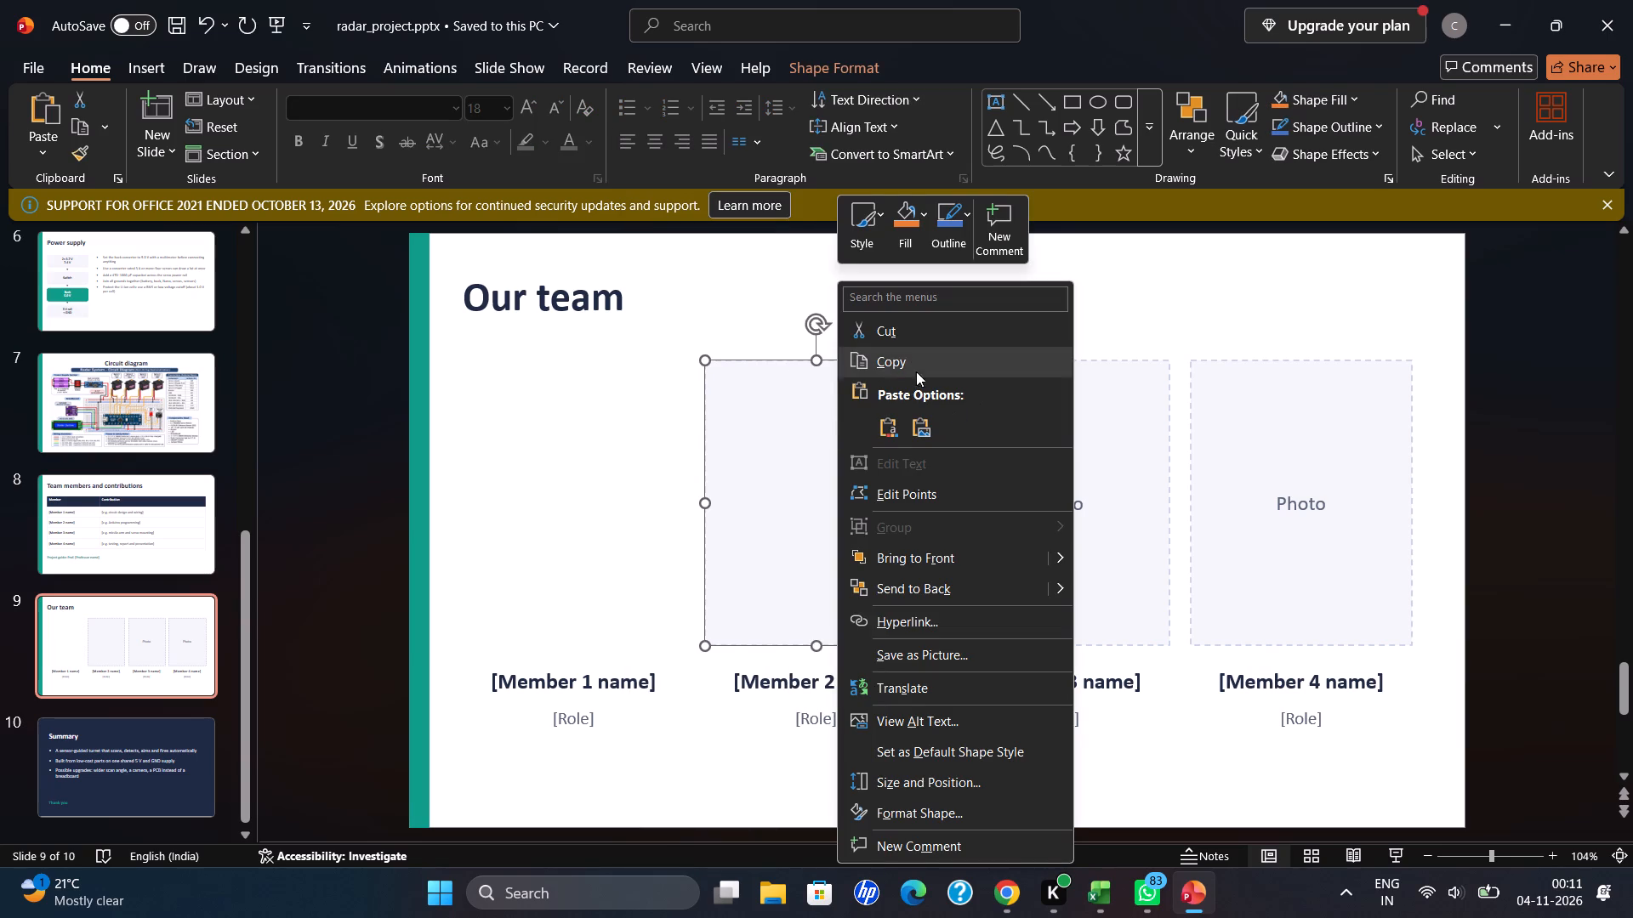
click(881, 338)
right_click(1016, 456)
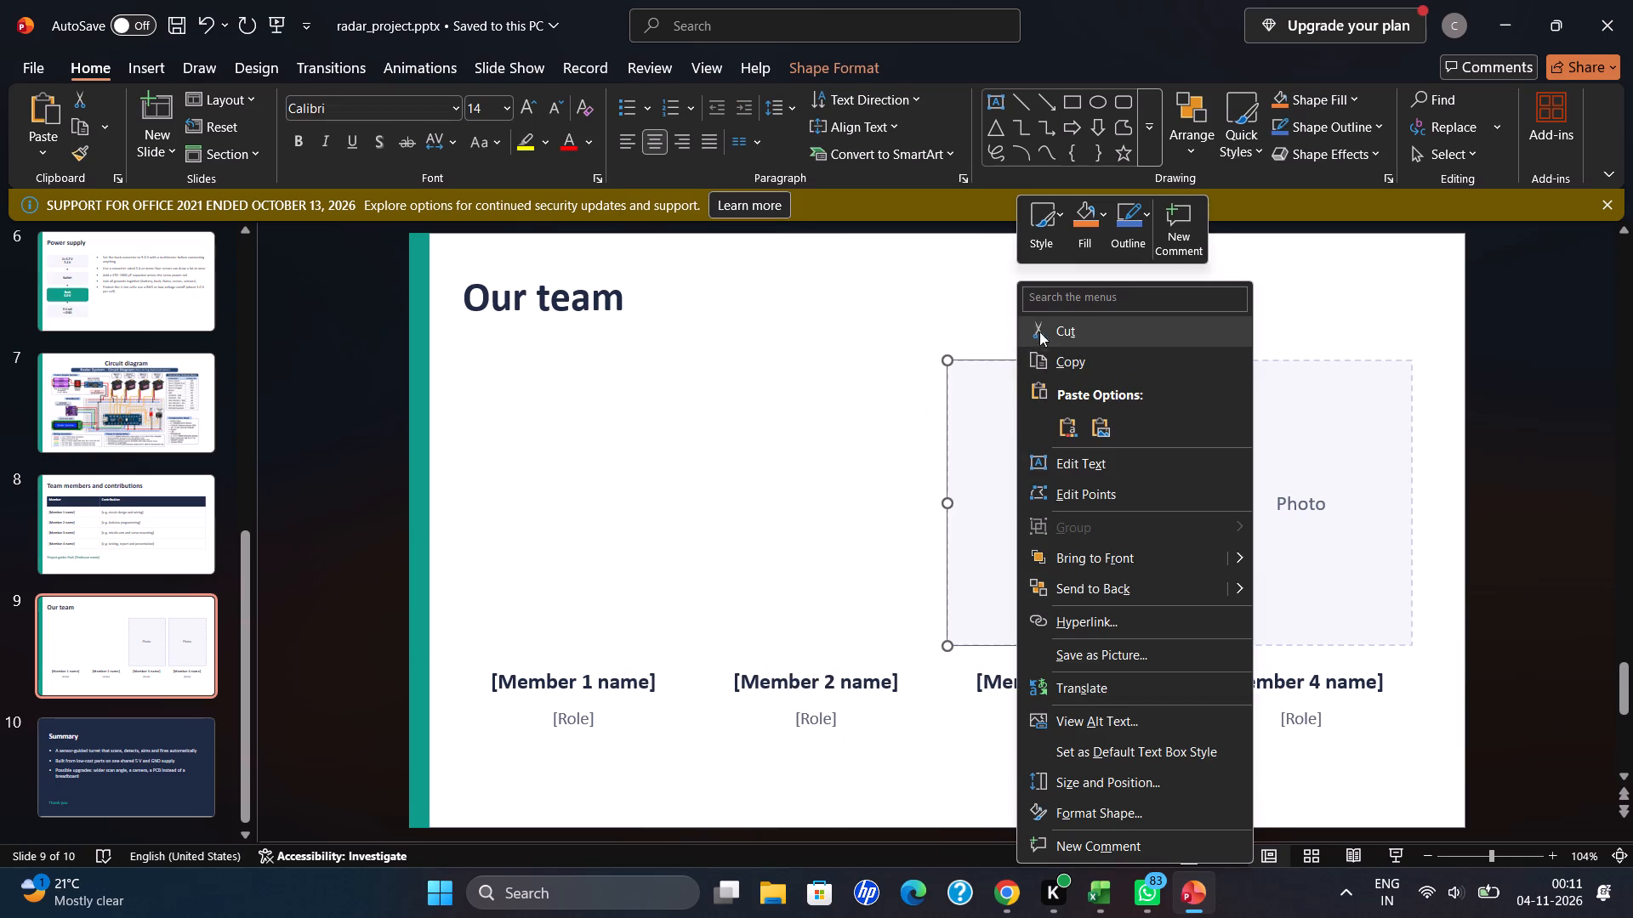
click(1039, 326)
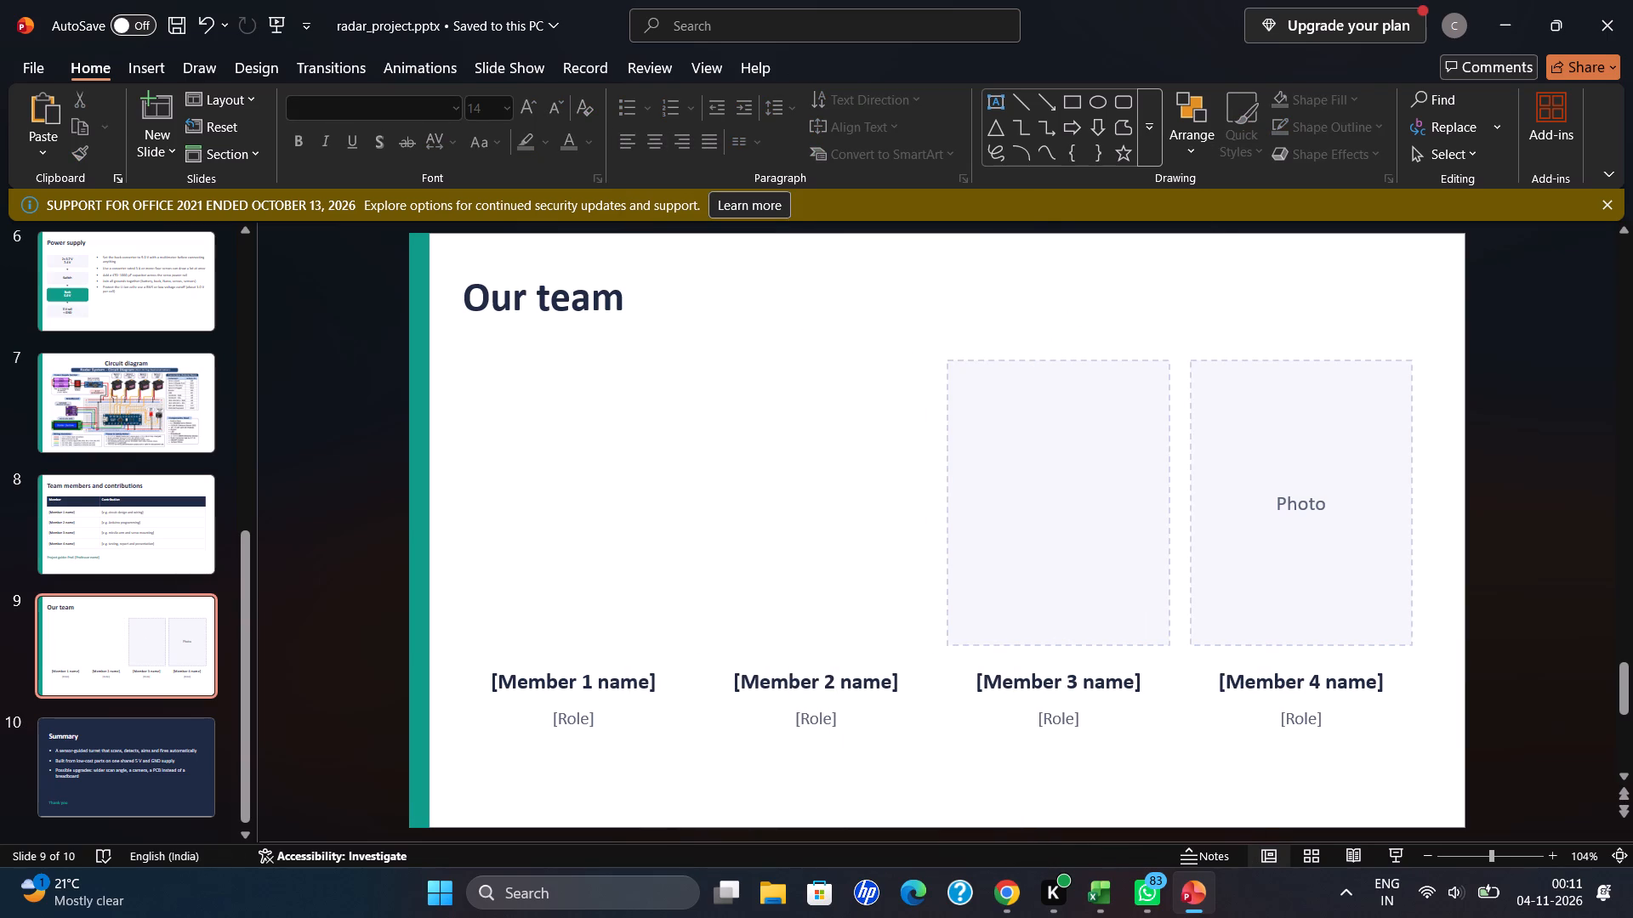
Cut the [Member 1 name], [Member 2 name] and [Member 3 name] text boxes from the Our team slide.
right_click(548, 685)
click(510, 387)
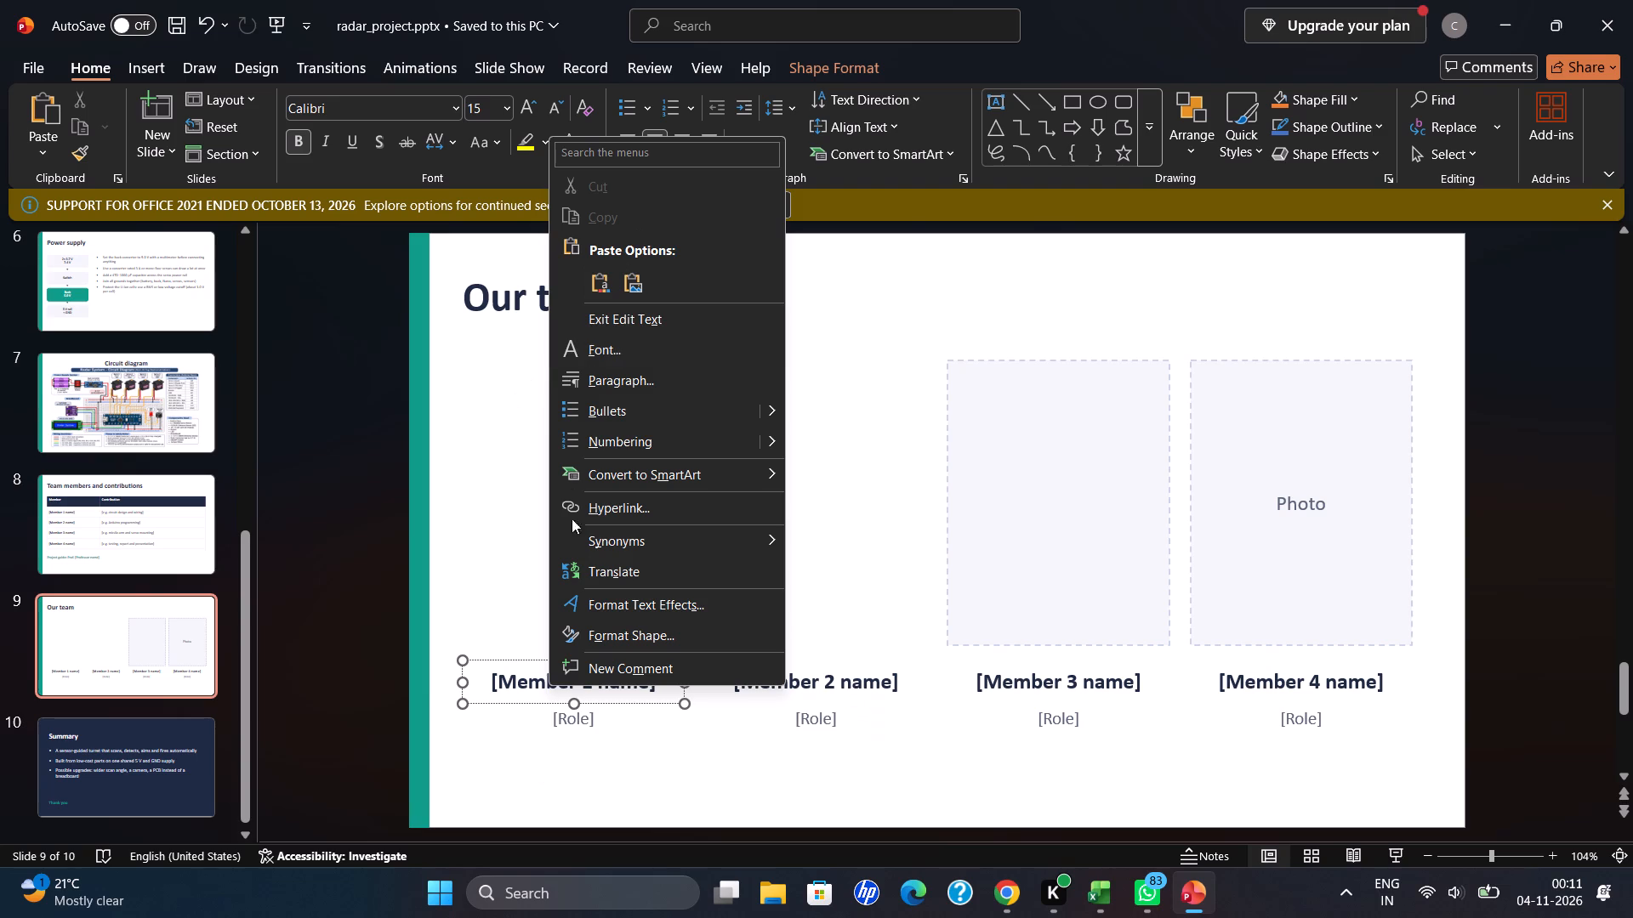
click(666, 691)
right_click(666, 691)
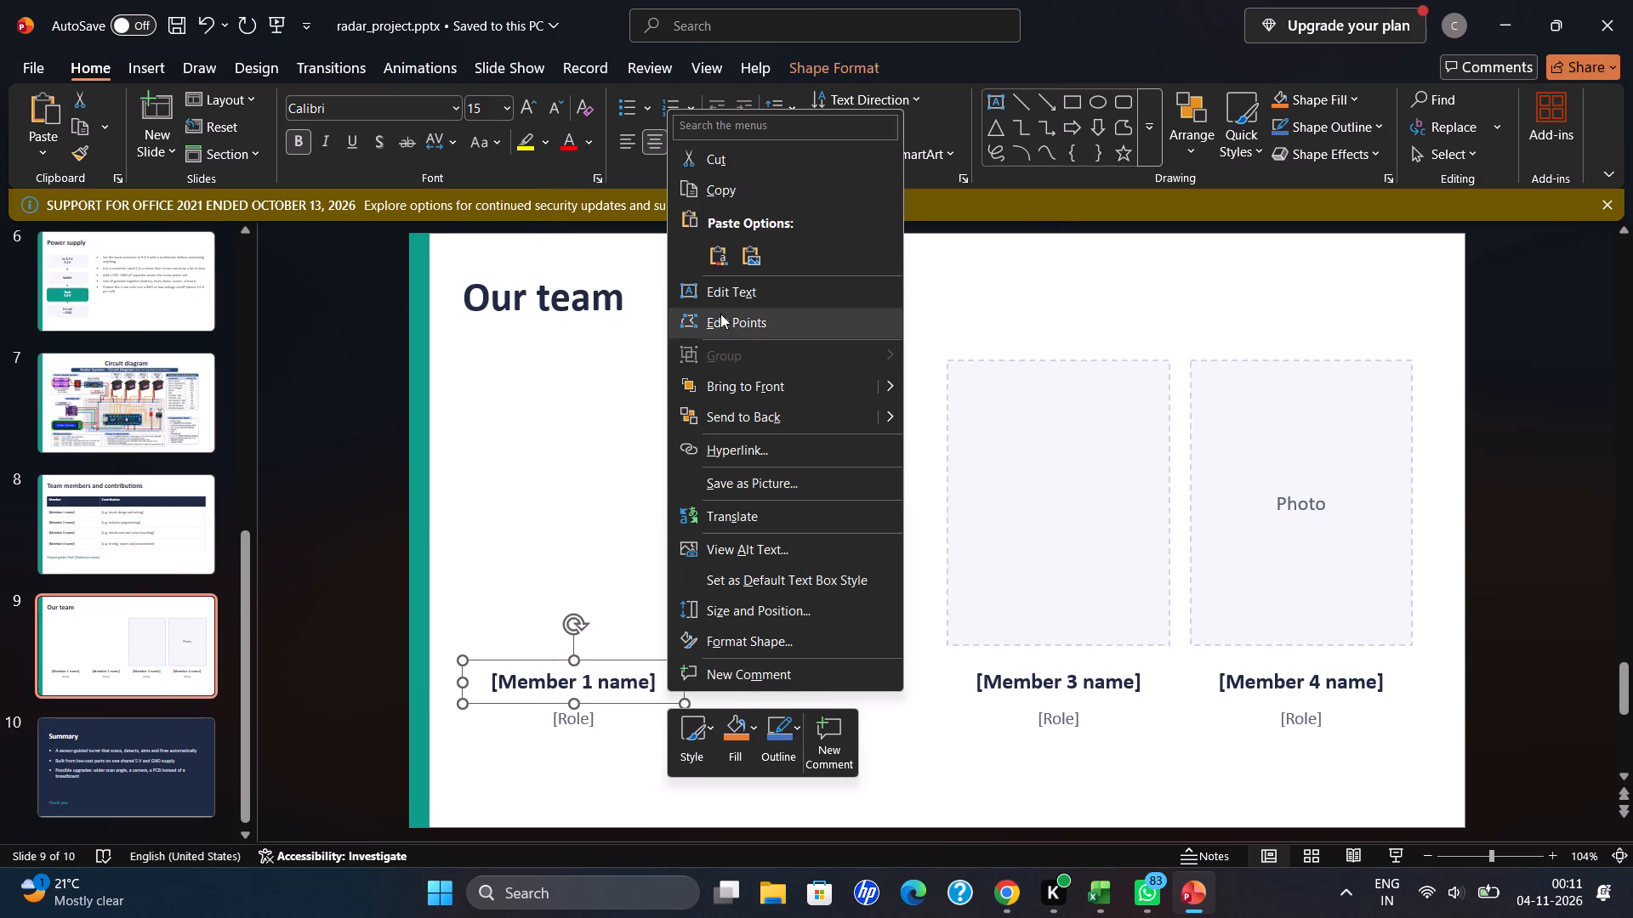
click(716, 162)
click(868, 691)
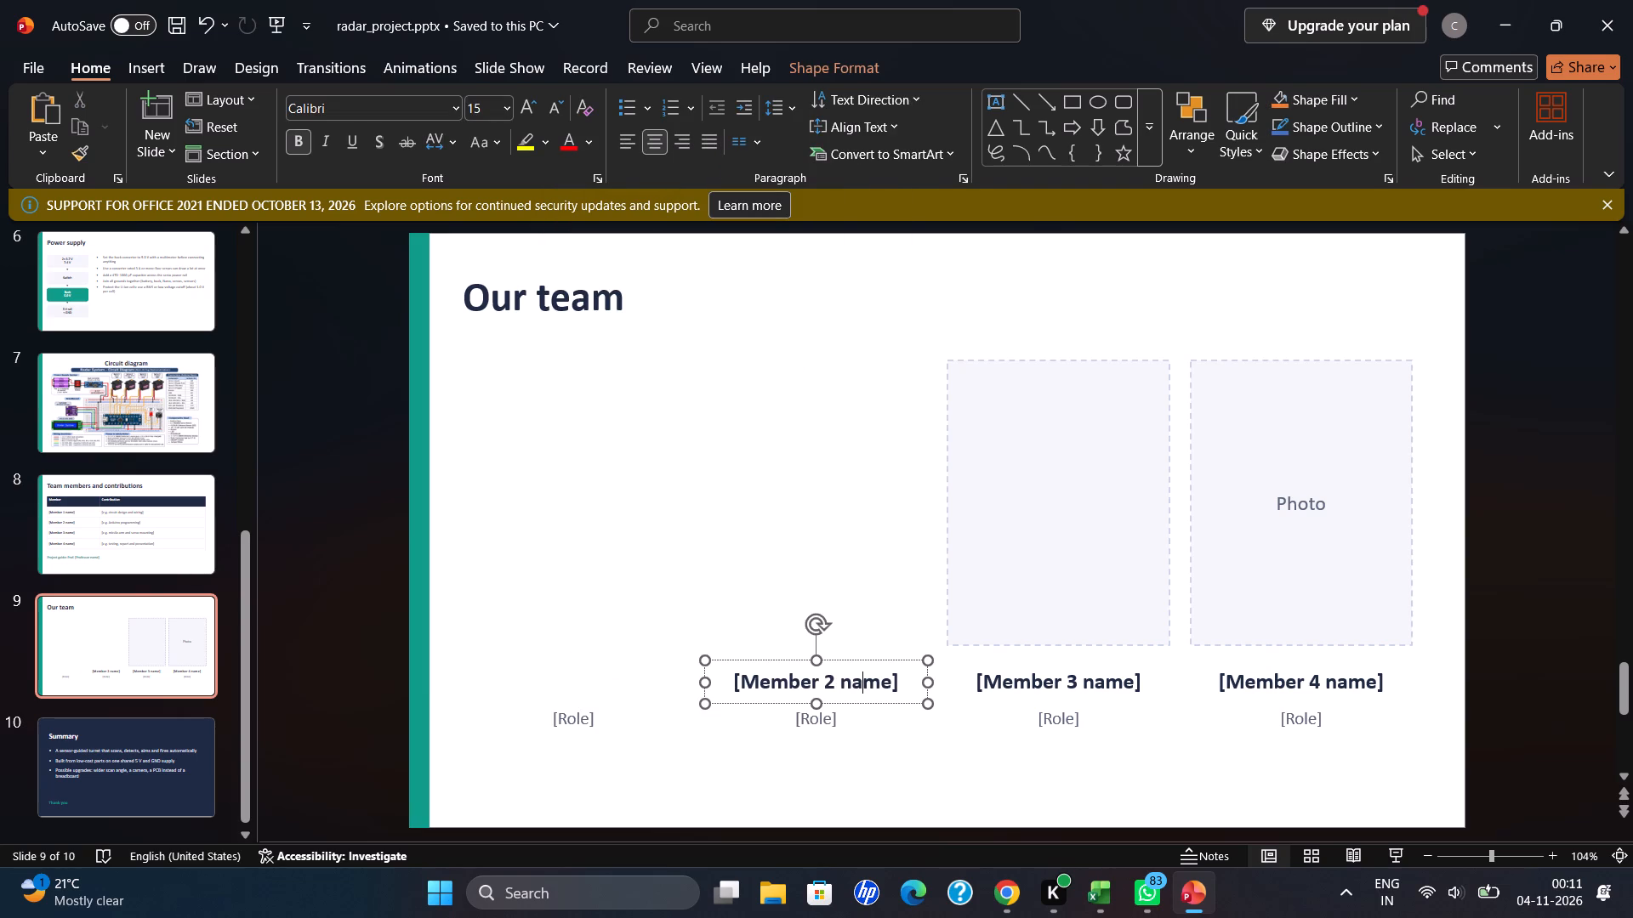
right_click(902, 685)
click(993, 155)
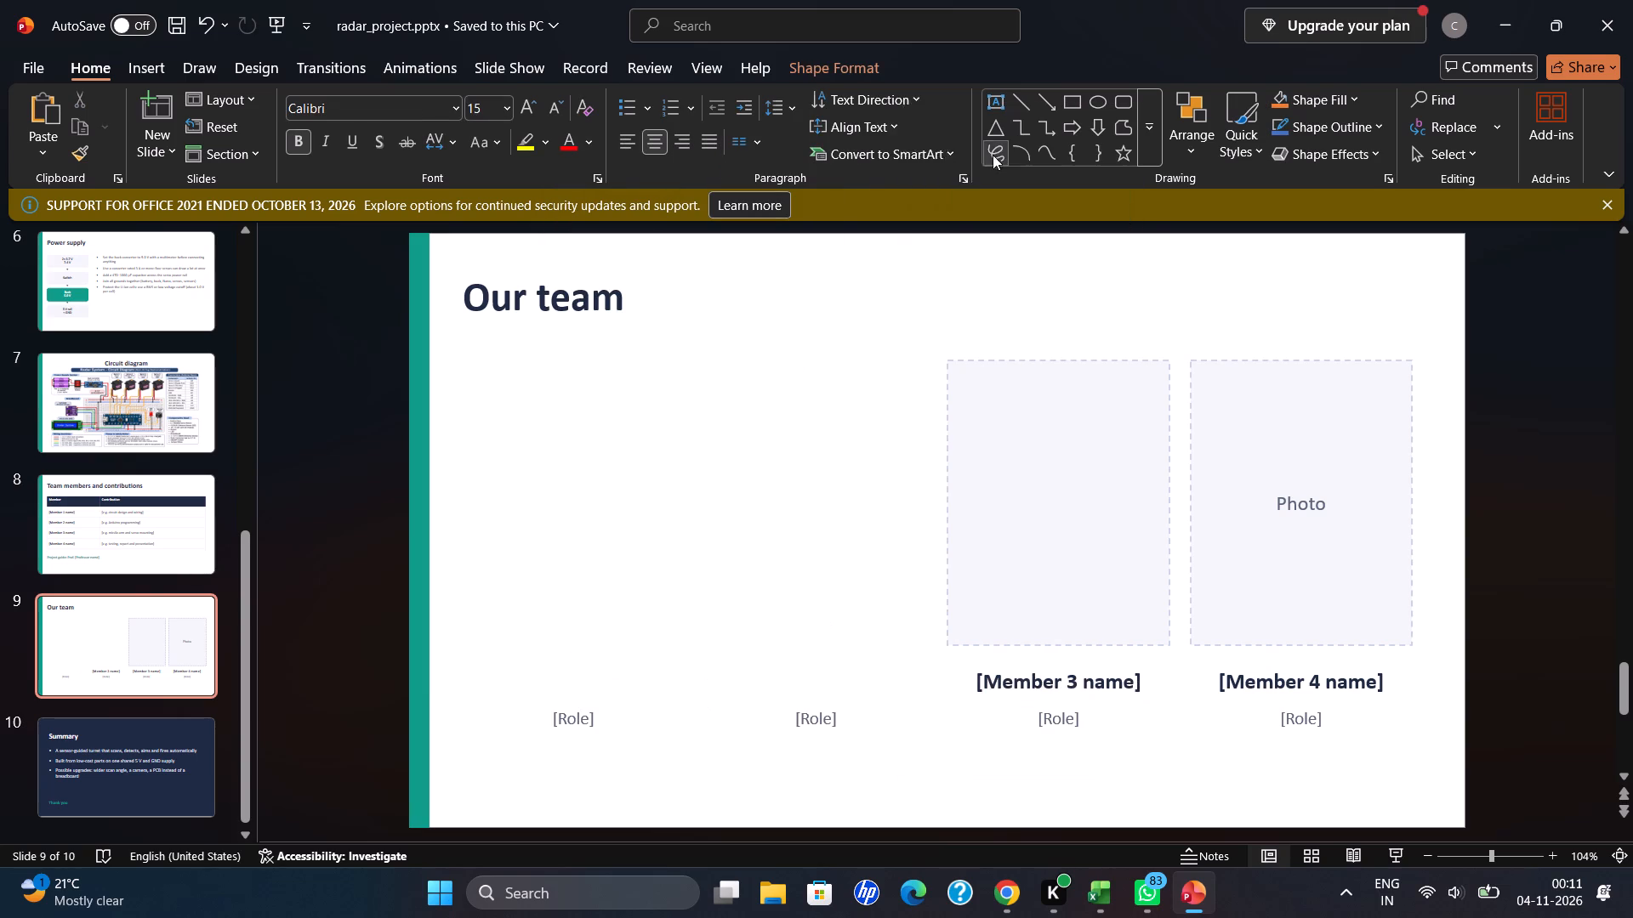
right_click(1077, 684)
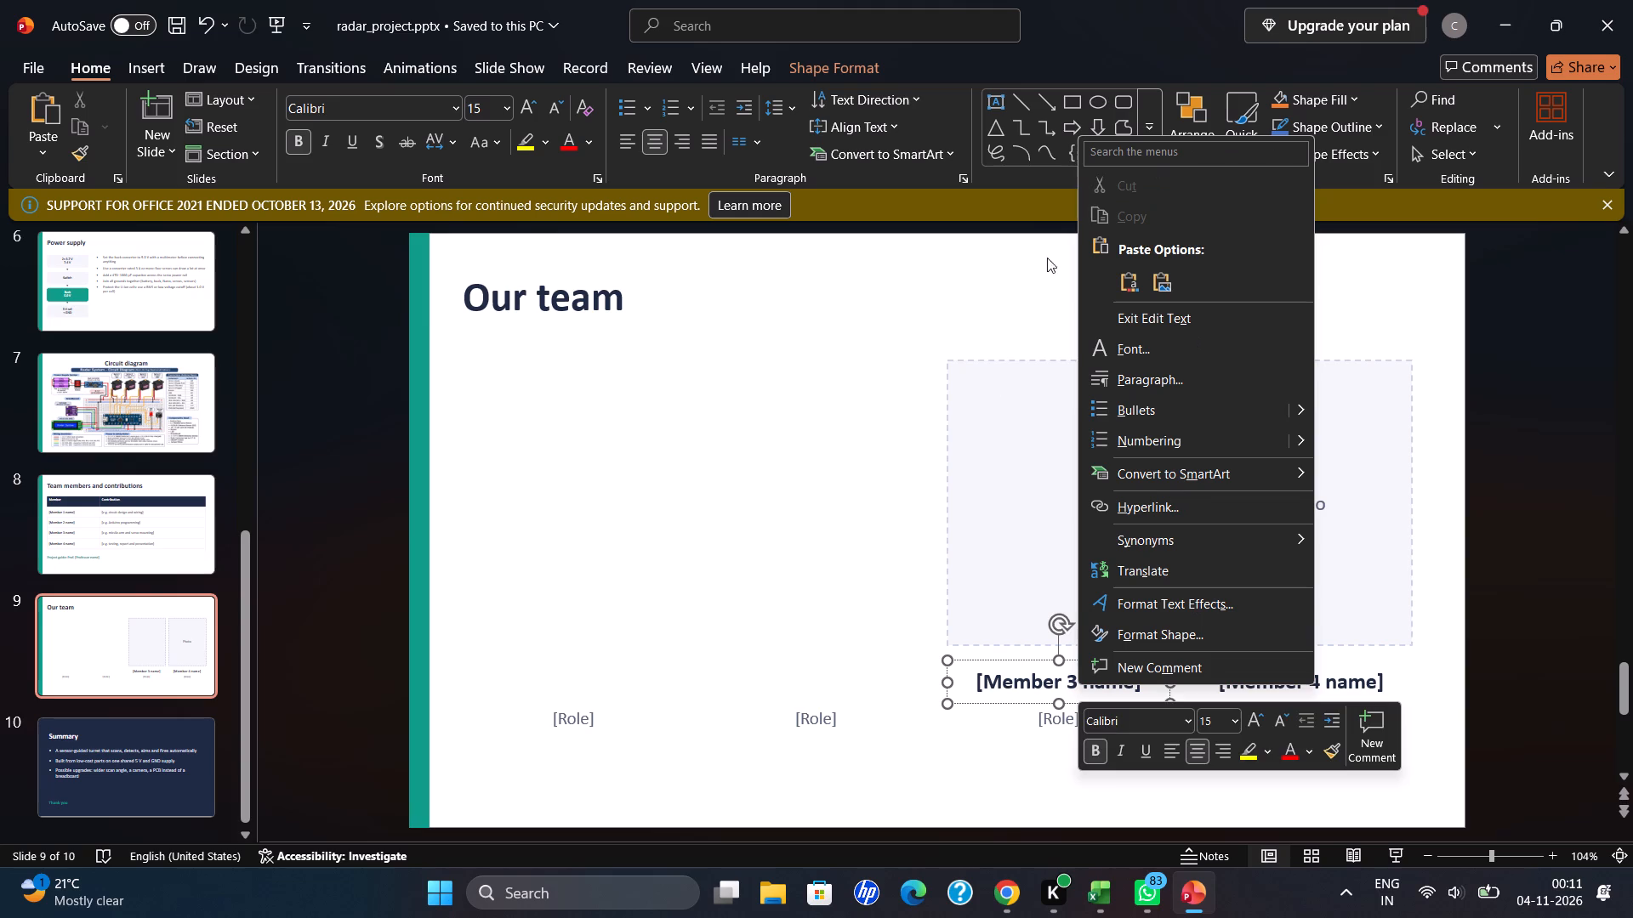
click(892, 574)
click(1147, 690)
right_click(1147, 690)
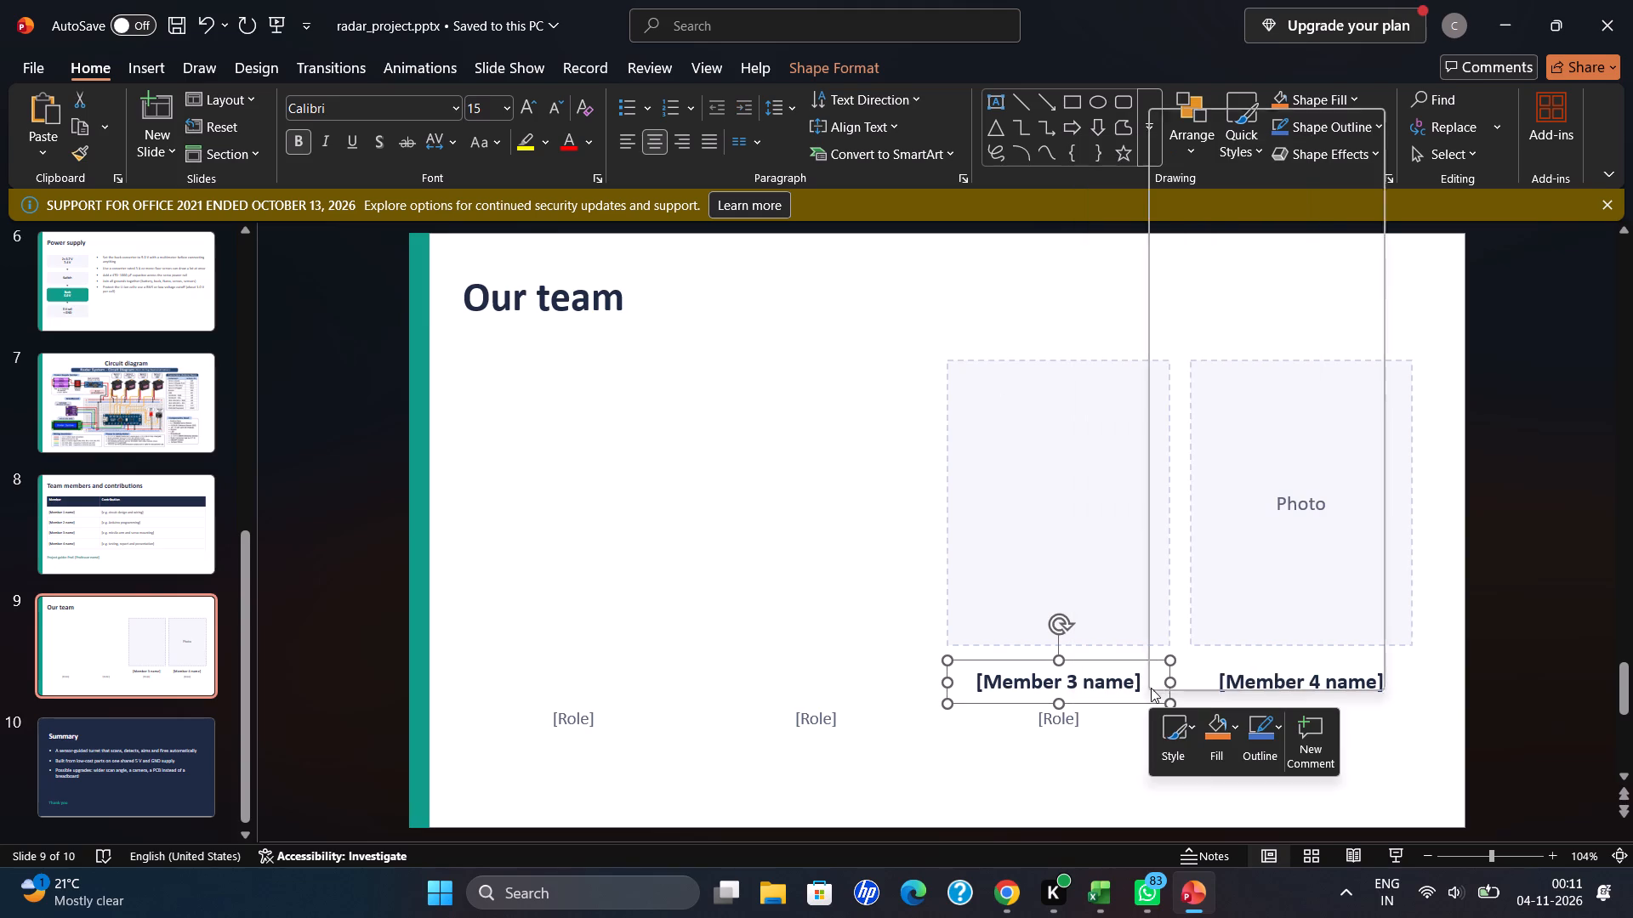
click(1184, 162)
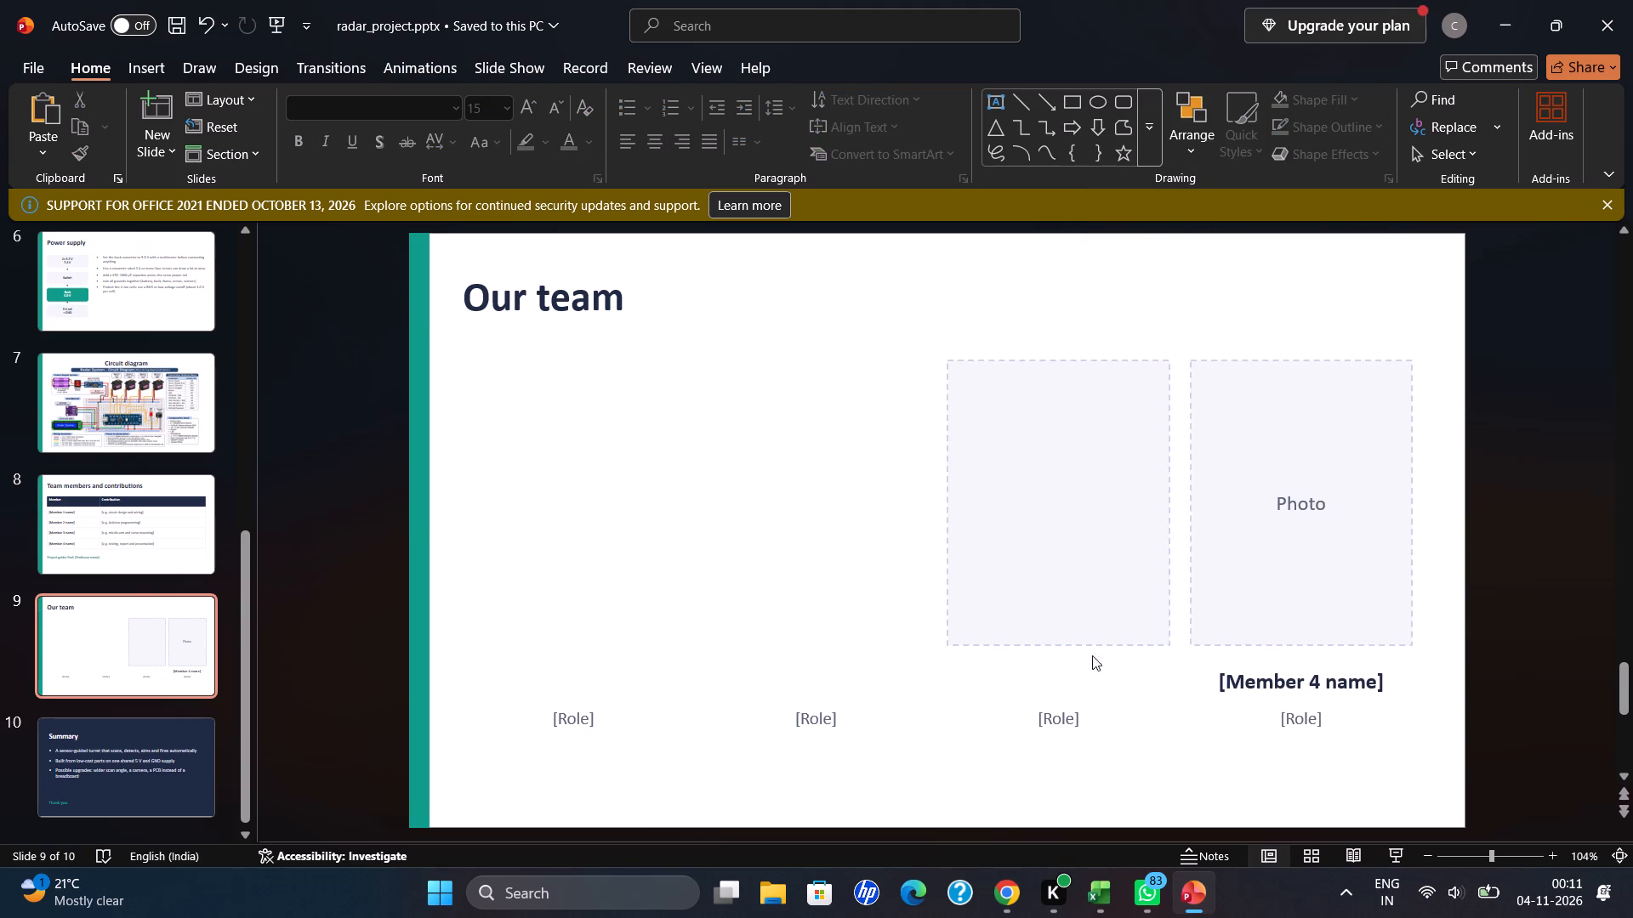
Delete the [Role] placeholders for Members 3, 2 and 1 from the Our team slide.
double_click(1084, 721)
key(BackSpace)
key(BackSpace)
key(BackSpace)
key(BackSpace)
key(BackSpace)
key(BackSpace)
key(BackSpace)
key(BackSpace)
key(BackSpace)
key(BackSpace)
key(BackSpace)
key(BackSpace)
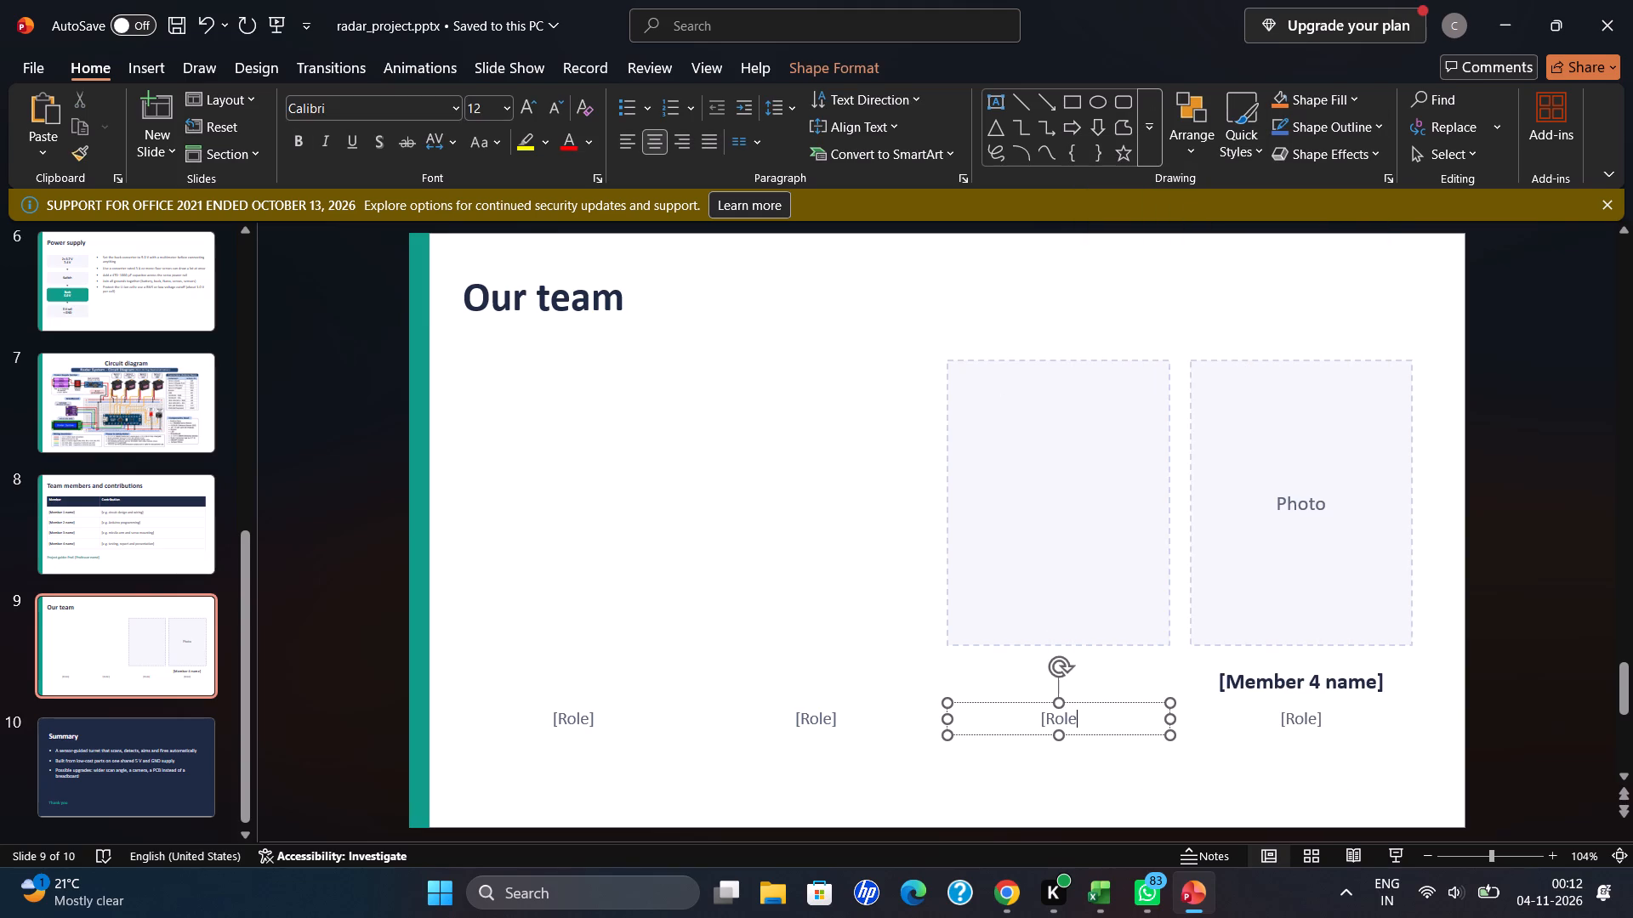
click(826, 716)
click(850, 721)
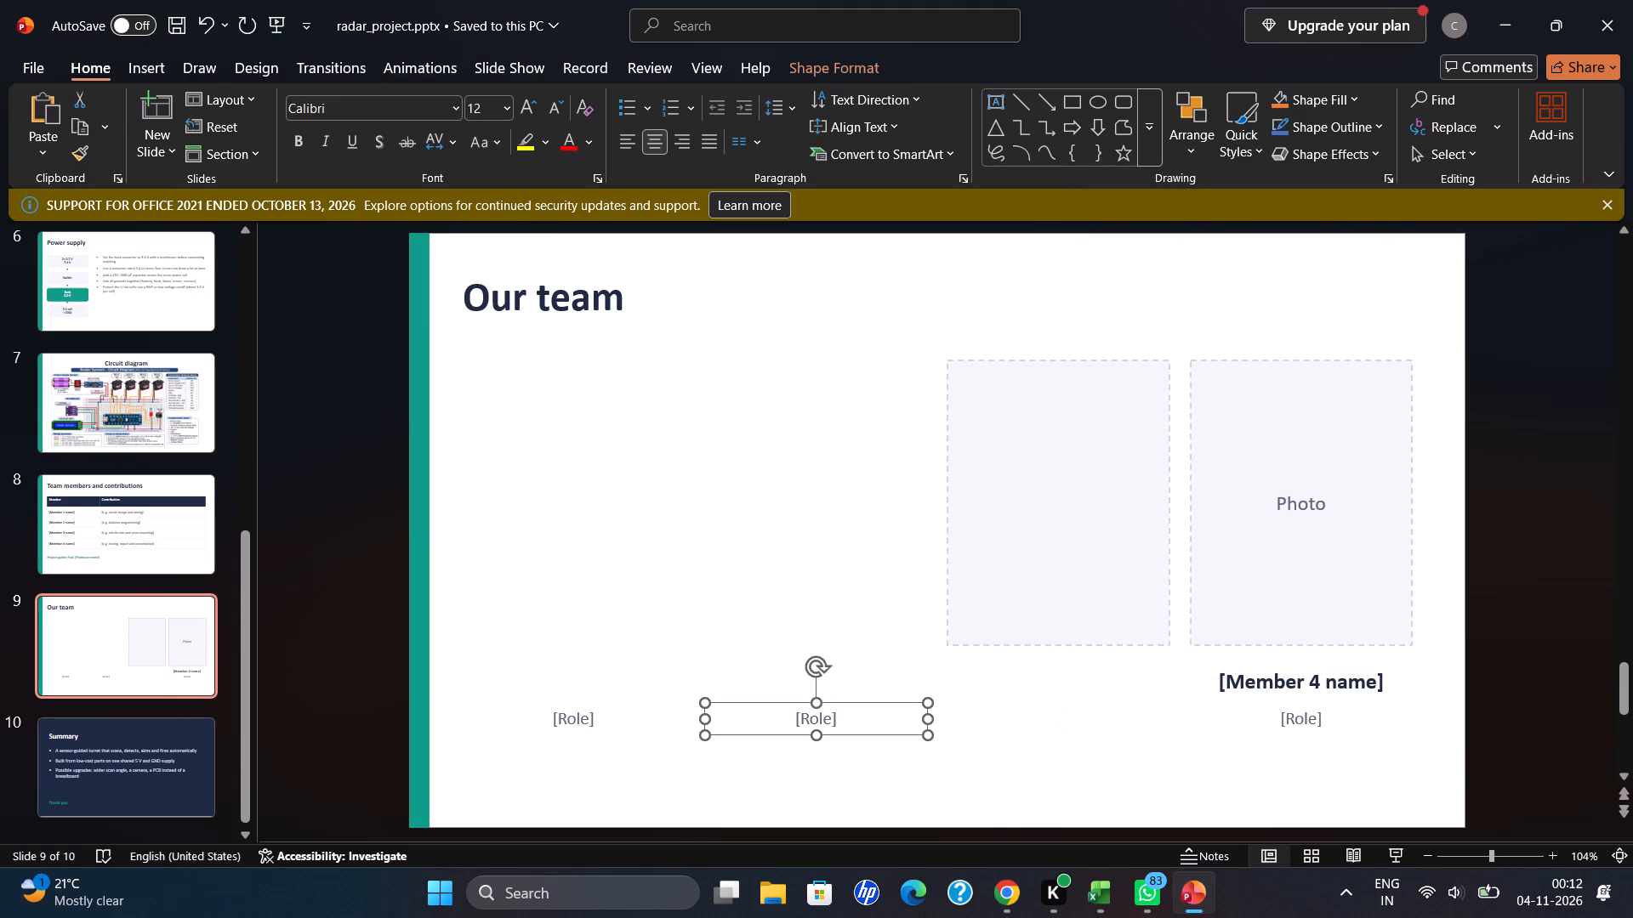
key(BackSpace)
key(BackSpace)
click(599, 722)
key(BackSpace)
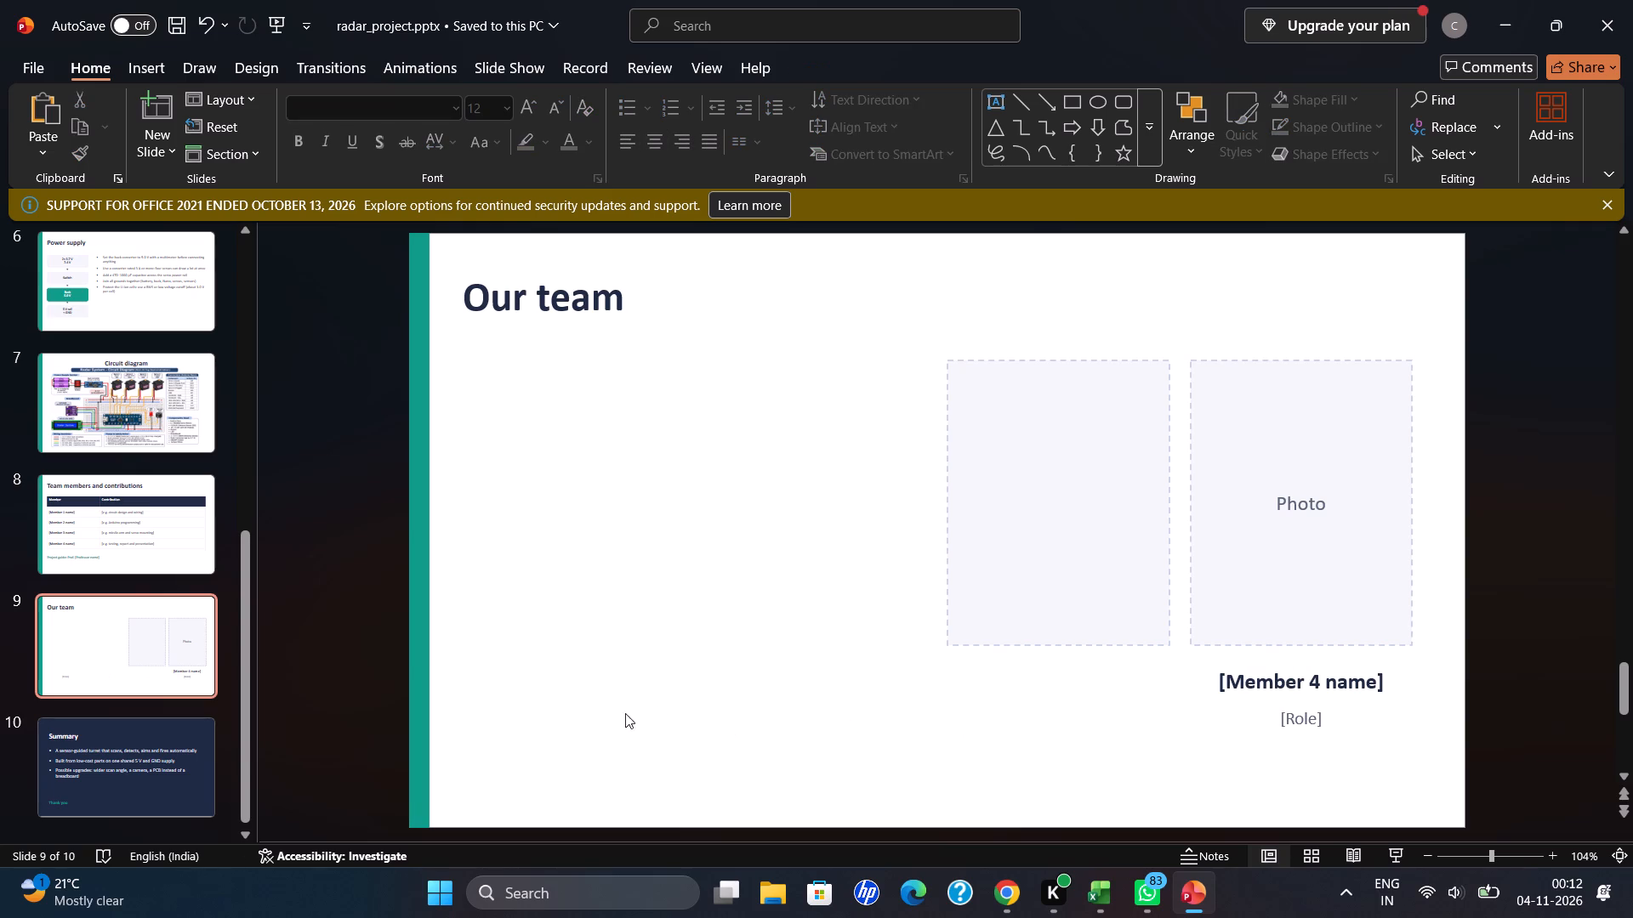
Delete the Member 4 "Photo" label and its dashed photo frame.
click(1306, 528)
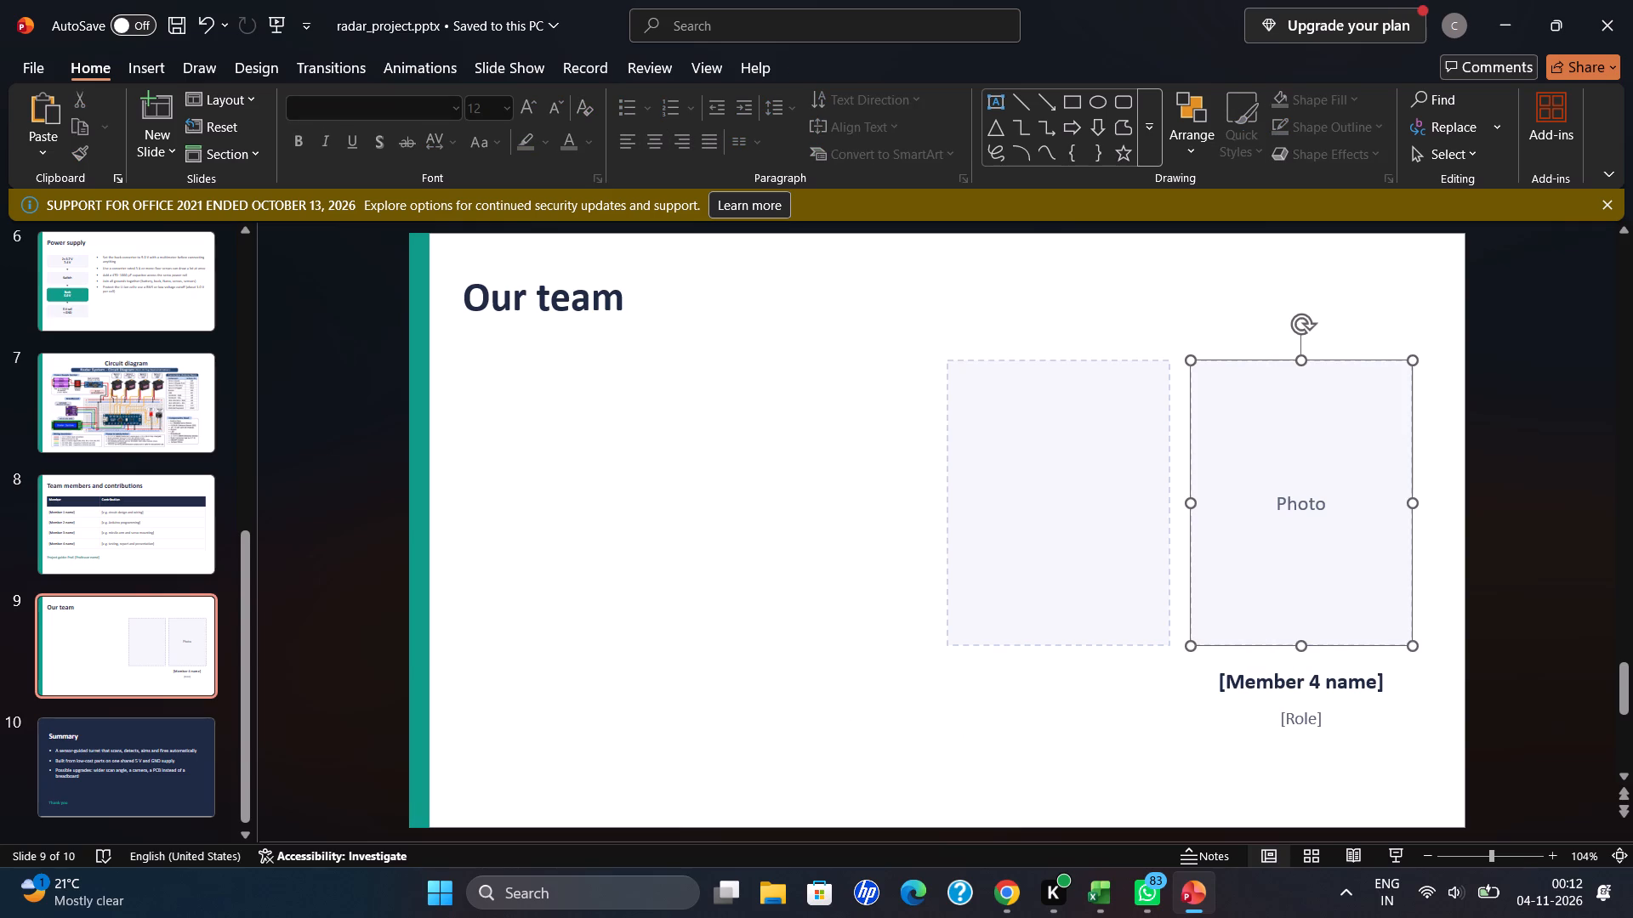
key(BackSpace)
key(BackSpace)
click(1306, 607)
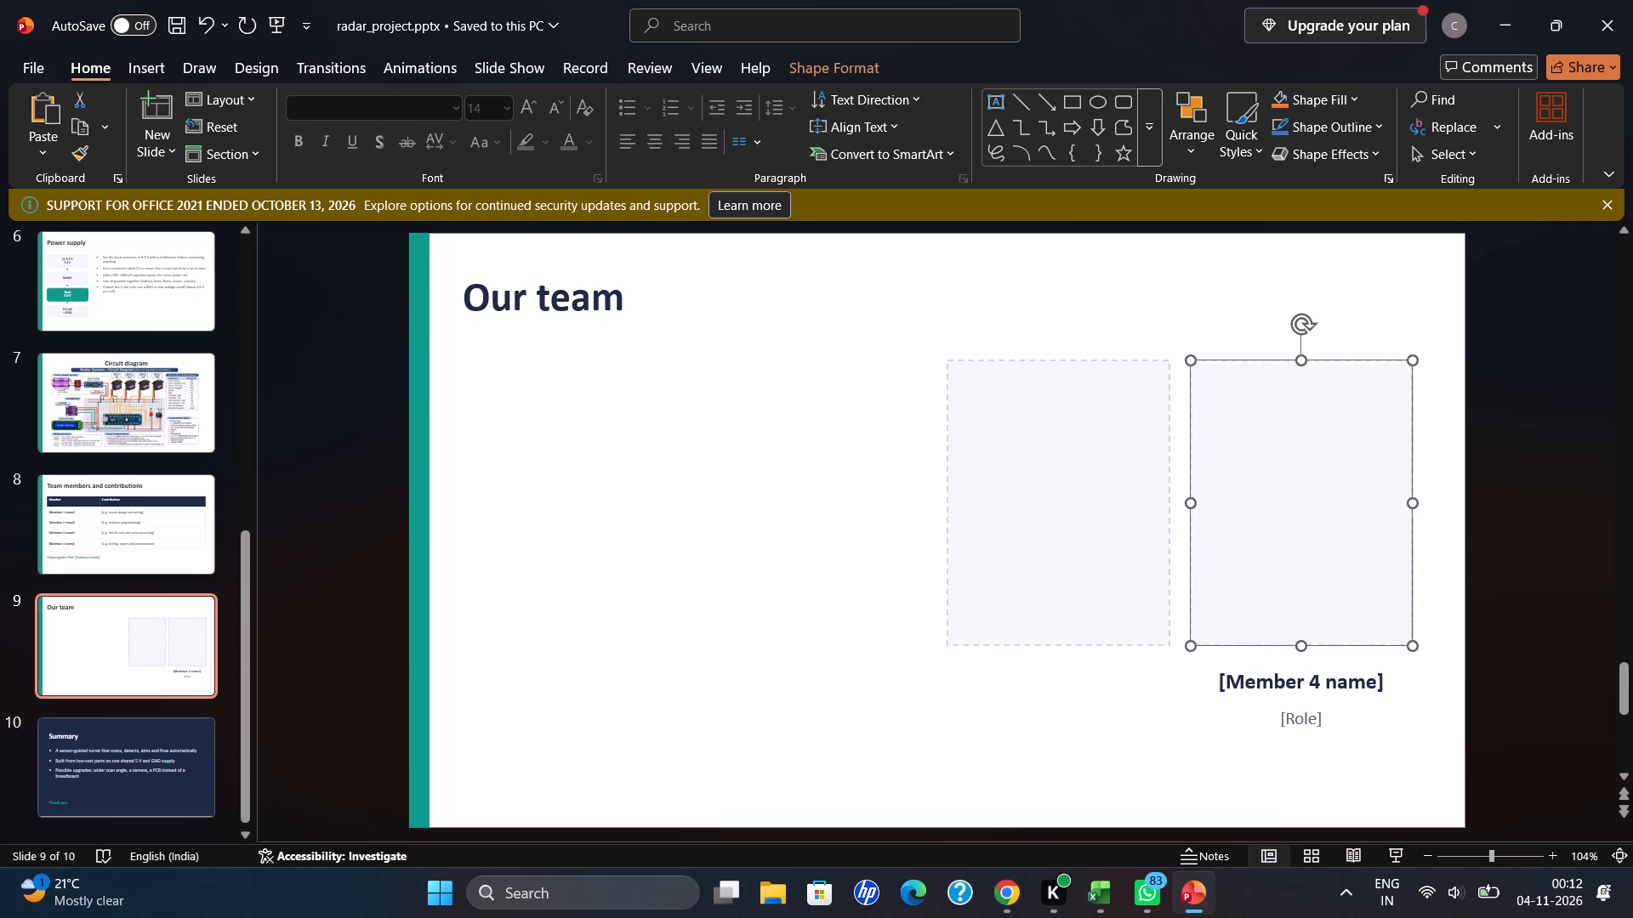
key(BackSpace)
Delete the [Member 4 name] text box and the [Role] text box beneath it.
click(1300, 683)
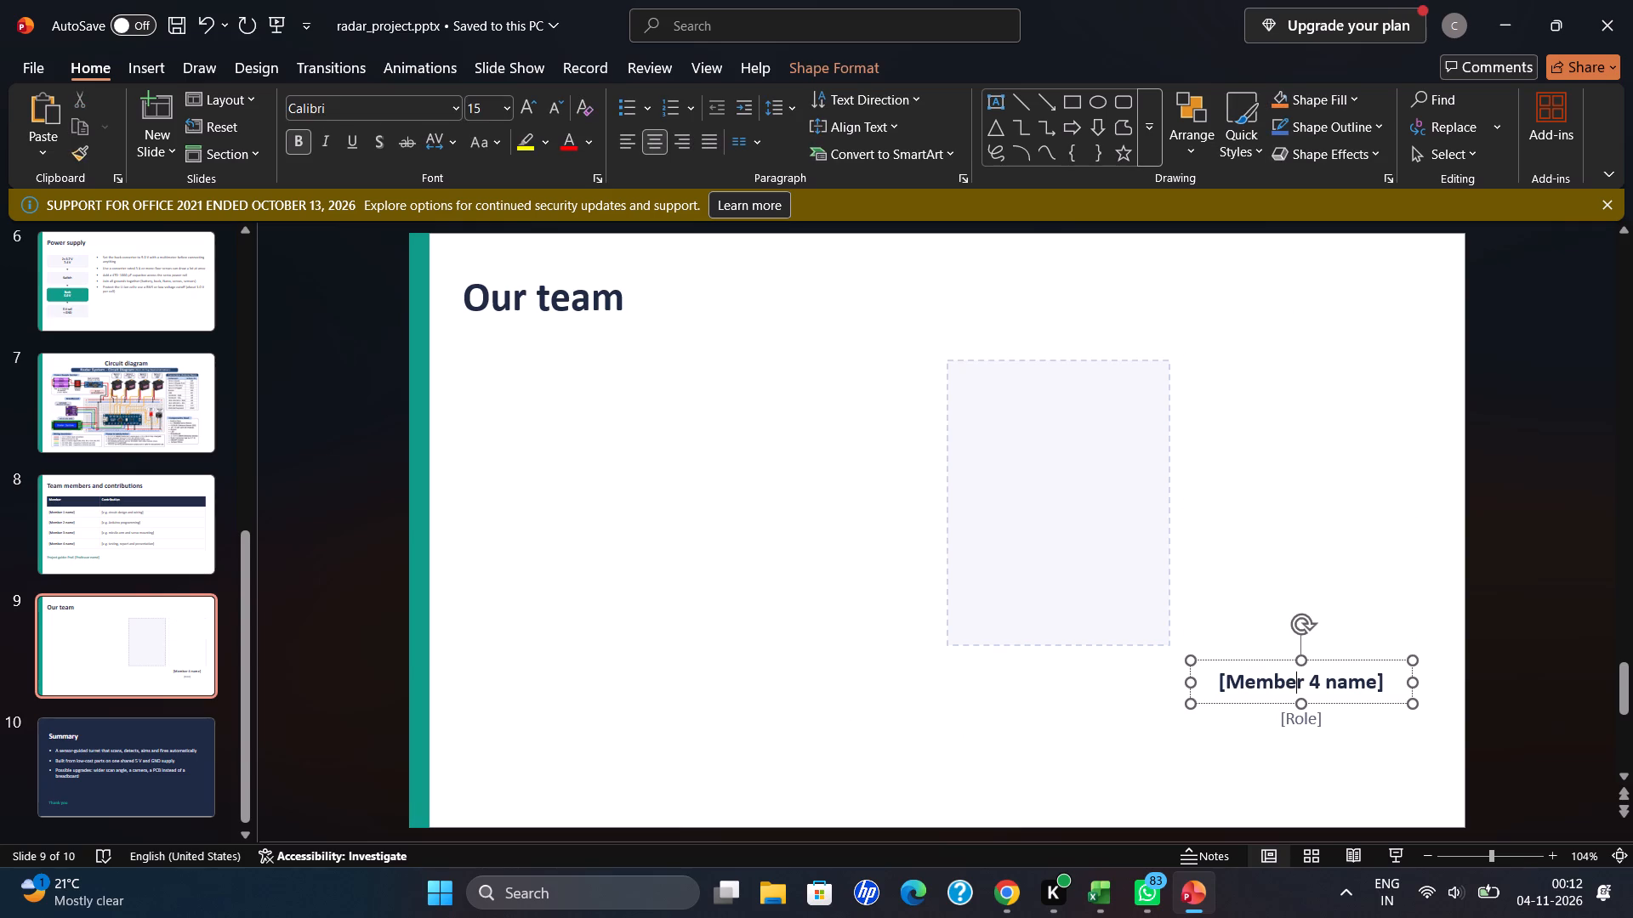
key(BackSpace)
drag(1395, 688, 1369, 689)
key(BackSpace)
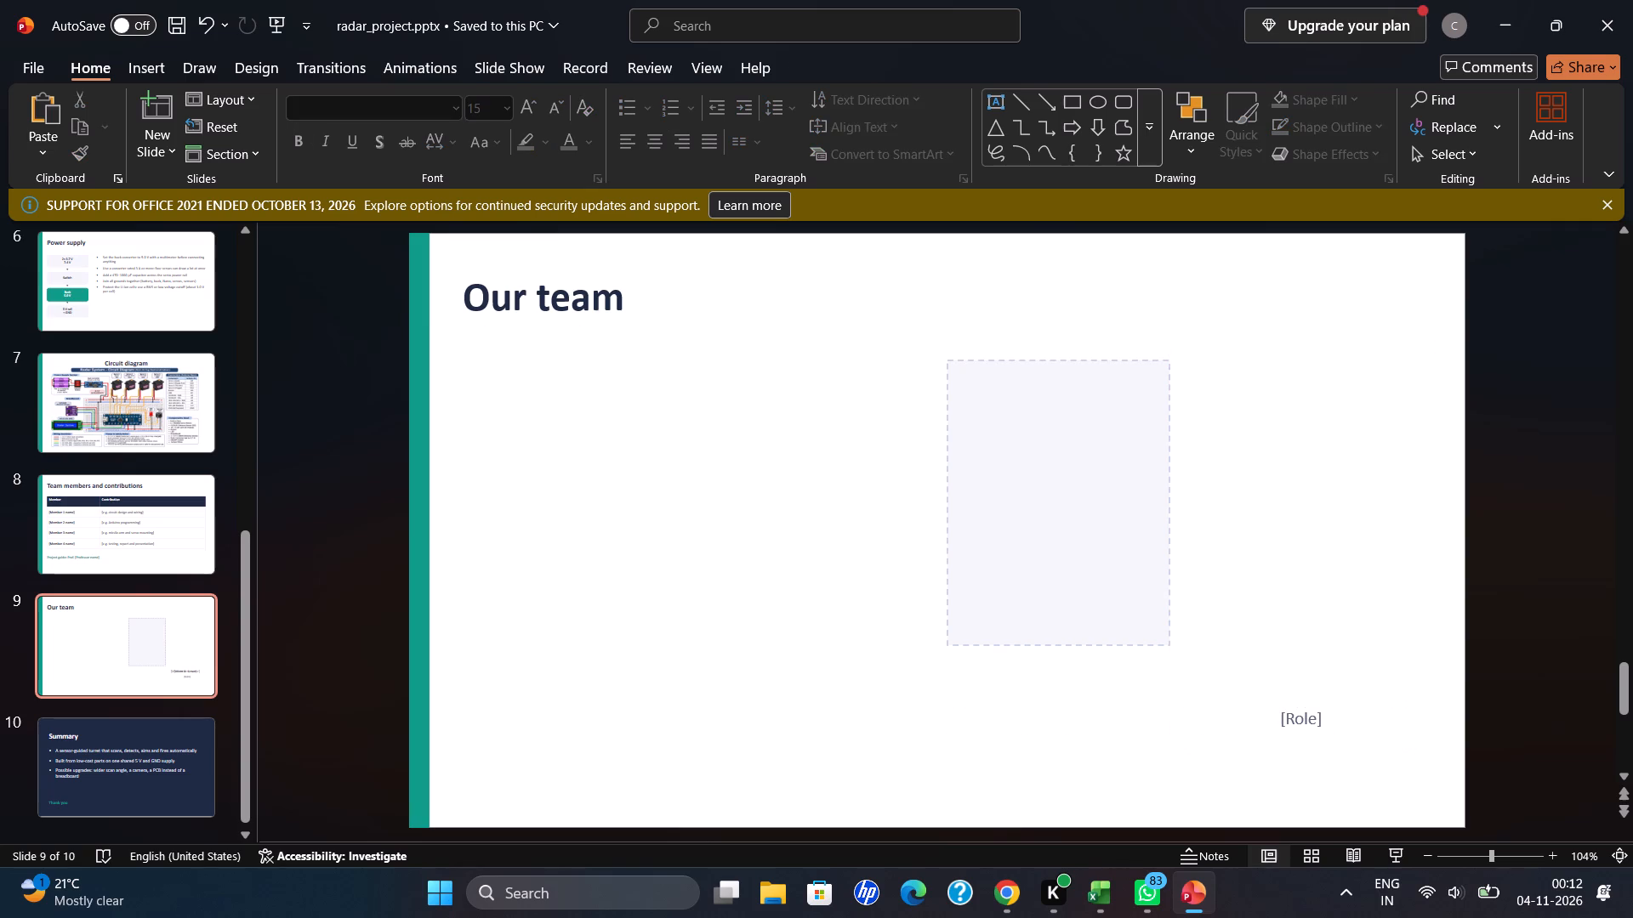
click(1318, 717)
key(BackSpace)
key(BackSpace)
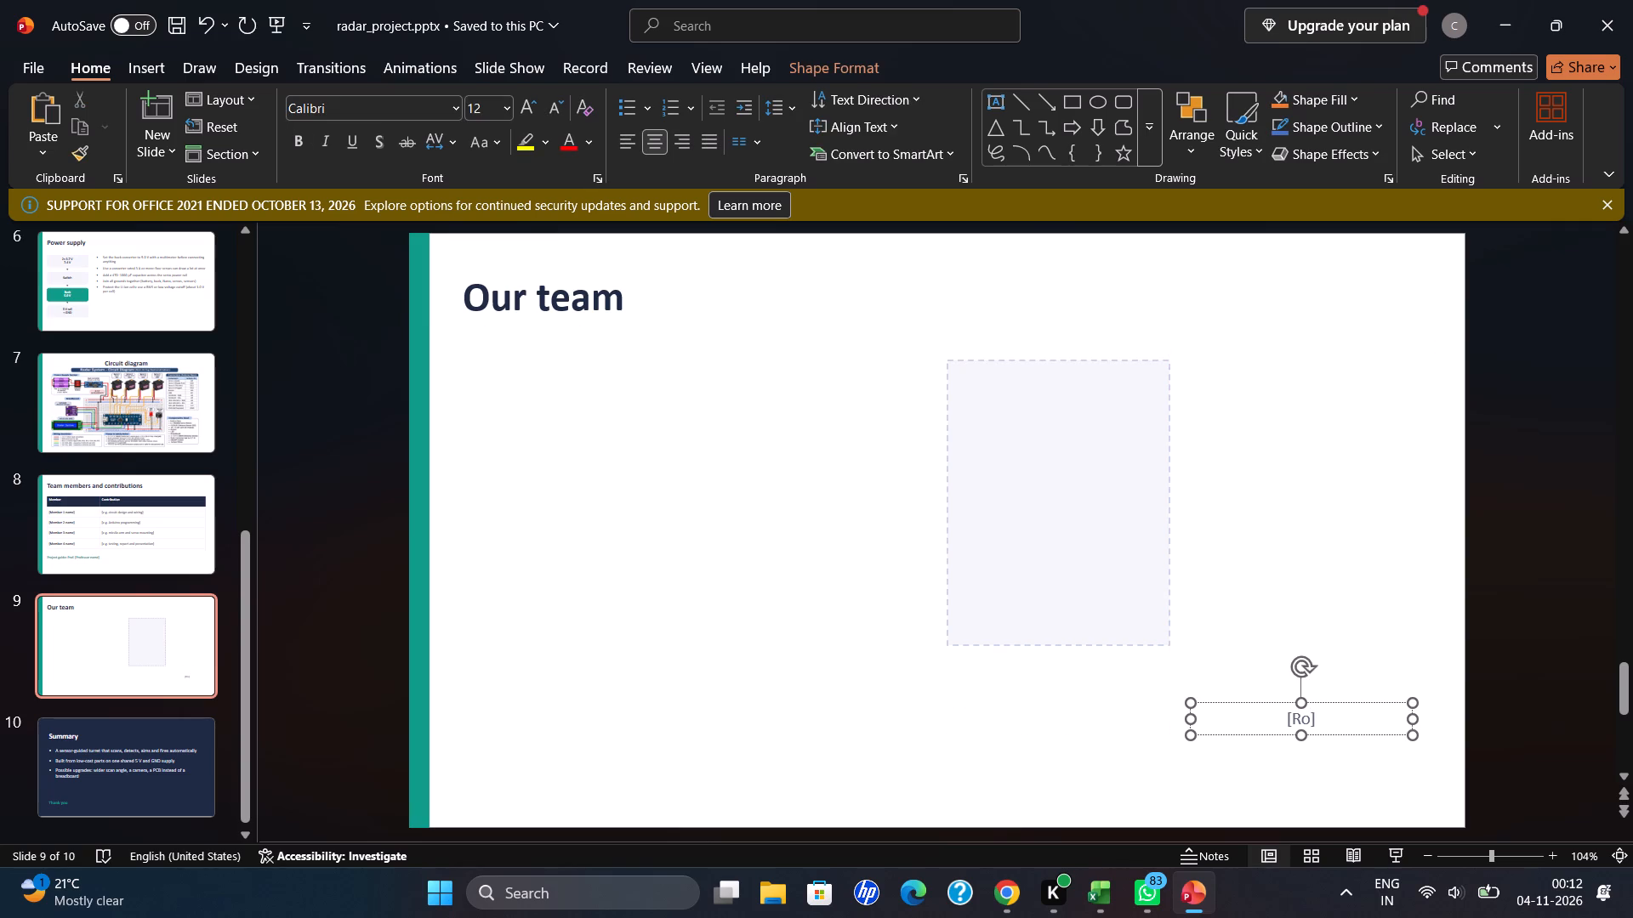
click(1356, 718)
right_click(1355, 718)
key(BackSpace)
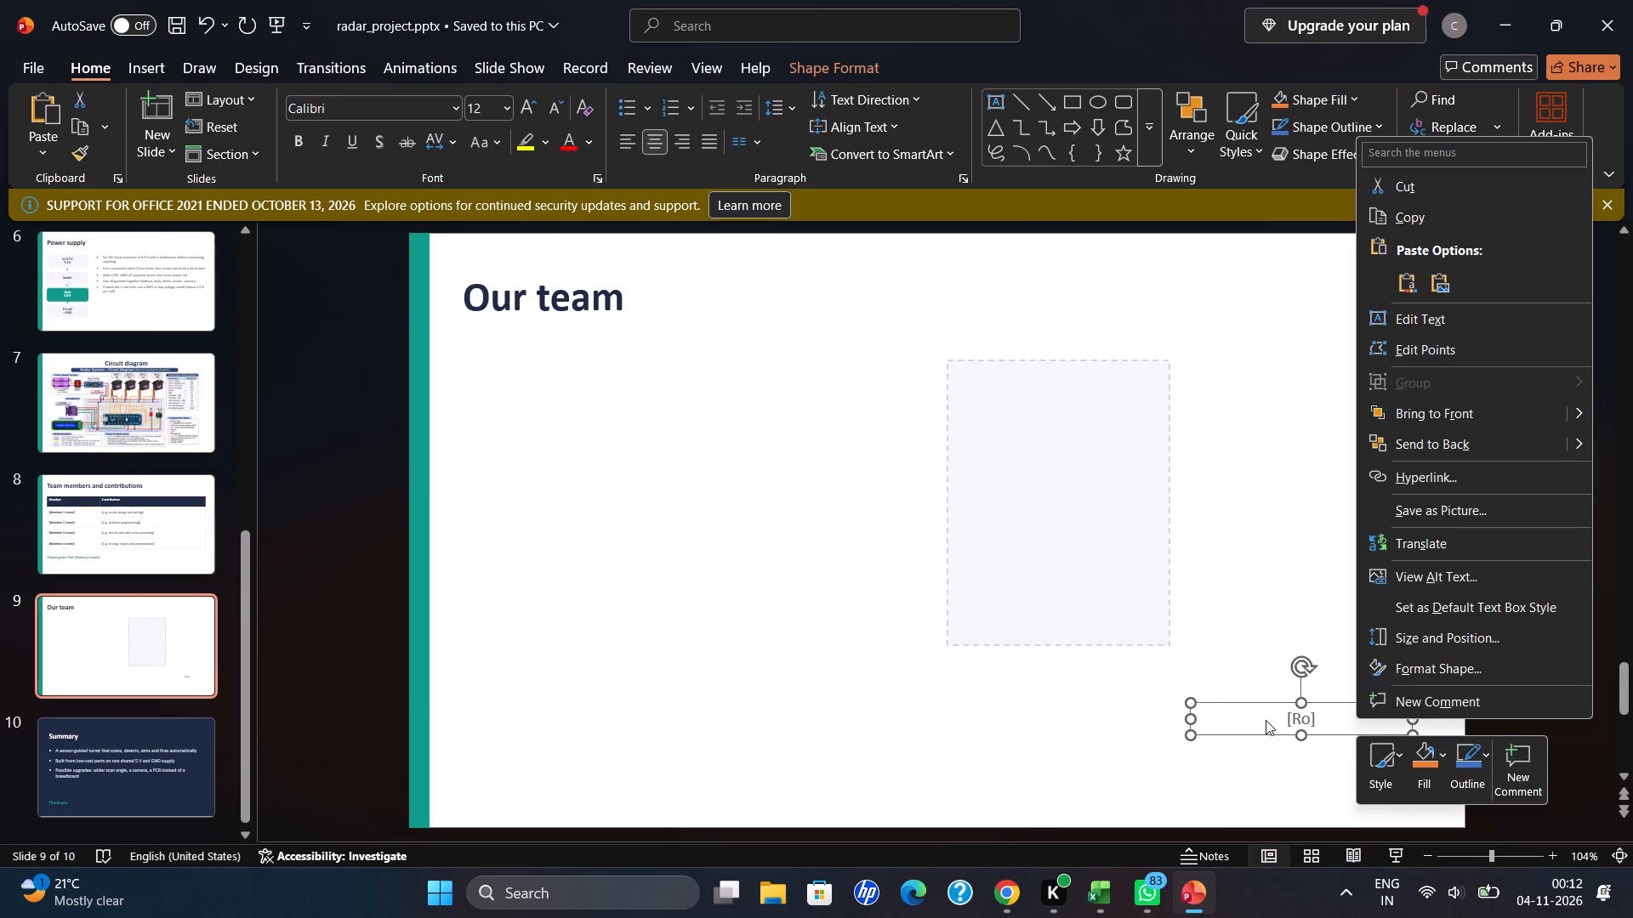
click(1251, 720)
key(BackSpace)
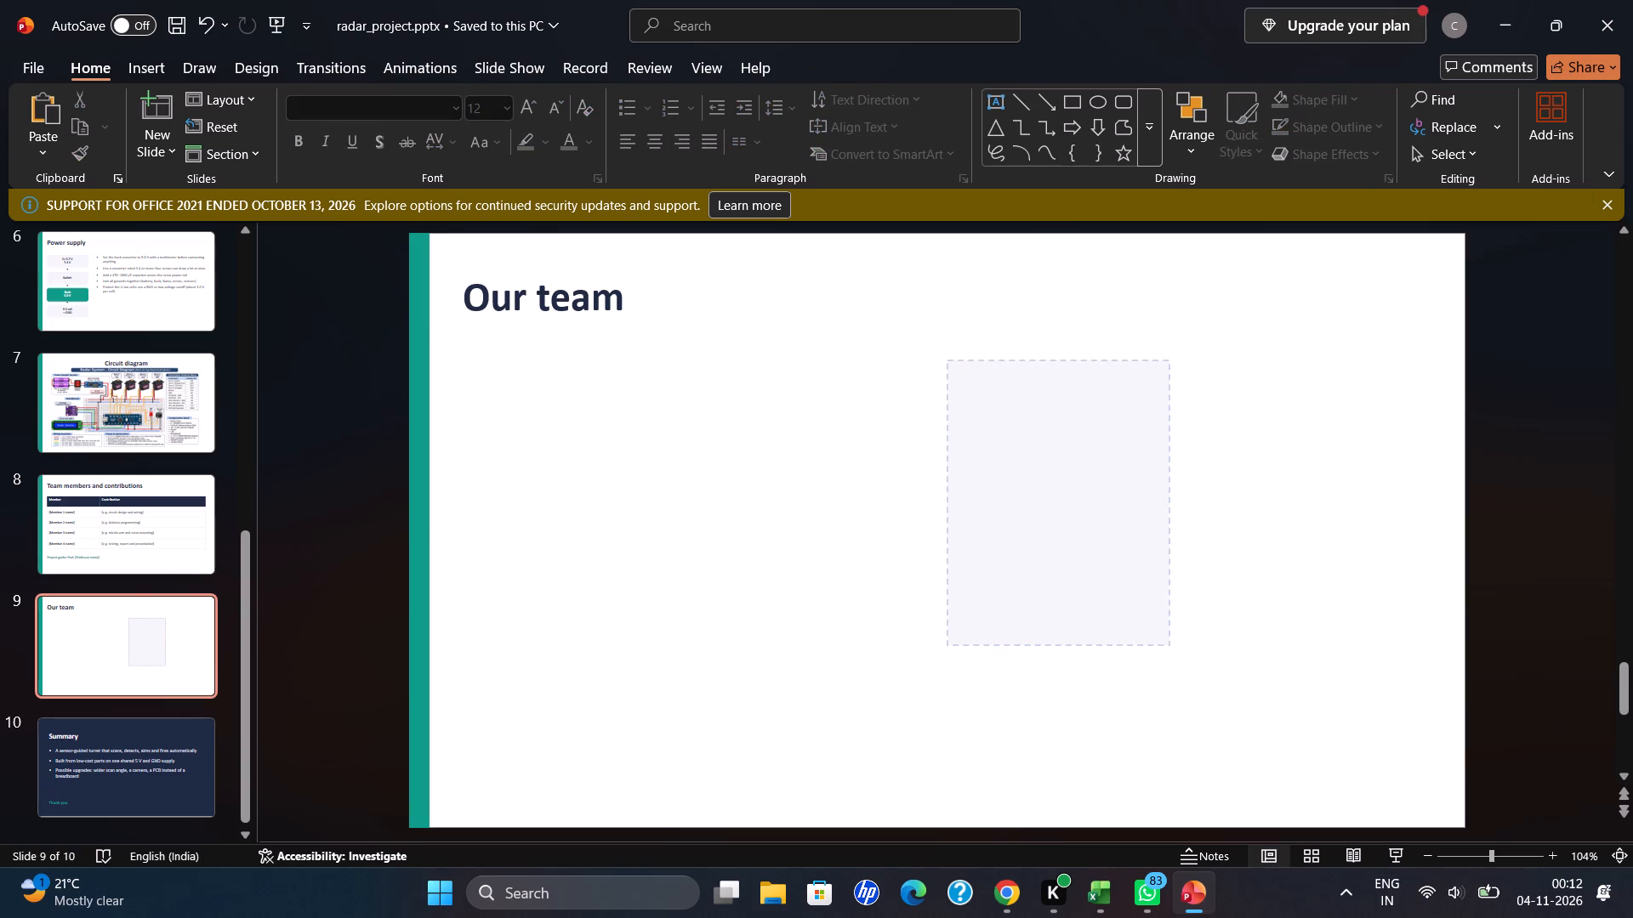
Move the remaining dashed frame to the middle of the Our team slide and enlarge it into one wide photo frame.
click(1101, 561)
drag(1073, 513, 988, 552)
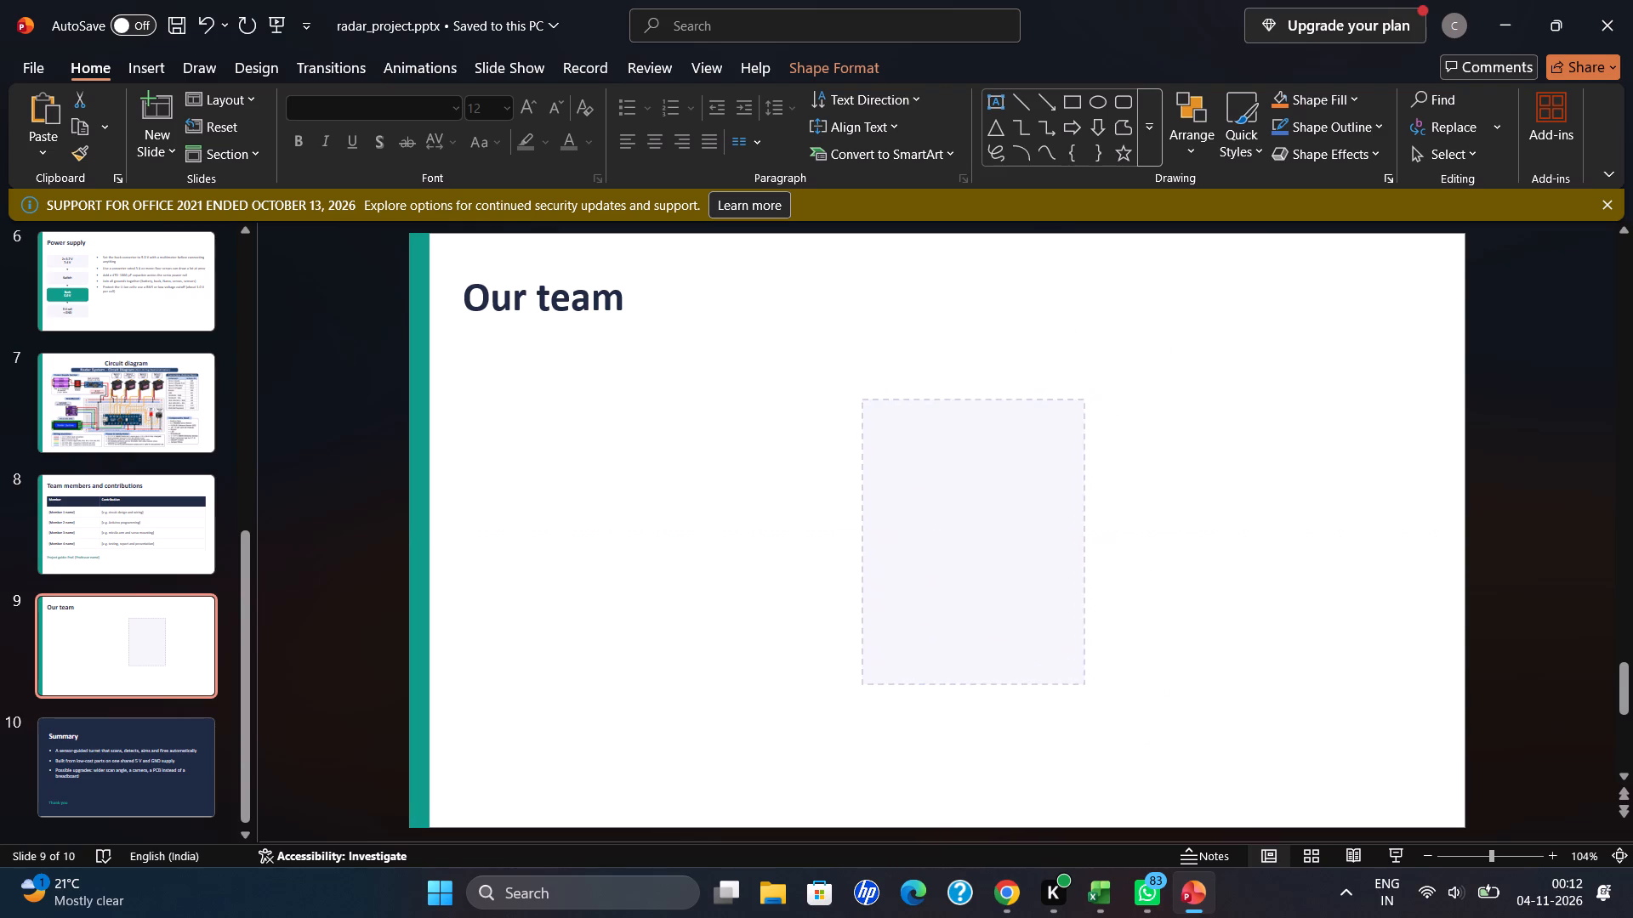
drag(988, 552, 943, 549)
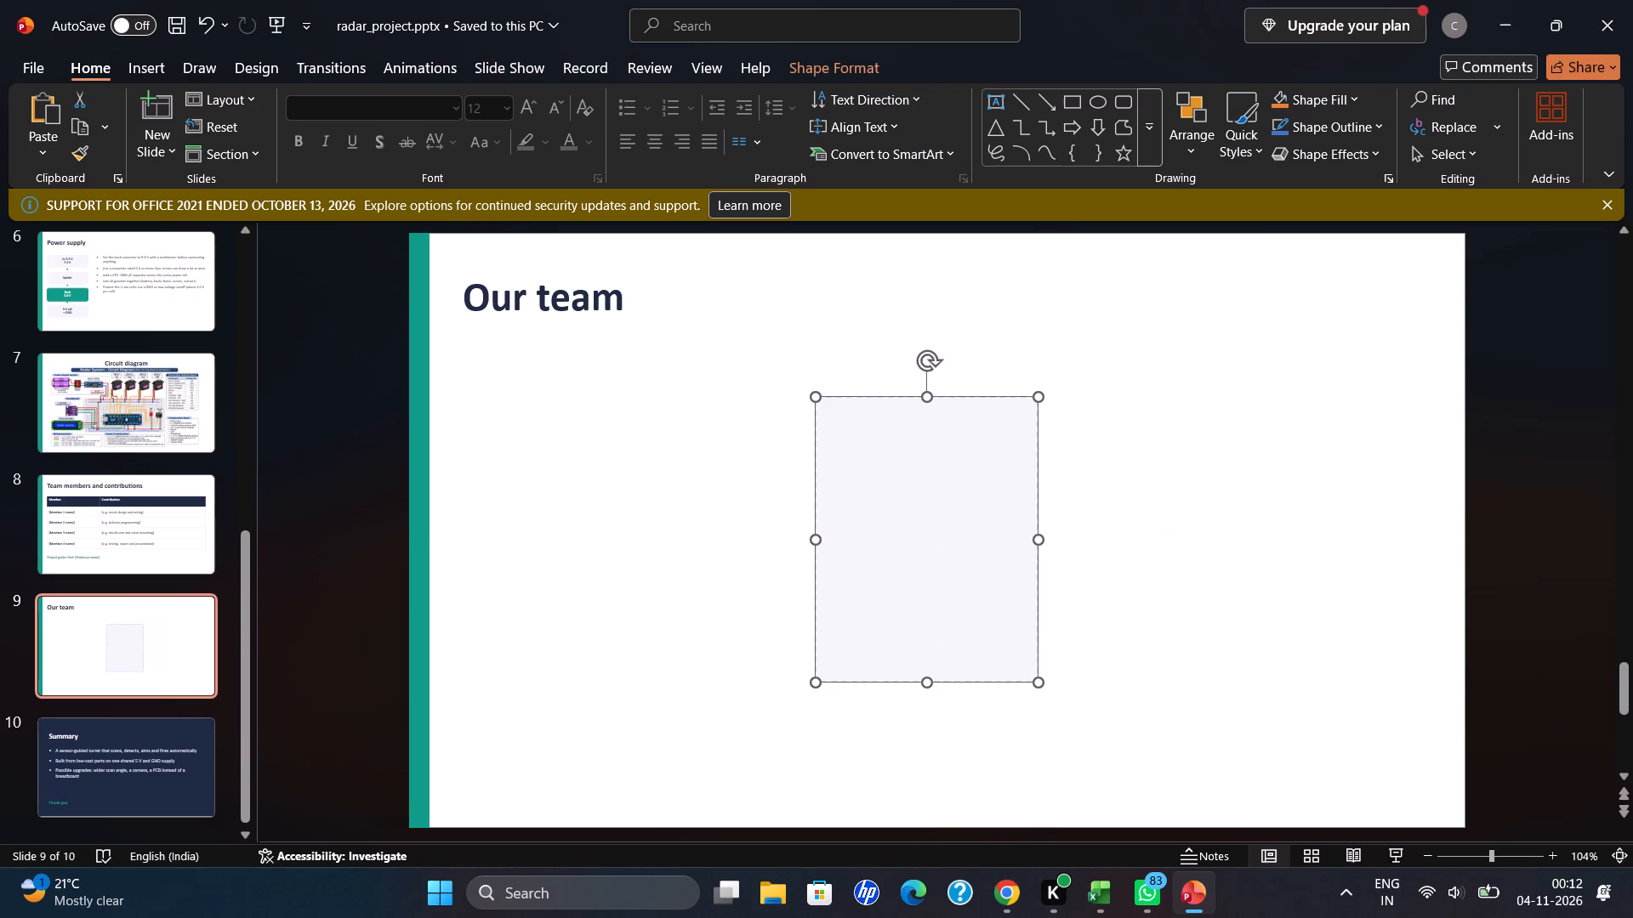
drag(820, 542, 685, 546)
drag(1037, 537, 1059, 539)
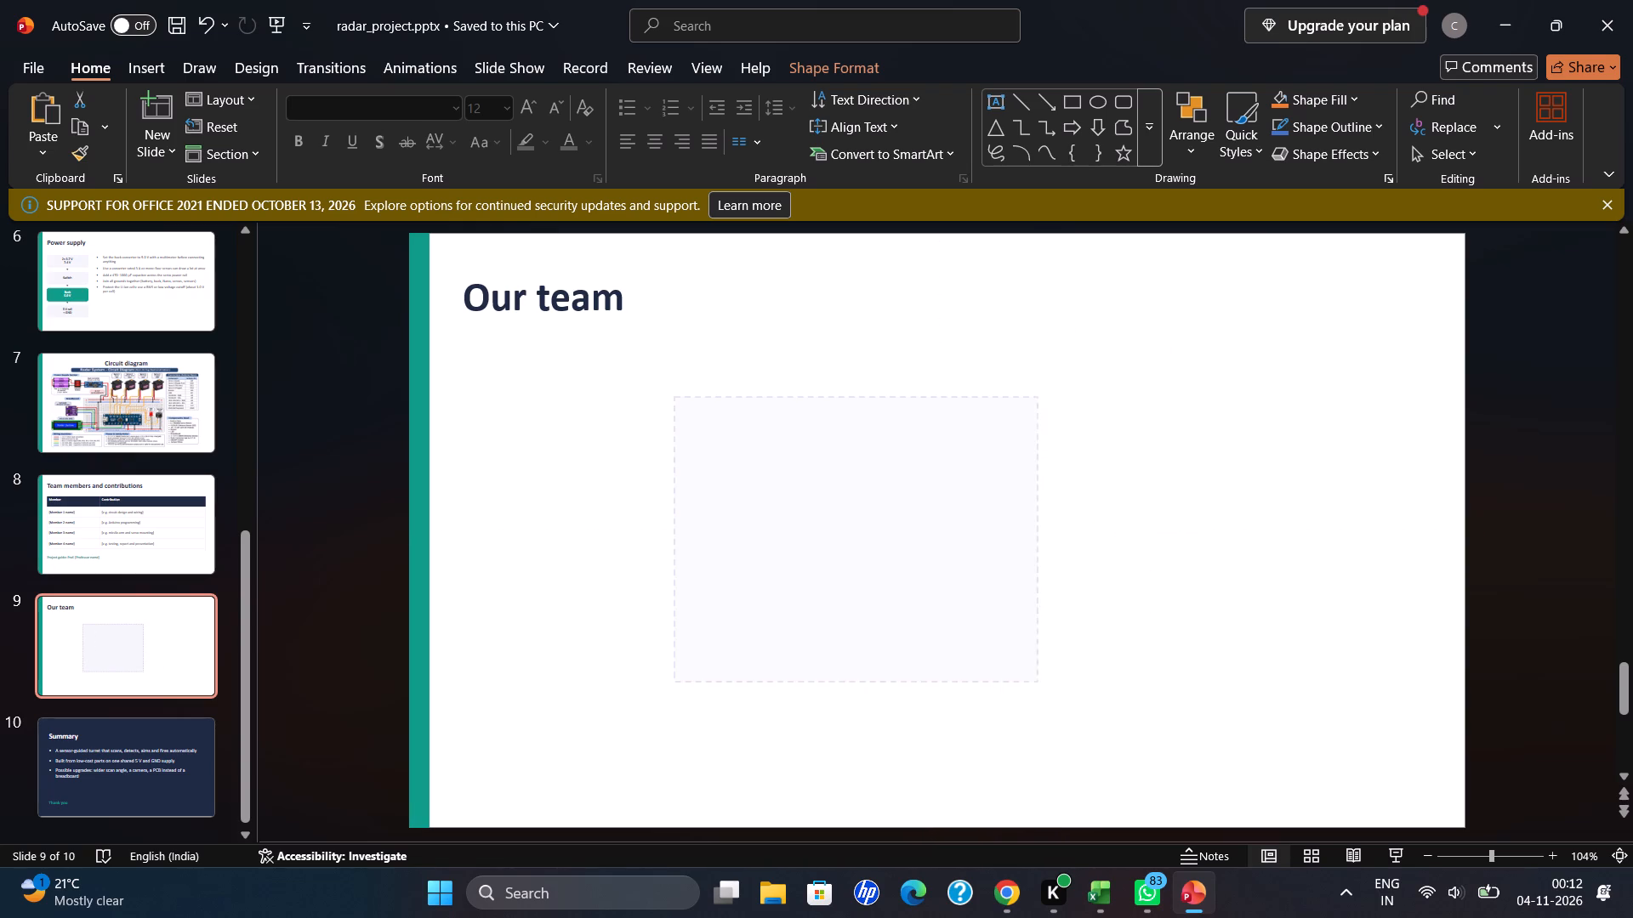
drag(1059, 539, 1187, 541)
drag(928, 682, 934, 726)
drag(934, 726, 930, 745)
drag(933, 399, 933, 365)
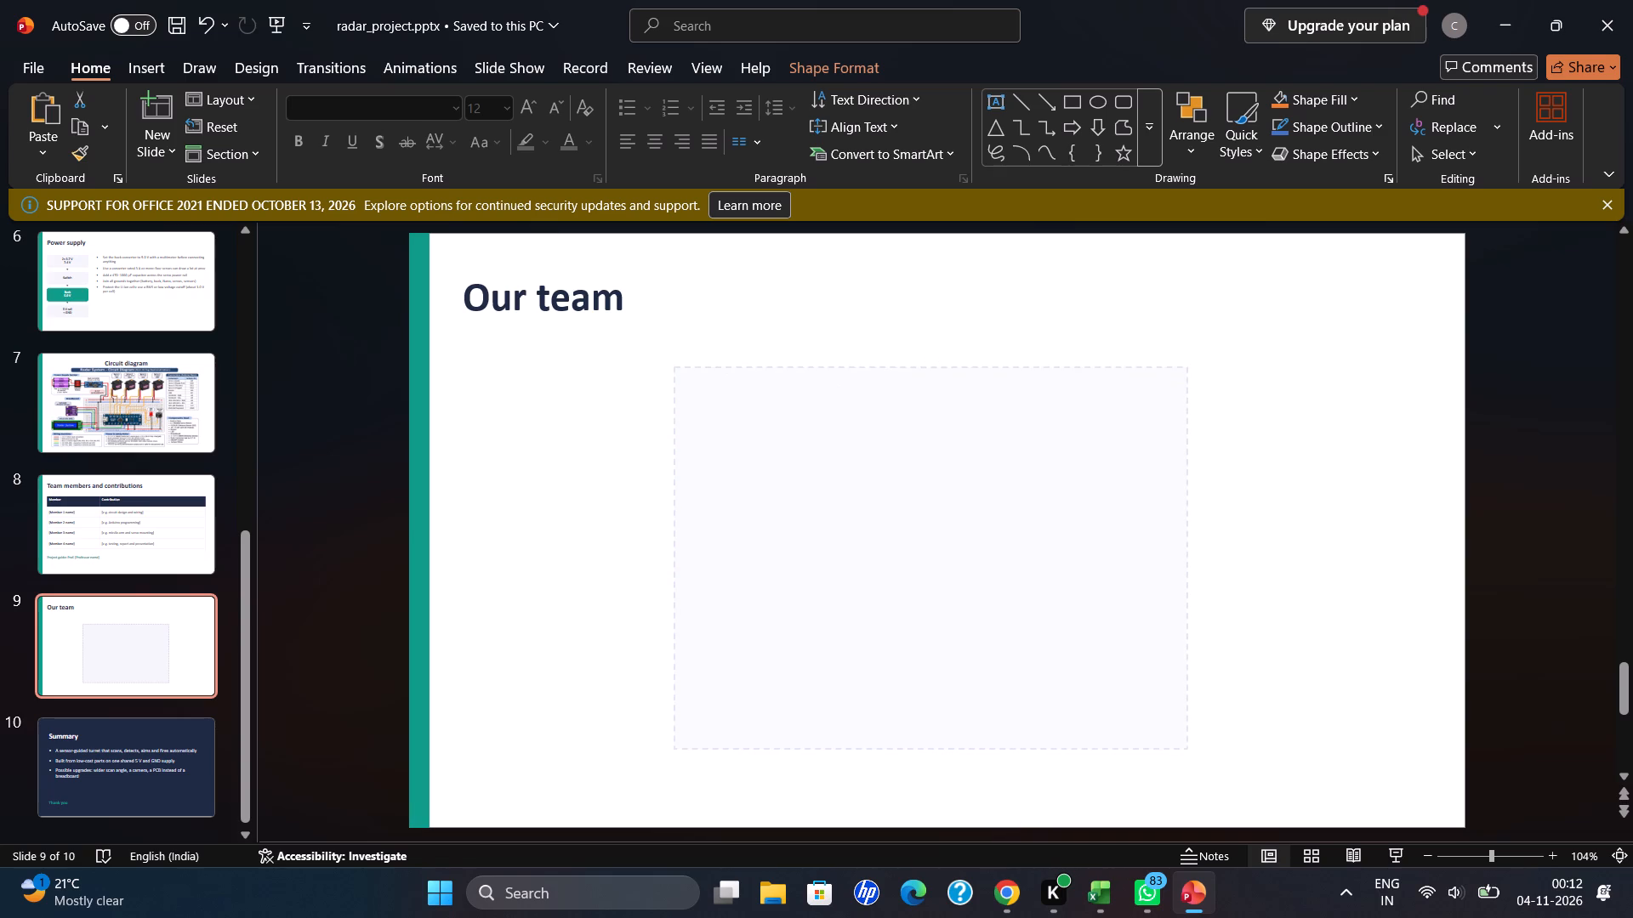
drag(933, 365, 933, 362)
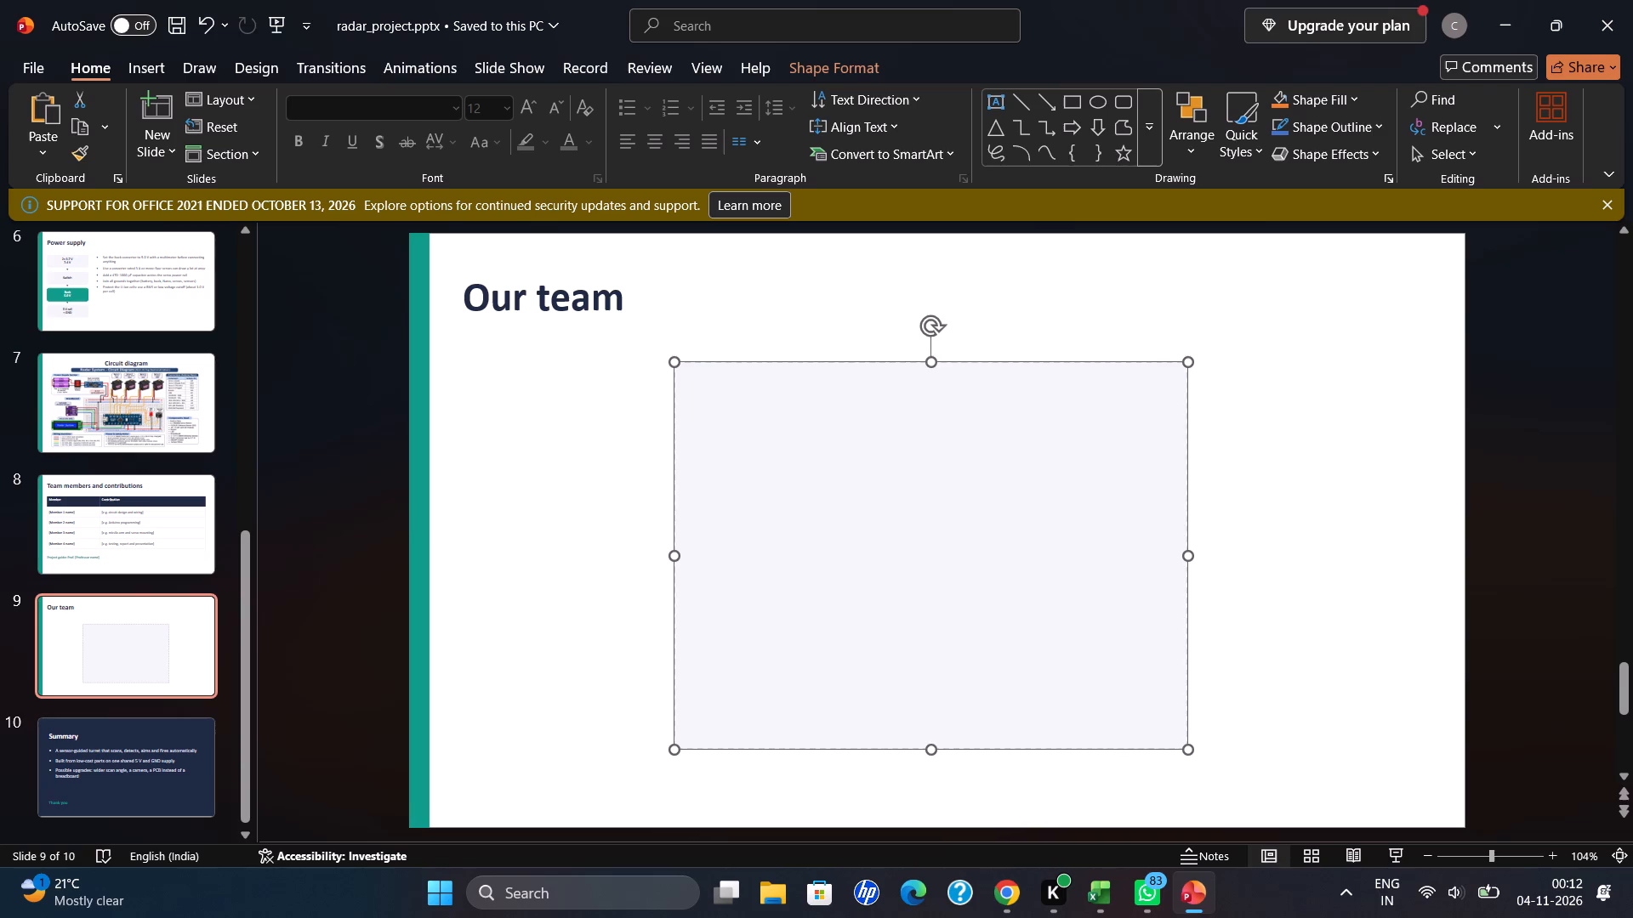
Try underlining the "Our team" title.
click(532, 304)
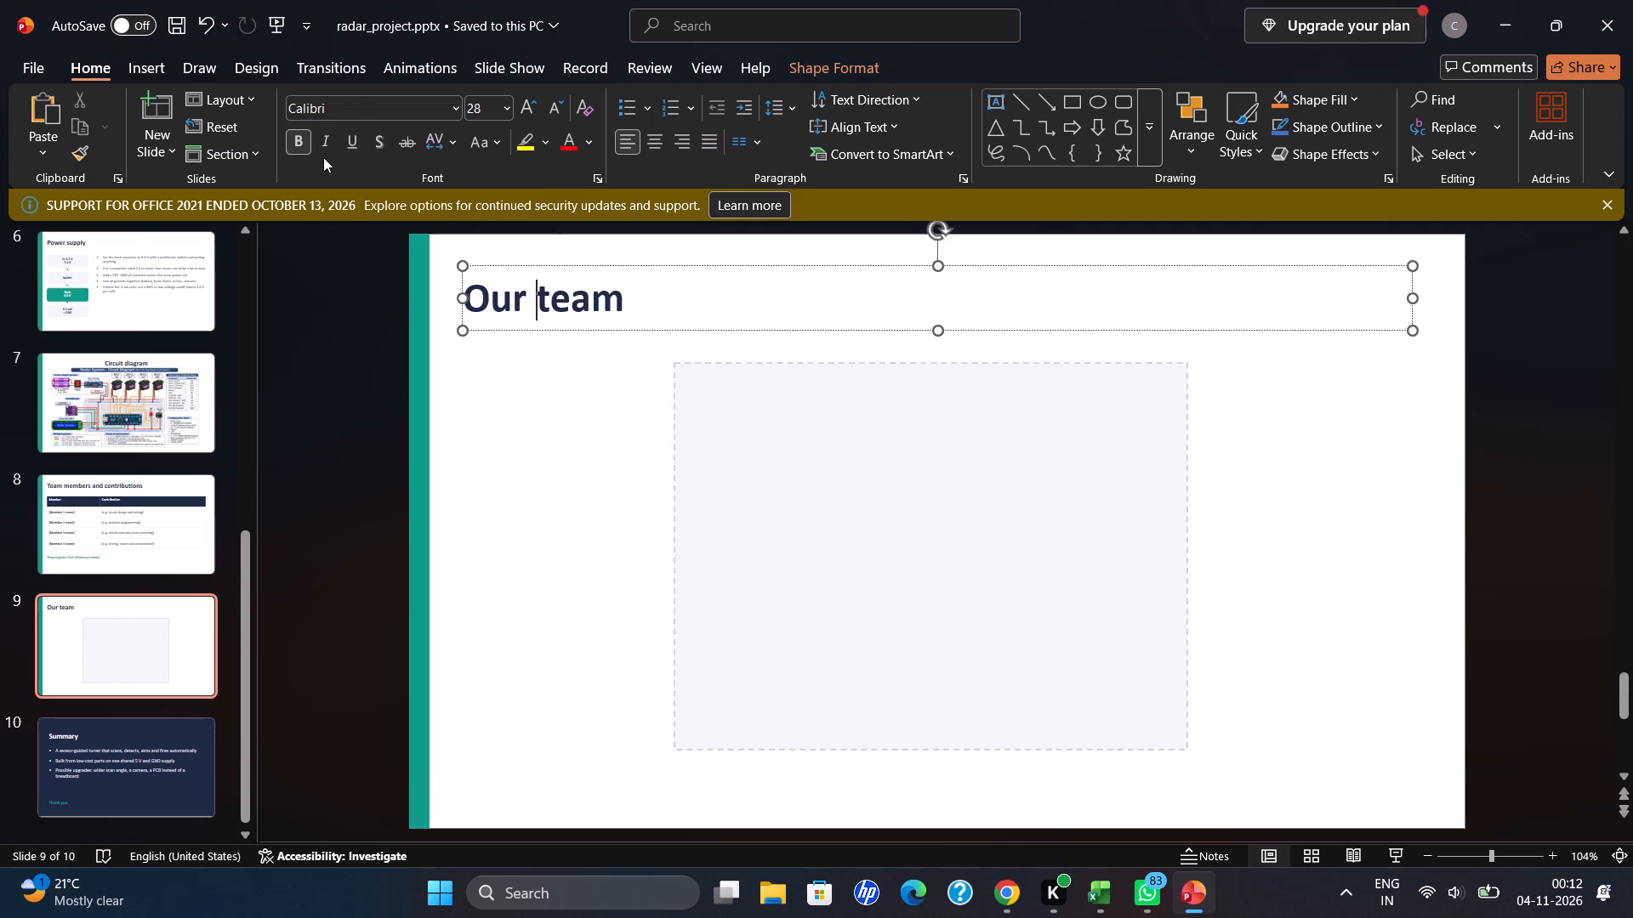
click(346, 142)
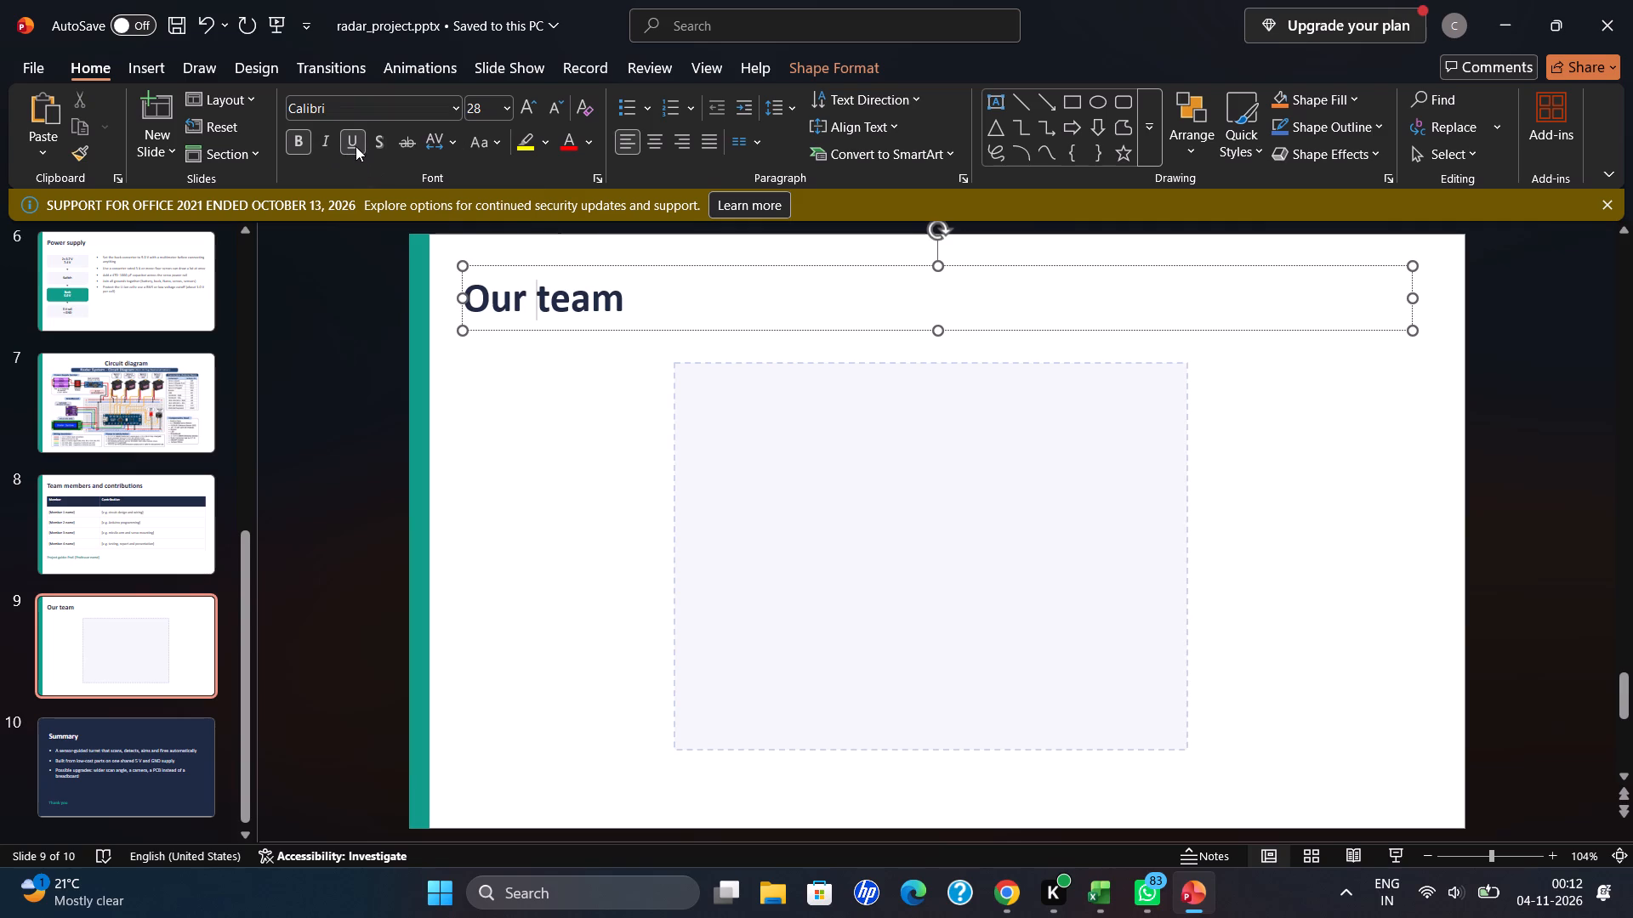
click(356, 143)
Centre-align the "Our team" title and reposition its text box so it is centred above the photo frame.
drag(651, 297, 621, 299)
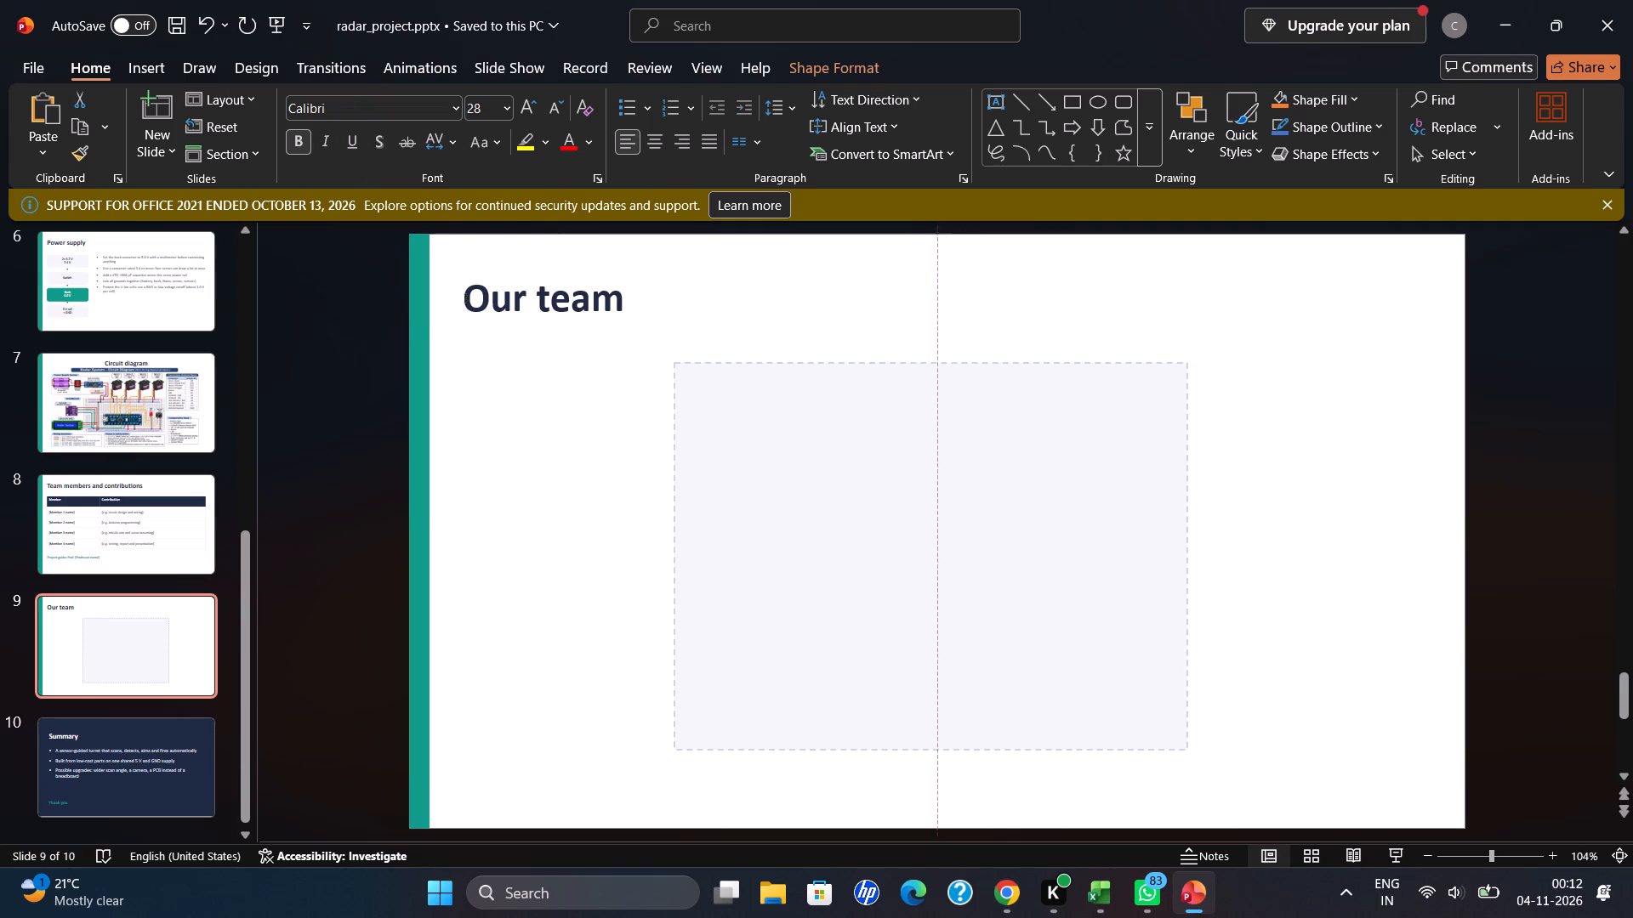
drag(621, 299, 677, 288)
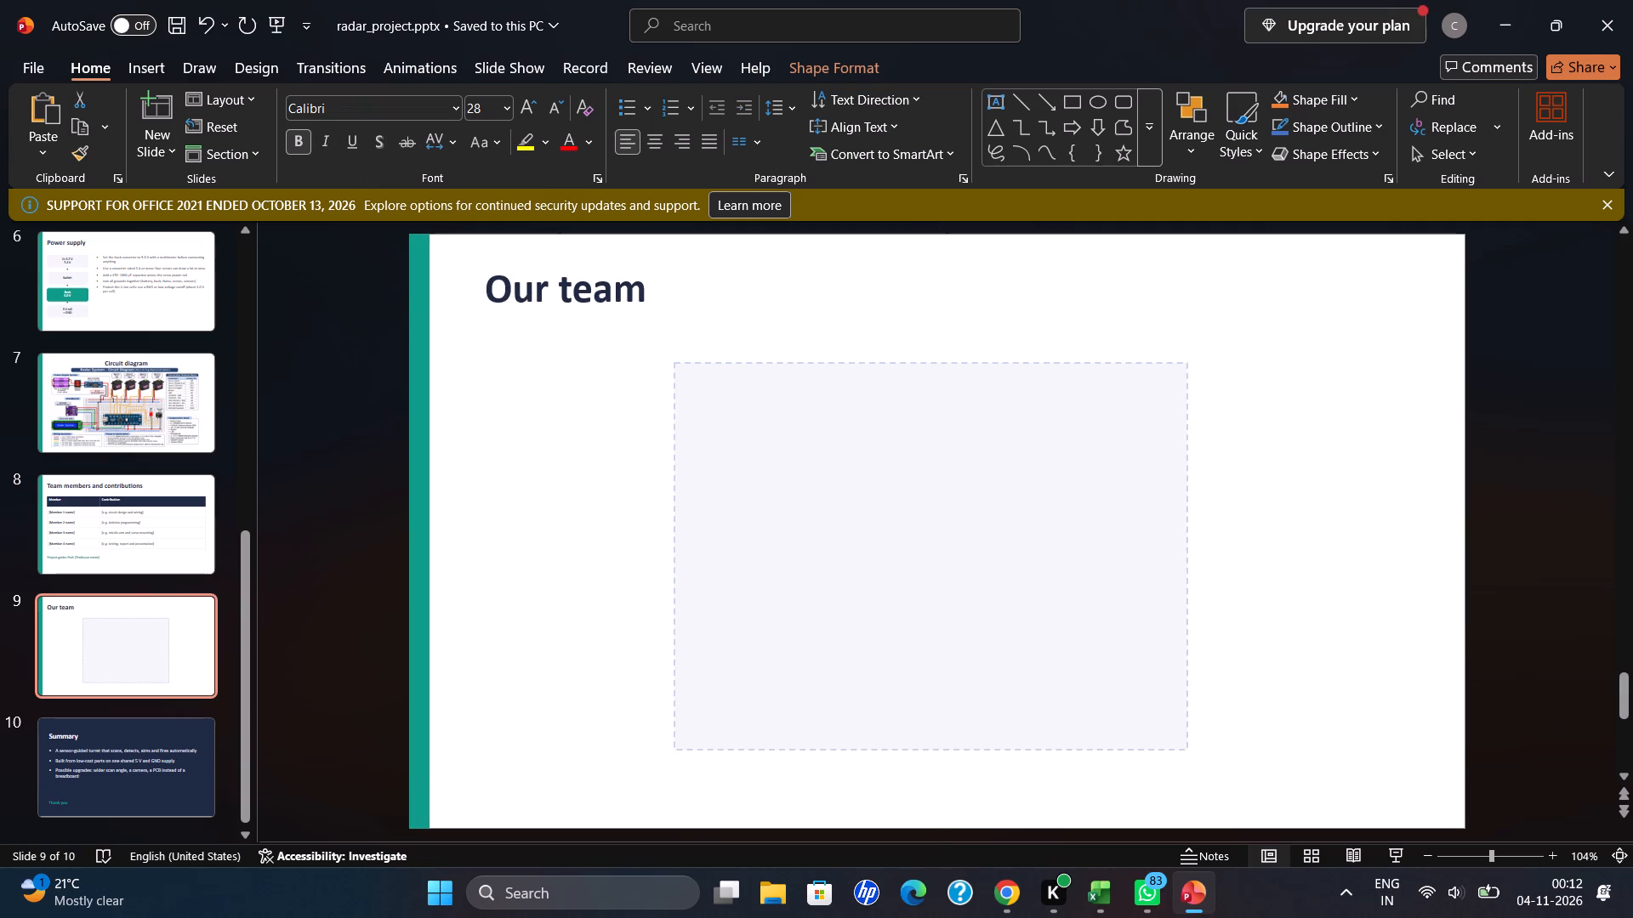
drag(677, 288, 680, 288)
click(653, 139)
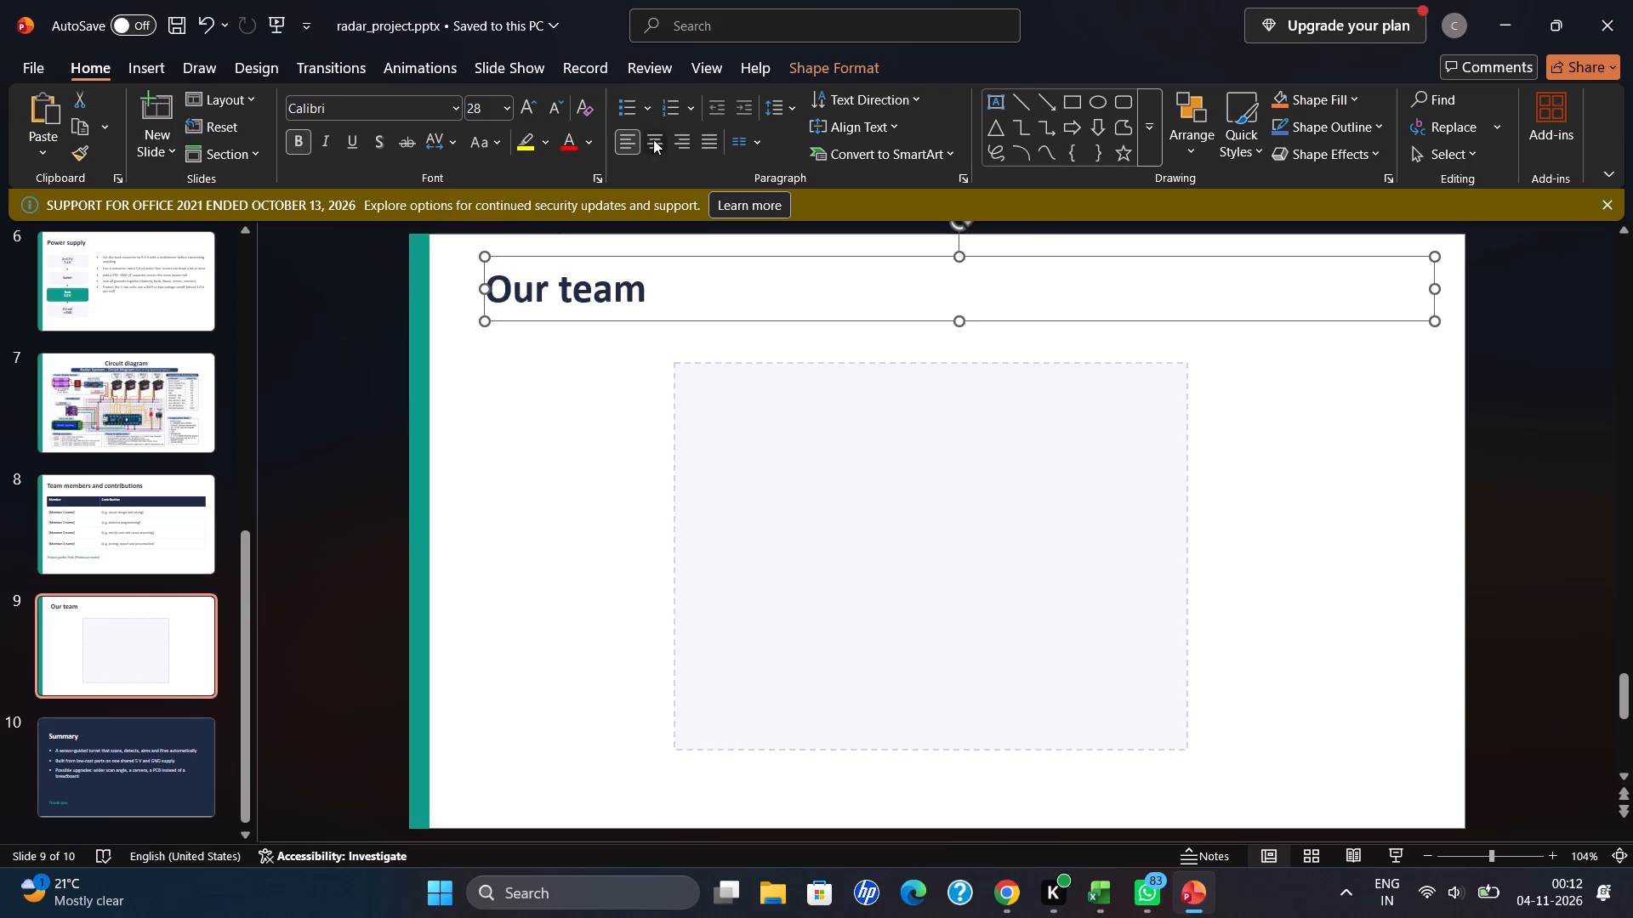
drag(1076, 288, 1064, 287)
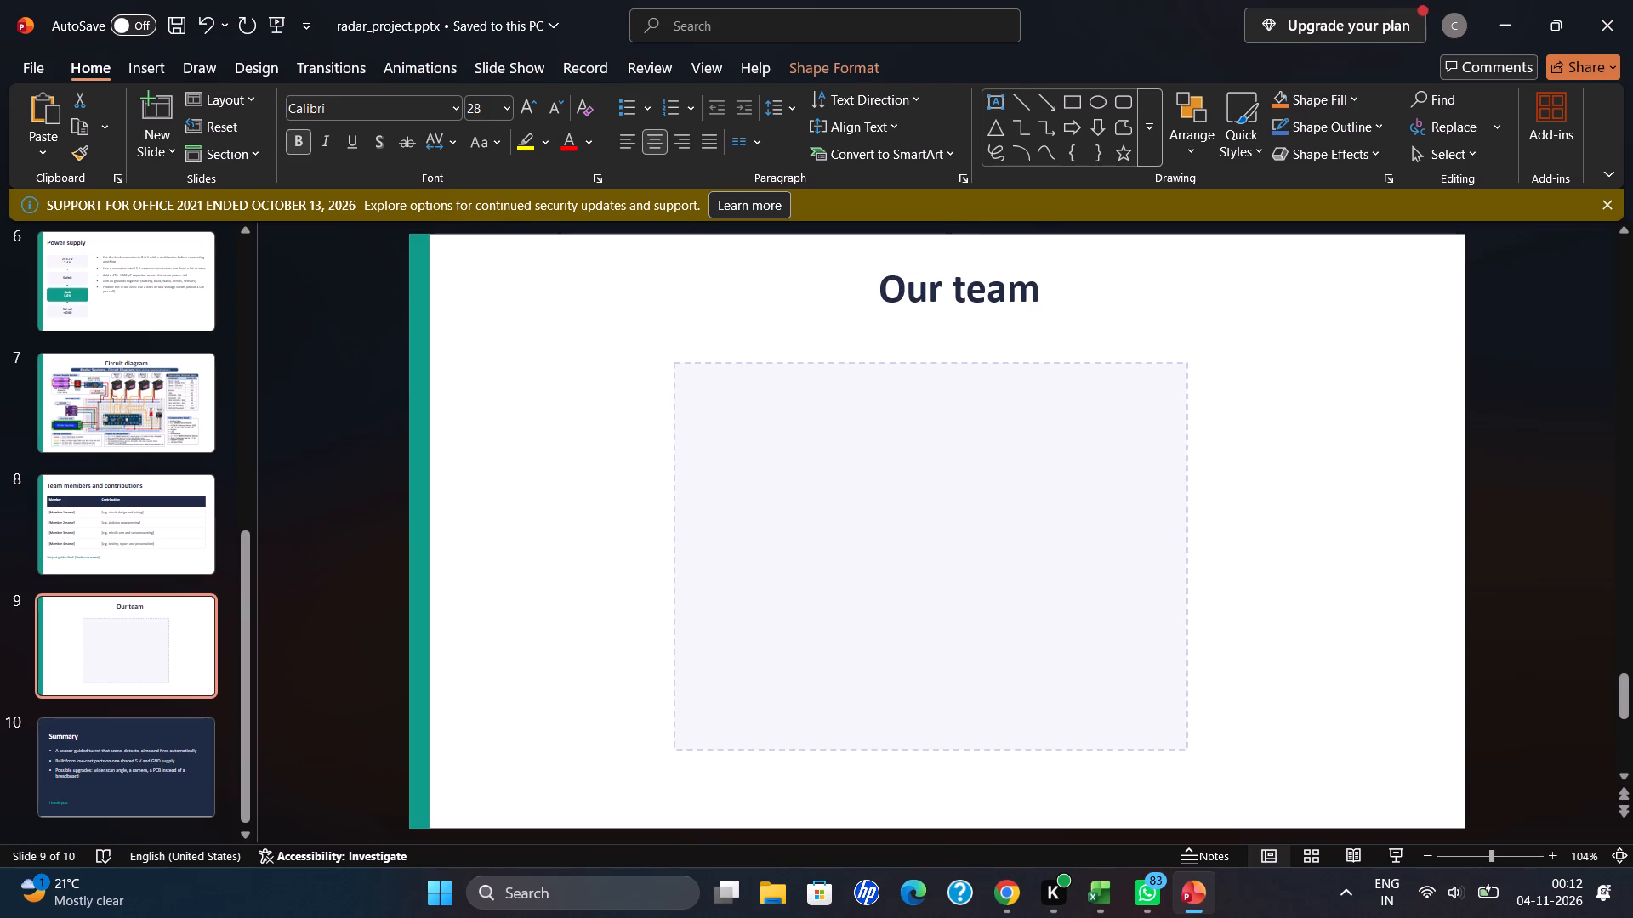
drag(1064, 287, 1042, 282)
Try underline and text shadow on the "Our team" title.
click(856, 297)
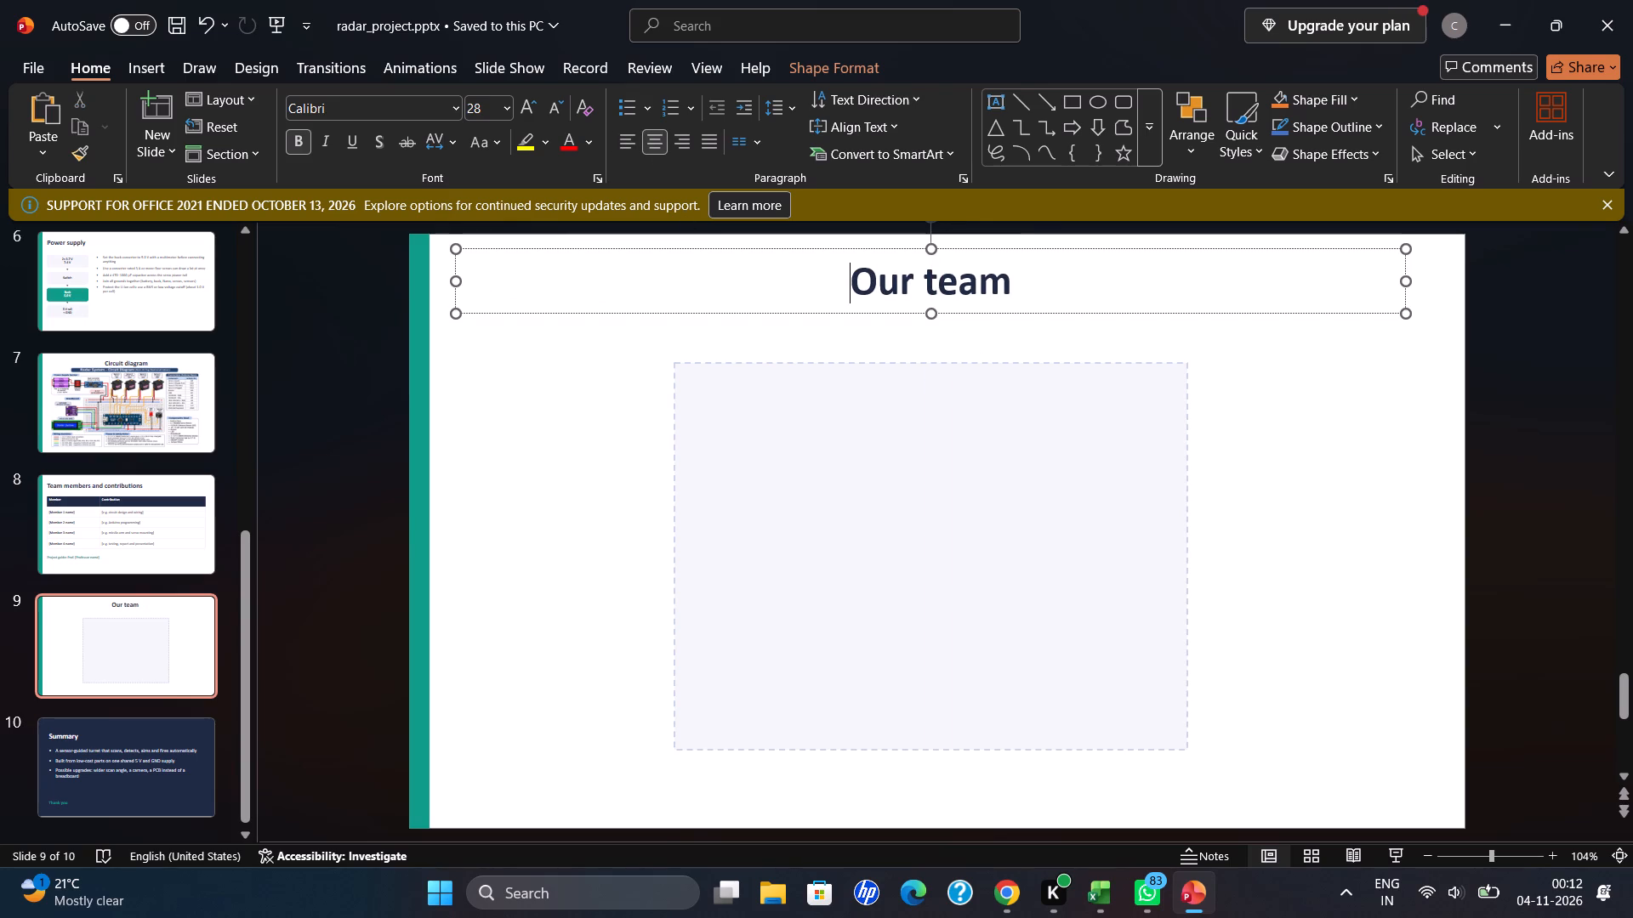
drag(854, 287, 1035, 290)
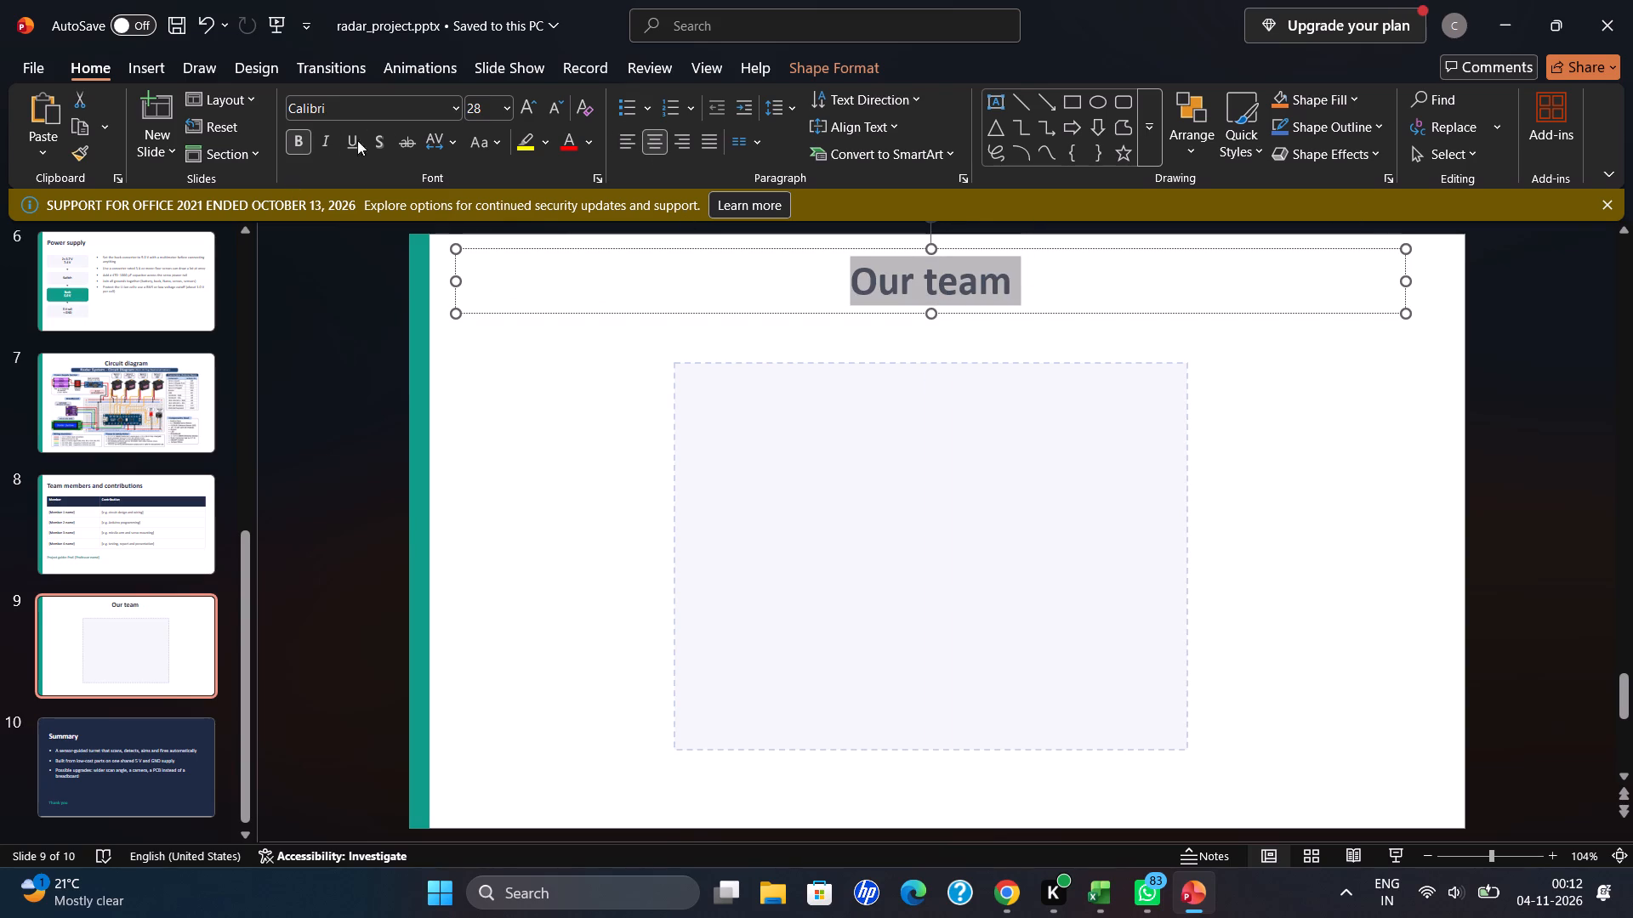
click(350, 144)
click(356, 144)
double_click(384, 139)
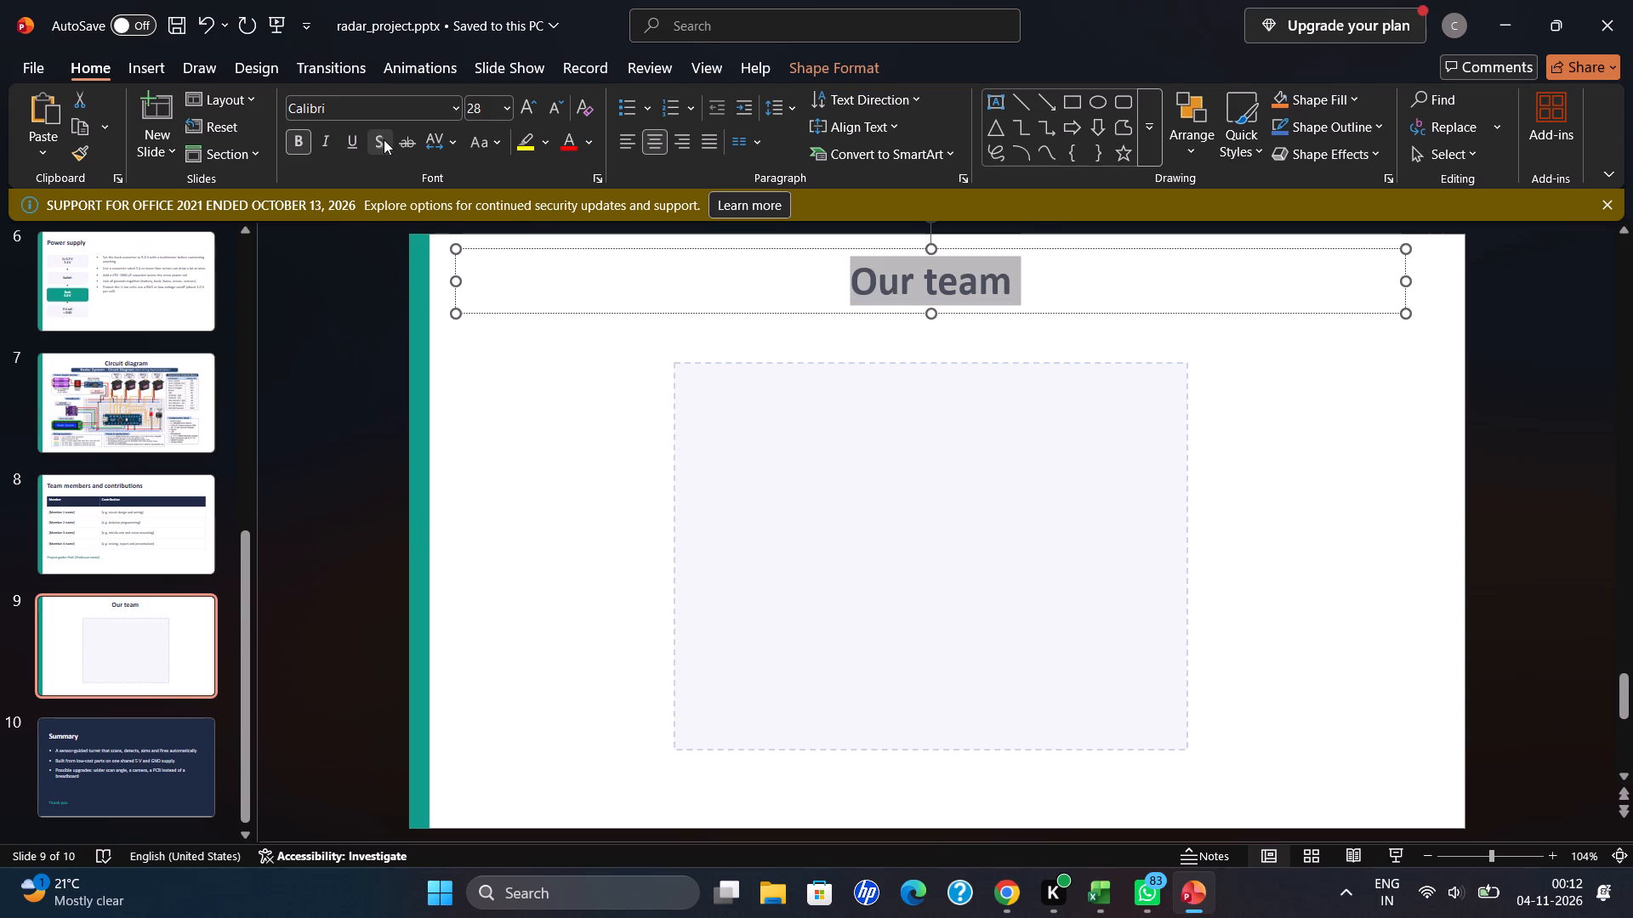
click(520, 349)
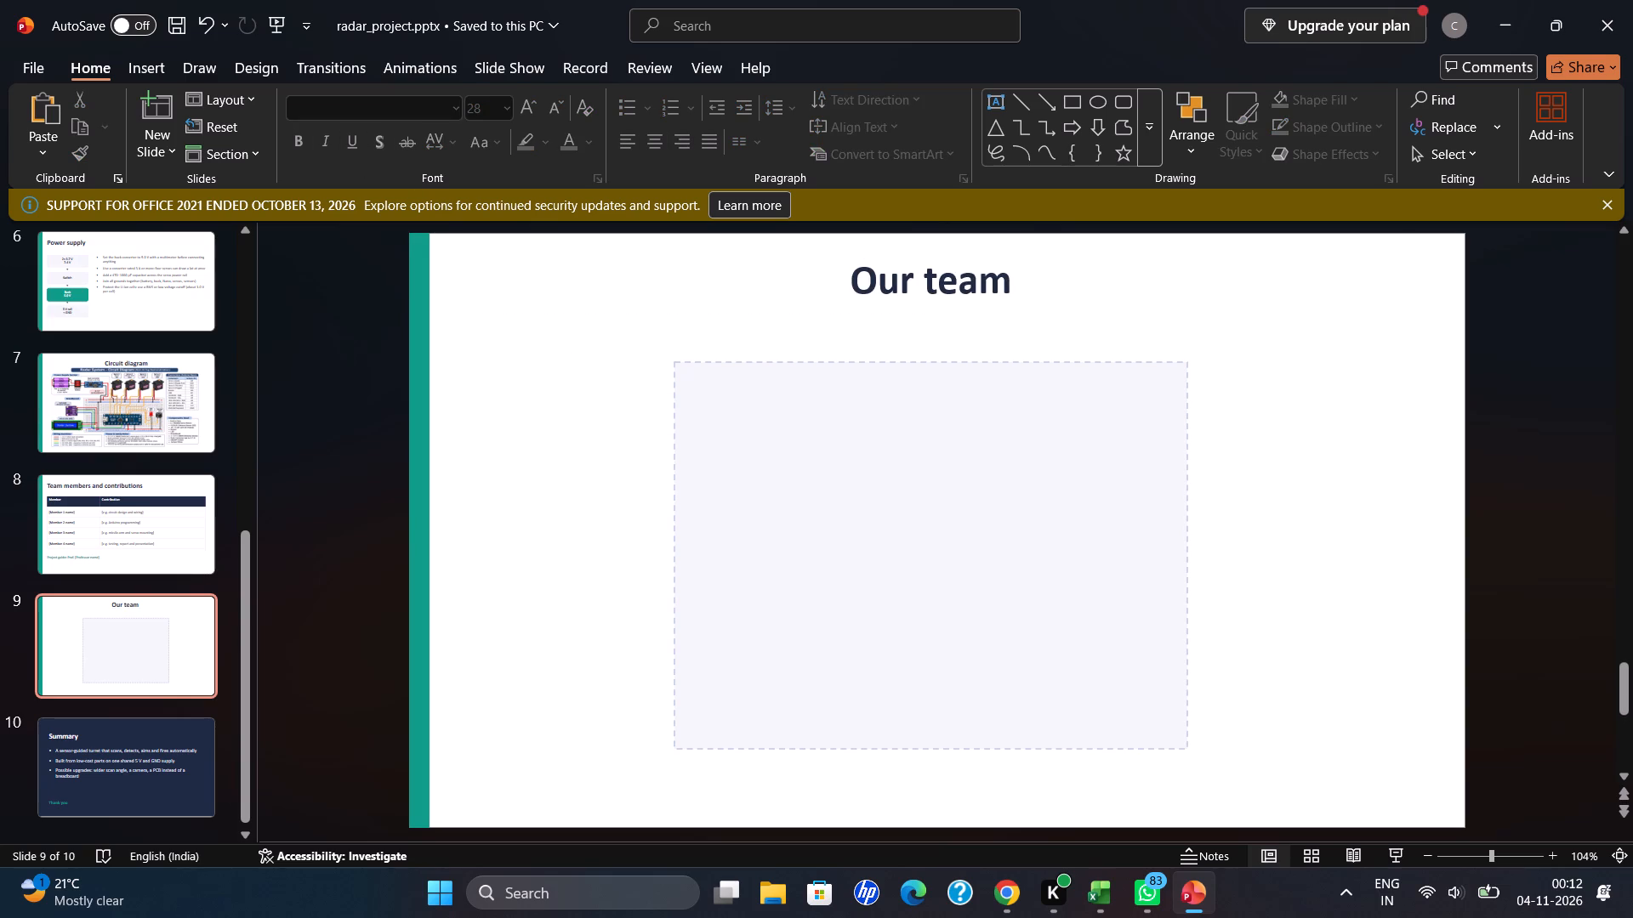
Capitalise the second word of the title so it reads "Our Team".
click(937, 280)
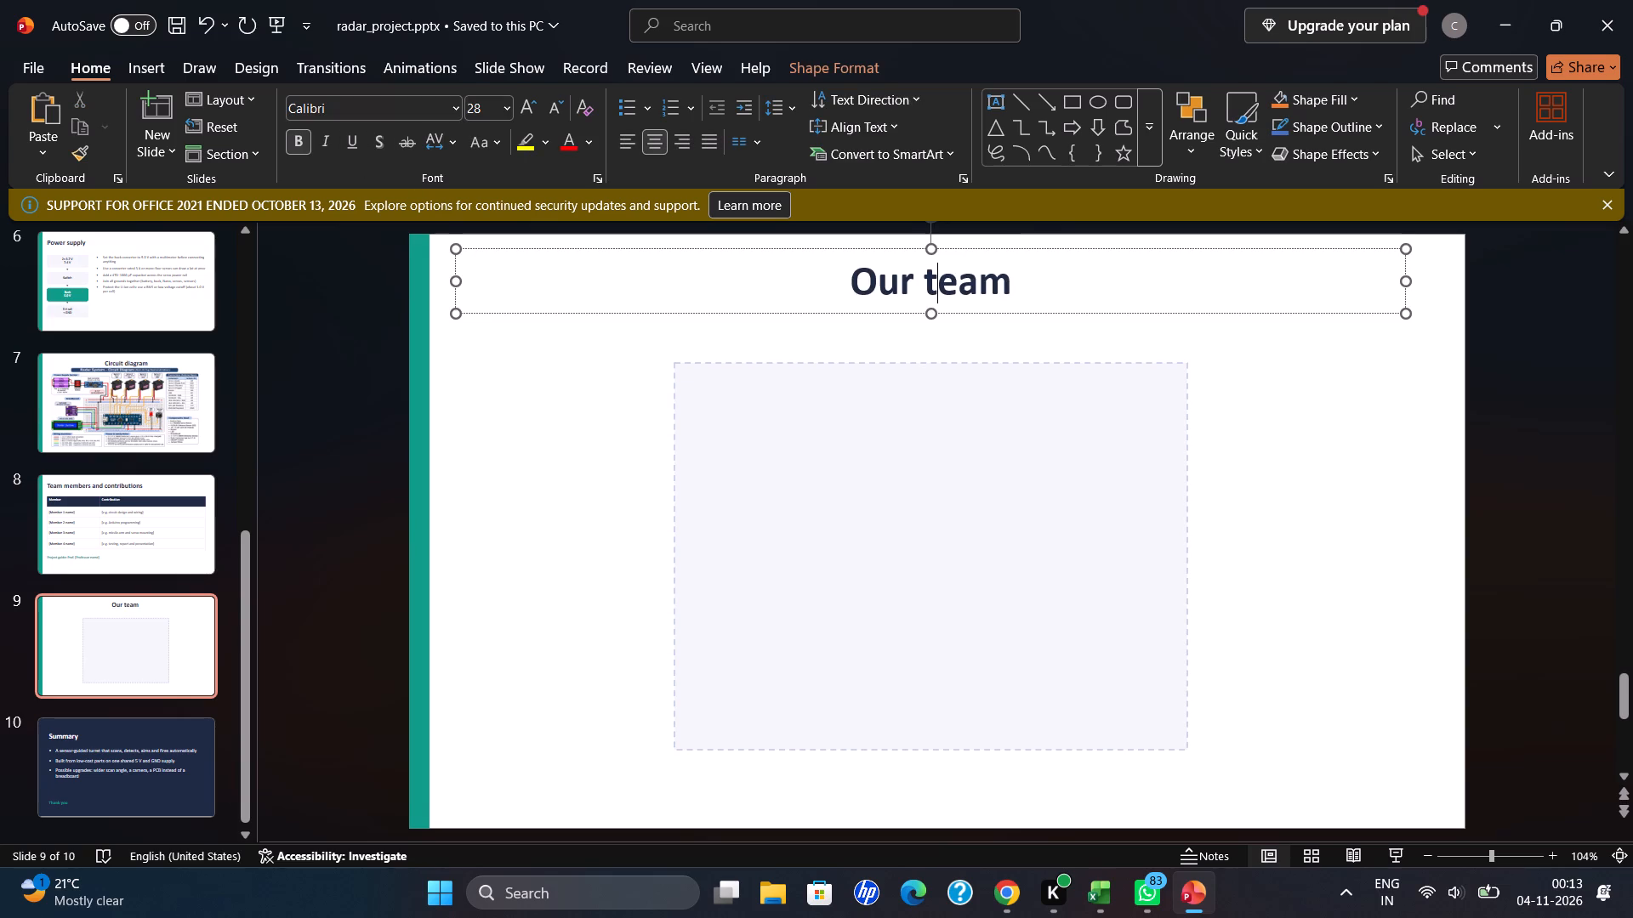
key(BackSpace)
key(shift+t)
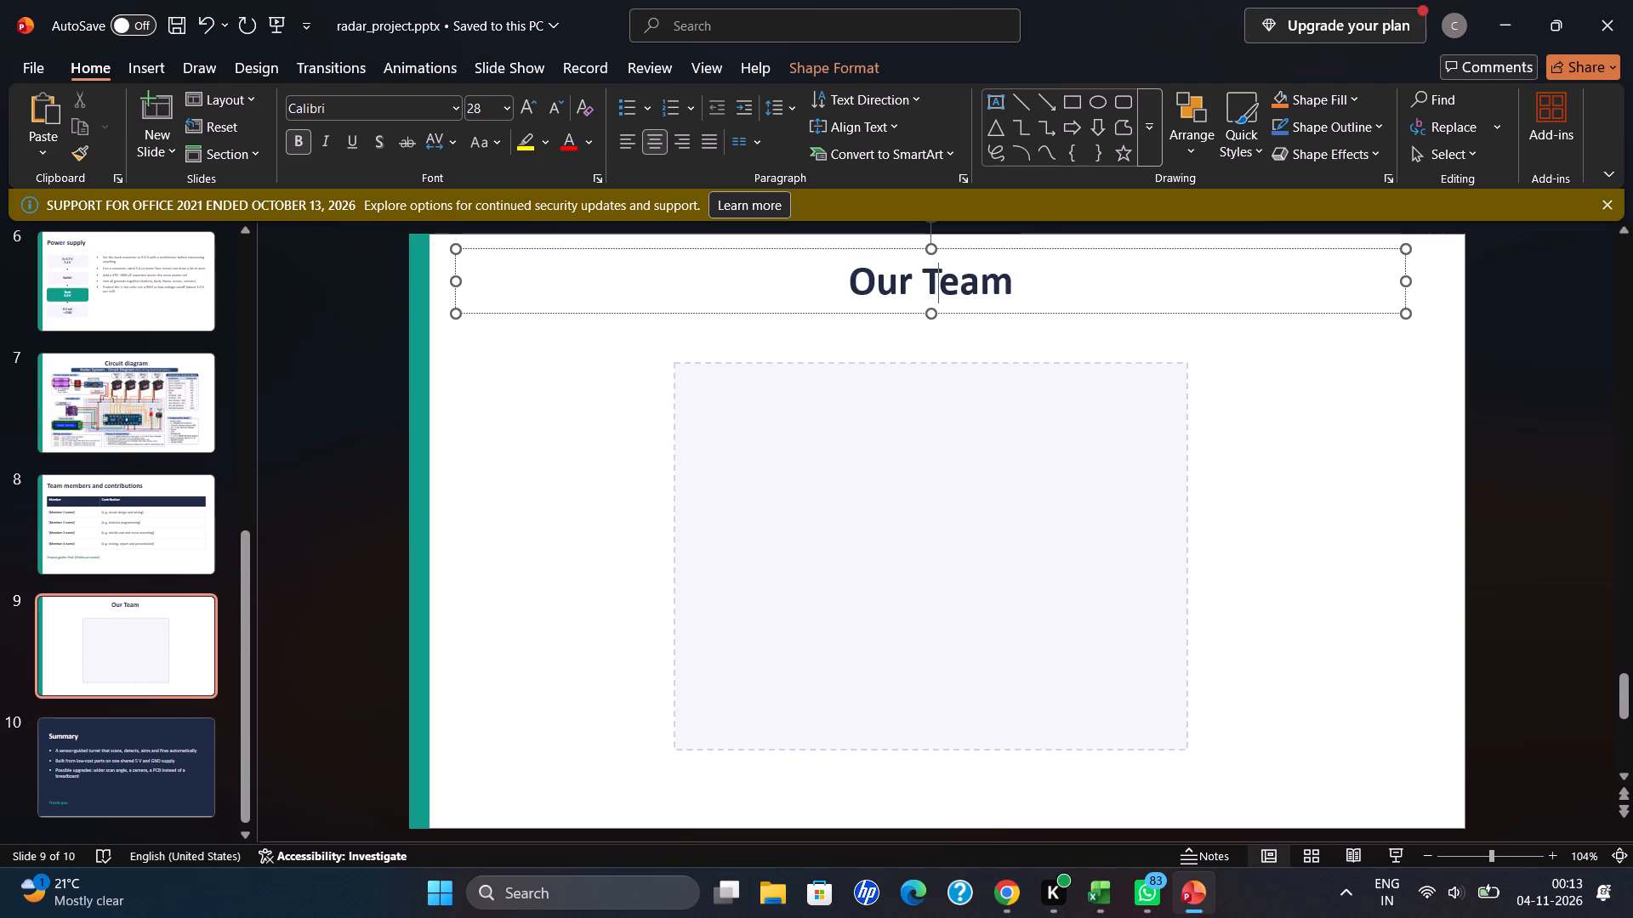
click(1534, 406)
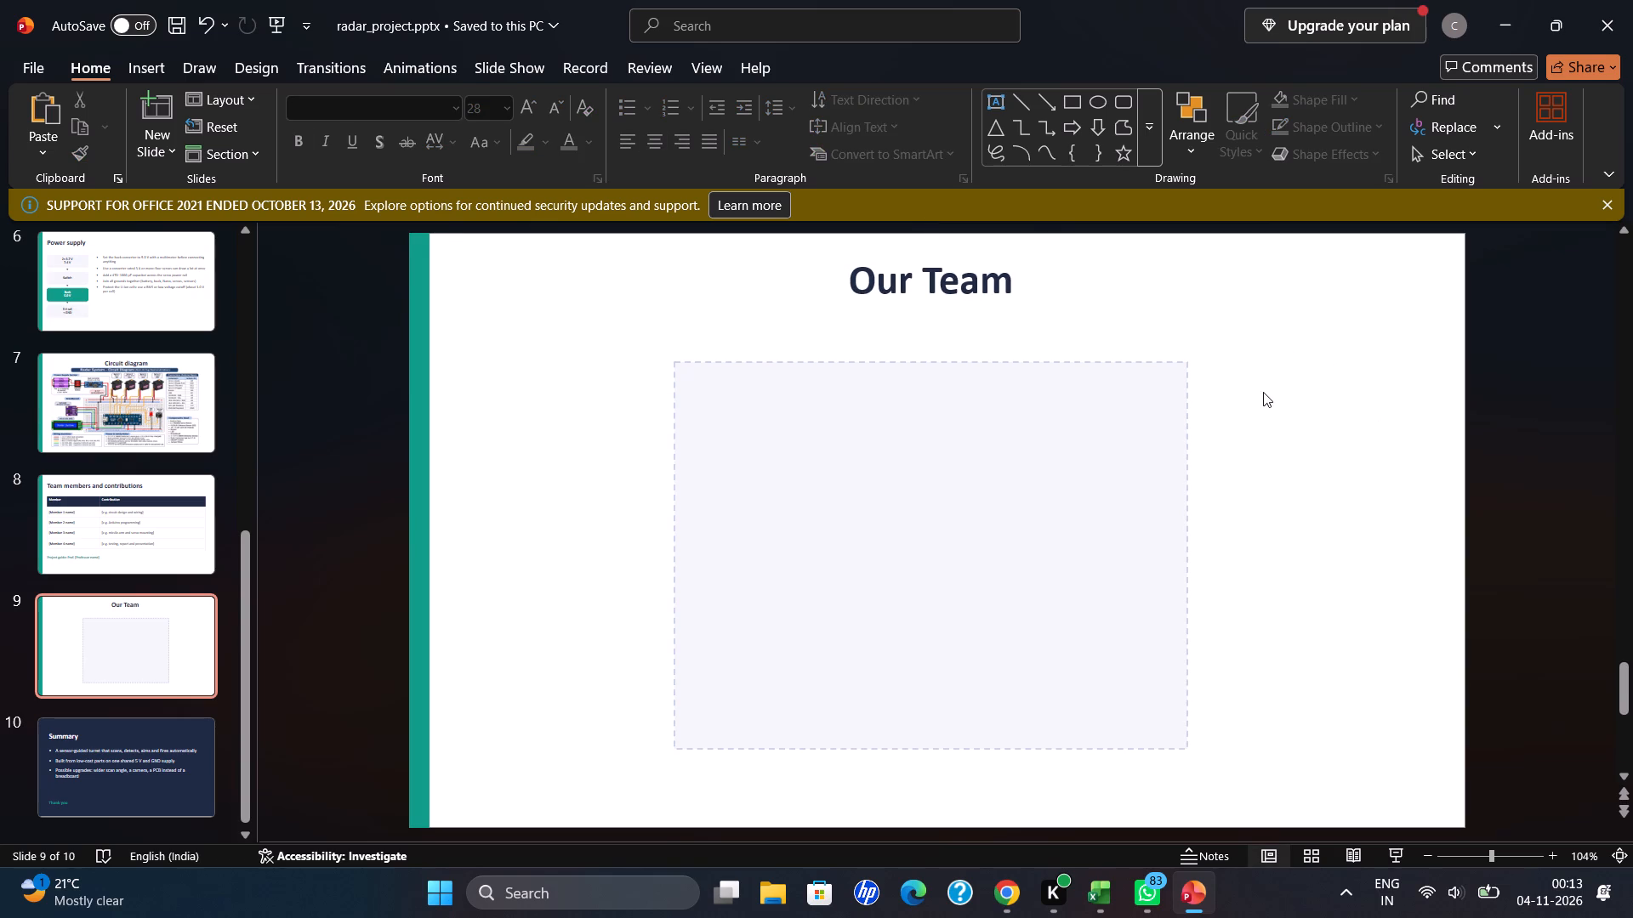
From the Summary slide, switch to Chrome and search Google for "pcb instead of bread board be used".
scroll(1266, 391, down, 1)
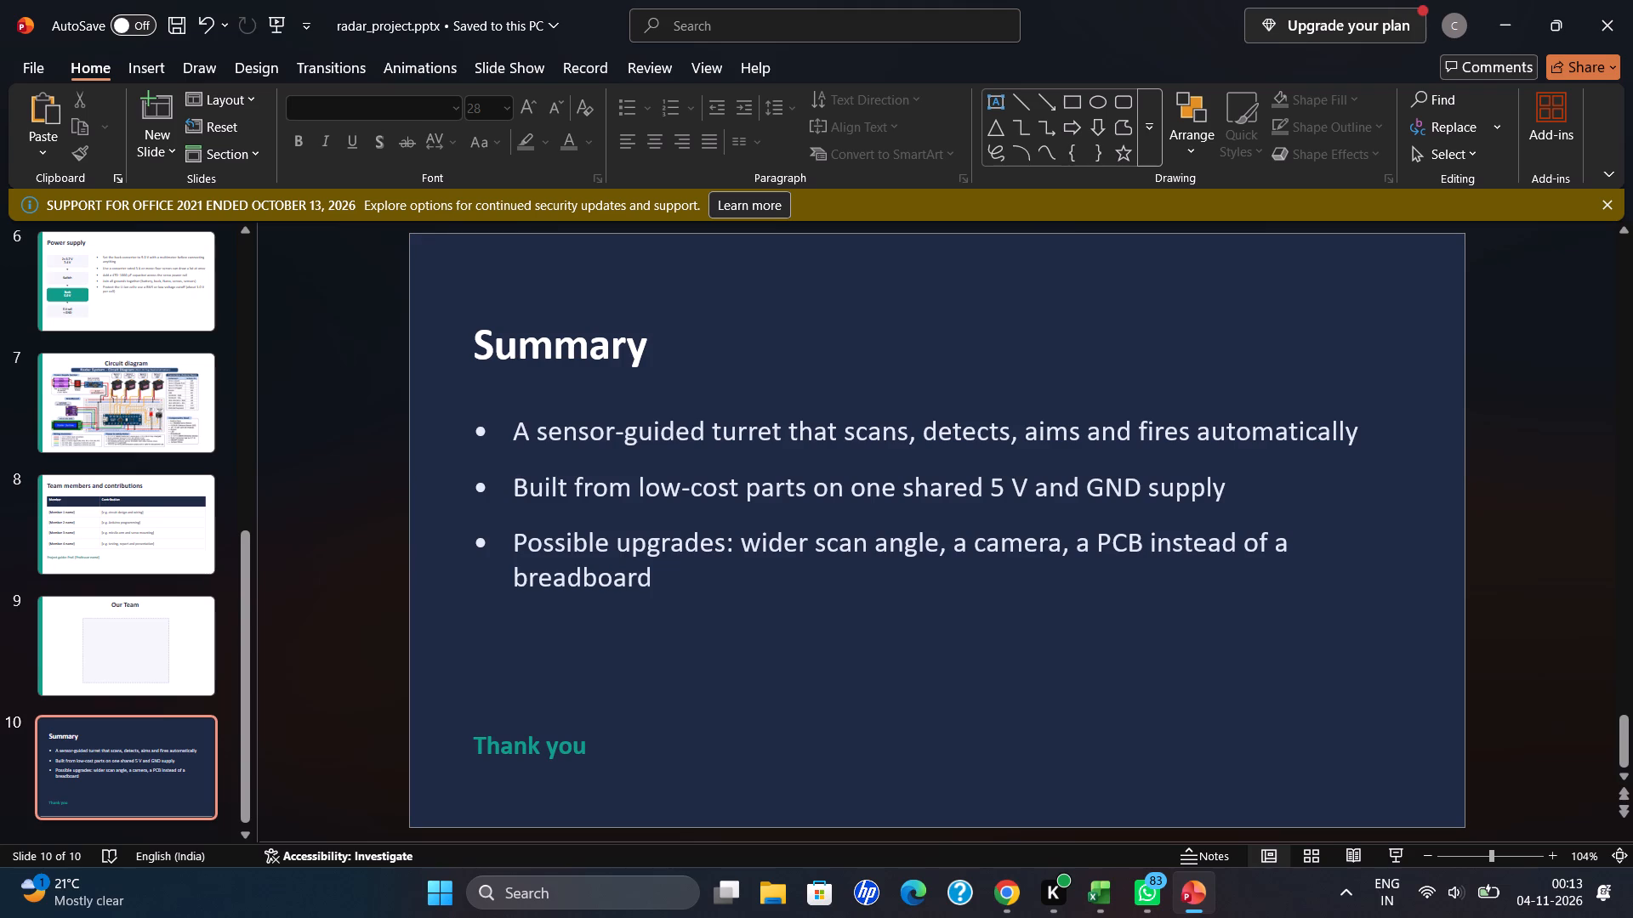
click(1027, 889)
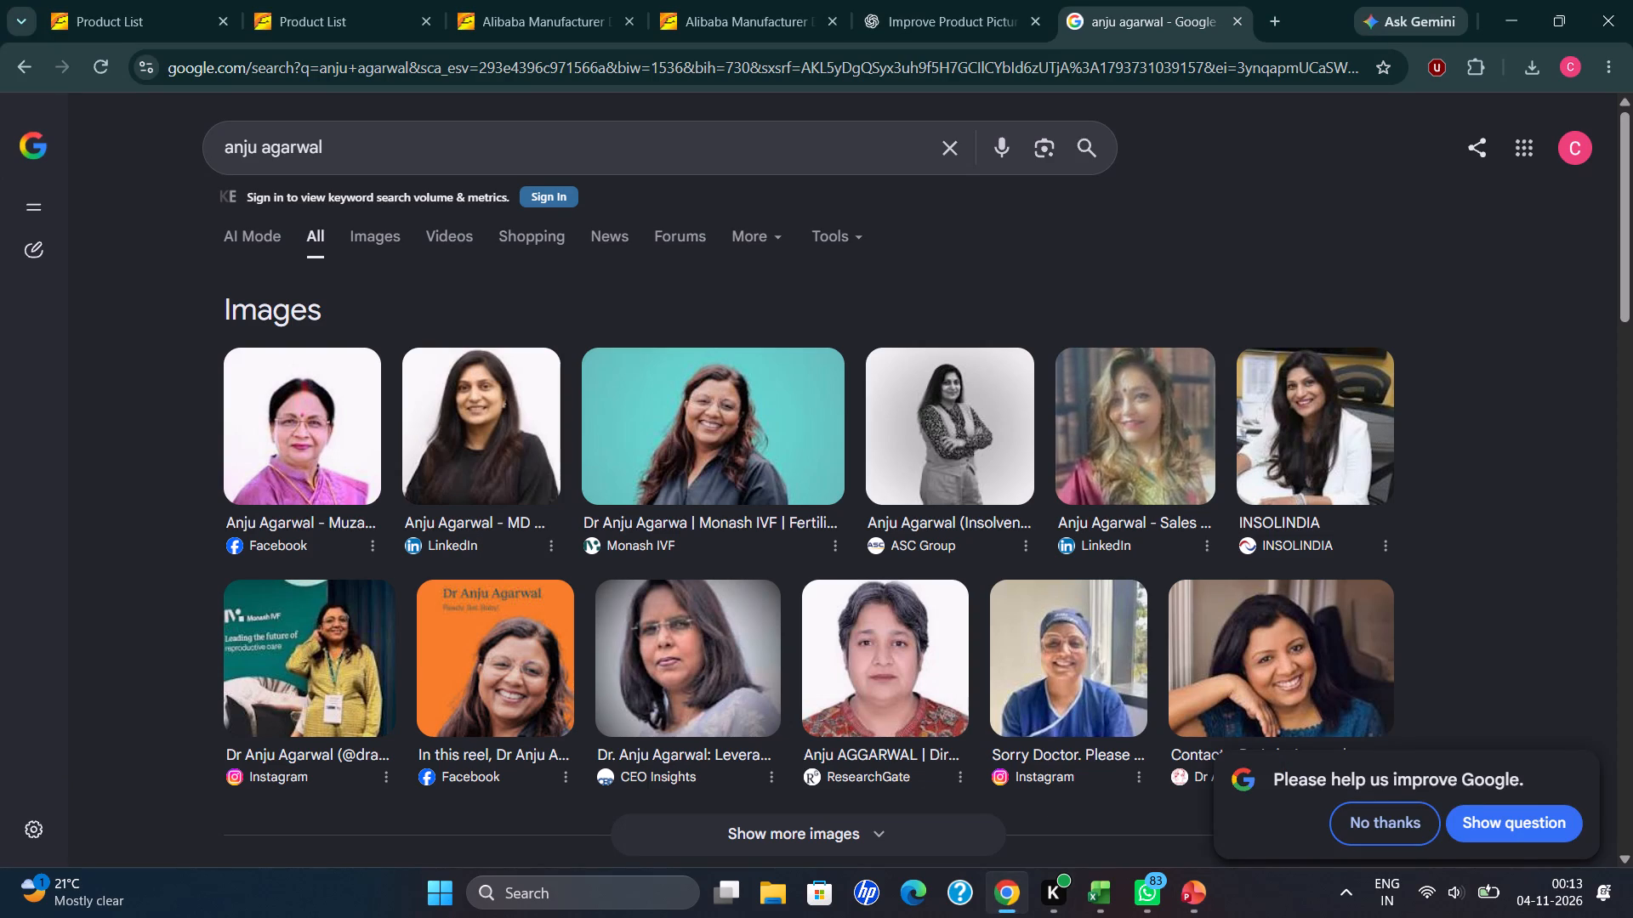
click(825, 159)
key(BackSpace)
key(BackSpace)
key(BackSpace)
key(BackSpace)
key(BackSpace)
key(BackSpace)
key(BackSpace)
key(BackSpace)
key(BackSpace)
key(BackSpace)
key(BackSpace)
key(BackSpace)
key(BackSpace)
key(BackSpace)
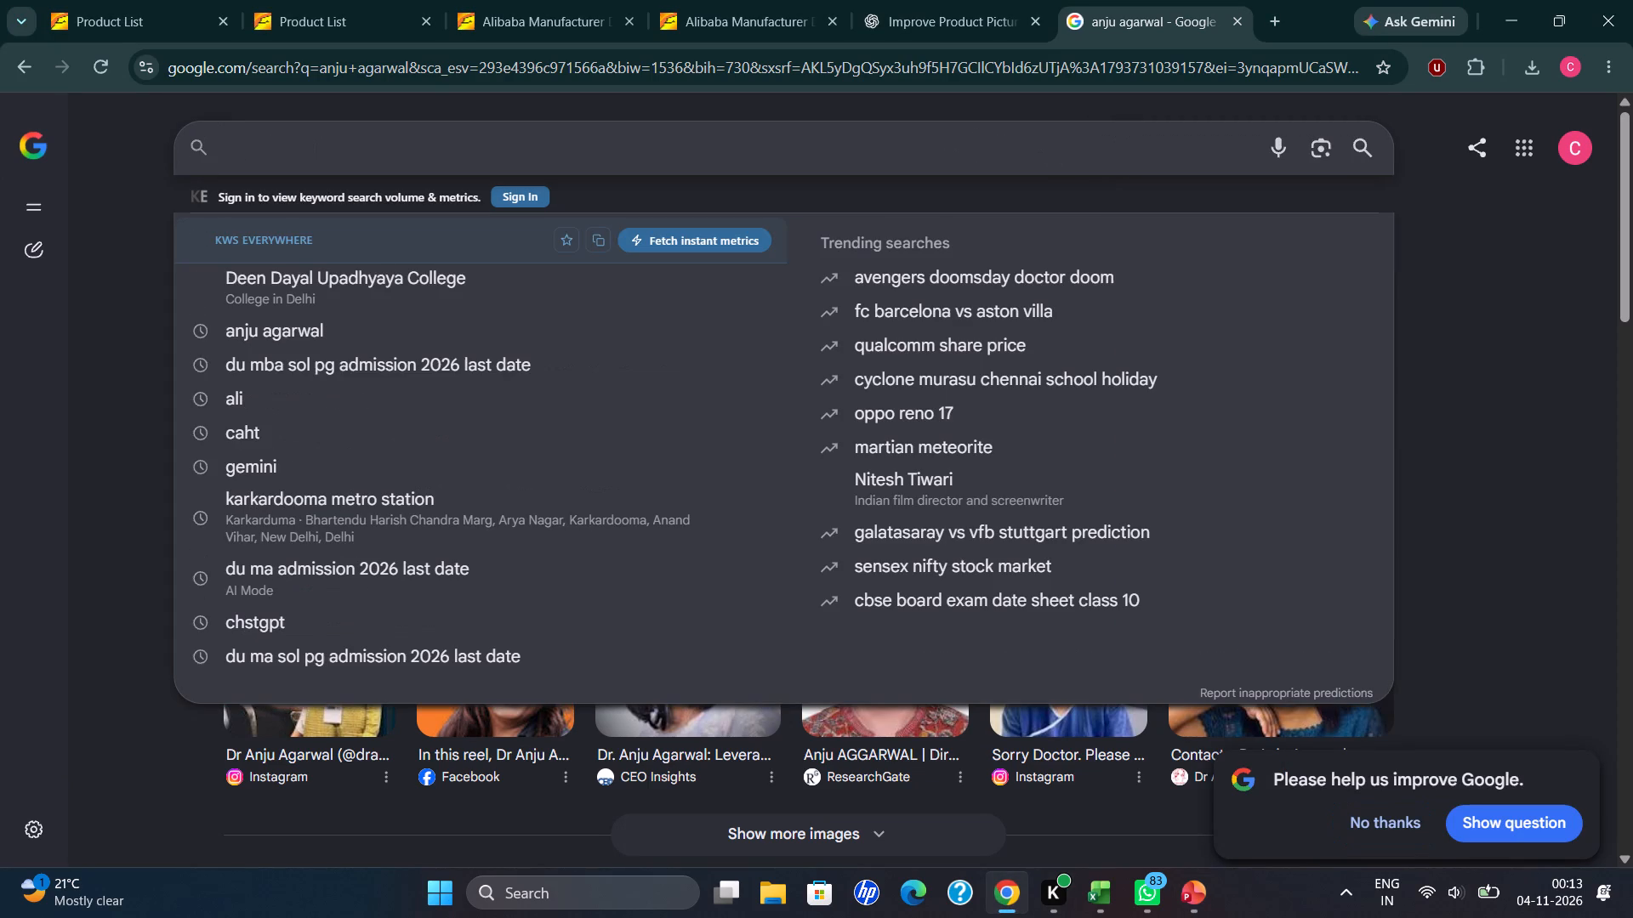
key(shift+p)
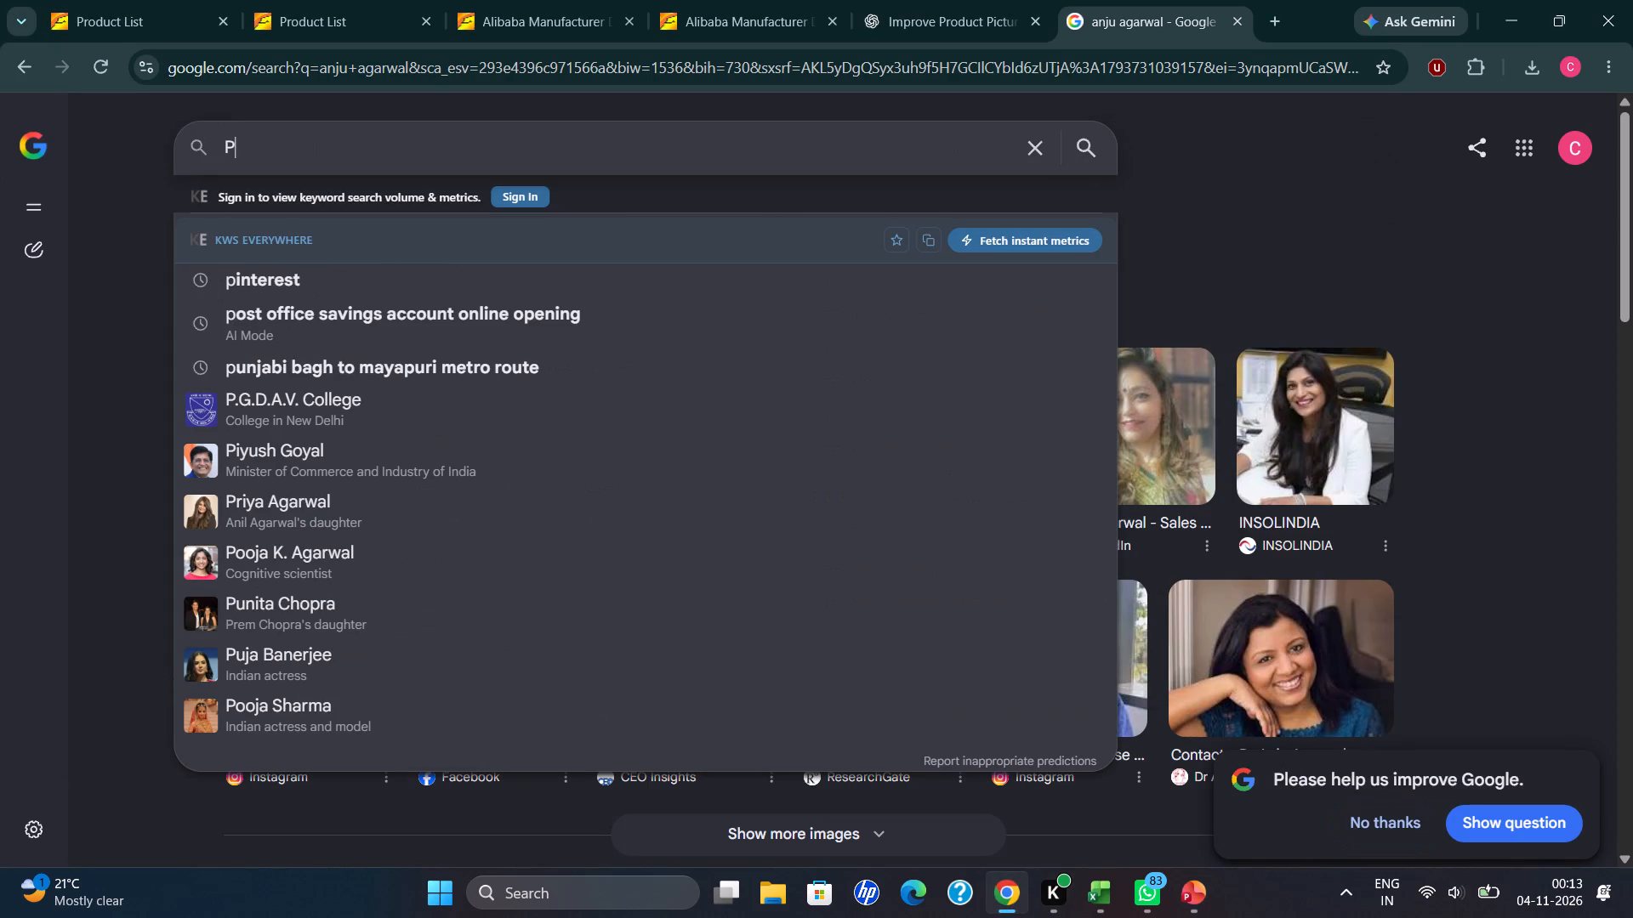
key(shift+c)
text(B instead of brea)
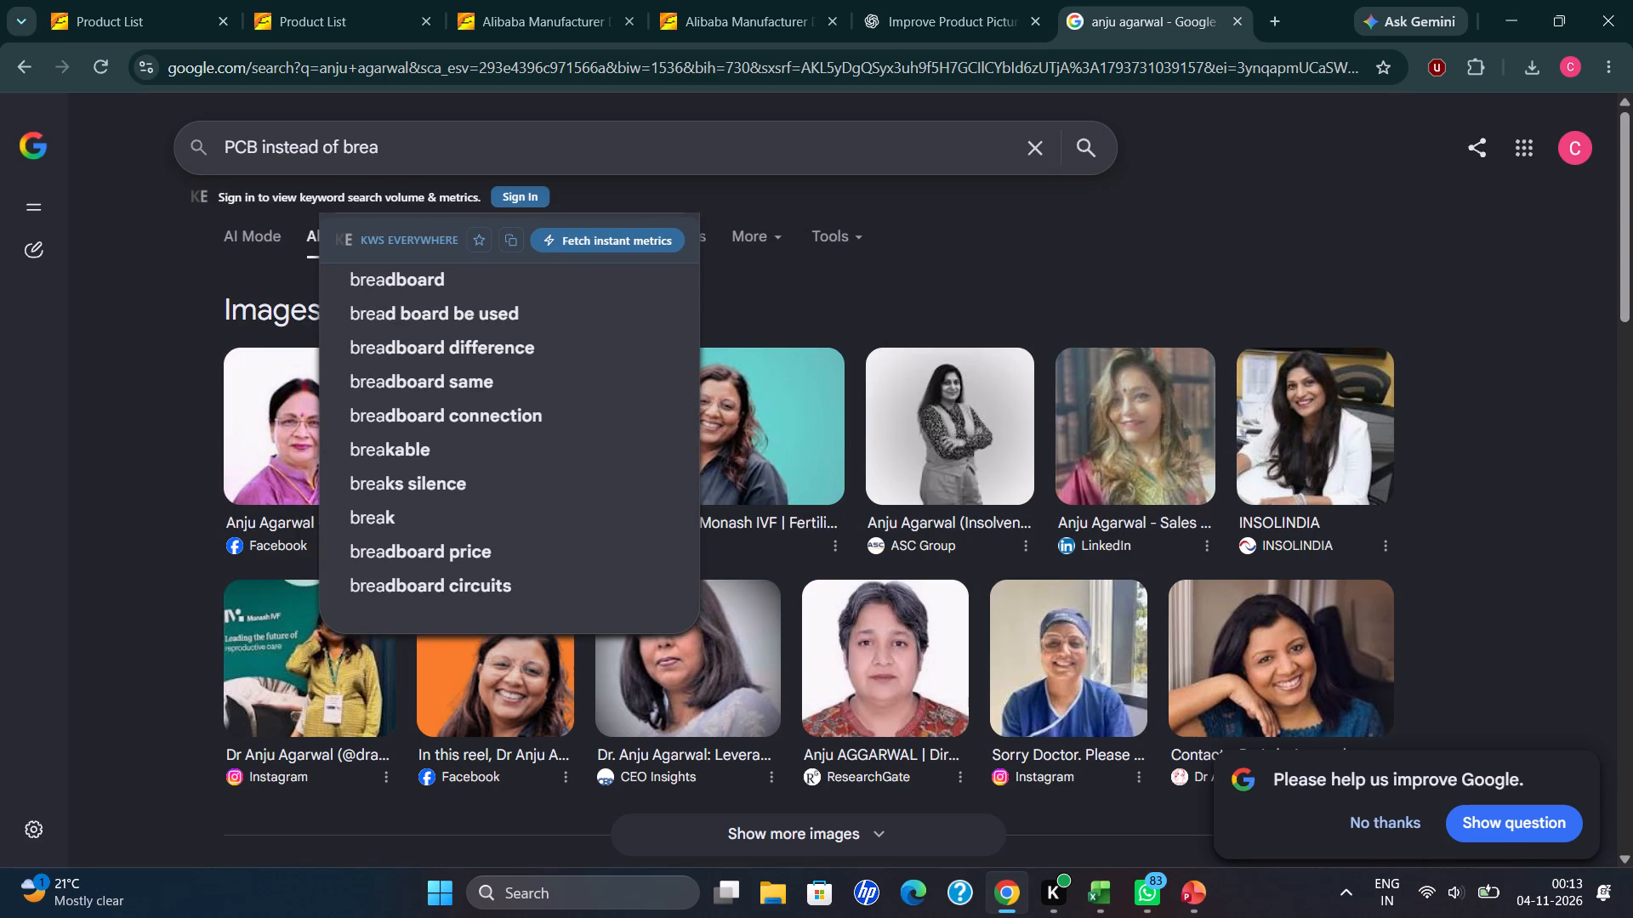
click(476, 309)
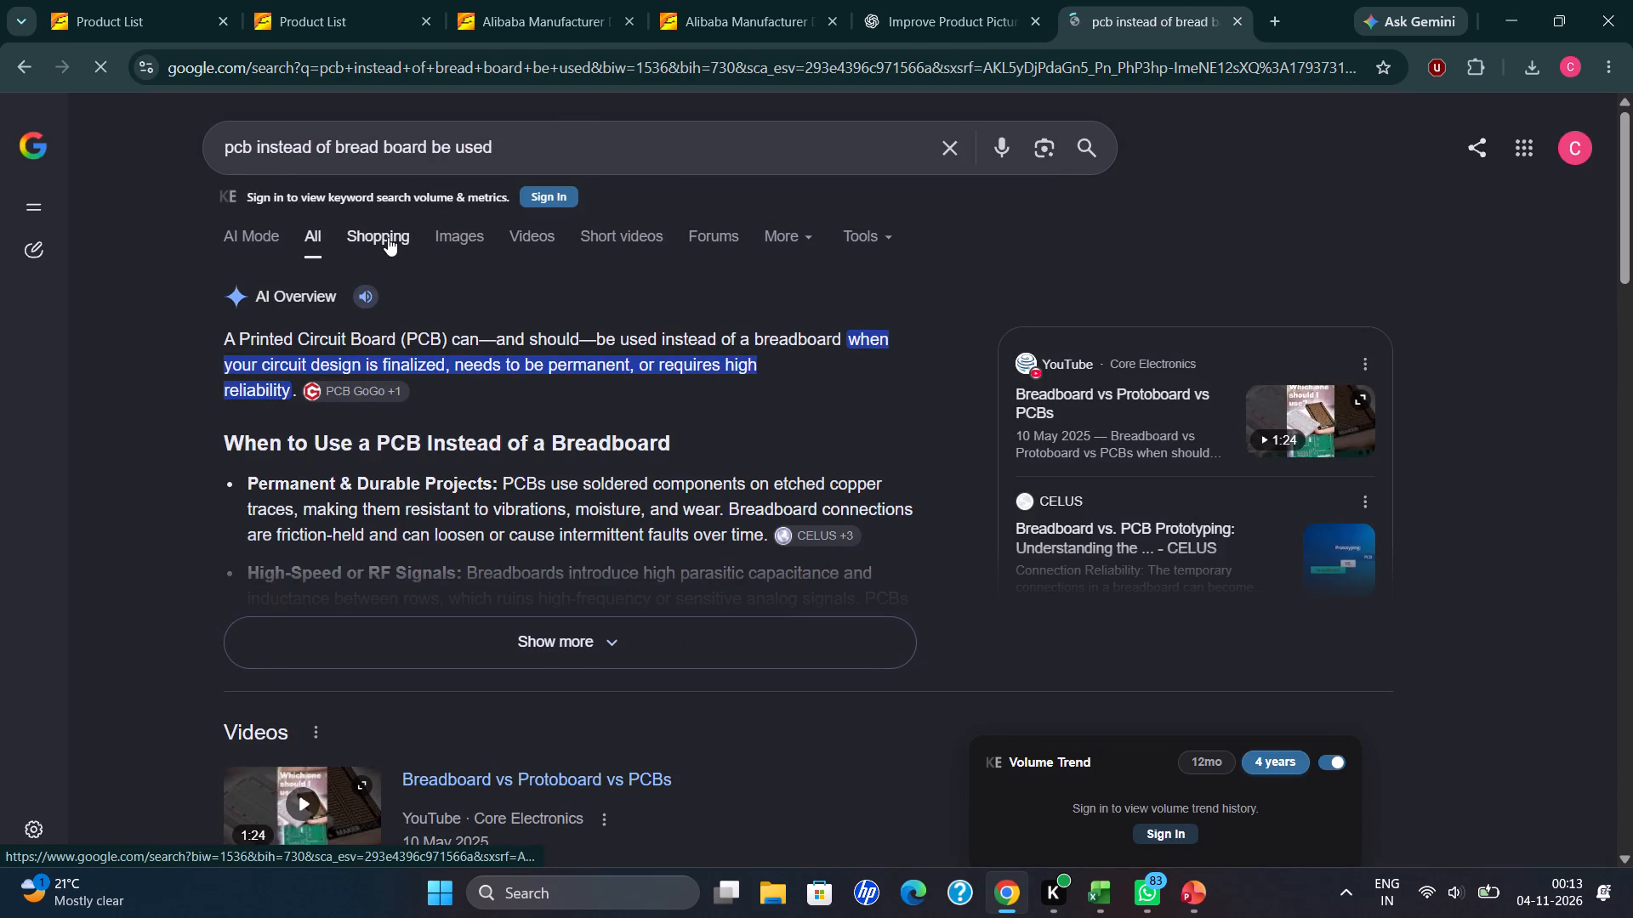
Examine the image results, apply the suggested "breadboard" spelling, and review the general results comparing PCBs with breadboards.
click(485, 235)
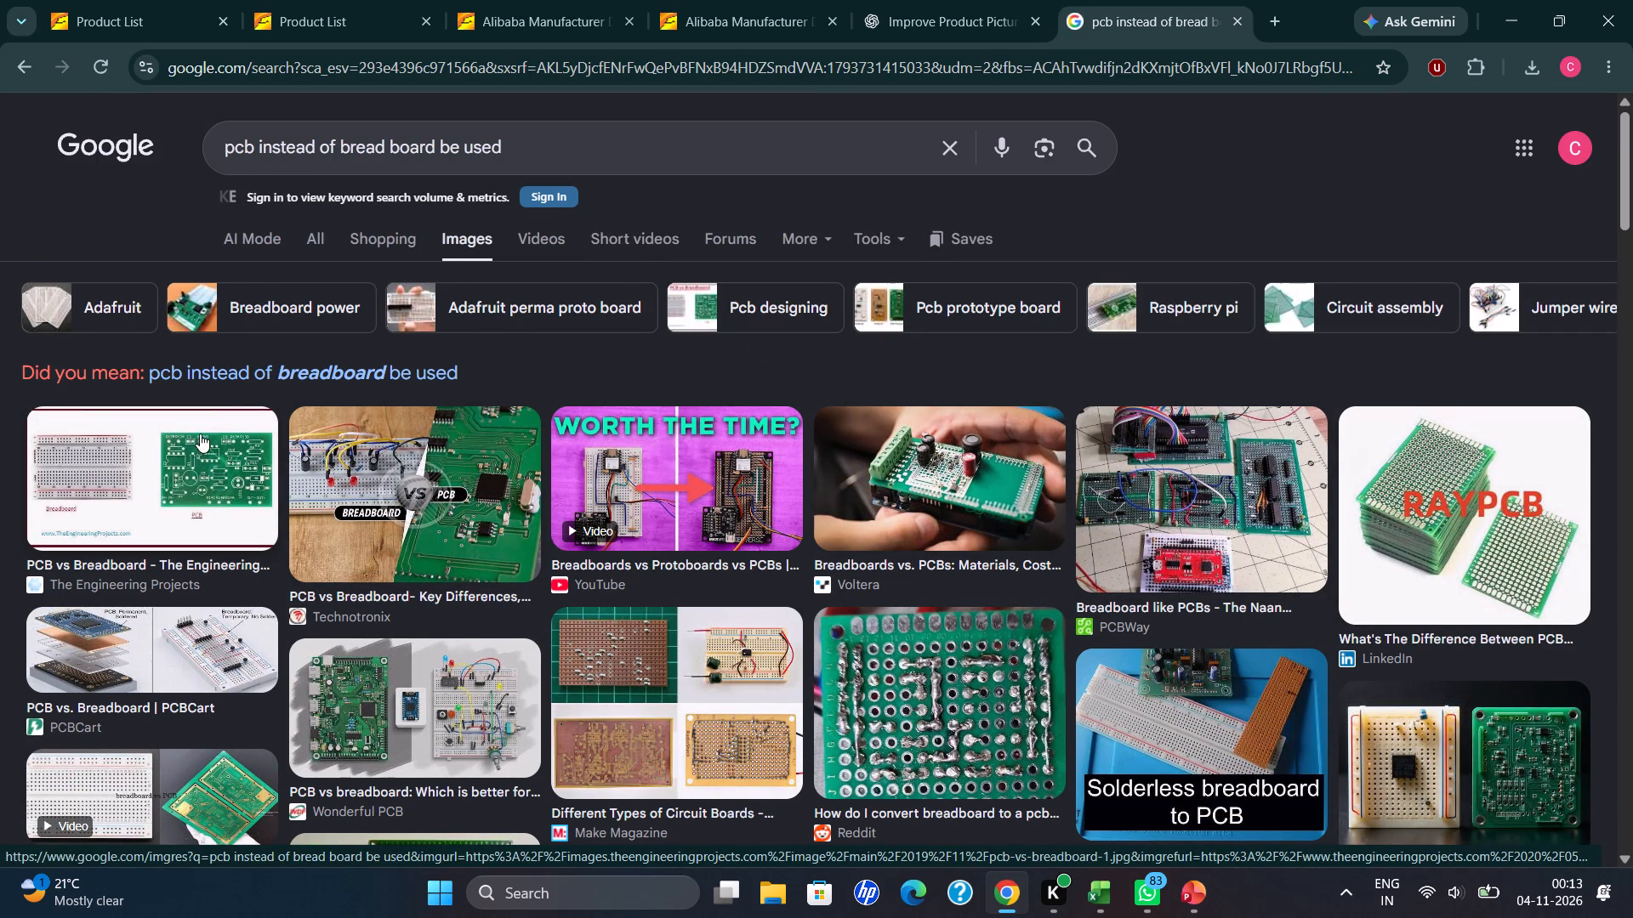
click(229, 369)
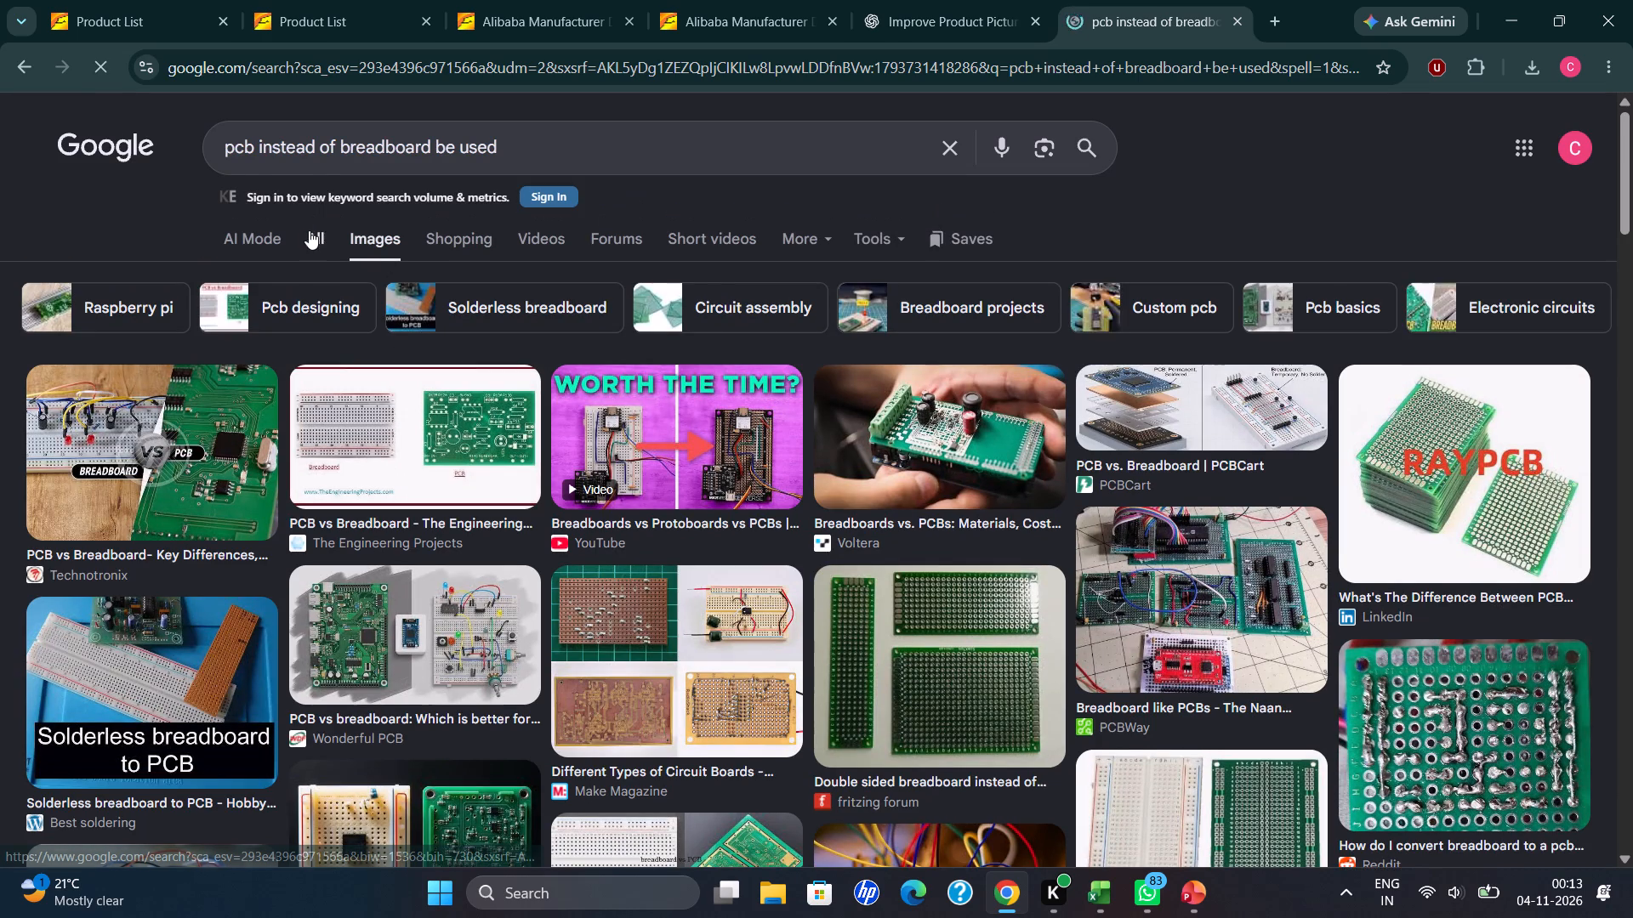
click(309, 230)
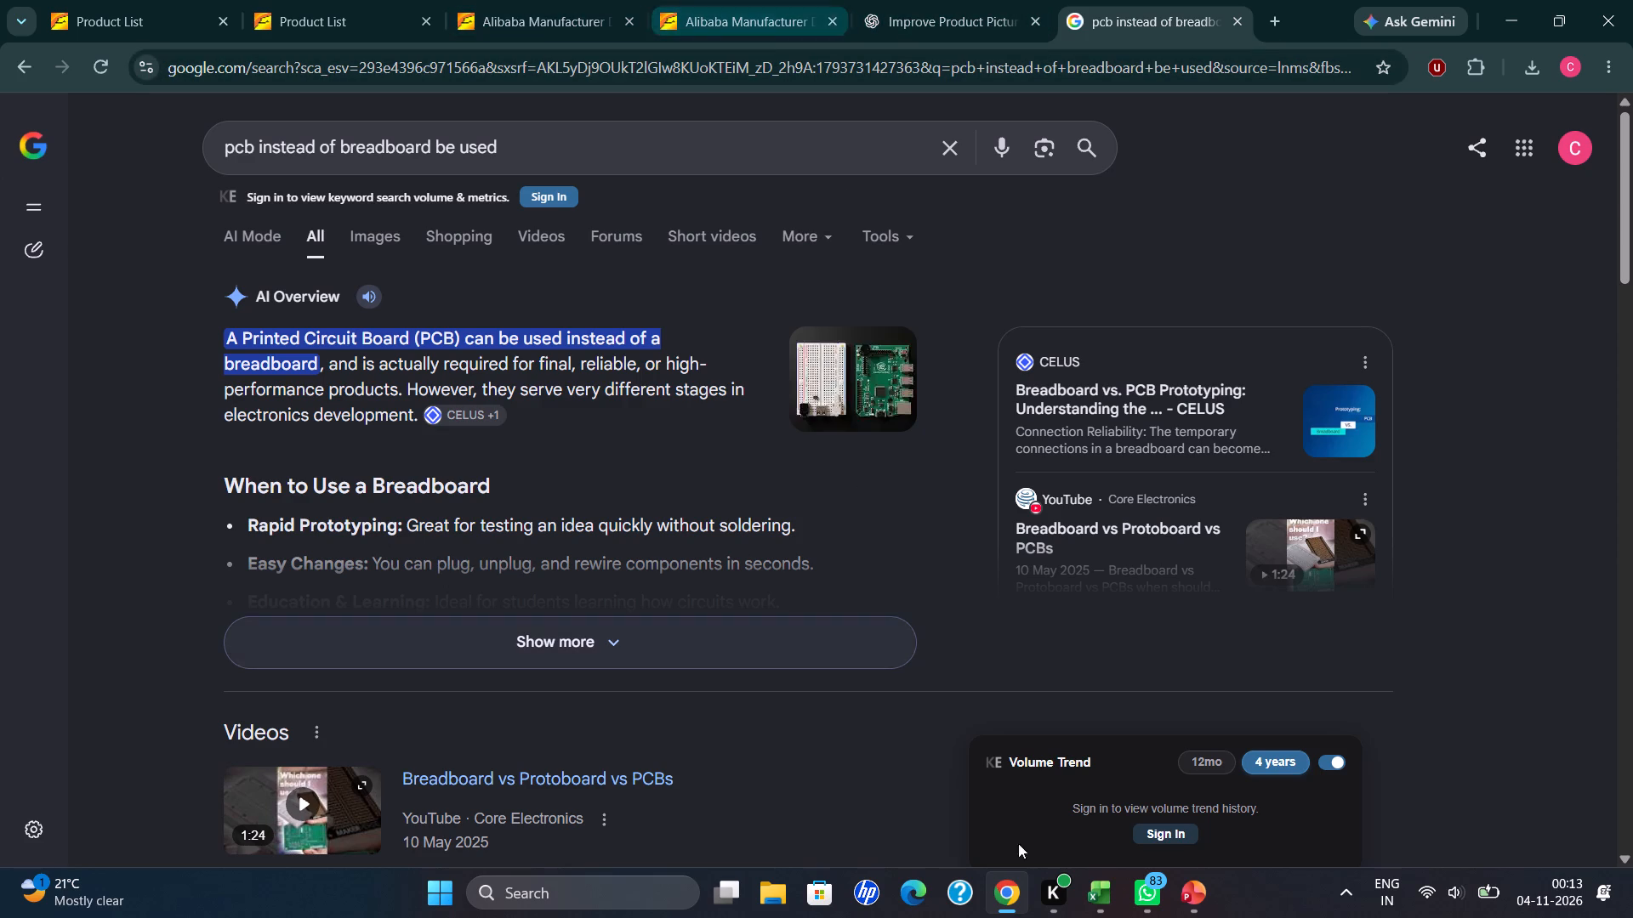
Switch back to the PowerPoint presentation and open the Team members and contributions slide.
click(1192, 893)
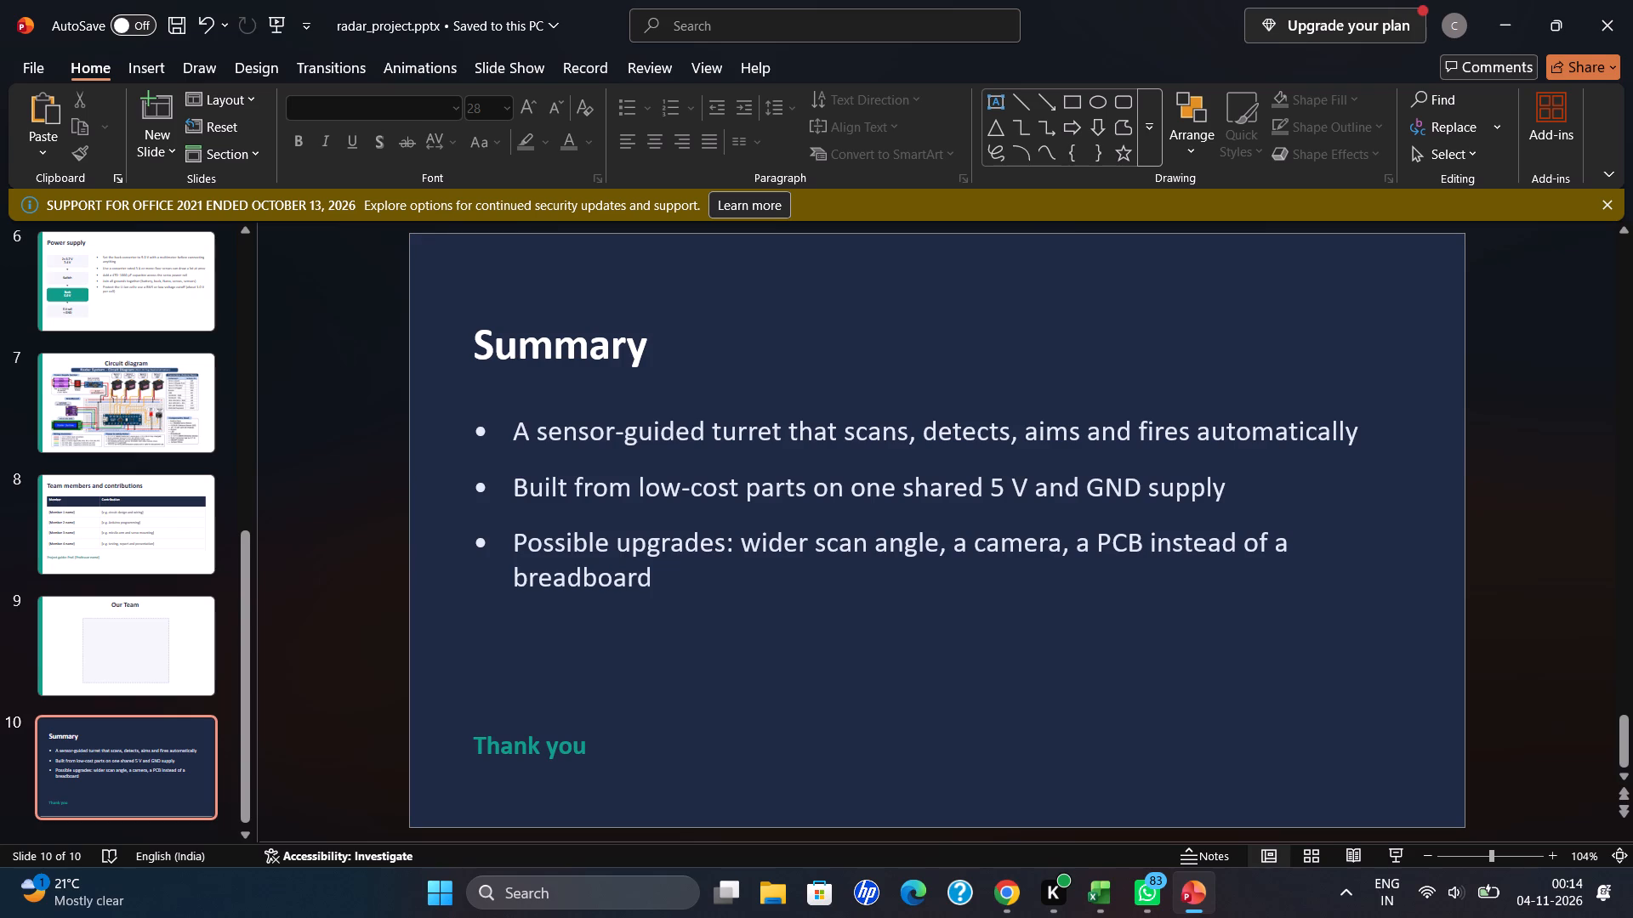
scroll(1629, 603, up, 1)
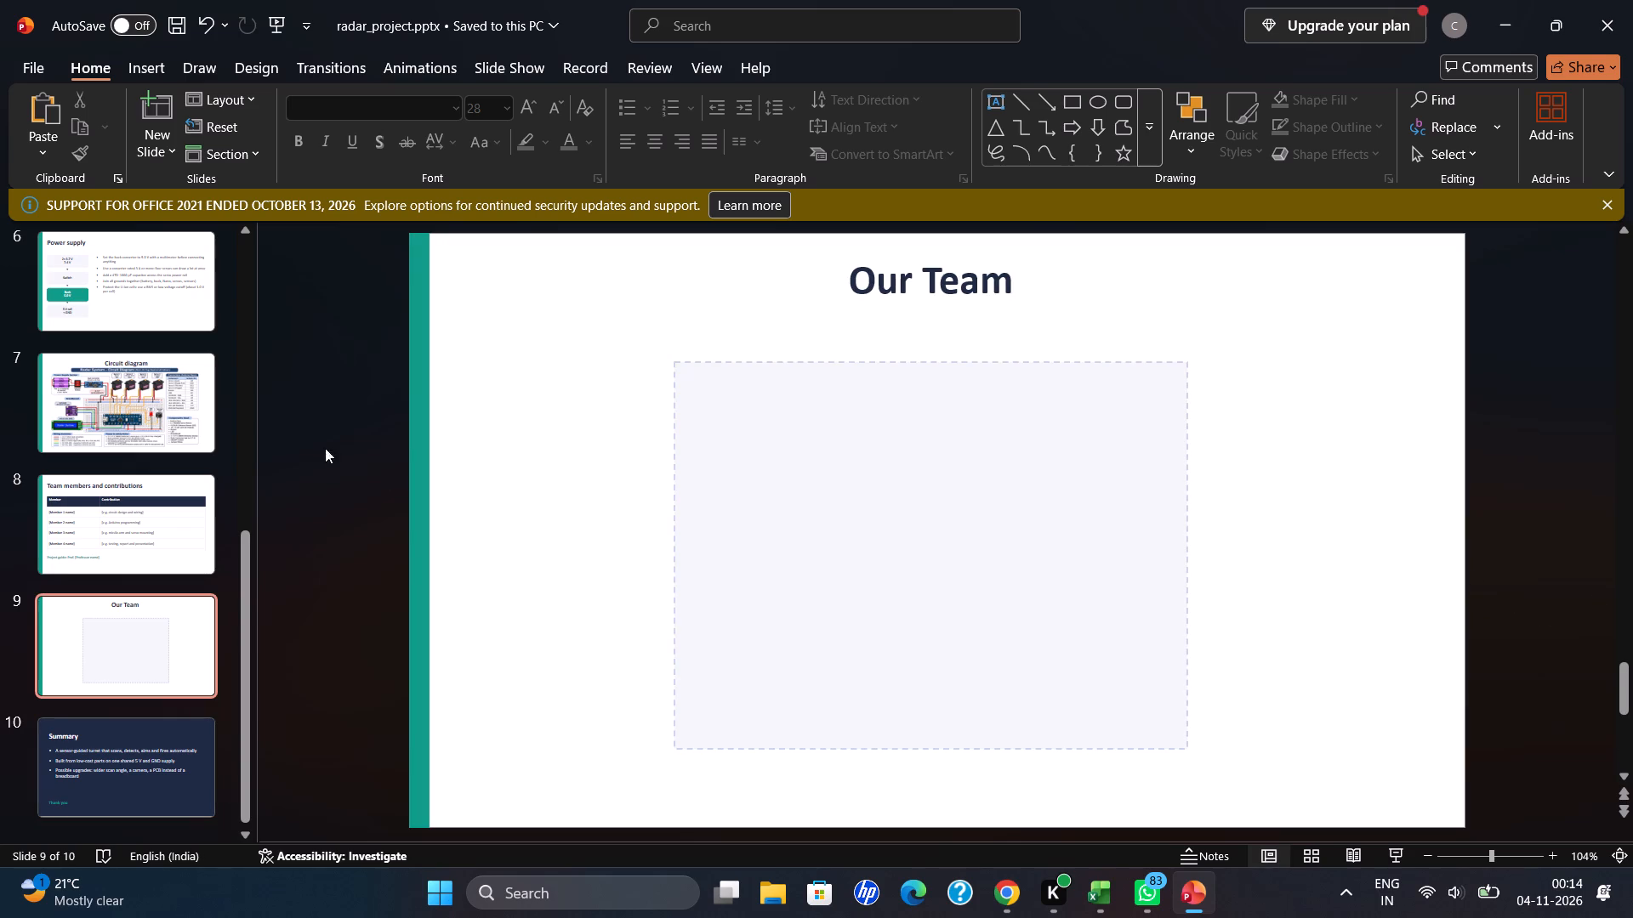
click(179, 499)
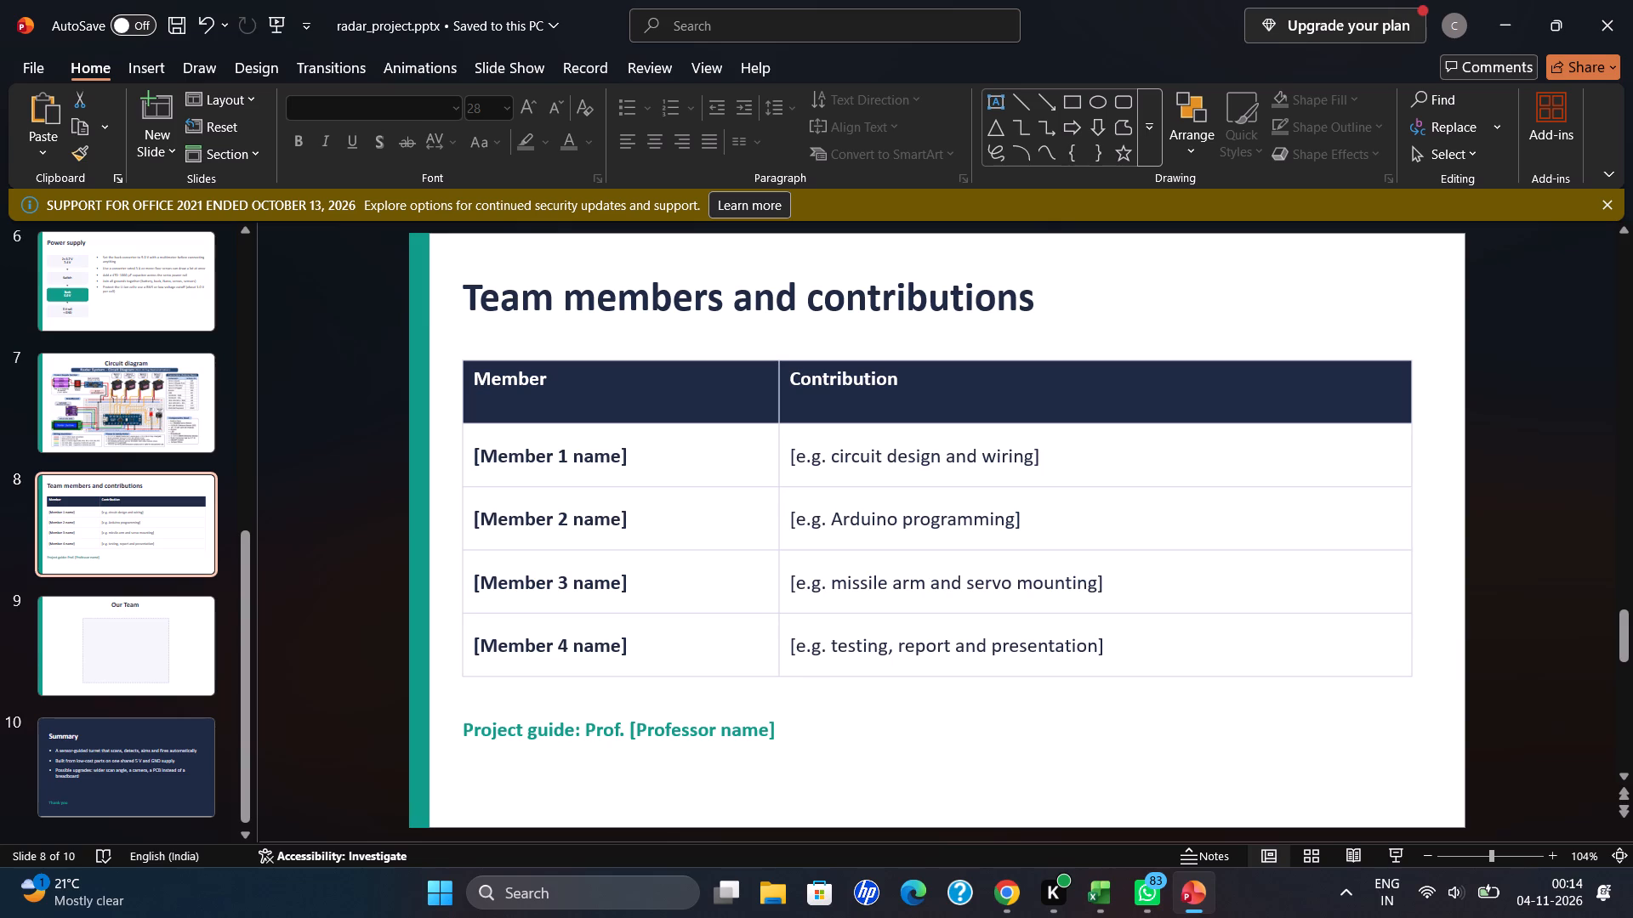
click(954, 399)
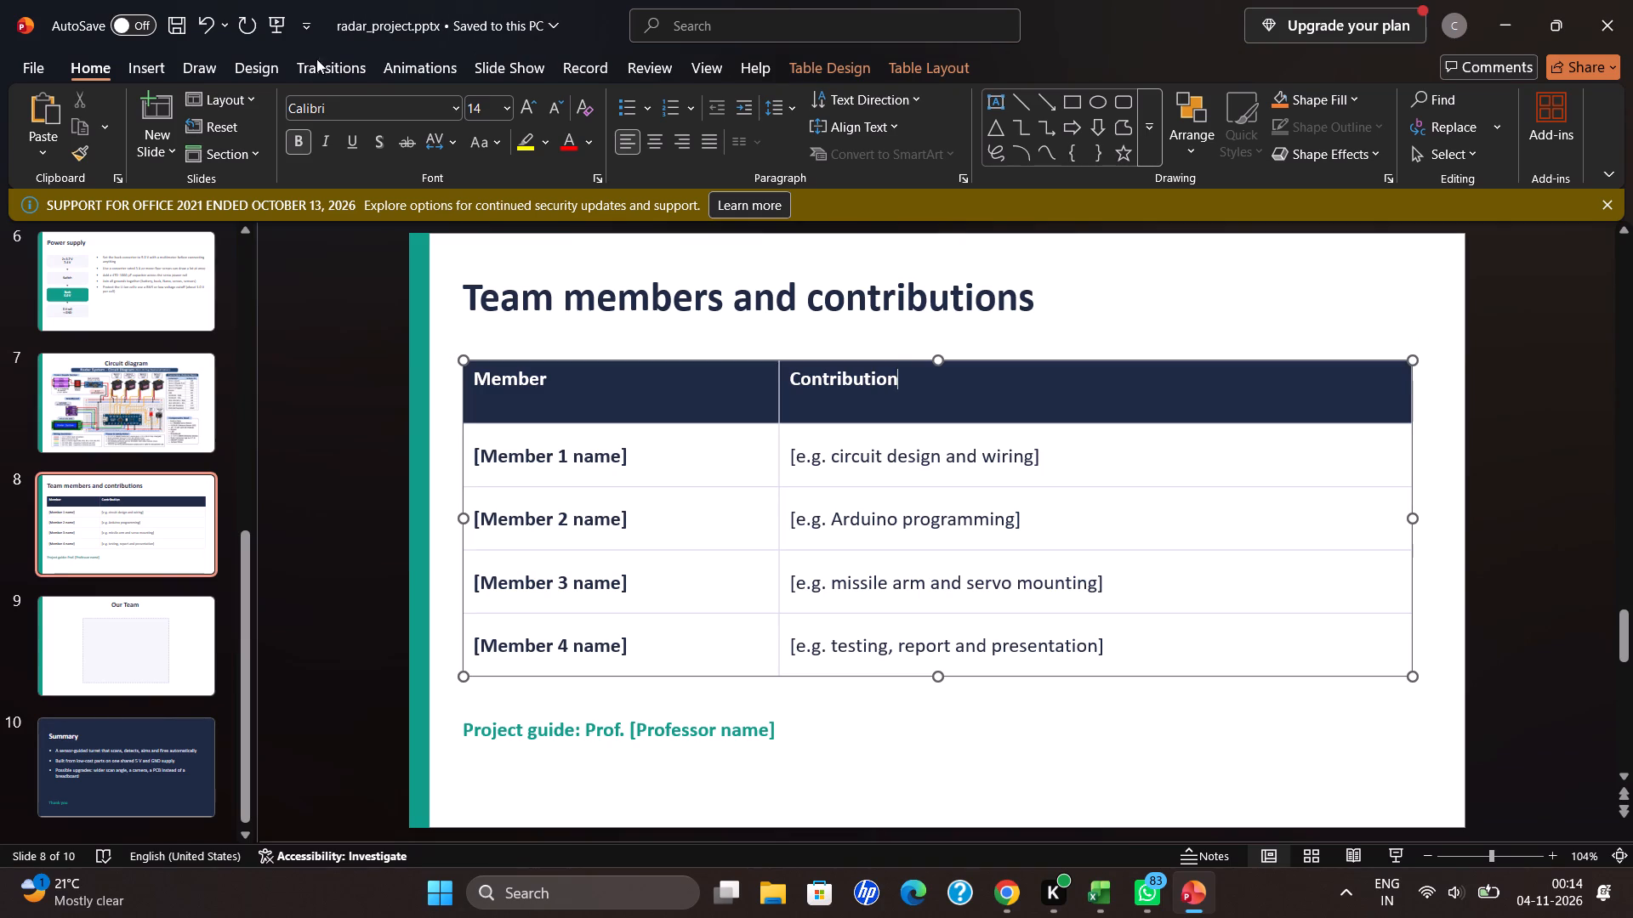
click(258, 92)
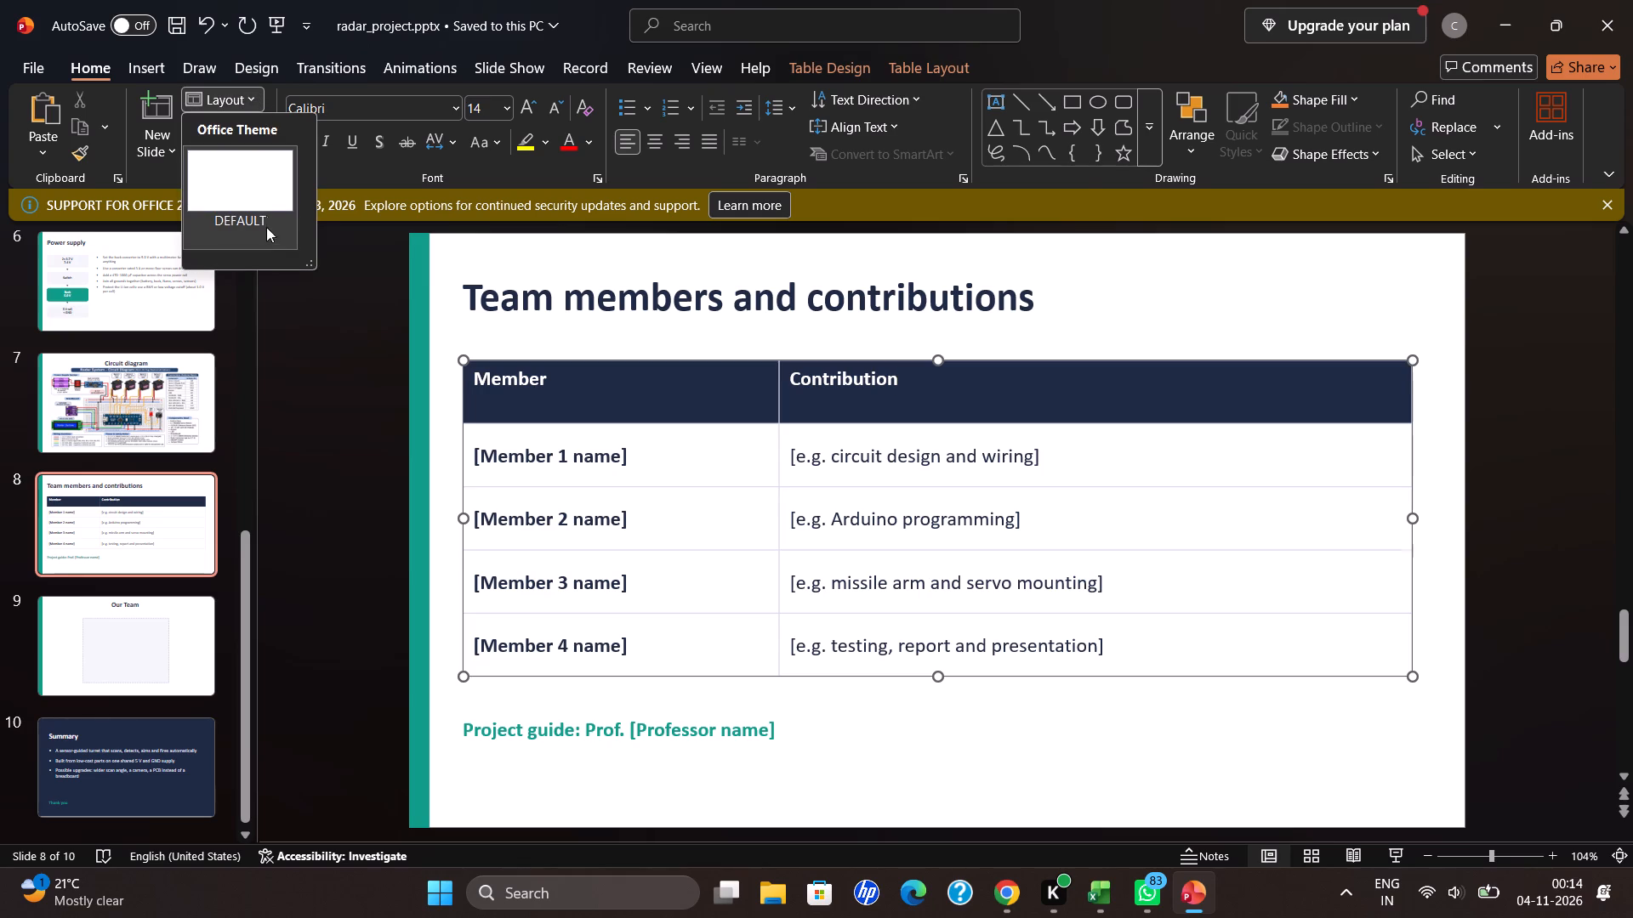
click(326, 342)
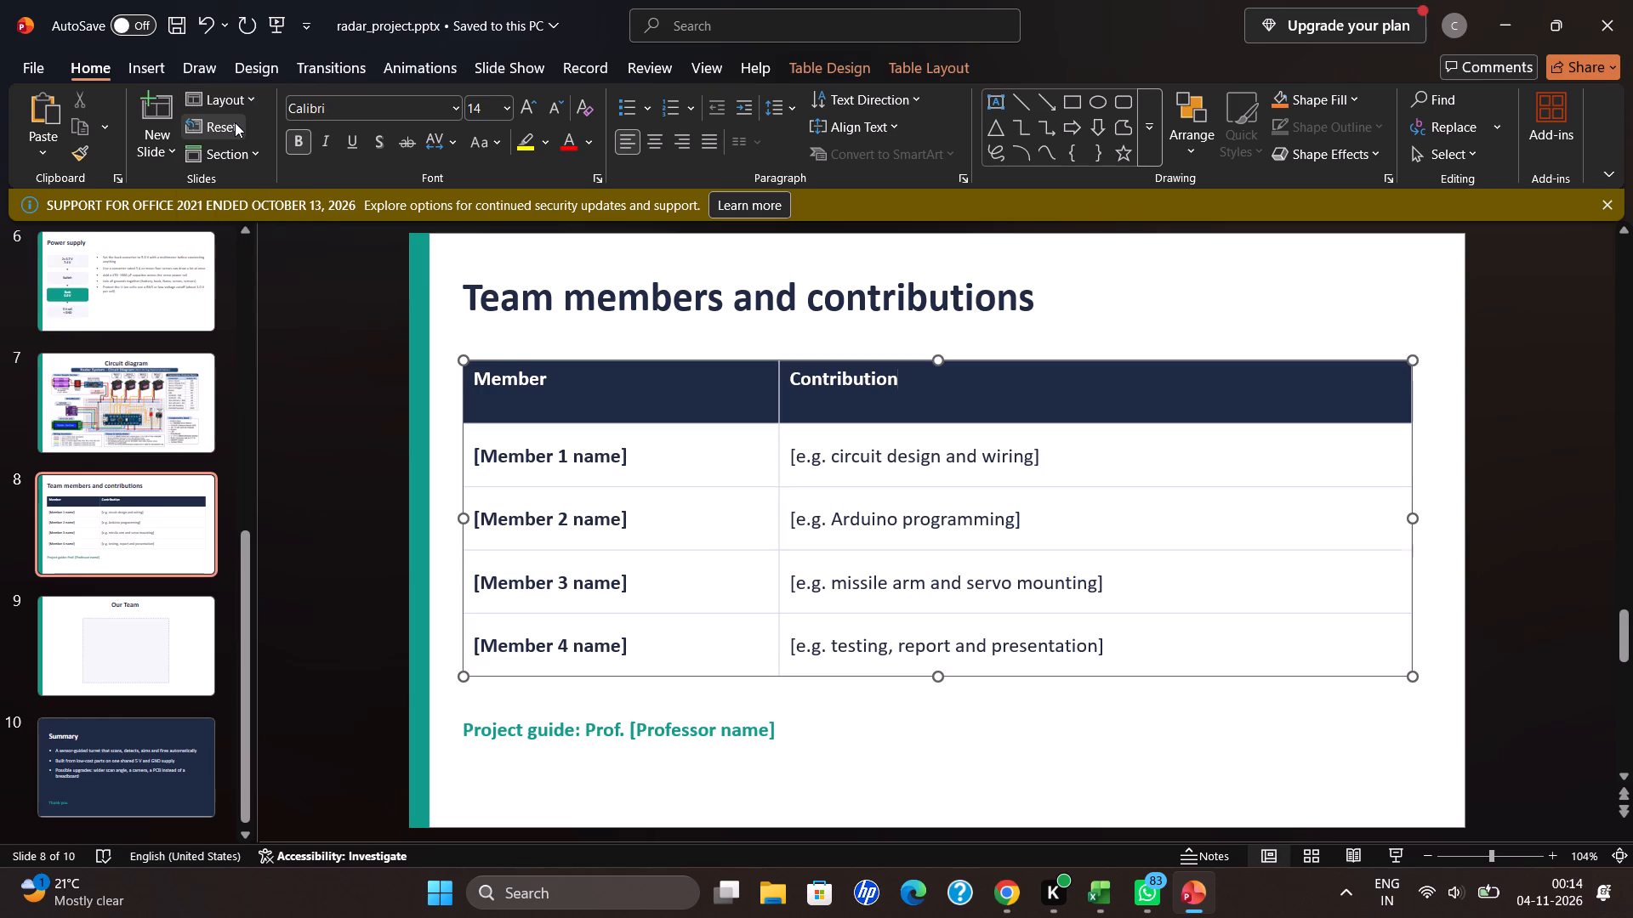
Reset the Team members and contributions slide and reapply the DEFAULT layout.
click(235, 122)
click(251, 102)
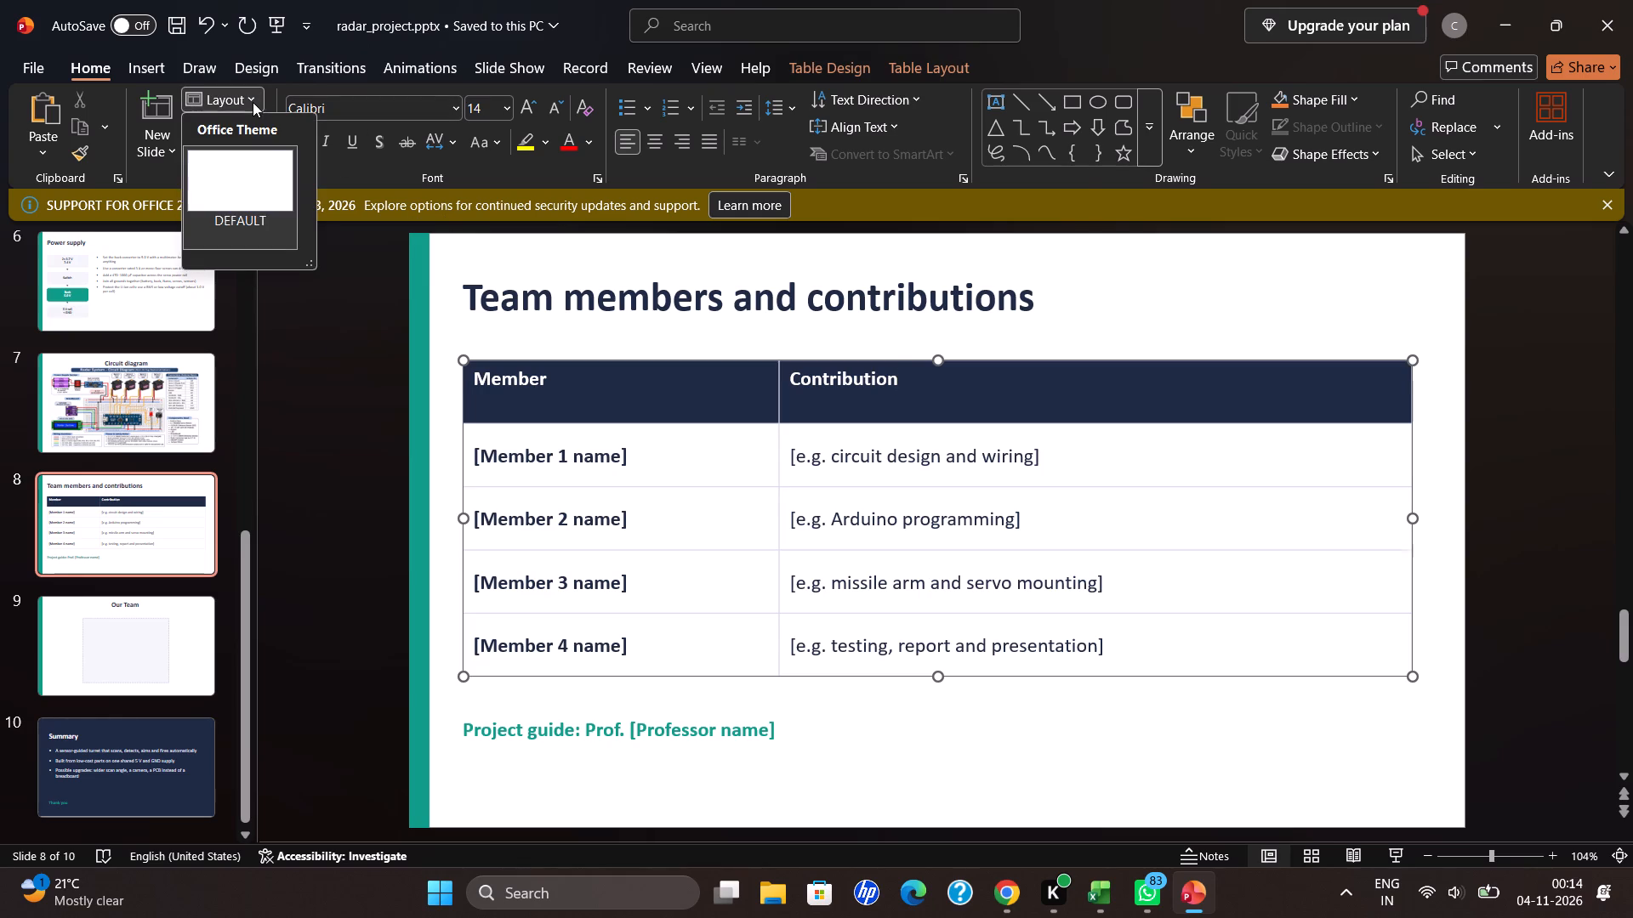
click(259, 165)
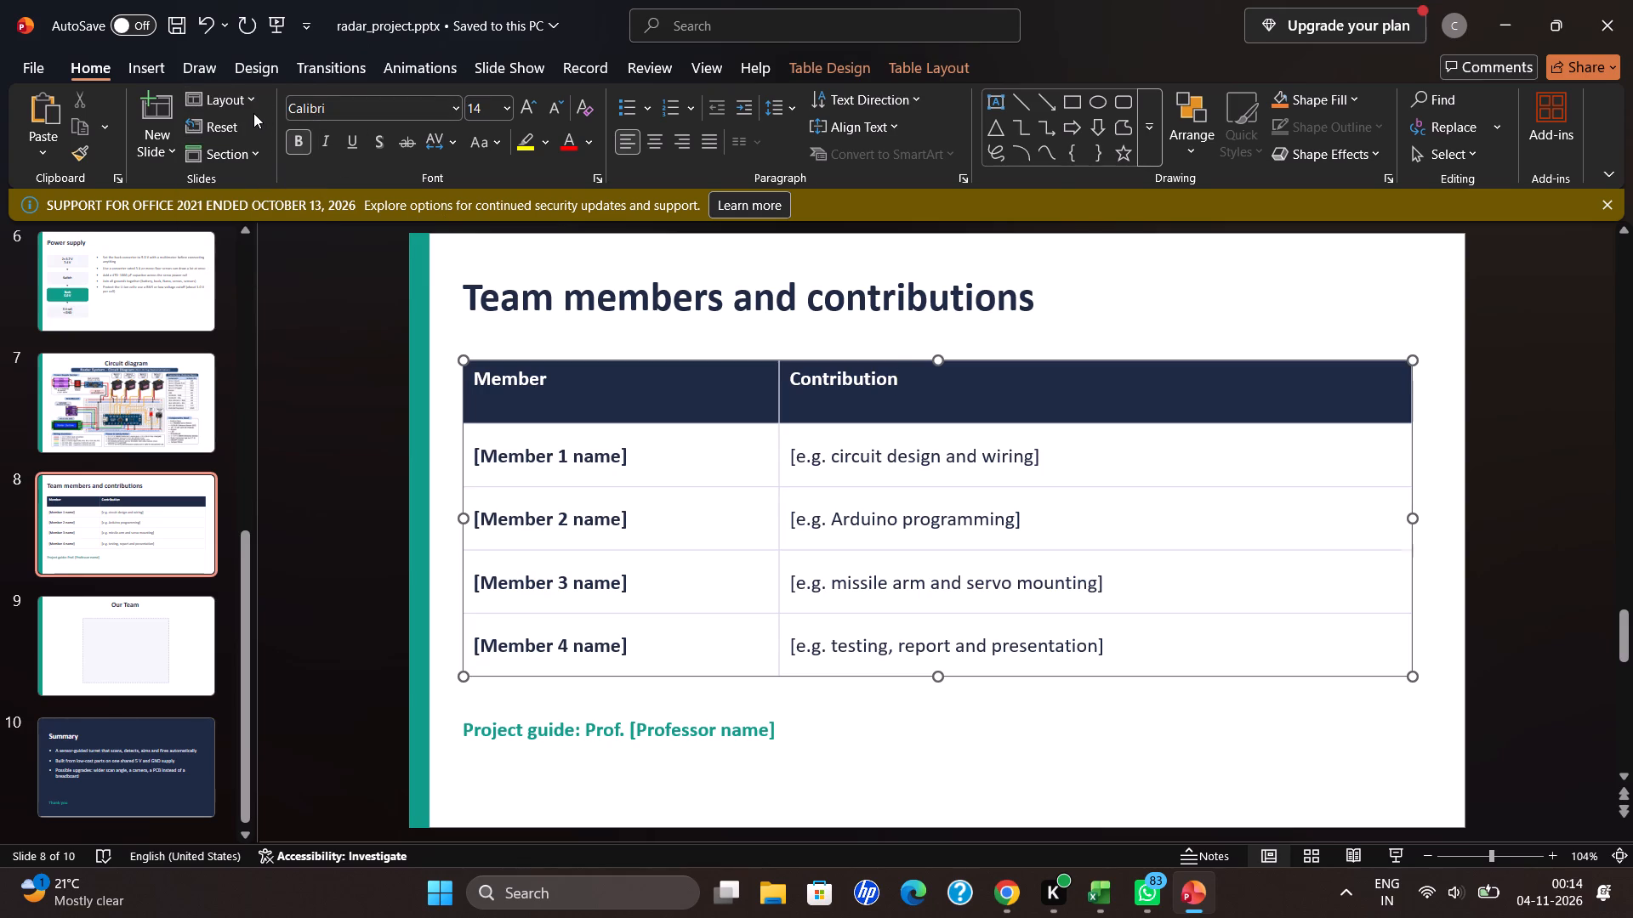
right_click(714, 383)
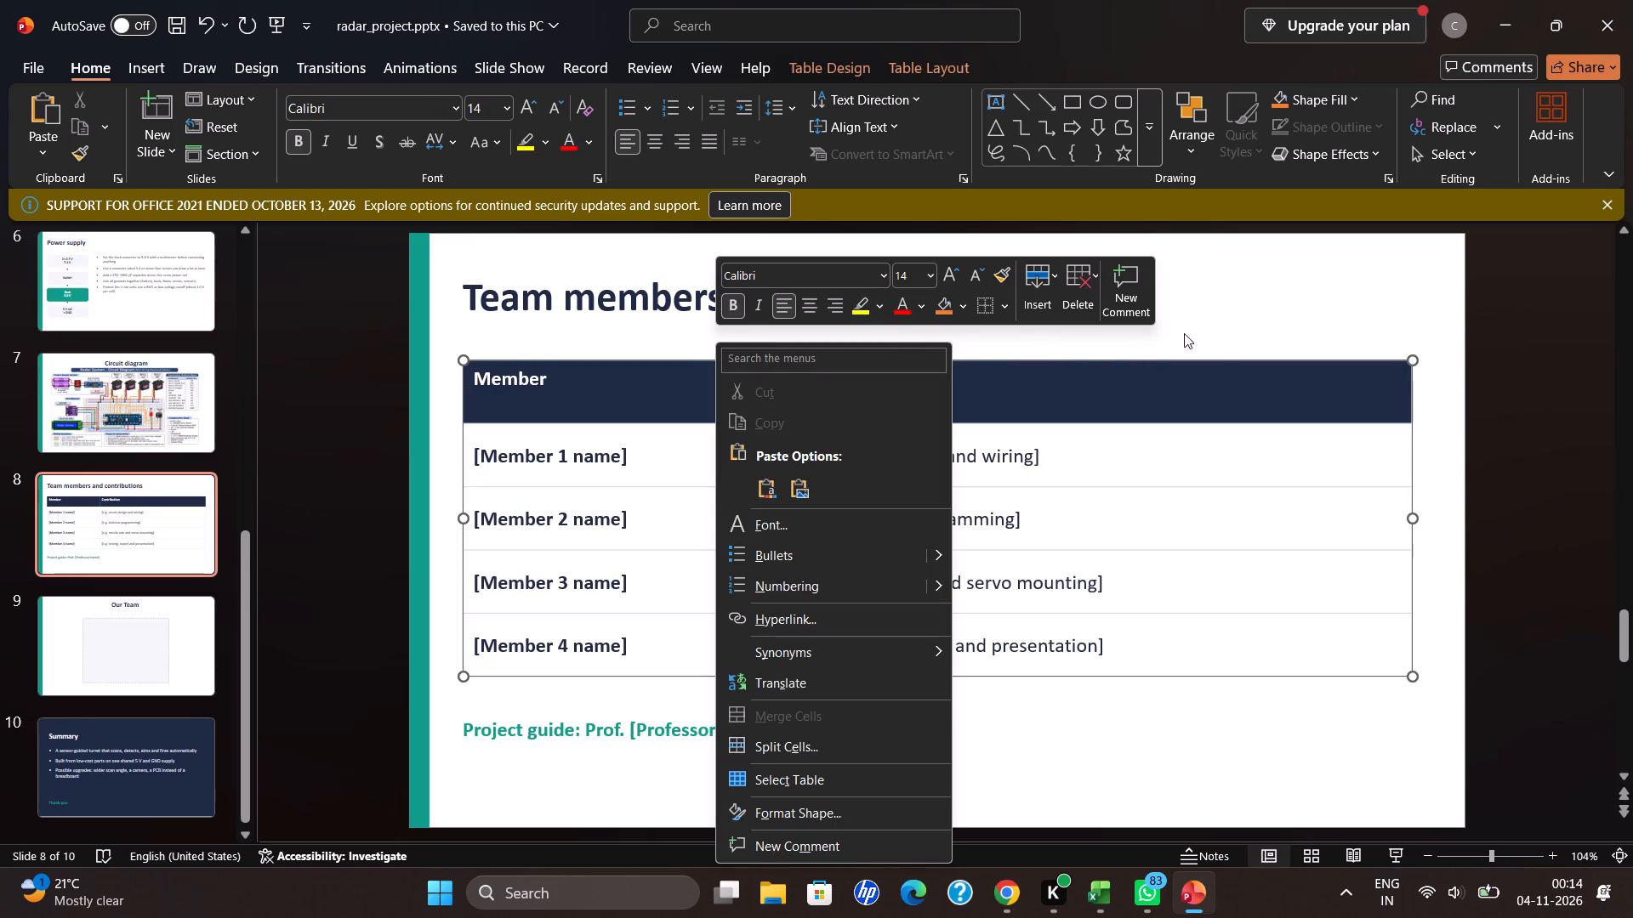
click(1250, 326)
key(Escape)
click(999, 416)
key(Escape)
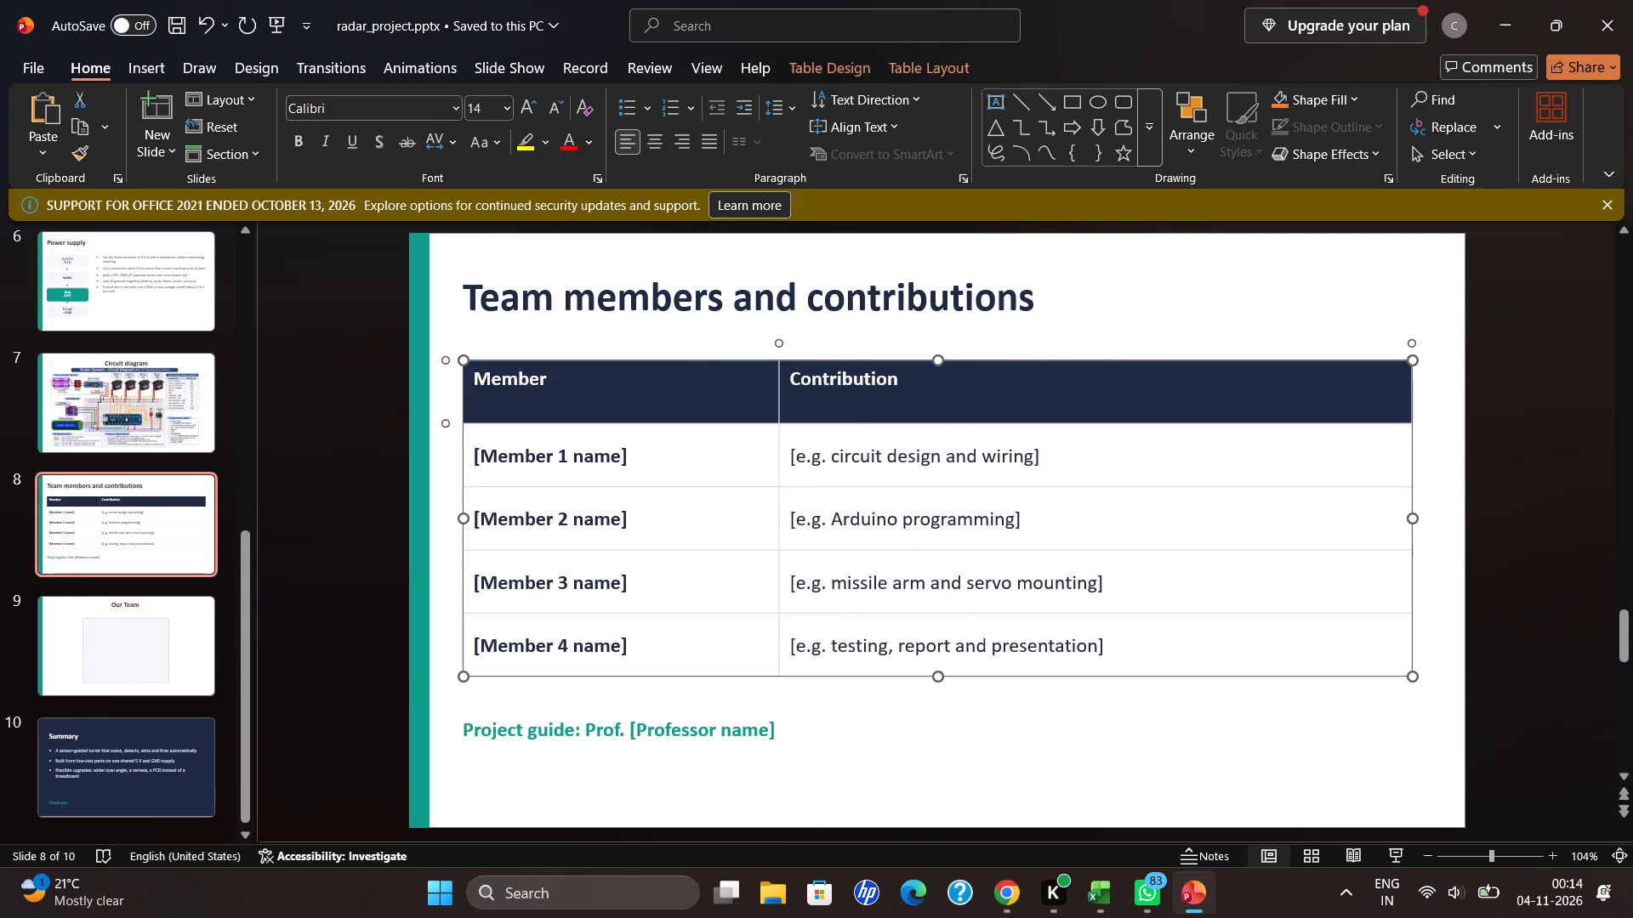
Move the project guide line slightly closer to the bottom of the table.
drag(871, 755, 856, 731)
click(736, 640)
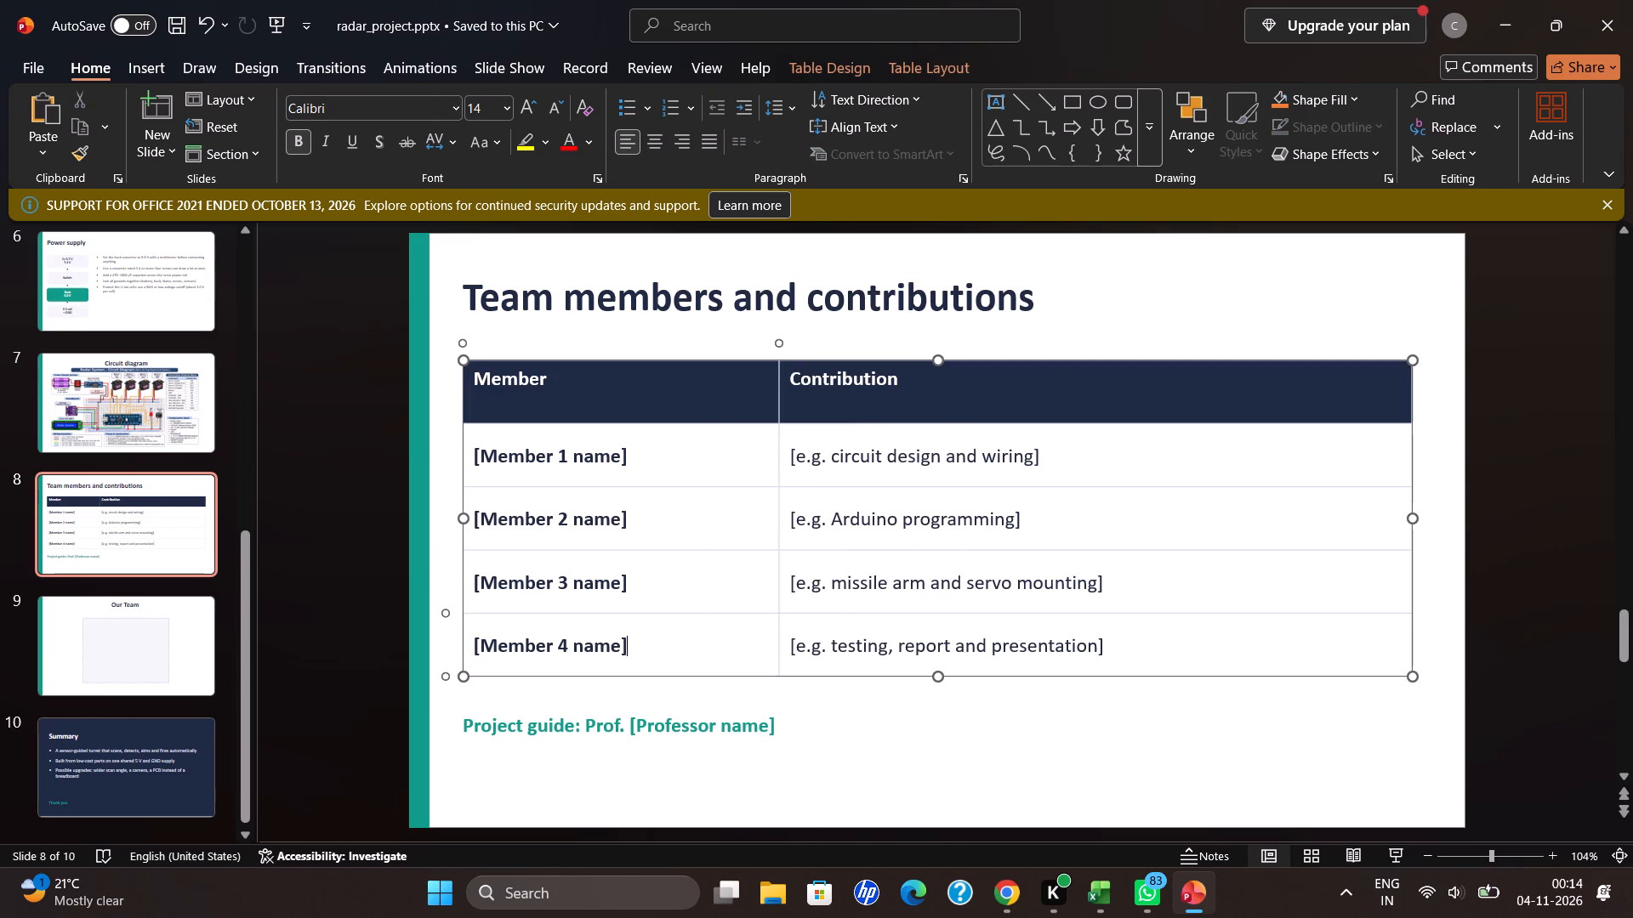
key(Escape)
click(947, 751)
drag(1249, 780, 1249, 772)
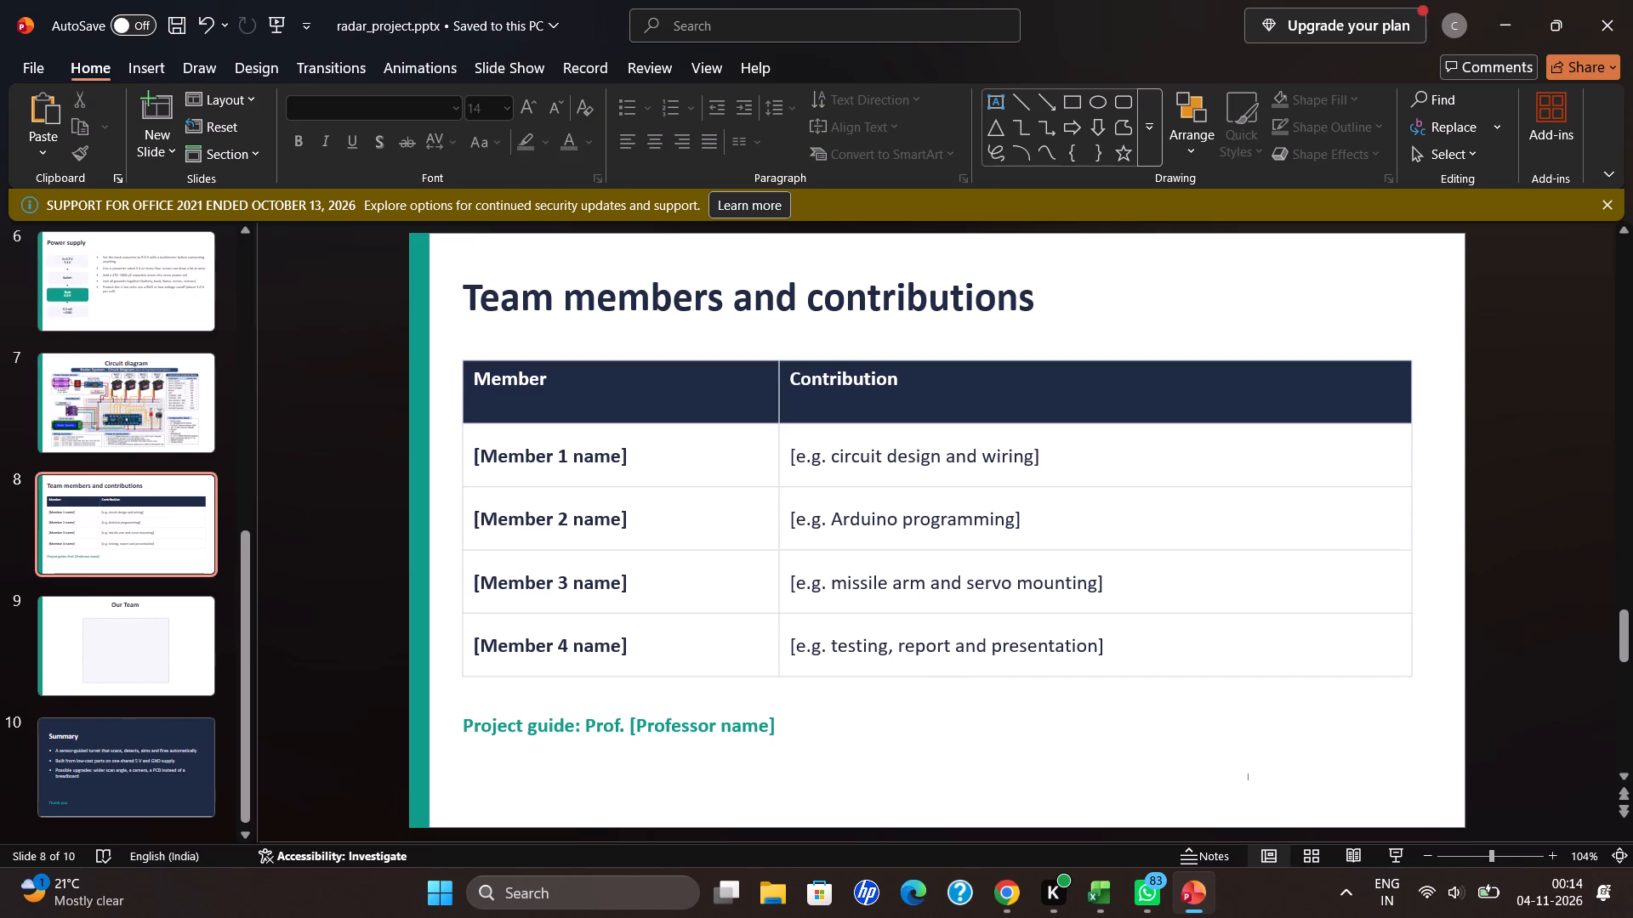
click(1095, 398)
Replace the "[Professor name]" placeholder in the project guide line with the professor's name, keeping the "Prof." prefix.
click(1177, 735)
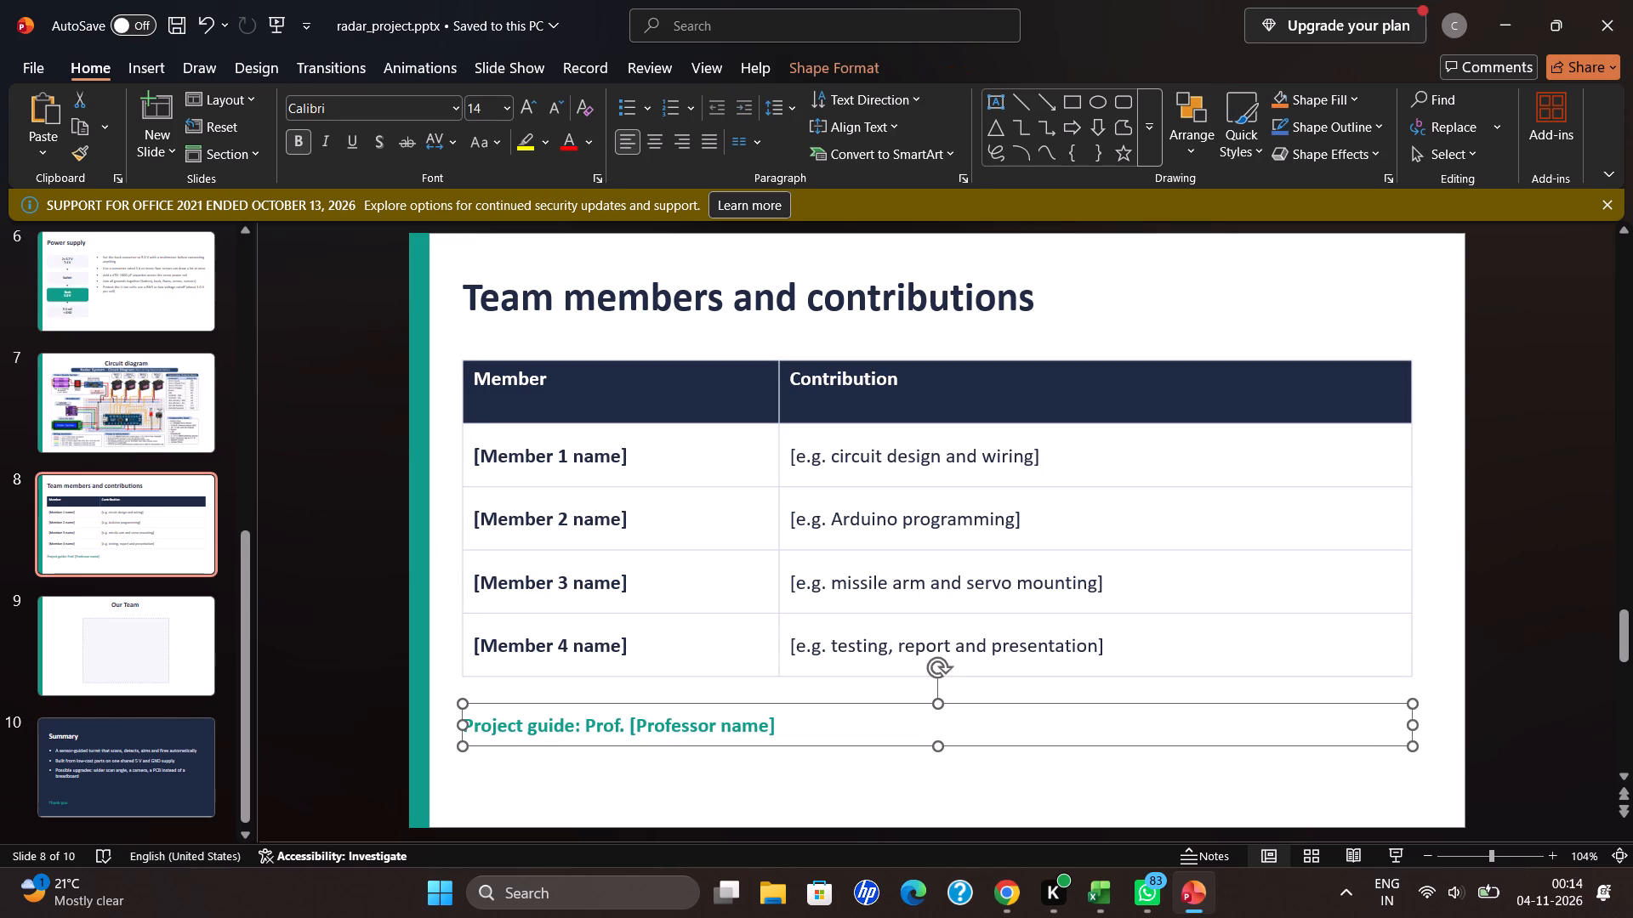
right_click(1184, 729)
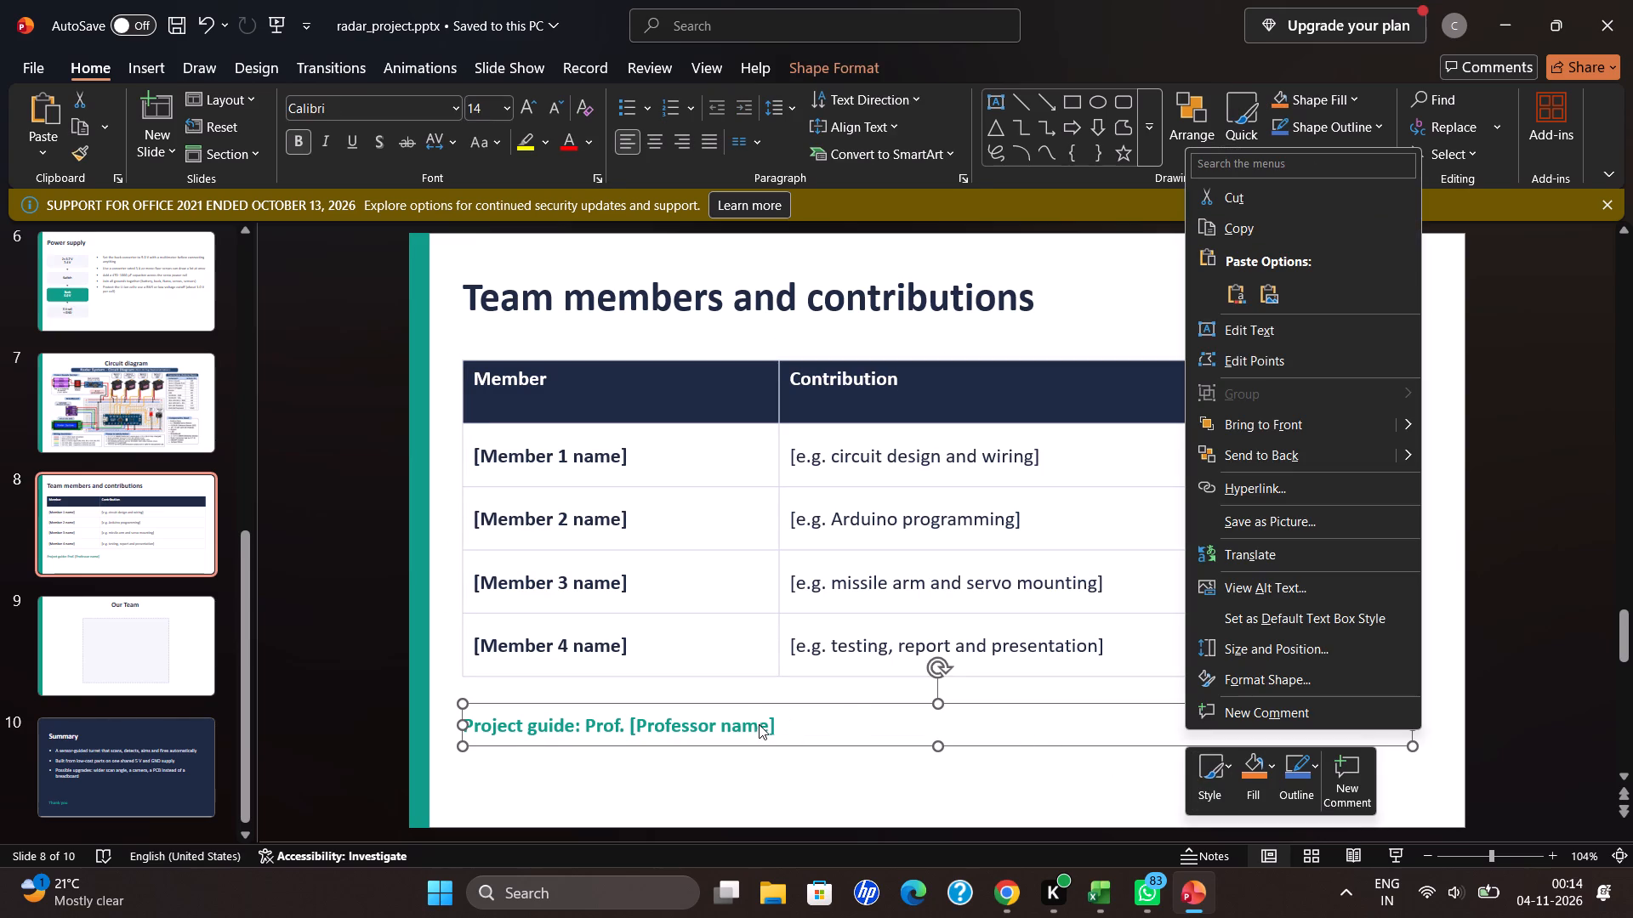
click(777, 718)
double_click(769, 725)
click(776, 727)
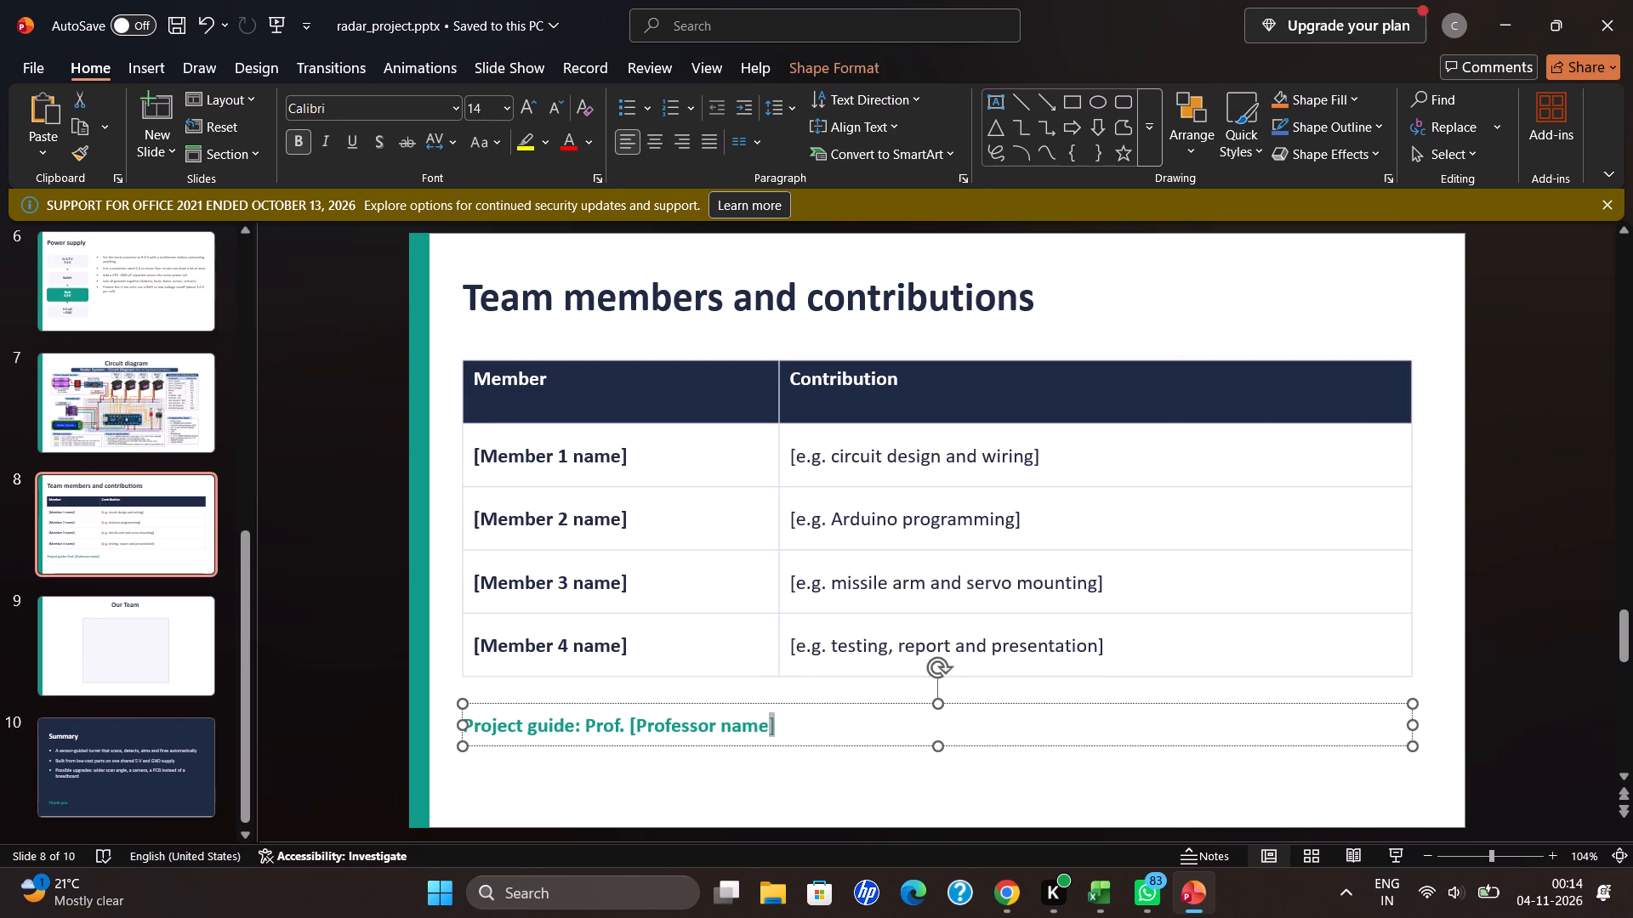
double_click(789, 727)
key(BackSpace)
key(BackSpace)
key(BackSpace)
key(BackSpace)
key(BackSpace)
key(BackSpace)
key(BackSpace)
key(BackSpace)
key(BackSpace)
key(BackSpace)
key(BackSpace)
key(BackSpace)
key(BackSpace)
key(BackSpace)
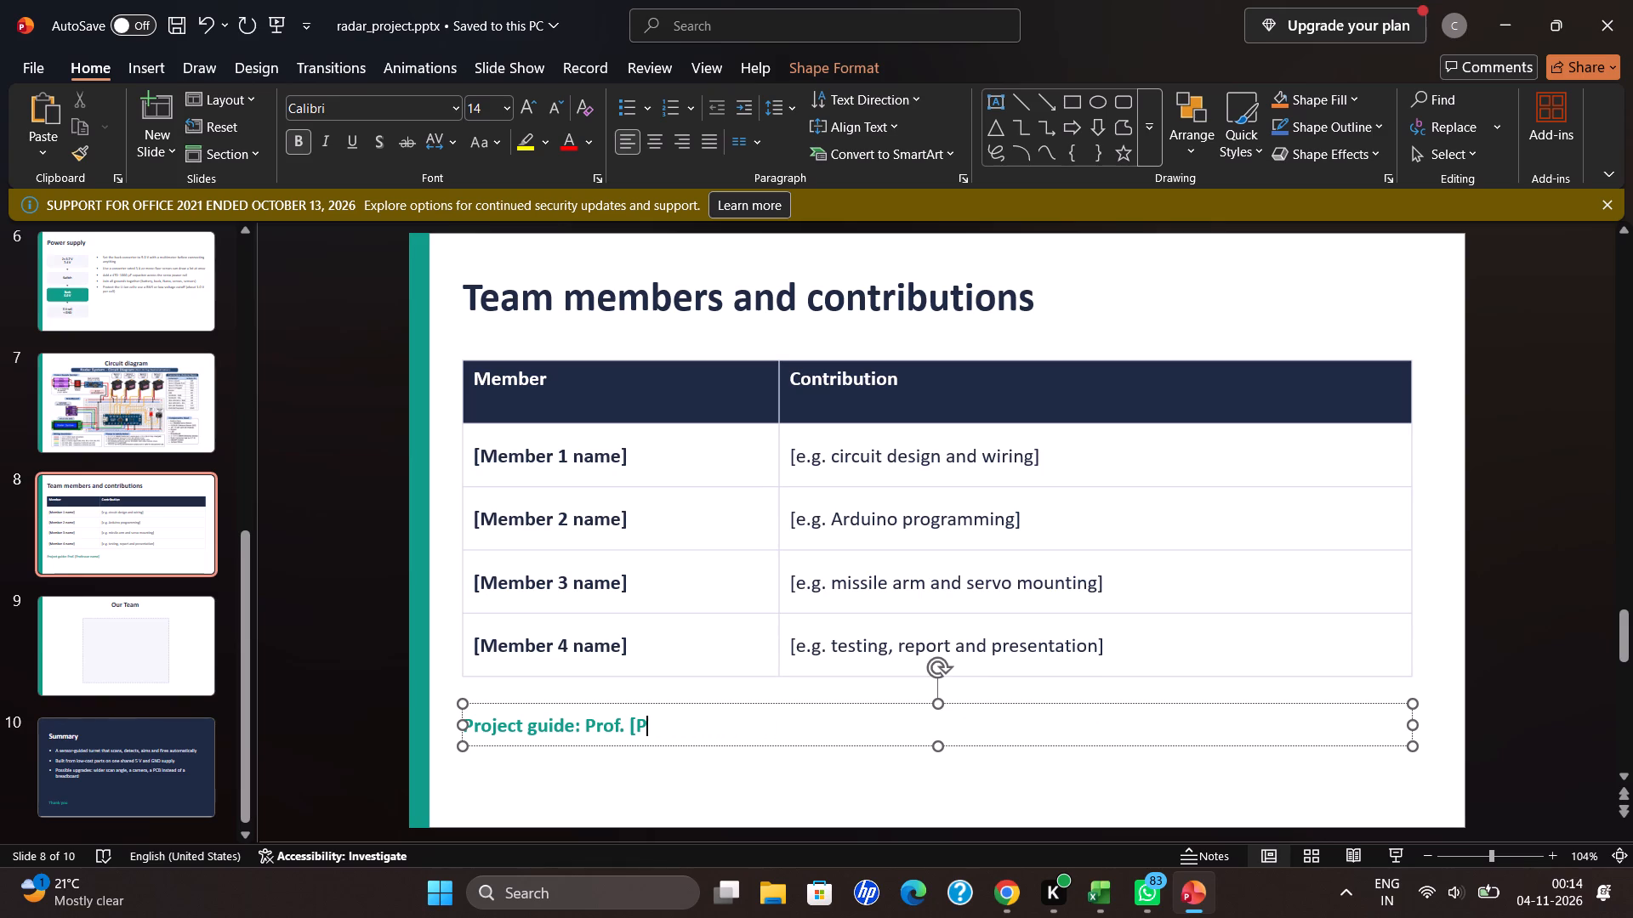
key(BackSpace)
key(BackSpace)
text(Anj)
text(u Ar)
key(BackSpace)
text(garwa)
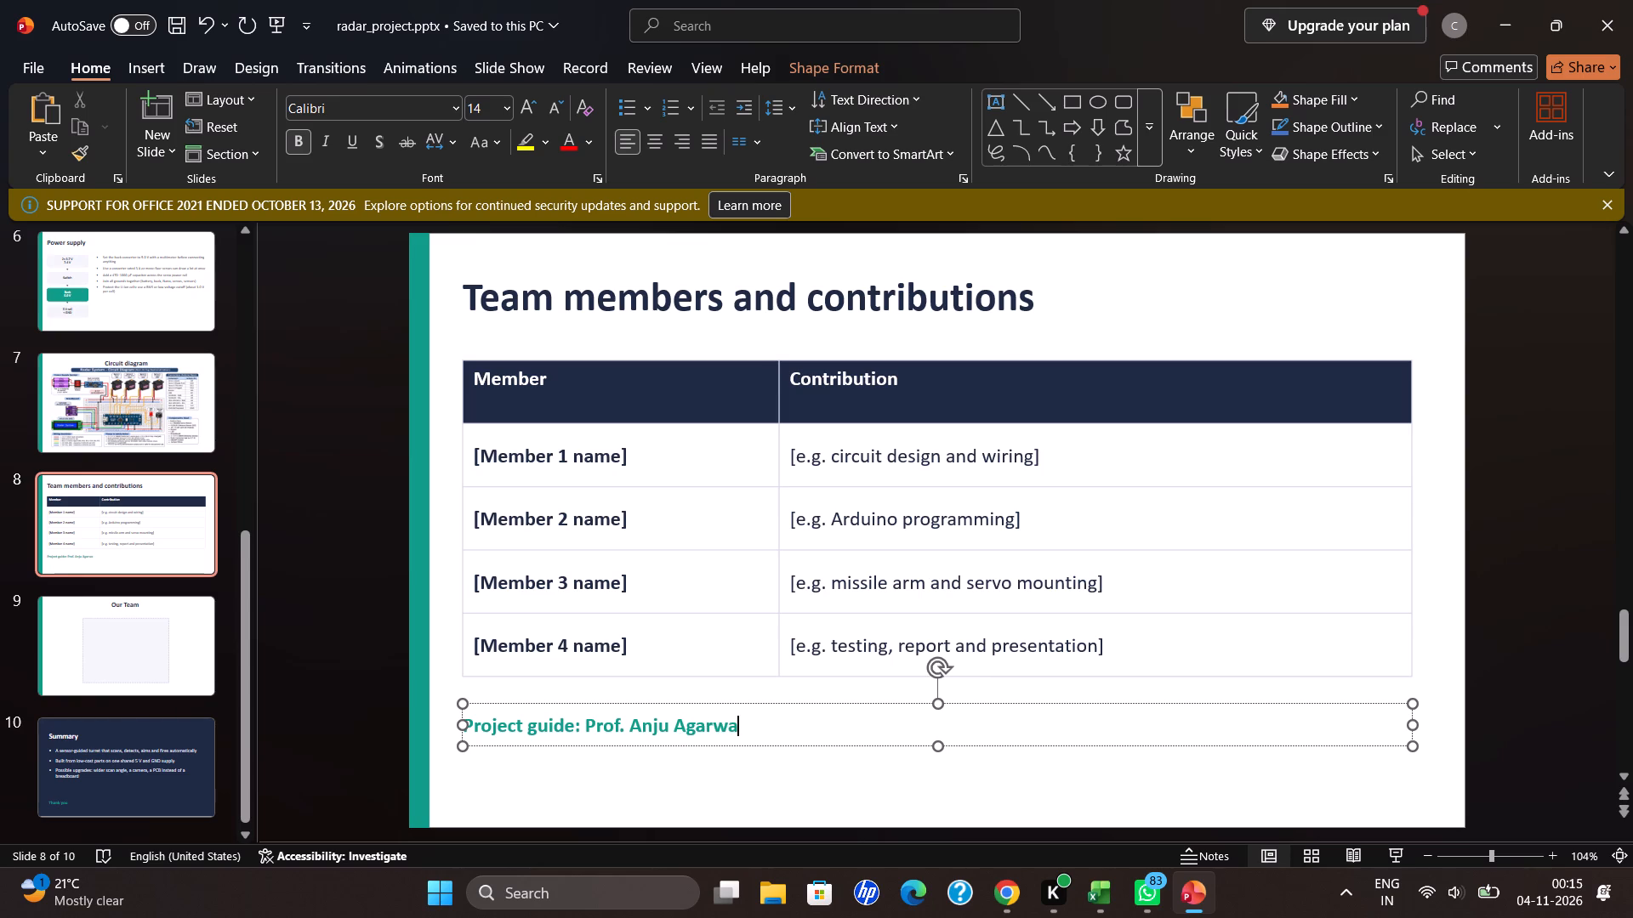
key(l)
click(802, 775)
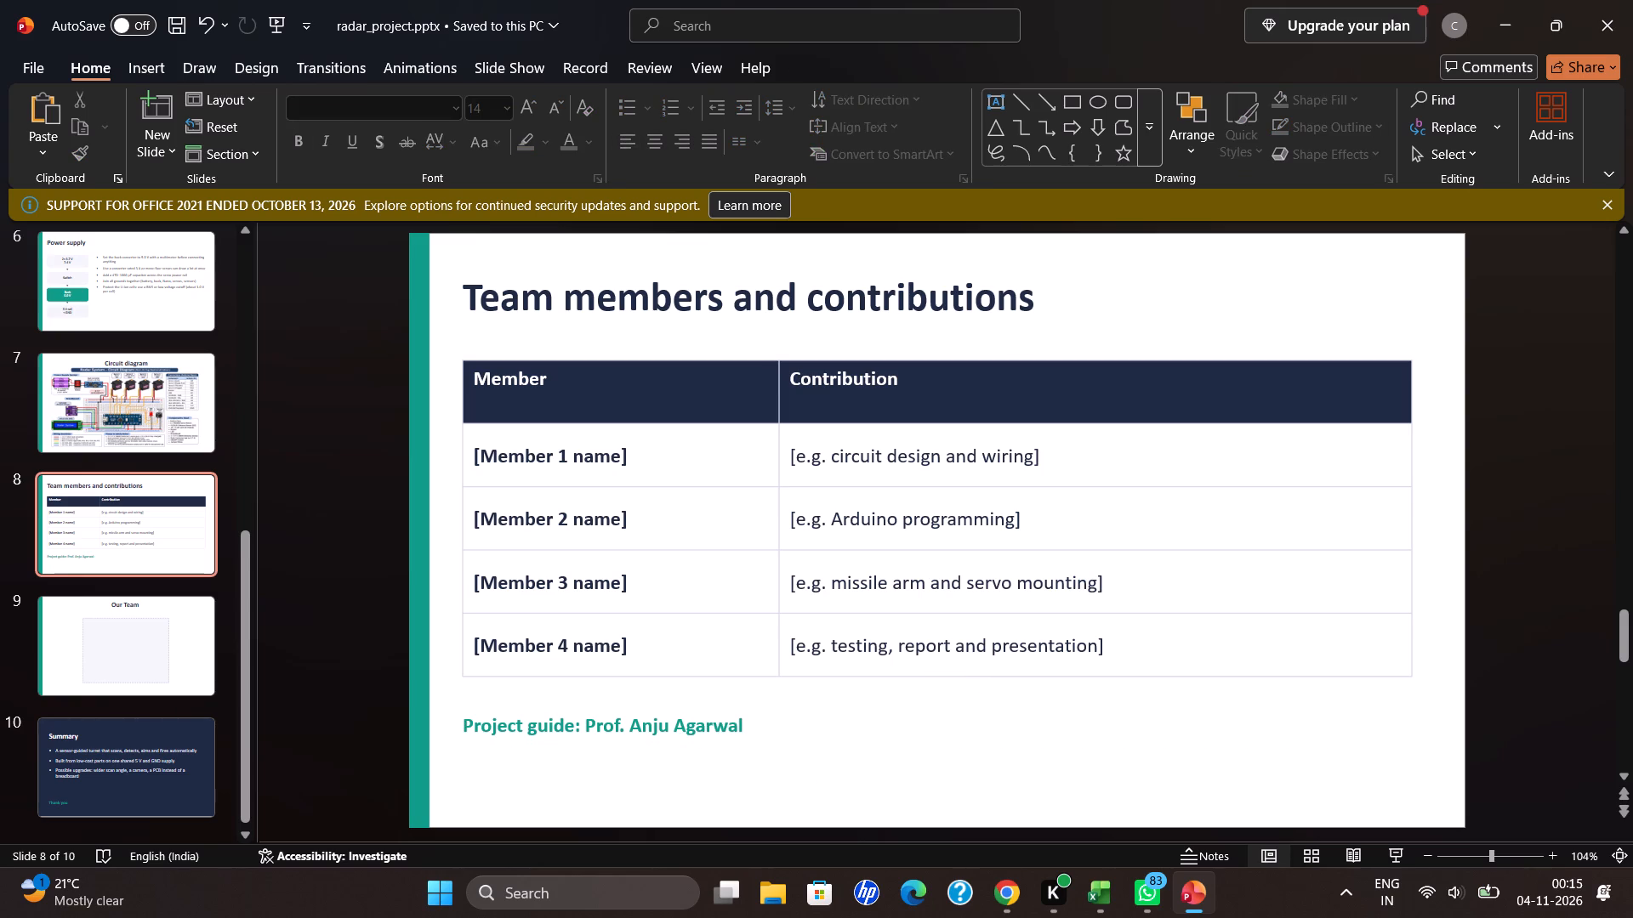
Delete the Contribution column from the team members table.
click(509, 349)
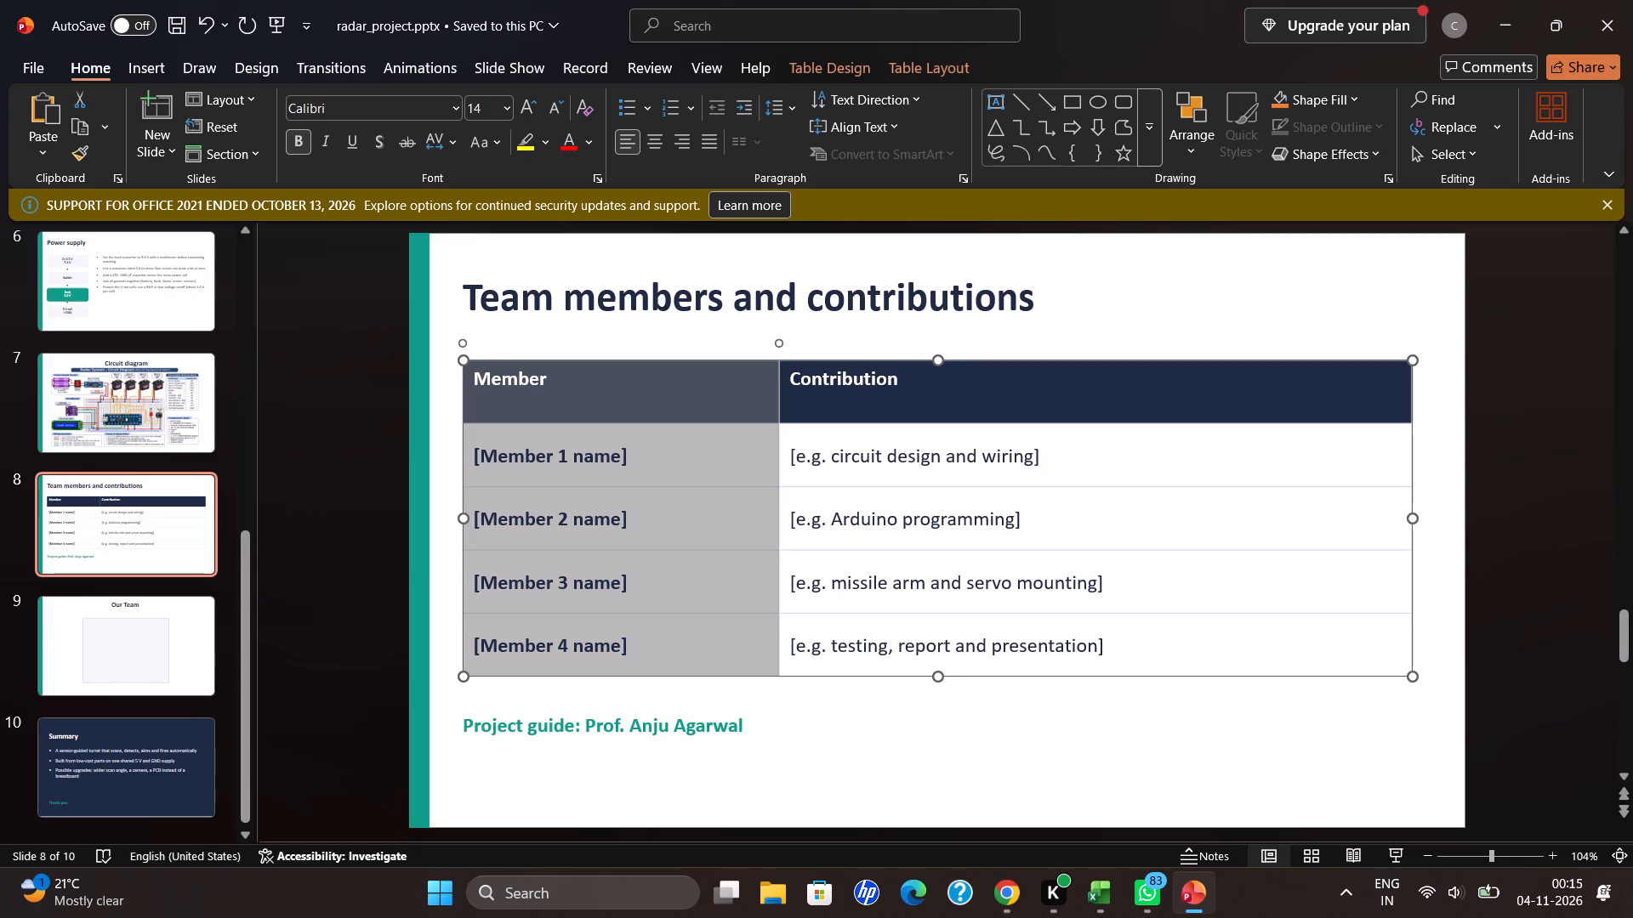
key(Escape)
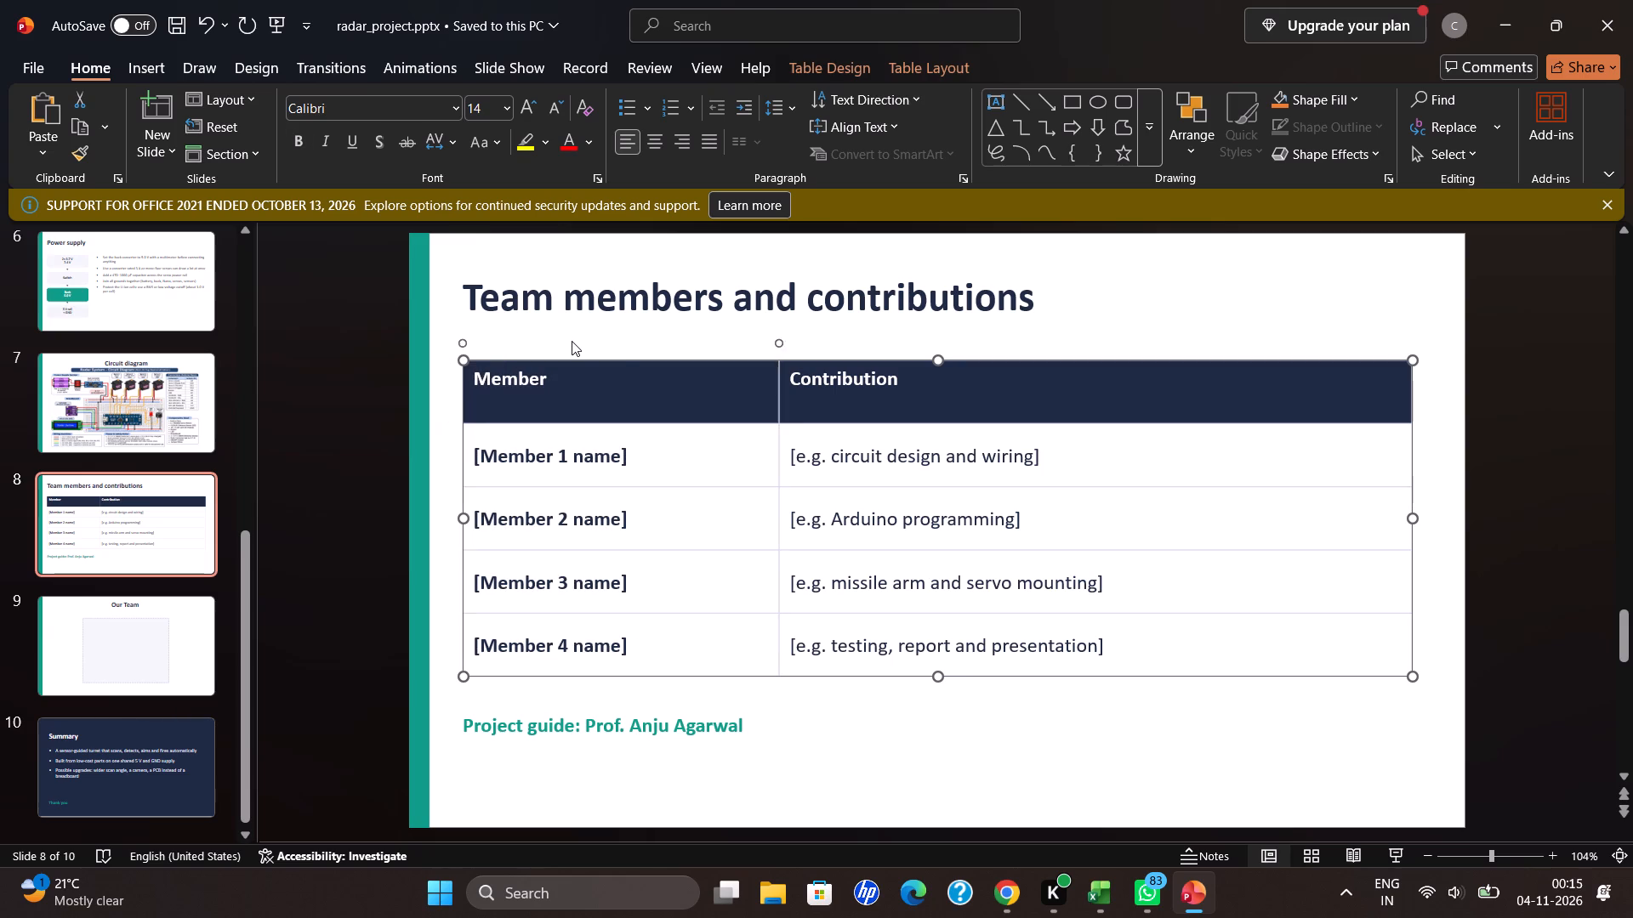
click(572, 341)
click(592, 348)
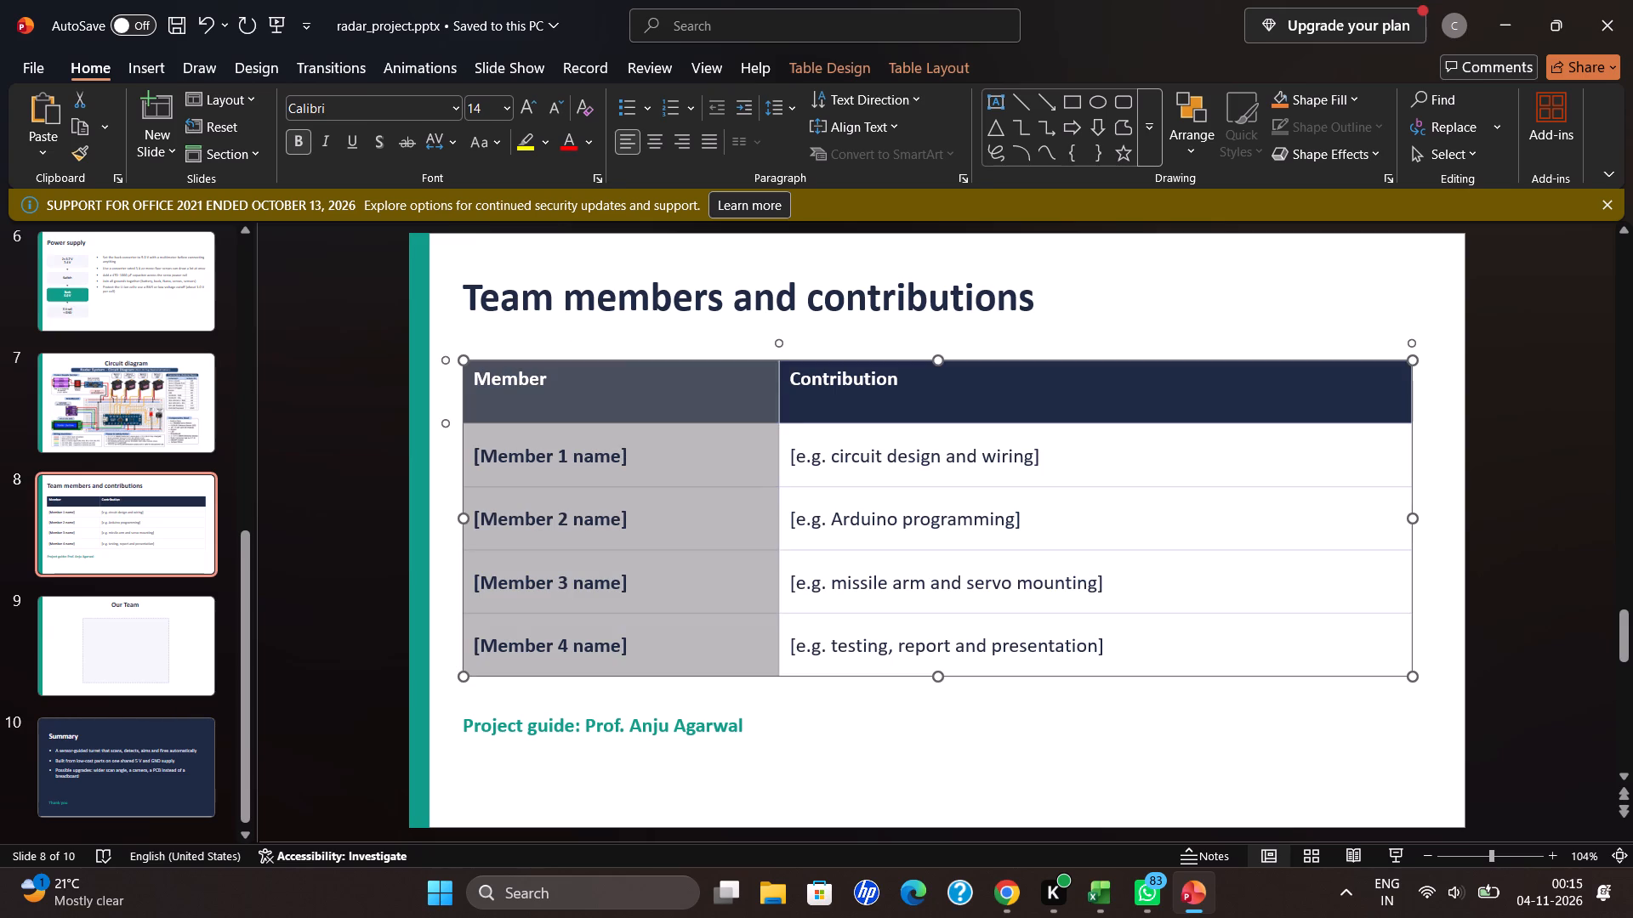
click(1100, 344)
click(1102, 344)
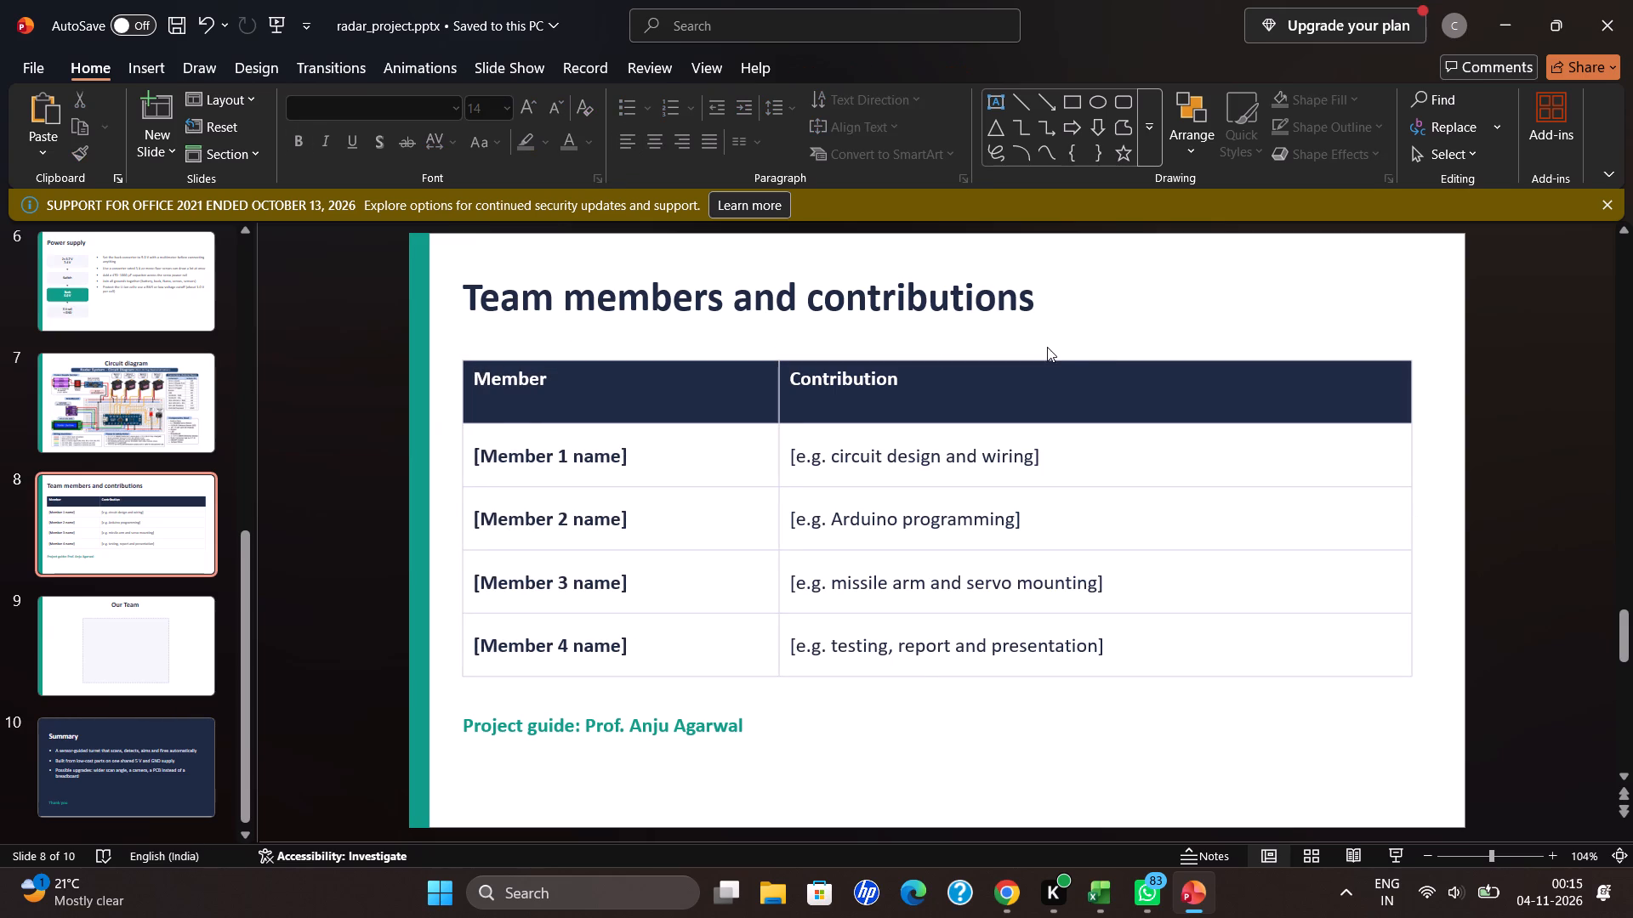
double_click(1047, 347)
click(982, 351)
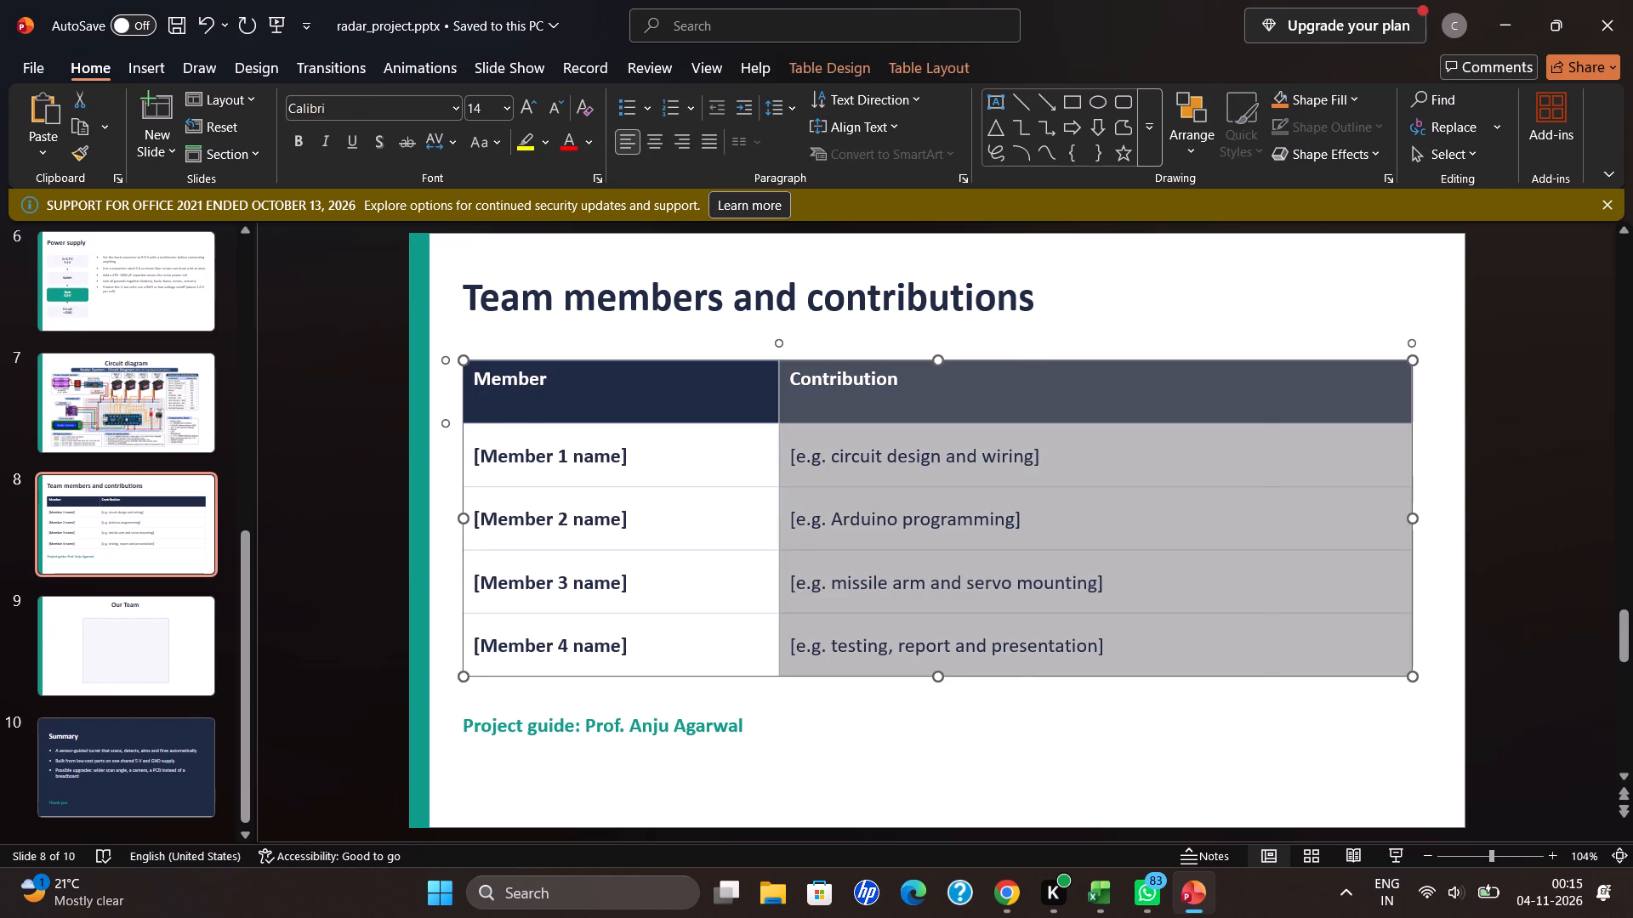
right_click(1019, 390)
click(1073, 391)
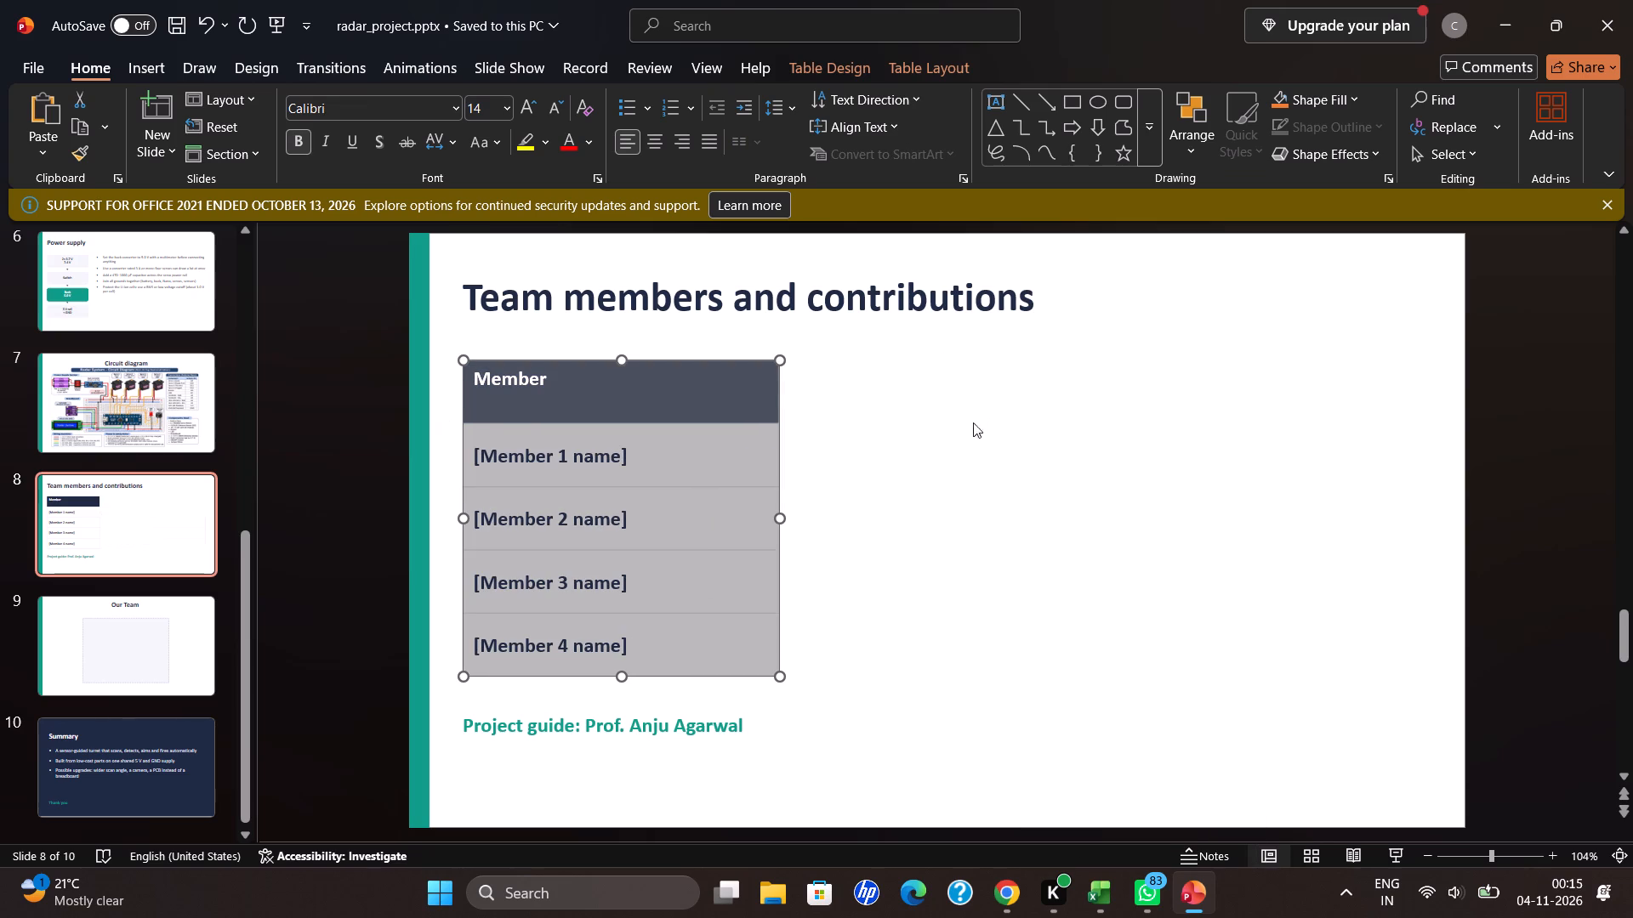
click(1084, 535)
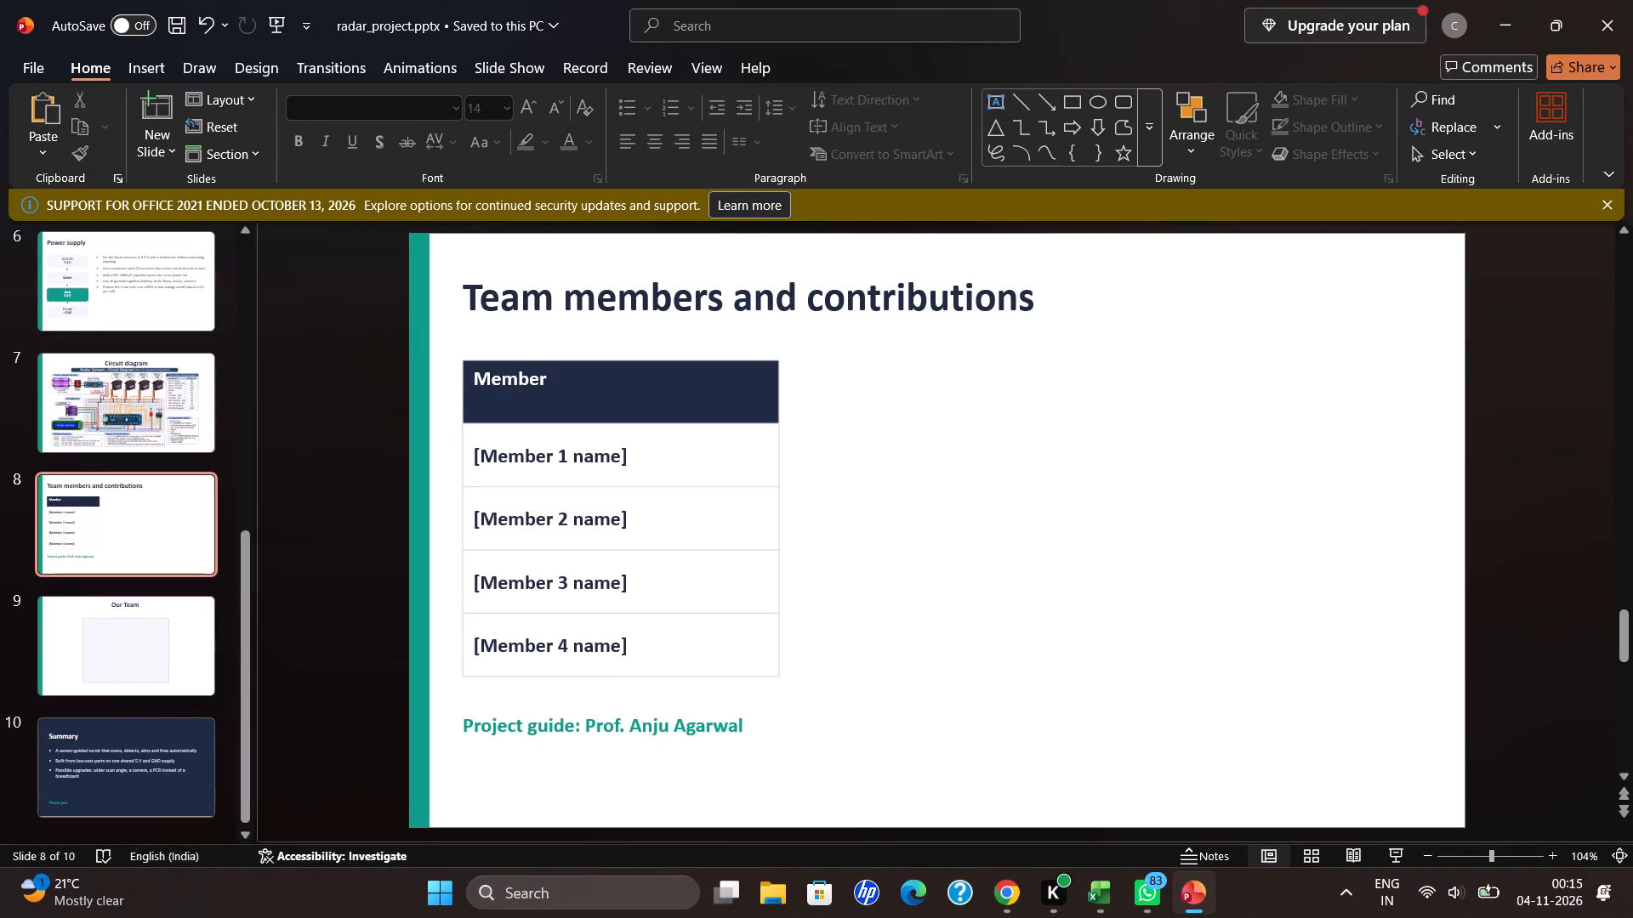
click(995, 493)
Add a blank second column beside the Member column within the table's existing width.
click(632, 395)
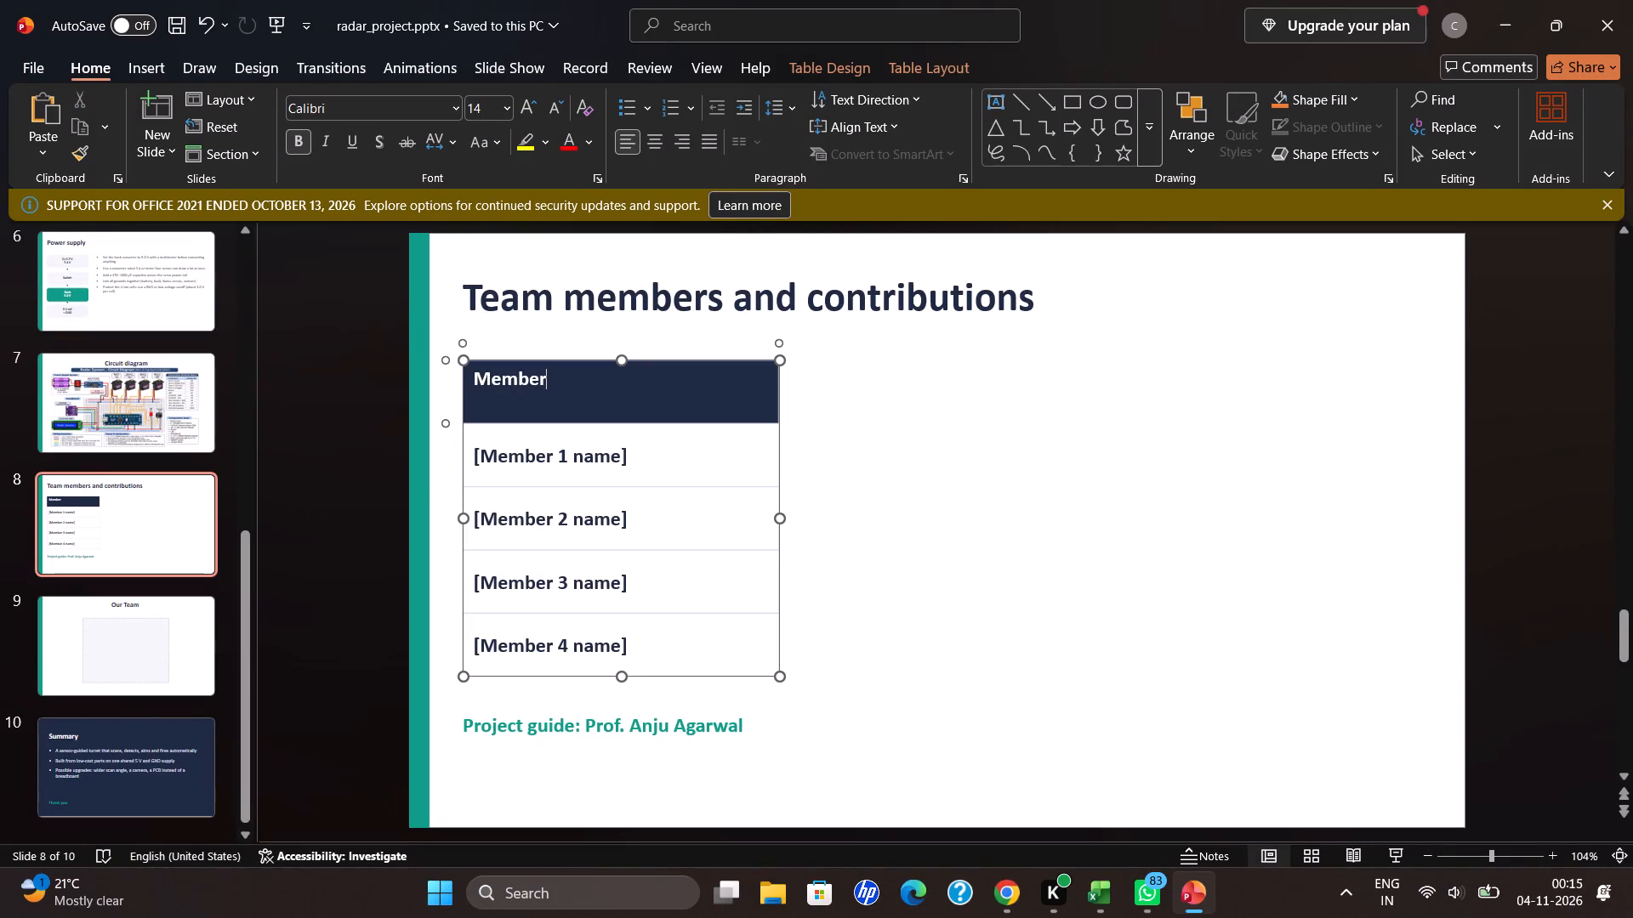
click(620, 360)
click(902, 496)
click(624, 346)
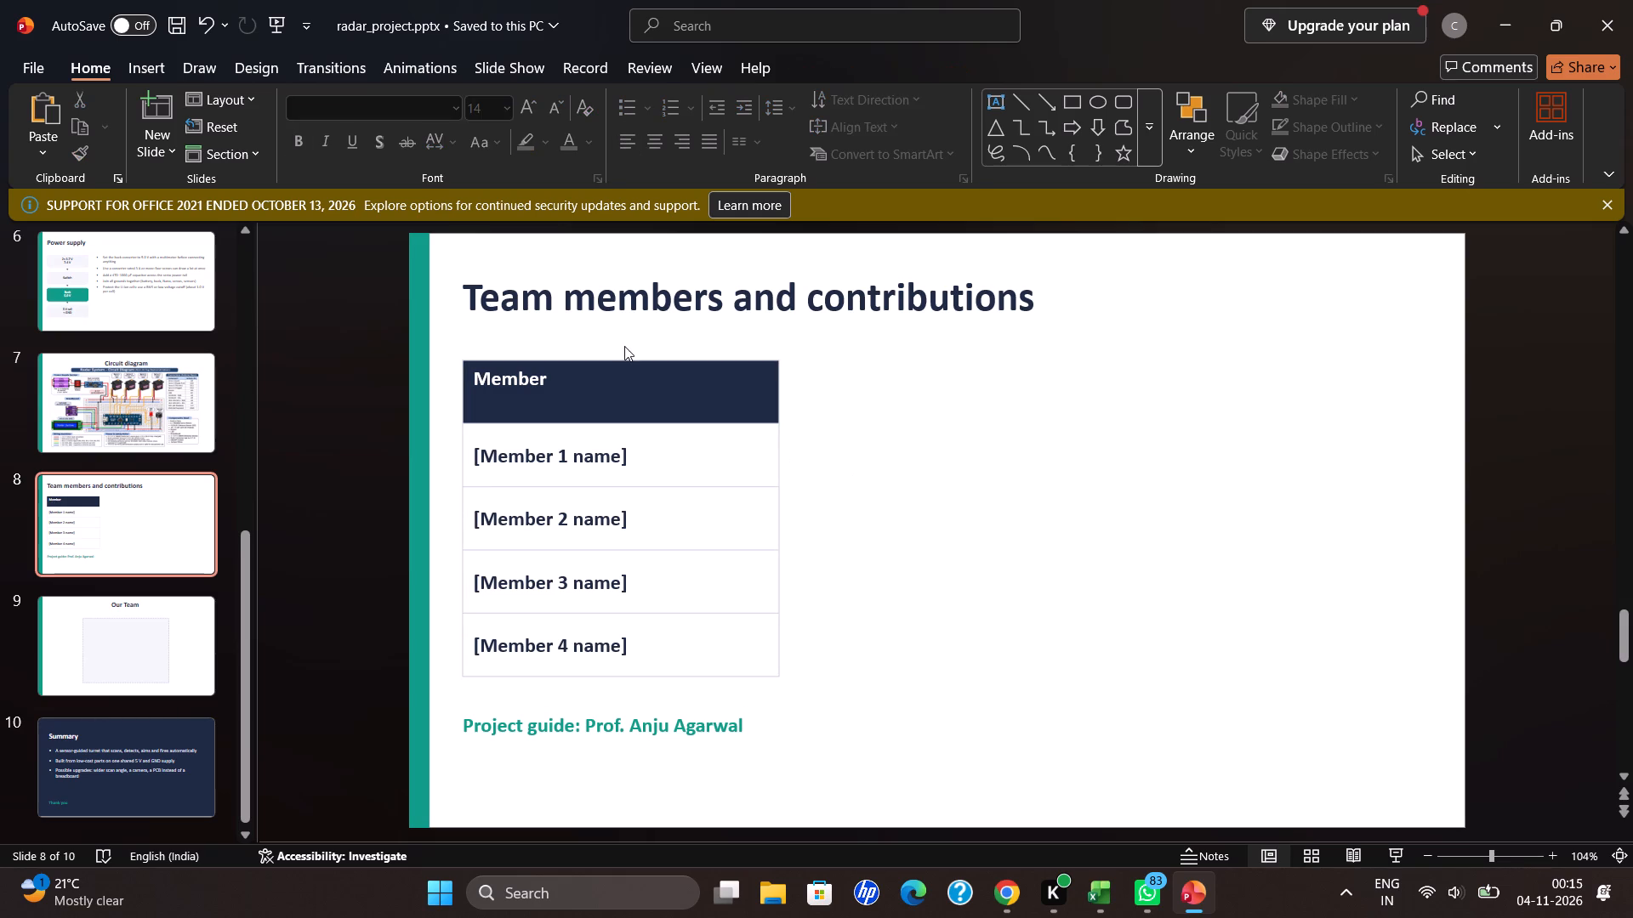
click(643, 352)
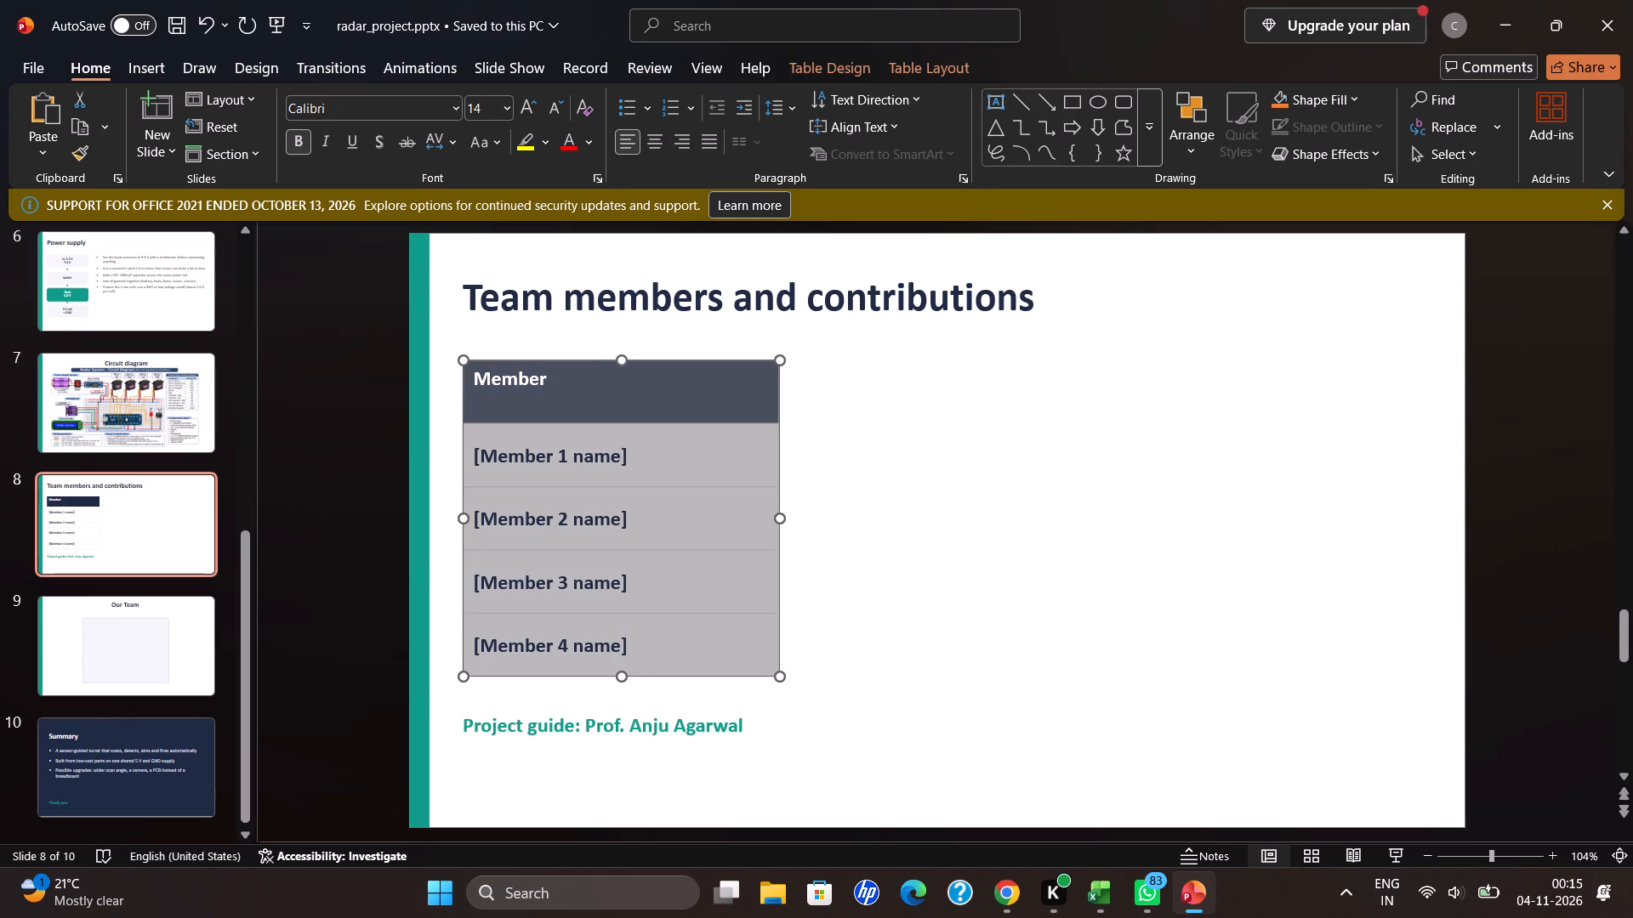
drag(674, 351, 868, 361)
drag(781, 348, 841, 352)
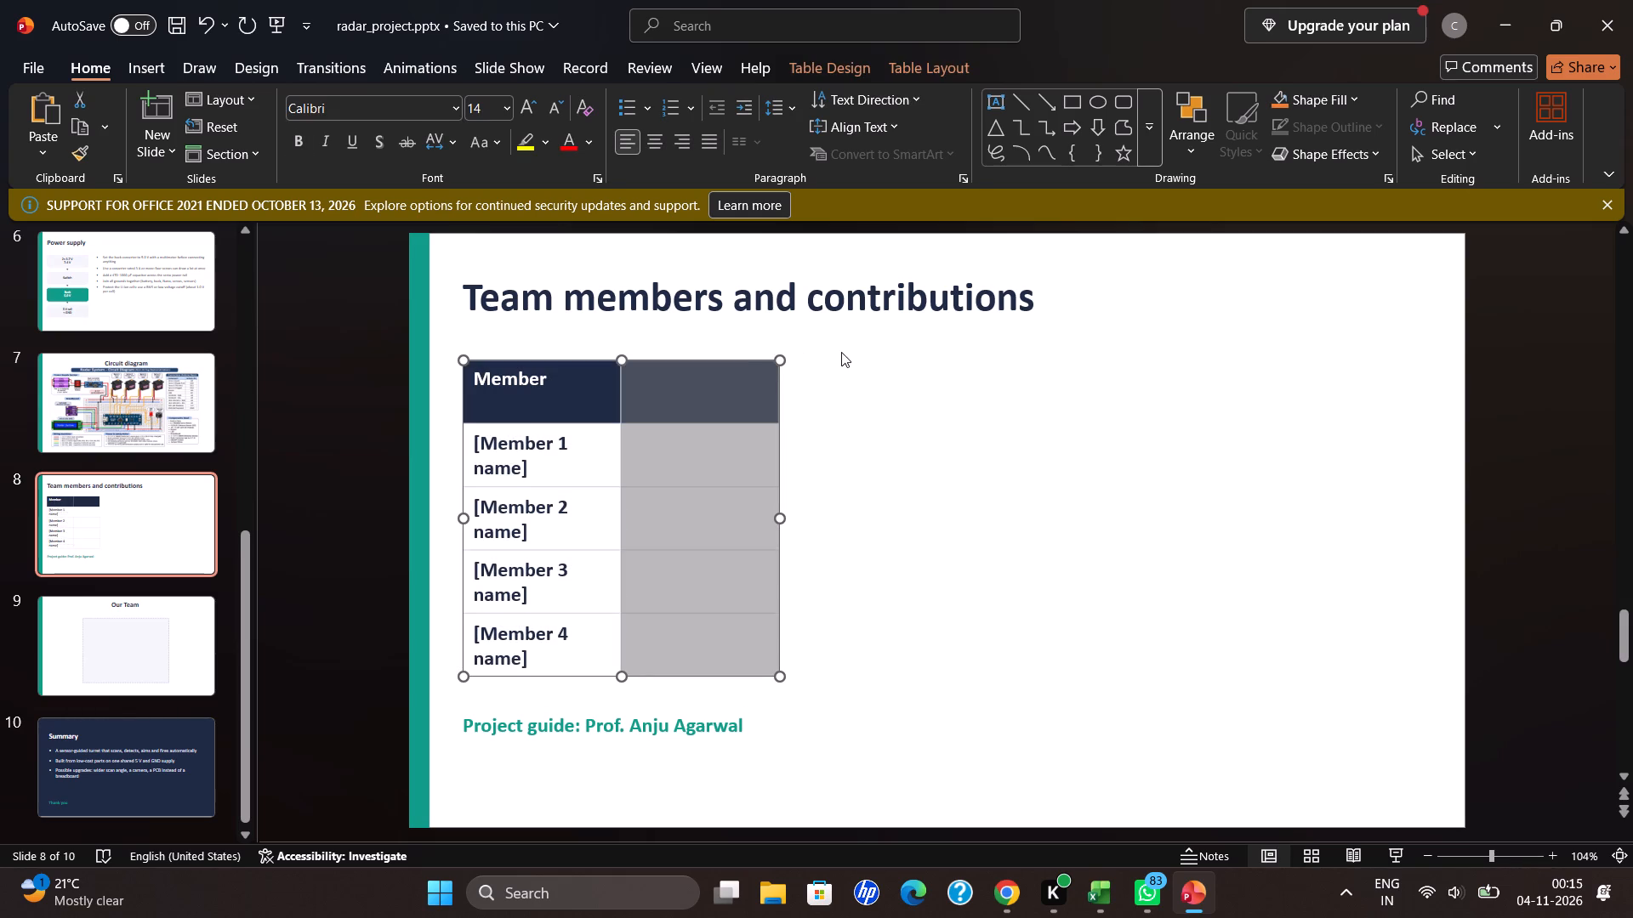
drag(841, 352, 868, 354)
click(923, 444)
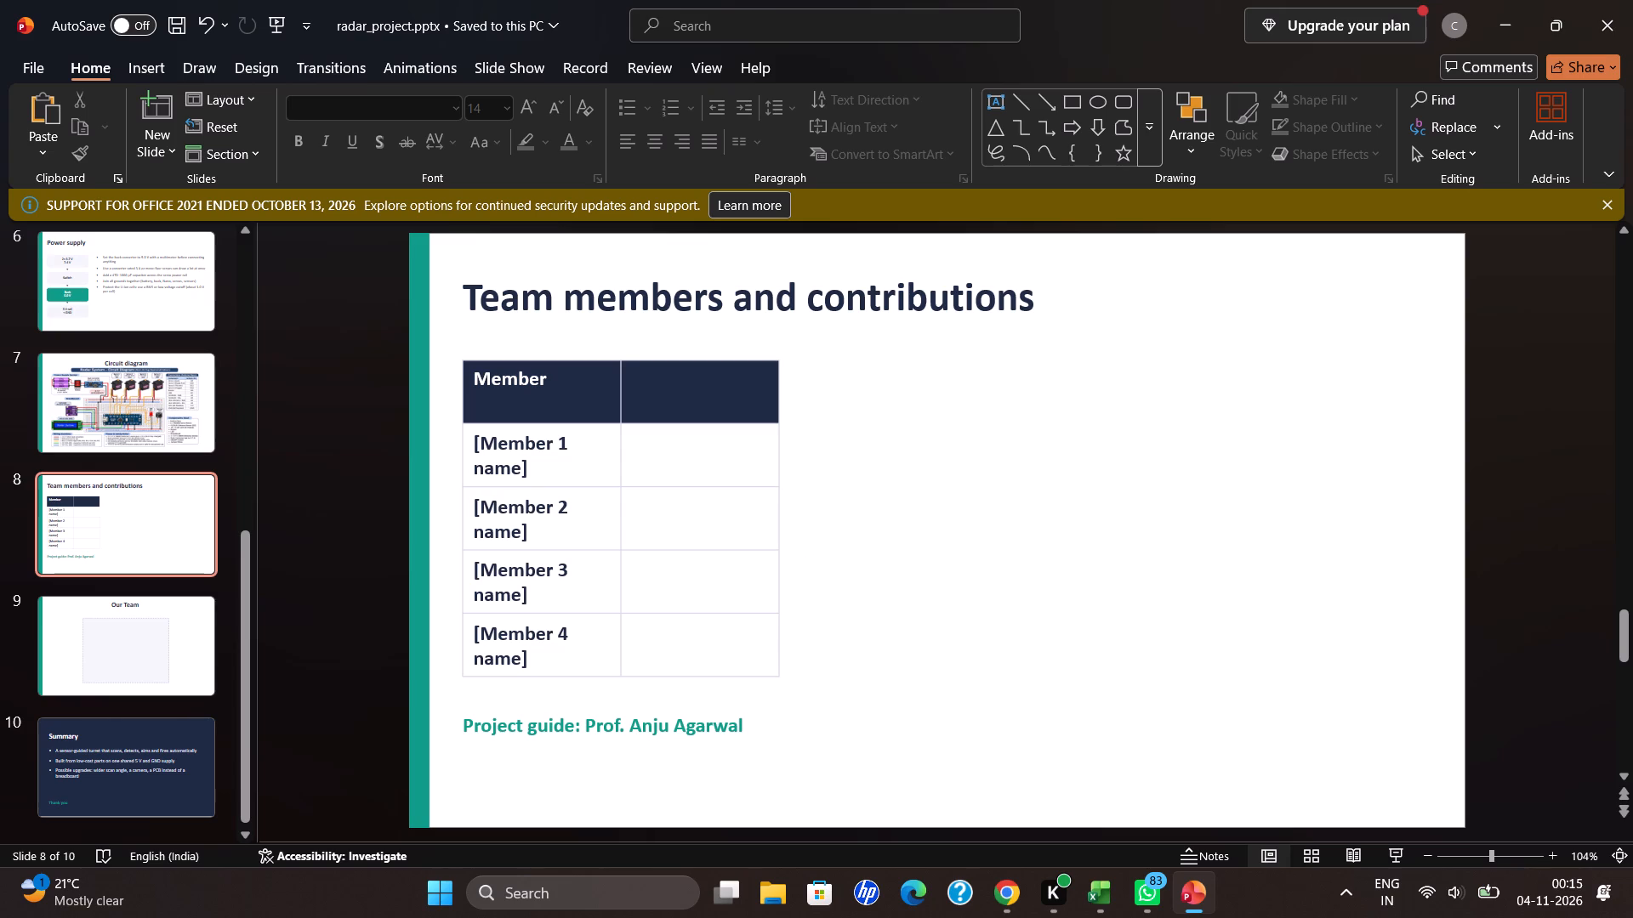
double_click(780, 361)
click(735, 344)
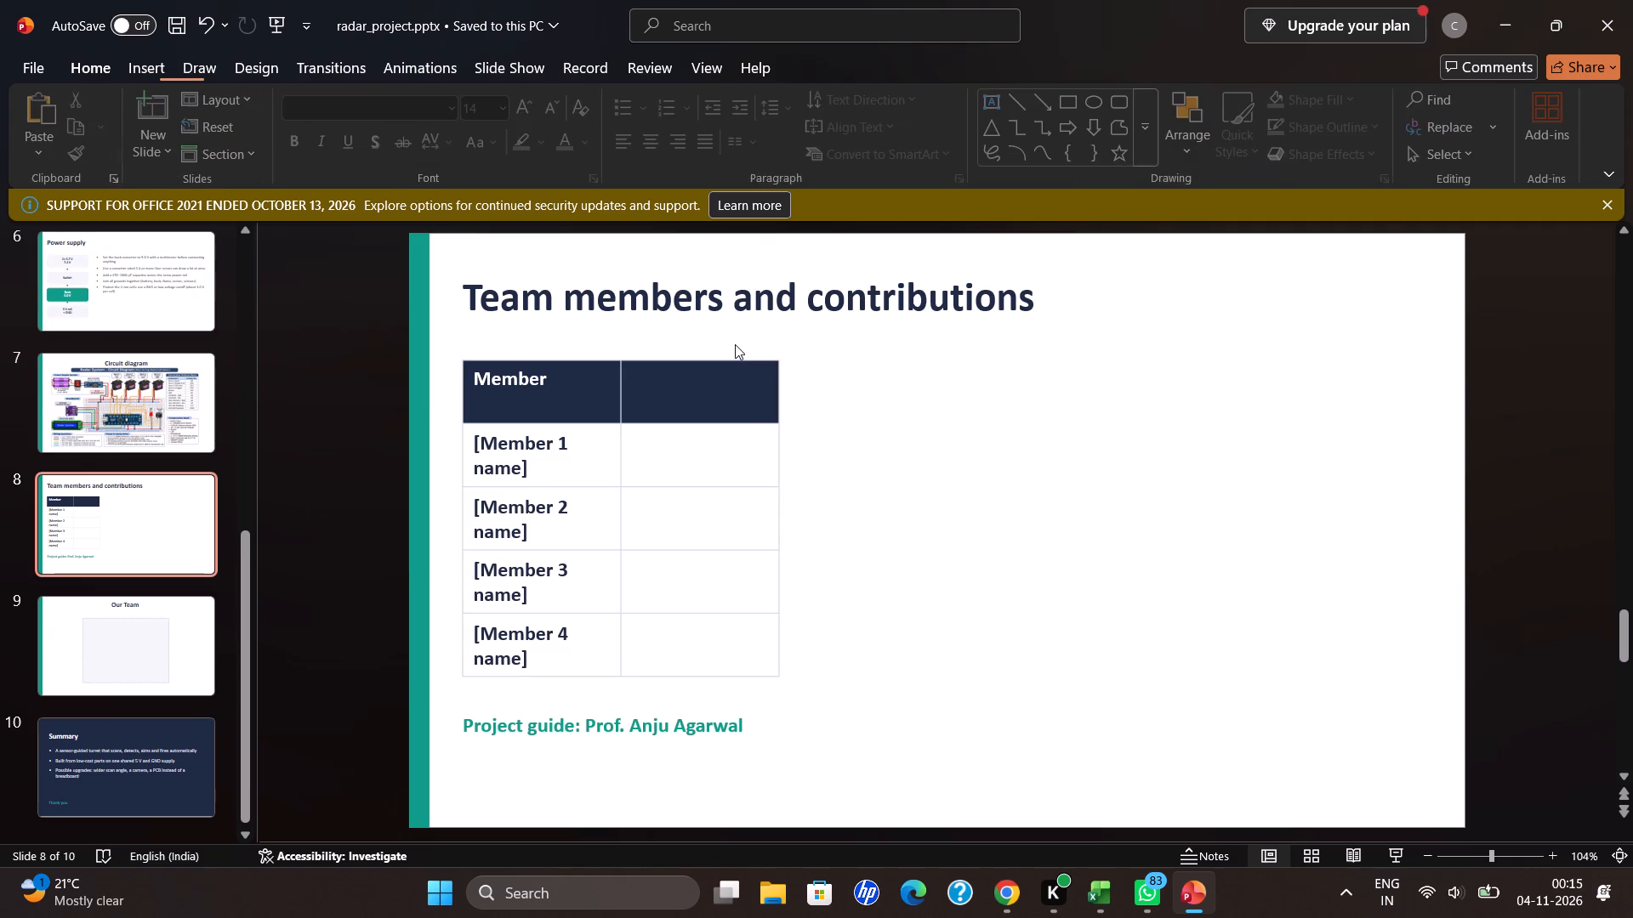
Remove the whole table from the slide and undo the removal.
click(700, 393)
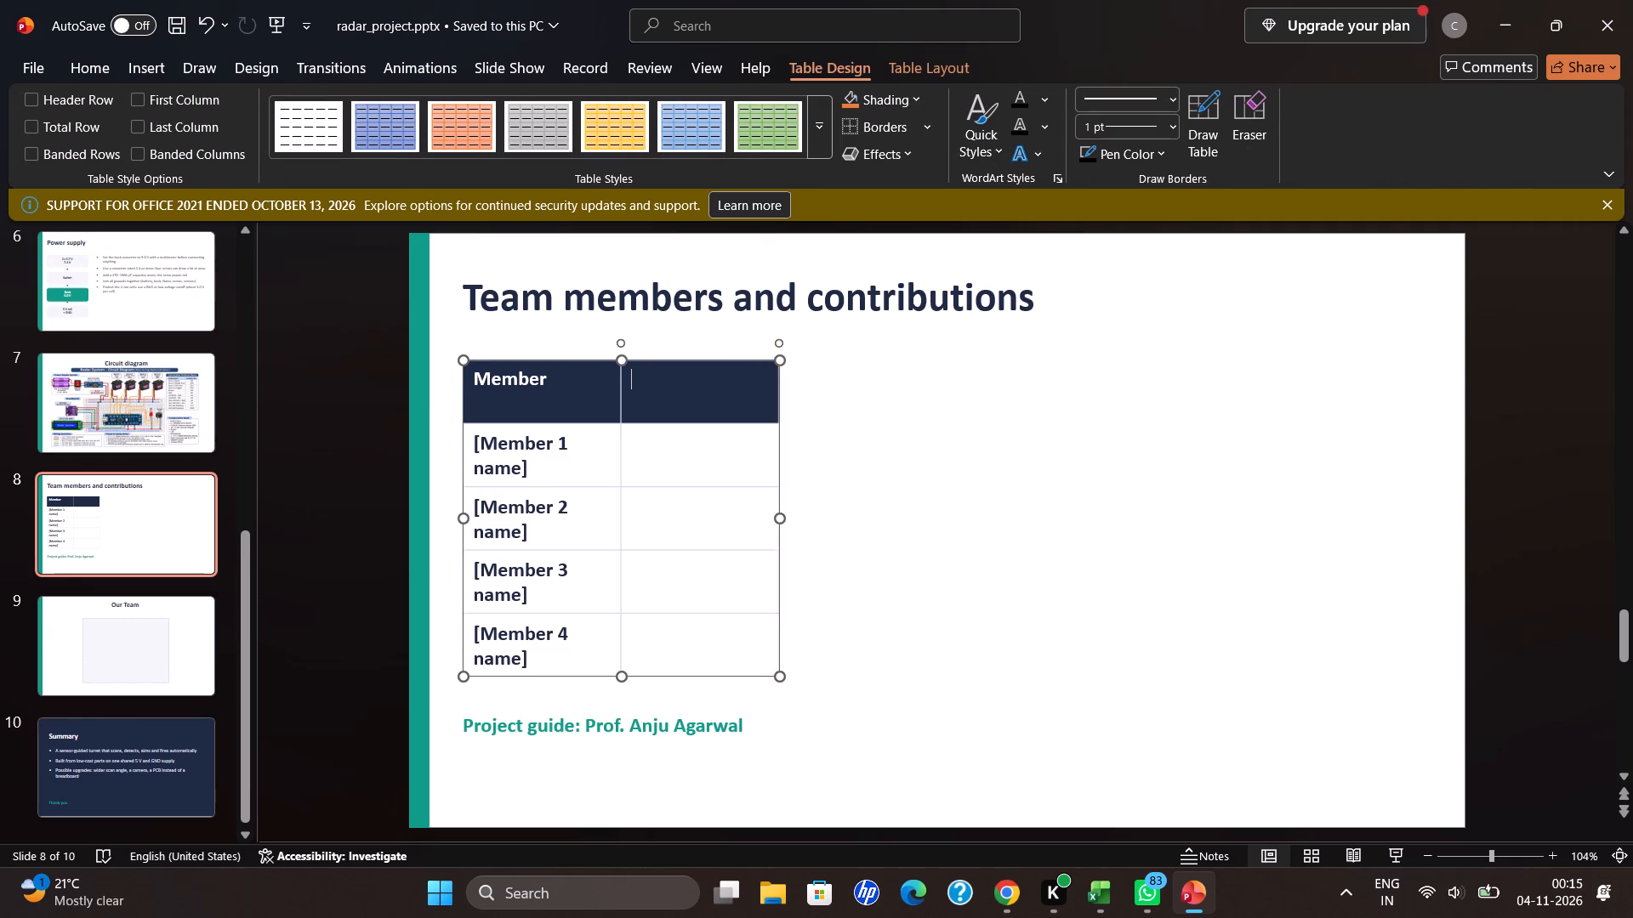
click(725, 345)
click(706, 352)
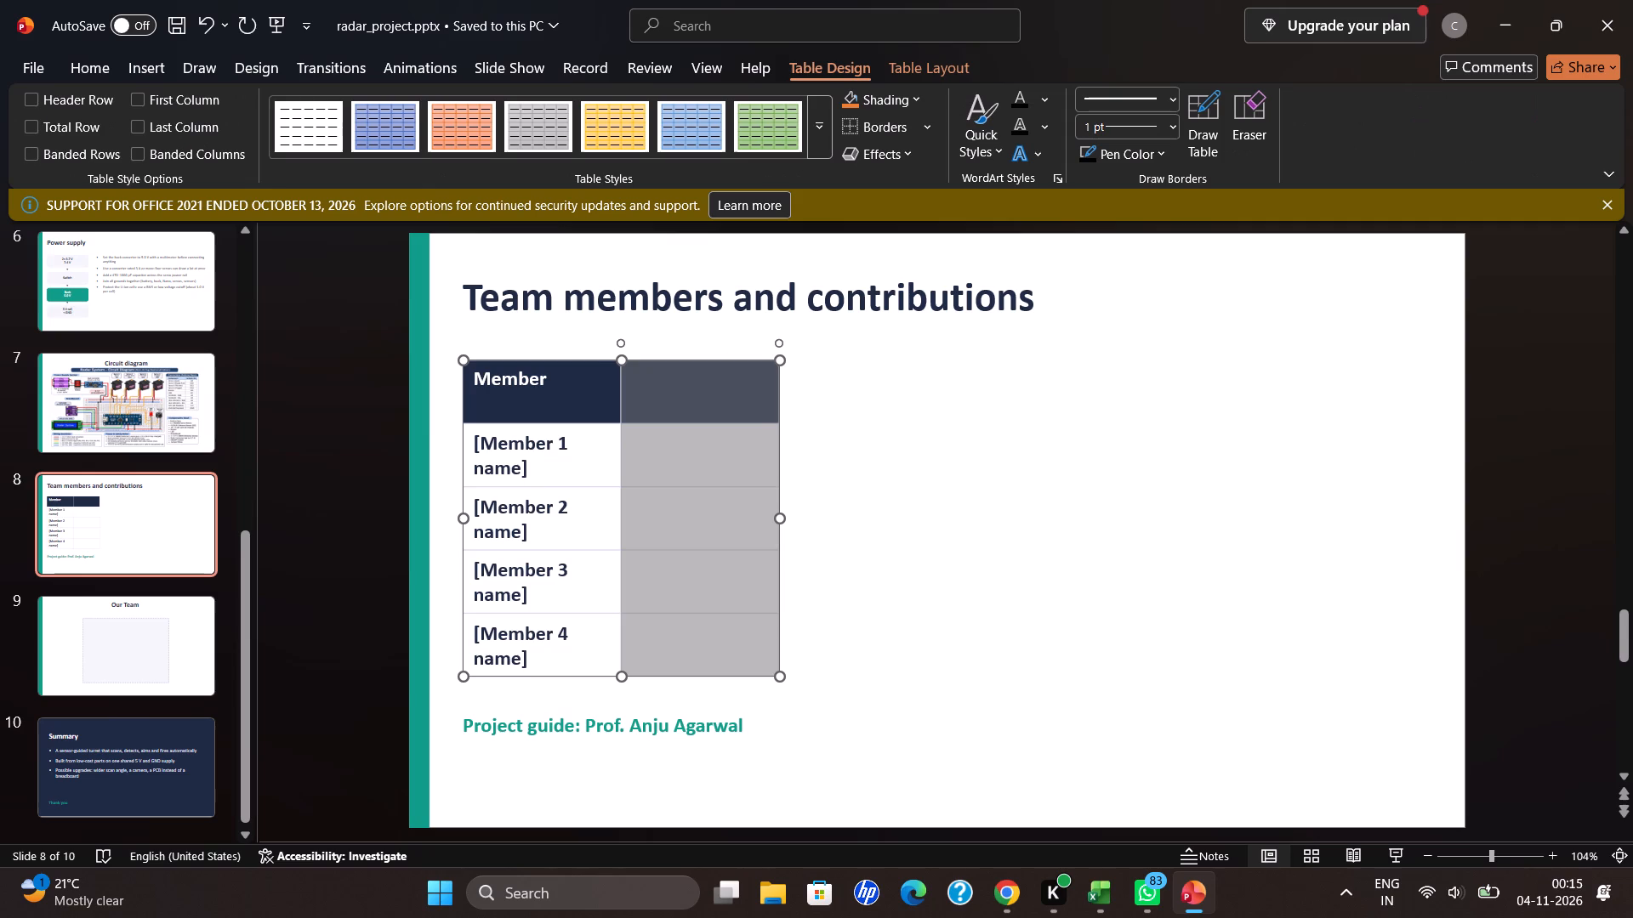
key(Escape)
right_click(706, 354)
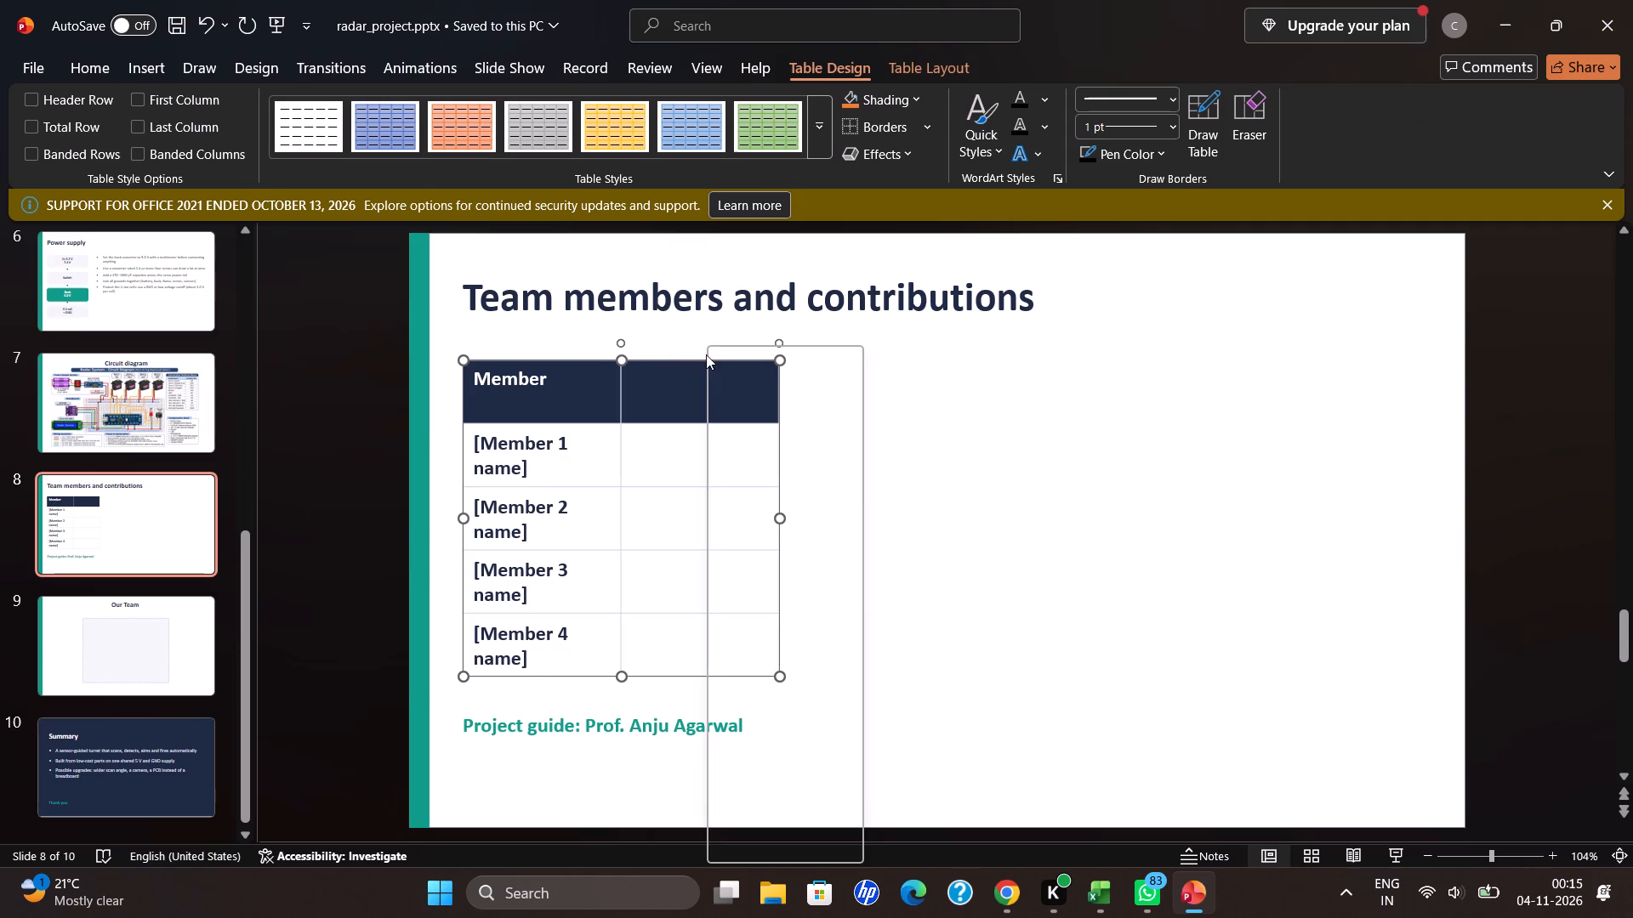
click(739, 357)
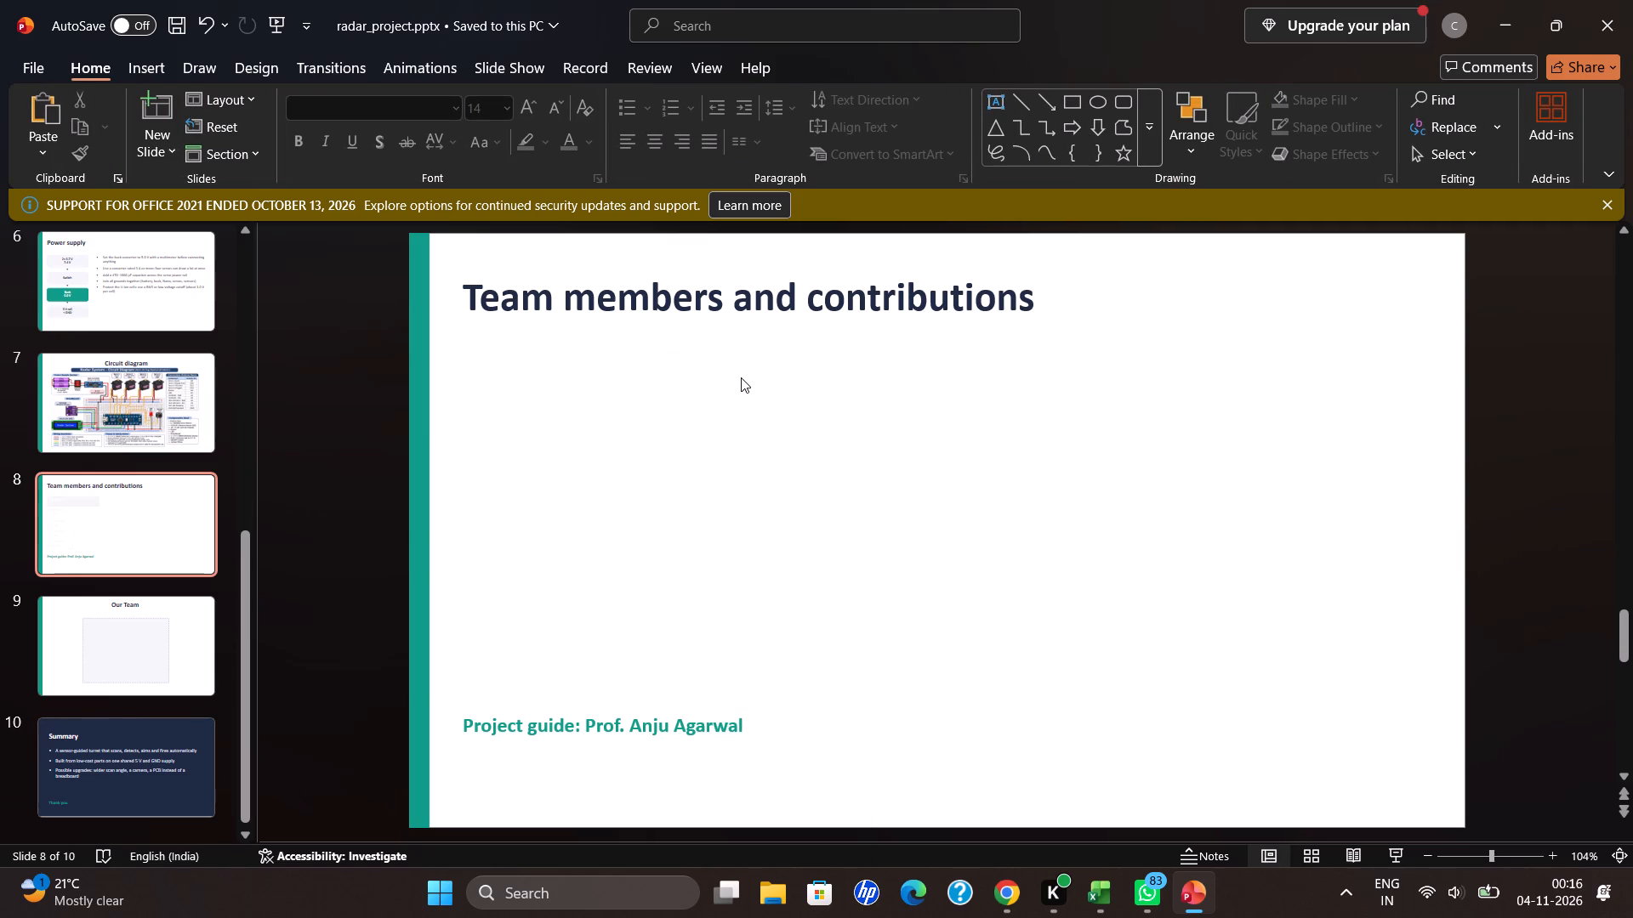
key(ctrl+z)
Remove the blank second column from the team members table, keeping only the Member column.
click(678, 355)
click(689, 352)
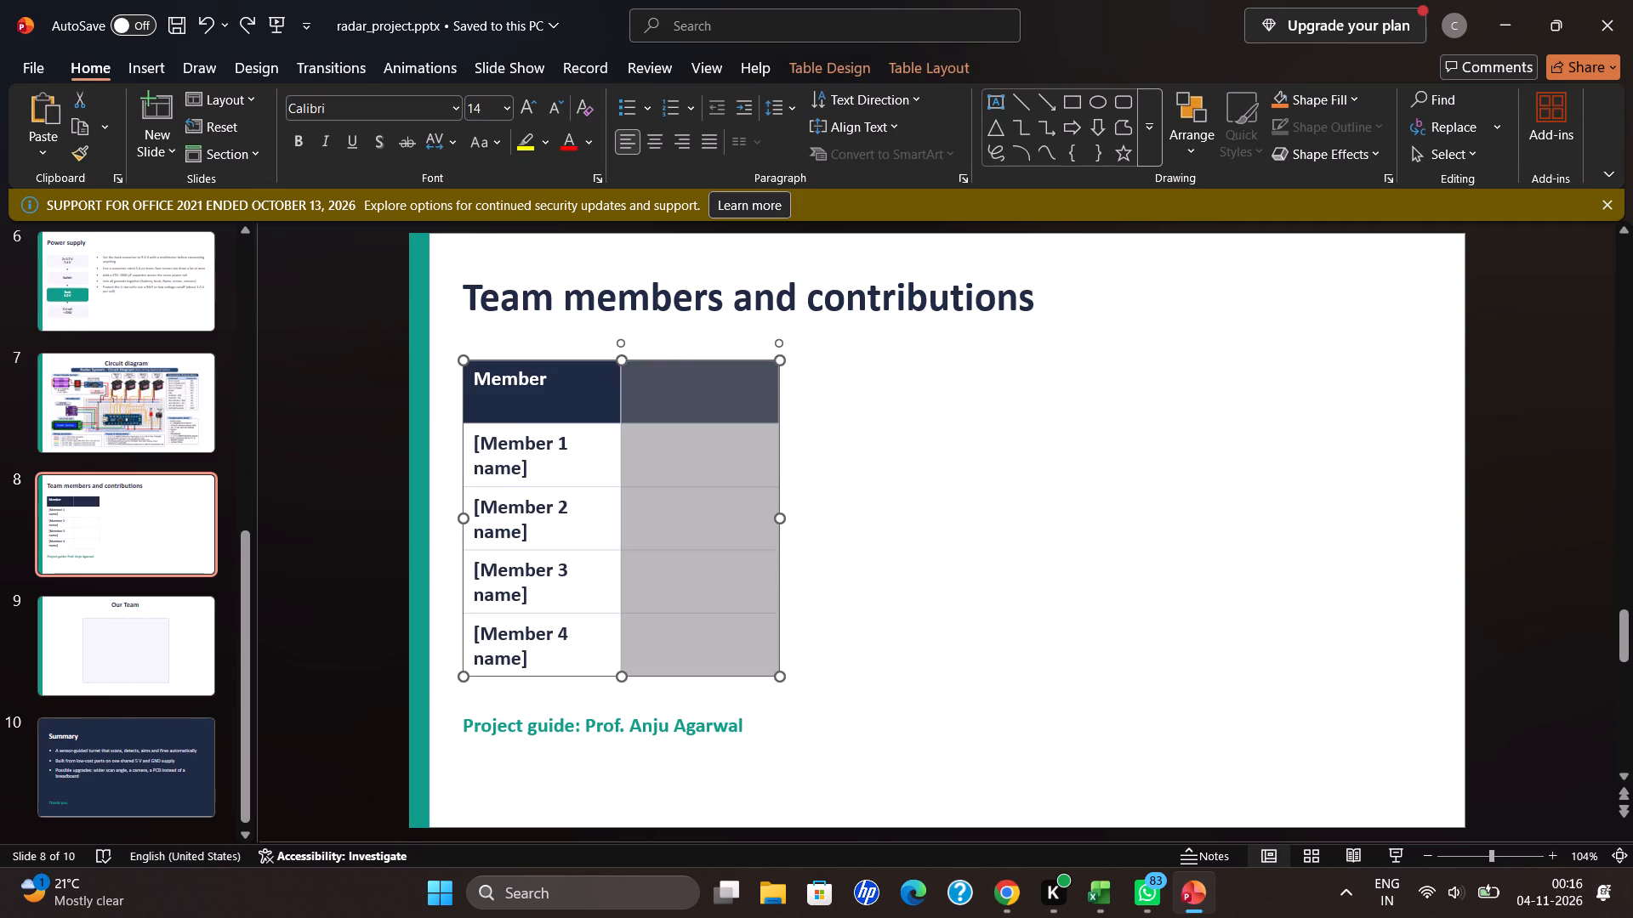
key(Escape)
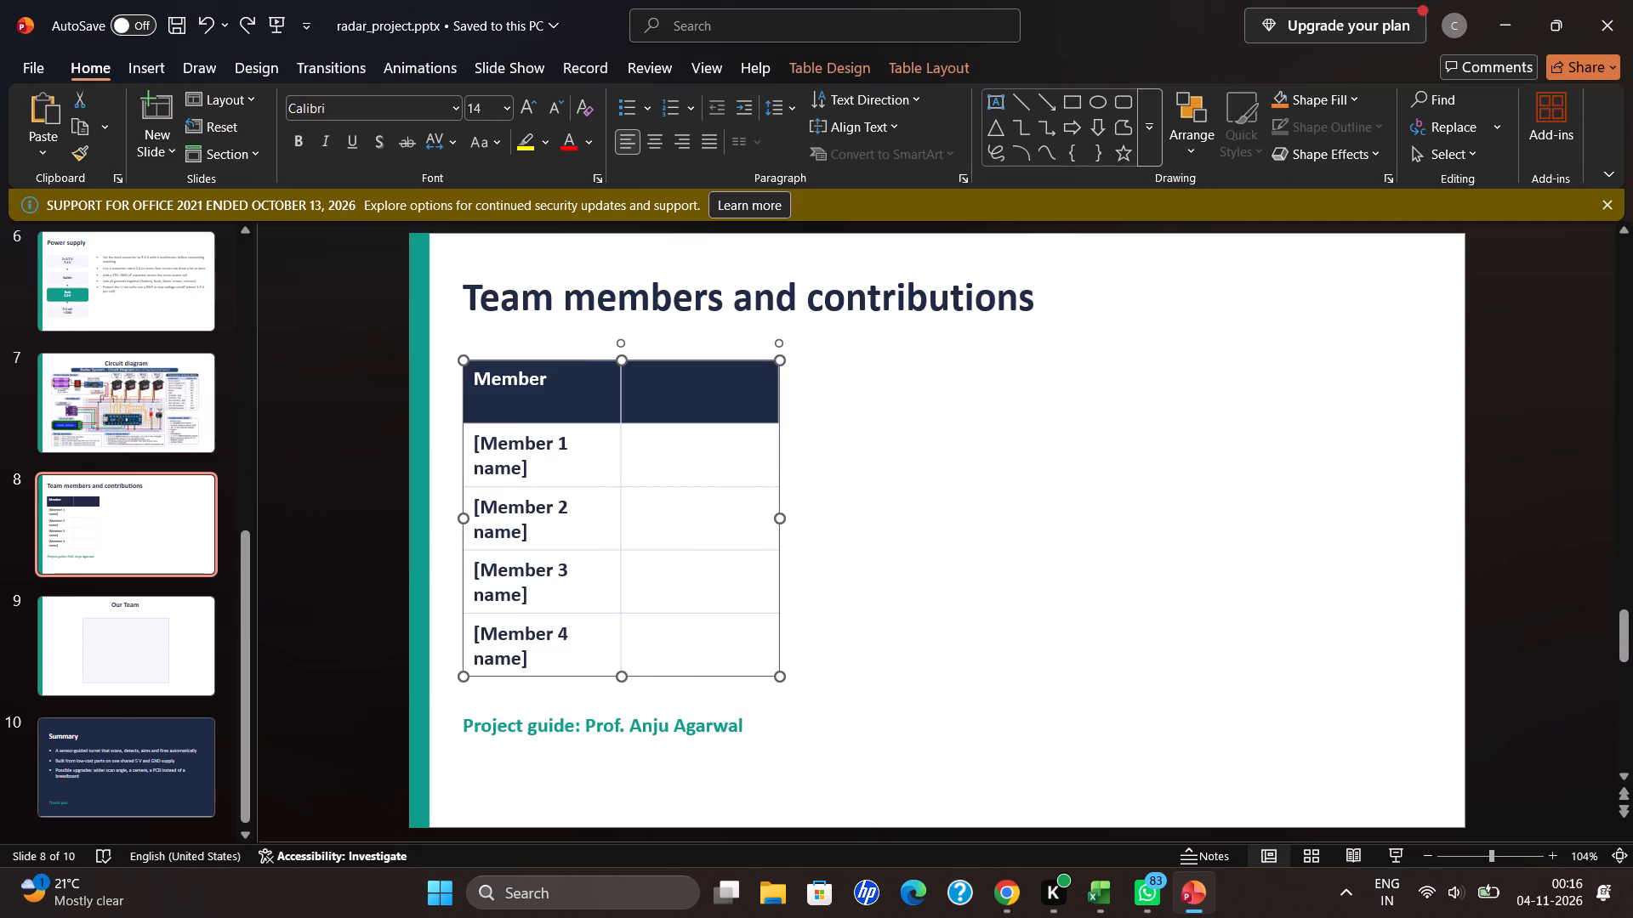
click(693, 353)
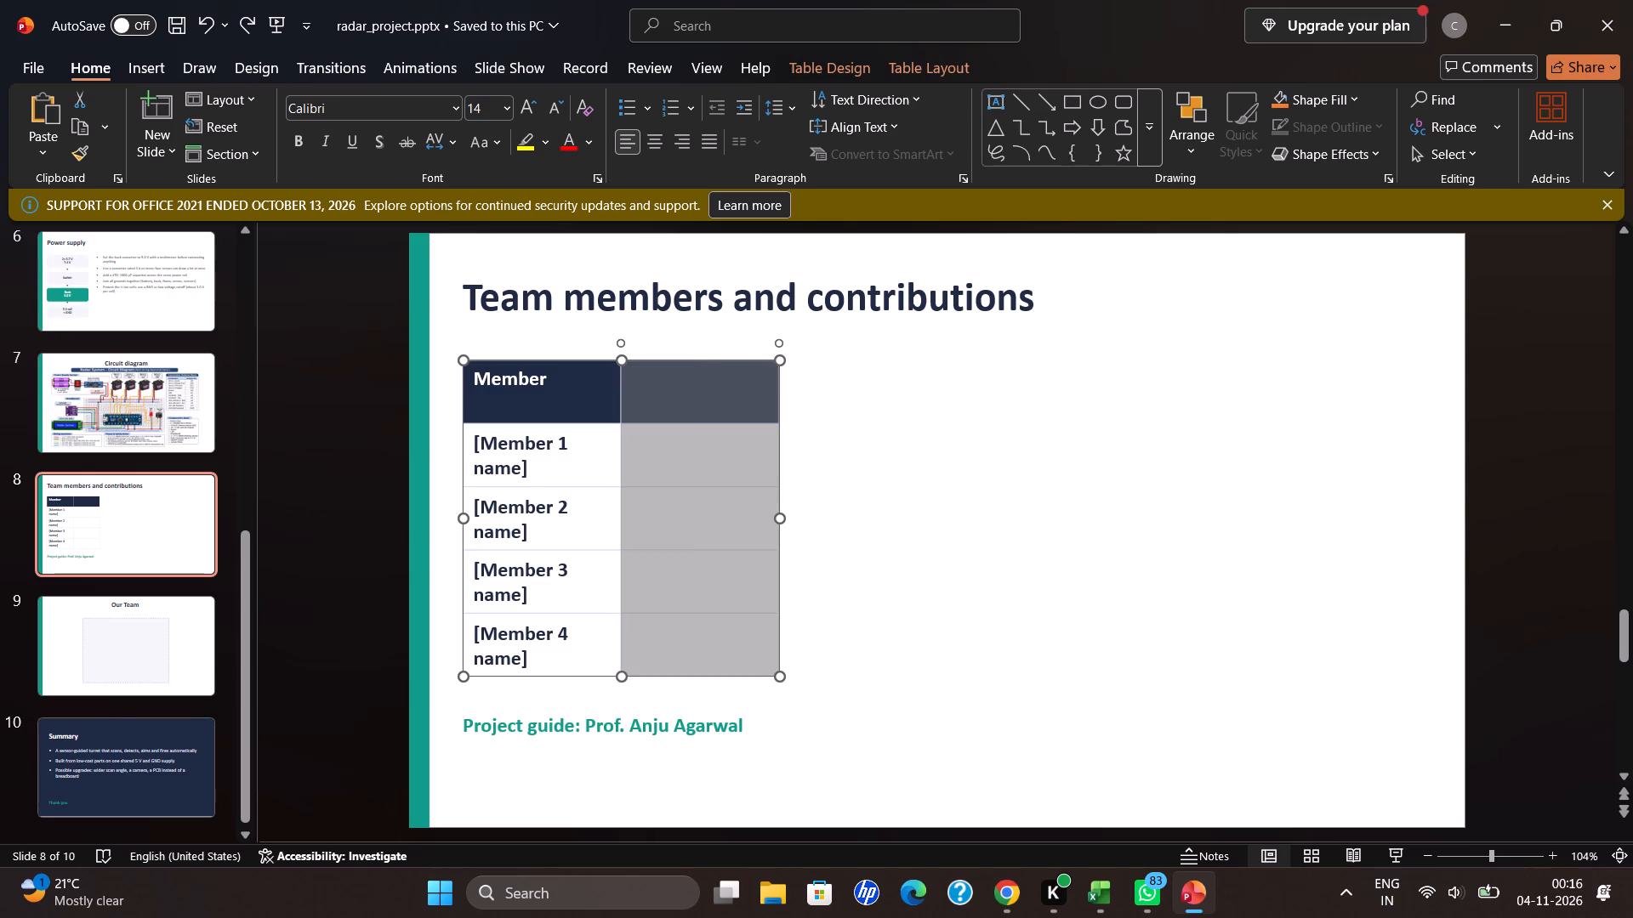
right_click(693, 353)
click(728, 389)
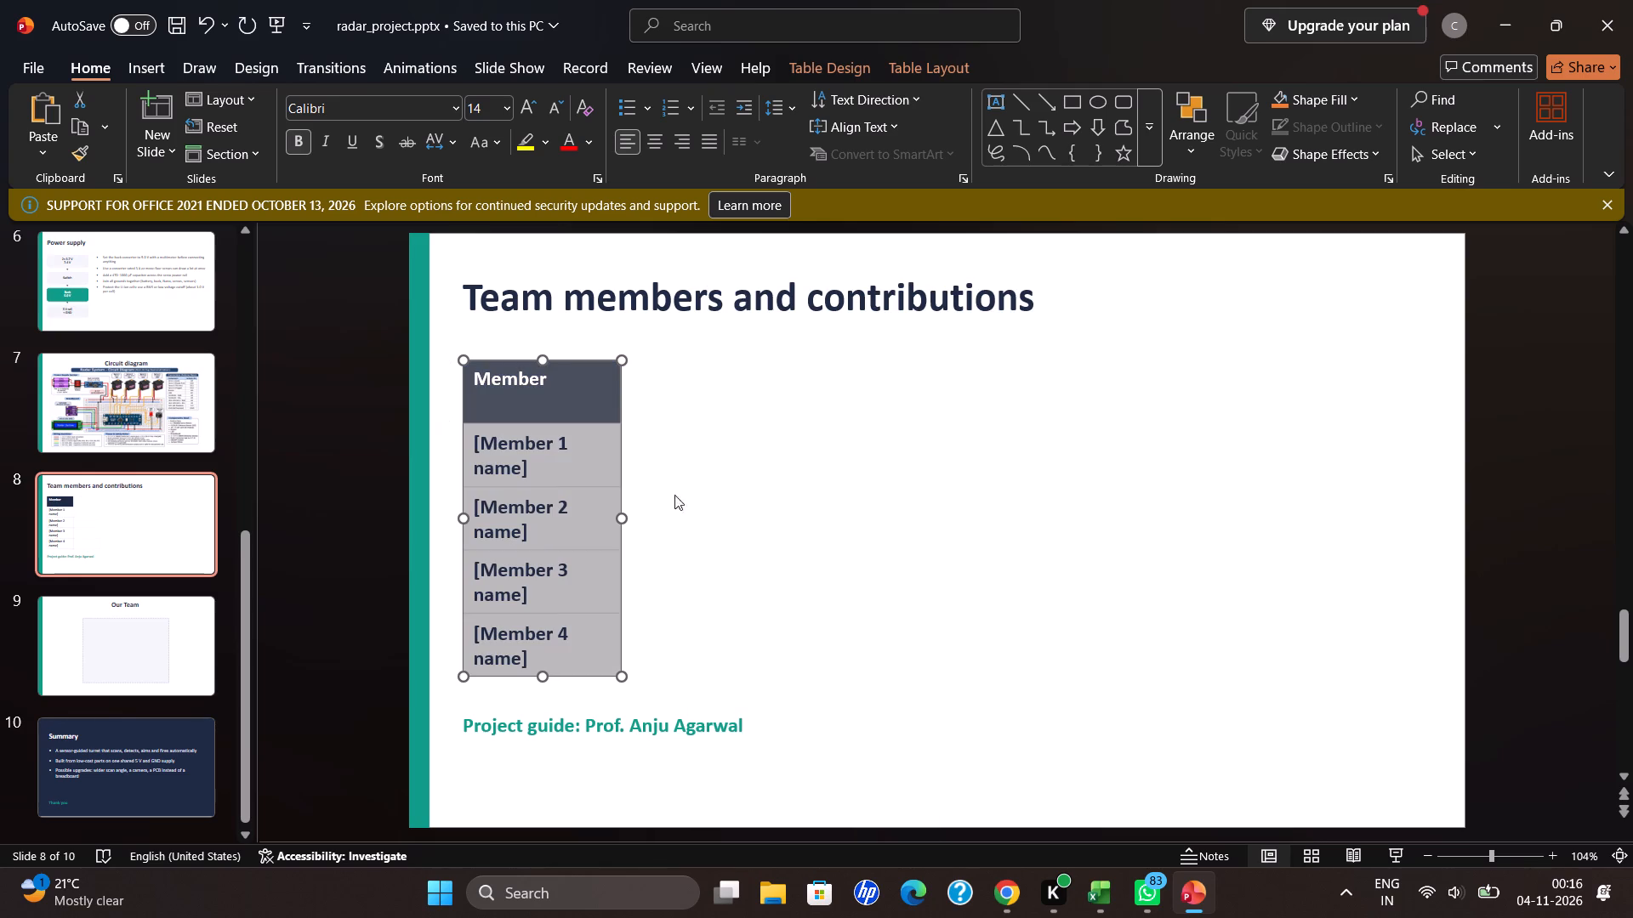
Widen the single-column team members table to about half the slide's width.
drag(623, 520, 1001, 517)
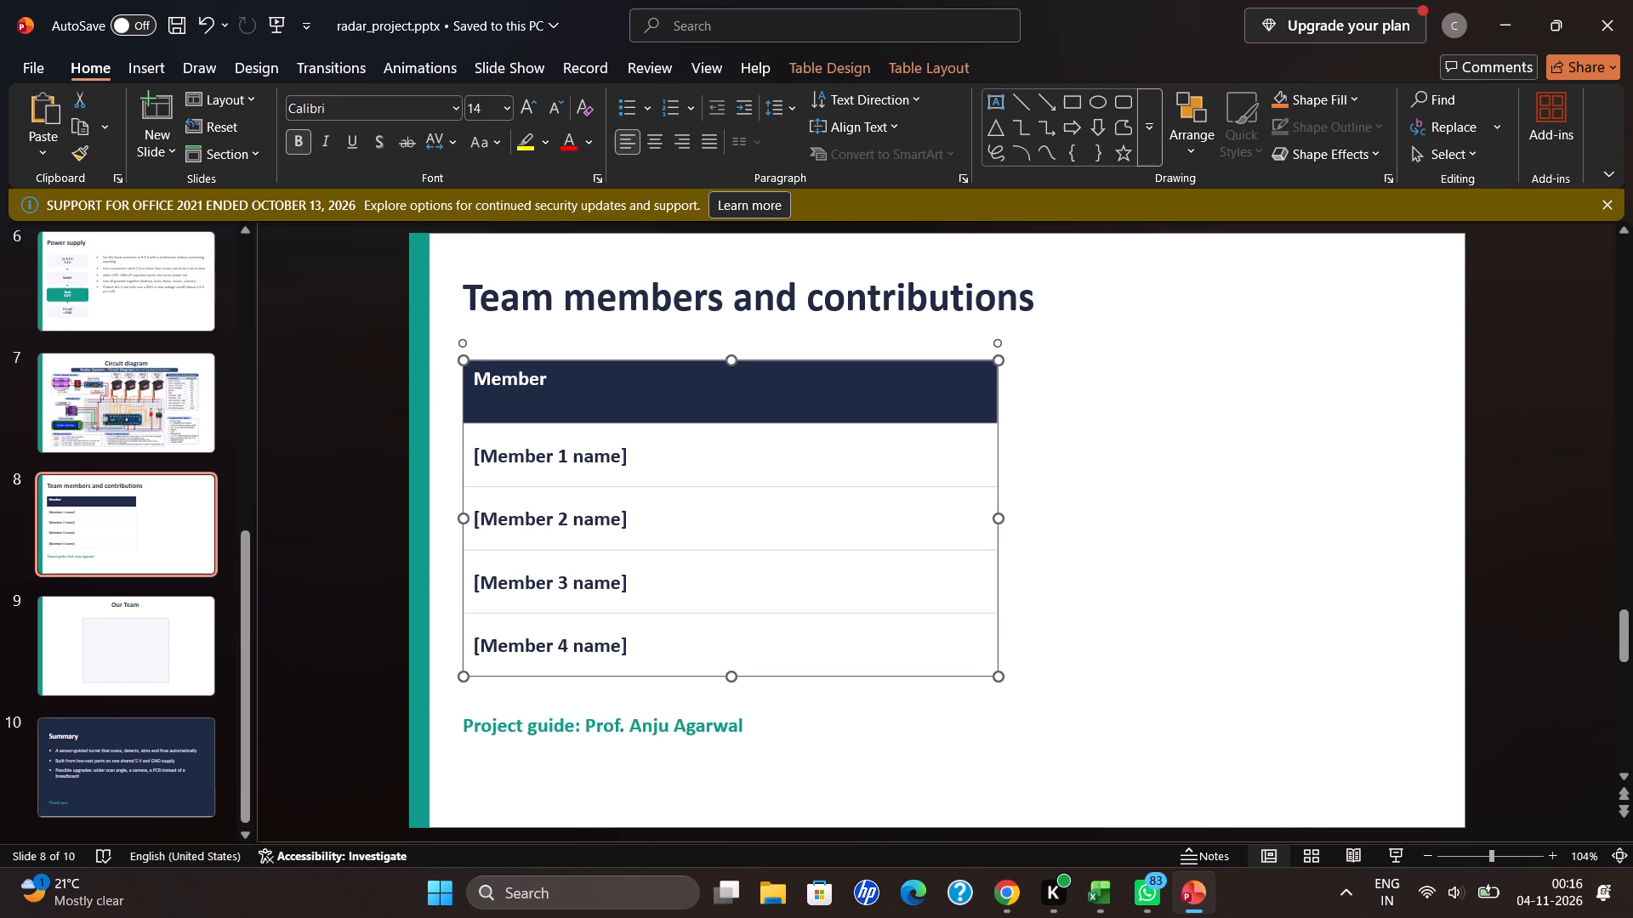
click(1242, 494)
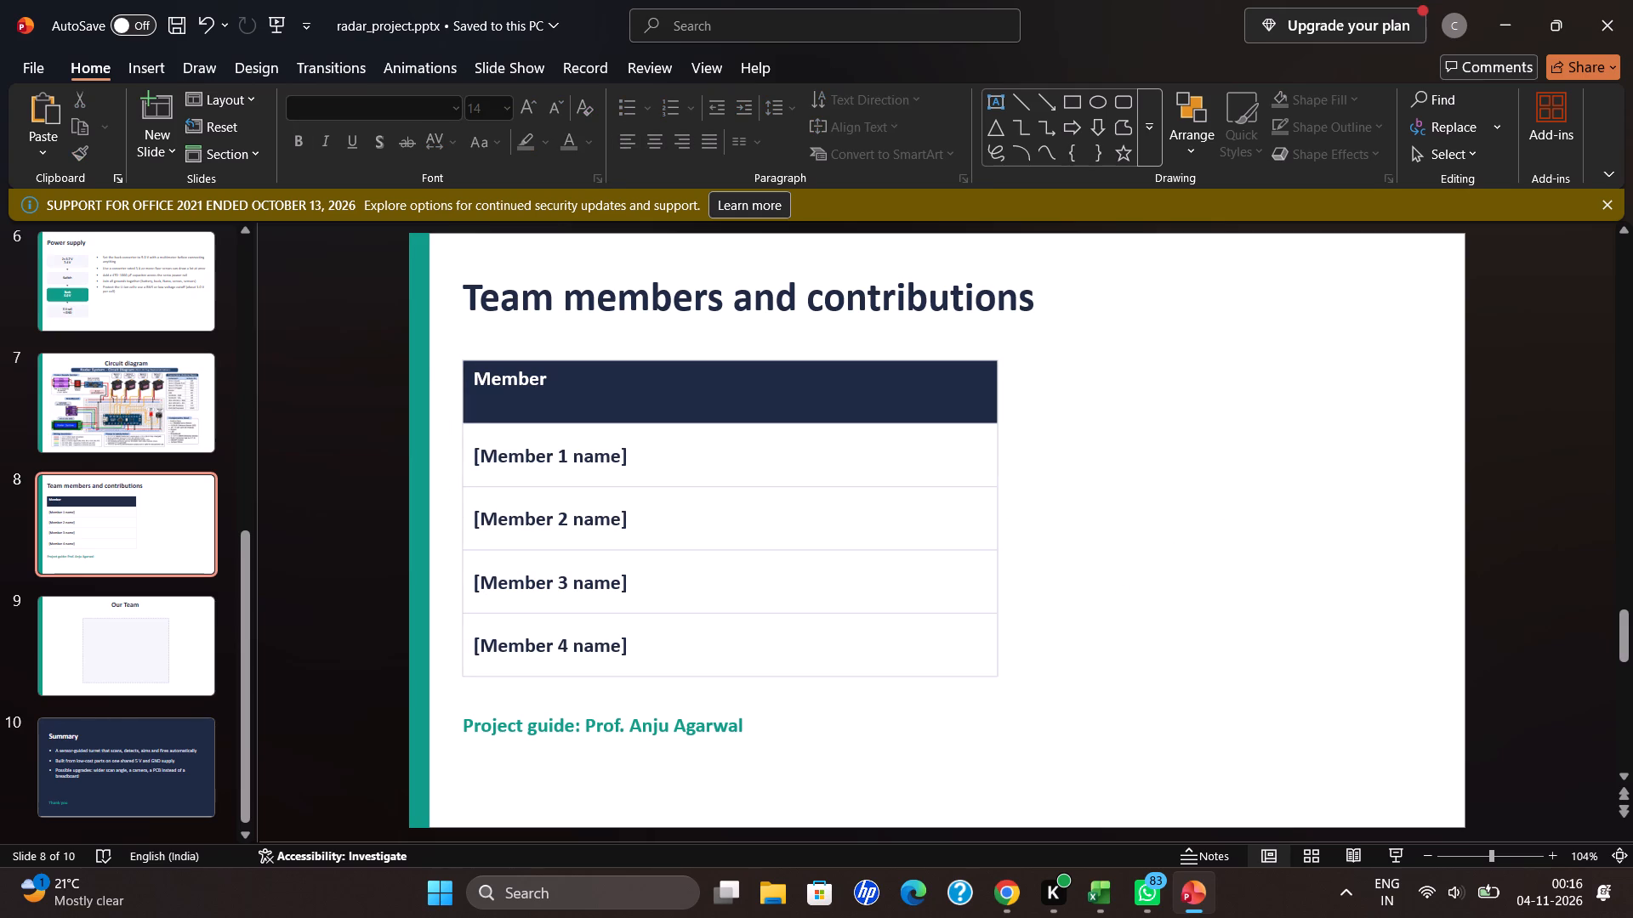
Clear the "[Member 1 name]" placeholder from the first row below the table header.
double_click(636, 451)
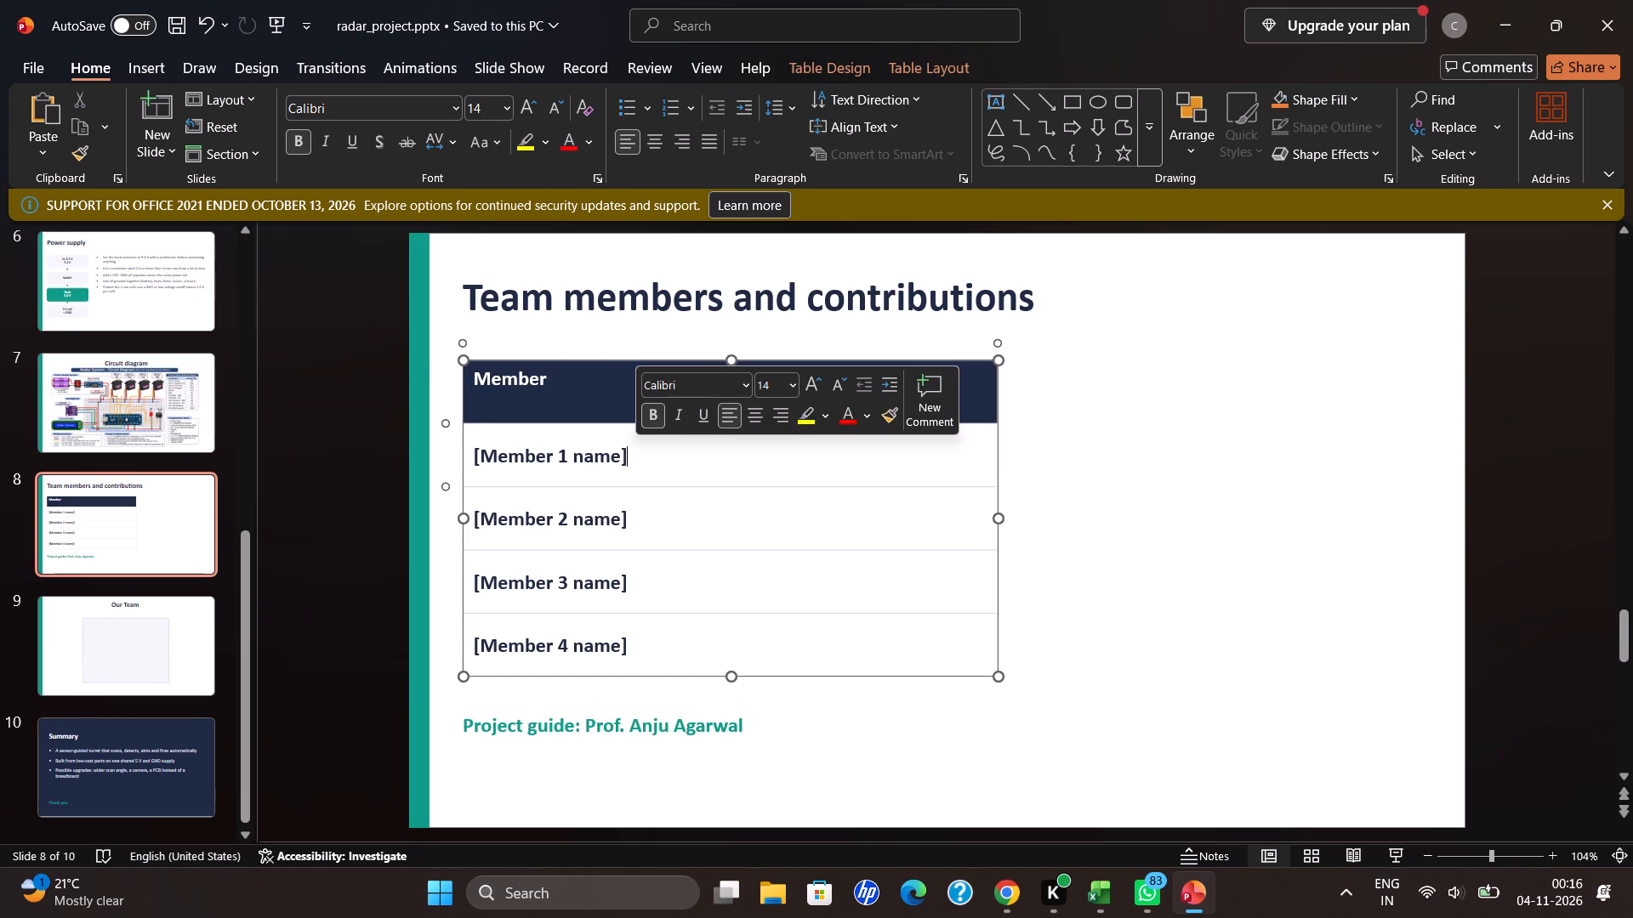
key(BackSpace)
key(BackSpace)
key(BackSpace)
key(BackSpace)
key(BackSpace)
key(BackSpace)
key(BackSpace)
key(BackSpace)
key(BackSpace)
key(BackSpace)
key(BackSpace)
key(BackSpace)
key(BackSpace)
key(BackSpace)
key(BackSpace)
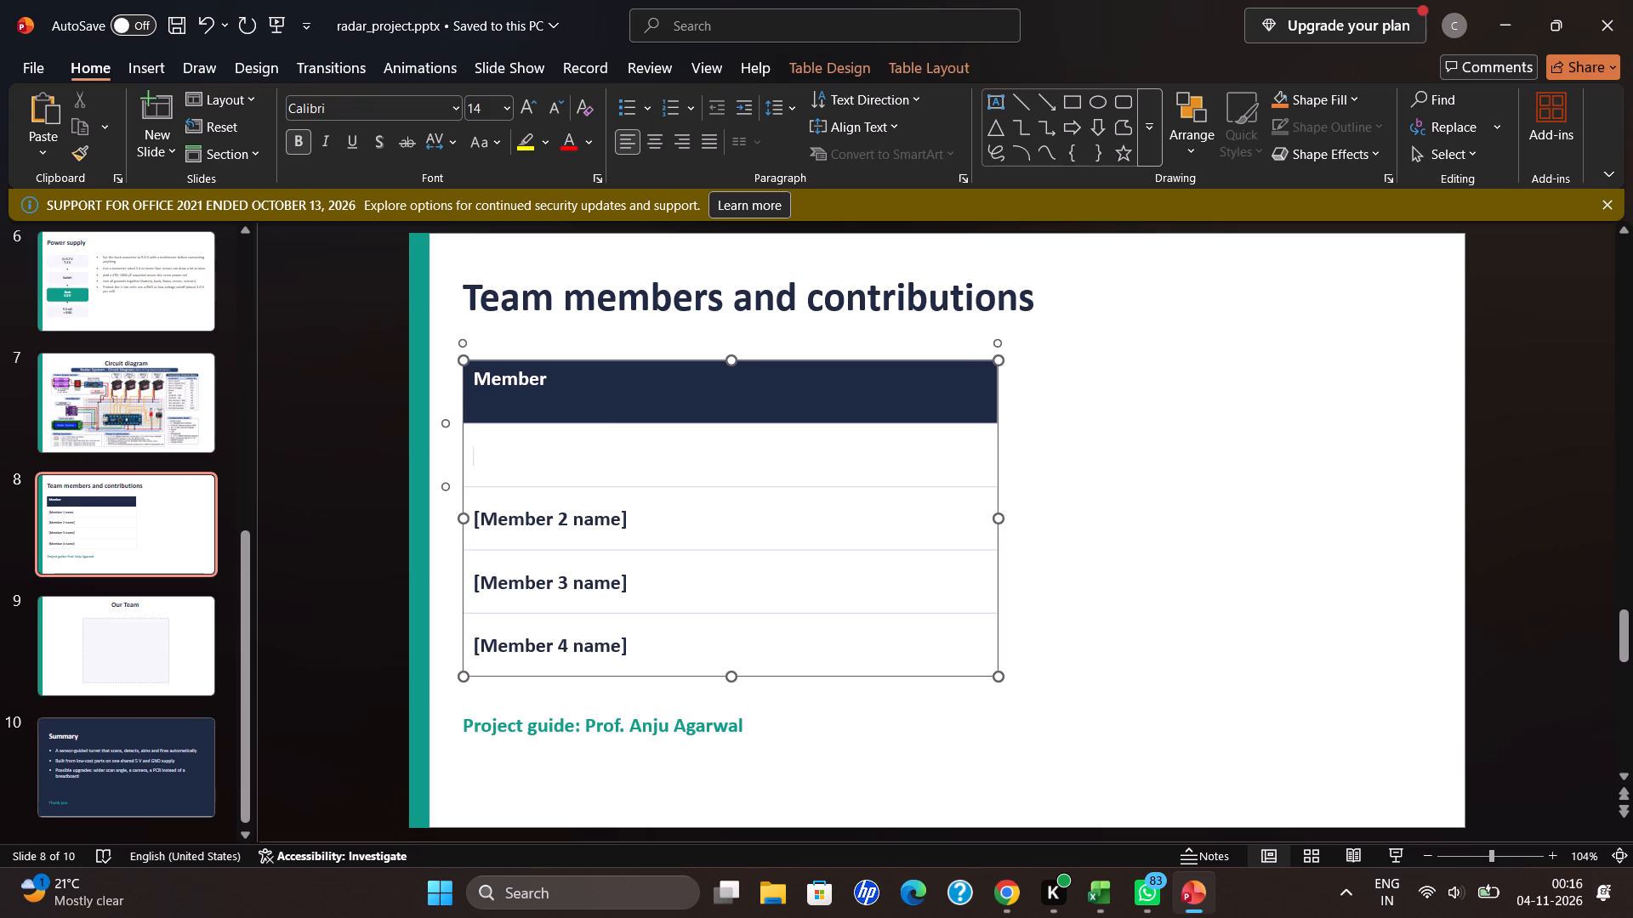
Centre the "Member" header text in its cell and set its font size to 28.
double_click(534, 391)
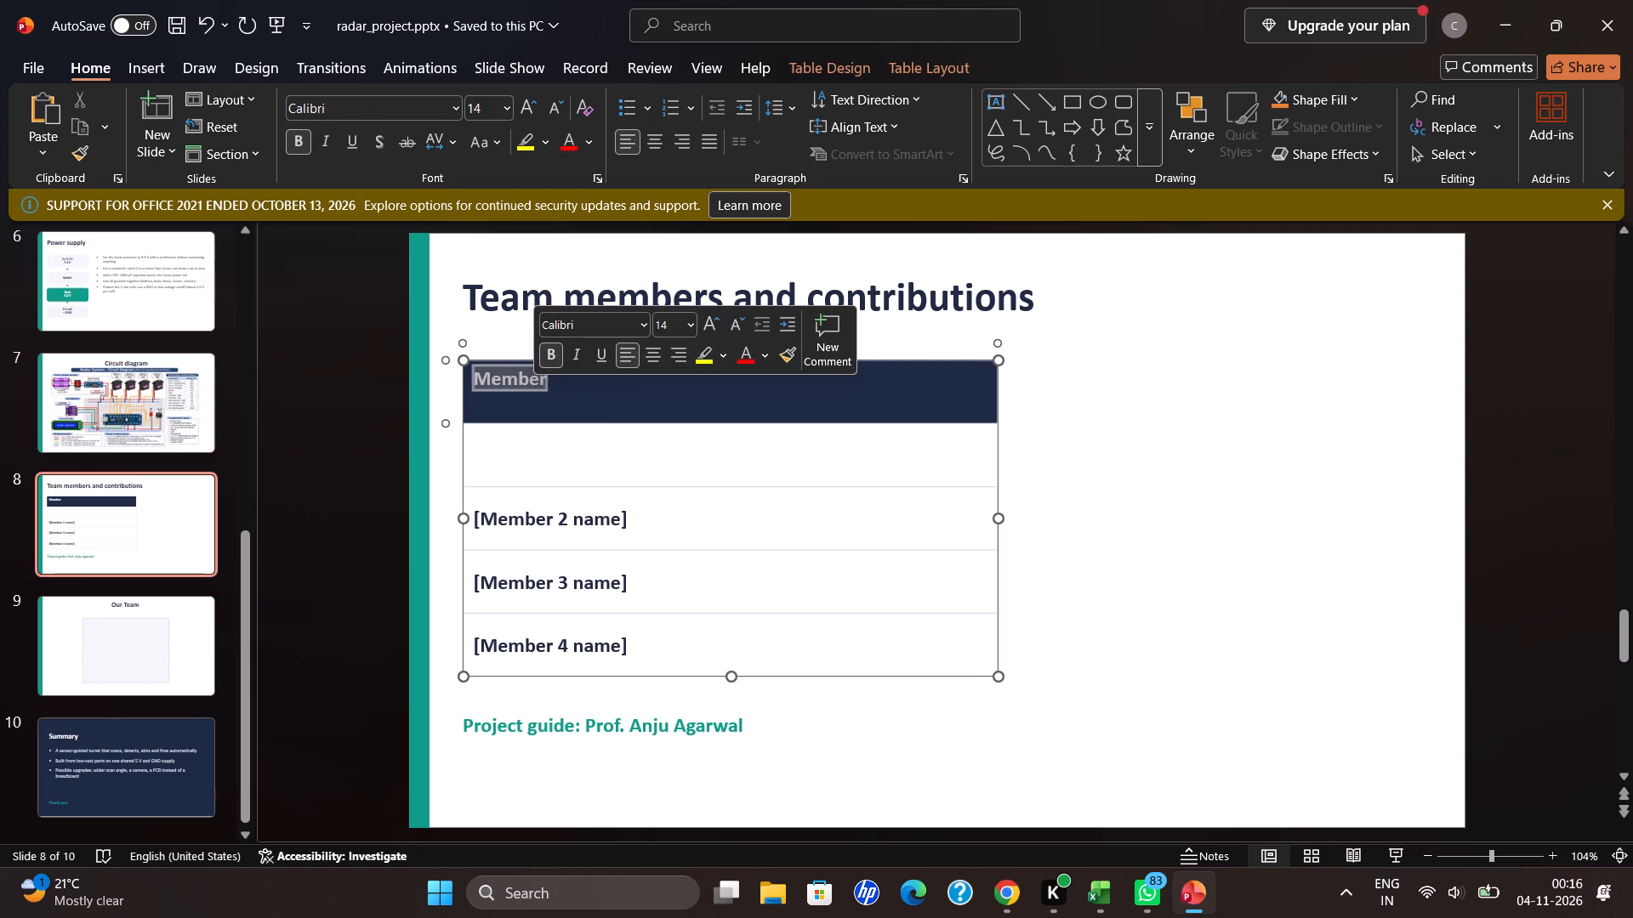
click(654, 358)
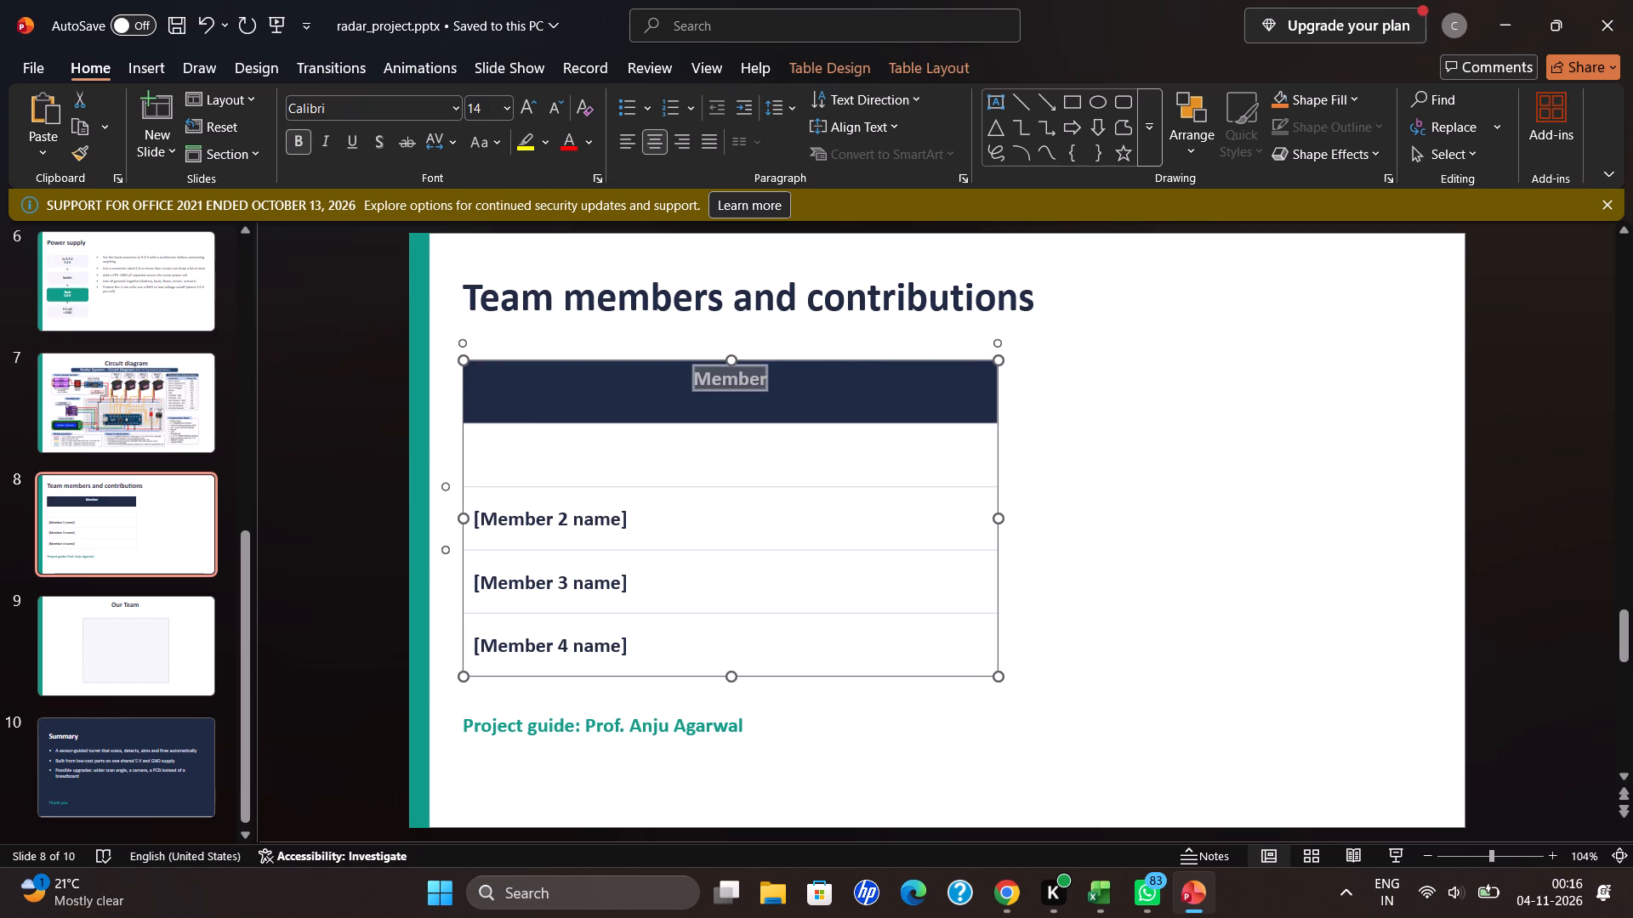
click(772, 495)
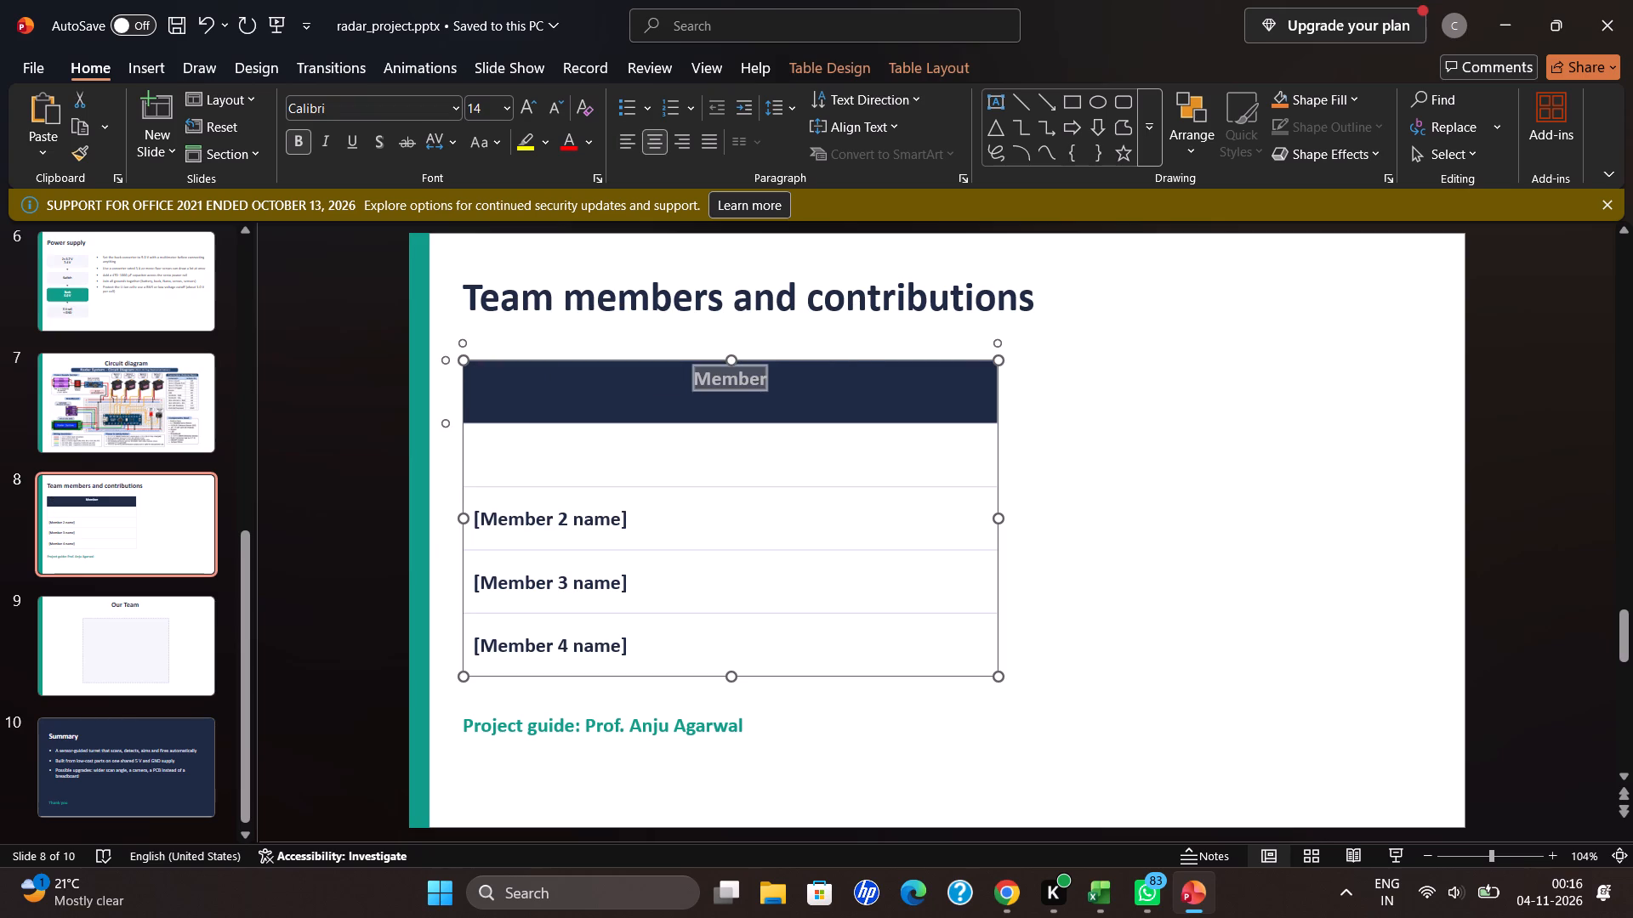
click(731, 434)
click(733, 390)
double_click(771, 384)
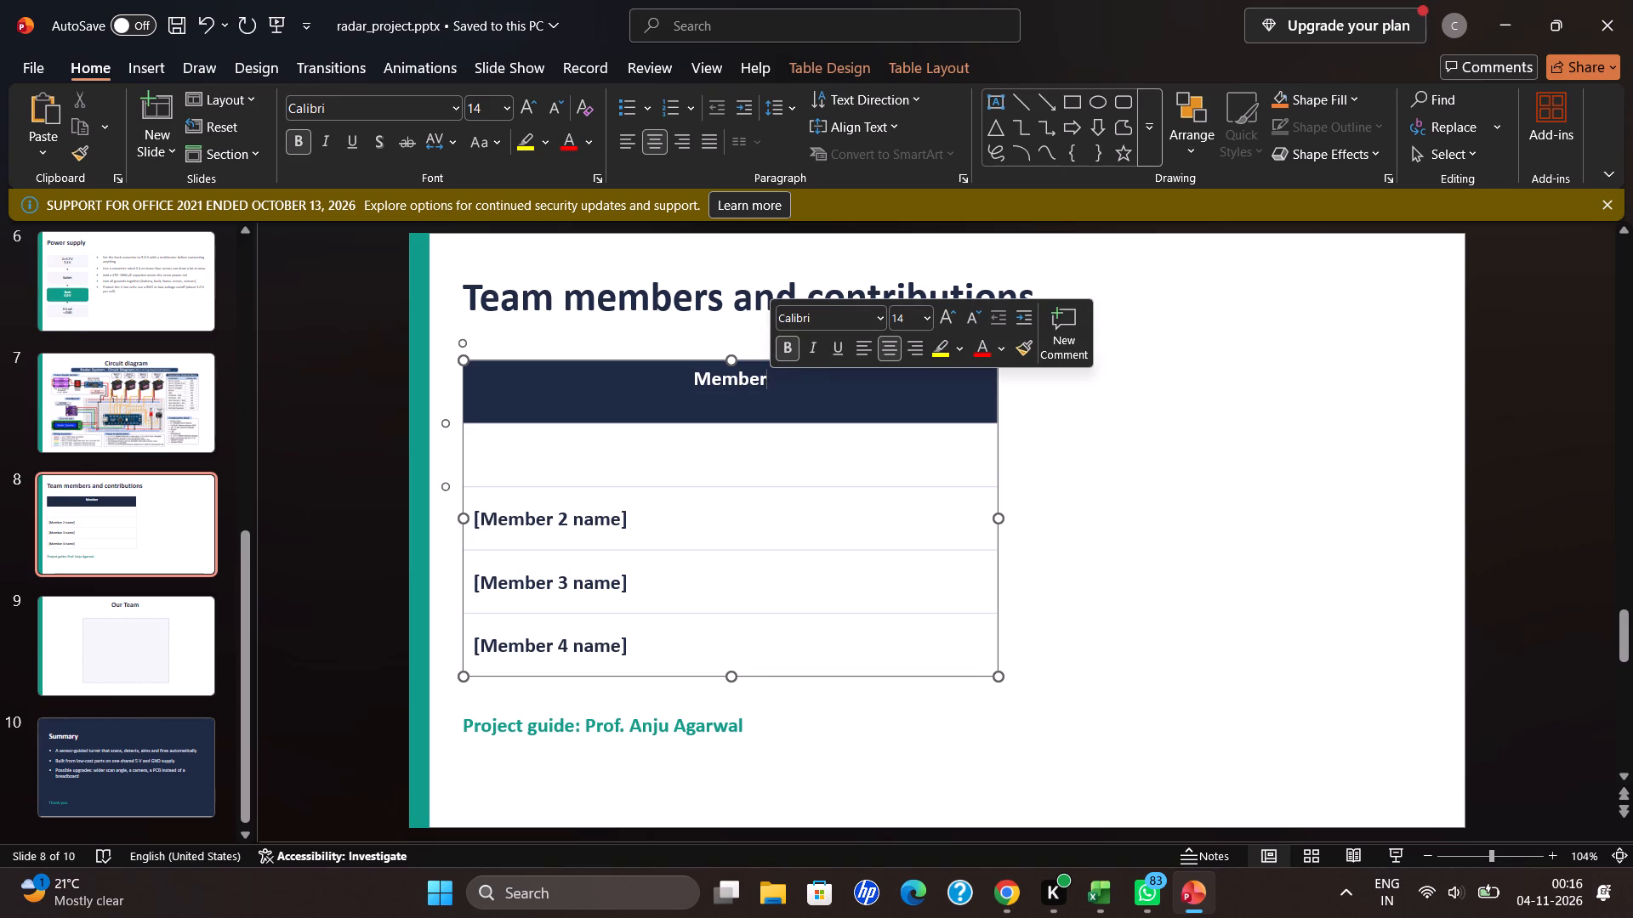
click(785, 456)
double_click(730, 386)
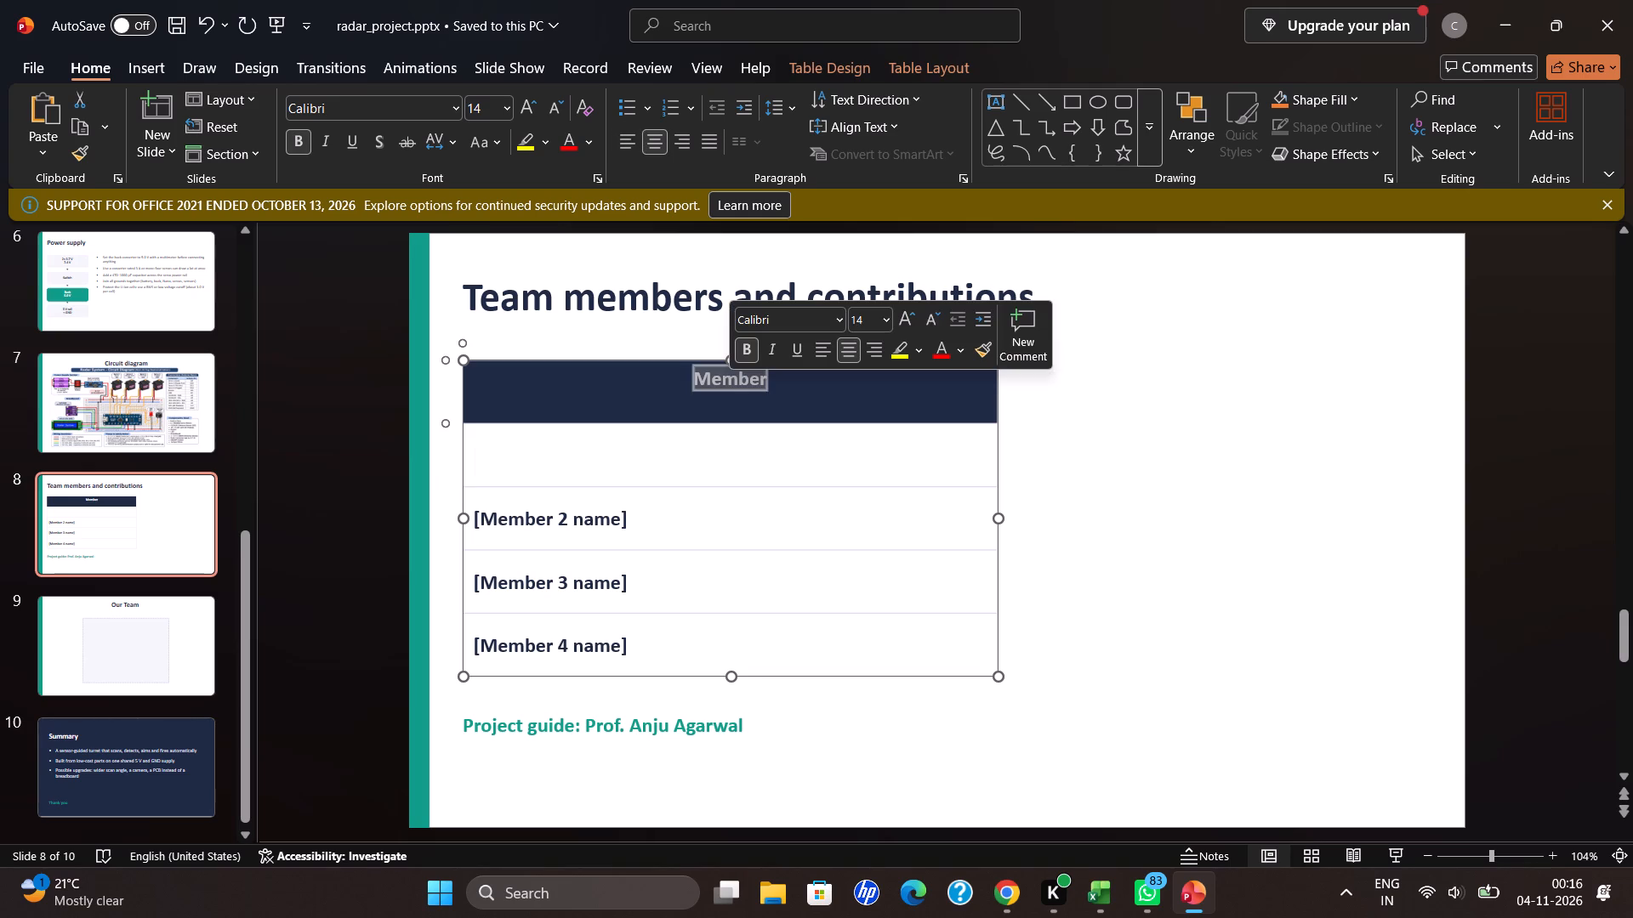
click(887, 318)
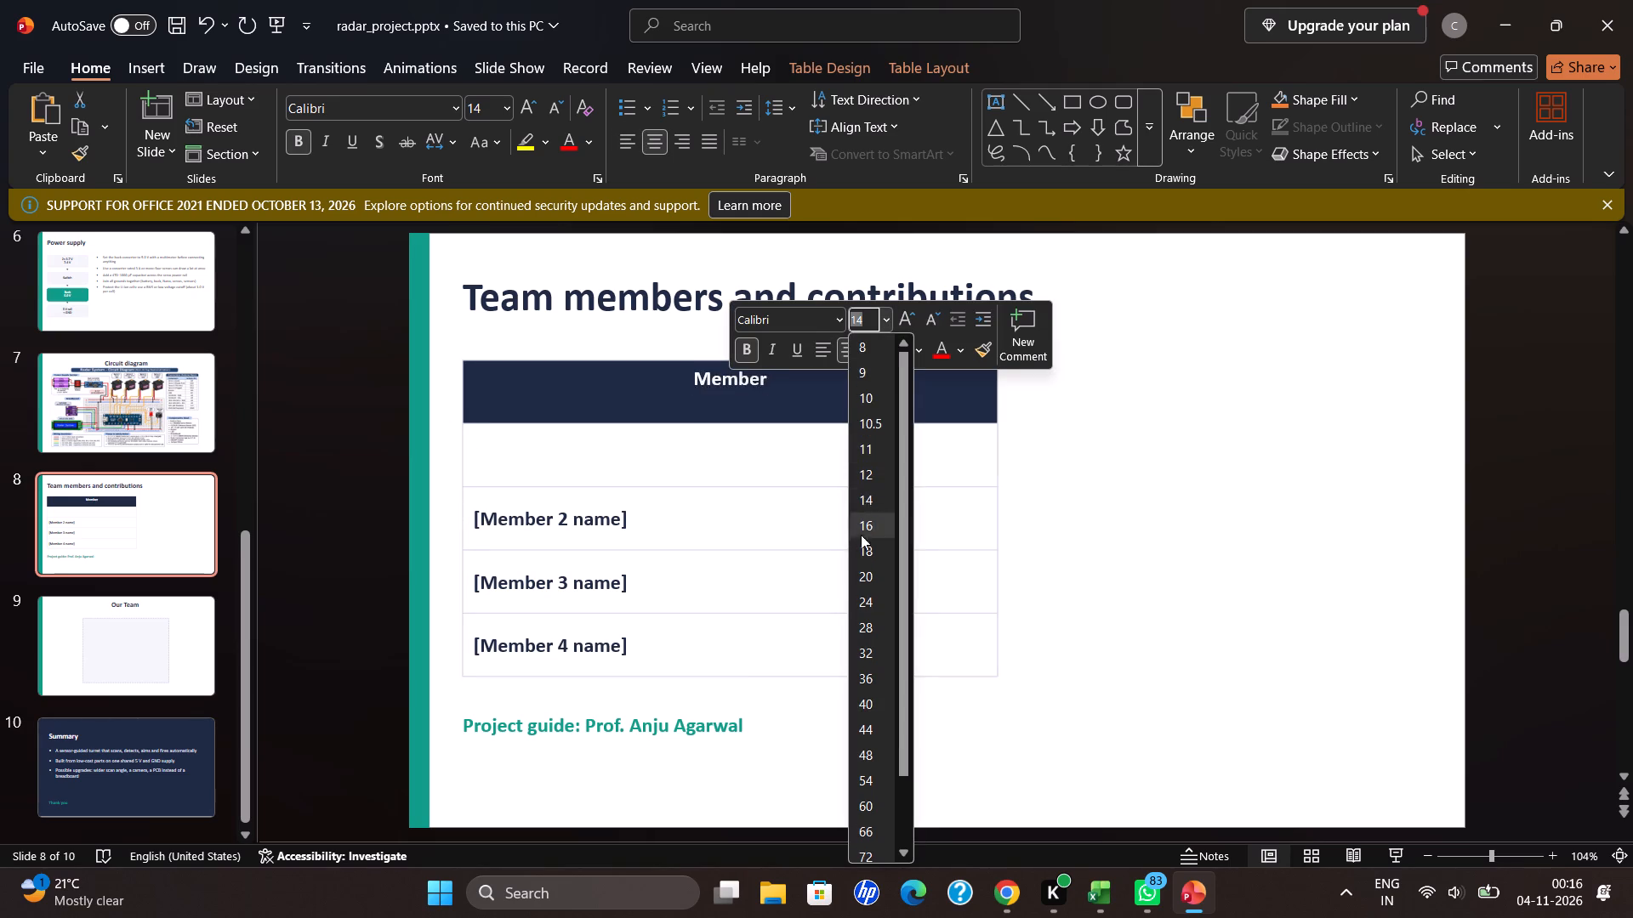
click(868, 626)
click(1071, 572)
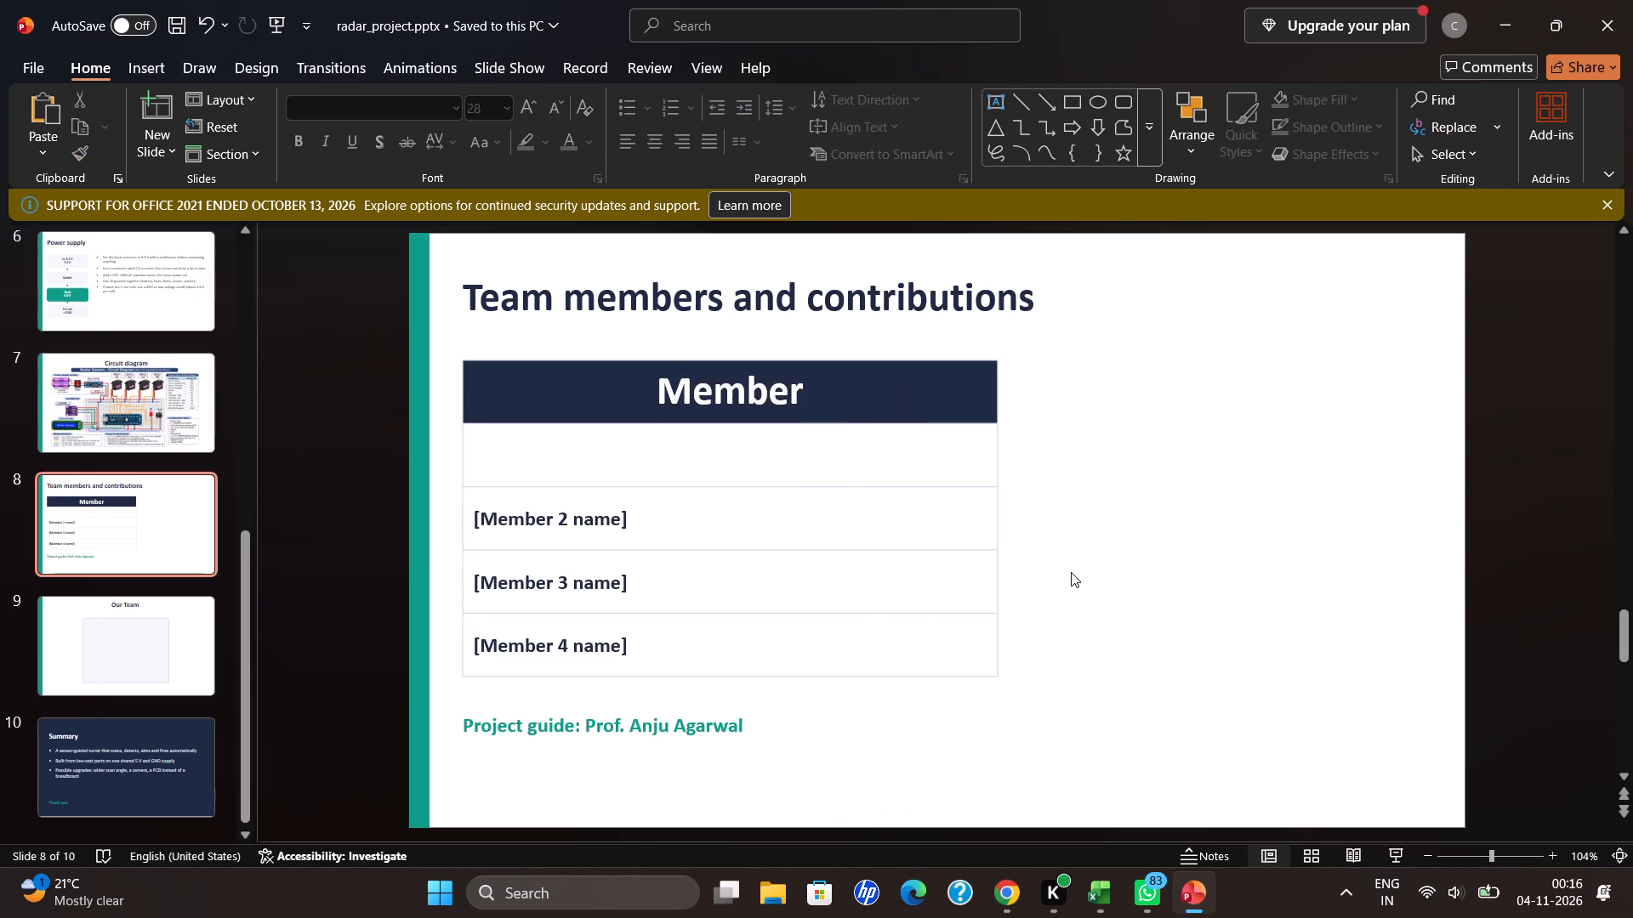
Change the slide title to "Team Members", dropping "and contributions" and capitalising the second word.
double_click(1047, 315)
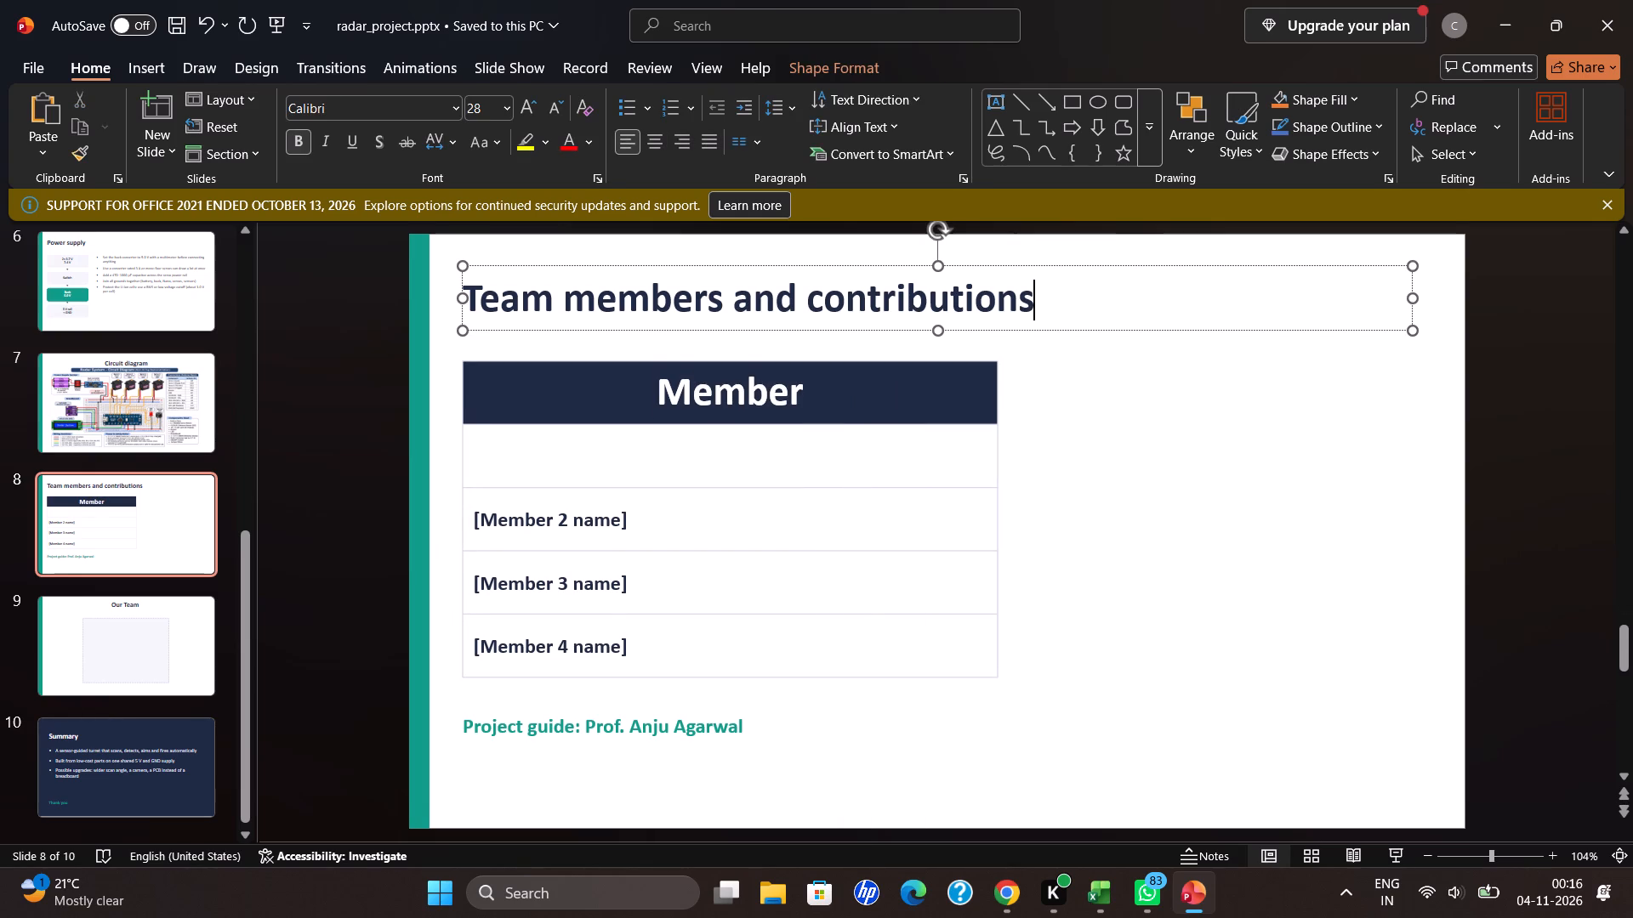
key(BackSpace)
key(BackSpace)
key(BackSpace)
key(BackSpace)
key(BackSpace)
key(BackSpace)
key(BackSpace)
key(BackSpace)
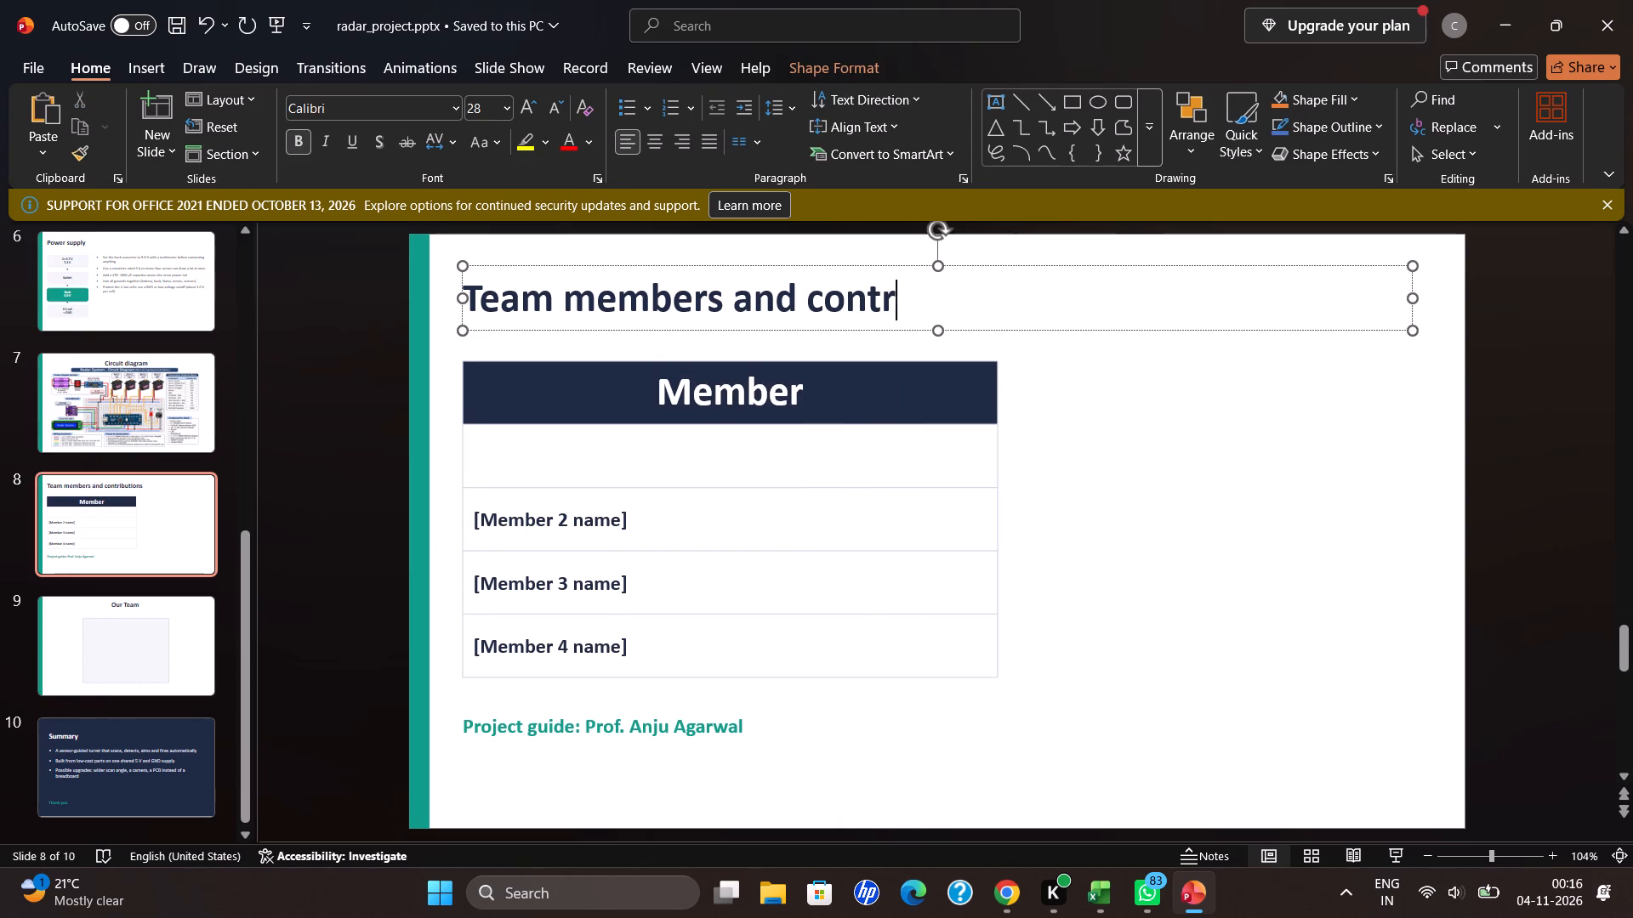
key(BackSpace)
key(BackSpace)
key(BackSpace)
key(BackSpace)
key(BackSpace)
key(BackSpace)
key(BackSpace)
key(BackSpace)
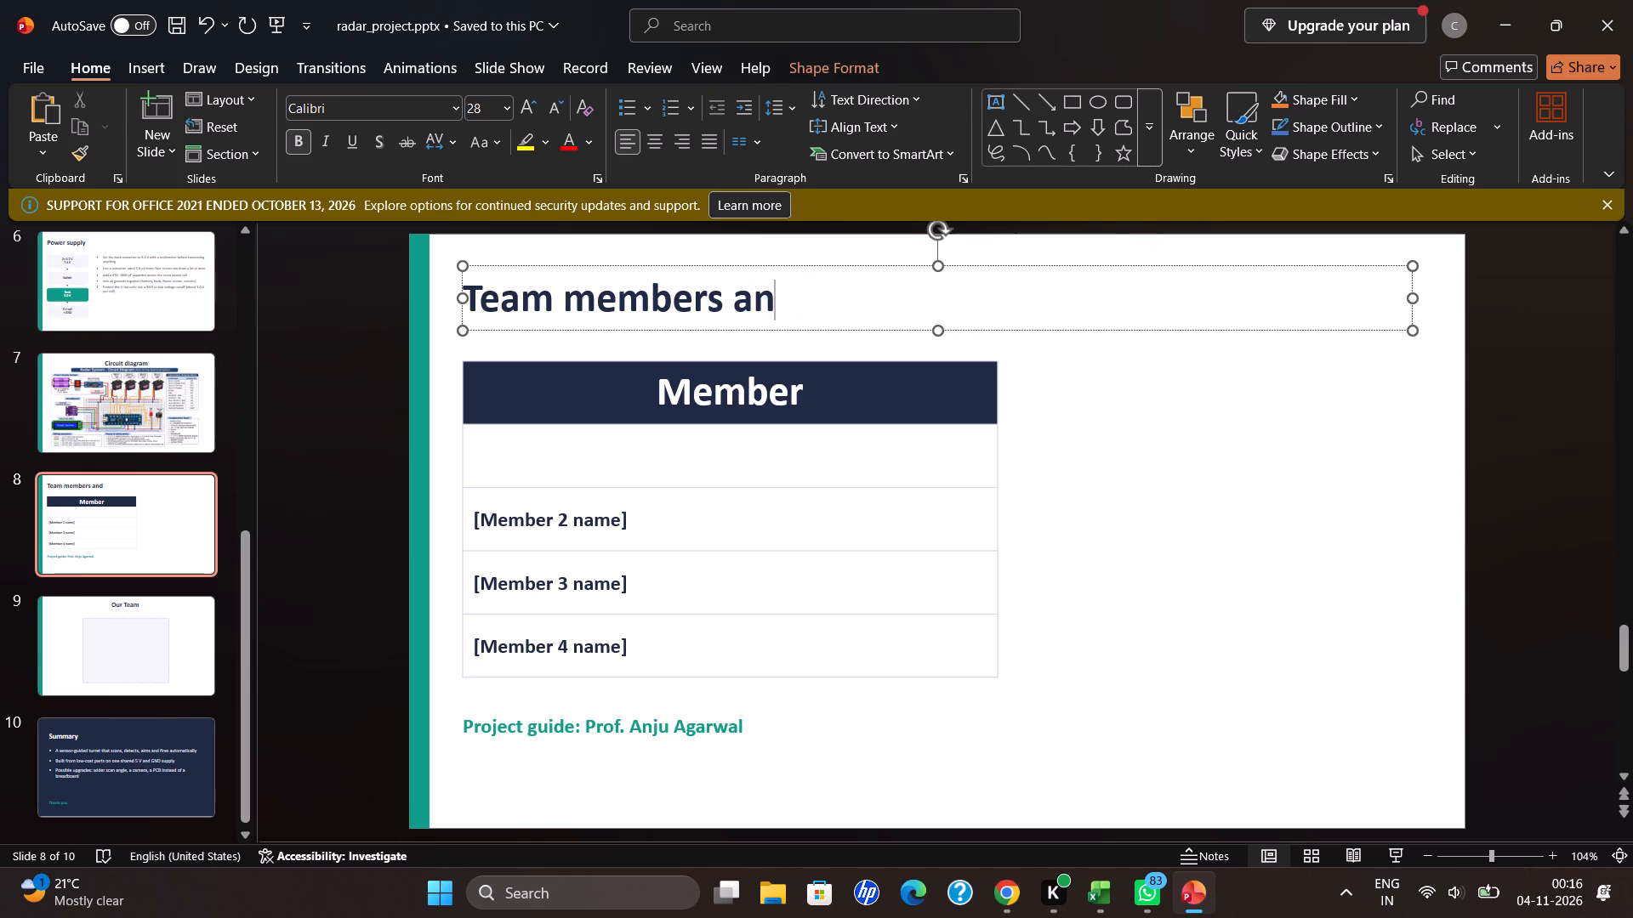
key(BackSpace)
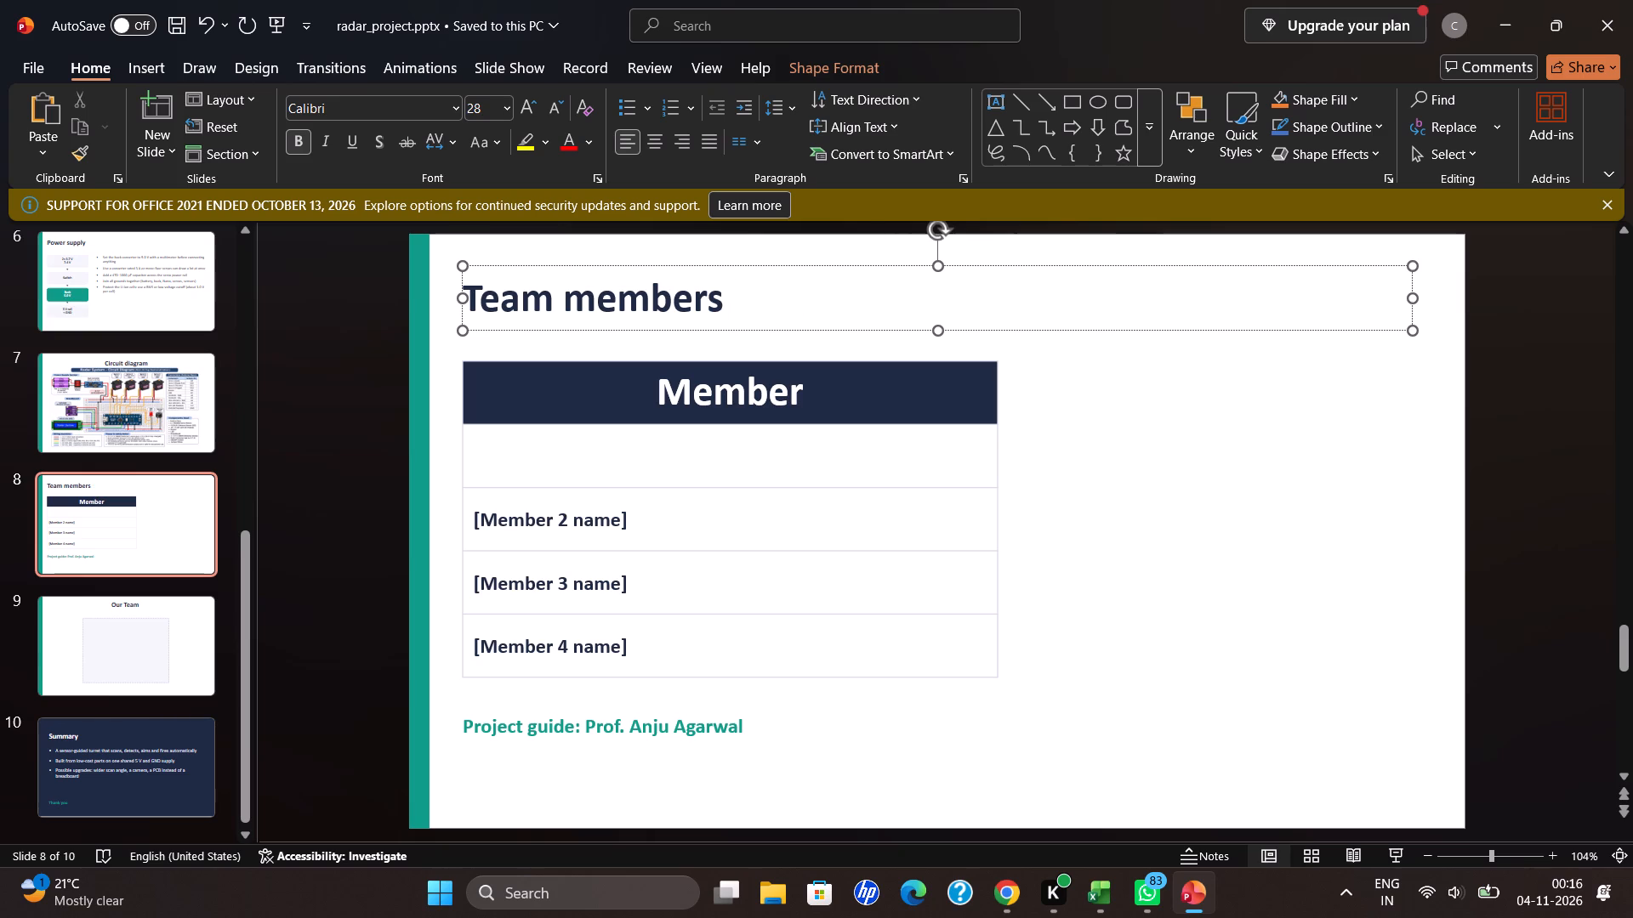
click(597, 305)
key(BackSpace)
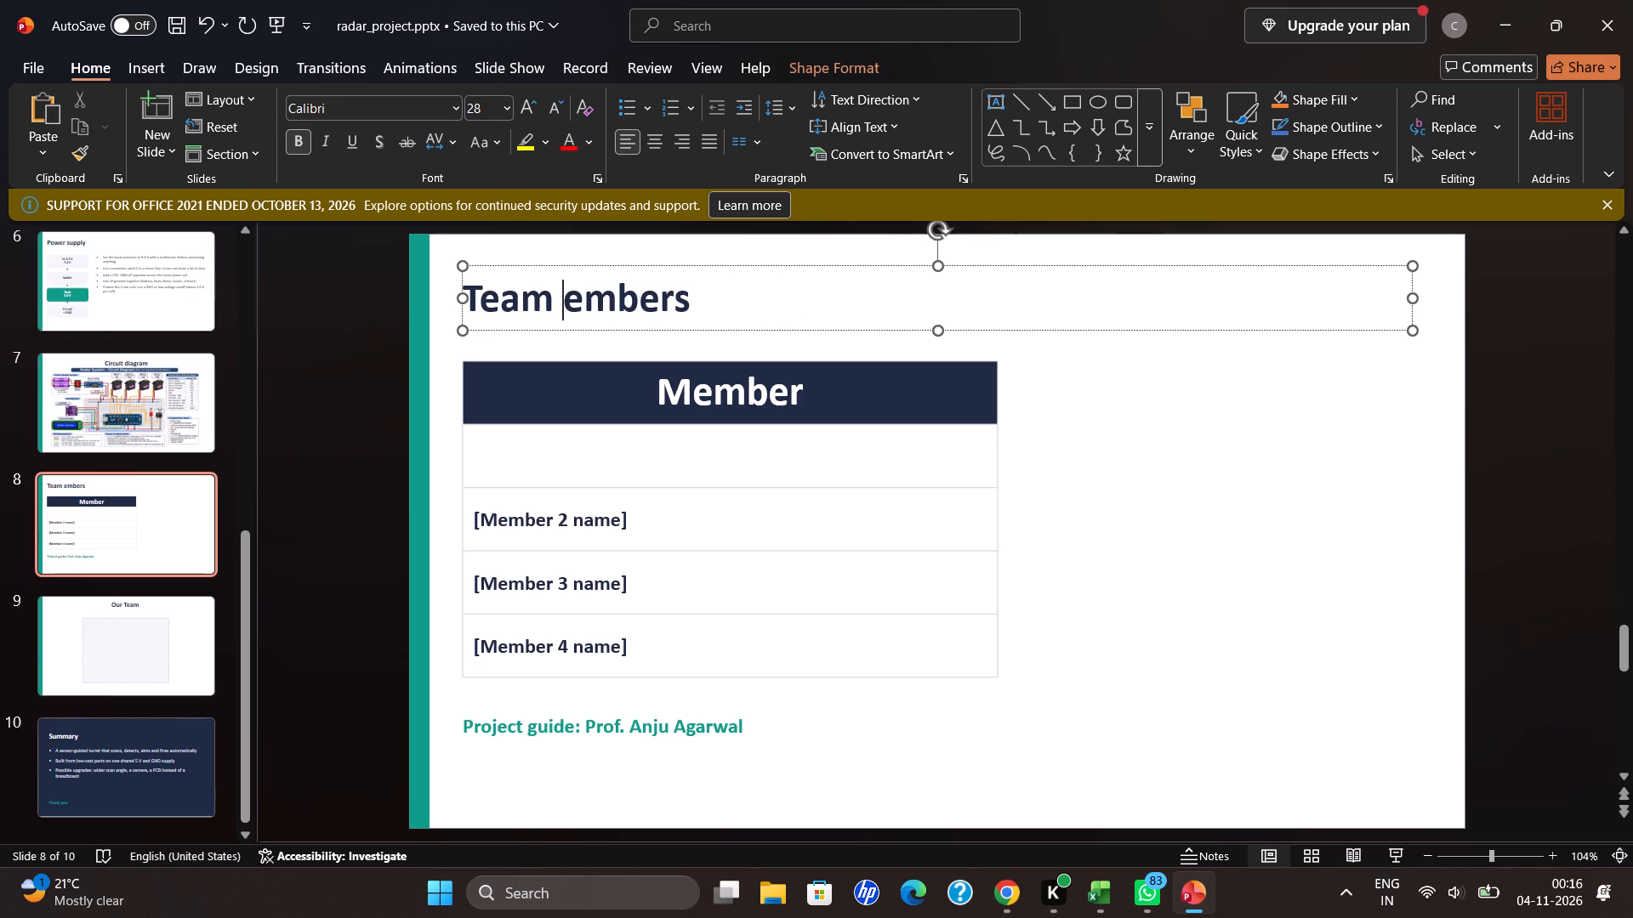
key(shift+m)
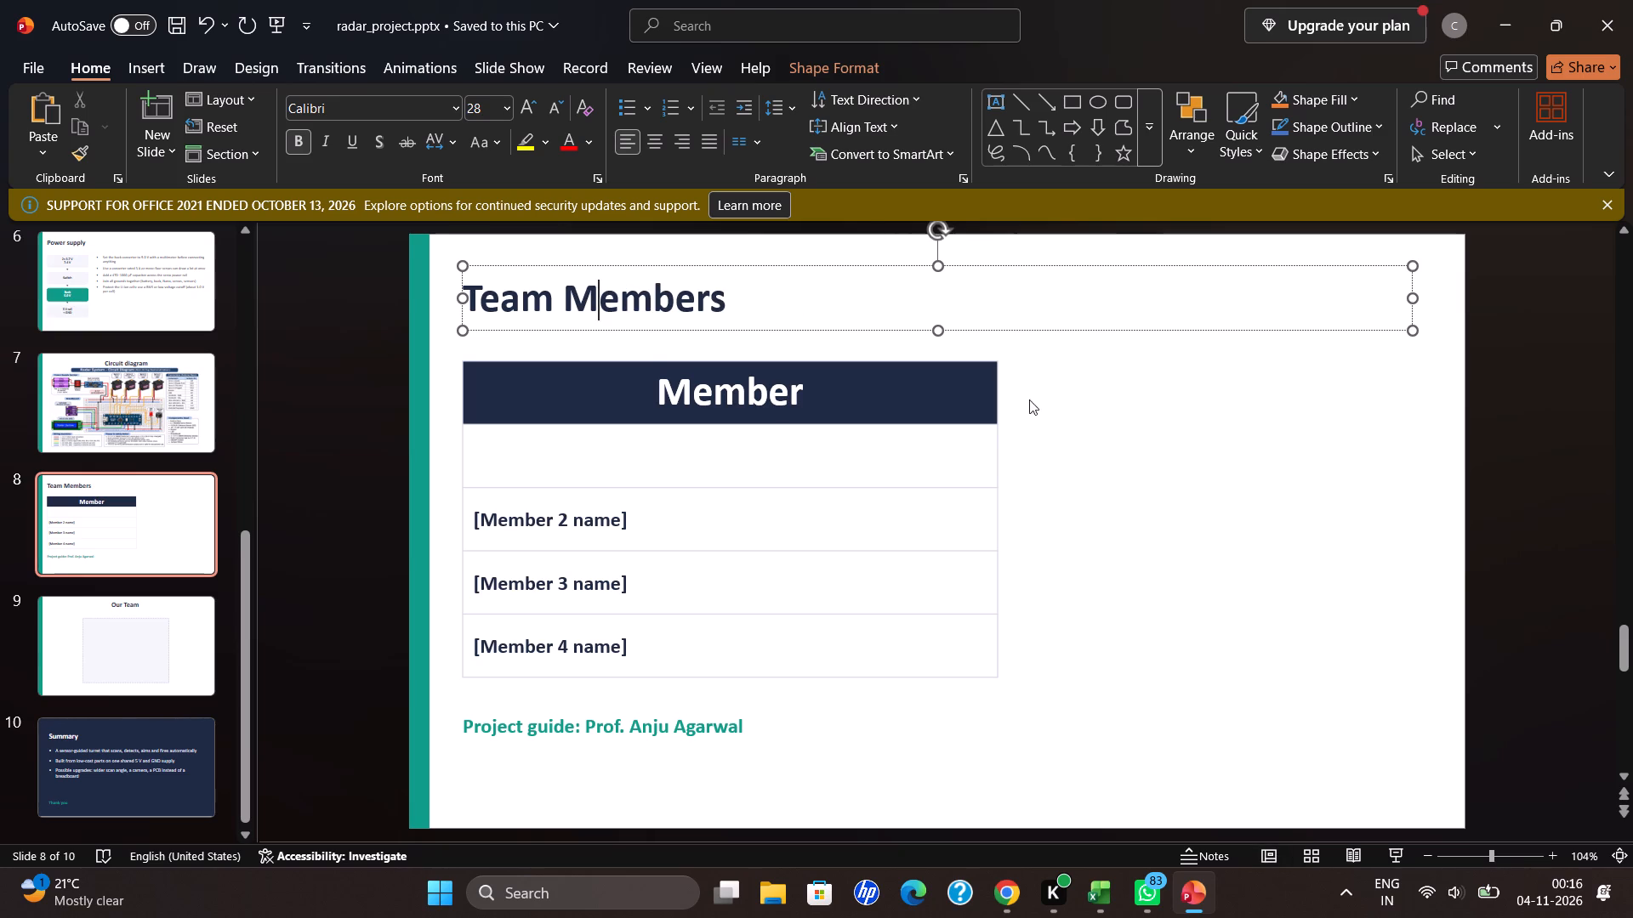
click(1123, 394)
Enter the first team member's given name in the empty row below the Member header.
click(532, 459)
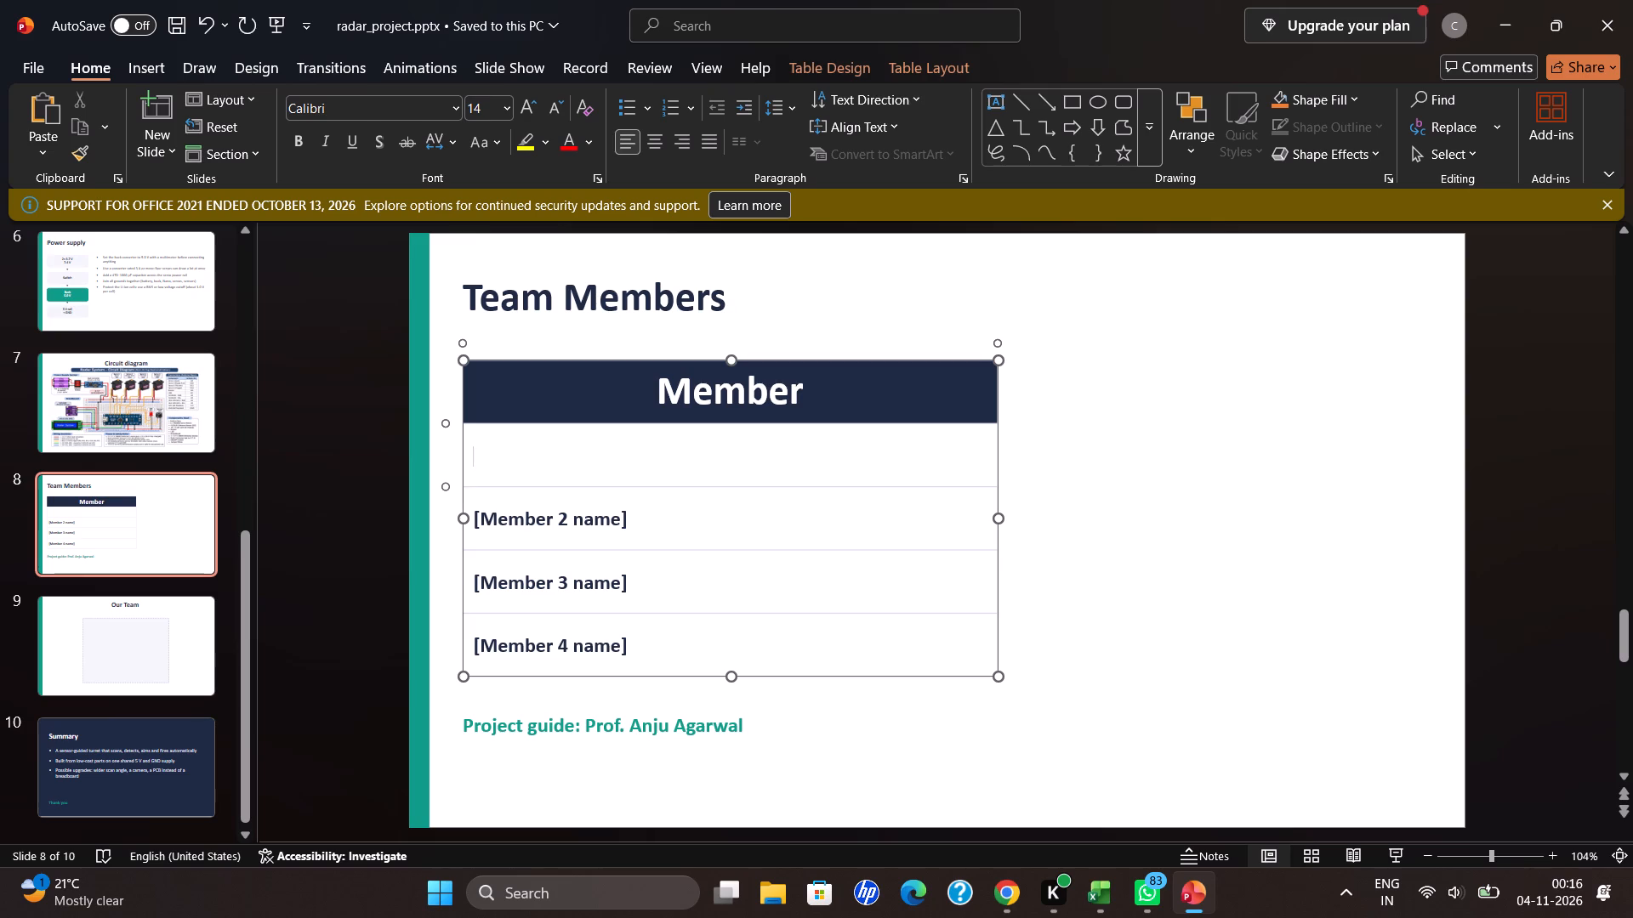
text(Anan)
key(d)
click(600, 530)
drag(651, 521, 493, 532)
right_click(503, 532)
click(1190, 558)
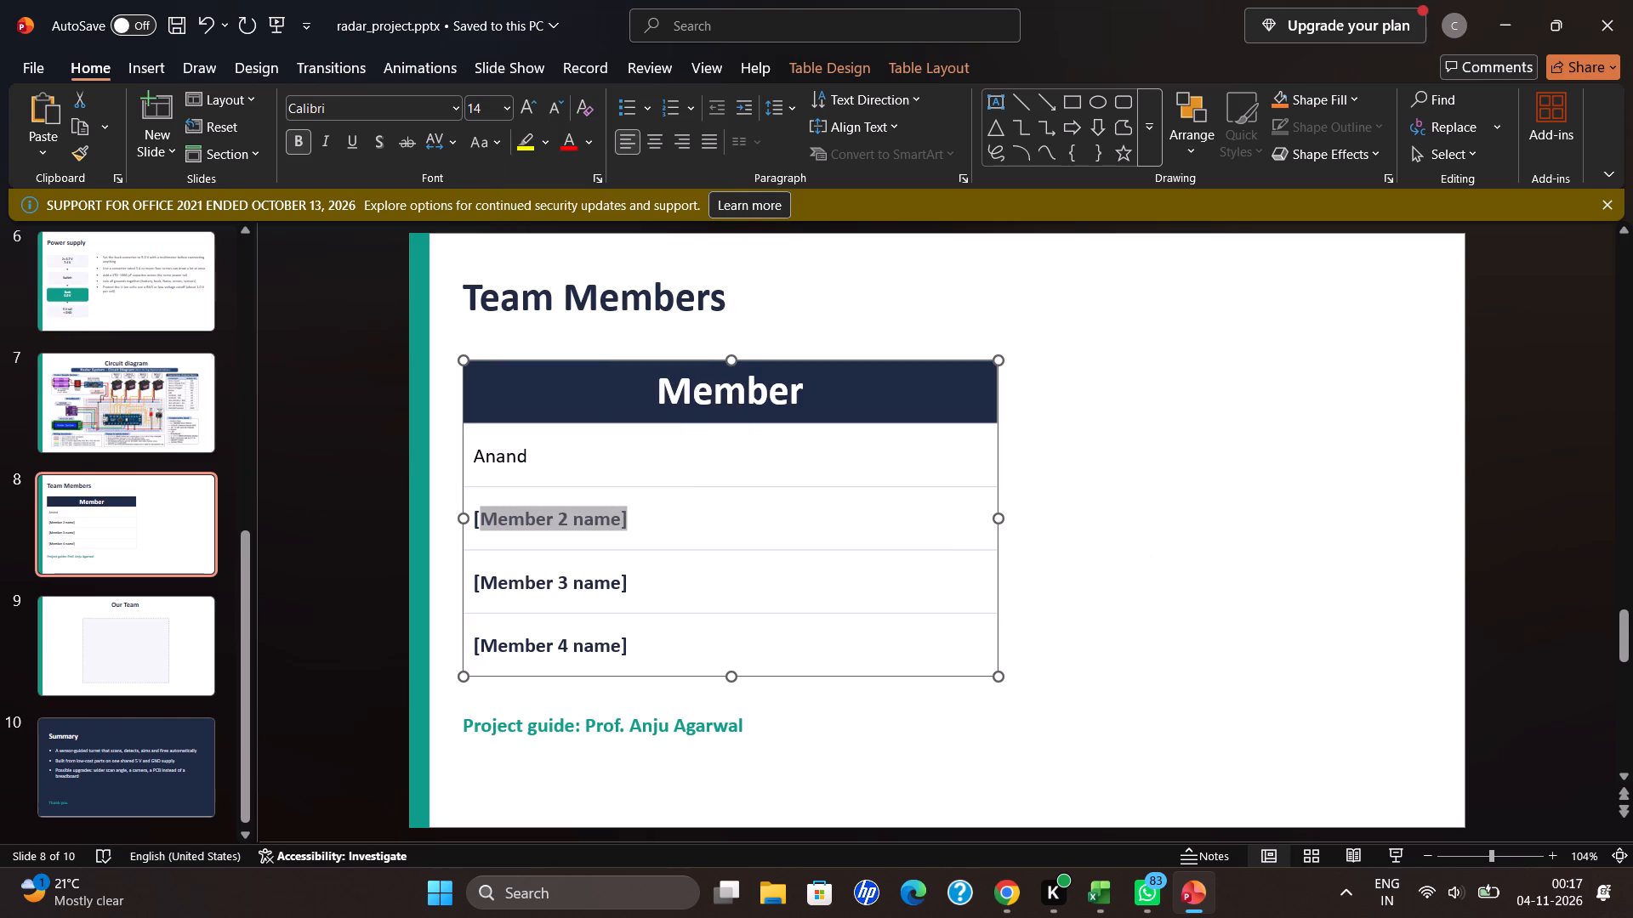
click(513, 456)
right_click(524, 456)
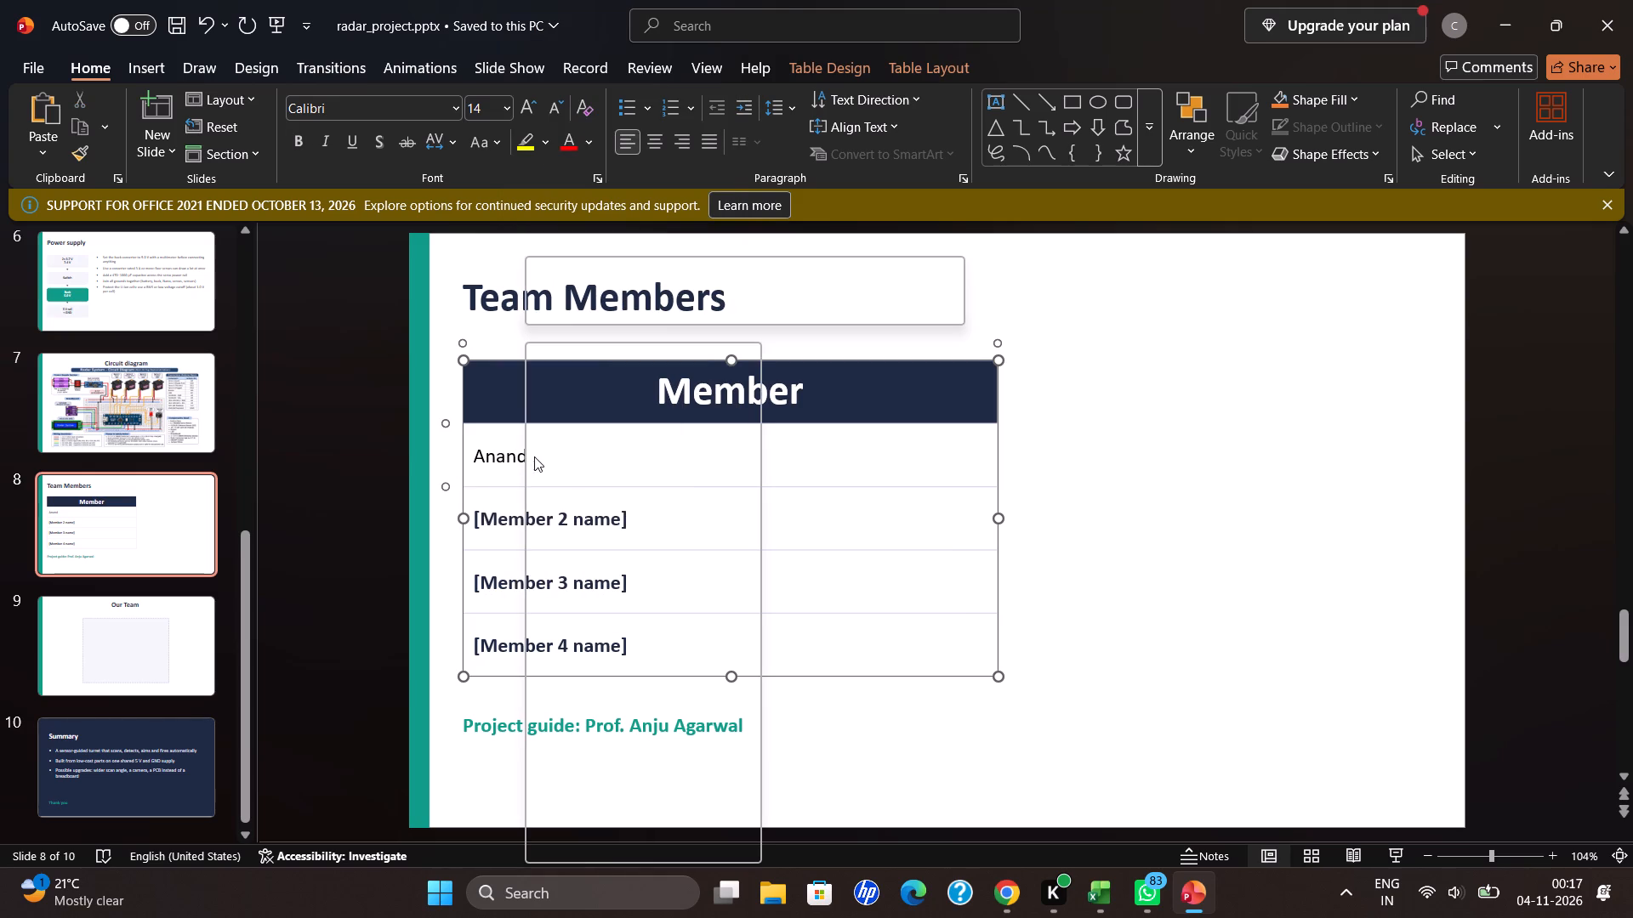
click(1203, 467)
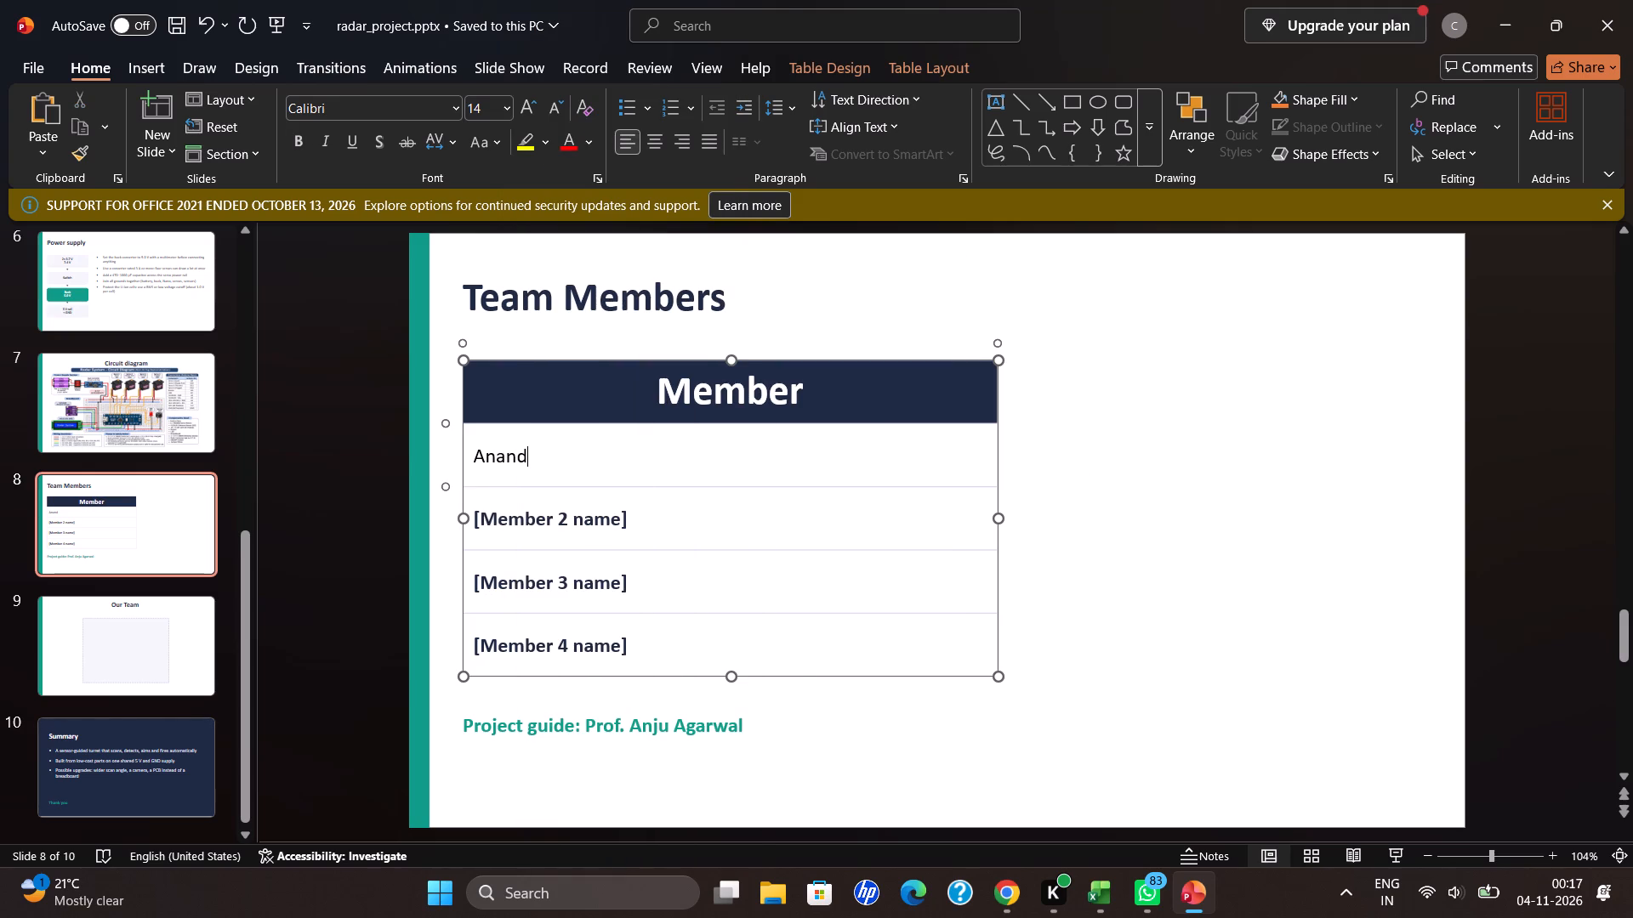
Add the surname after the given name in the first member row, separated by a space.
click(537, 461)
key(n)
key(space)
key(BackSpace)
key(BackSpace)
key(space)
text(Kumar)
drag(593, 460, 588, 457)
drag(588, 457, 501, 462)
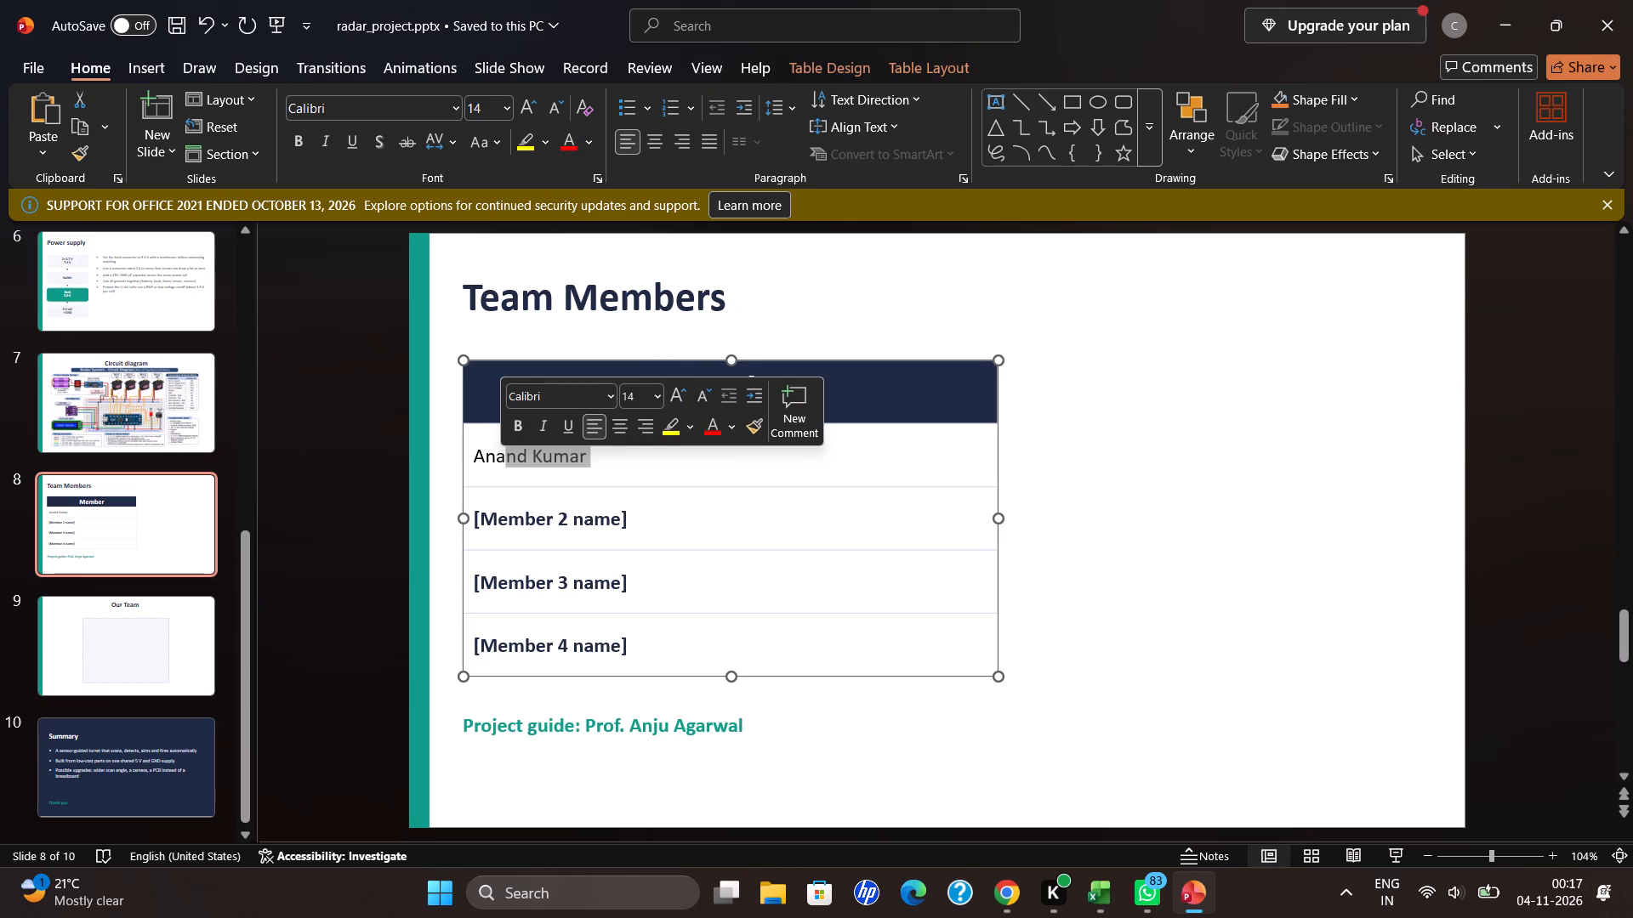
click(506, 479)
Resize the team members table by moving its left edge slightly inward and extending its right edge to about three quarters across the slide.
drag(475, 457, 517, 464)
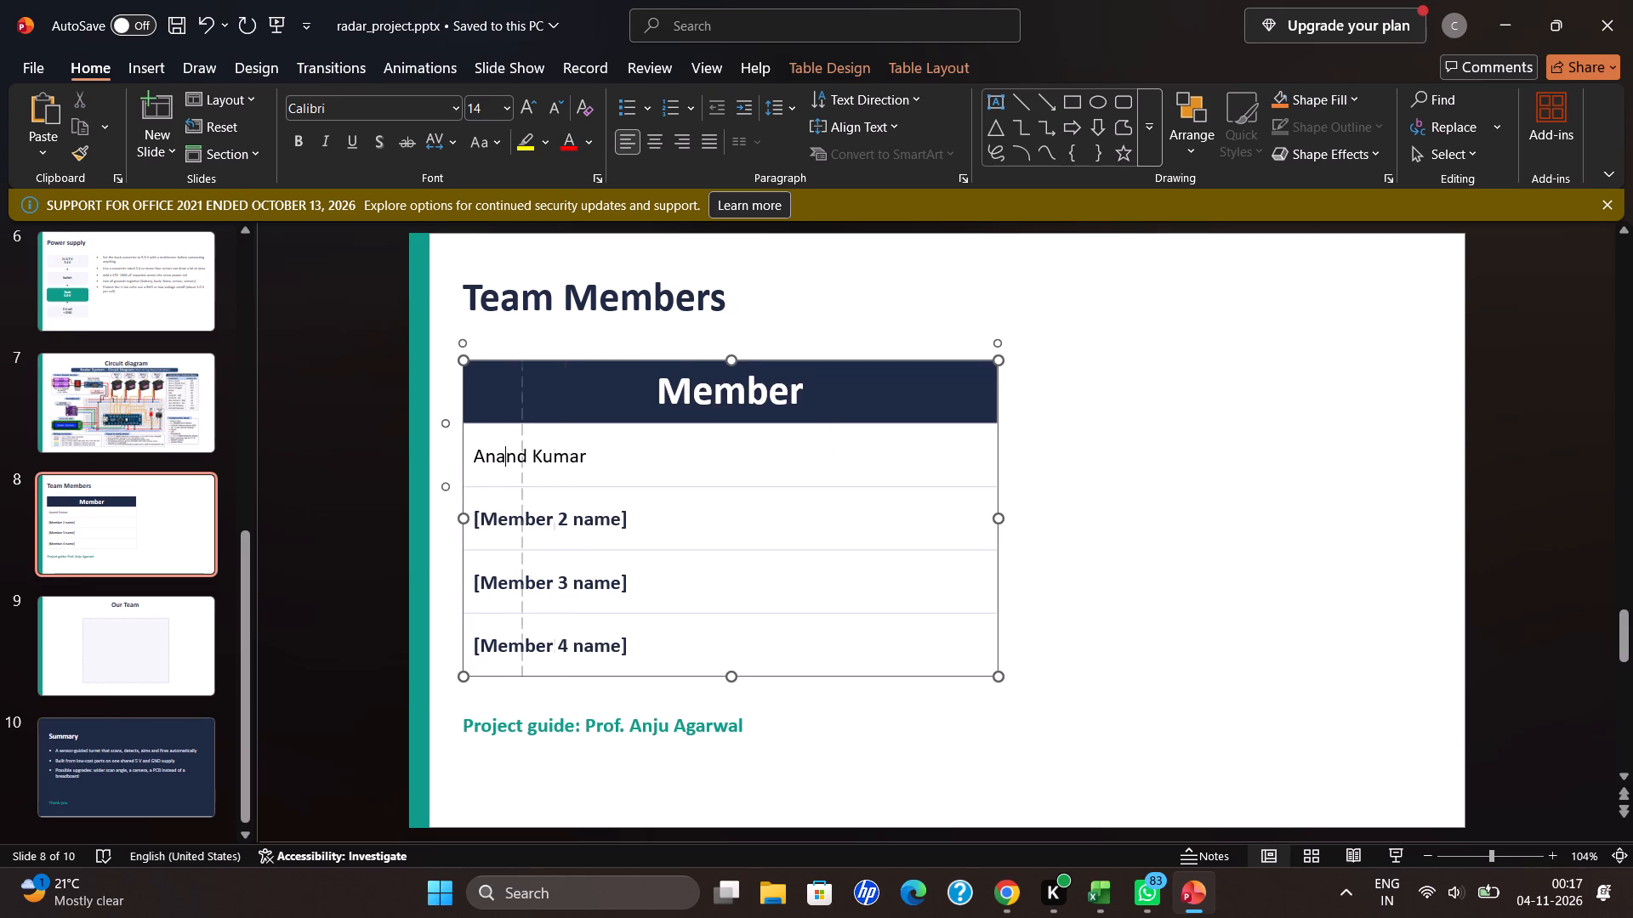
drag(517, 464, 501, 466)
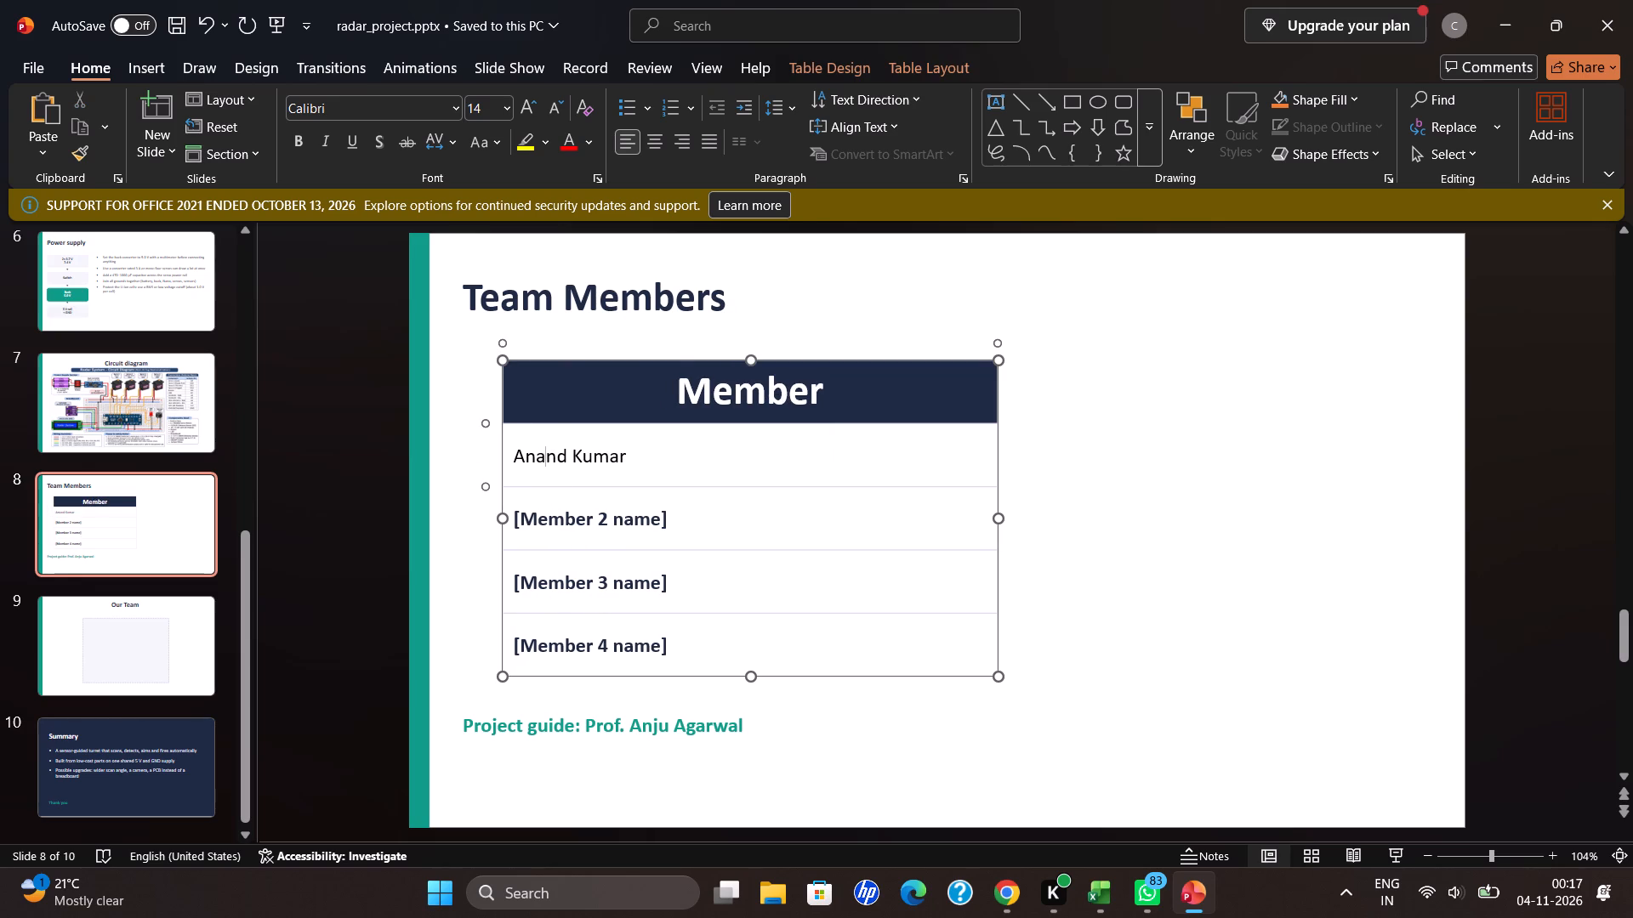
drag(996, 518, 1207, 509)
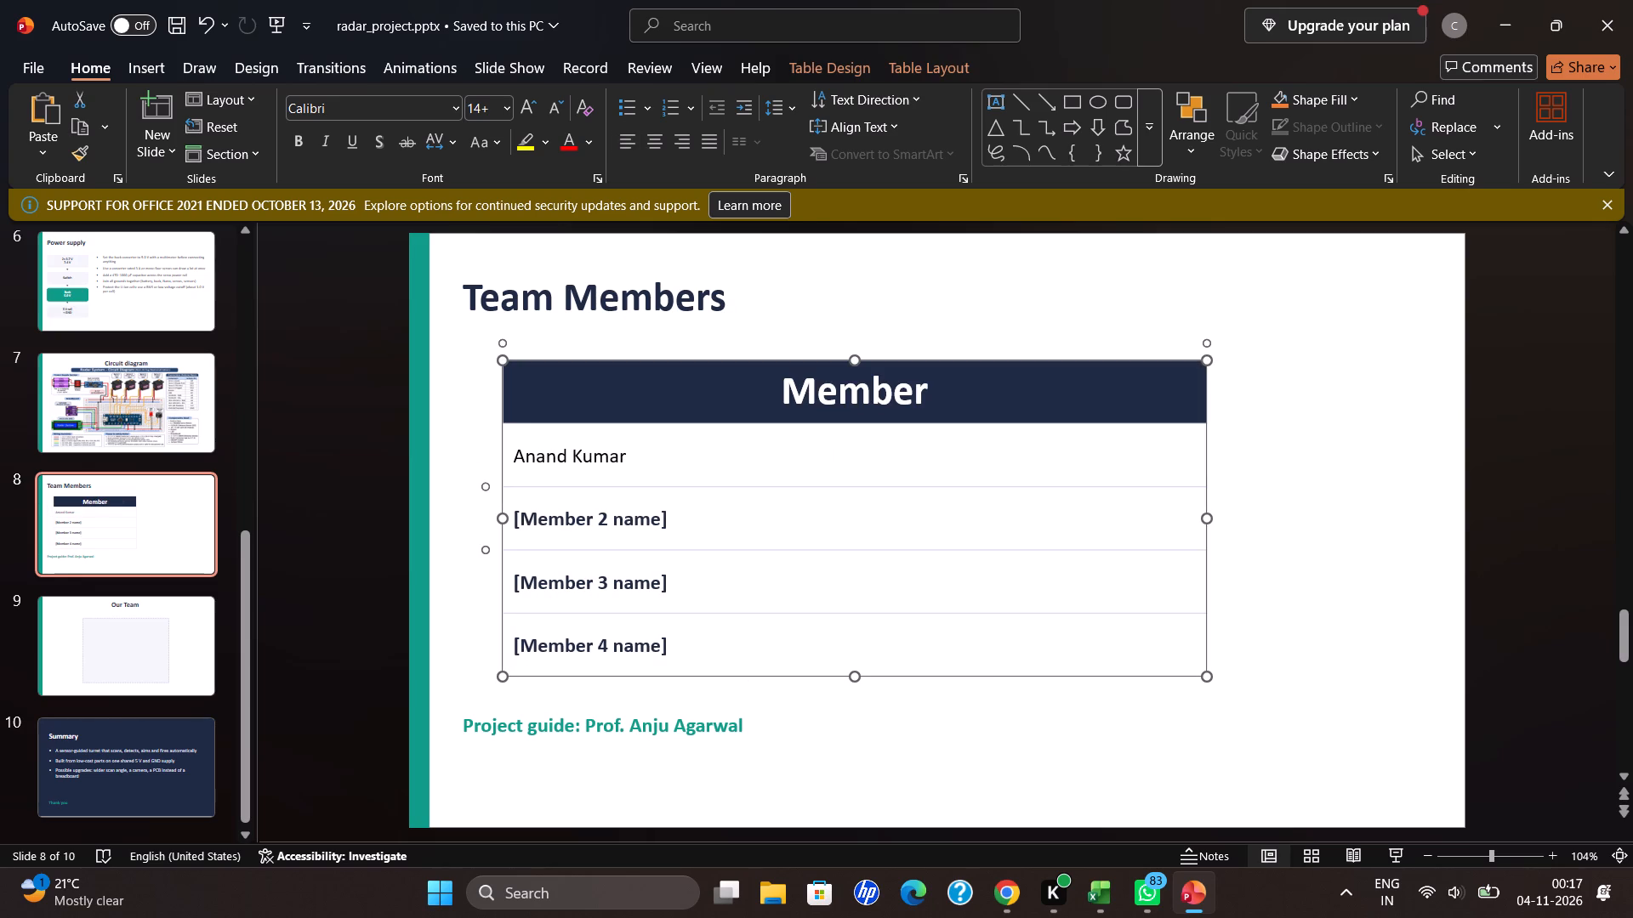
Narrow the team members table from both sides so it sits near the middle of the slide, below the title.
drag(502, 514, 591, 518)
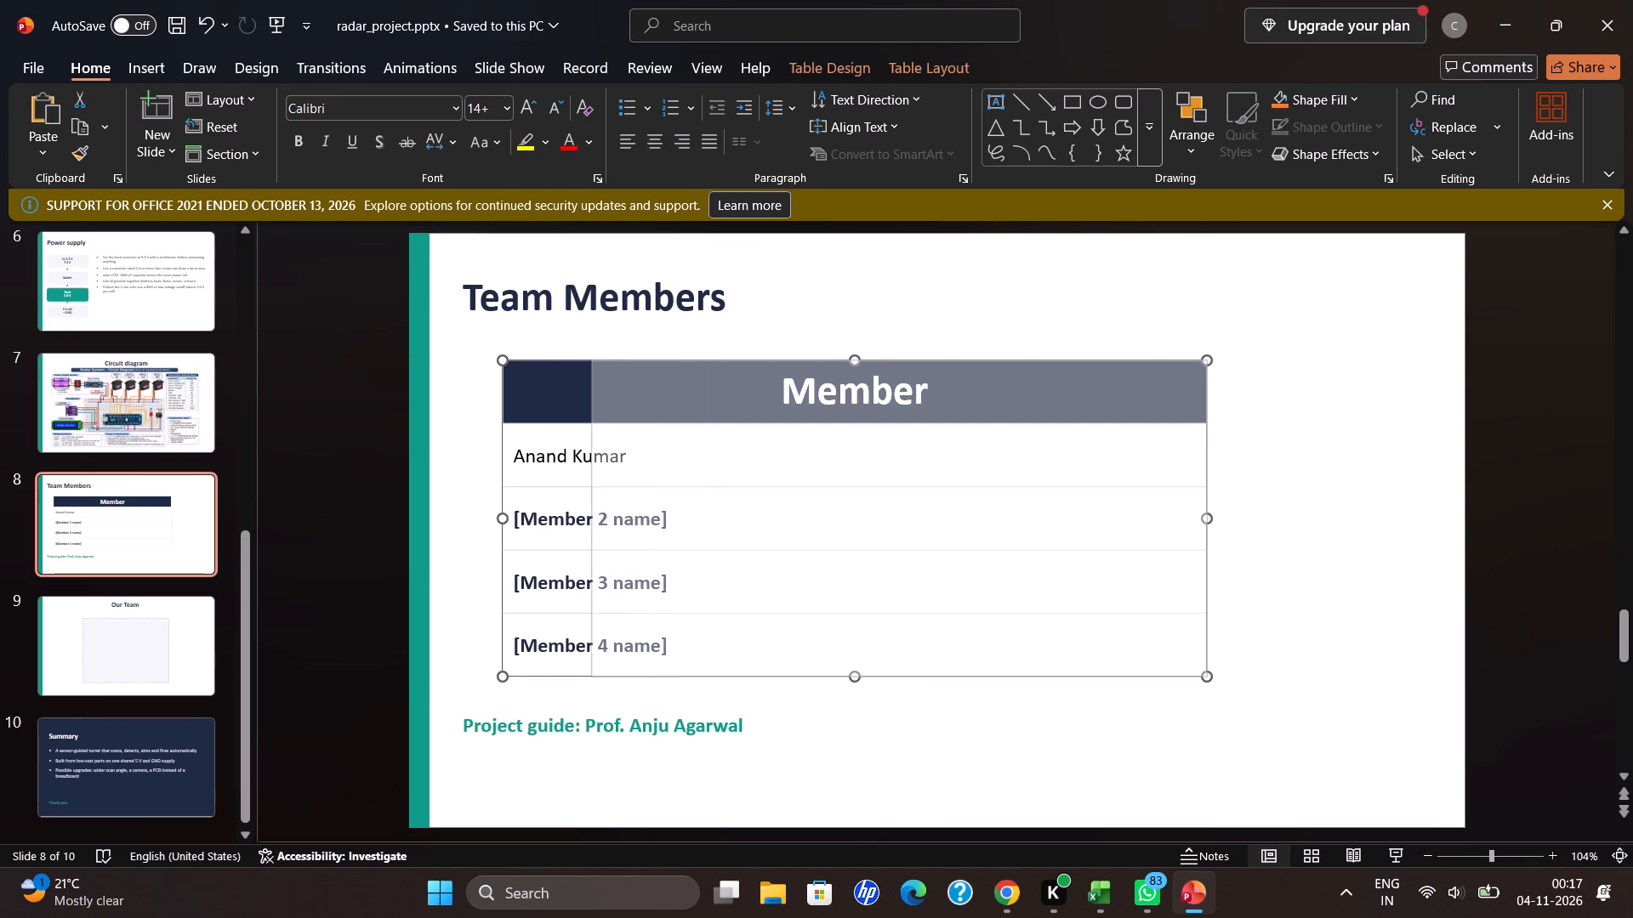
drag(591, 518, 589, 518)
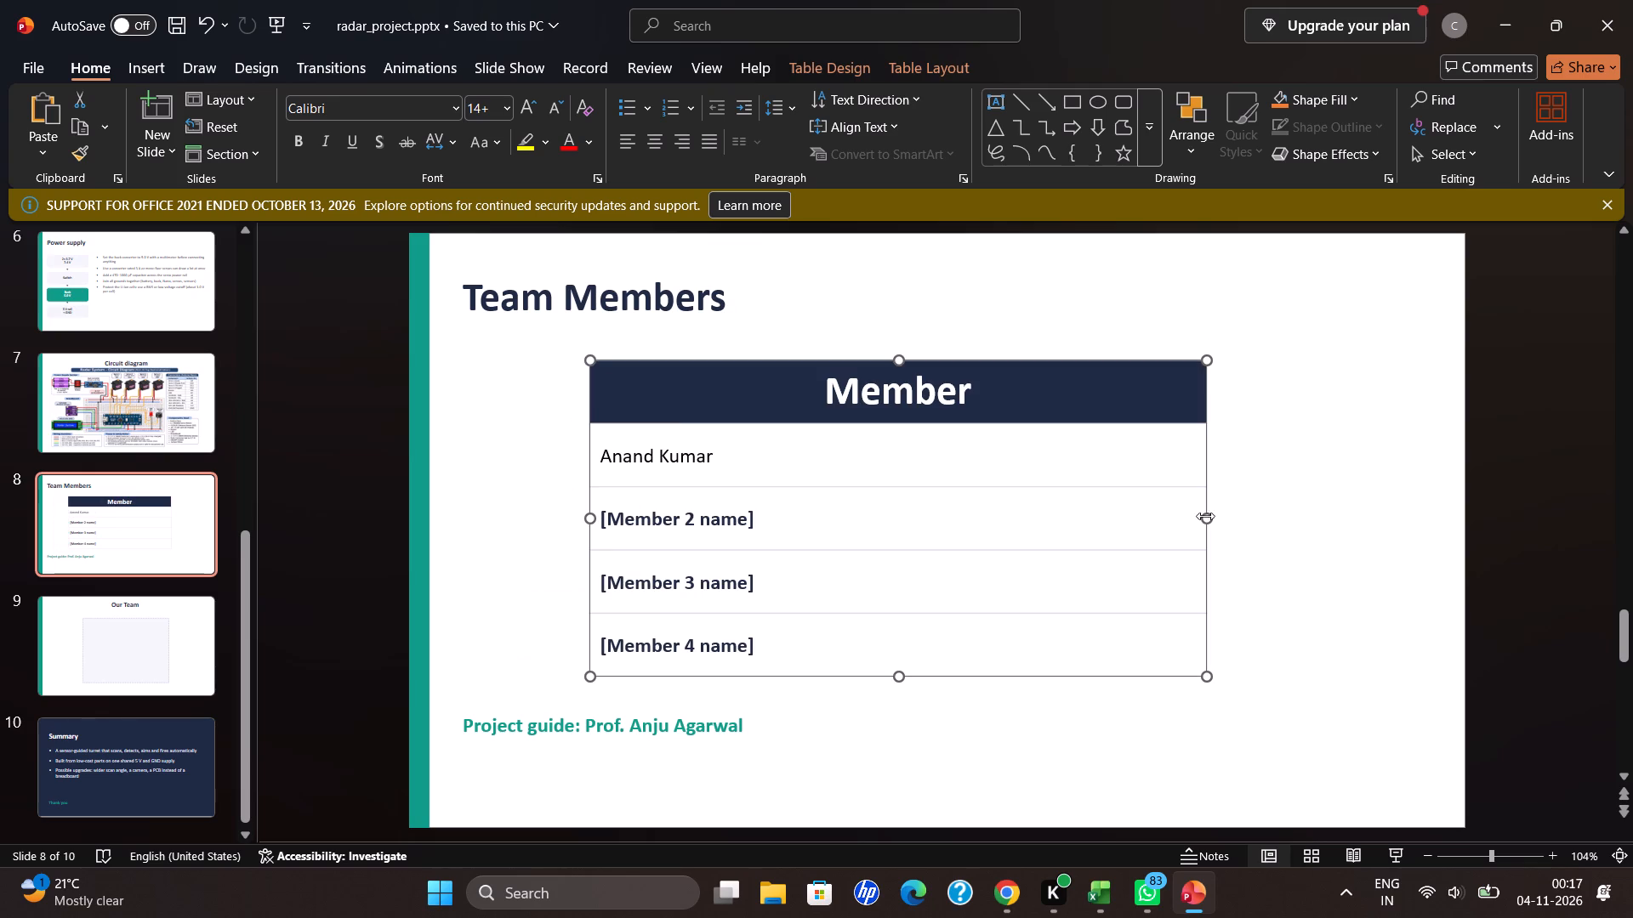
drag(1211, 519, 1135, 530)
right_click(1135, 530)
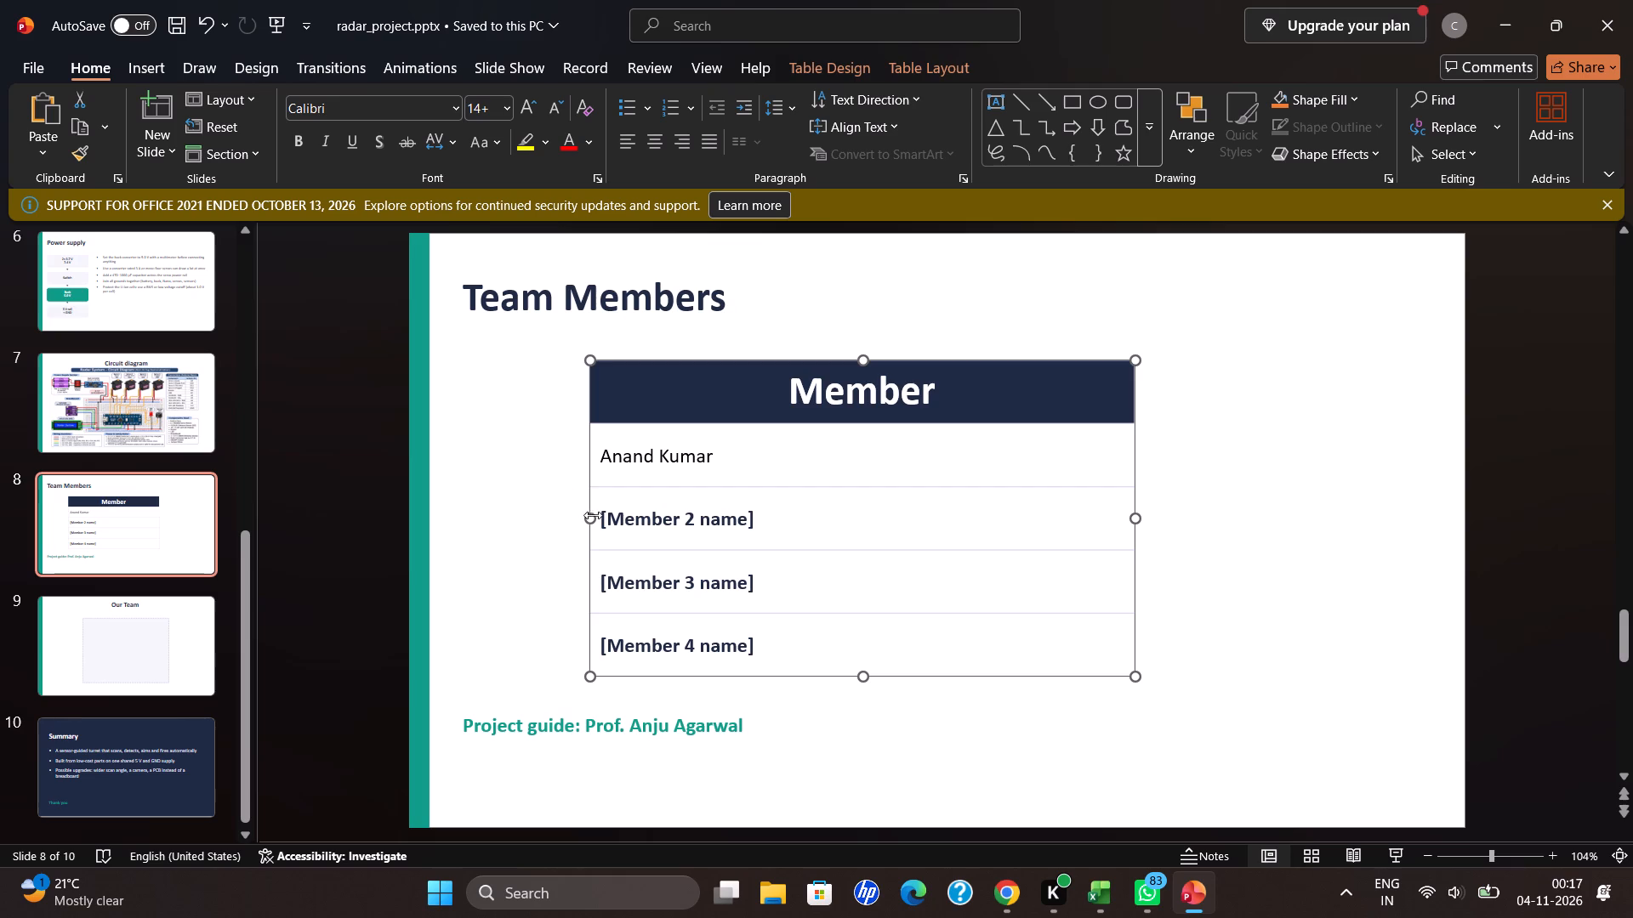
drag(595, 515, 696, 519)
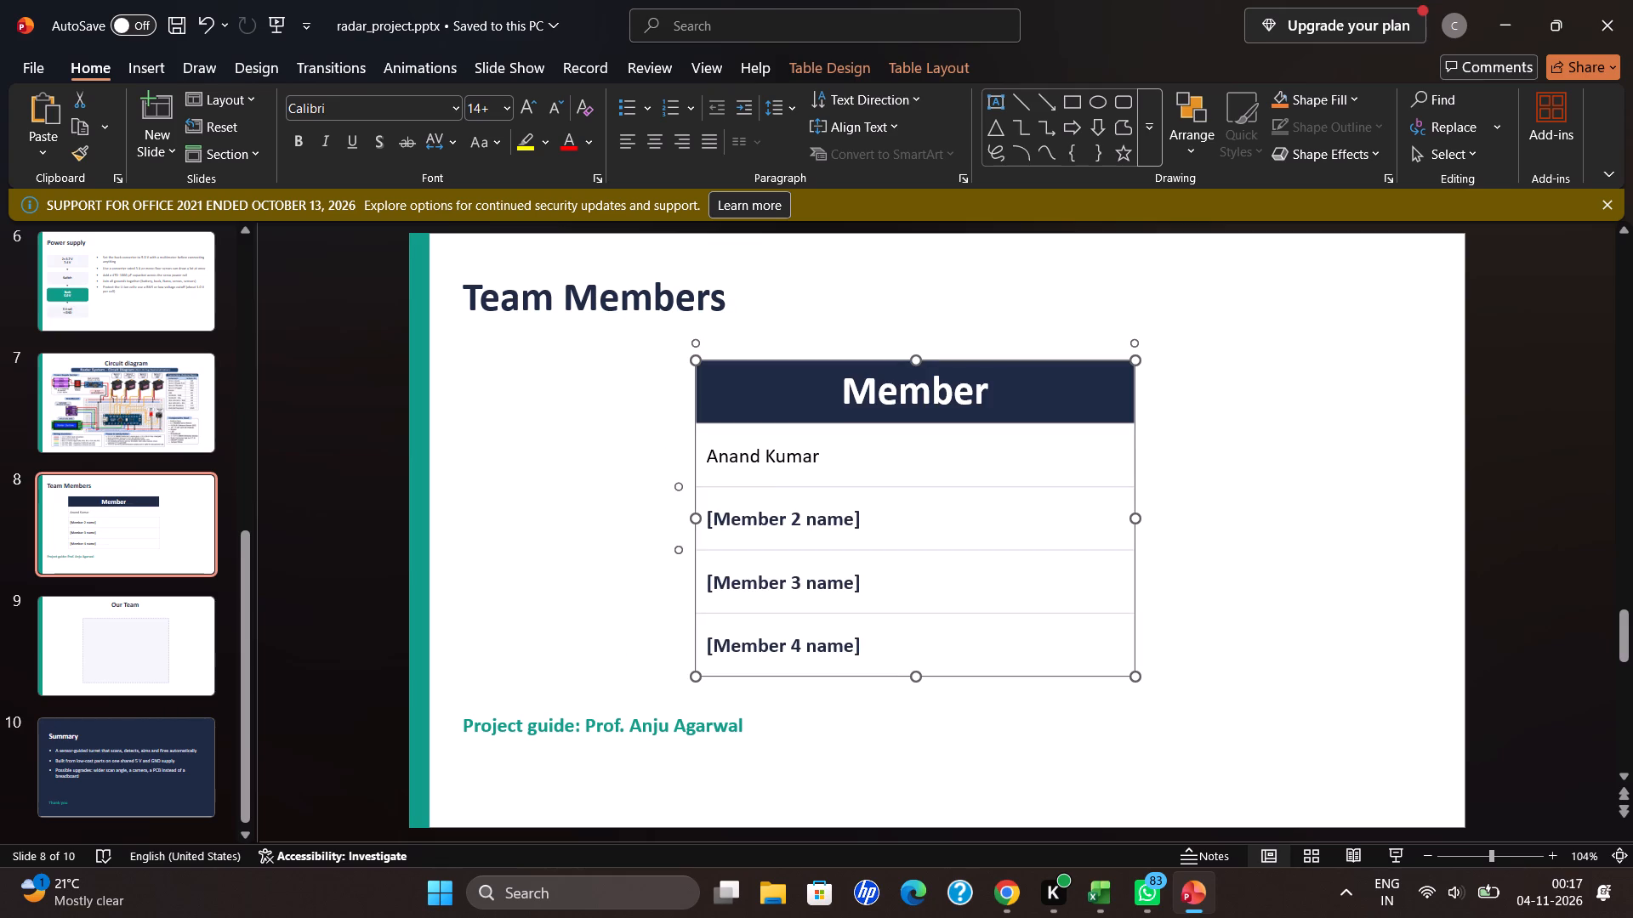
drag(1133, 518, 1151, 518)
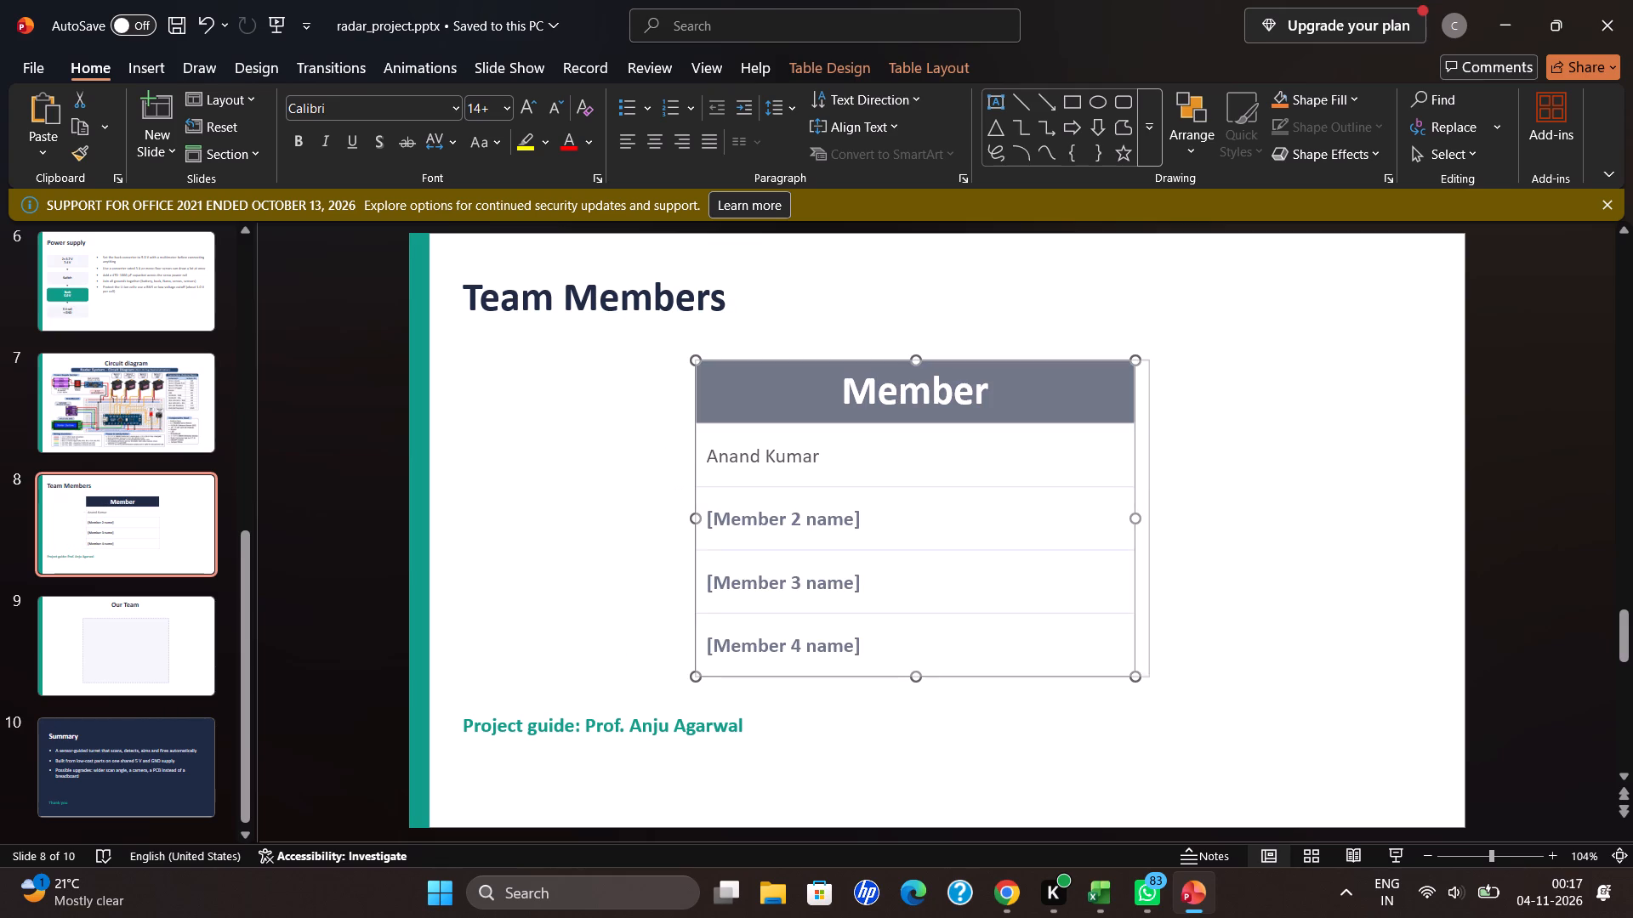
drag(1151, 518, 1160, 518)
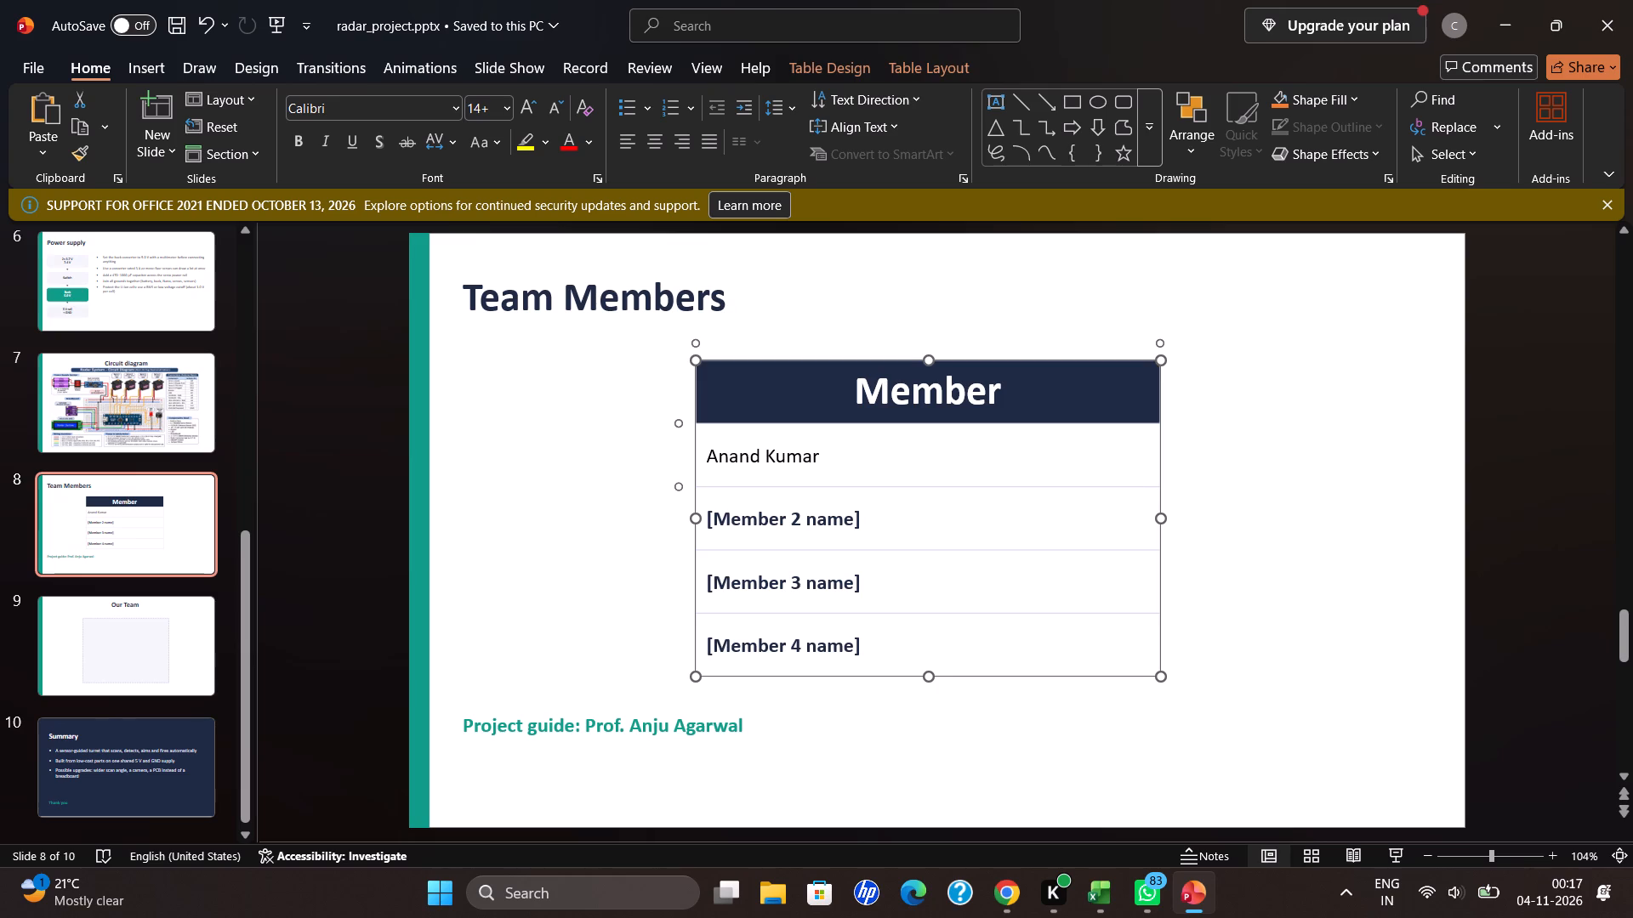
Replace the "[Member 2 name]" placeholder with the second team member's full name.
double_click(866, 525)
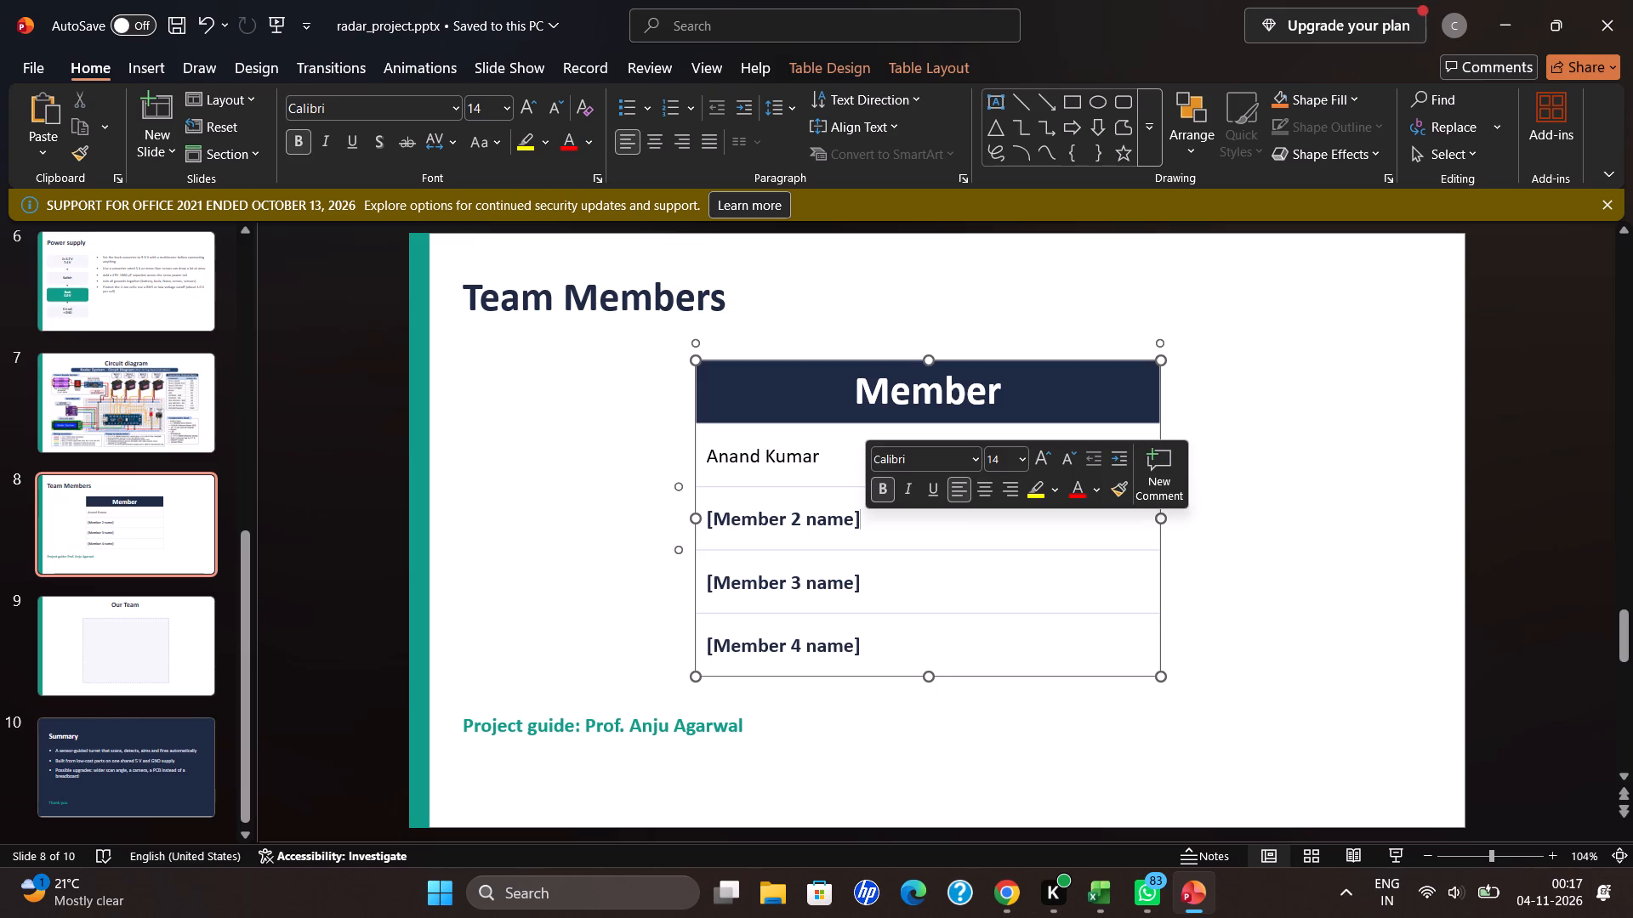
key(ctrl+a)
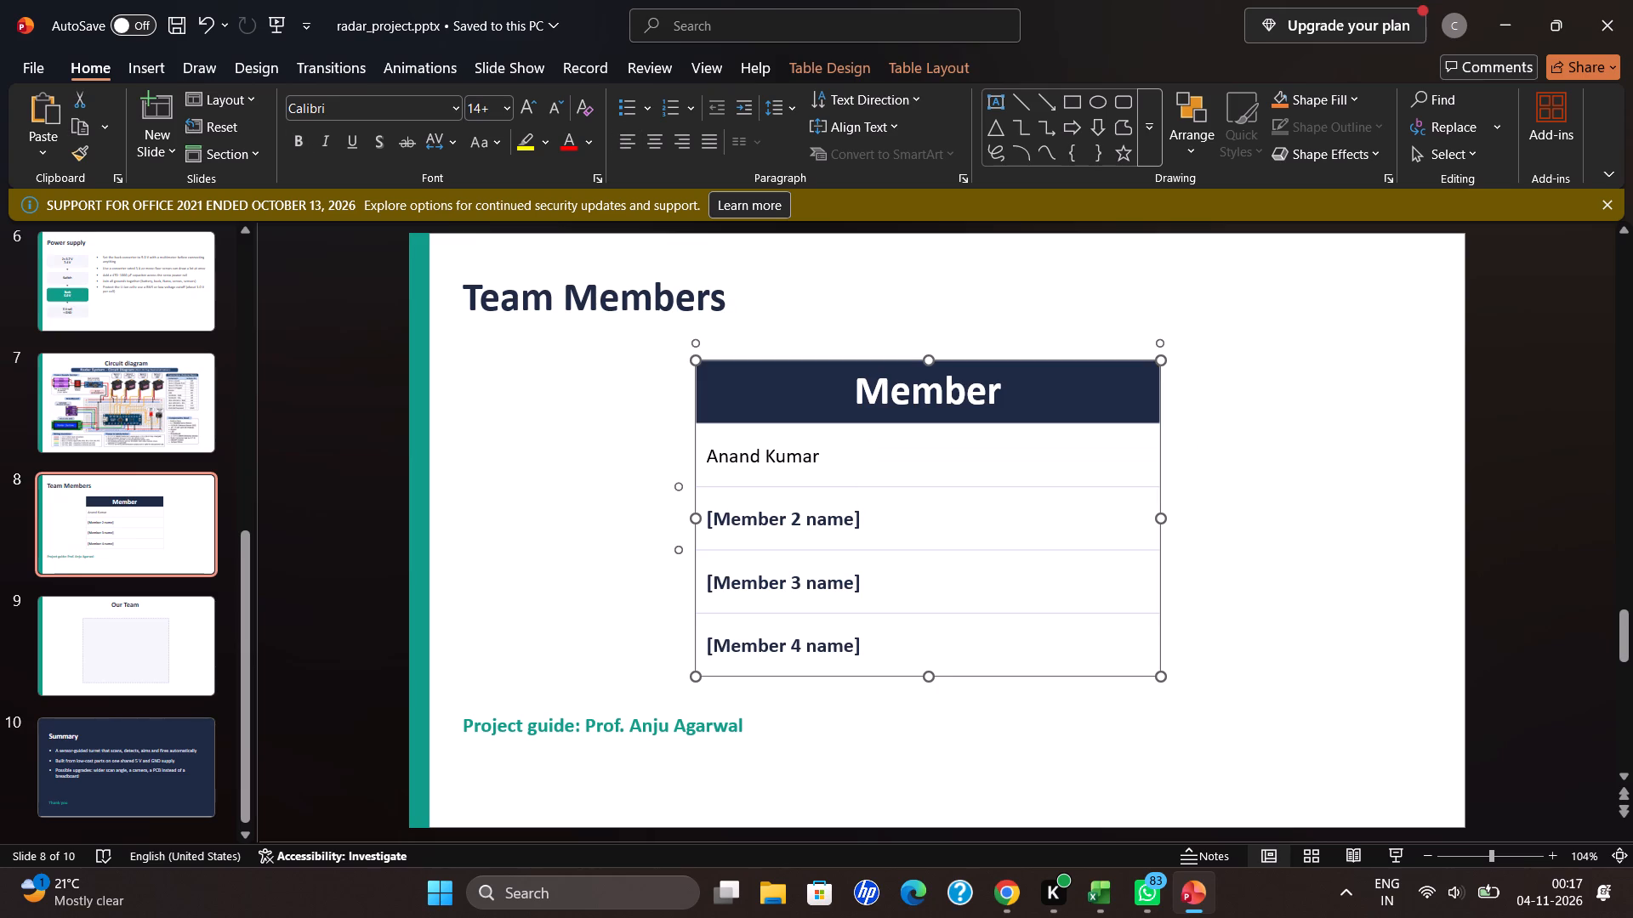
click(1015, 730)
double_click(828, 524)
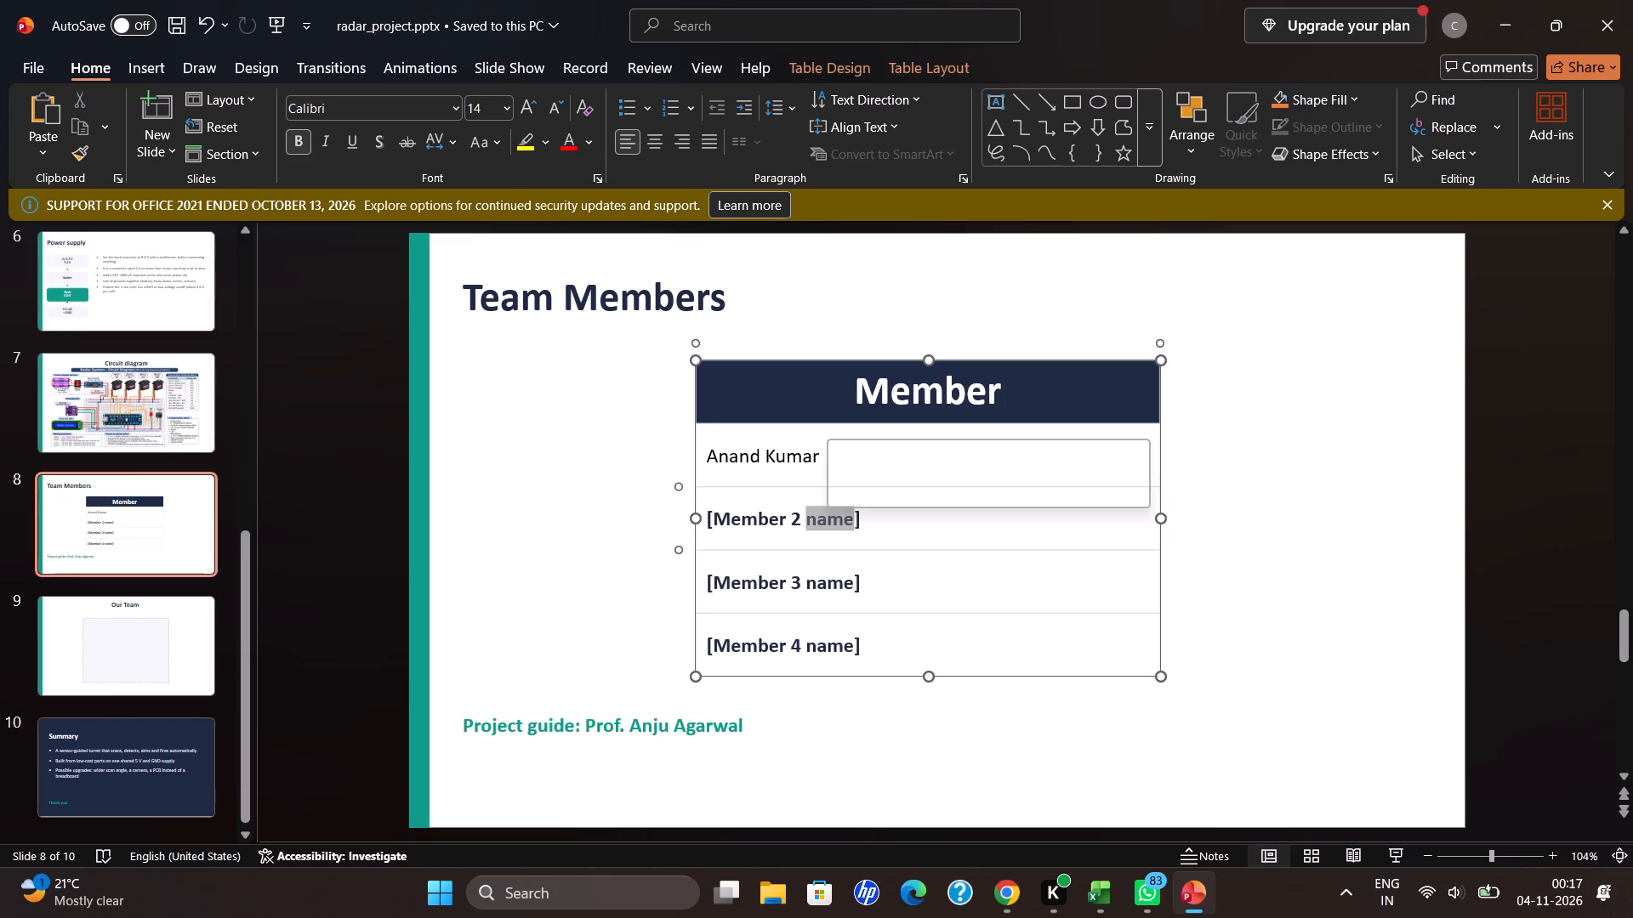
triple_click(767, 522)
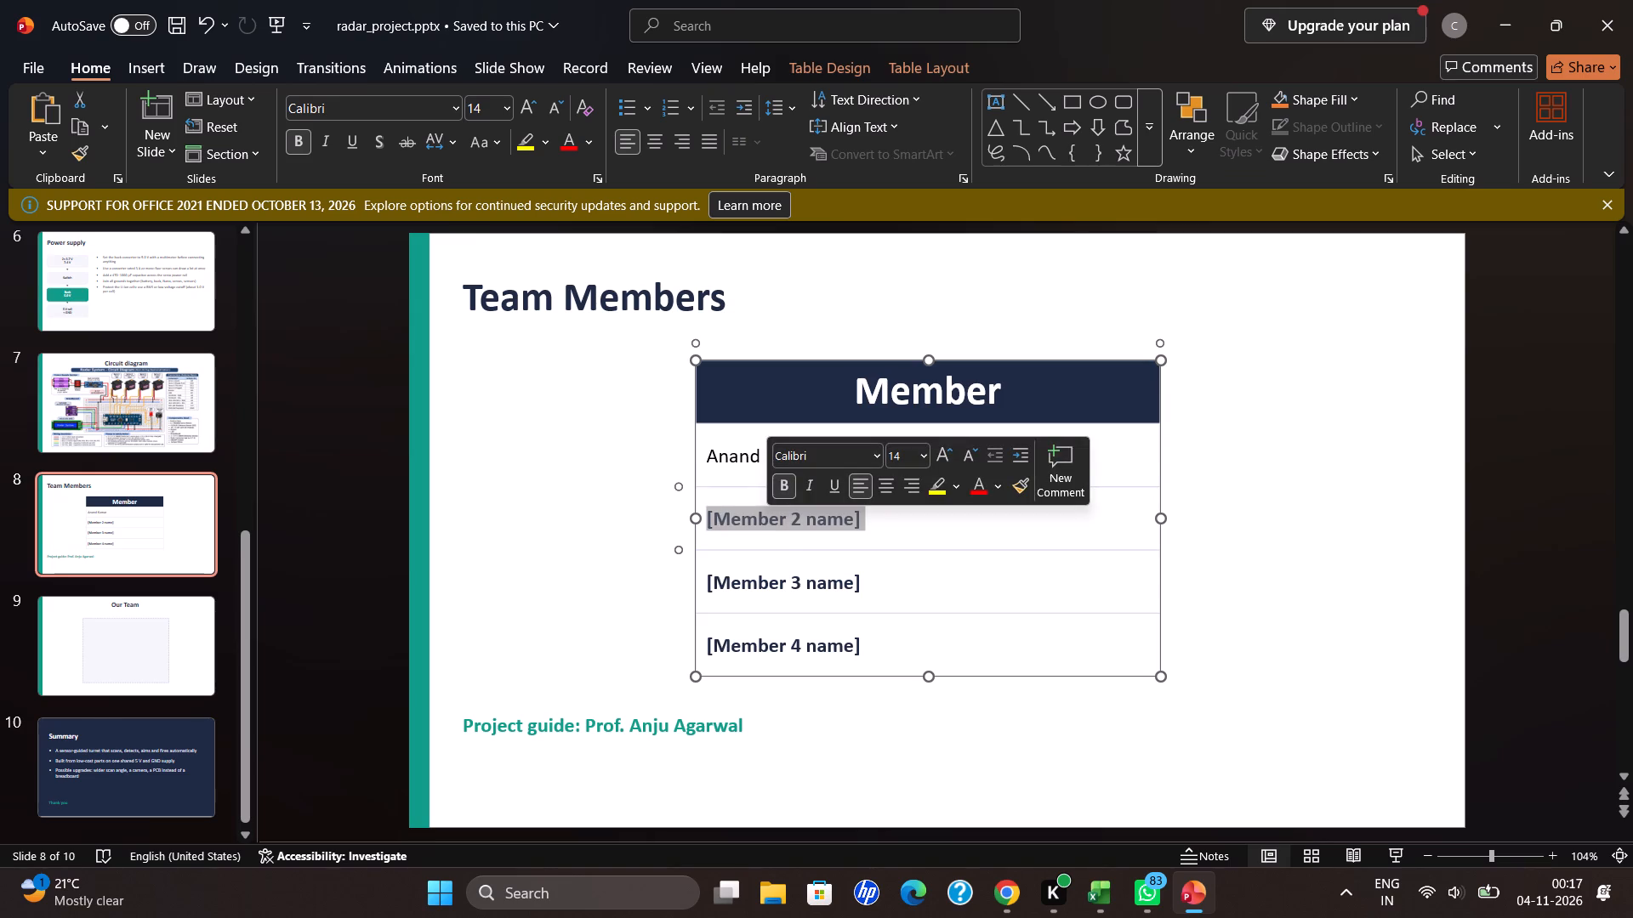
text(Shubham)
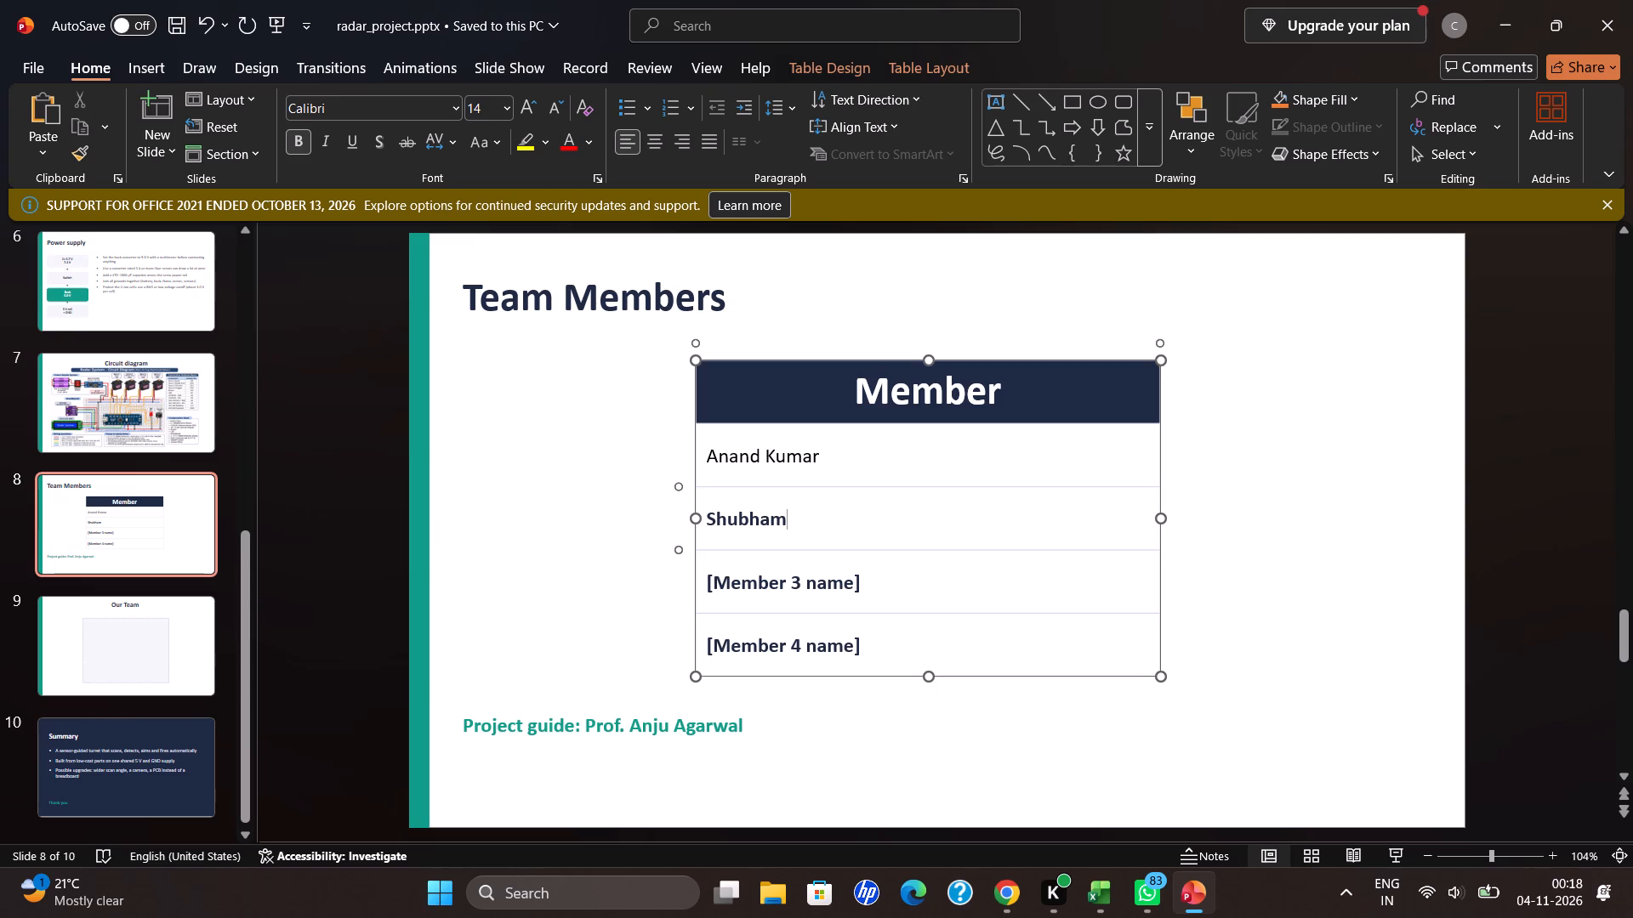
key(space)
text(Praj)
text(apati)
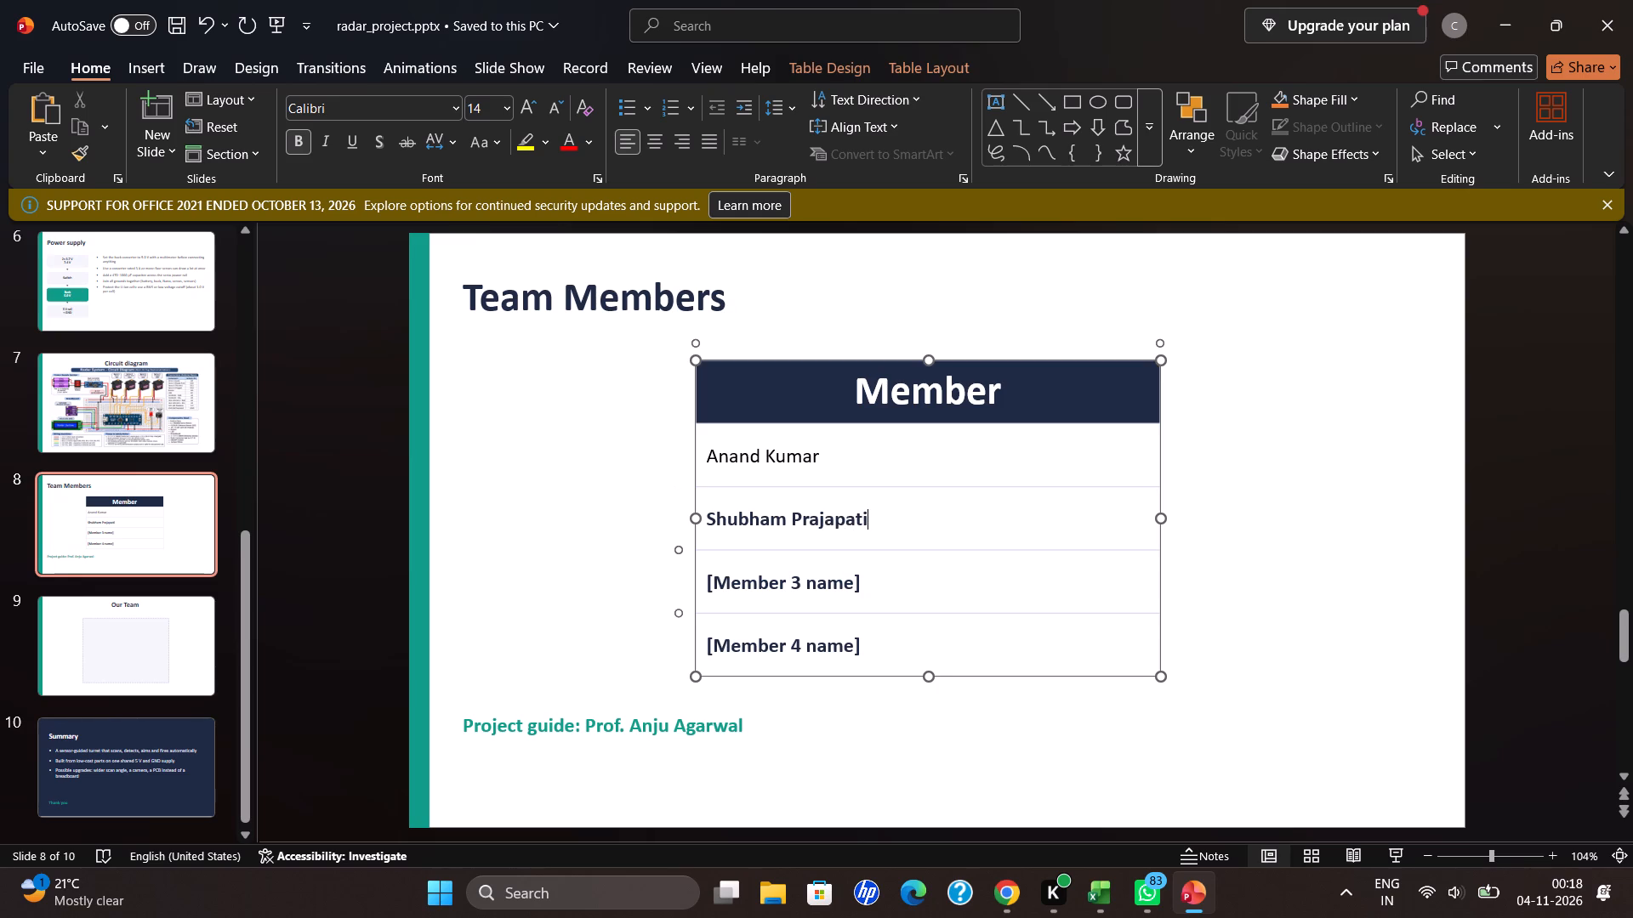
Replace the "[Member 3 name]" placeholder with the third team member's full name.
triple_click(791, 586)
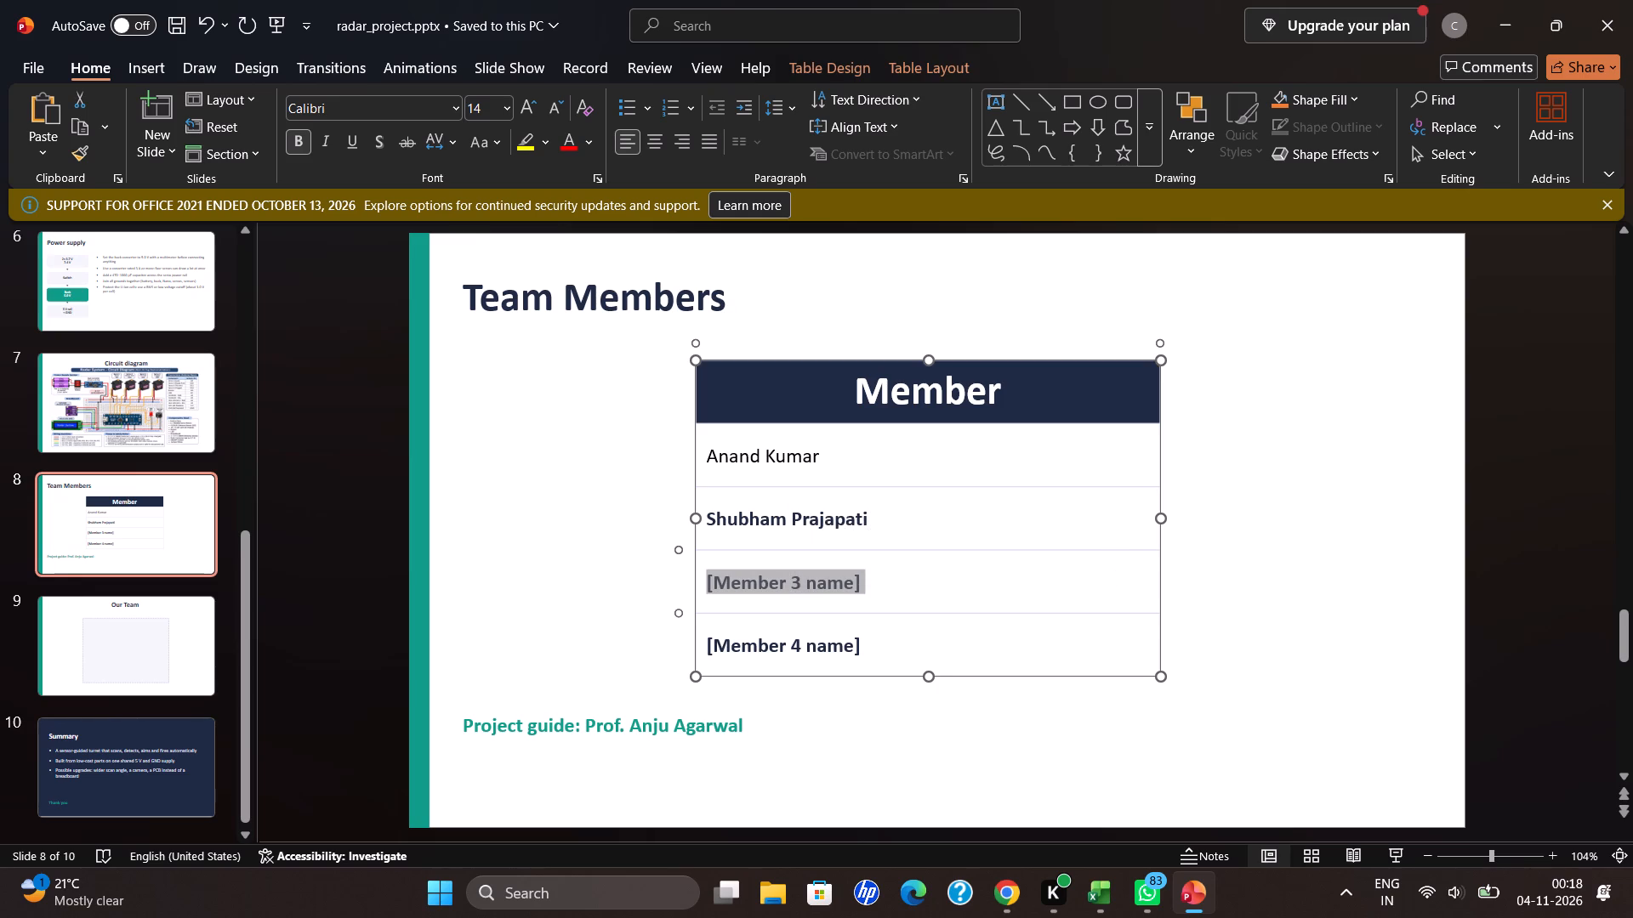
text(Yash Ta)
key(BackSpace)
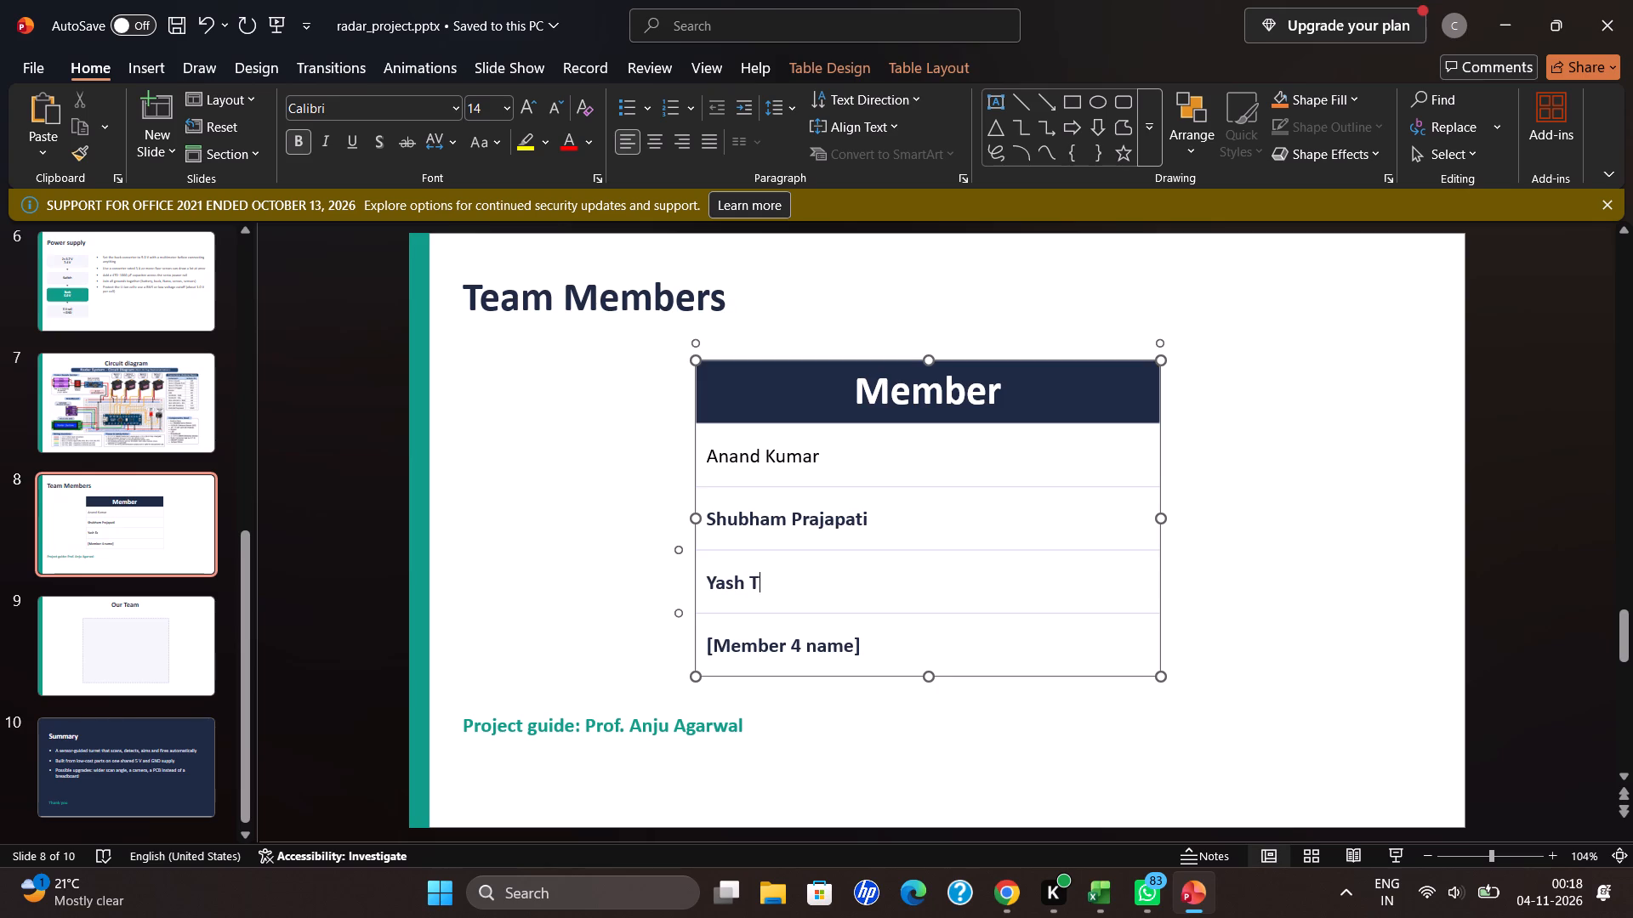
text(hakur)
Replace the "[Member 4 name]" placeholder with the fourth team member's full name.
double_click(752, 648)
double_click(786, 648)
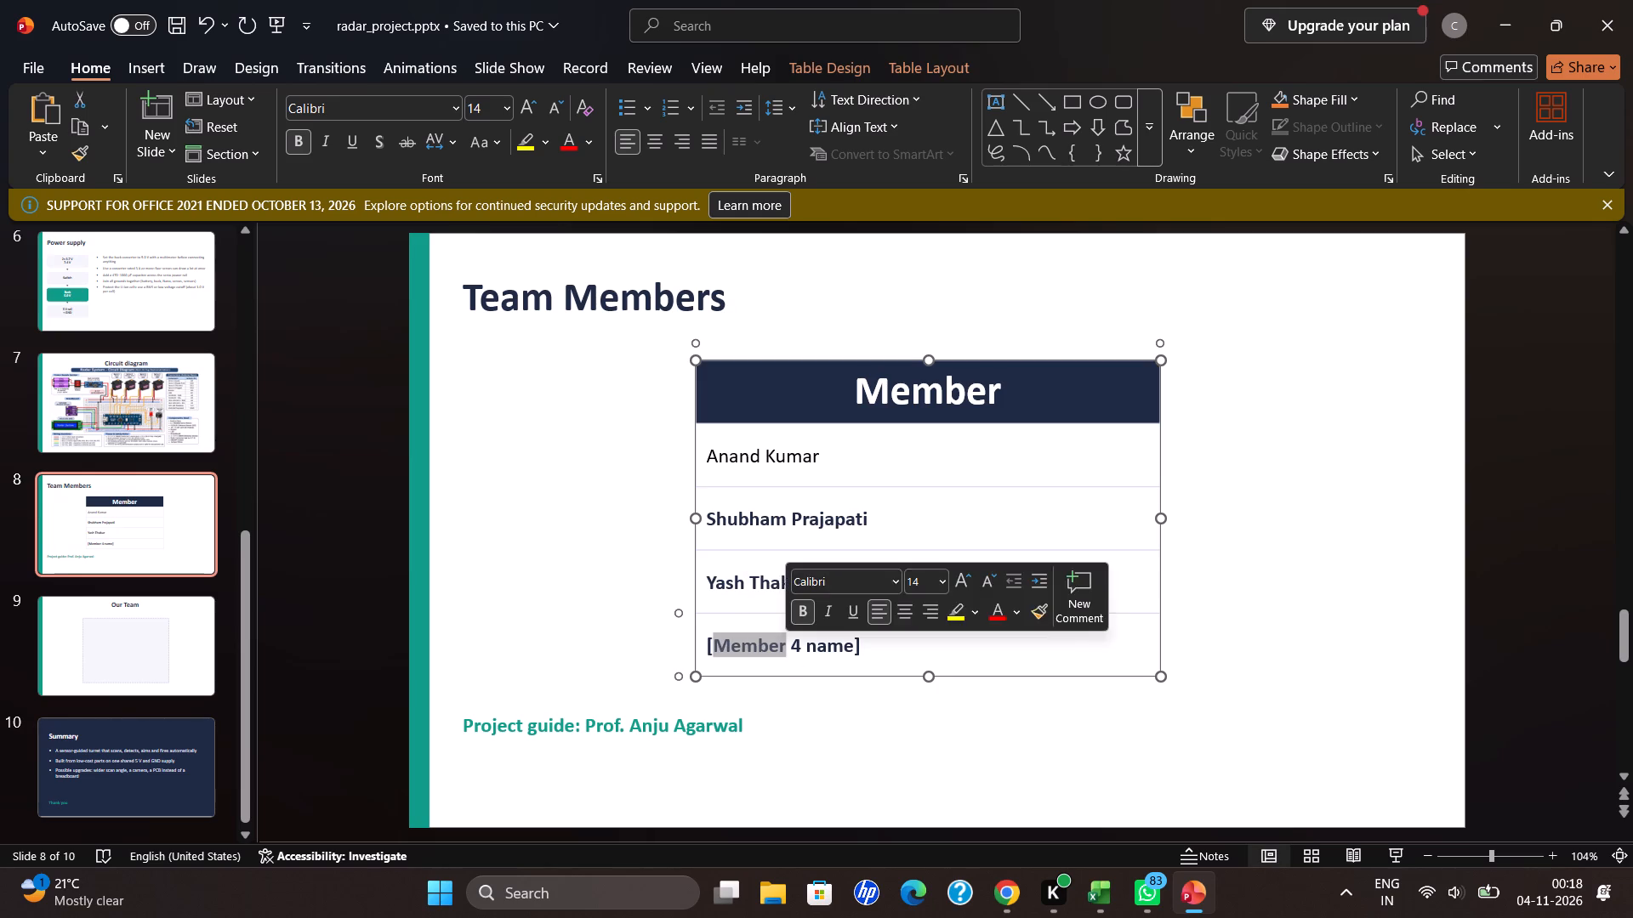
triple_click(790, 648)
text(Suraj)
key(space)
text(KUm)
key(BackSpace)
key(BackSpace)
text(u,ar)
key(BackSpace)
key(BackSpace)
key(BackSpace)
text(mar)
click(851, 737)
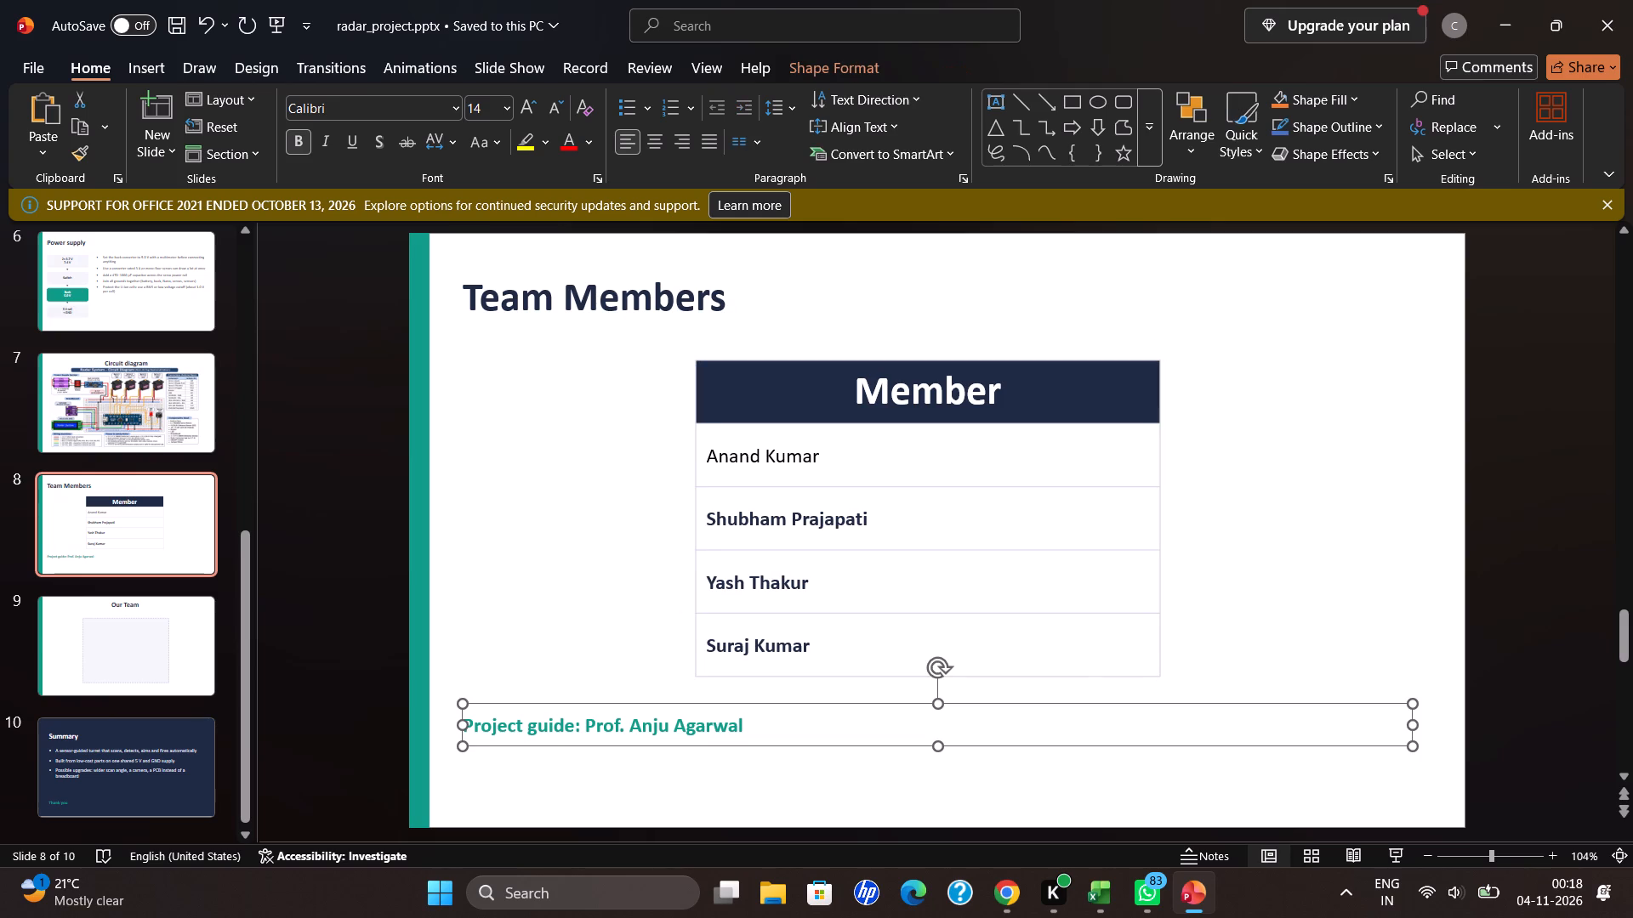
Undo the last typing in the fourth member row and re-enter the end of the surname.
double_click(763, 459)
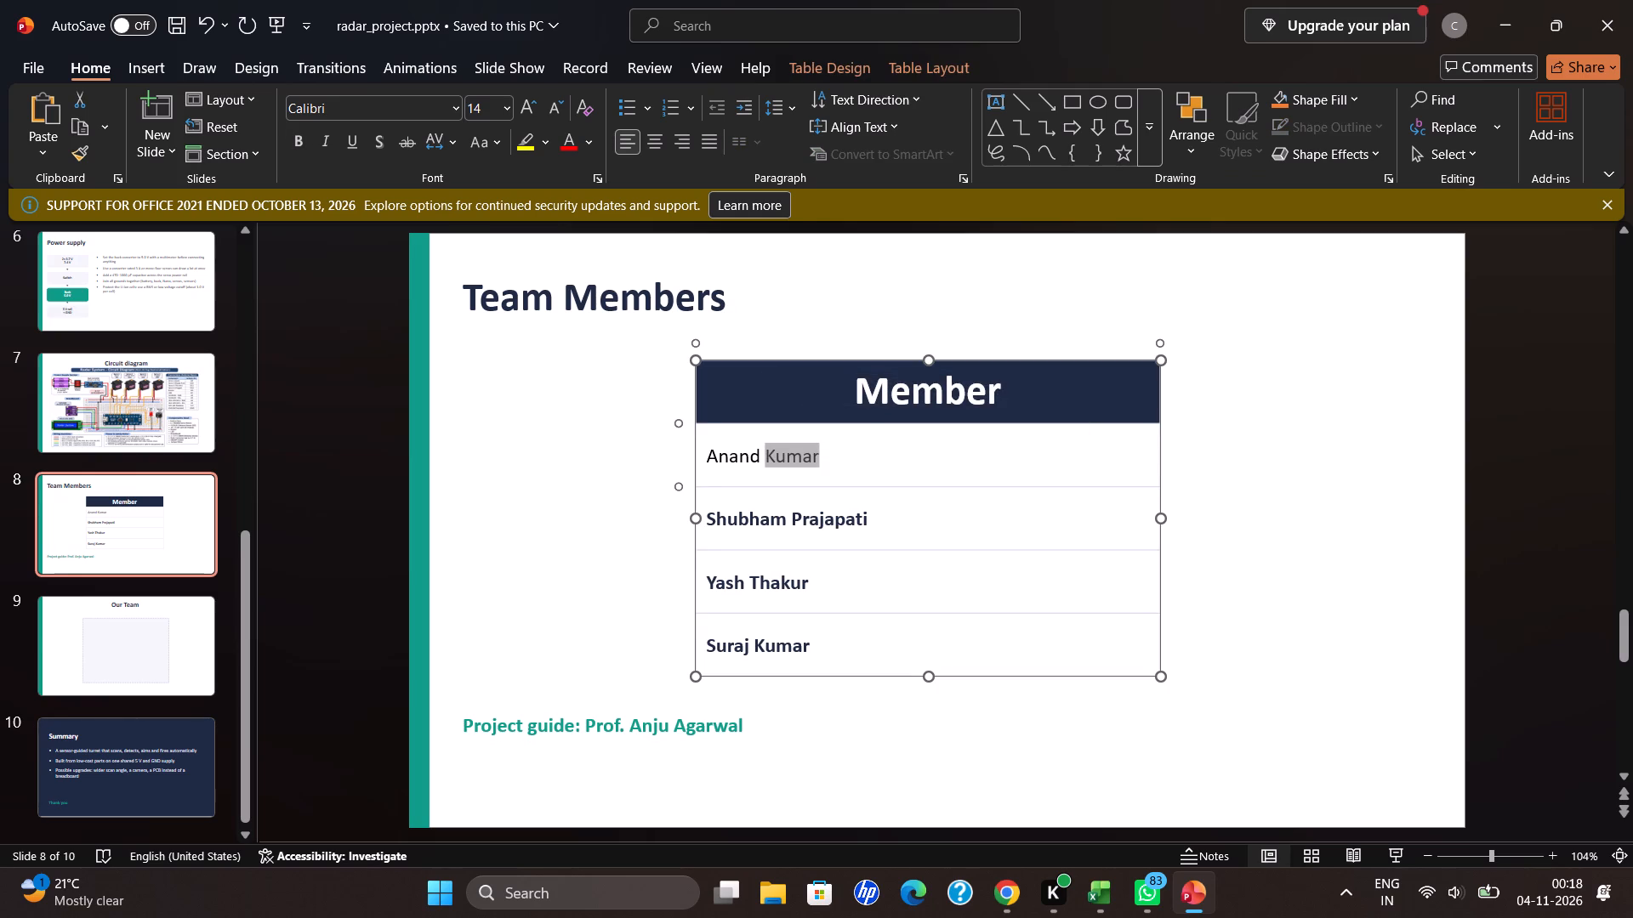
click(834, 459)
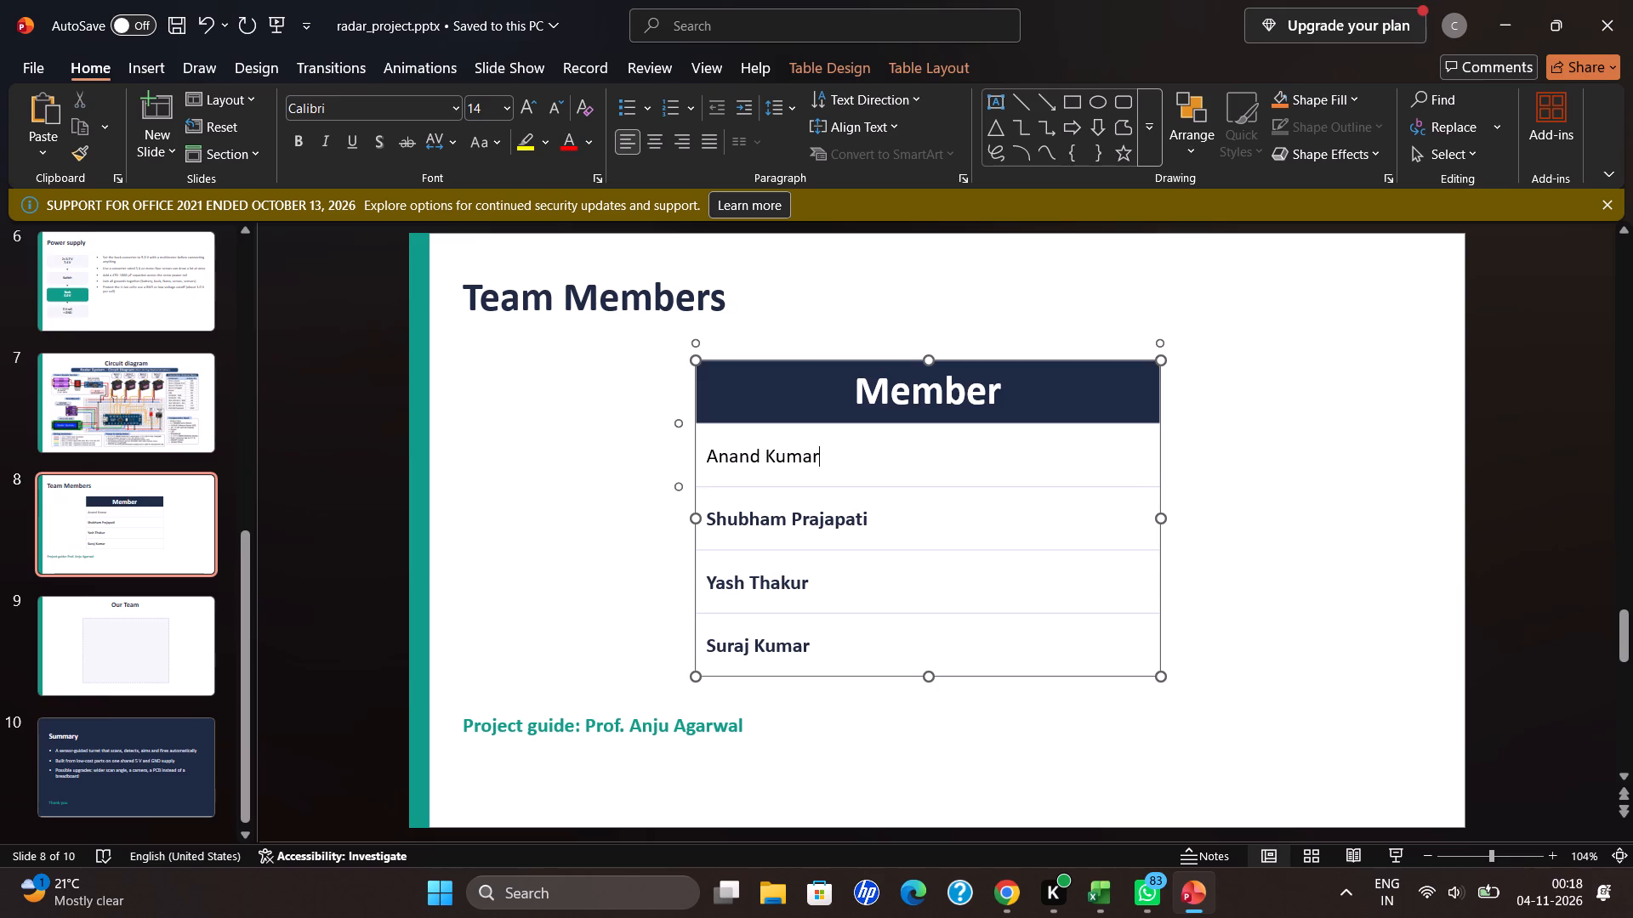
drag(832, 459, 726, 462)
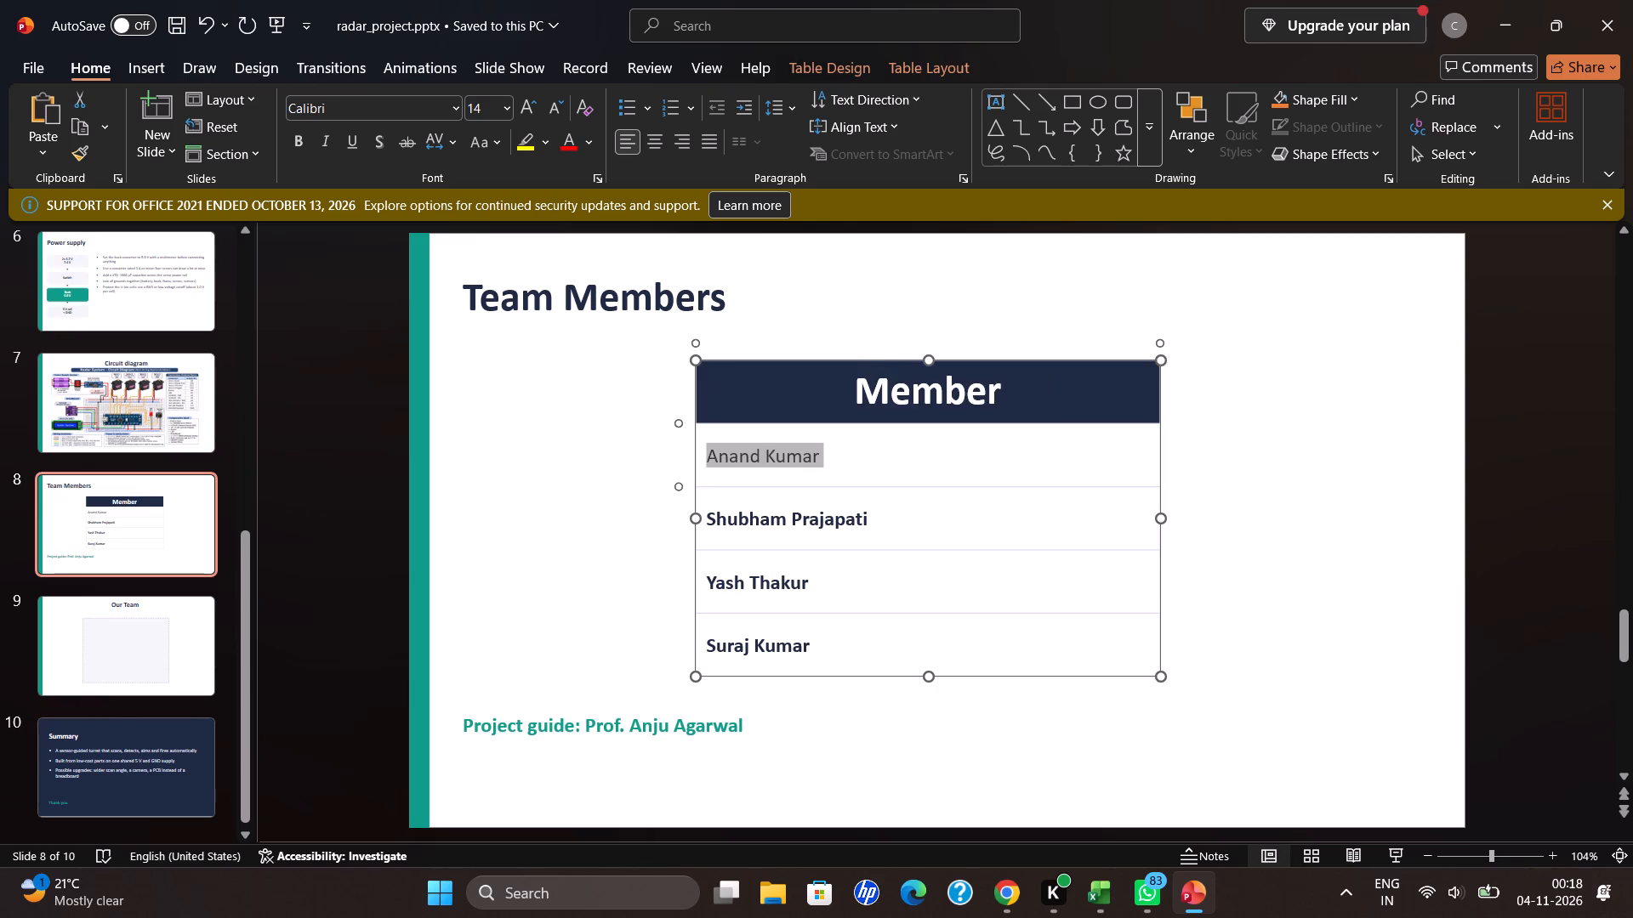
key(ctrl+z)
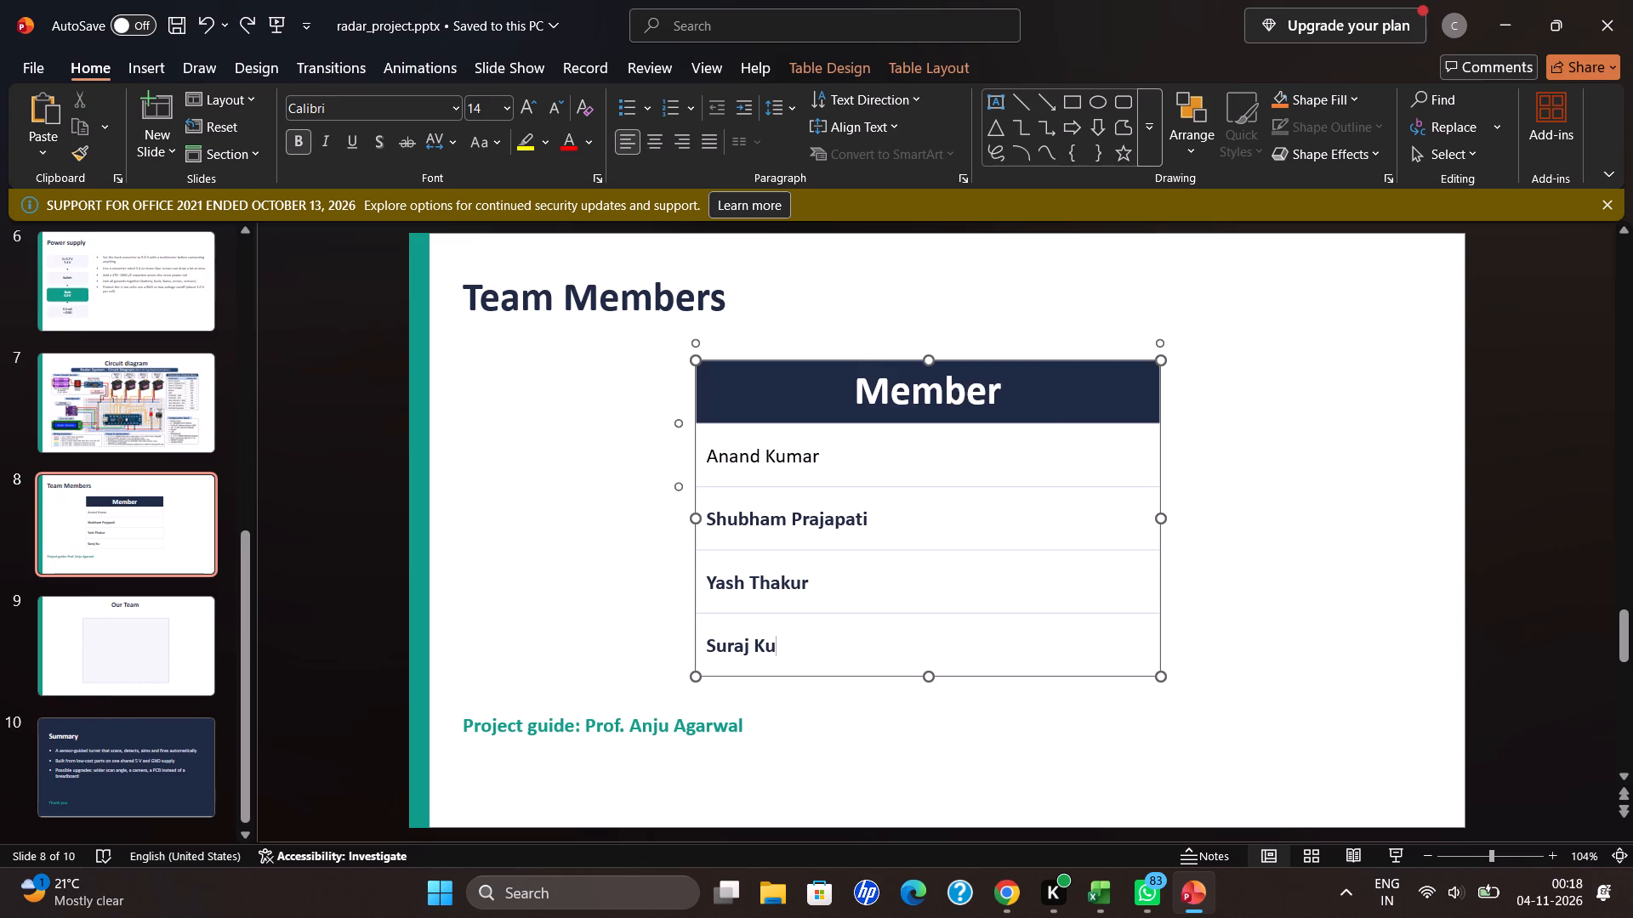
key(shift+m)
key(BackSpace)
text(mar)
Make the first team member's full name bold, like the other names in the table.
click(753, 454)
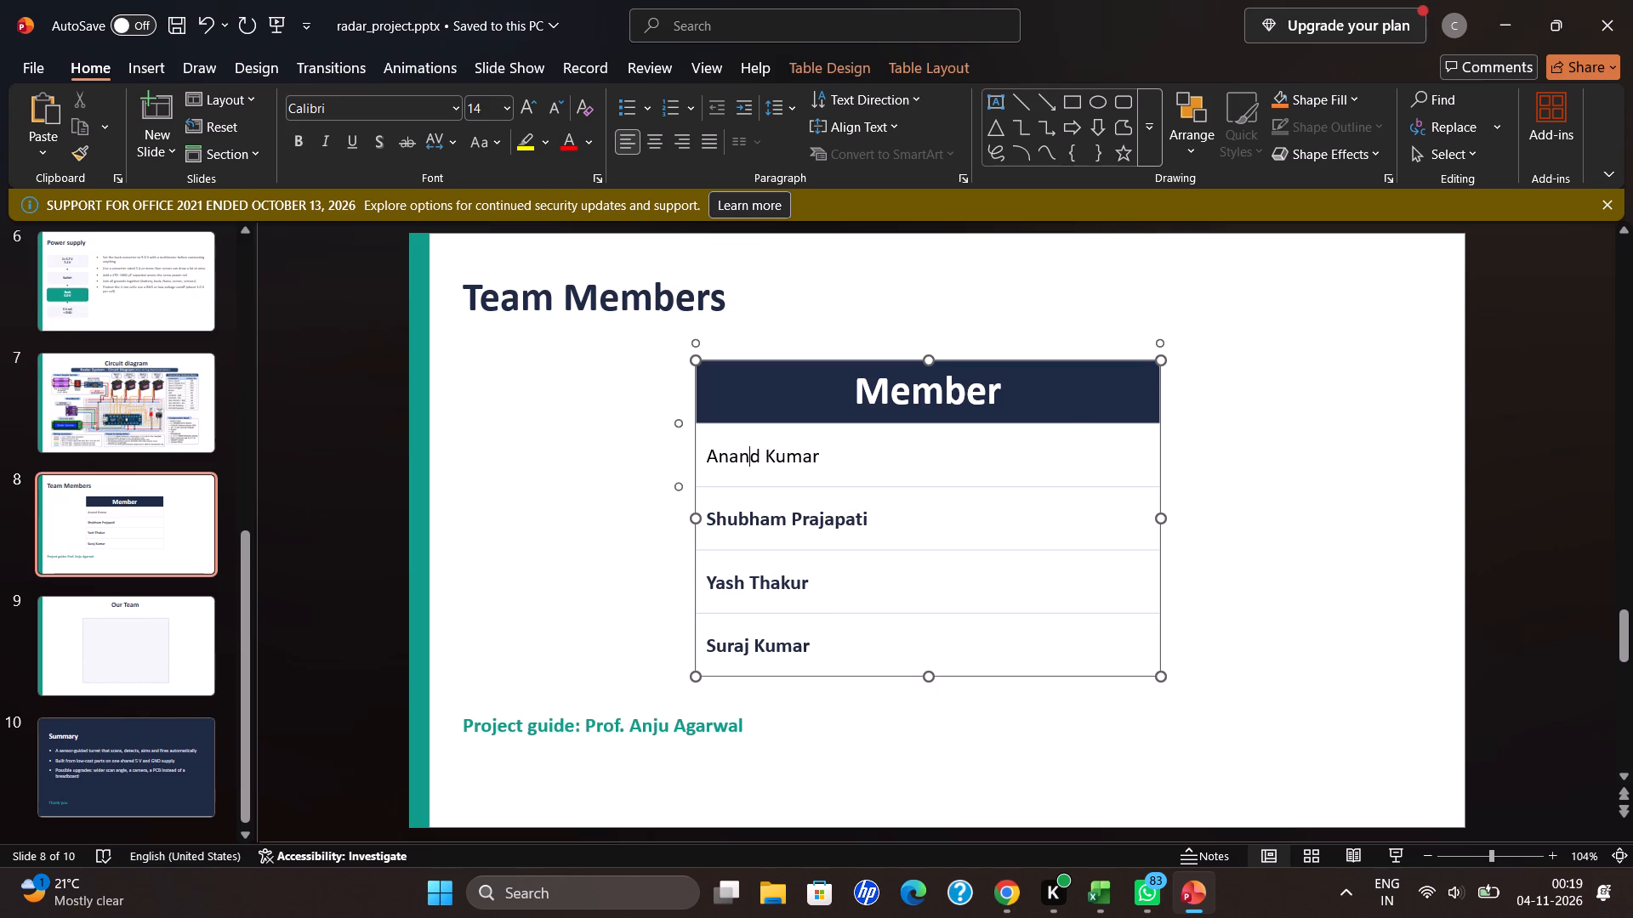
double_click(753, 454)
click(771, 424)
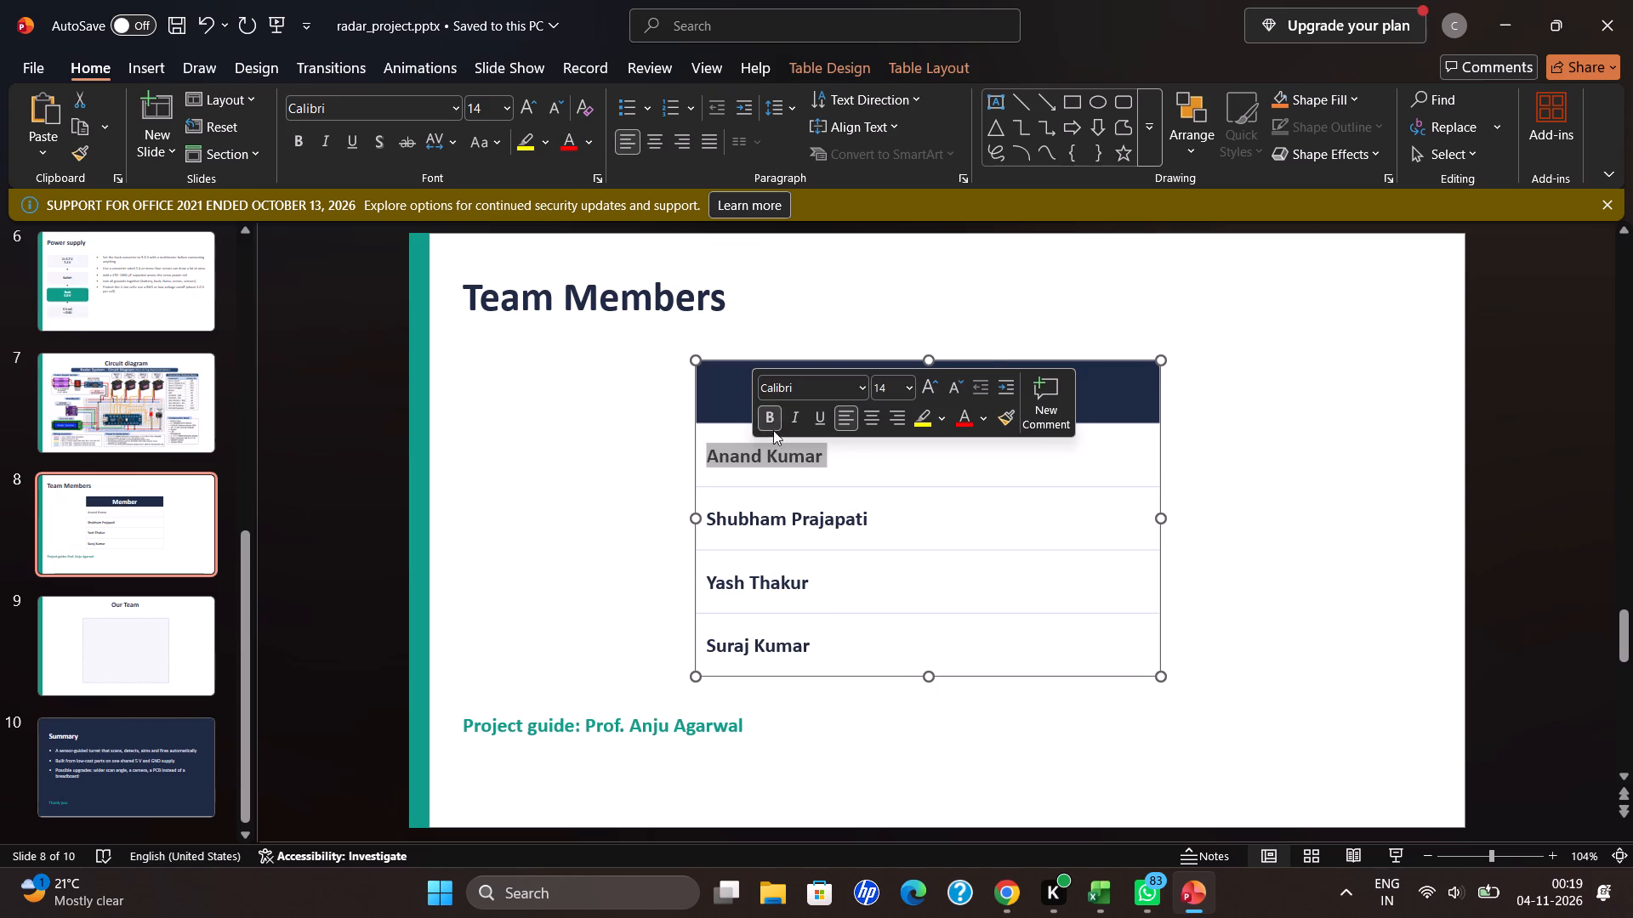
click(620, 467)
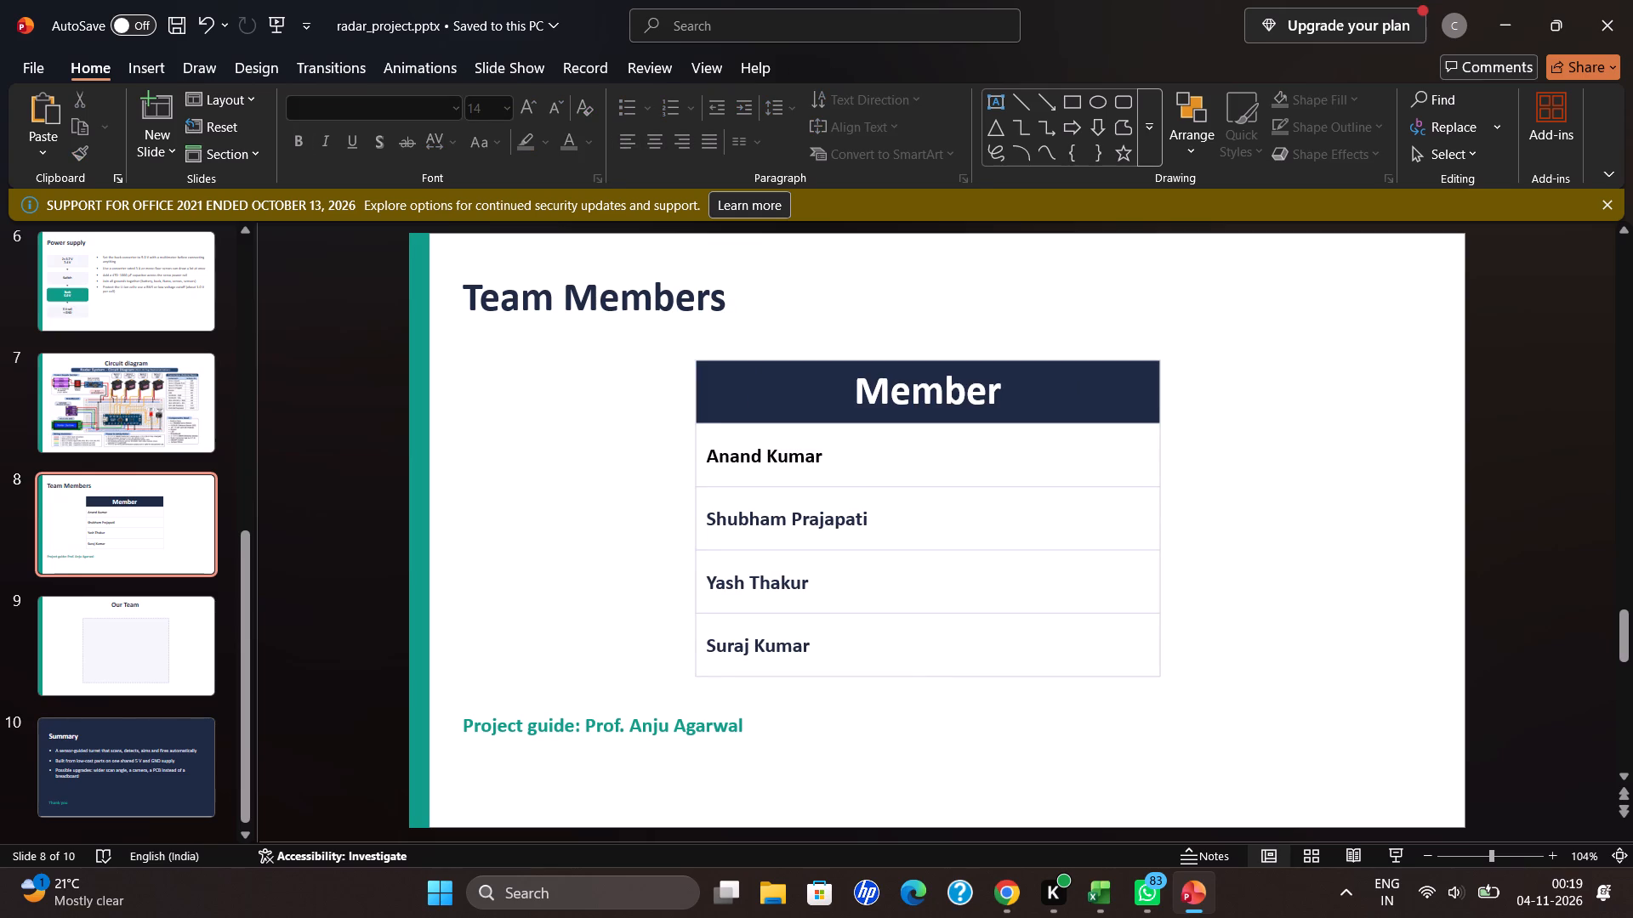
Change the font colour of the second member's given name to the darkest shade in the theme's black column.
double_click(748, 464)
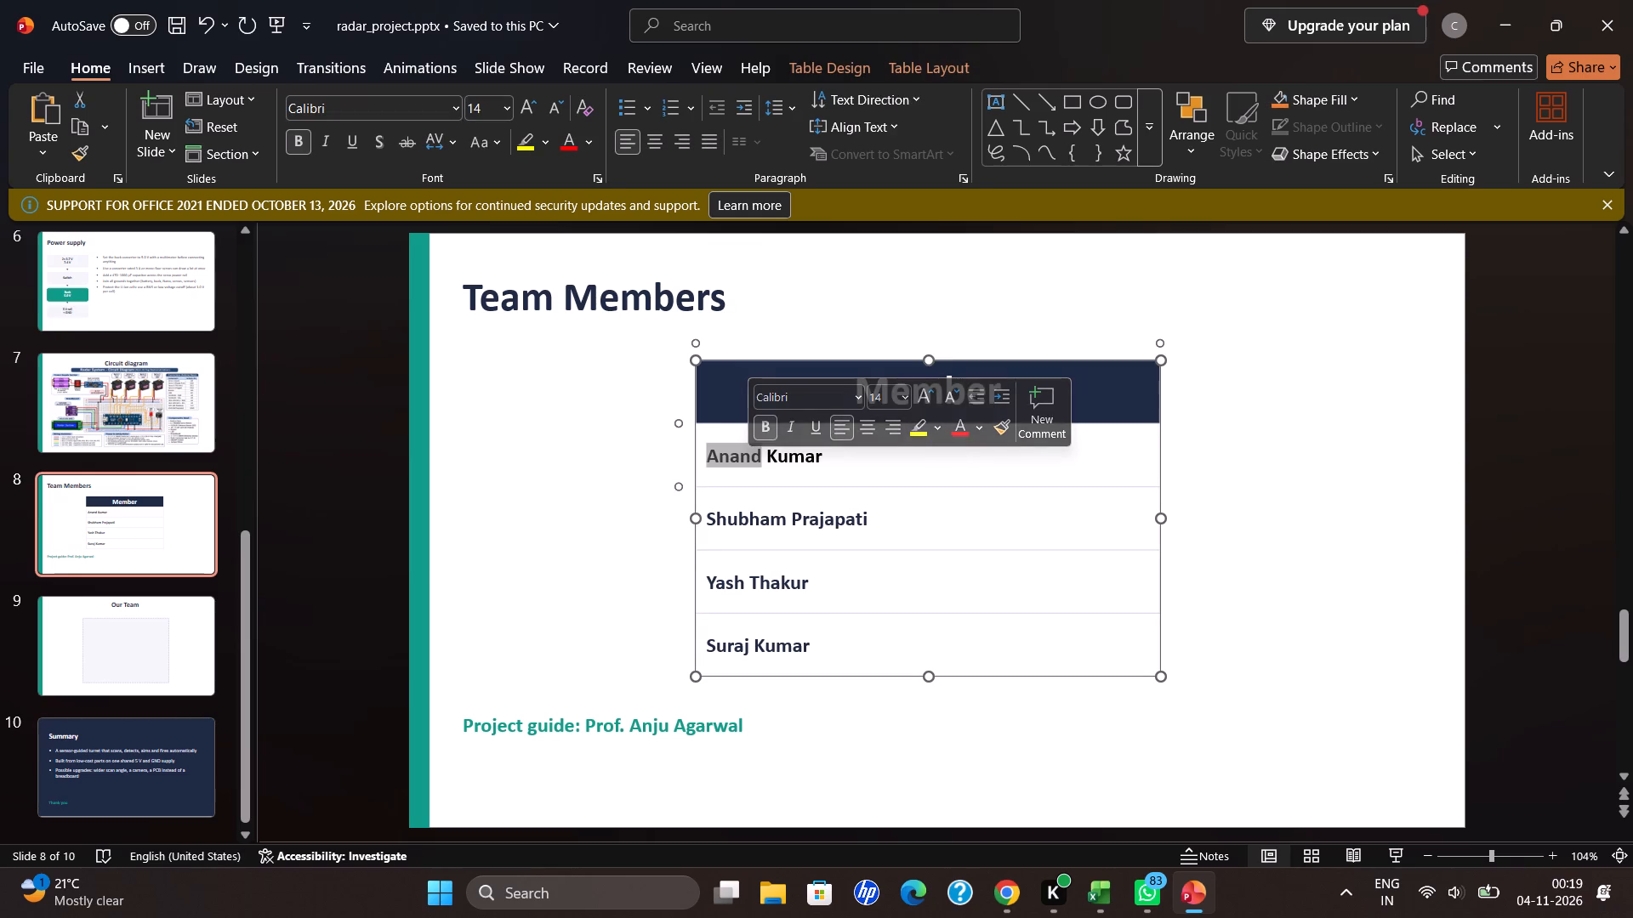
double_click(787, 513)
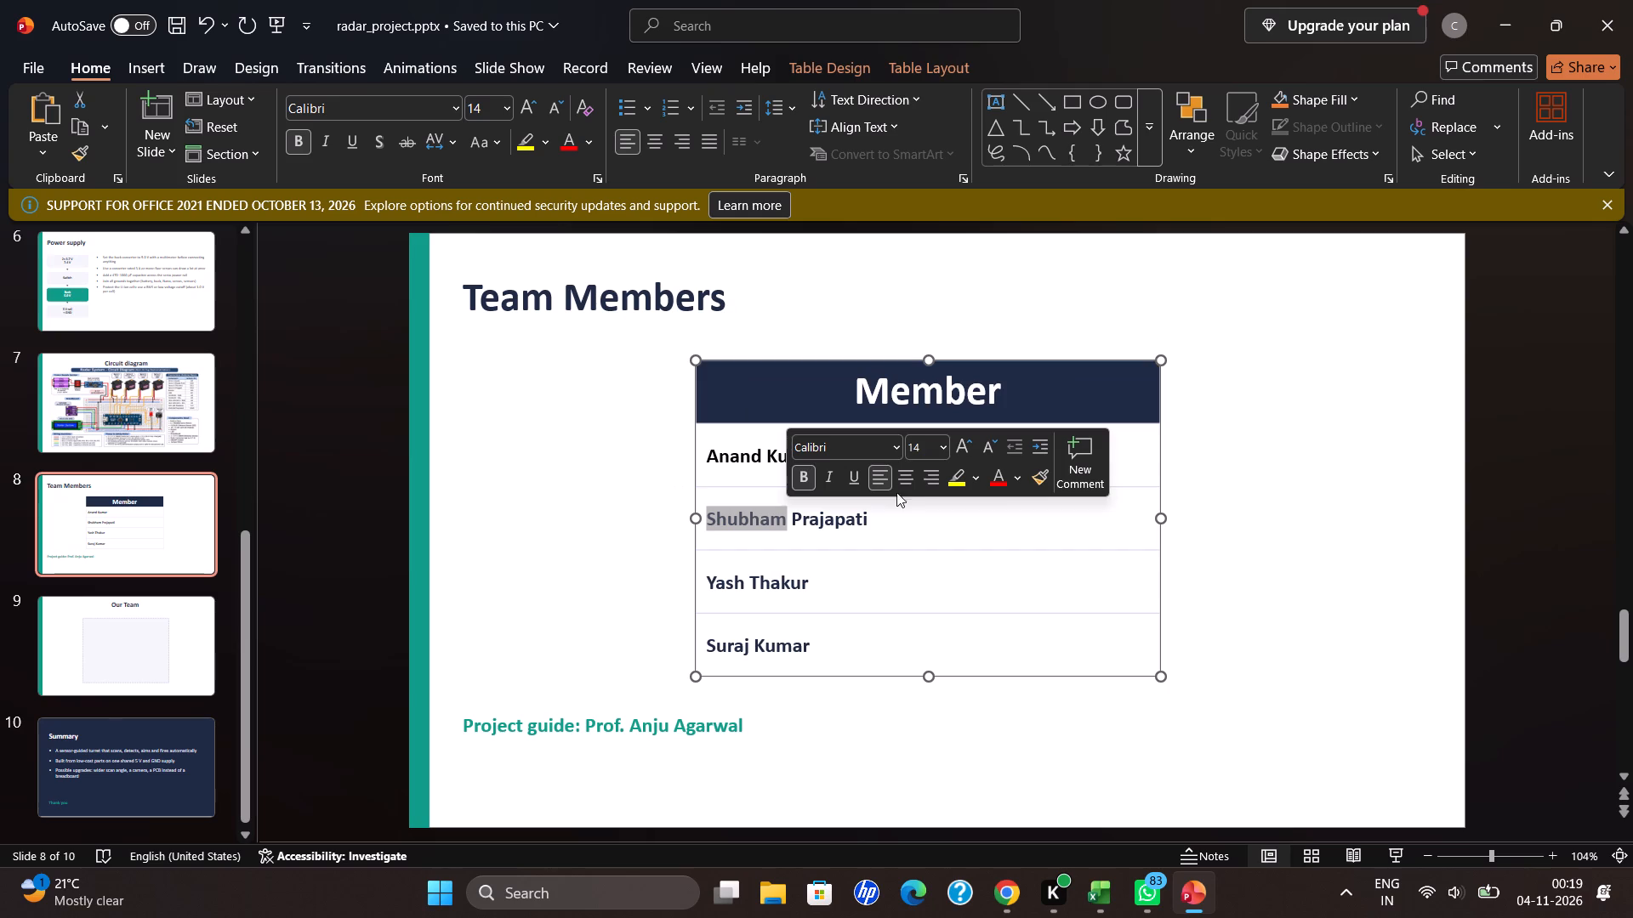
click(833, 524)
click(833, 524)
right_click(833, 524)
click(833, 524)
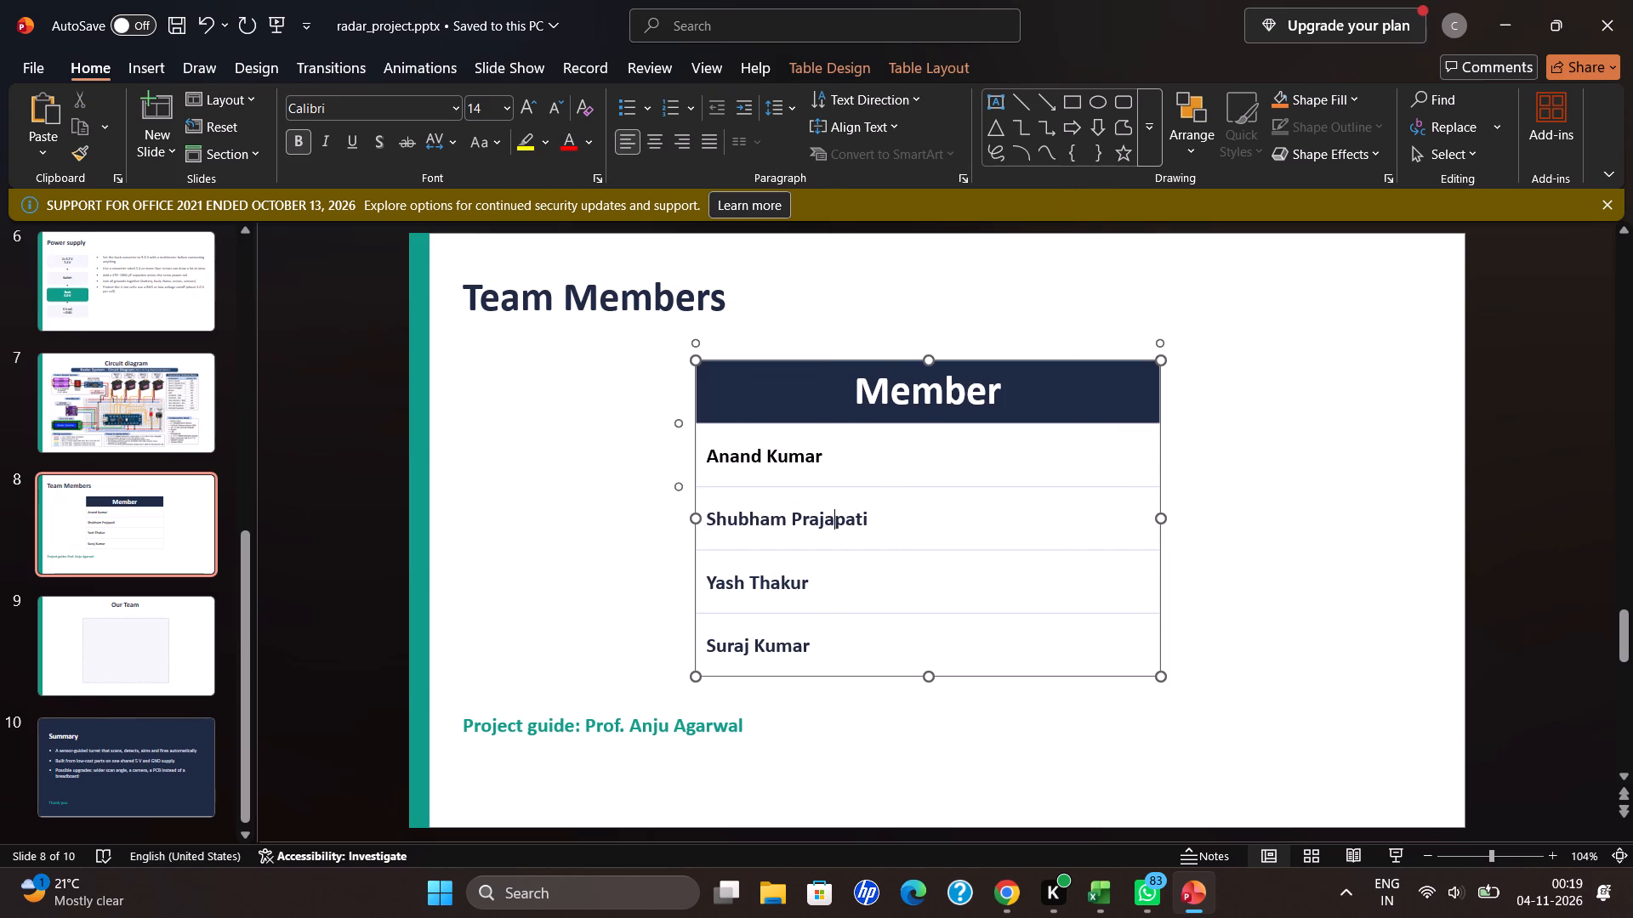
double_click(754, 518)
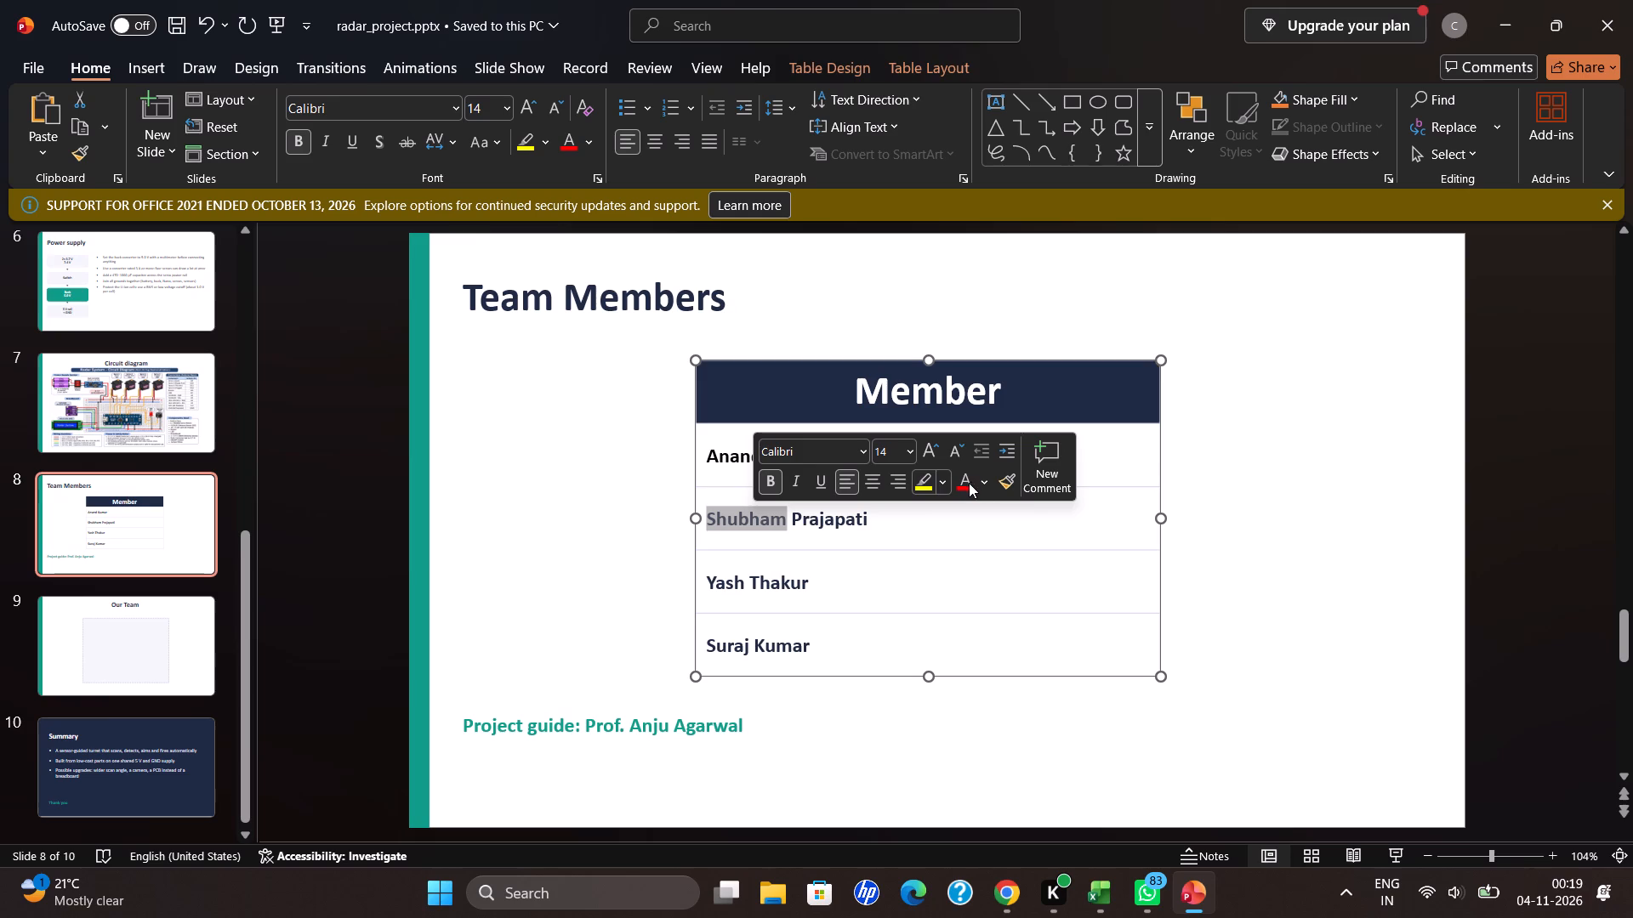
click(979, 484)
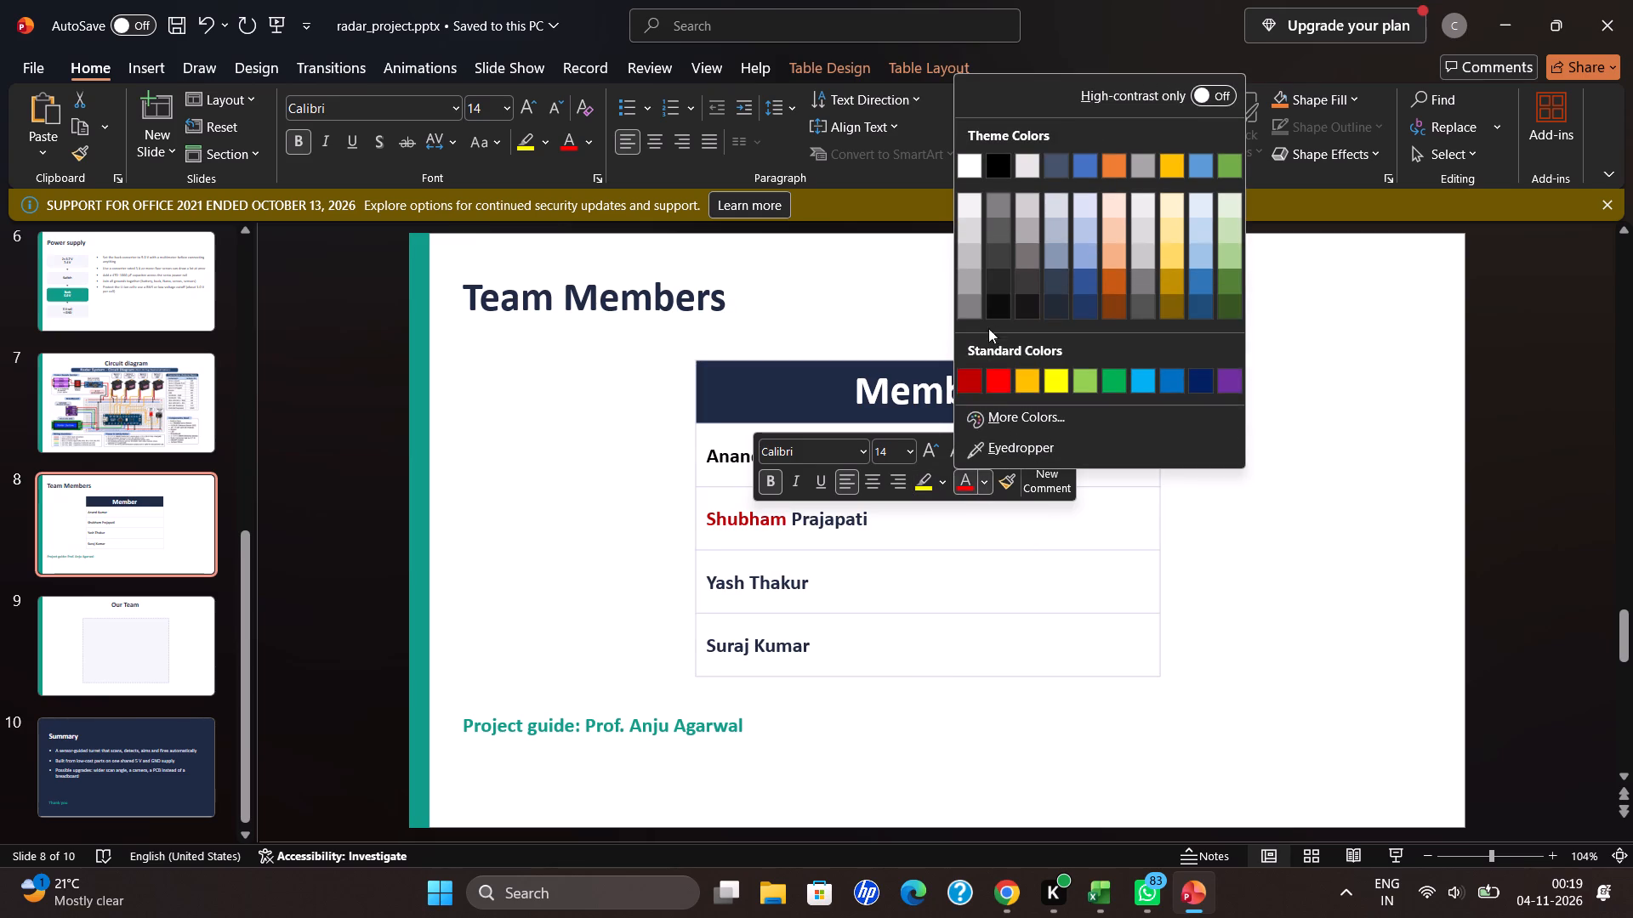
click(993, 305)
Apply the same near-black font colour just used for the second member's given name to the third member's full name.
double_click(760, 591)
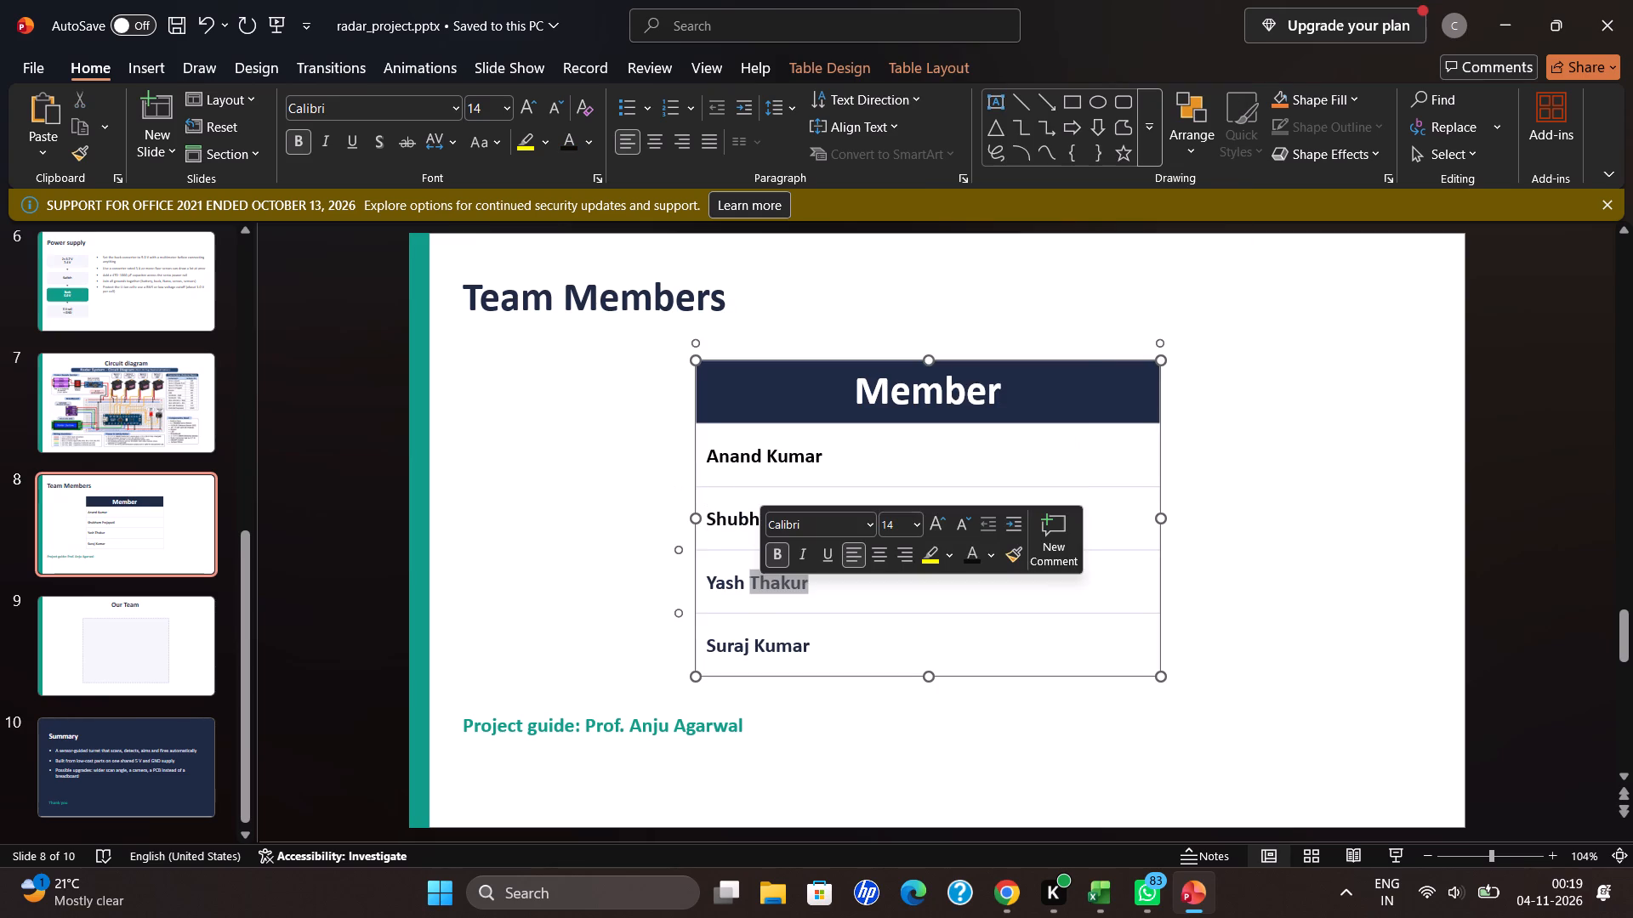
double_click(727, 584)
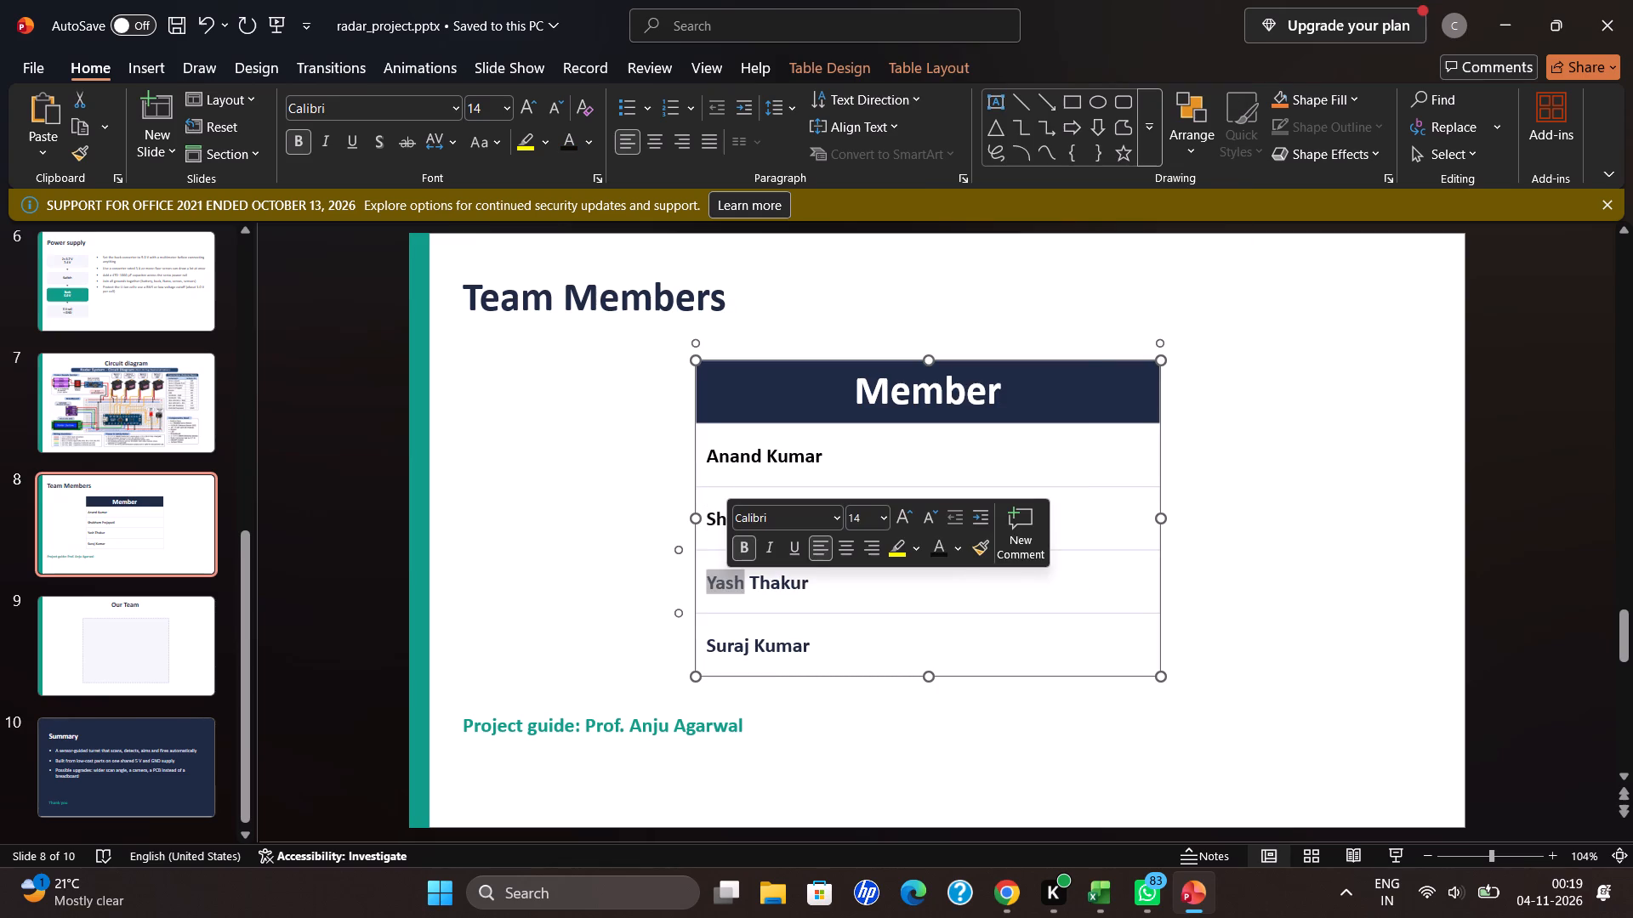
triple_click(750, 581)
click(750, 581)
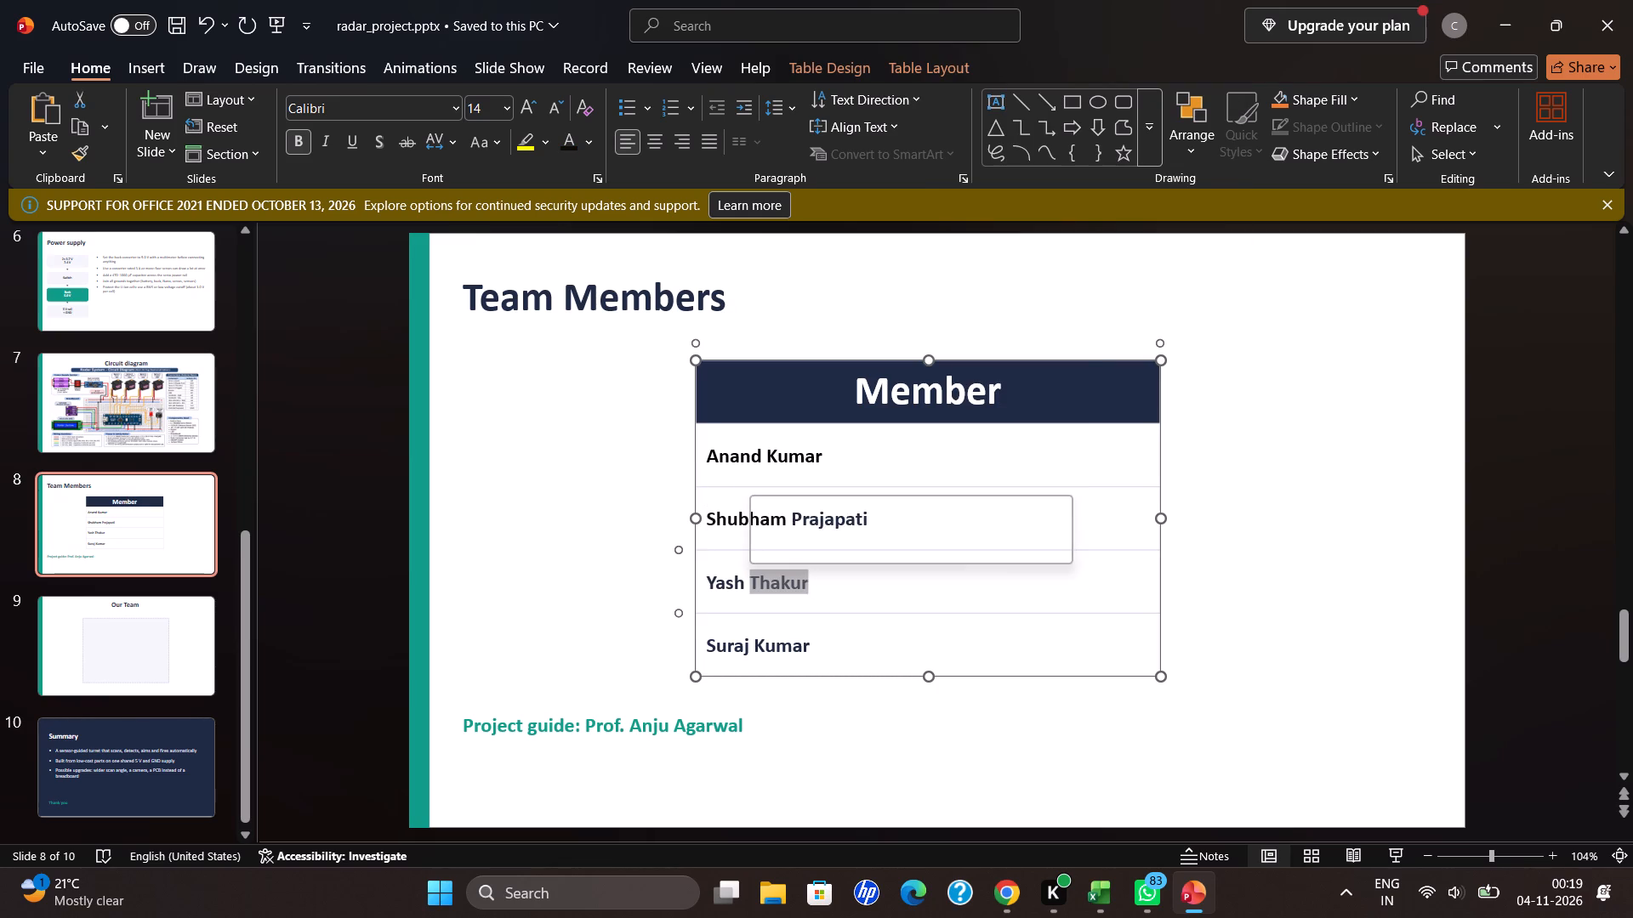
double_click(750, 581)
triple_click(750, 581)
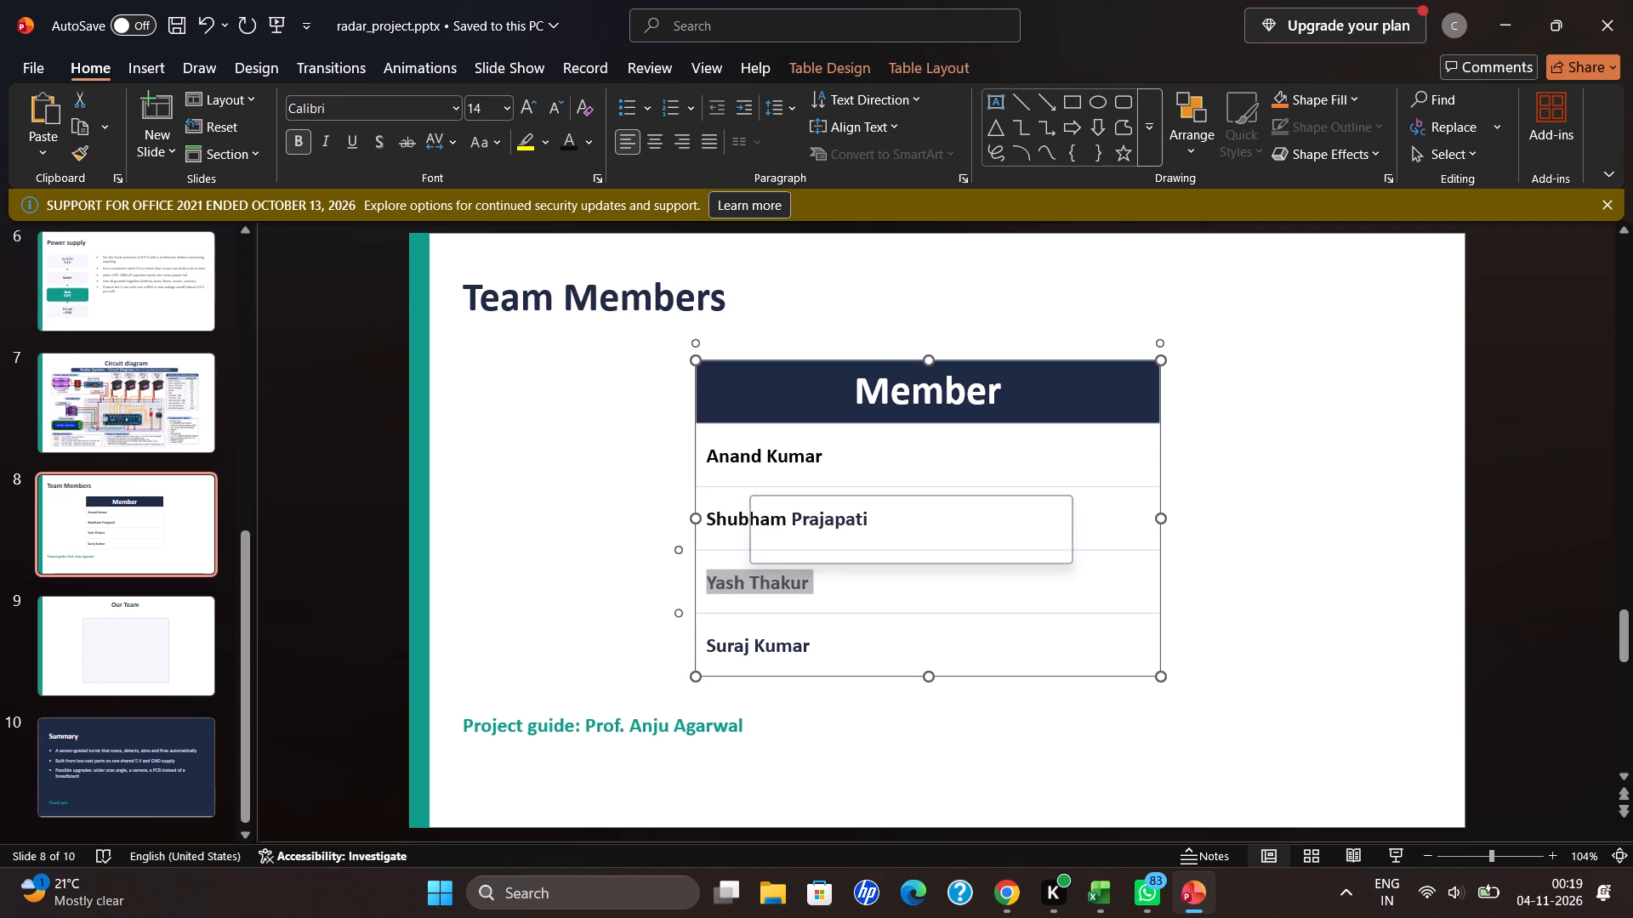
click(954, 541)
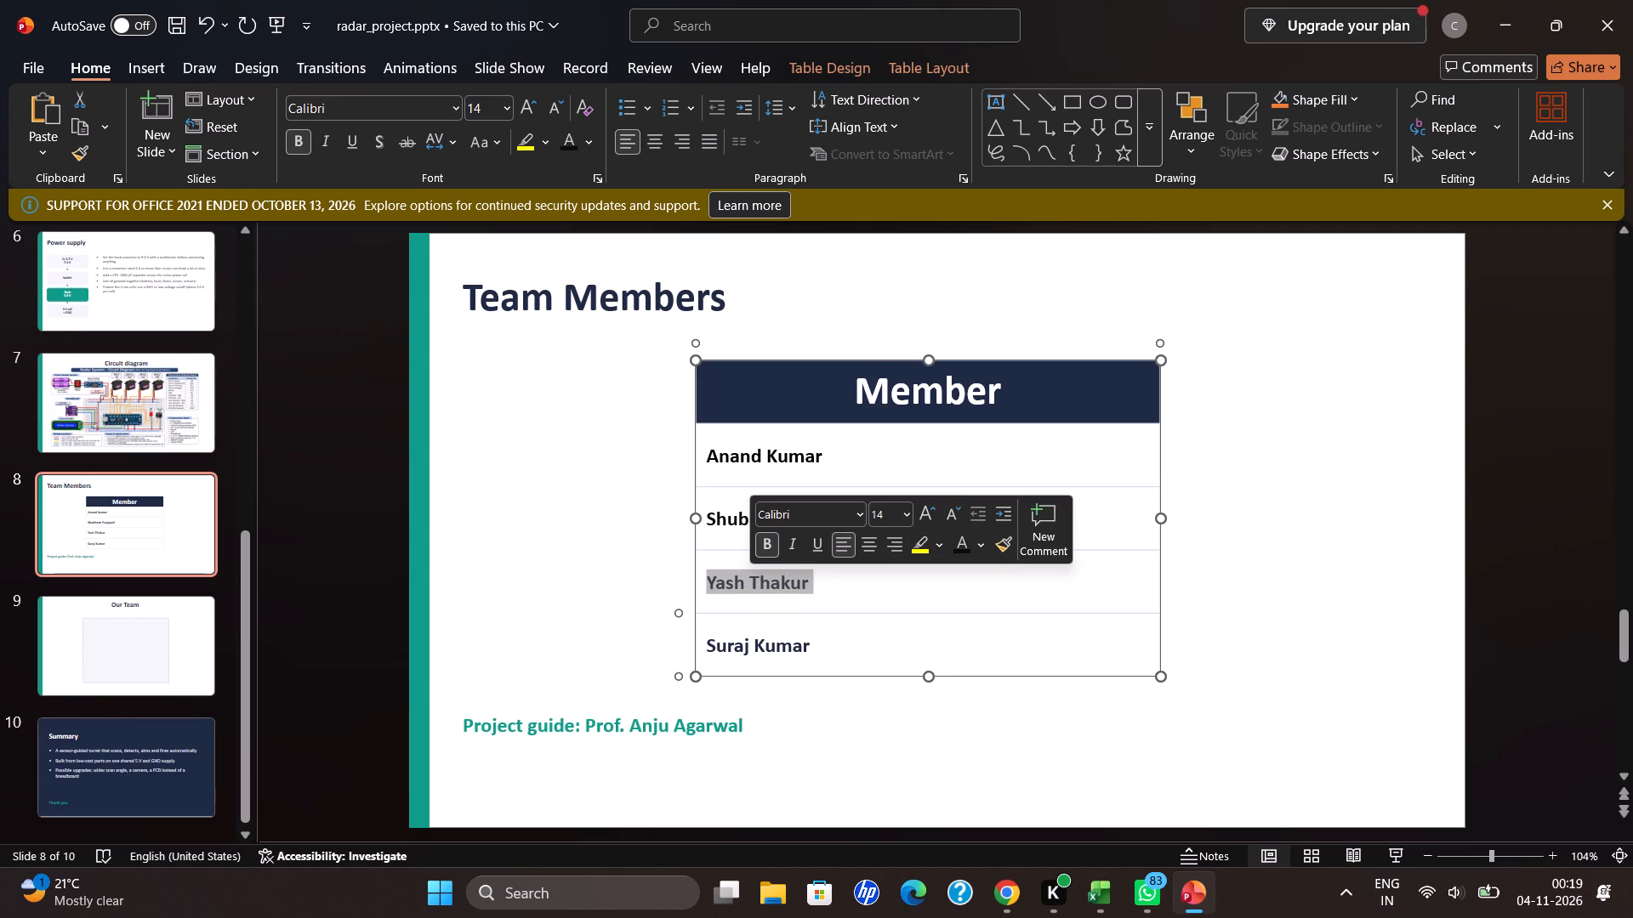
Apply the same near-black font colour to the fourth member's full name in the table and deselect.
triple_click(739, 649)
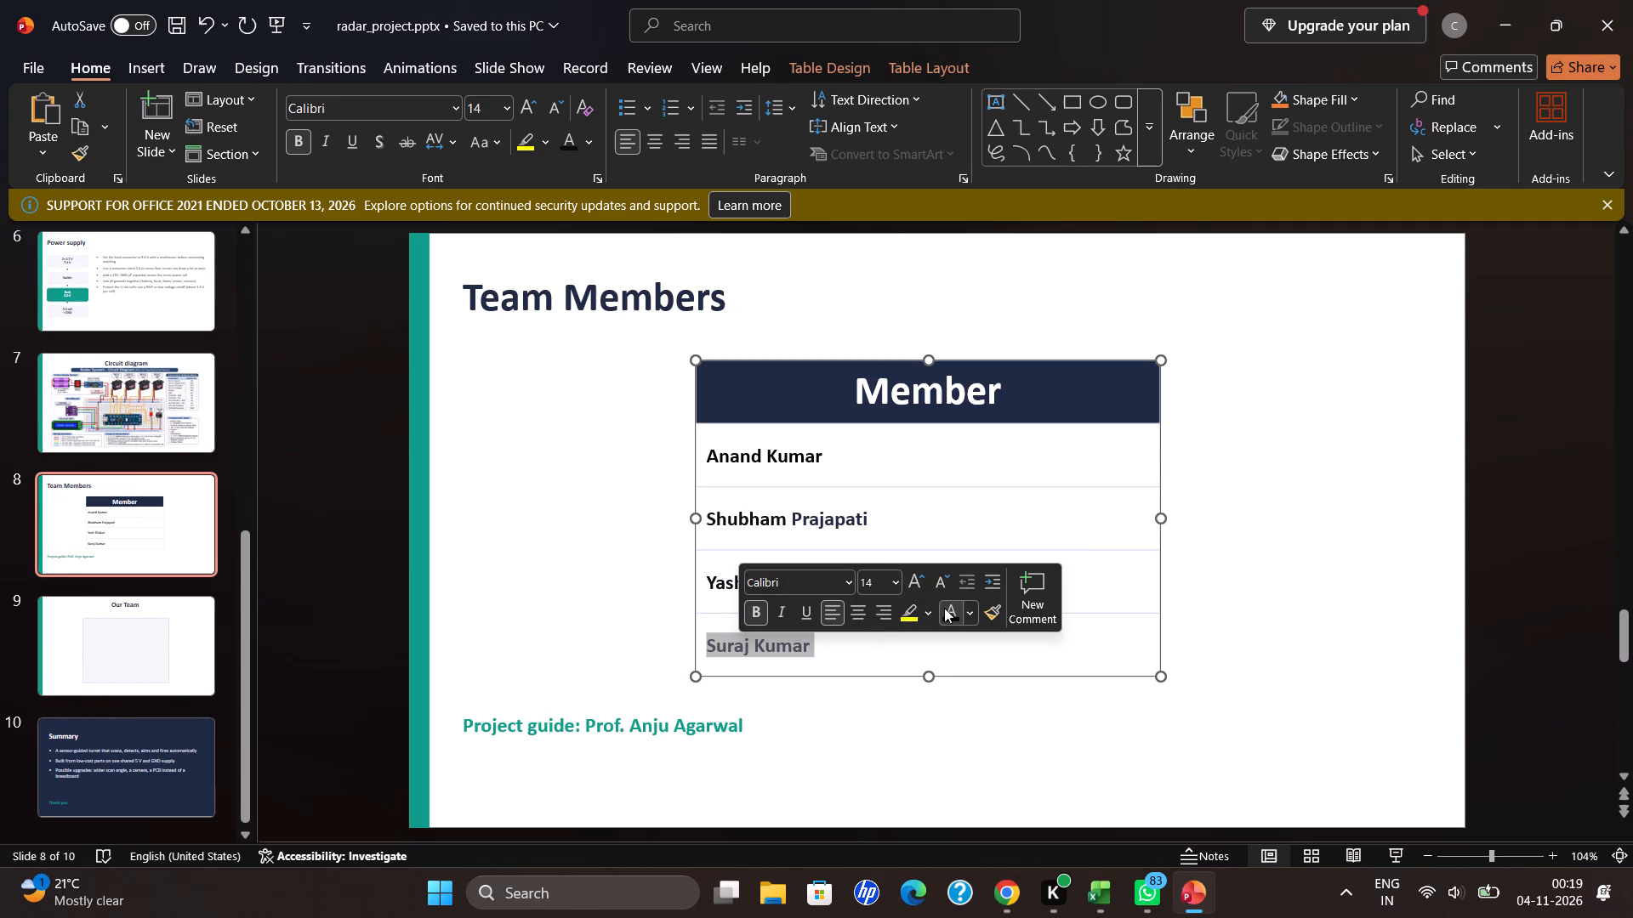
click(944, 608)
click(884, 726)
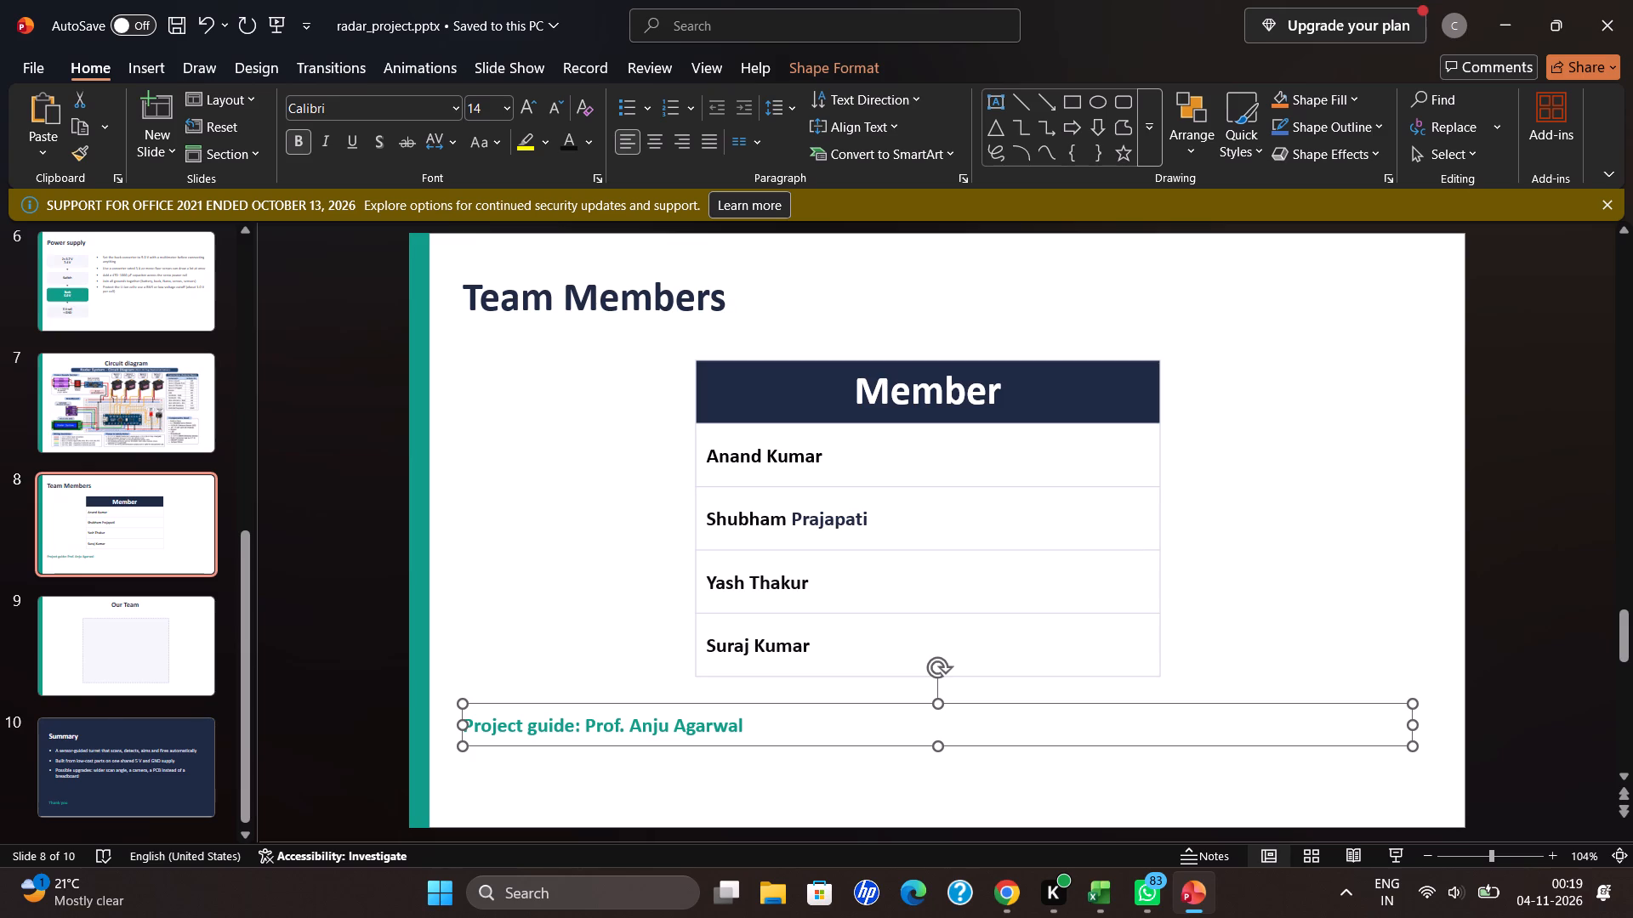
click(1529, 491)
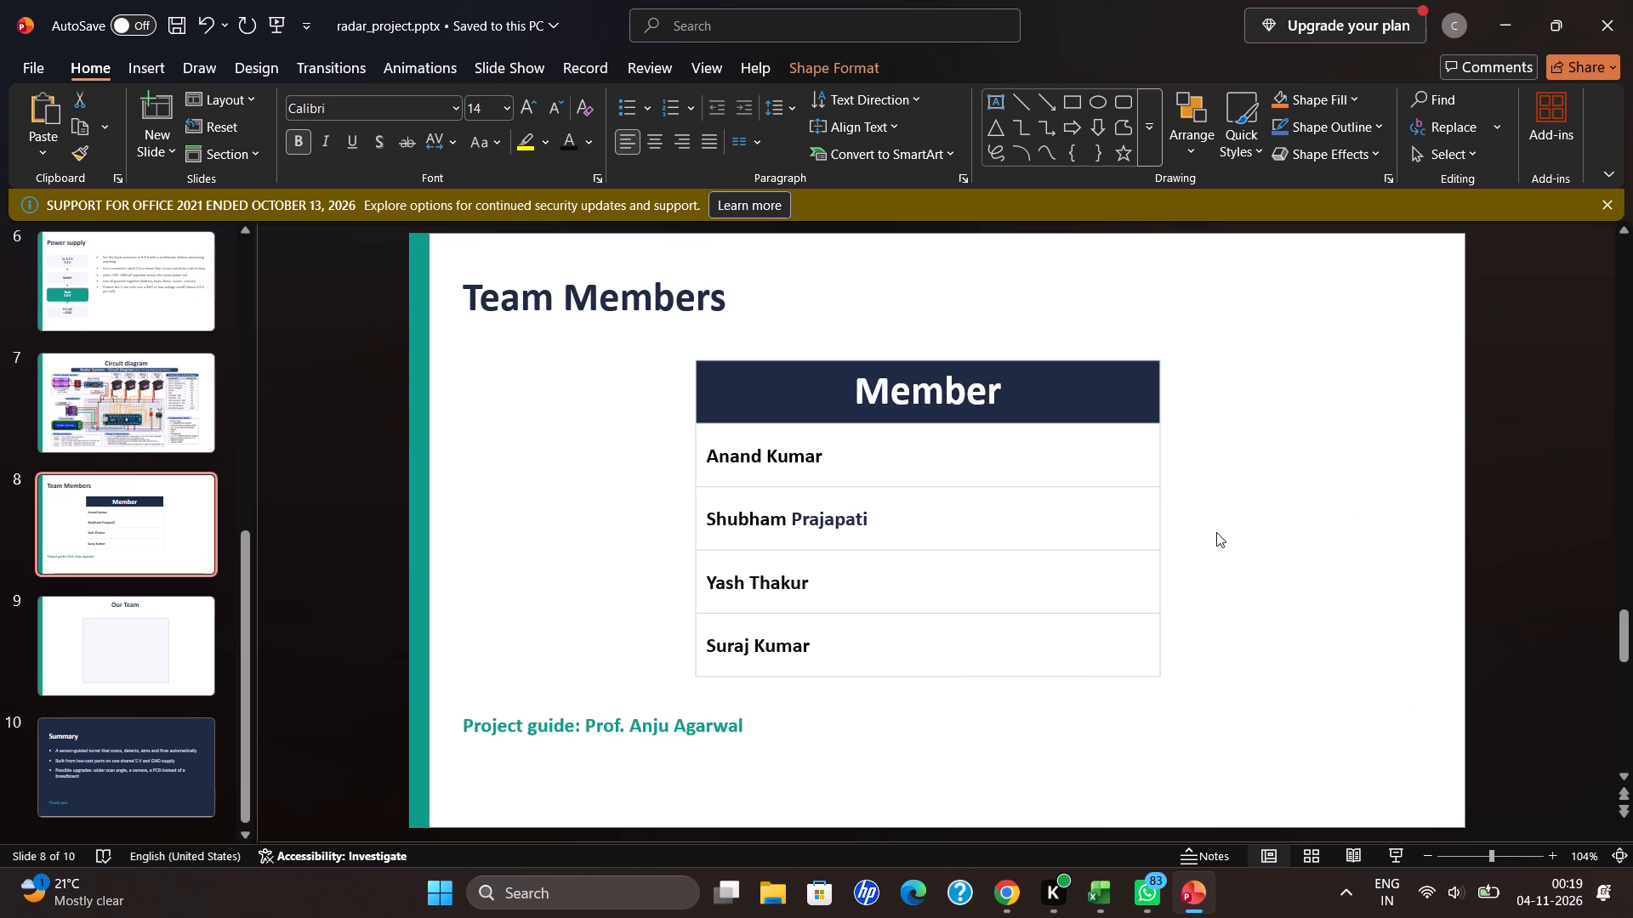
Look back through the slides from Team Members towards the start, and on to the closing Summary slide.
scroll(1094, 450, up, 2)
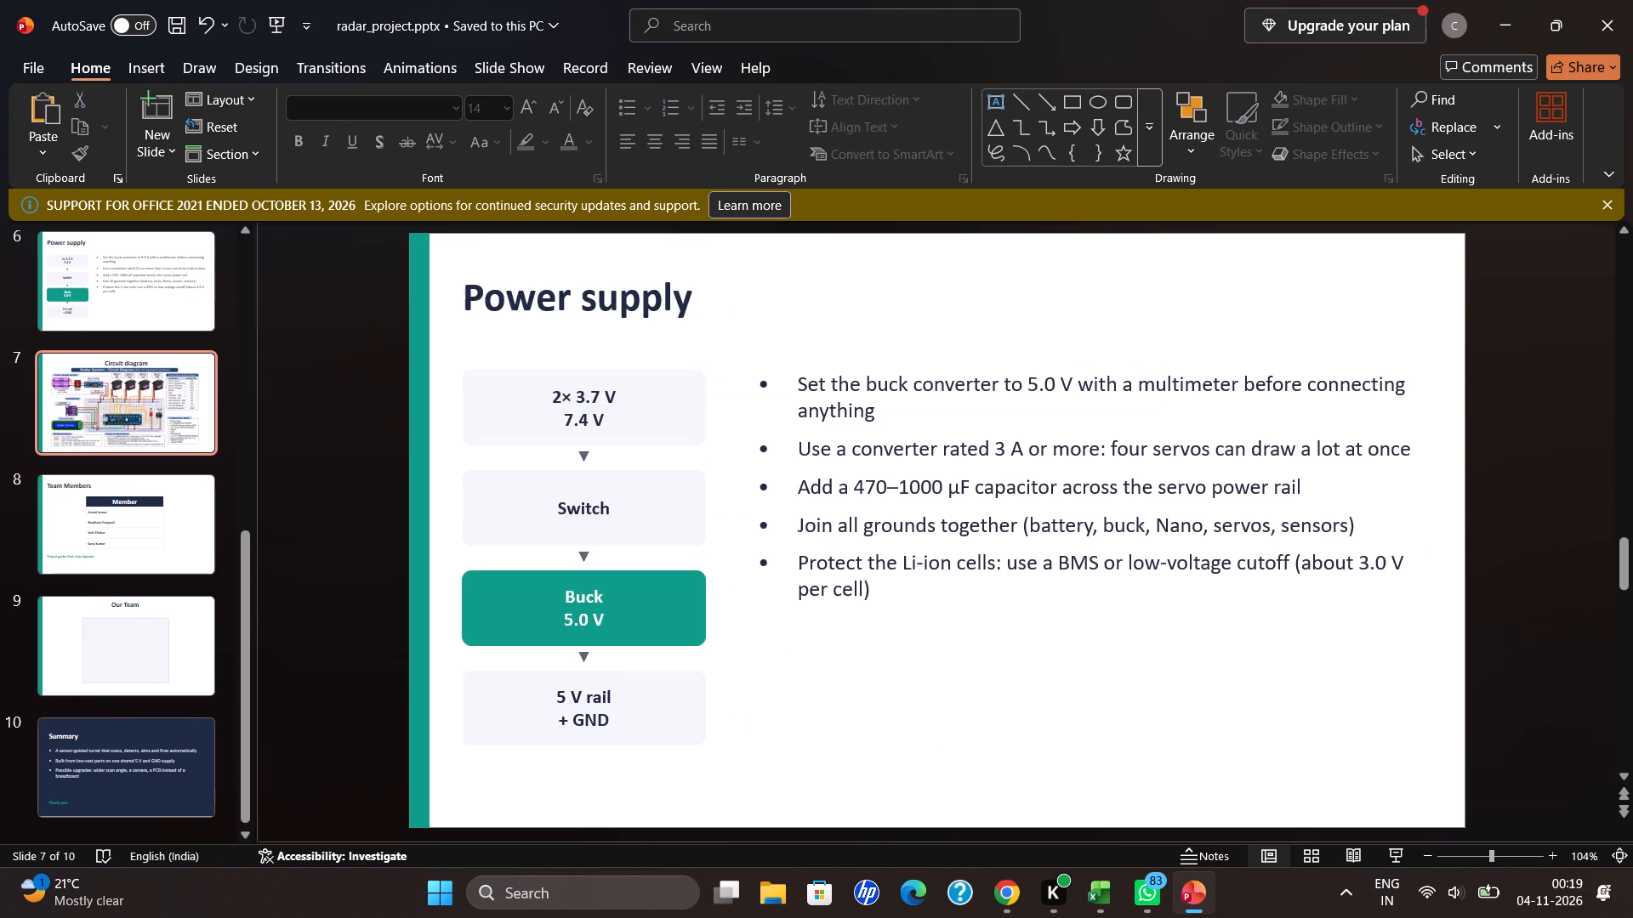
scroll(935, 501, up, 1)
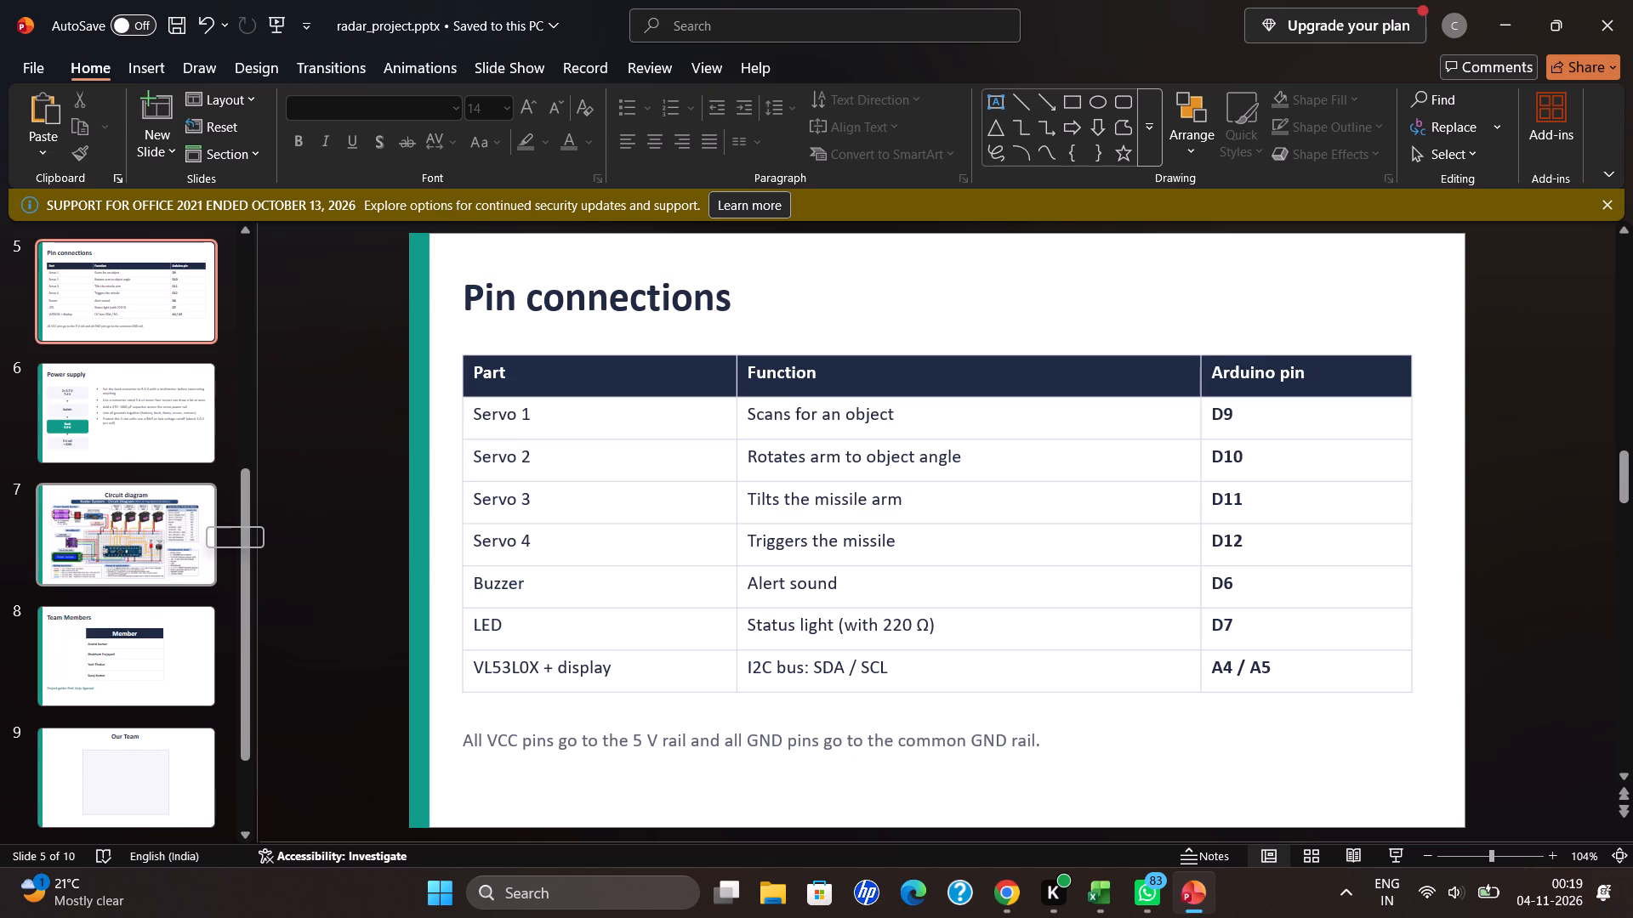
scroll(1526, 558, up, 1)
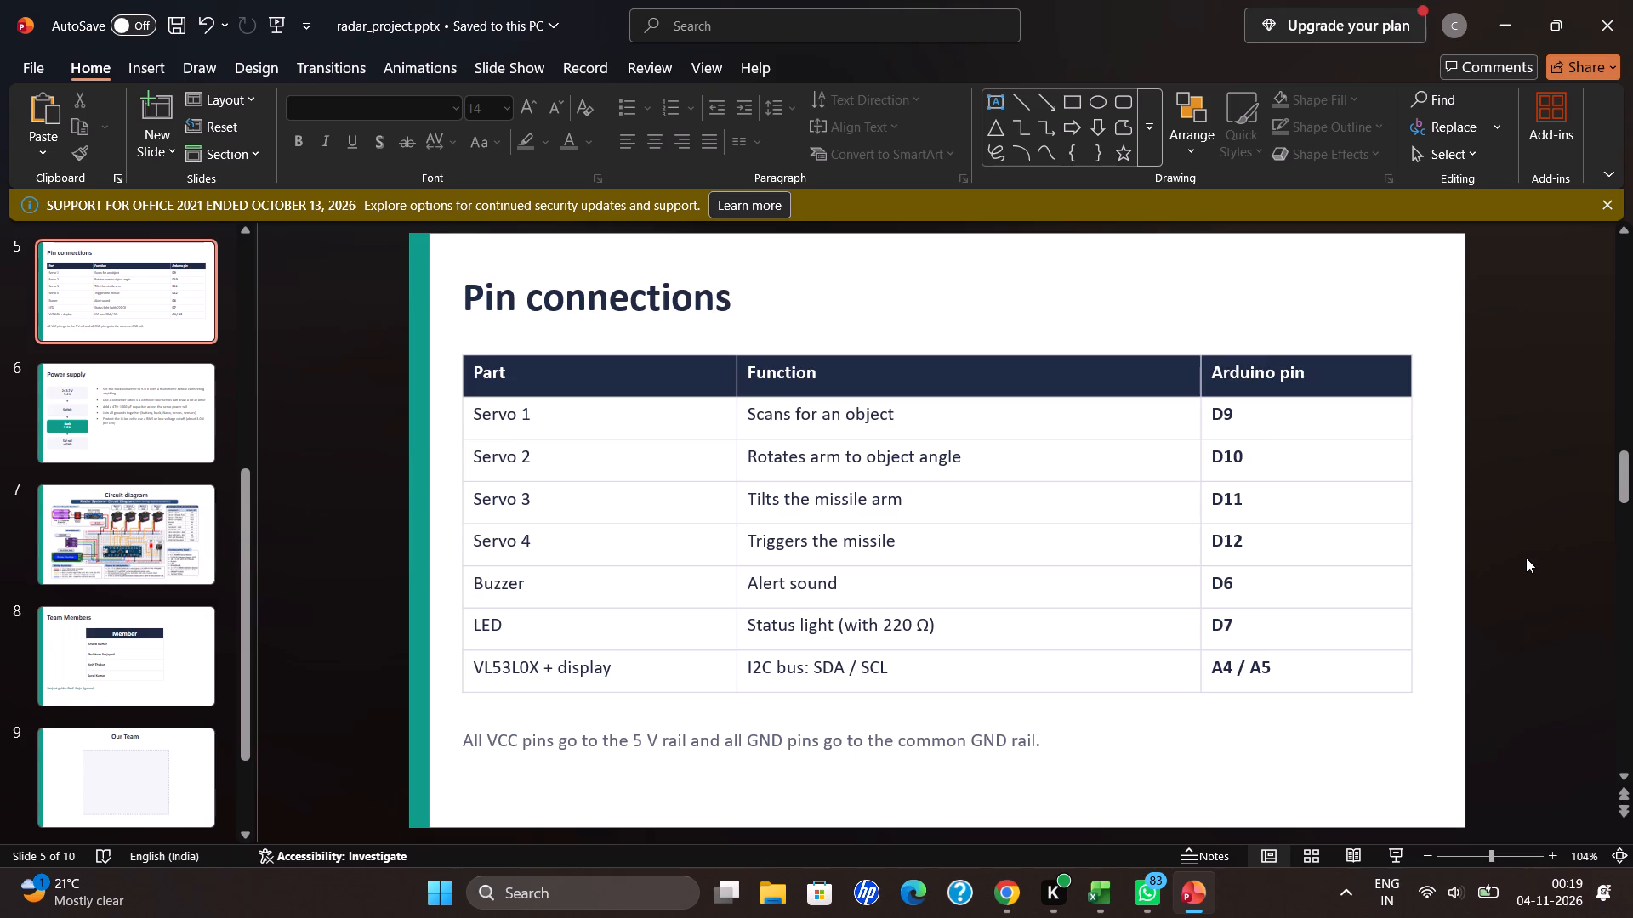
scroll(1526, 558, up, 4)
scroll(1526, 557, down, 5)
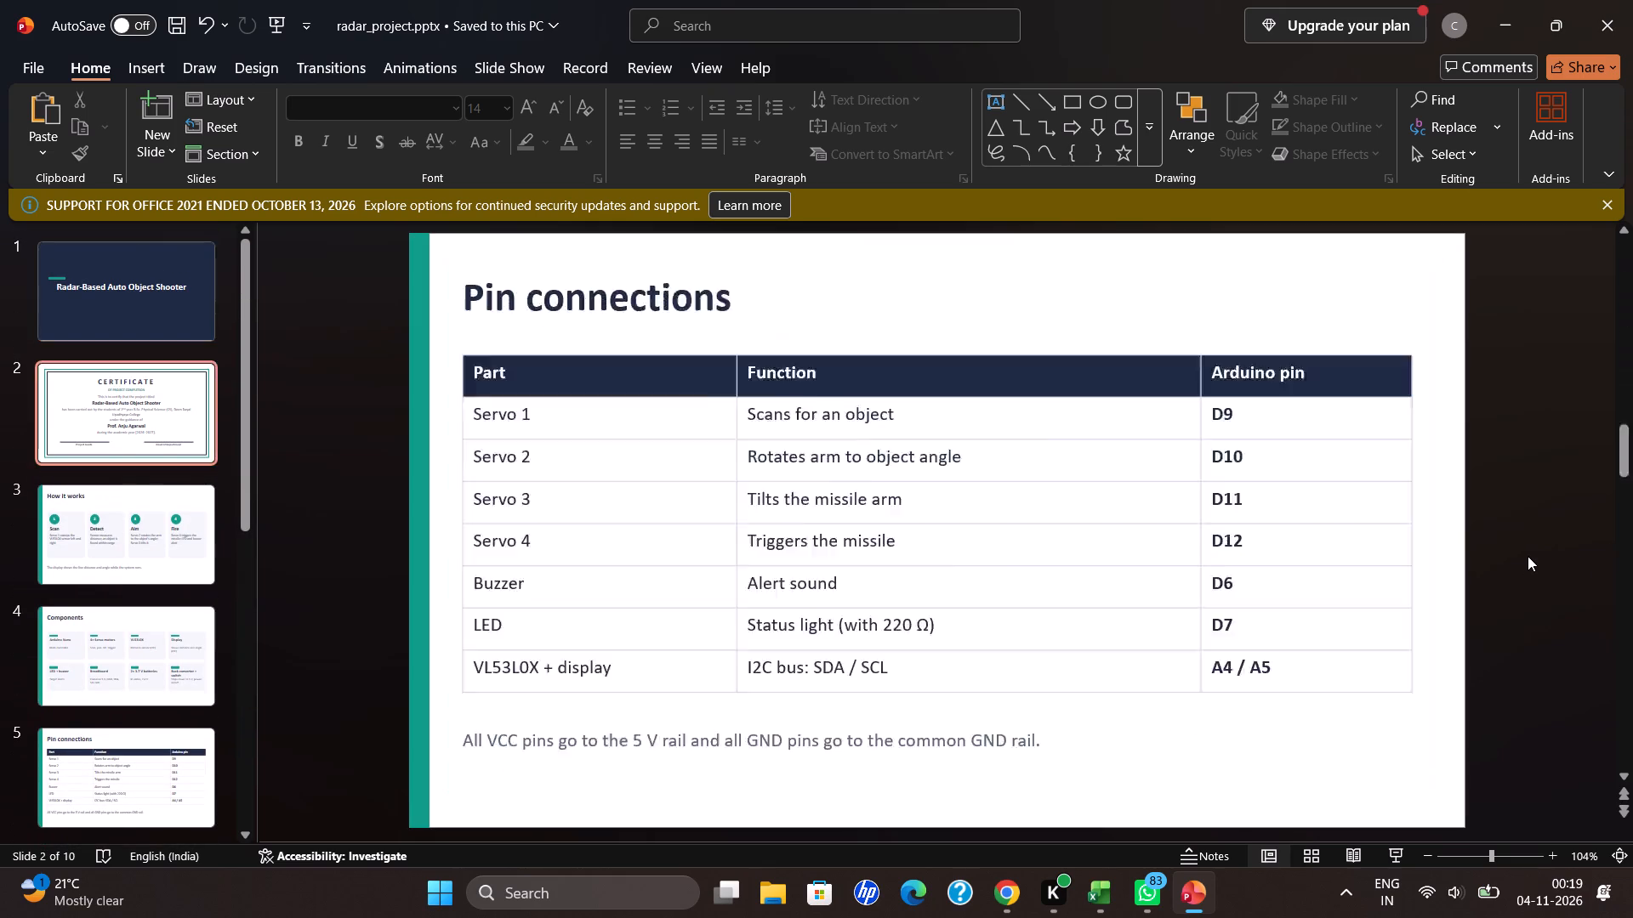
scroll(1528, 555, down, 3)
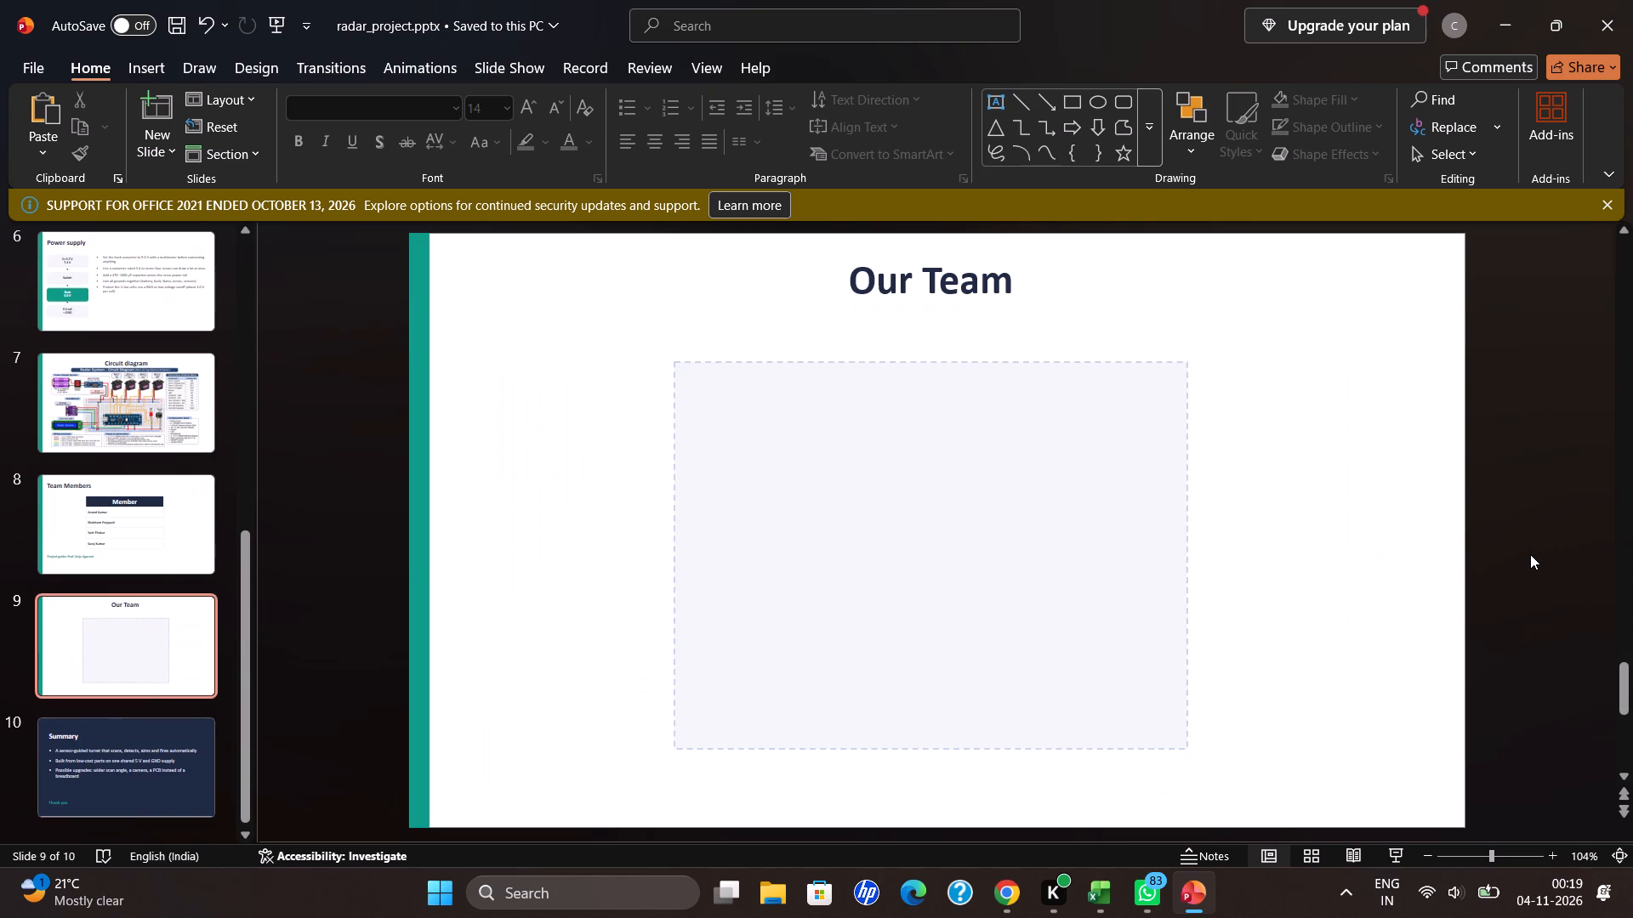
scroll(1530, 554, down, 2)
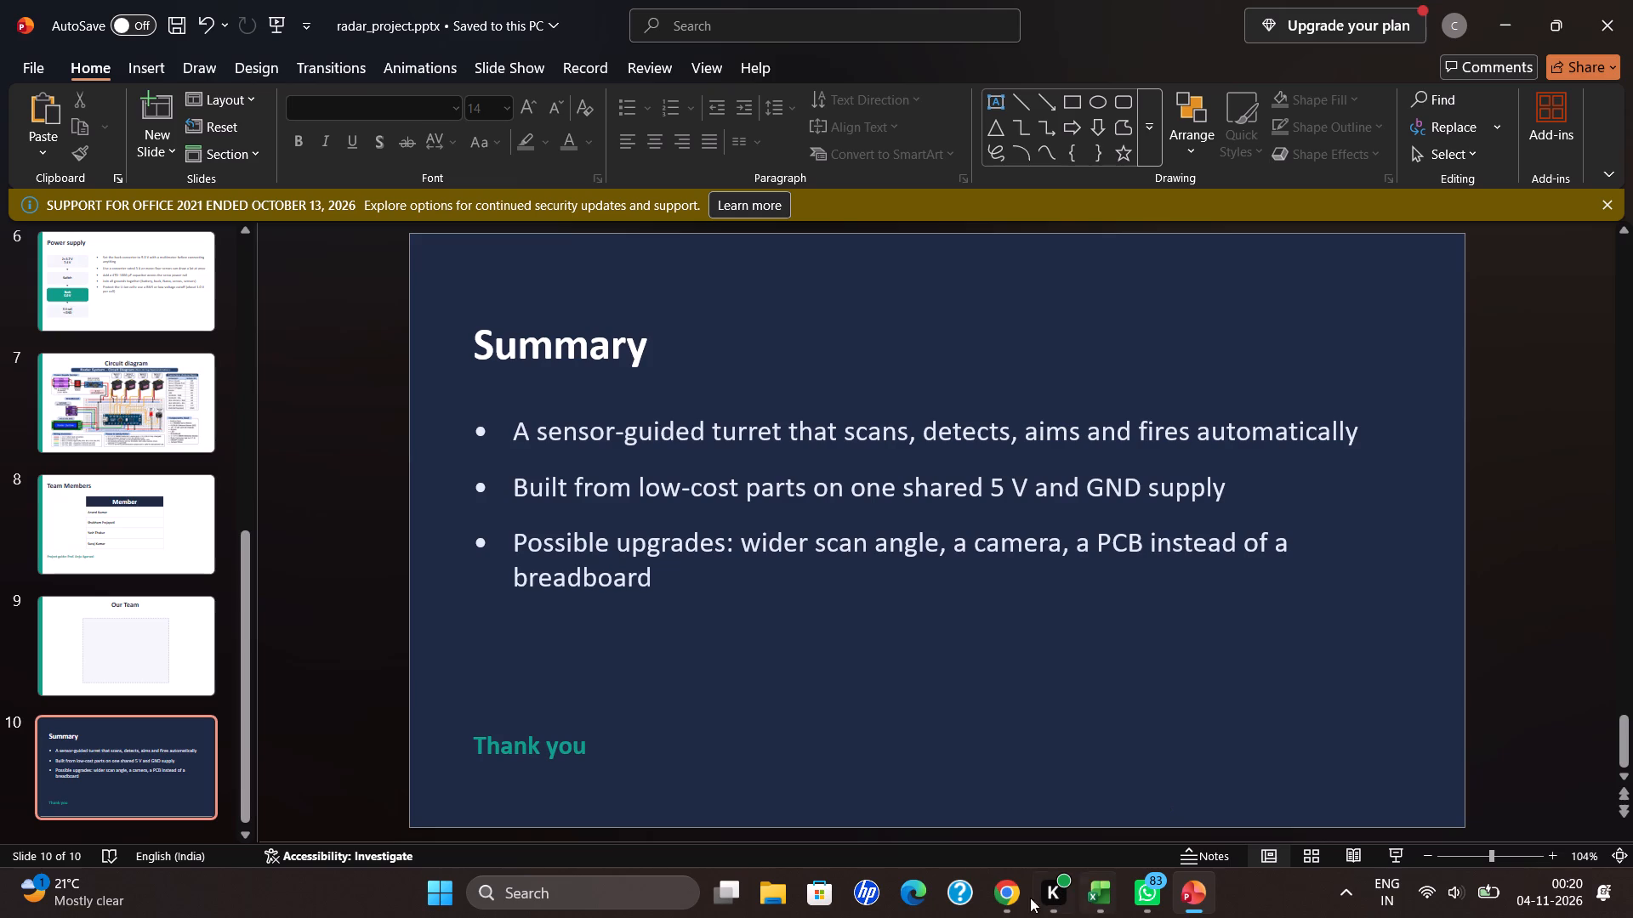
Switch to Chrome, search Google for "how we can add video in ppt" and read the expanded AI overview's instructions.
click(1004, 894)
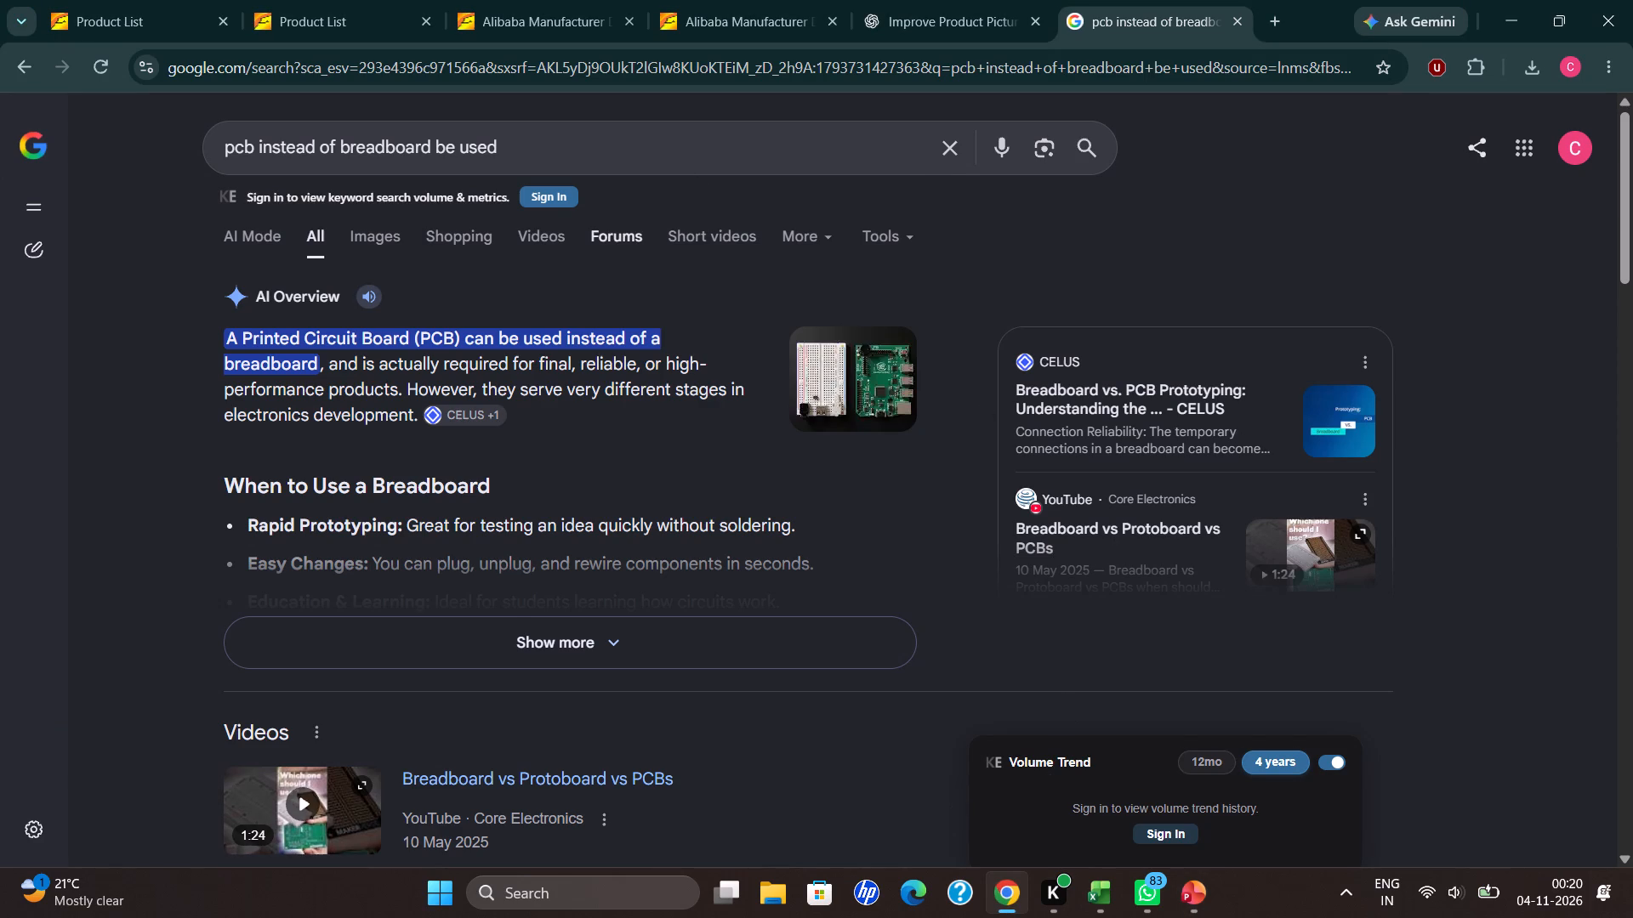
click(947, 144)
click(775, 156)
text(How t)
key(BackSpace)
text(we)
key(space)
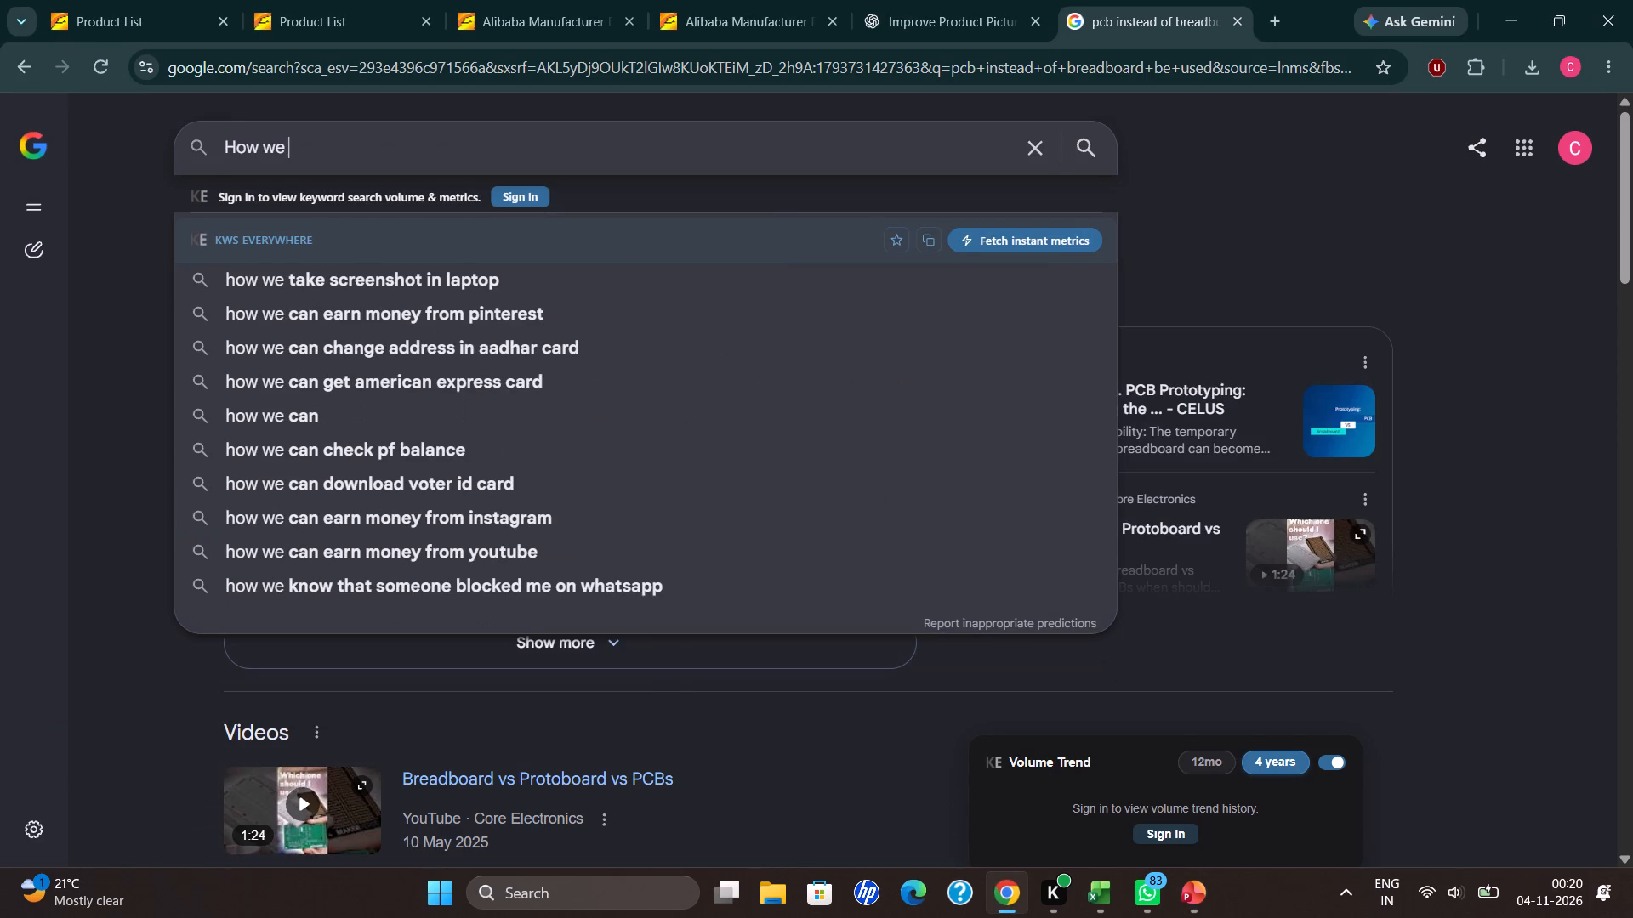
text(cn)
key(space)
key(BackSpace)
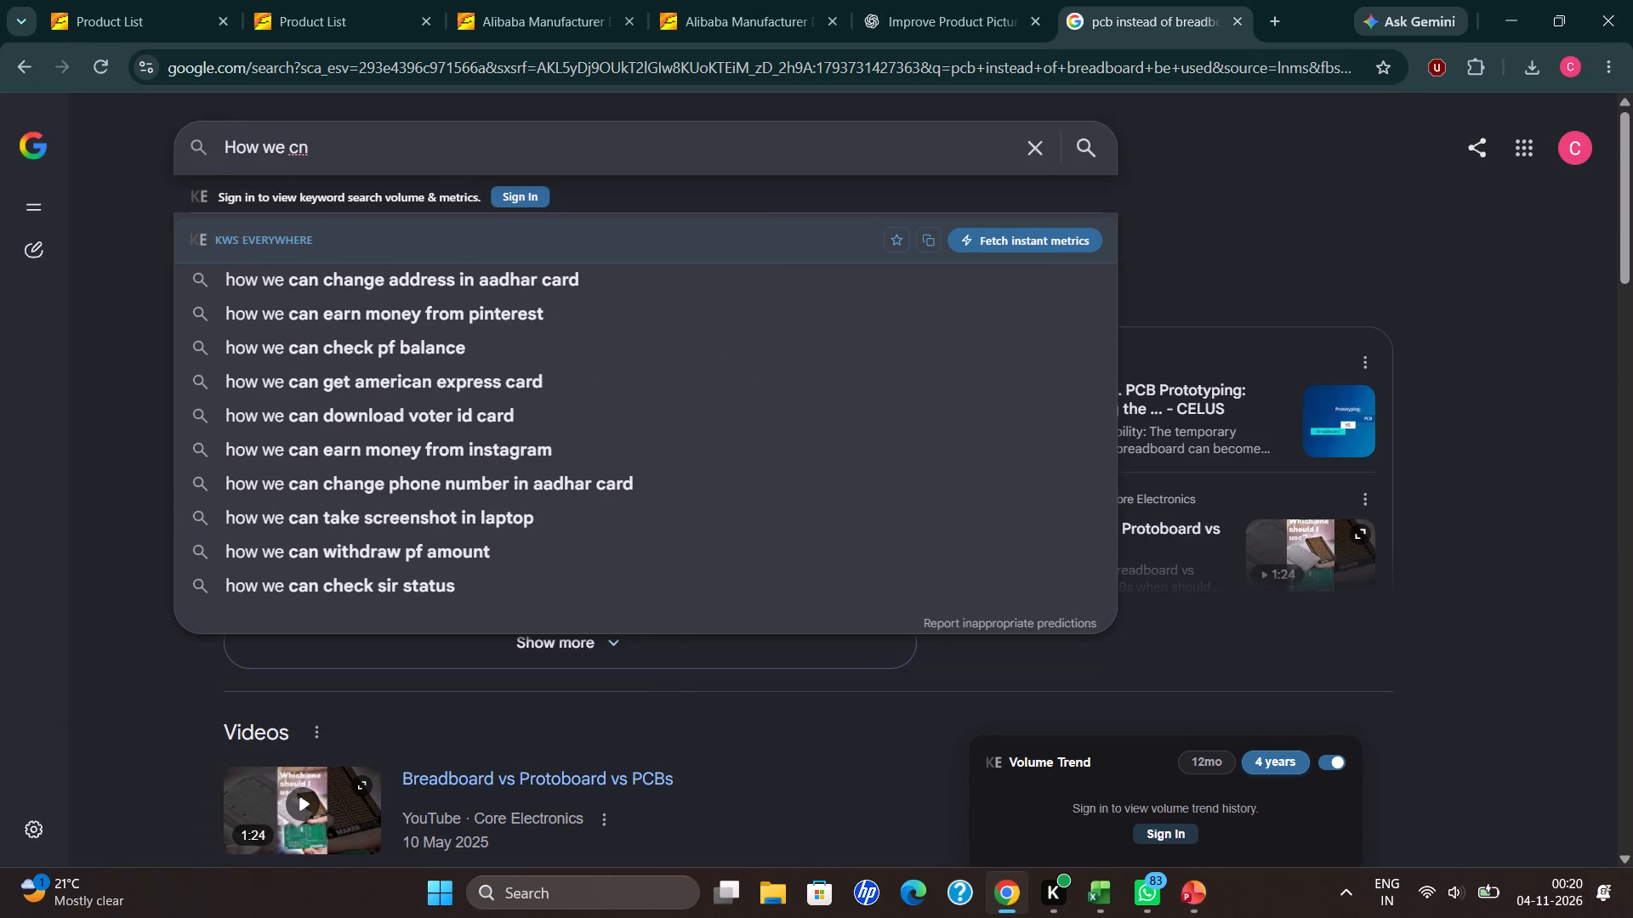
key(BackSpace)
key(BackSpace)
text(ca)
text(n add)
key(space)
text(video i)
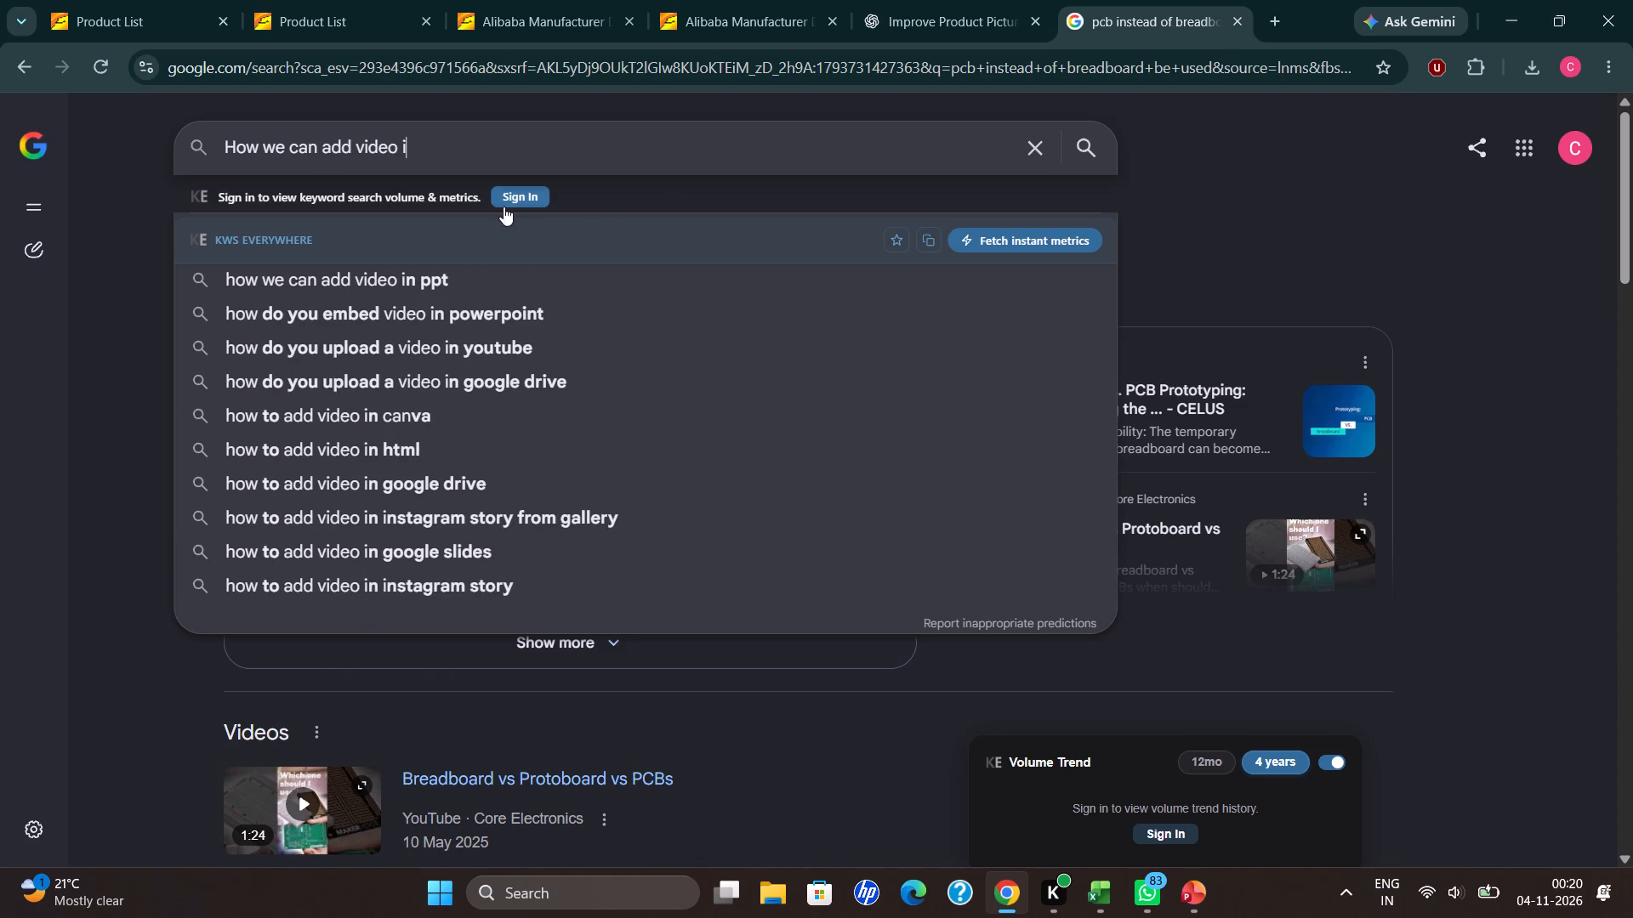
click(438, 270)
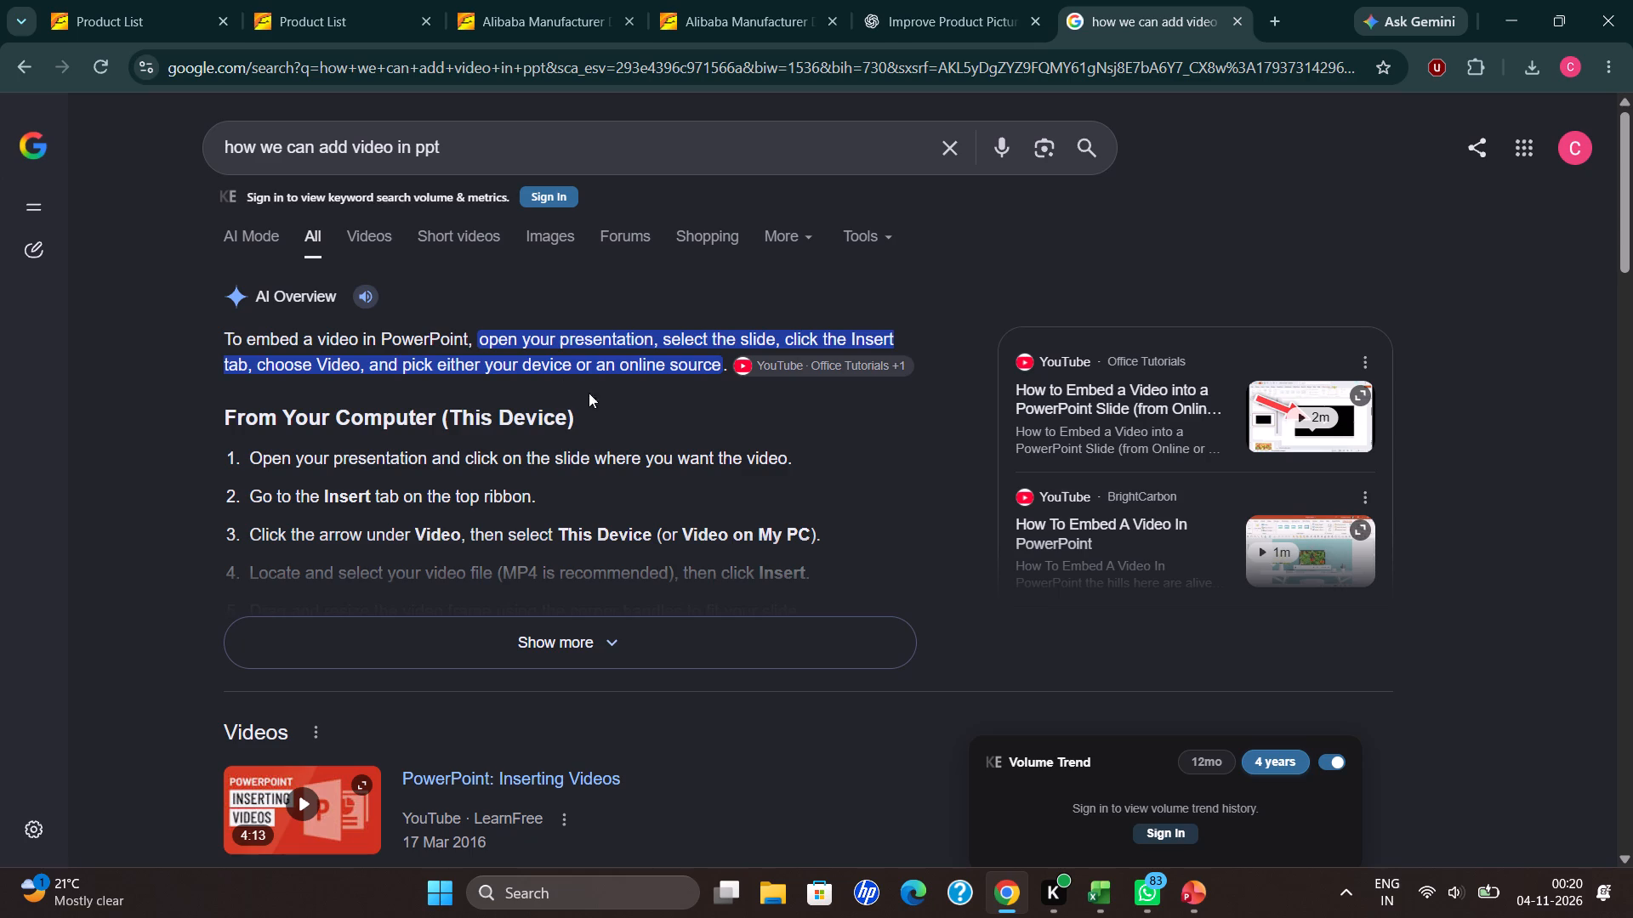
click(461, 637)
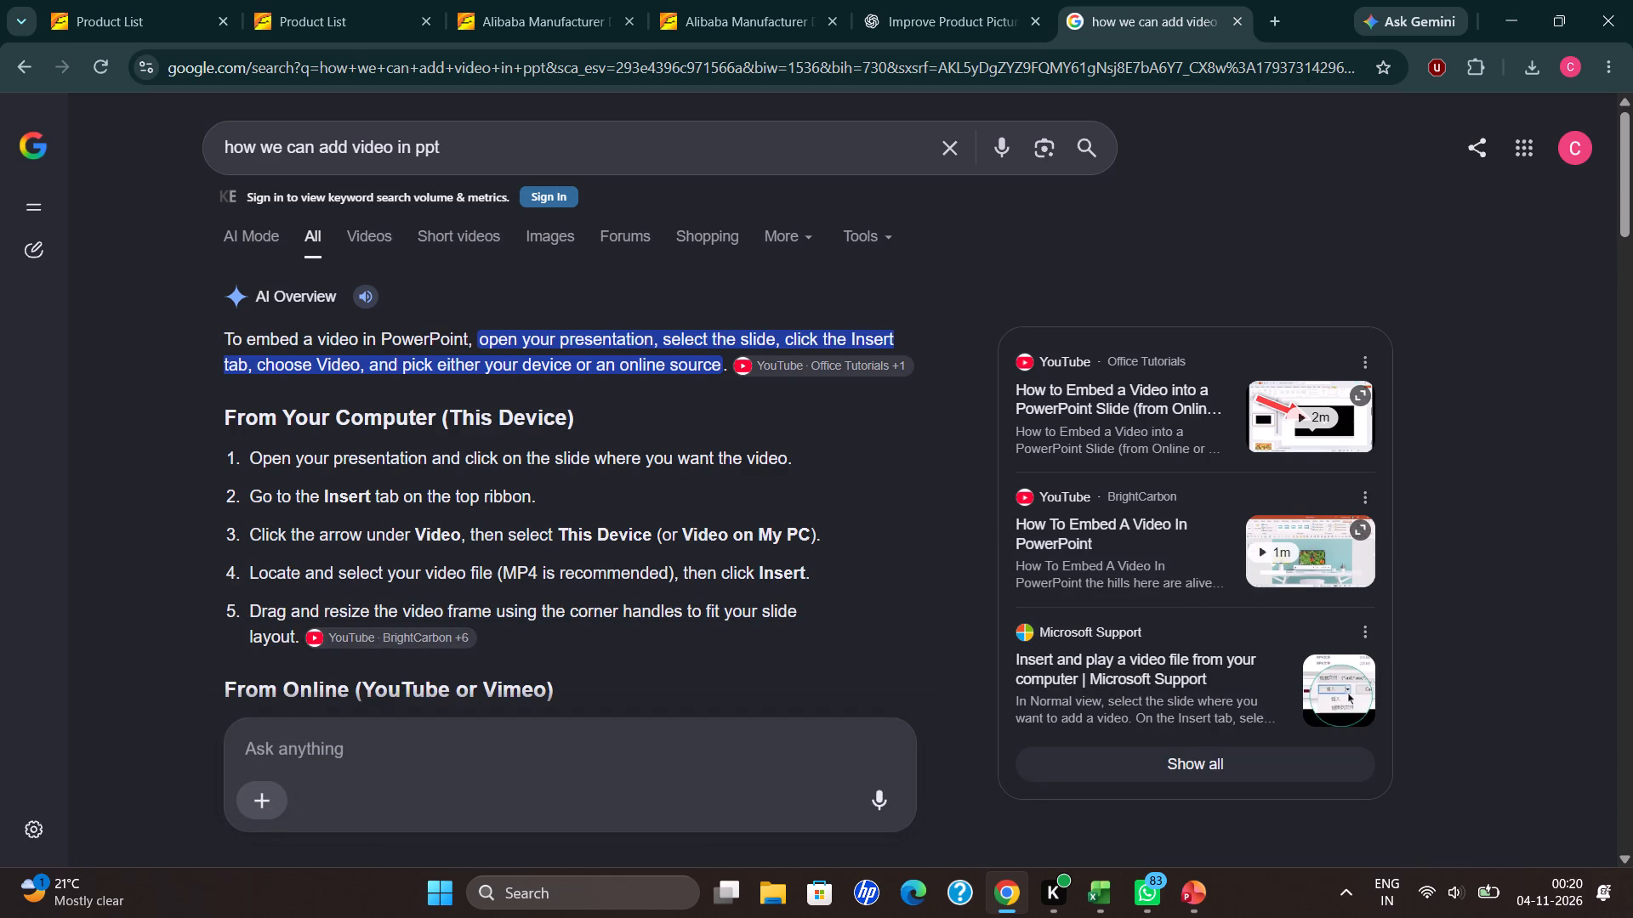
scroll(595, 528, down, 1)
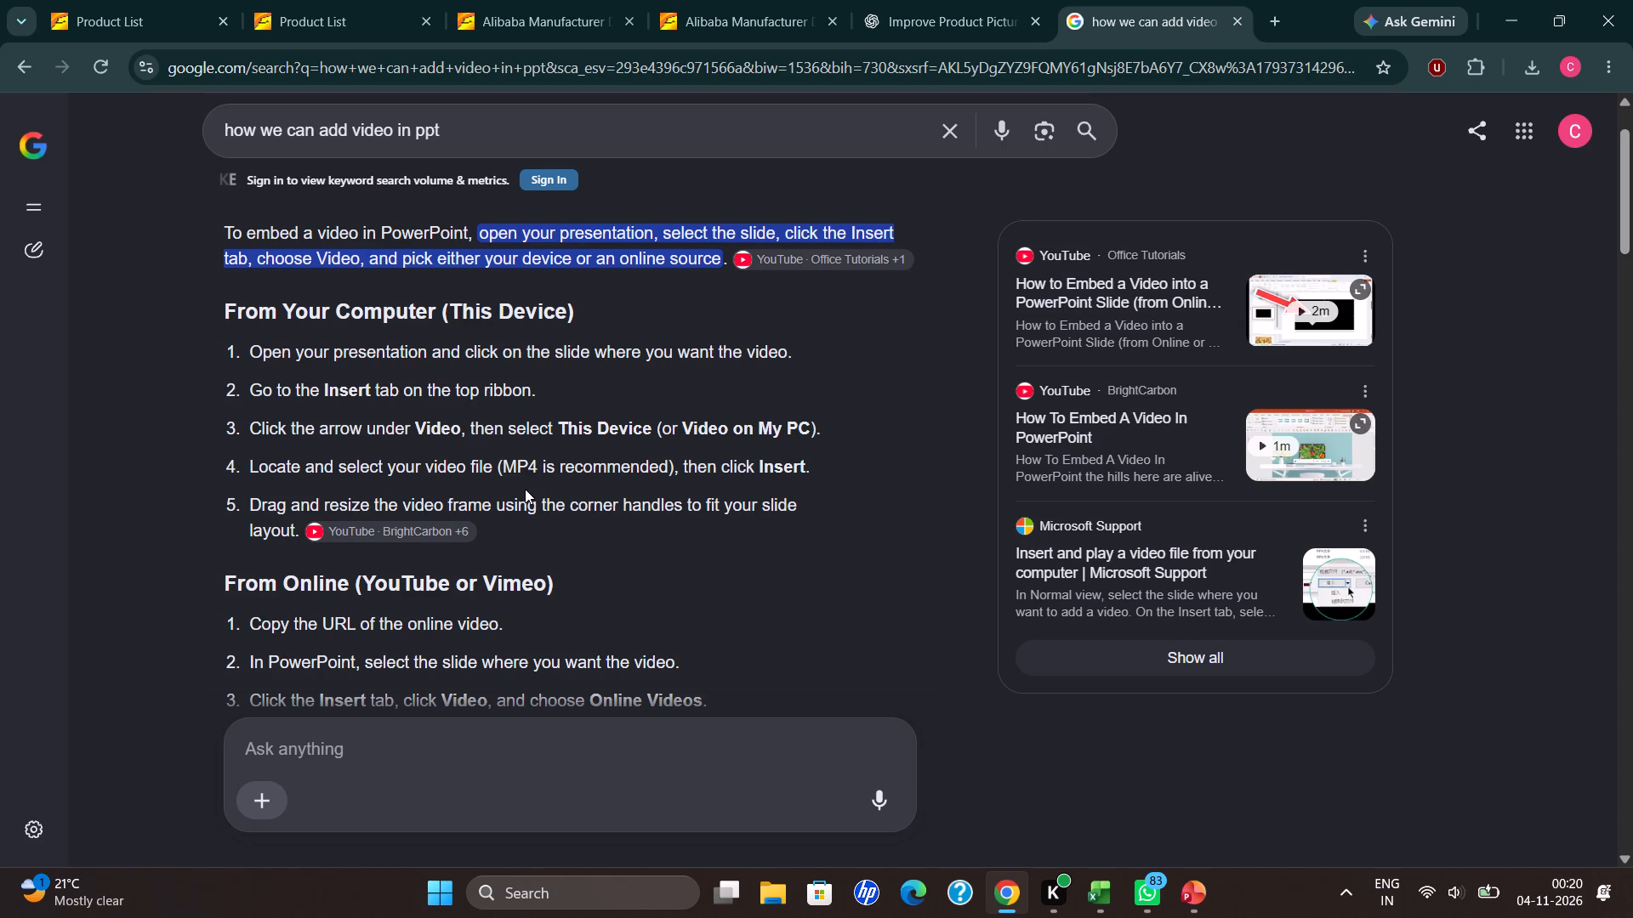
Return to PowerPoint and insert a new blank slide between the Our Team and Summary slides.
click(1186, 897)
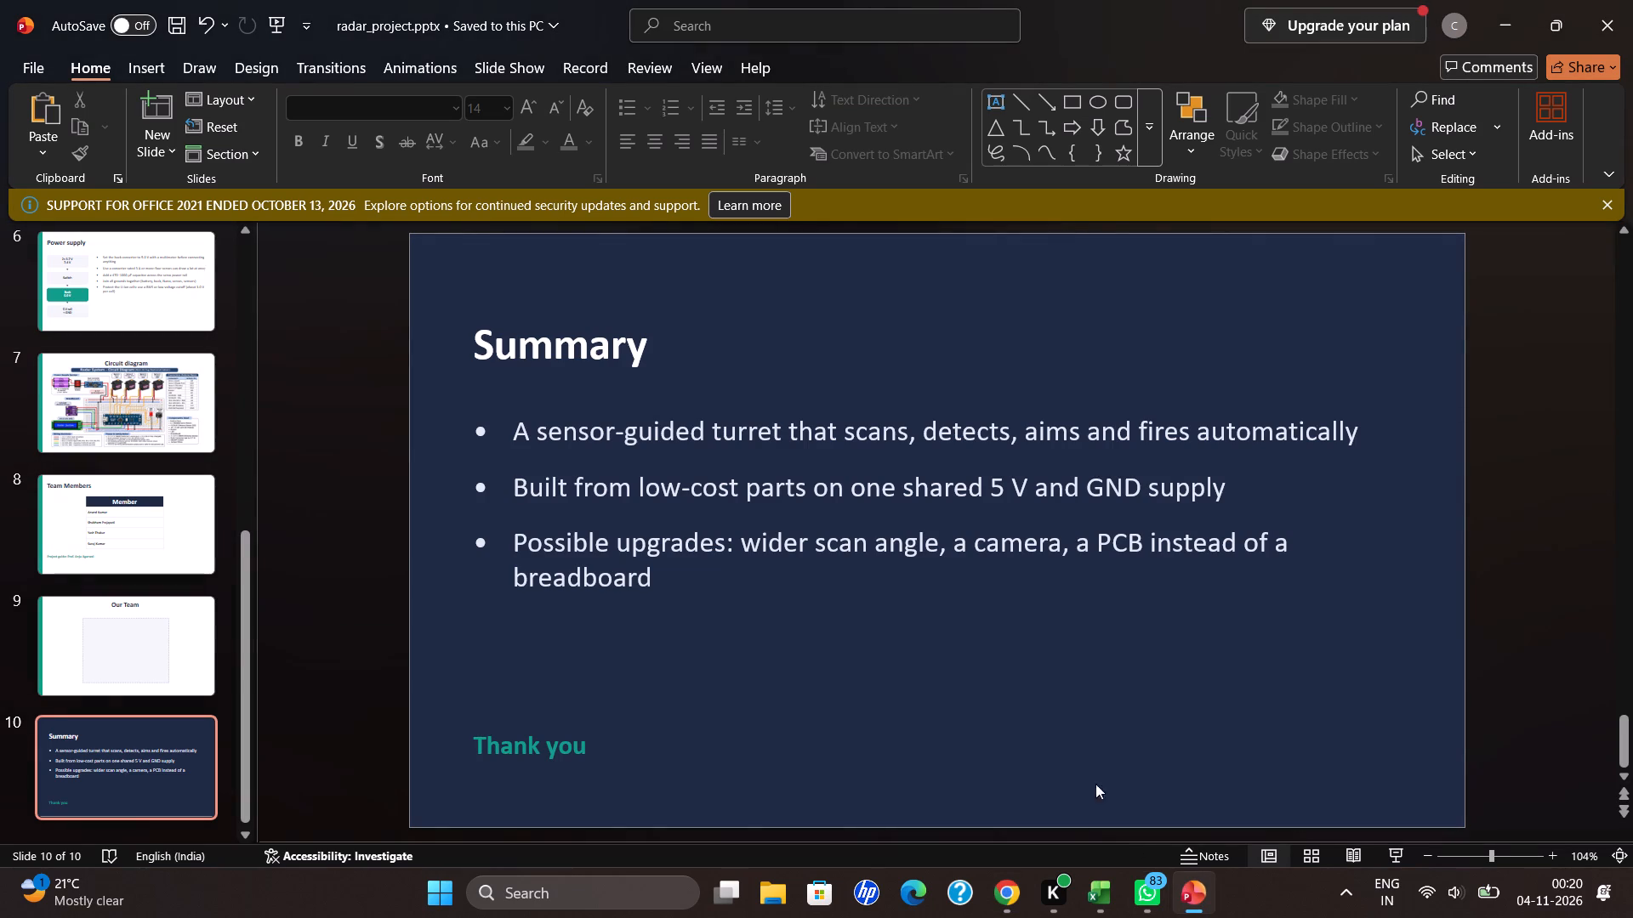
scroll(1139, 691, down, 1)
right_click(202, 705)
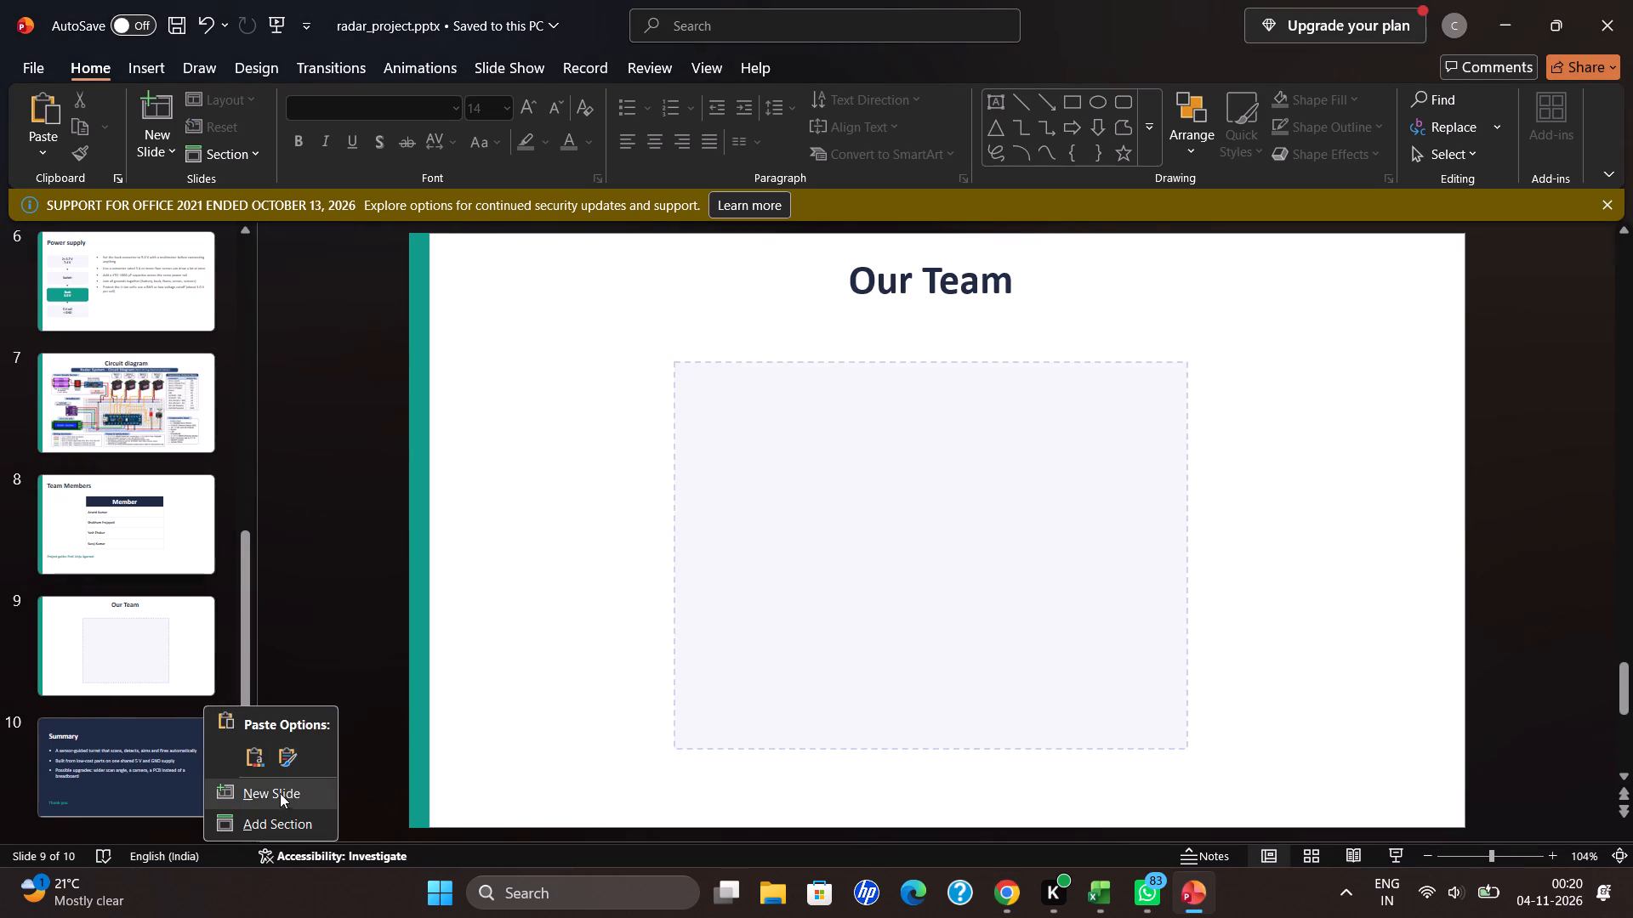
click(279, 795)
click(788, 511)
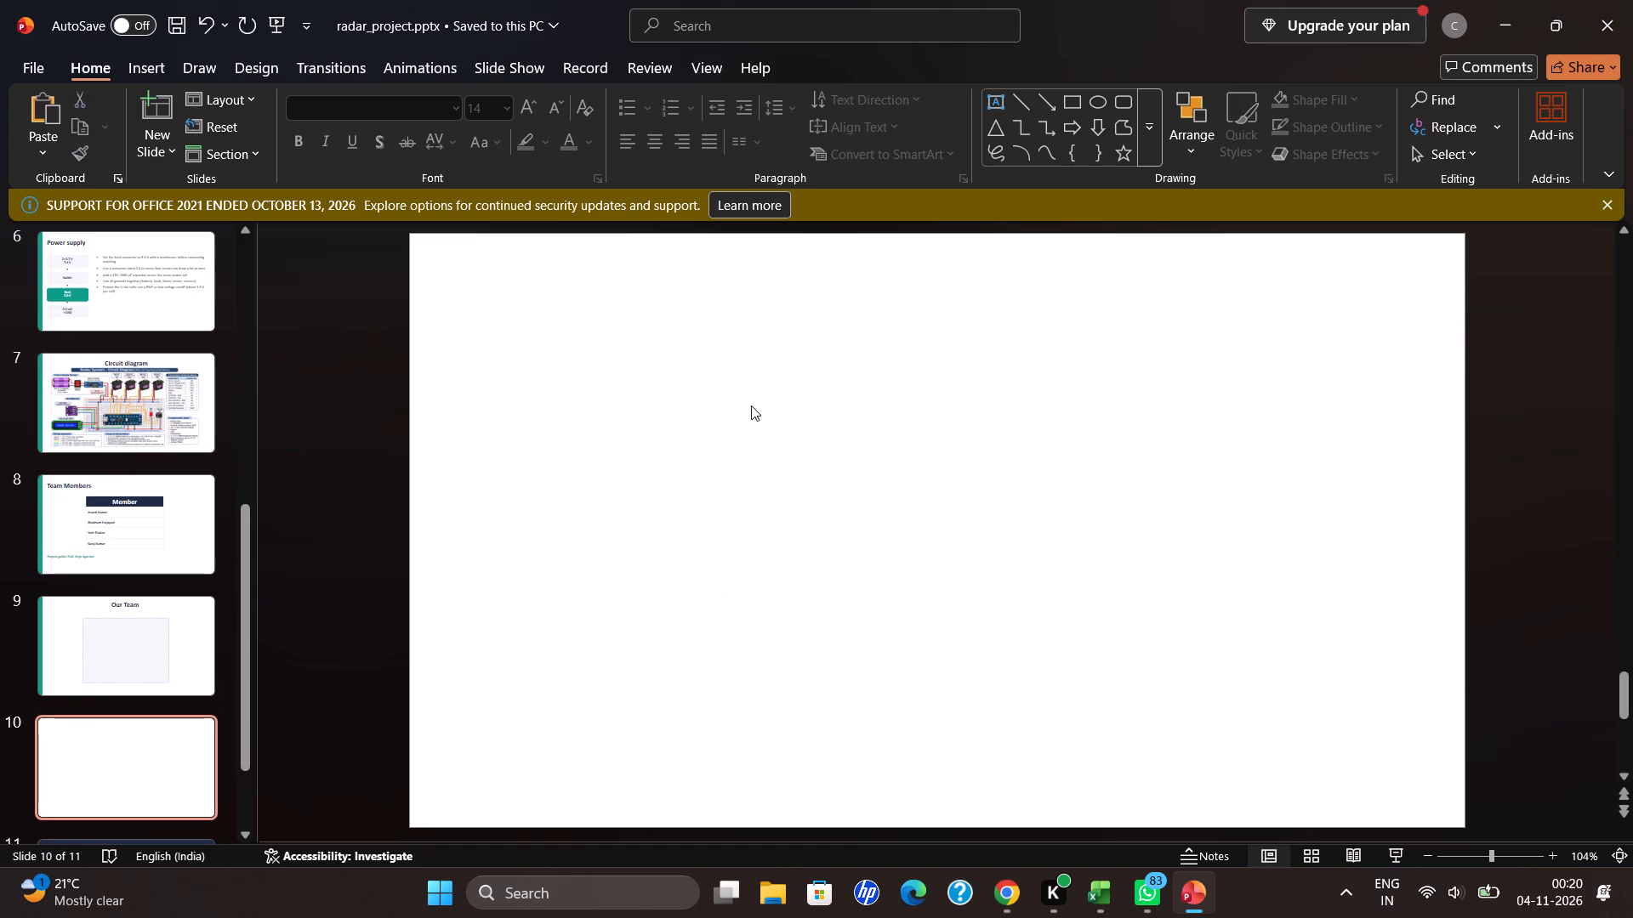
right_click(738, 395)
click(1093, 524)
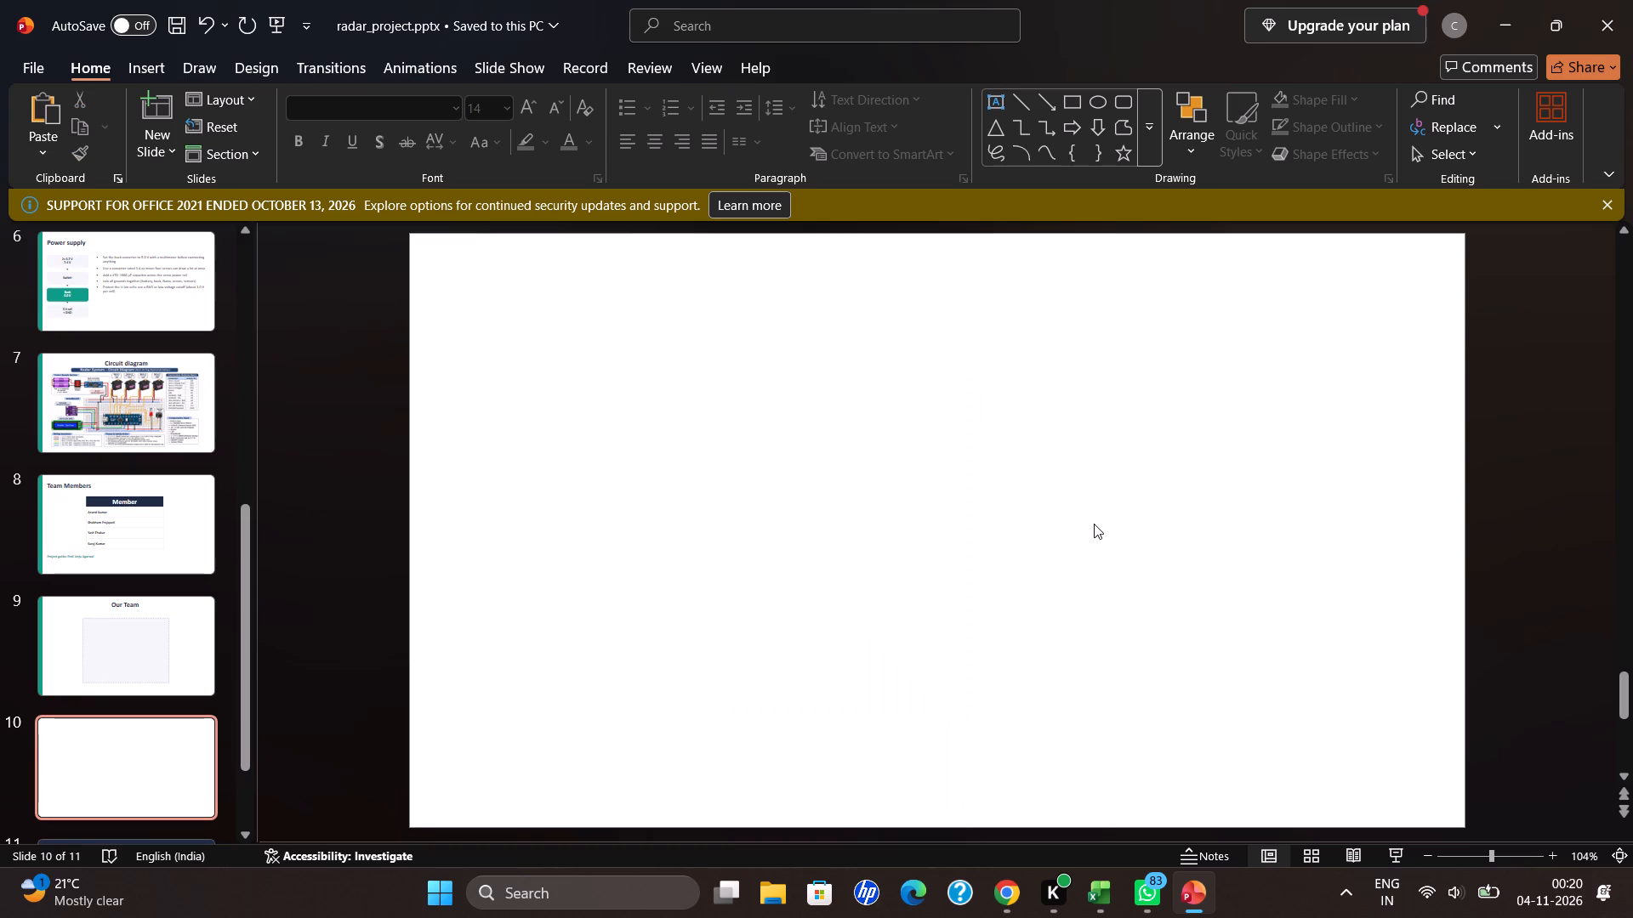
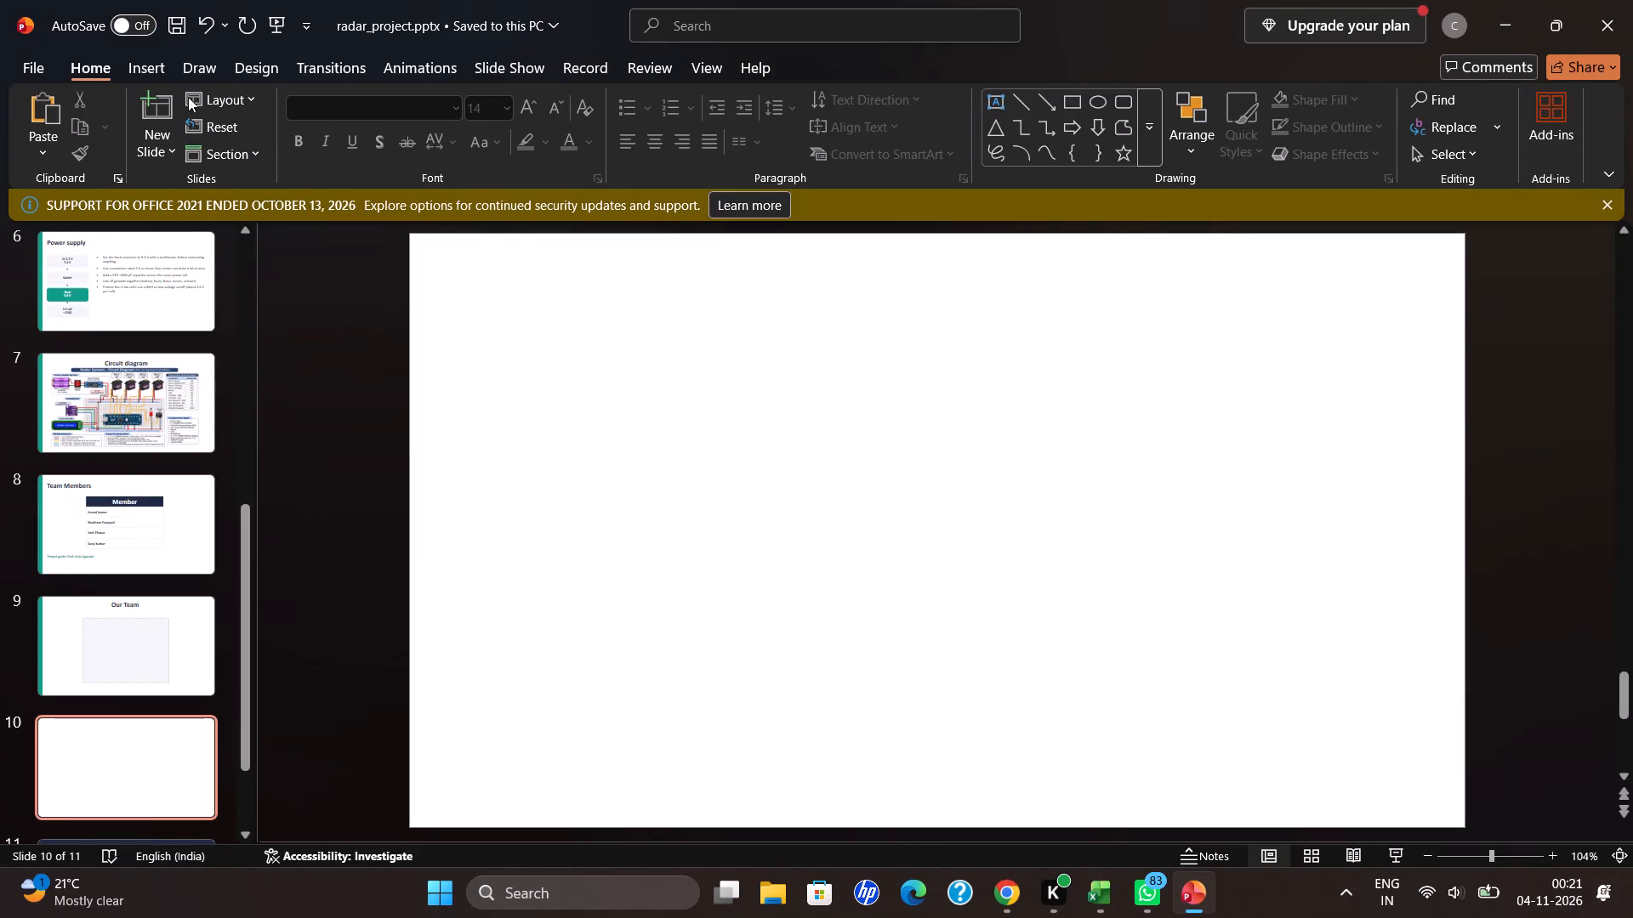
Insert the video "WhatsApp Video 2026-11-04 at 00.21.16.mp4" from the Desktop folder onto blank slide 10 and deselect it.
click(146, 72)
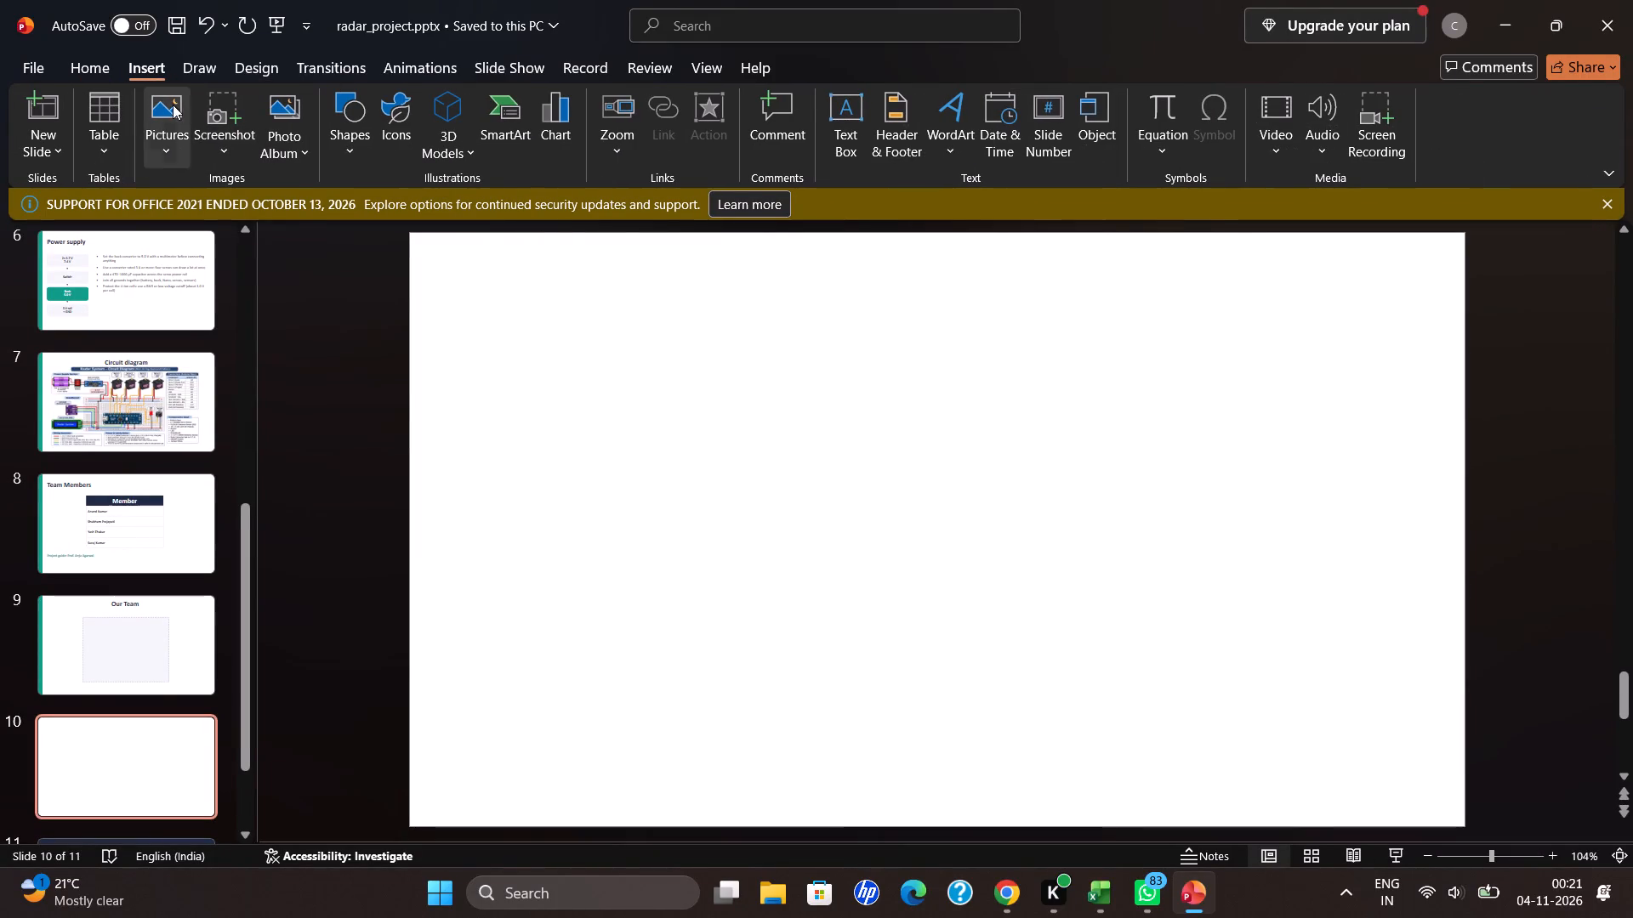
click(173, 105)
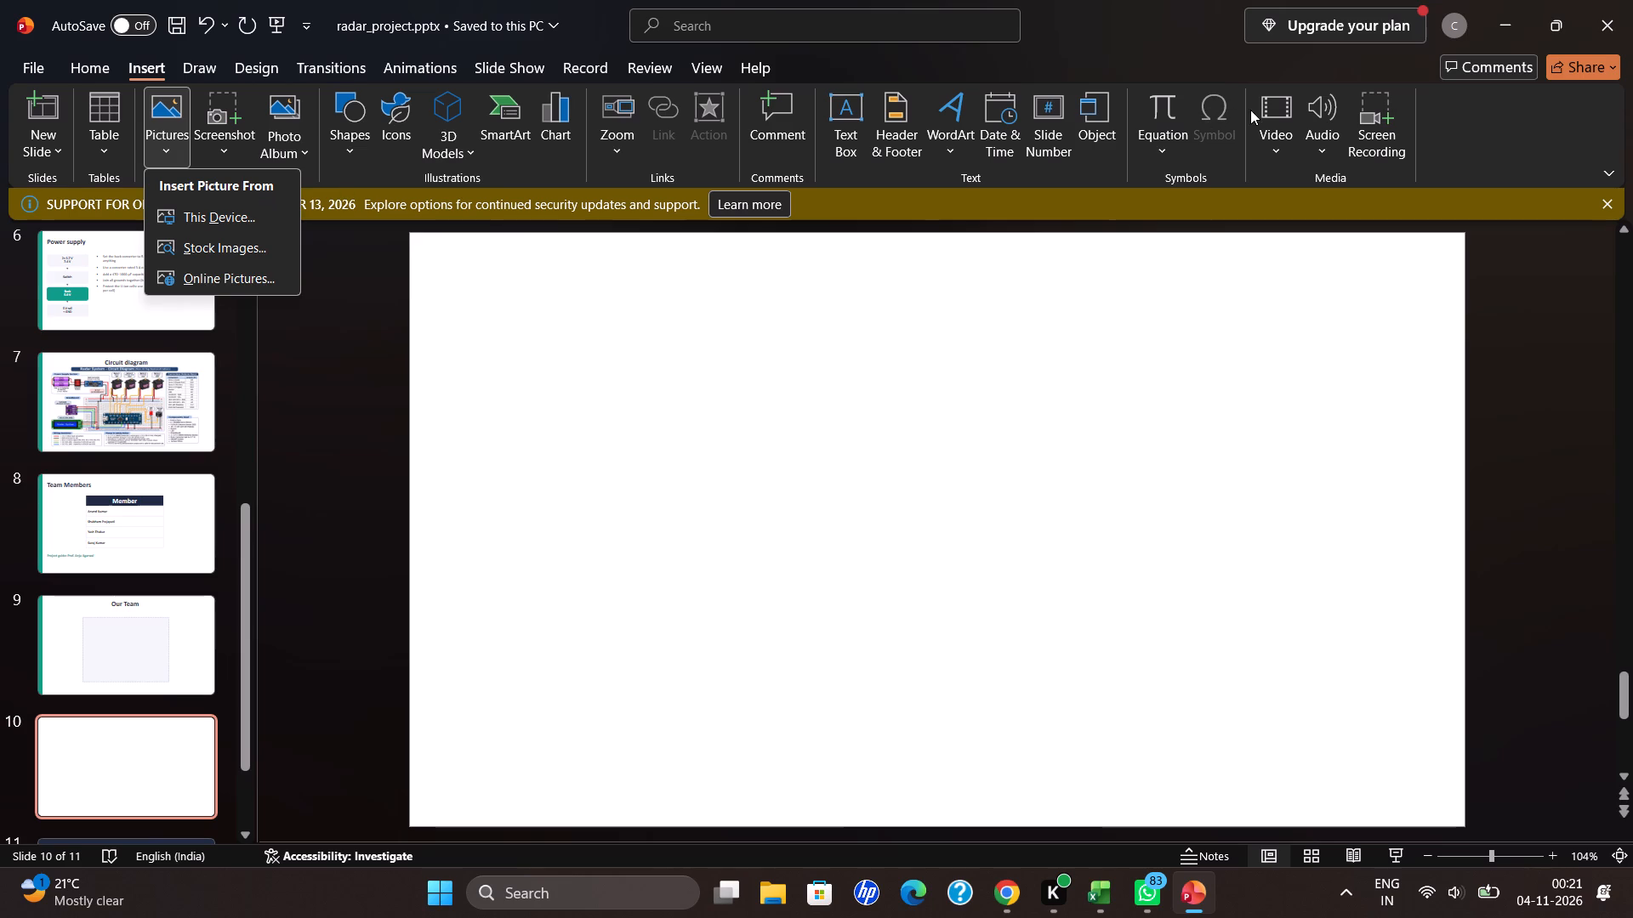
click(1194, 349)
click(1277, 139)
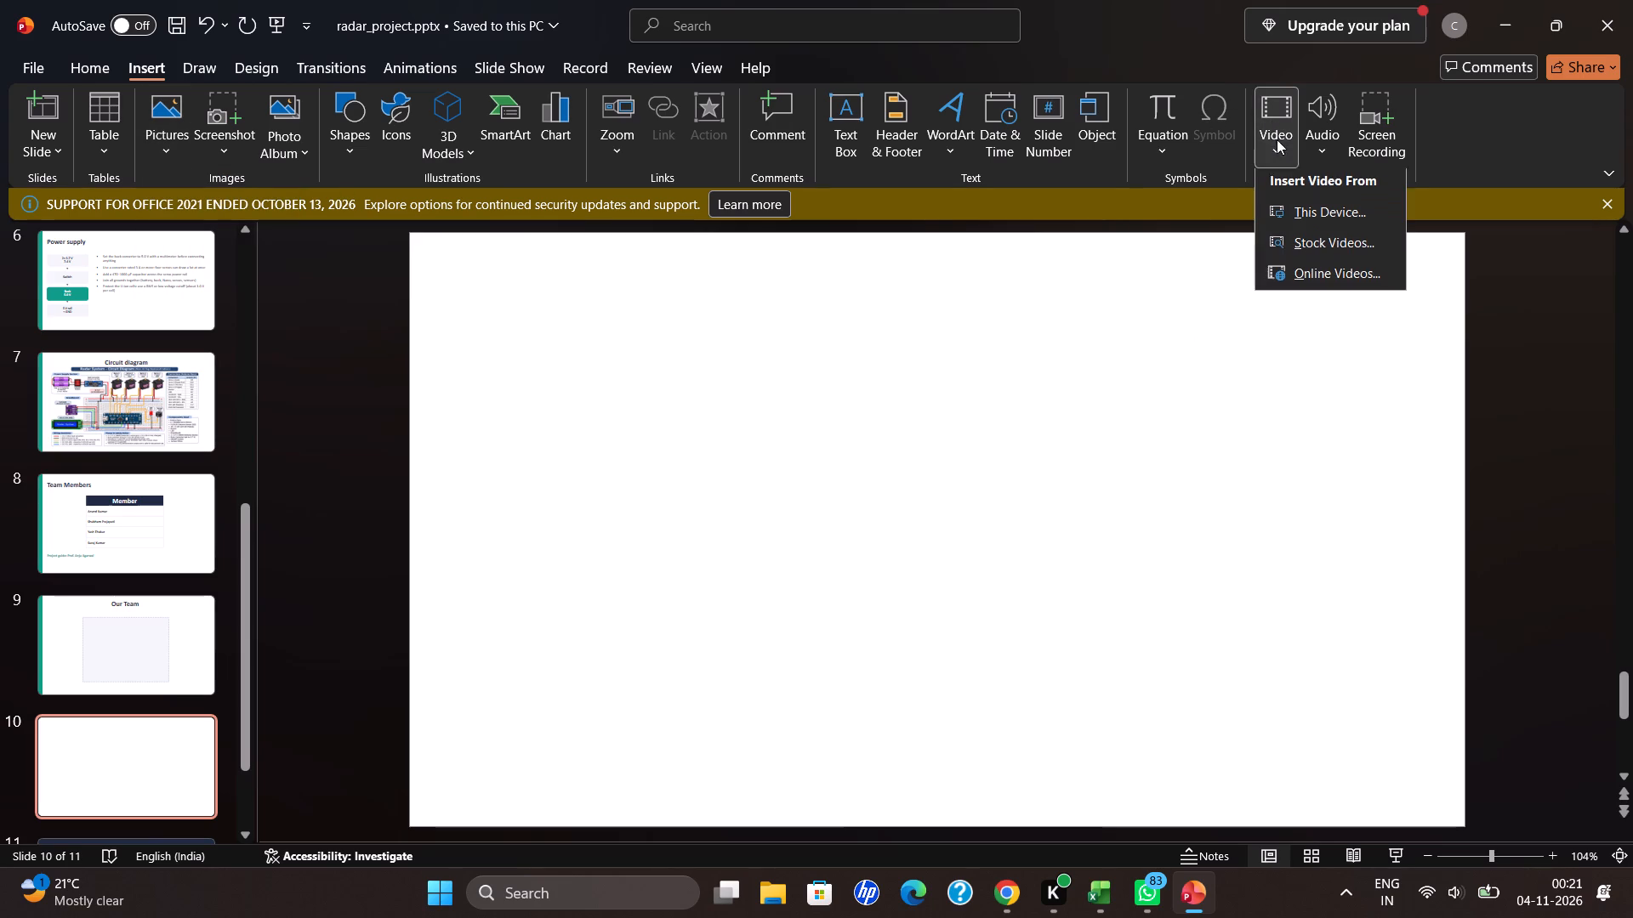
click(1291, 212)
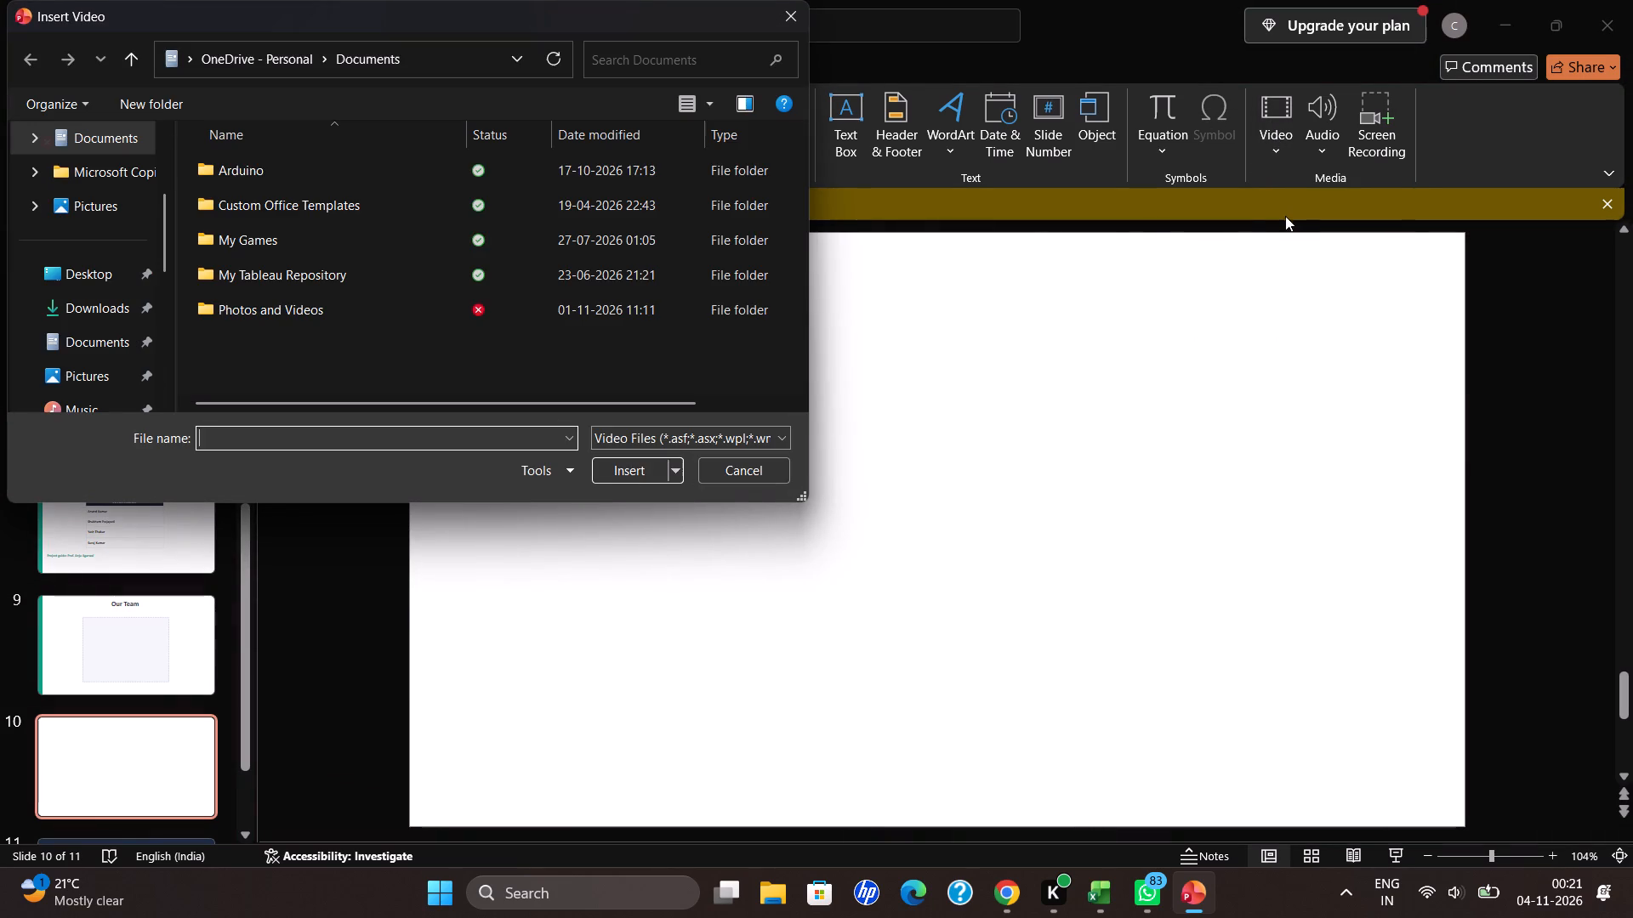
click(88, 272)
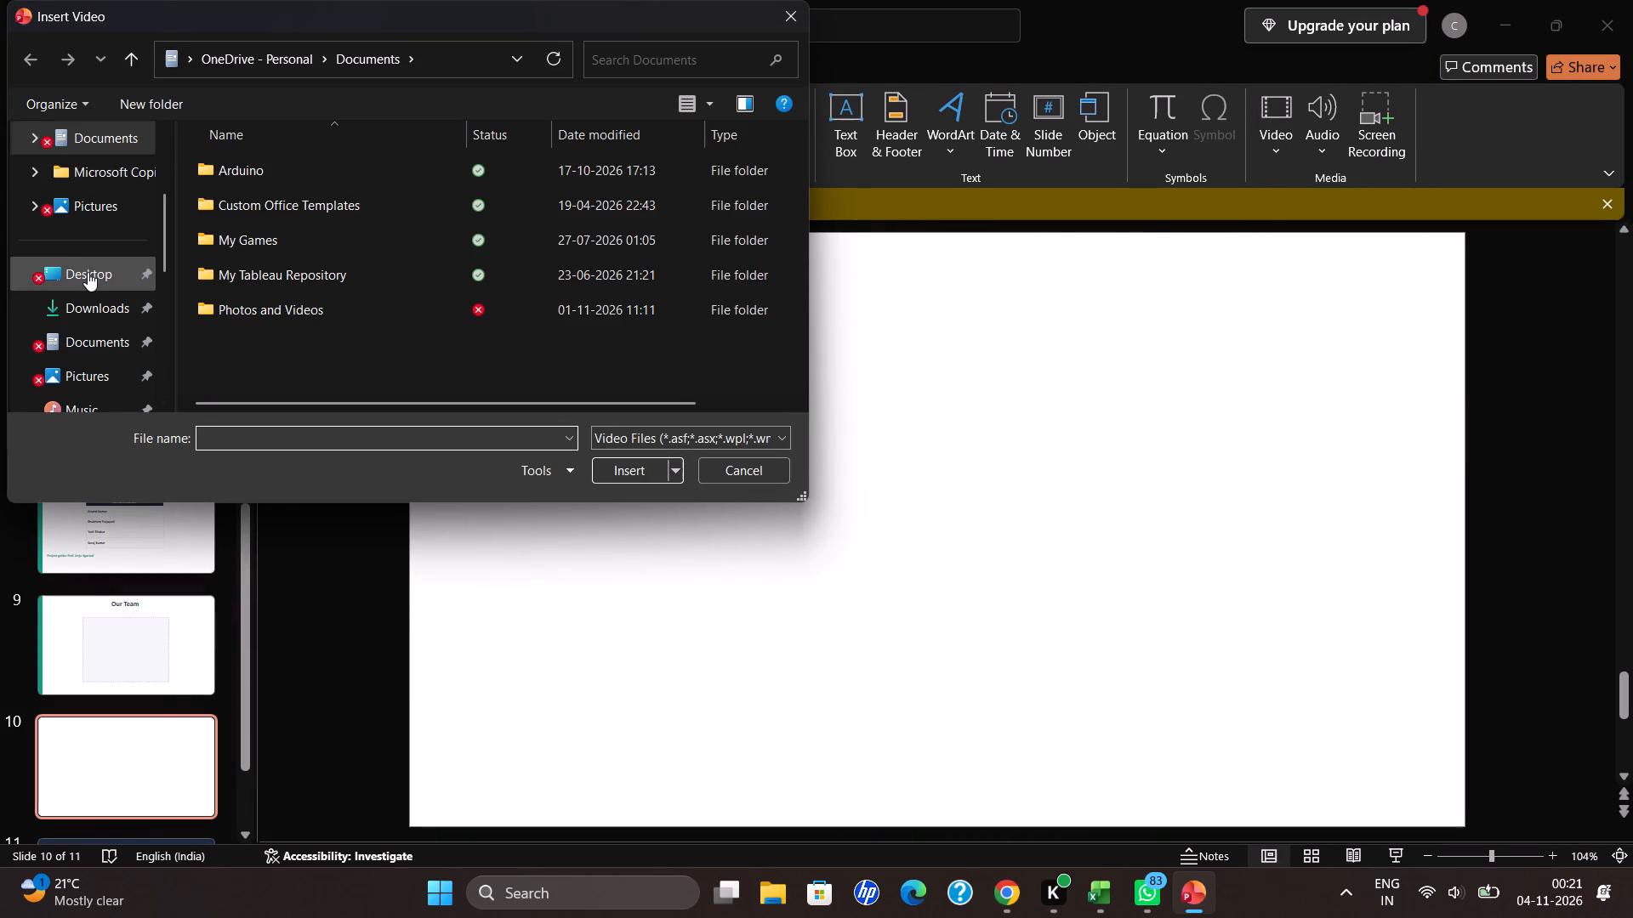
click(270, 220)
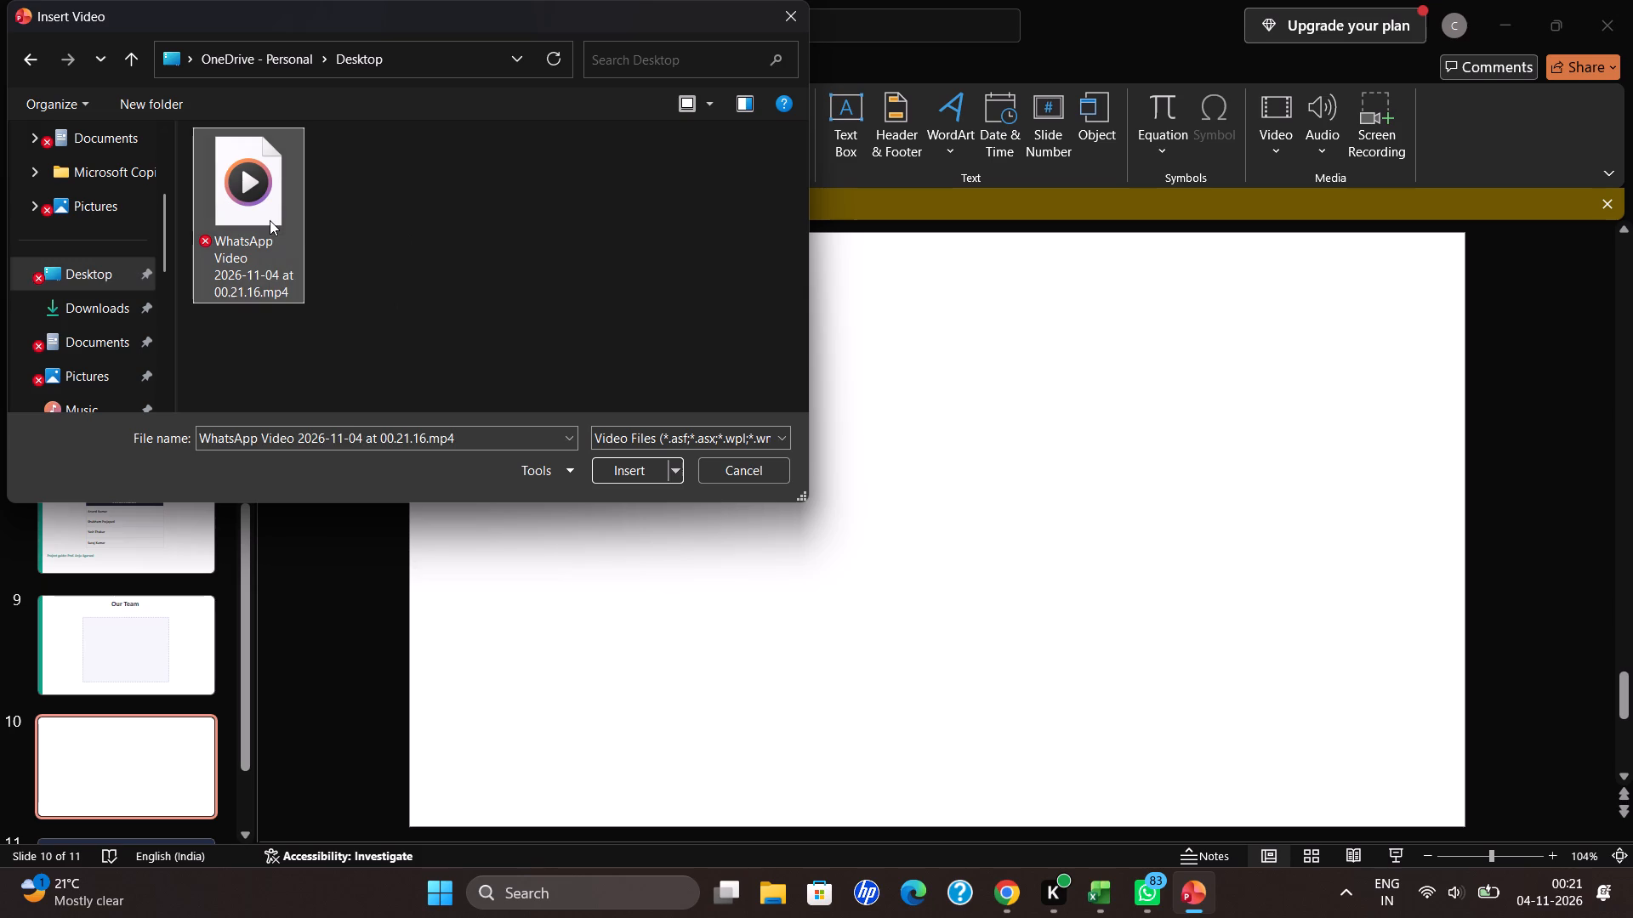
click(628, 467)
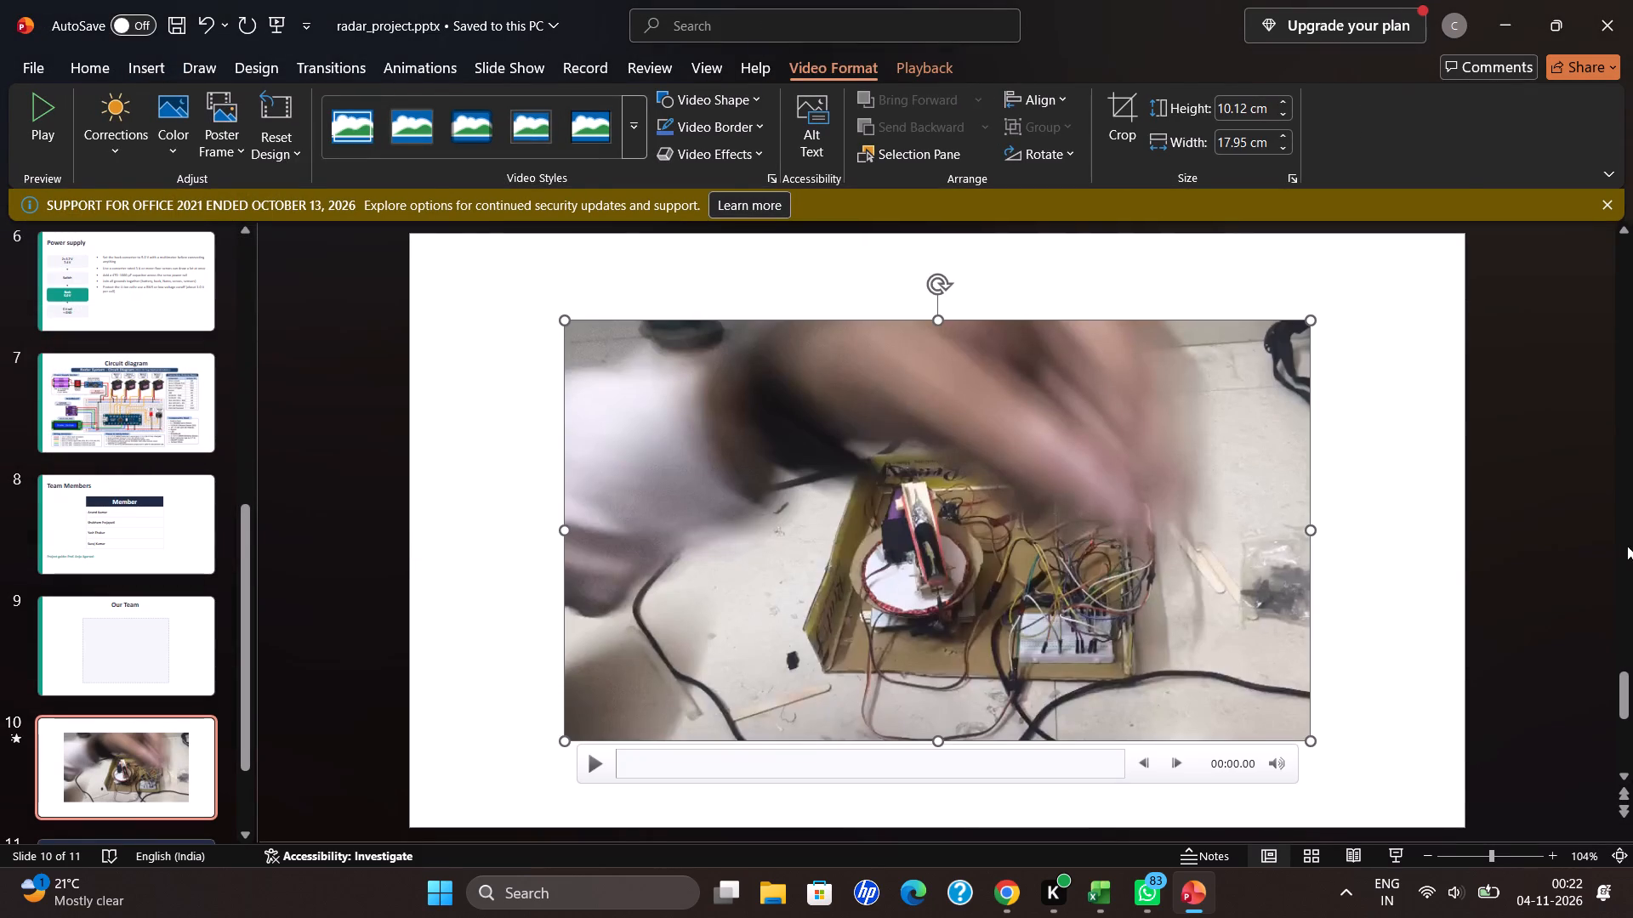
click(1561, 546)
Play the inserted video on slide 10 to preview it, and deselect it.
click(591, 762)
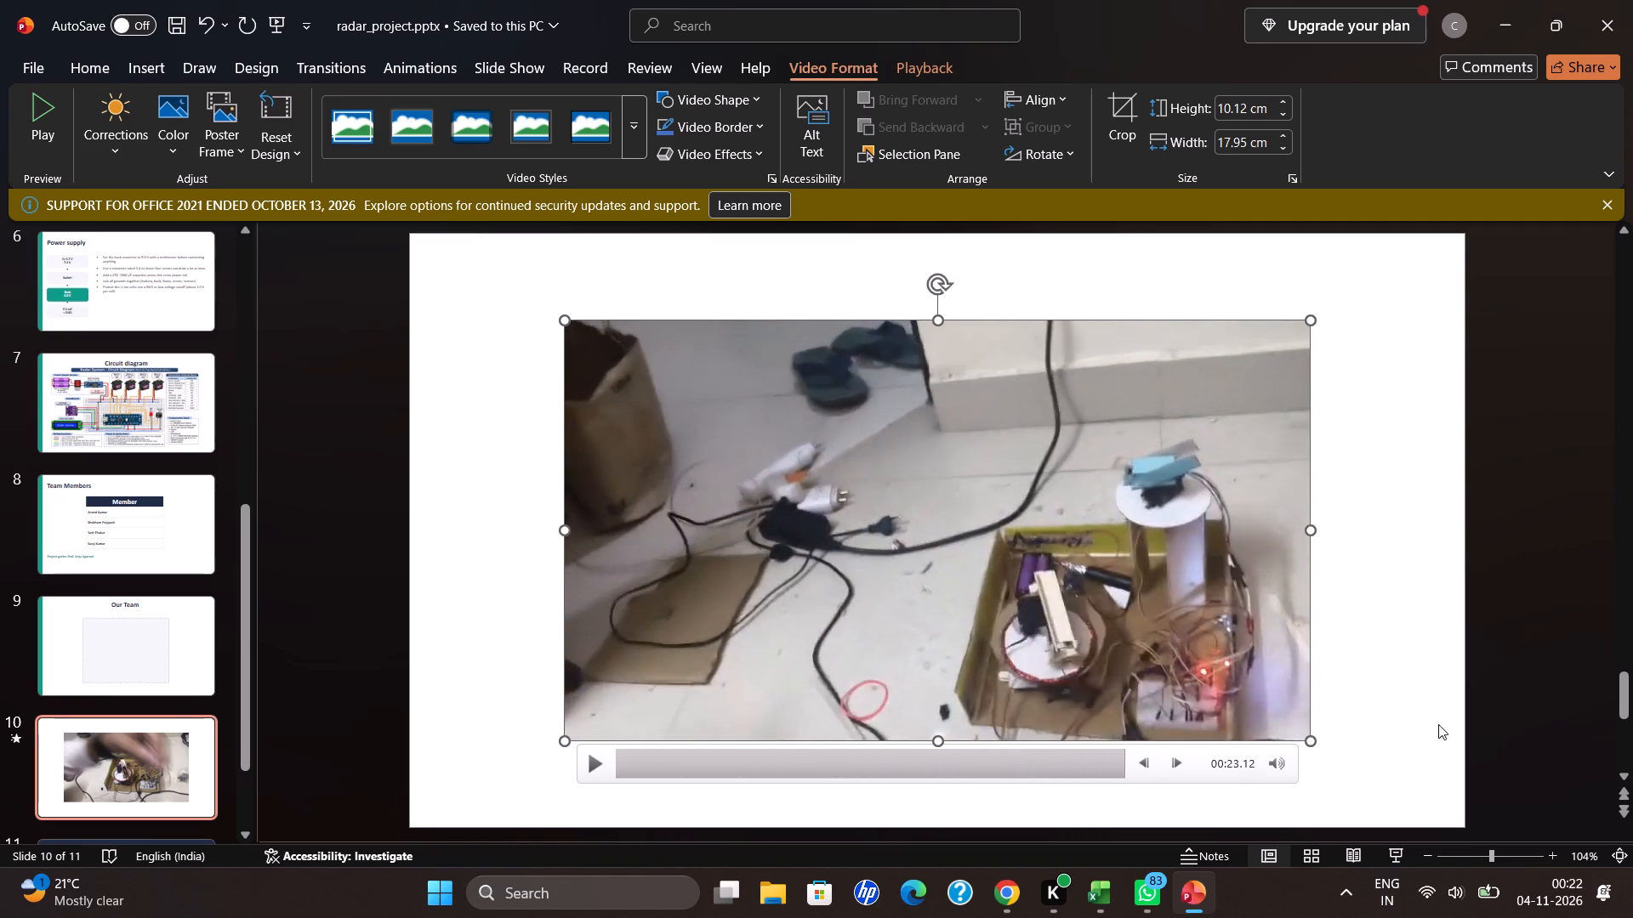
click(1436, 605)
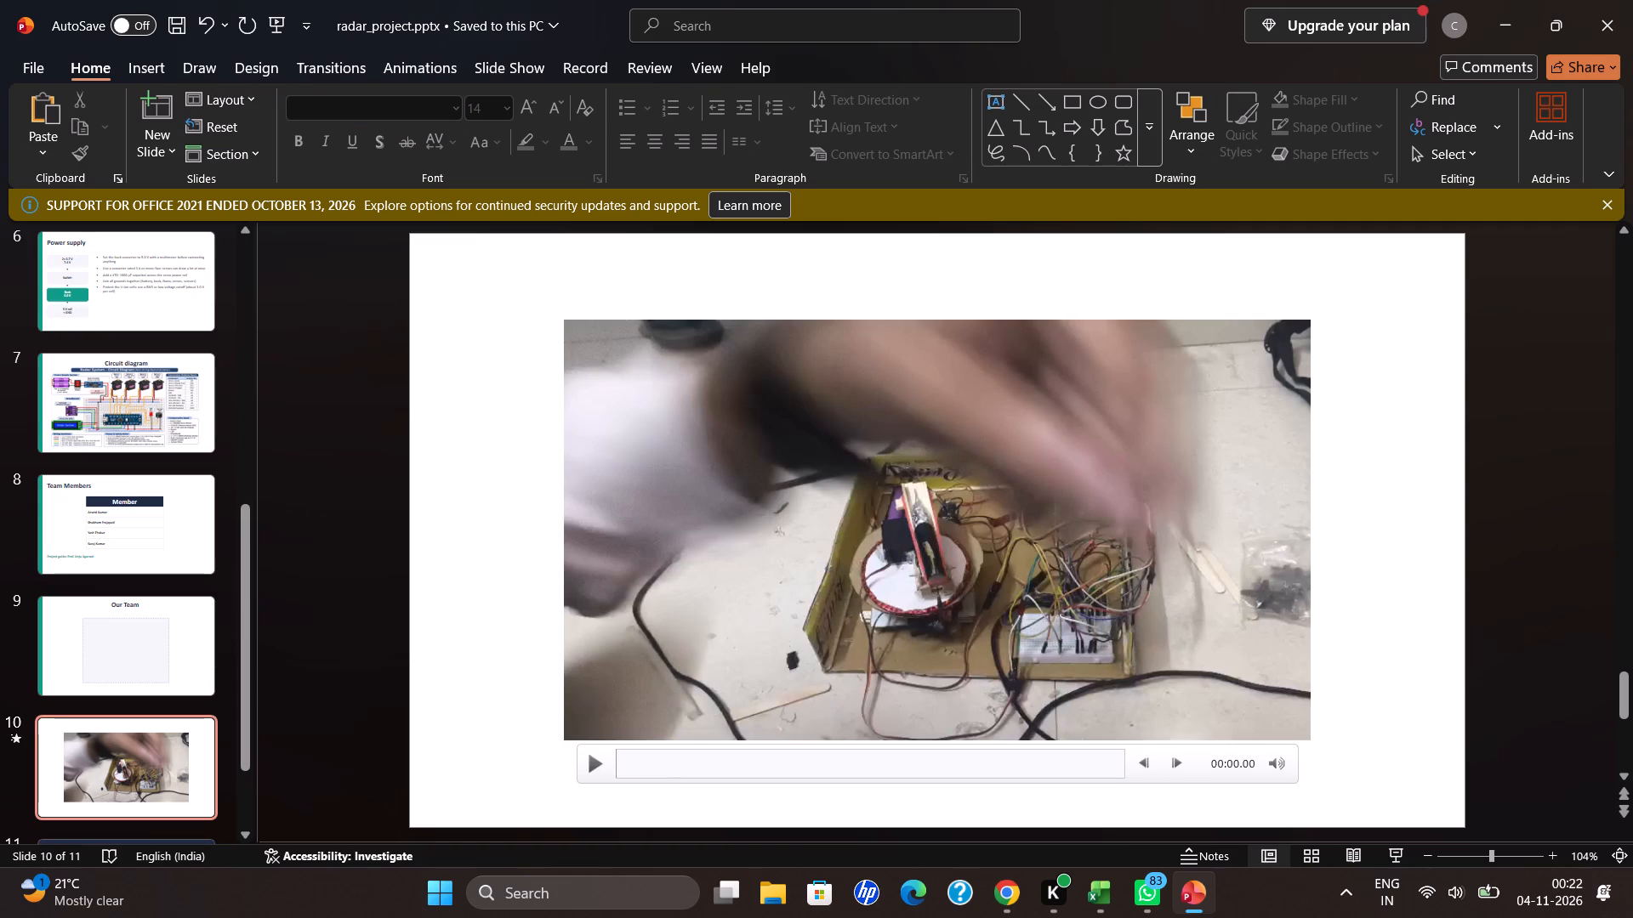
Play the inserted prototype video on the slide through to its end.
click(591, 759)
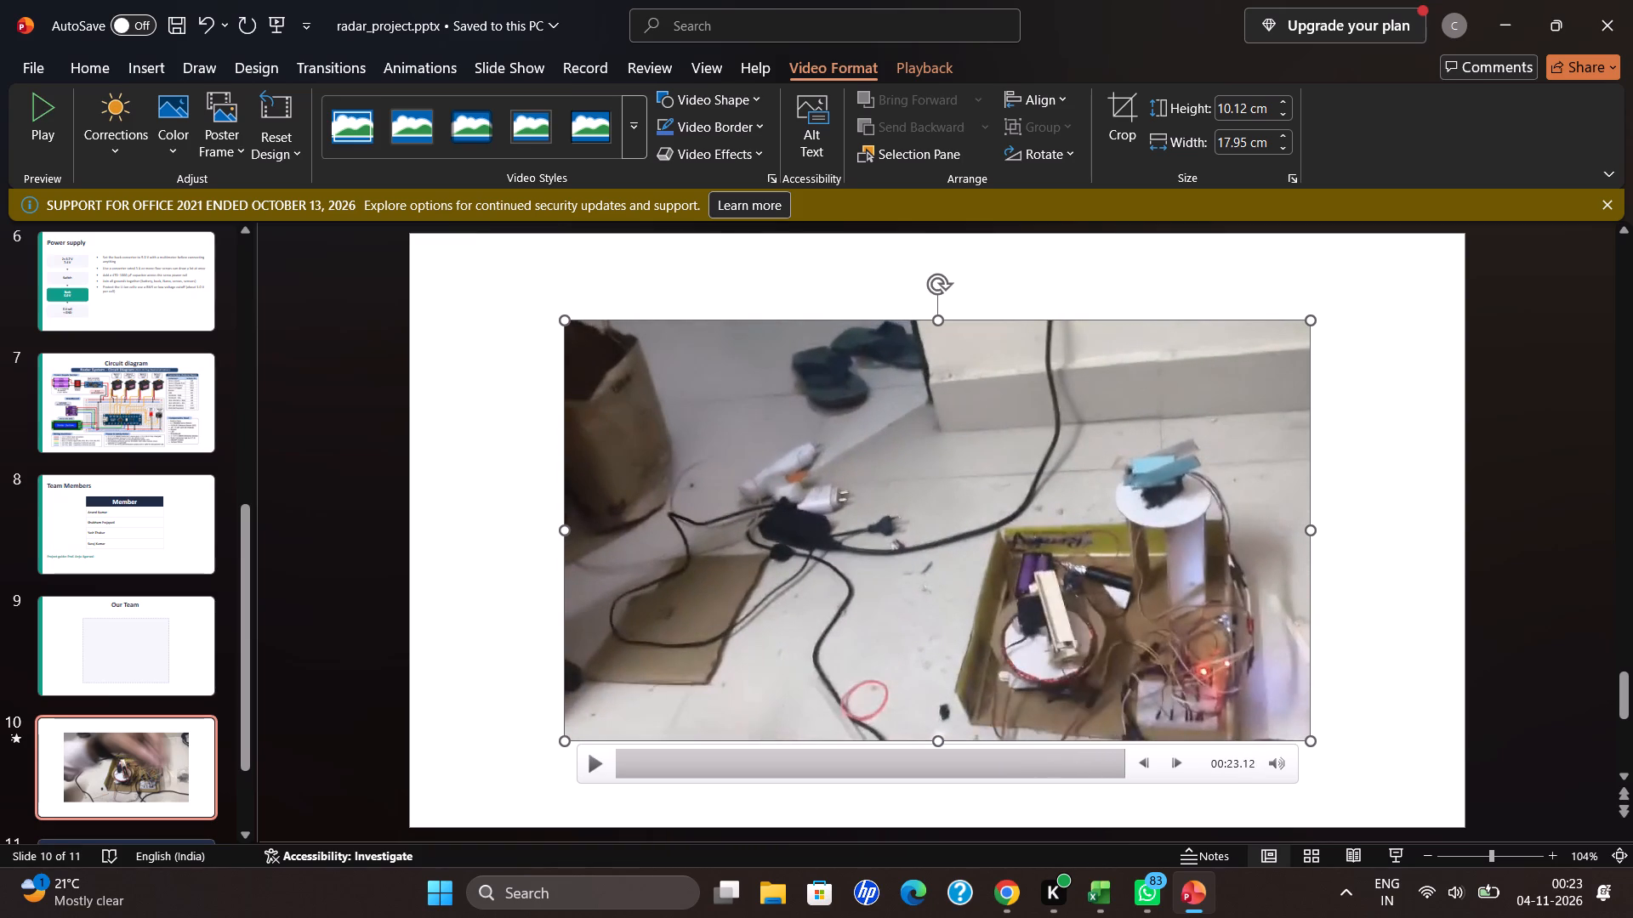
Bring up the available commands for the prototype video on slide 10.
right_click(1069, 499)
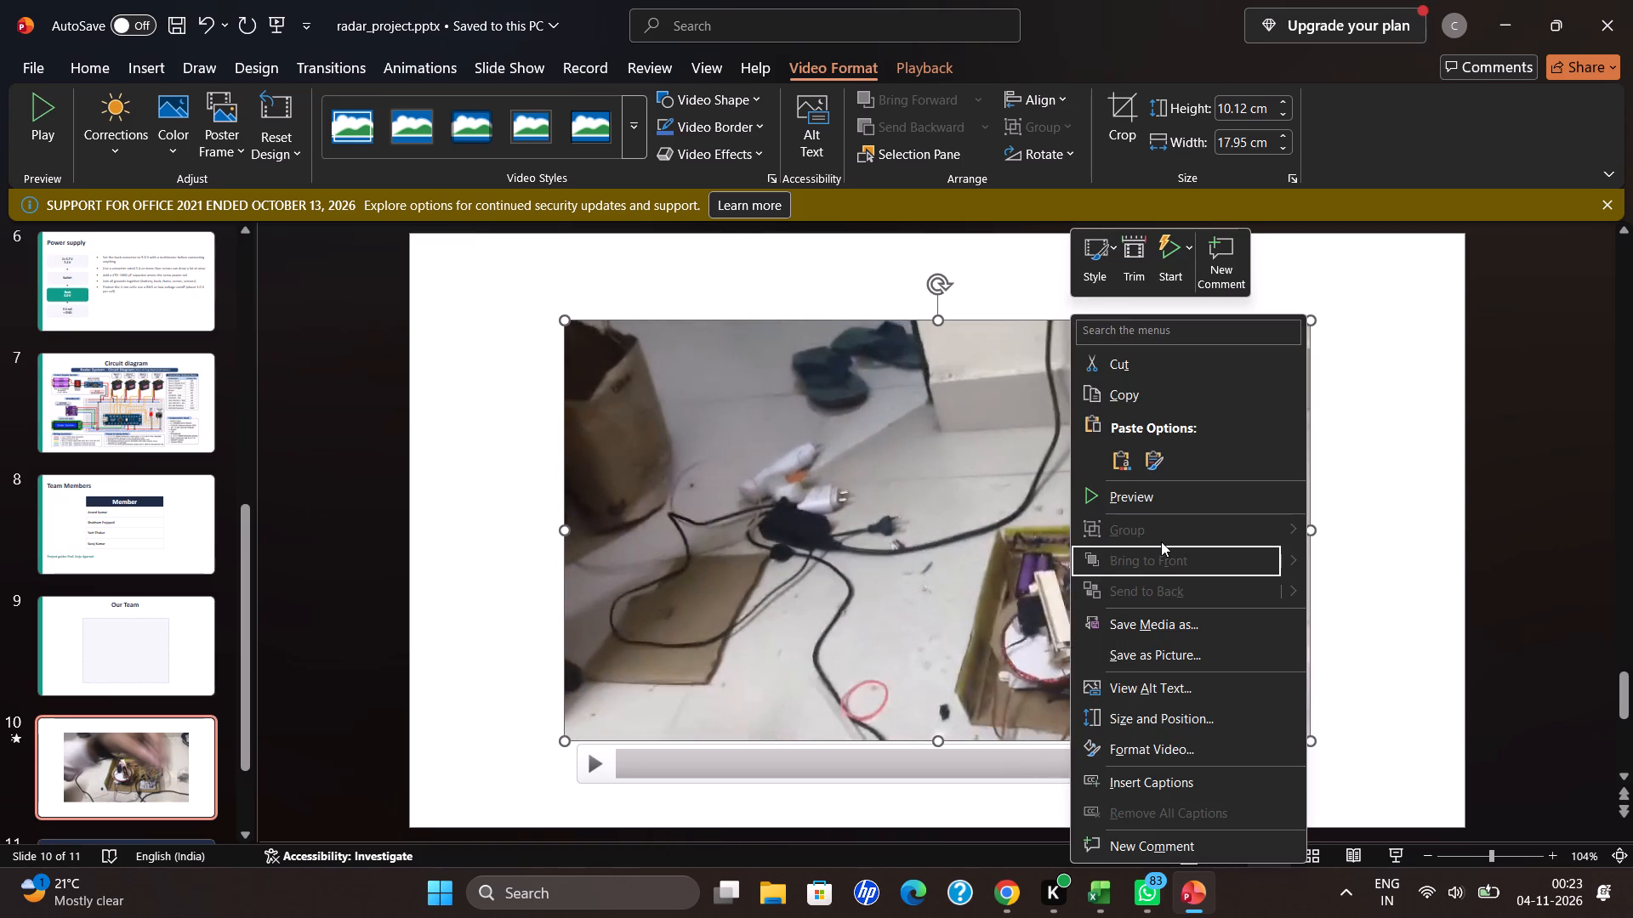
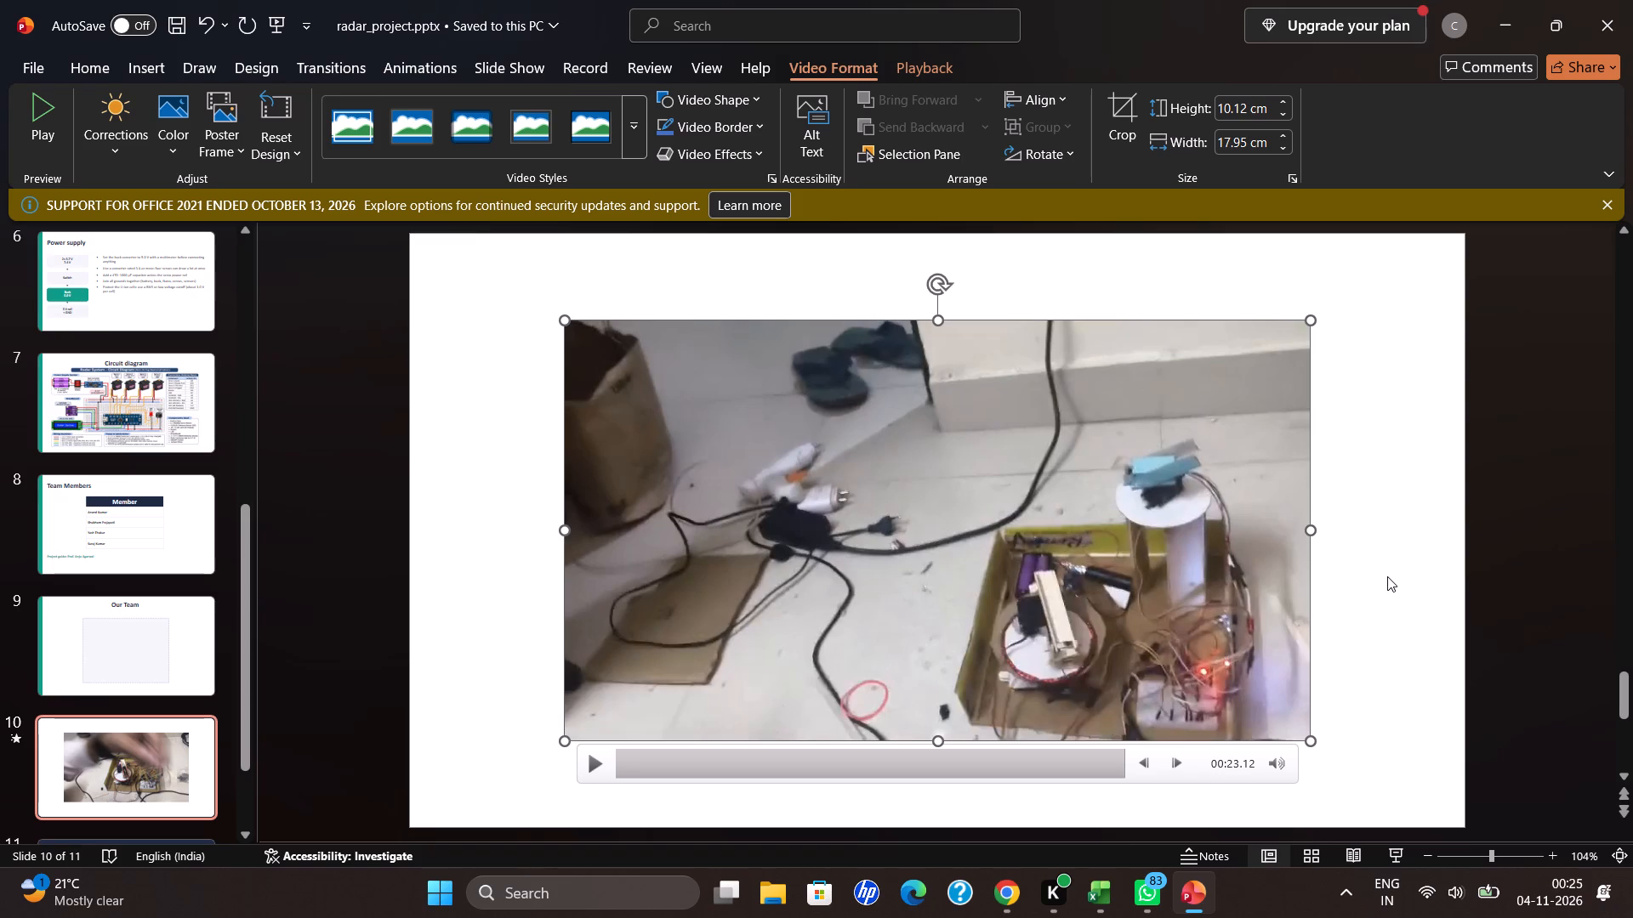
Replay part of the prototype video on slide 10, staying on that slide at the end.
click(591, 766)
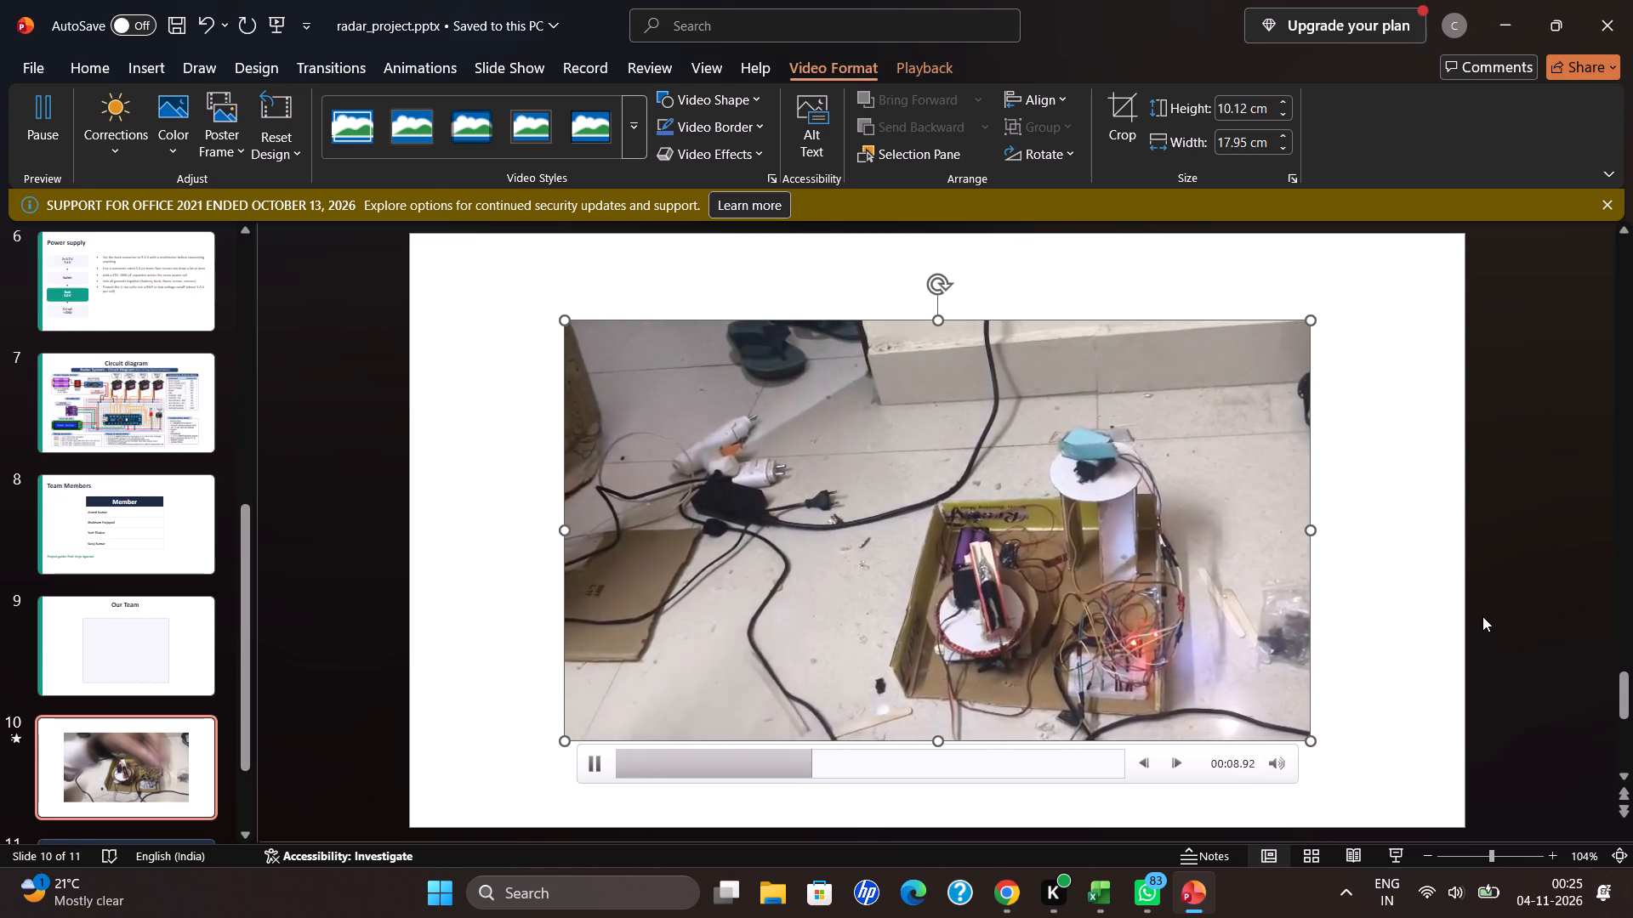
scroll(1482, 616, up, 2)
scroll(1483, 617, down, 2)
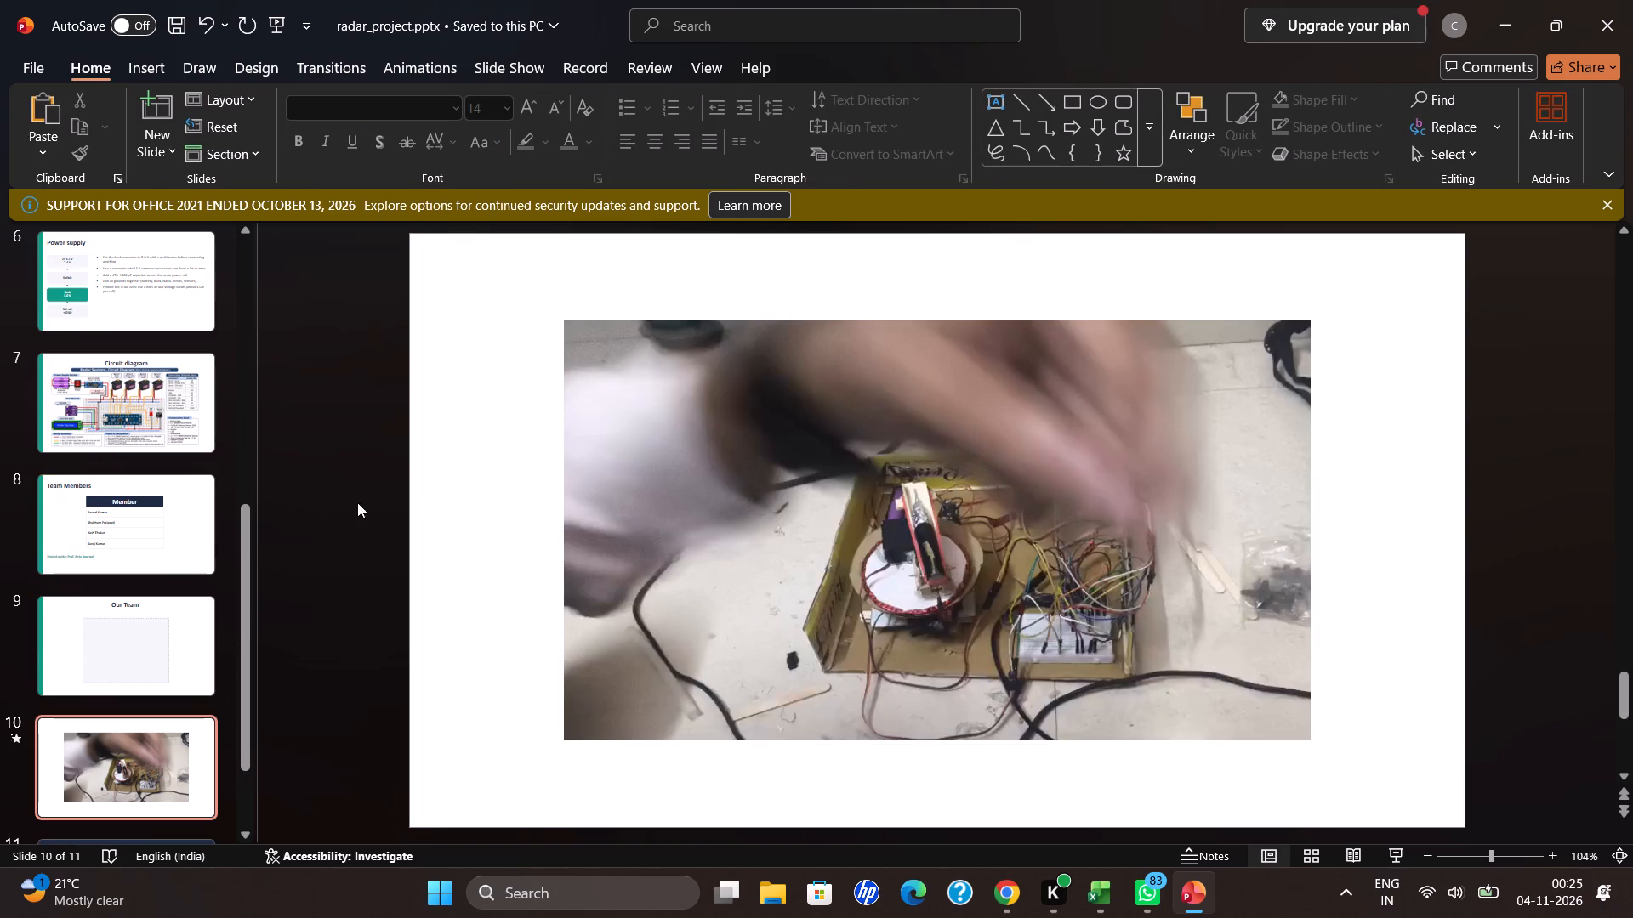
click(143, 612)
click(168, 741)
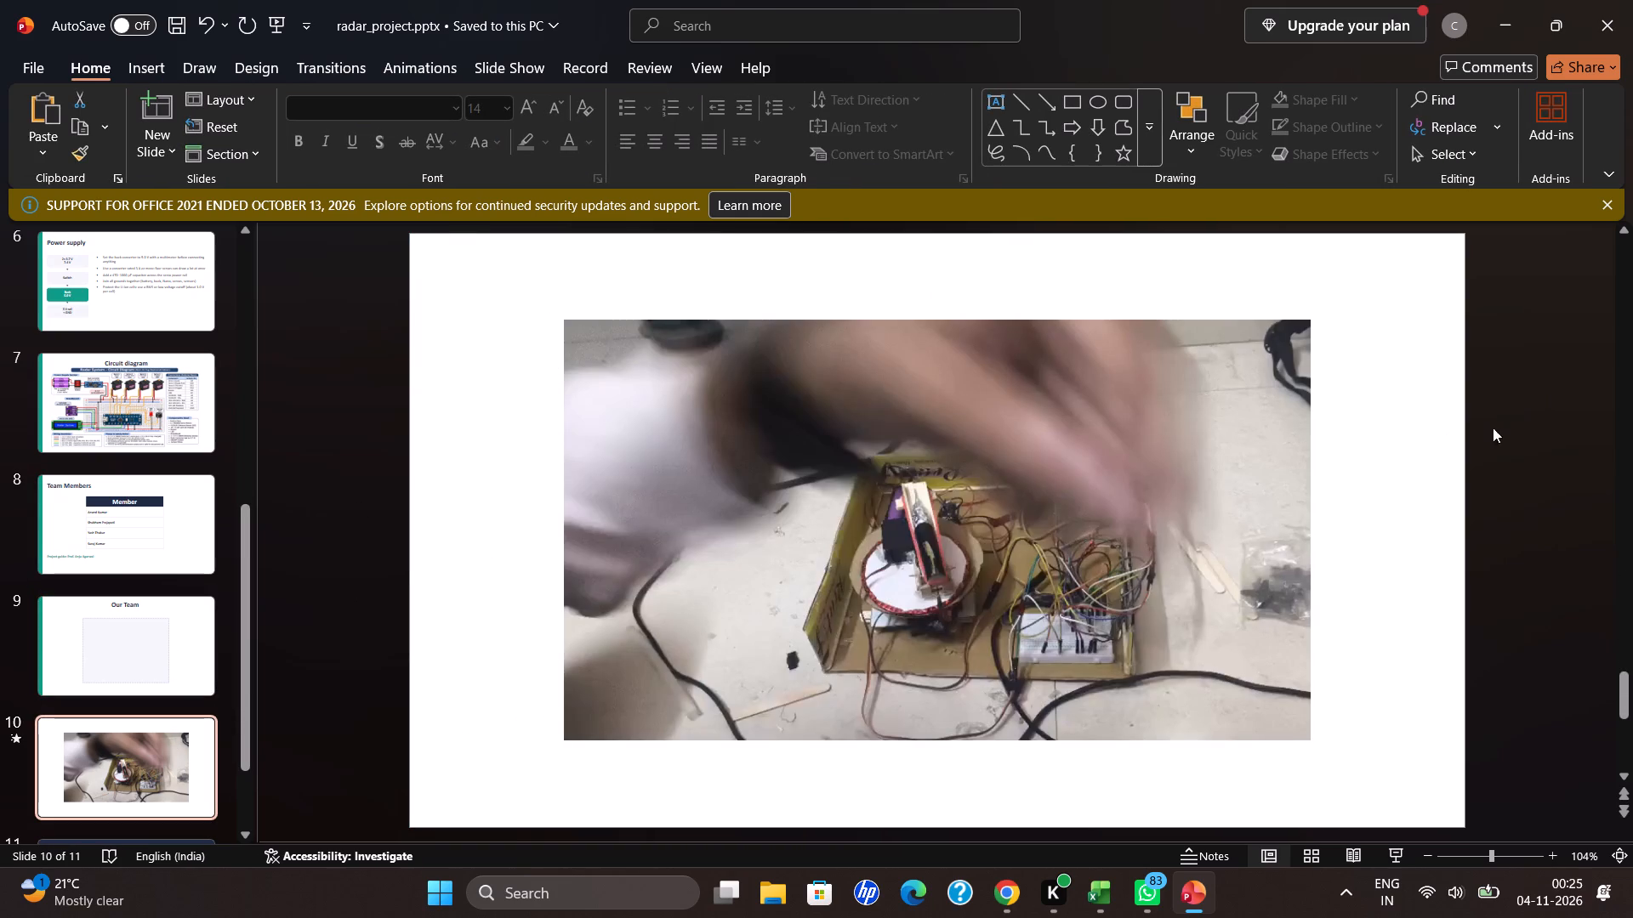
Place an empty text box above the prototype video on slide 10.
double_click(851, 276)
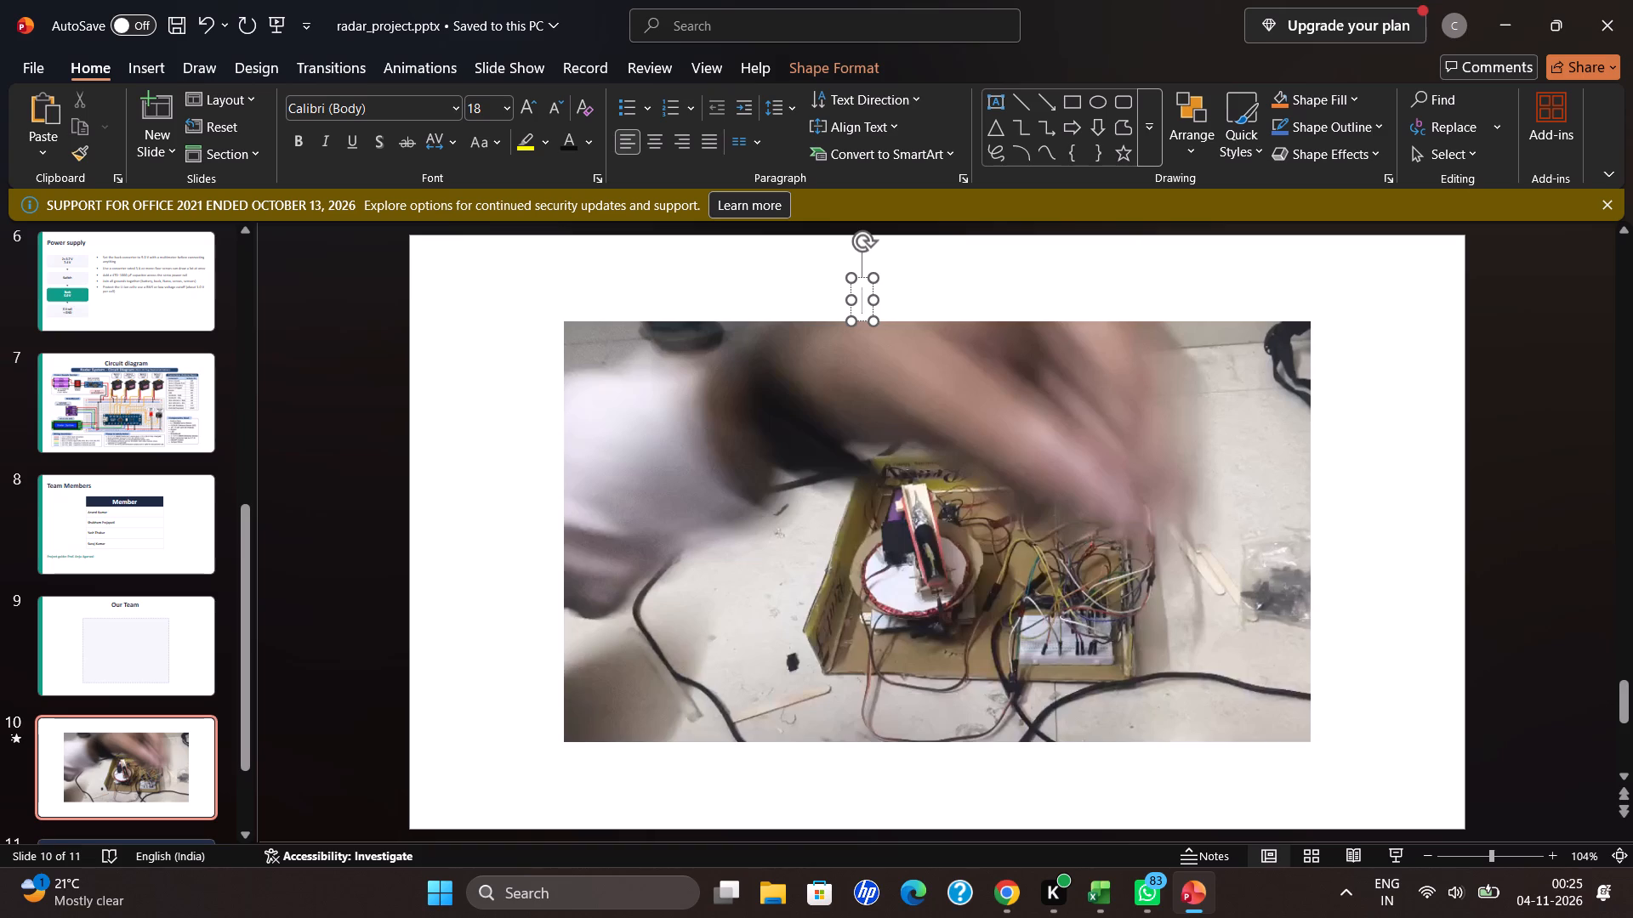
Switch to Chrome and search Google for "demonstrate" to check the word's spelling.
click(1011, 882)
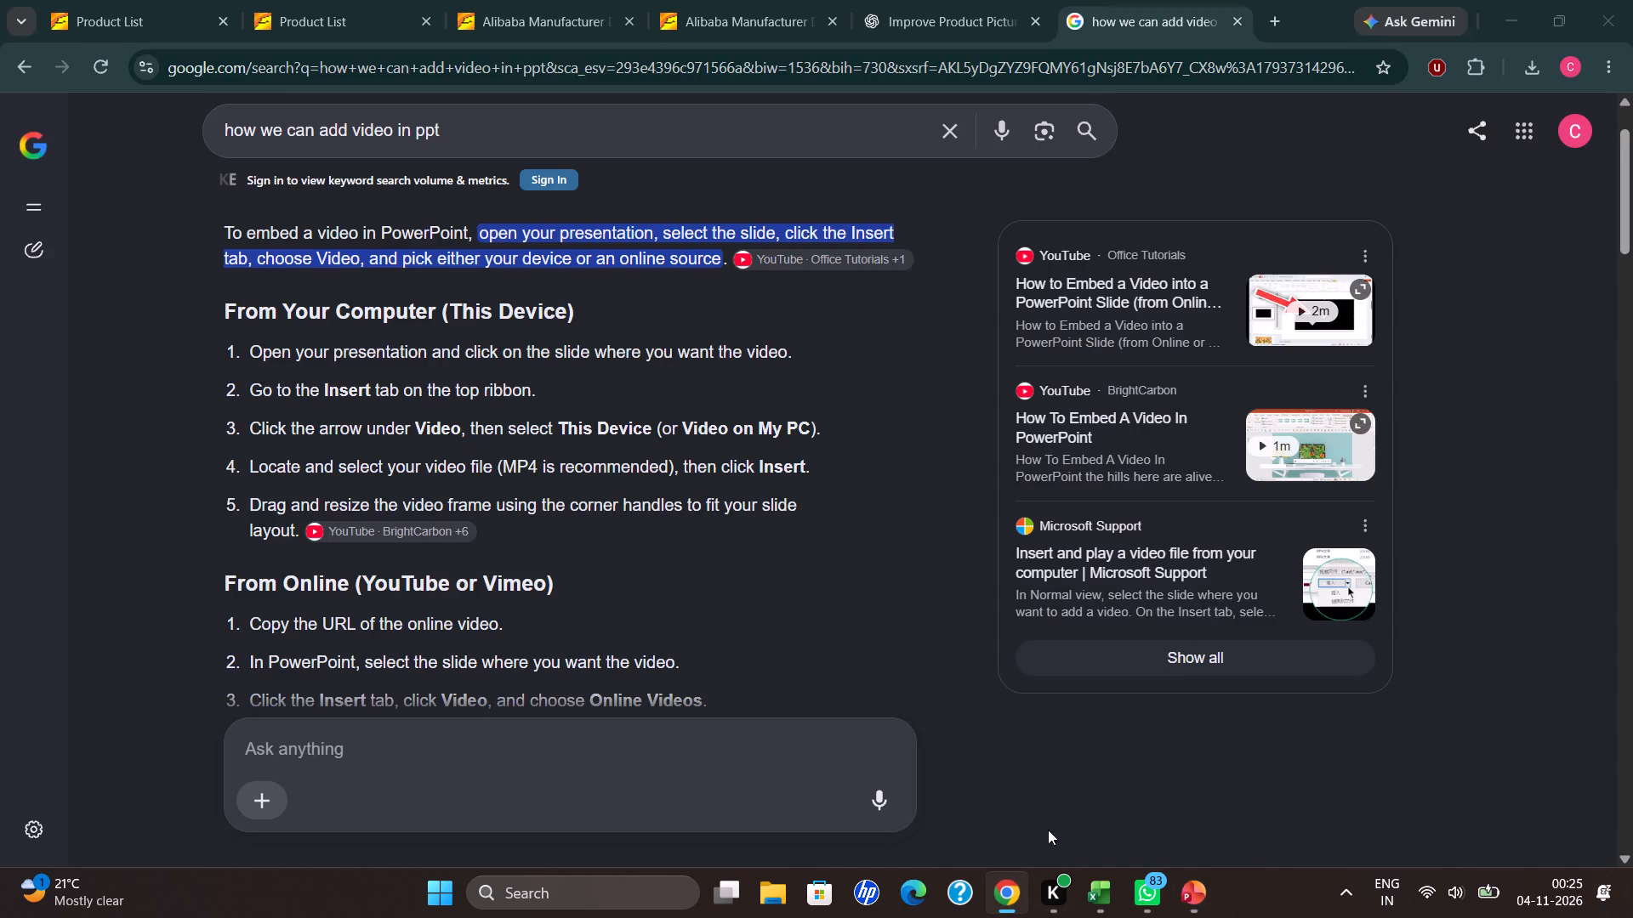
click(941, 129)
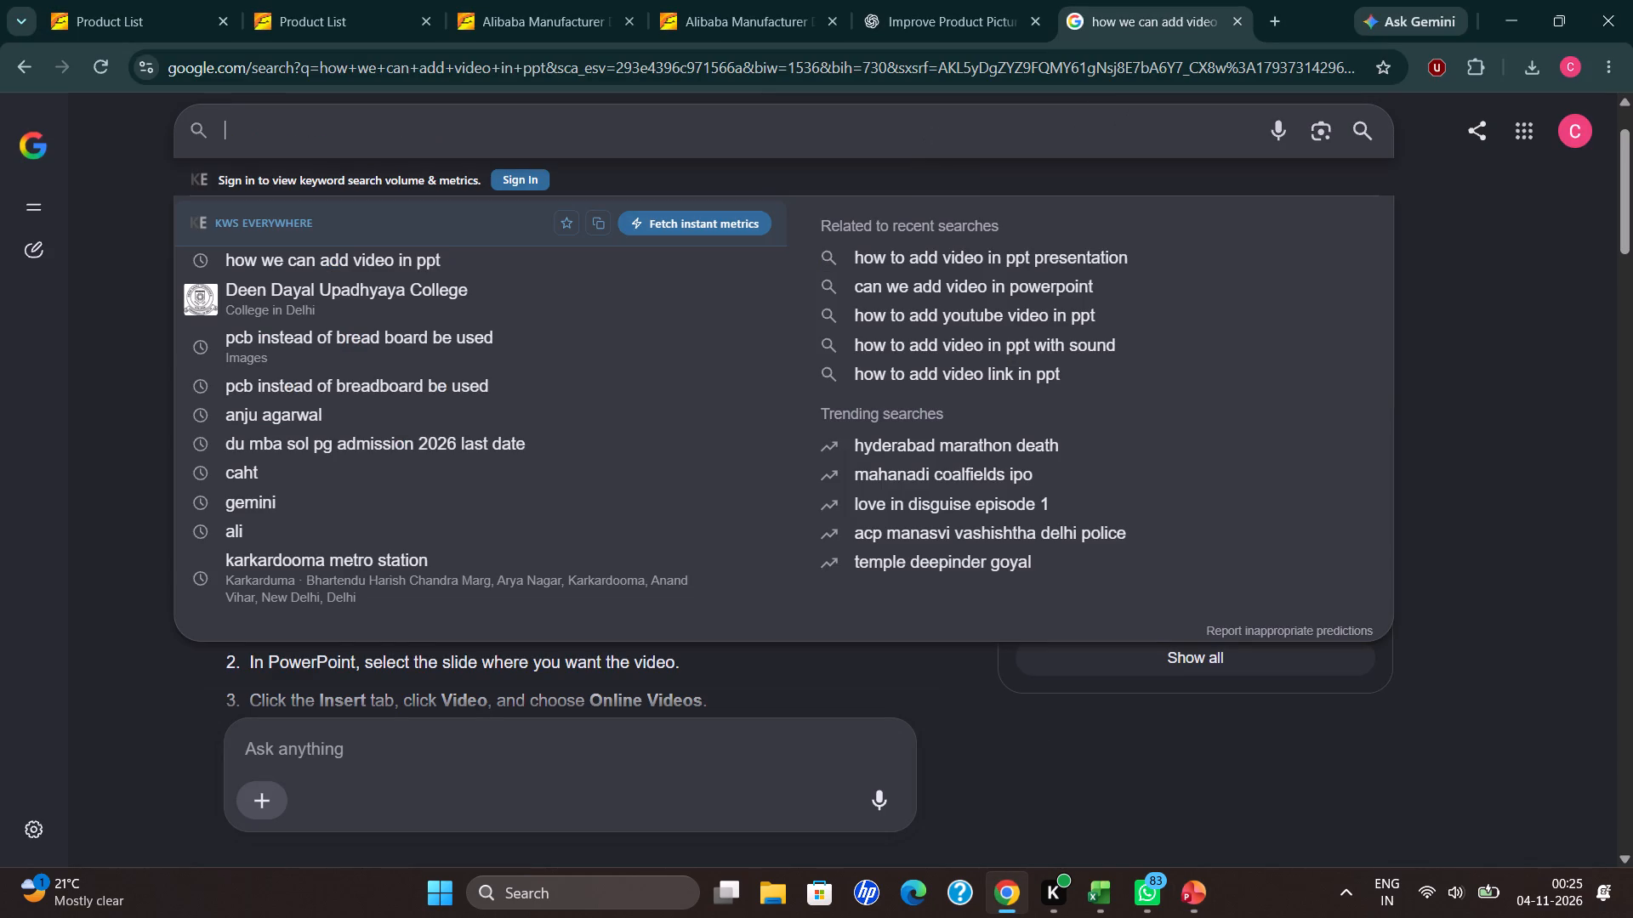
text(Demostra)
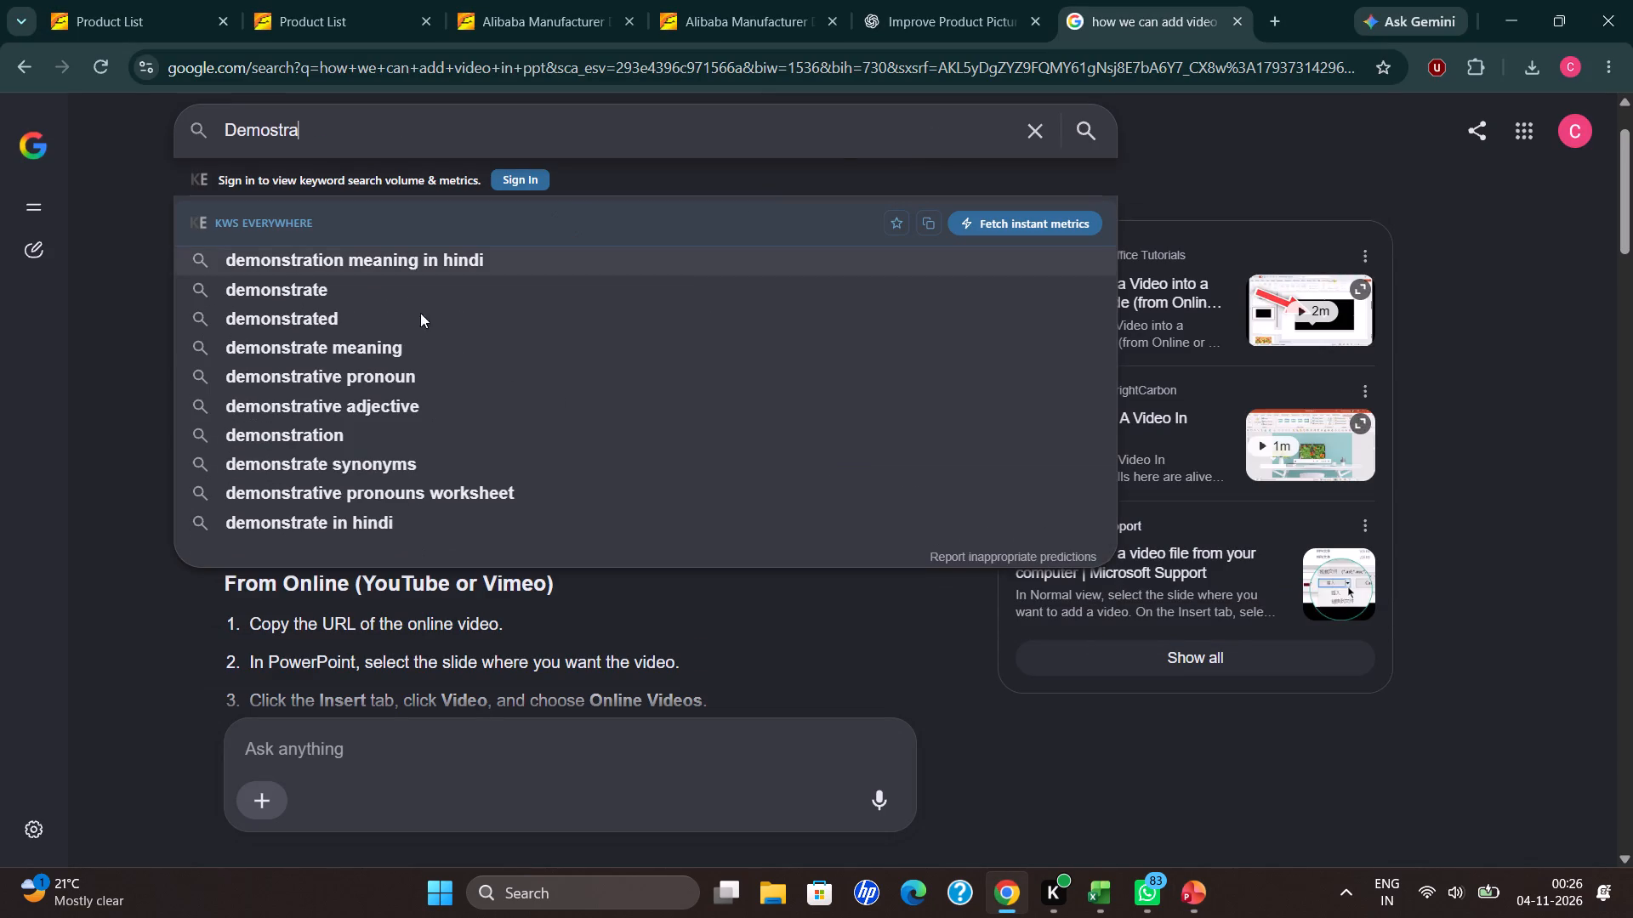
click(322, 288)
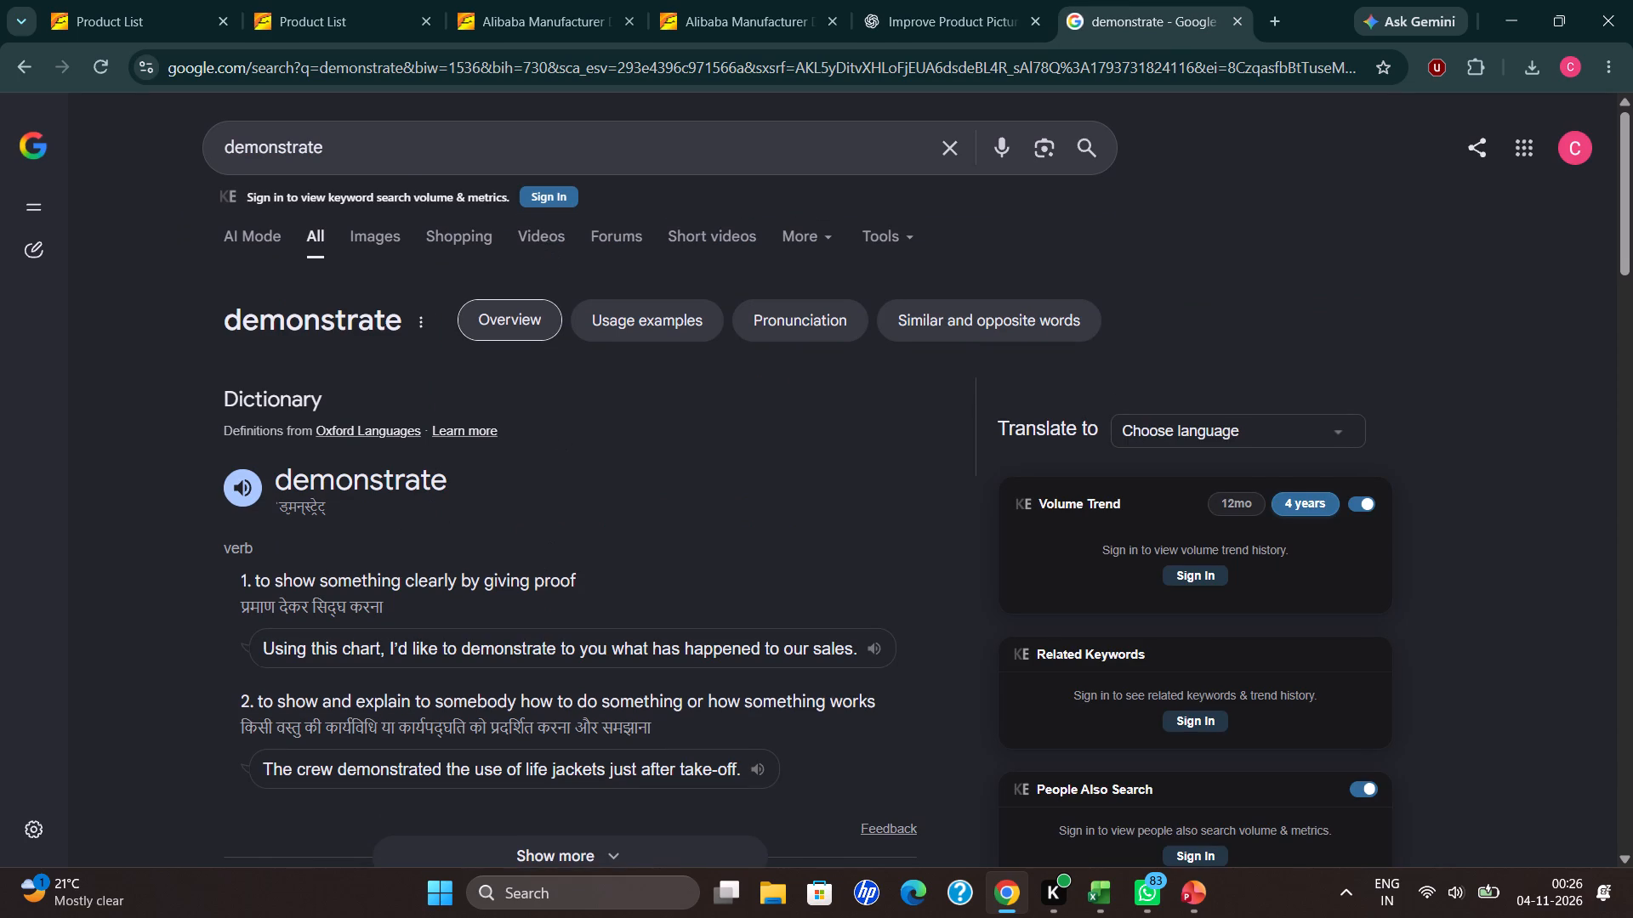
Search Google for "project demonstration" to check wording for the video slide's heading.
click(955, 145)
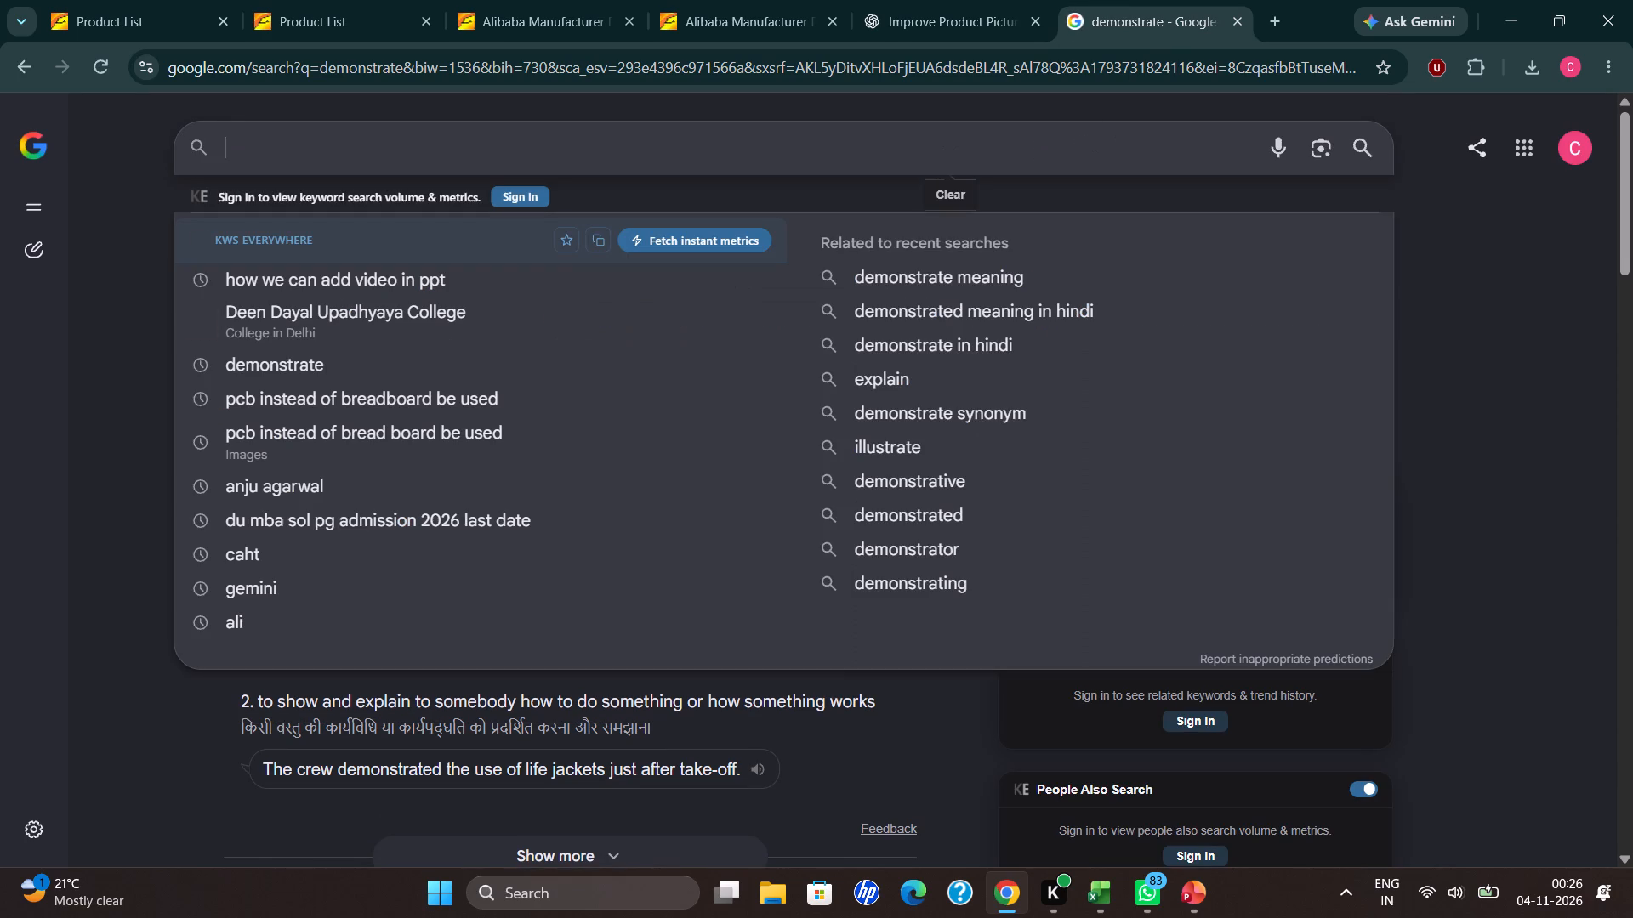
click(543, 156)
text(Projects)
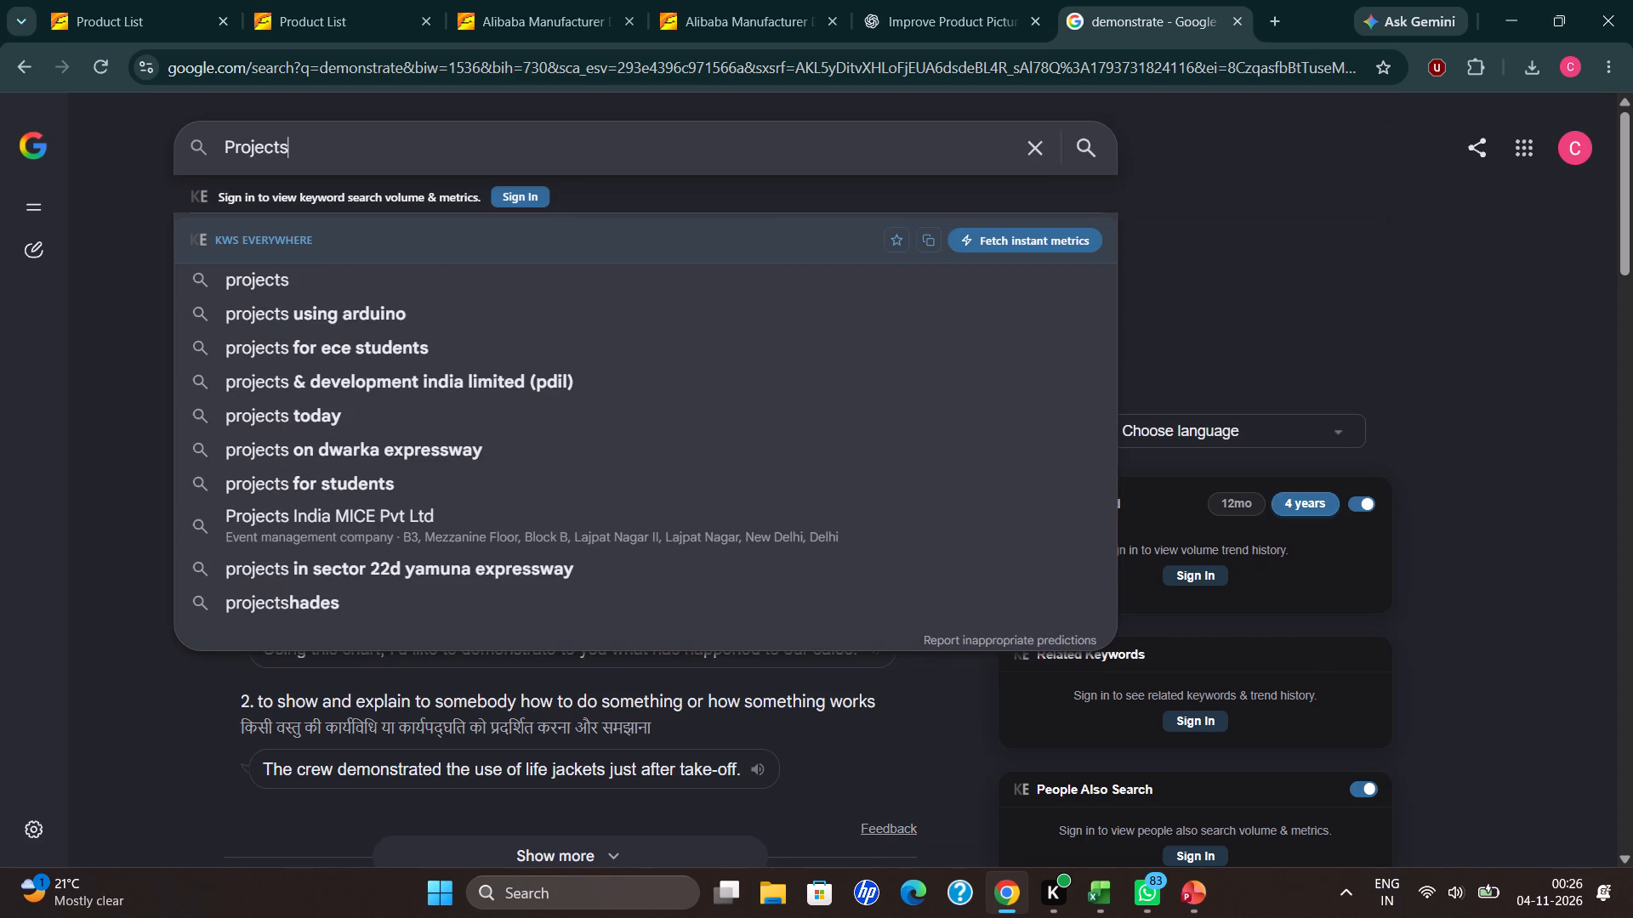
key(space)
text(dem)
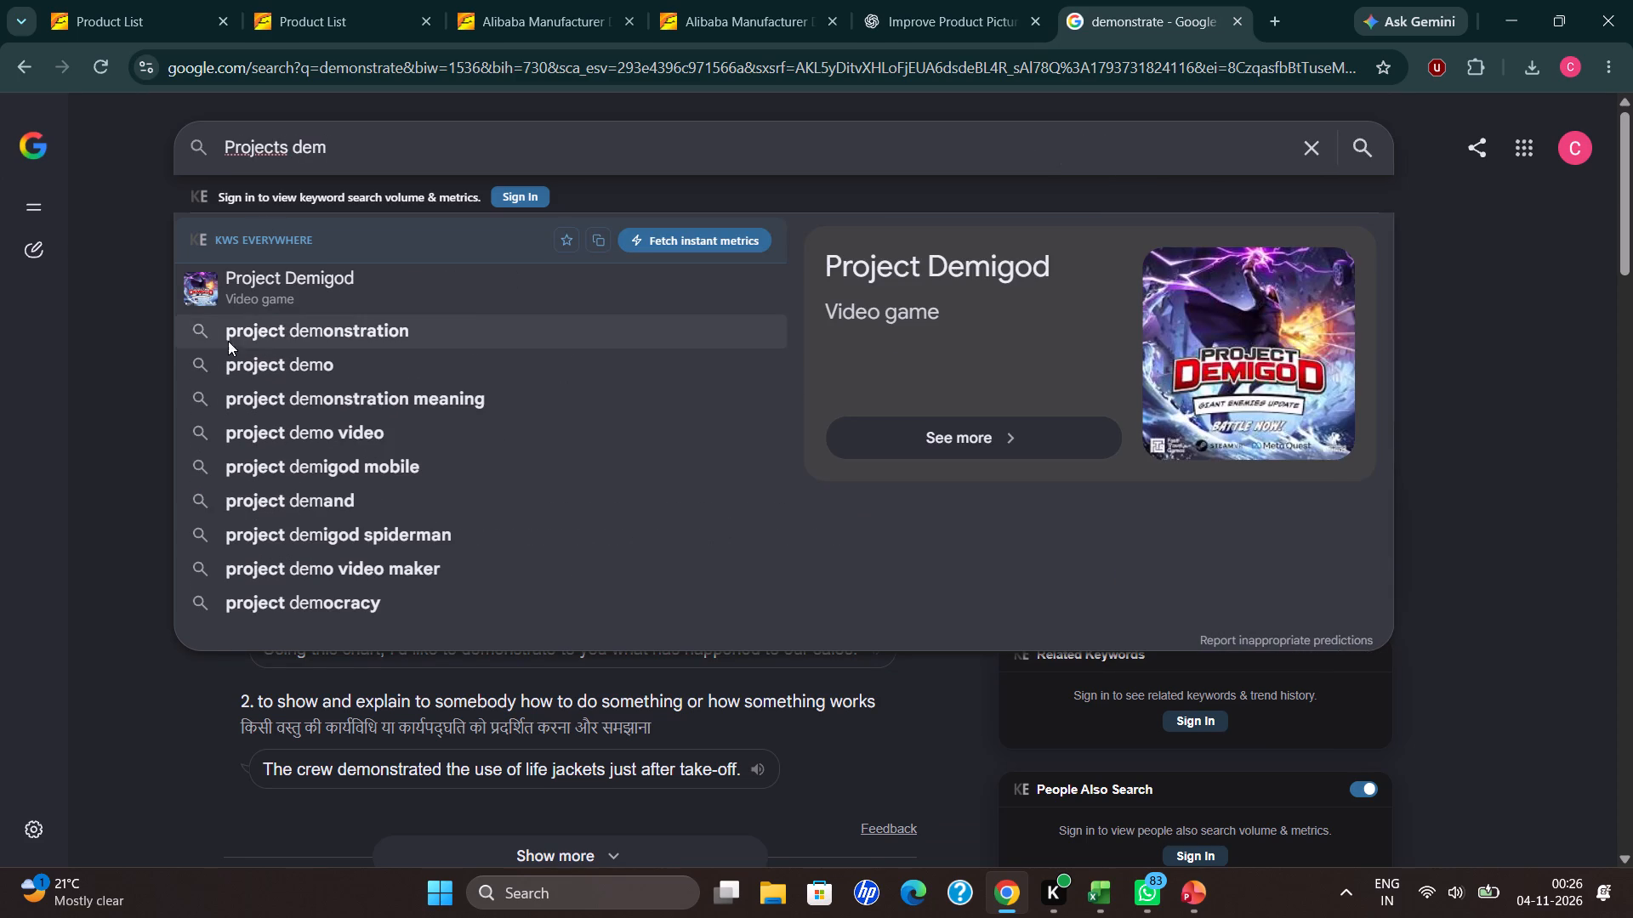
click(260, 334)
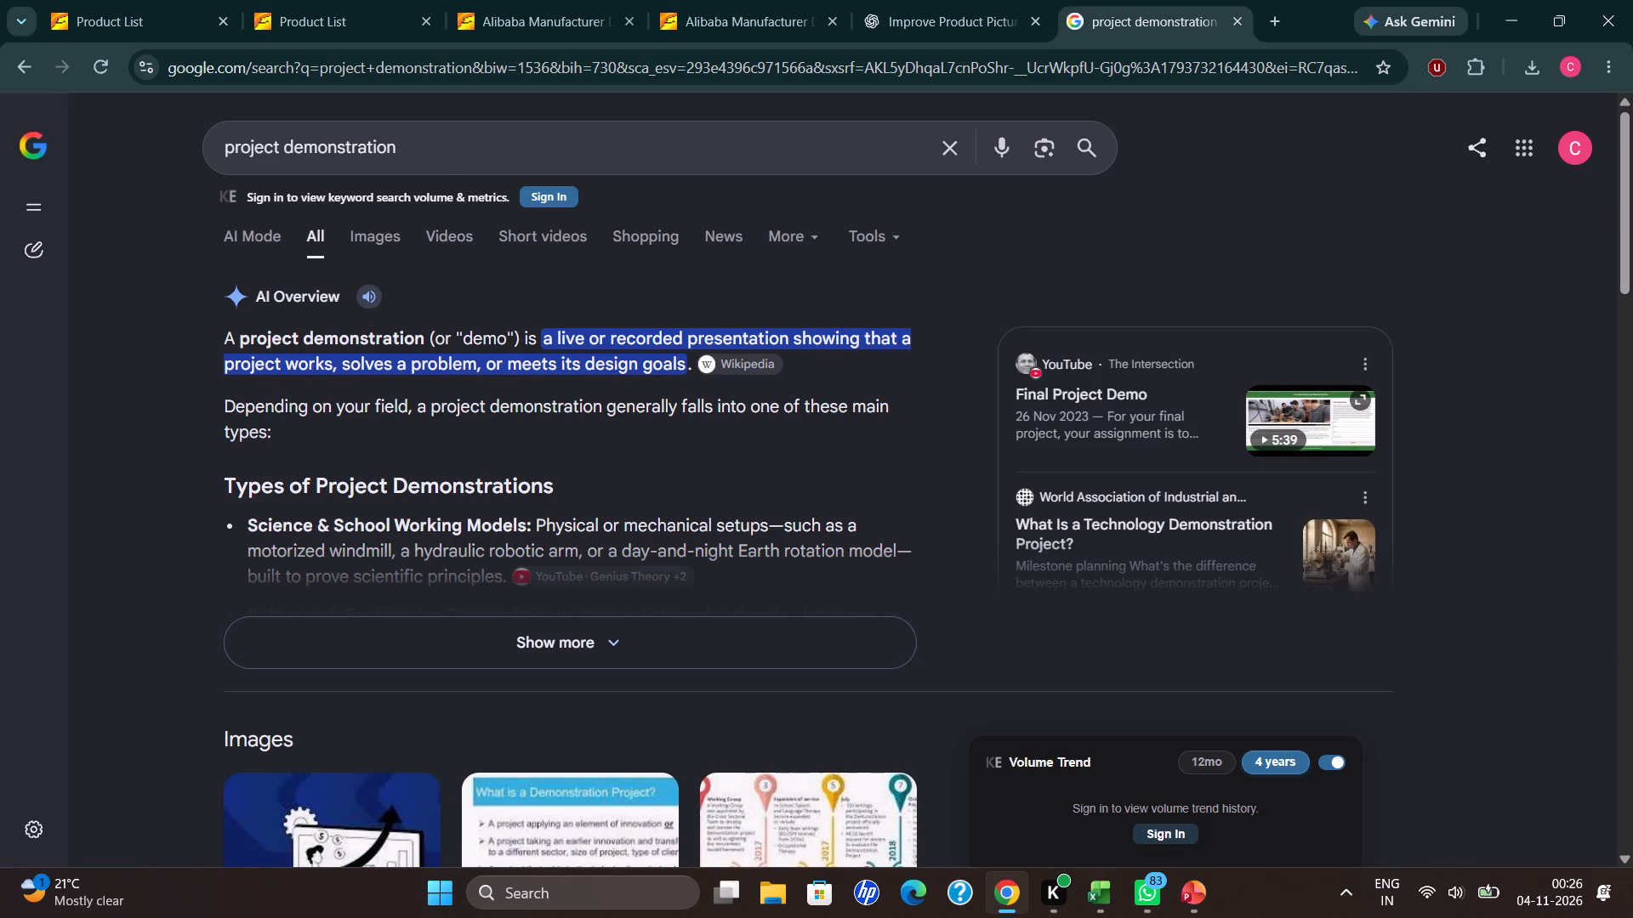
click(1328, 218)
Clear the "project demonstration" query from the Google search box.
click(947, 142)
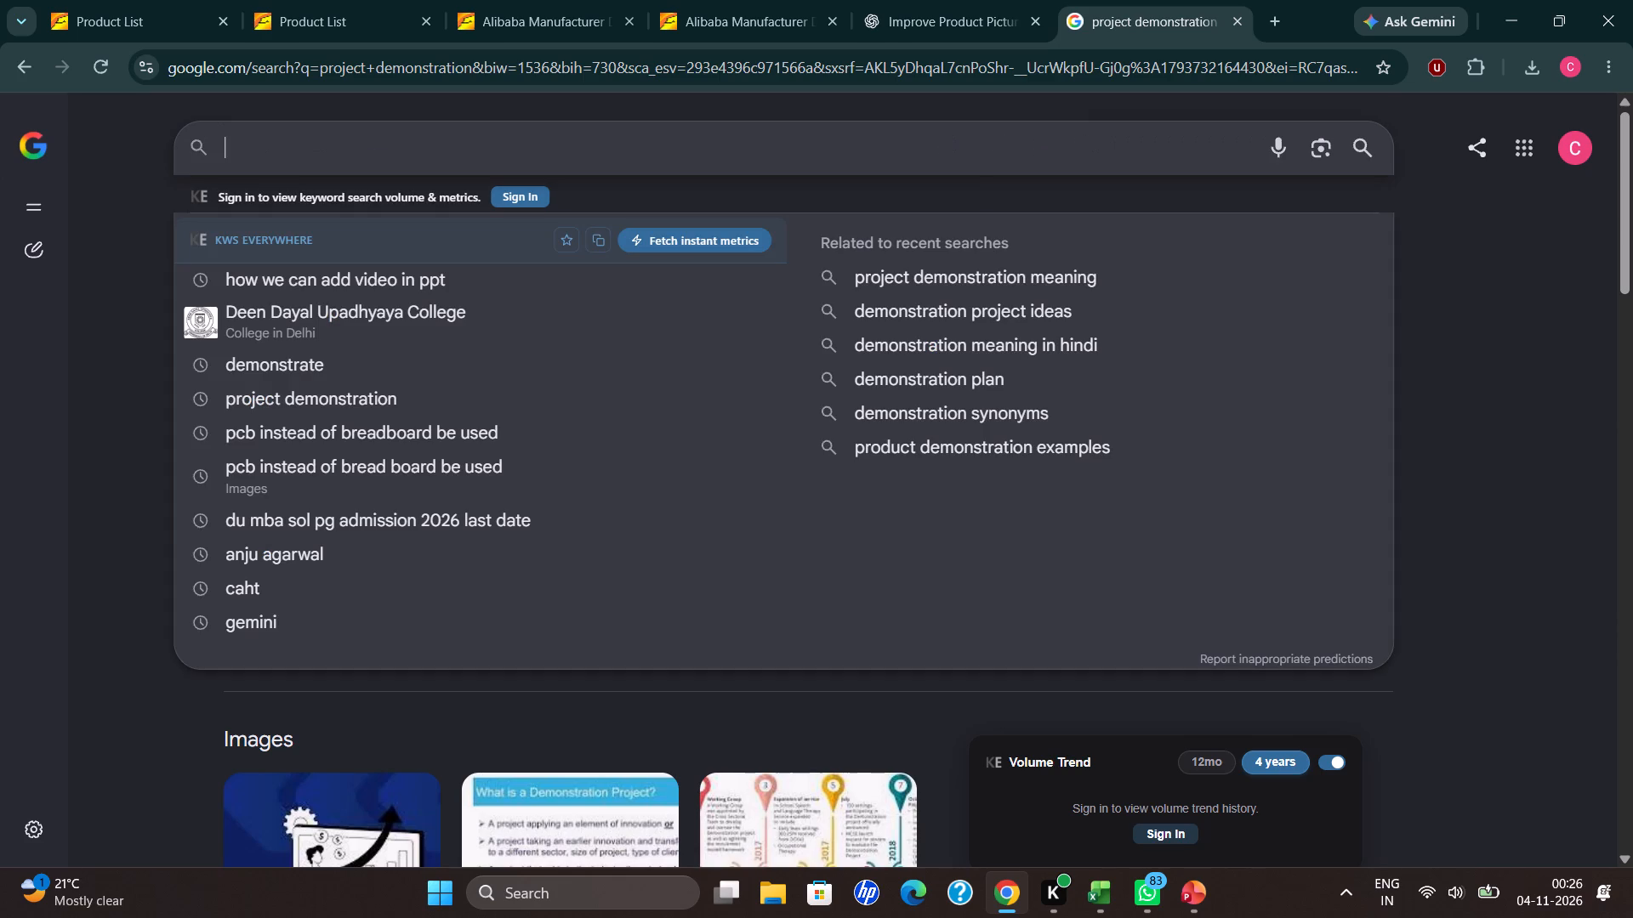
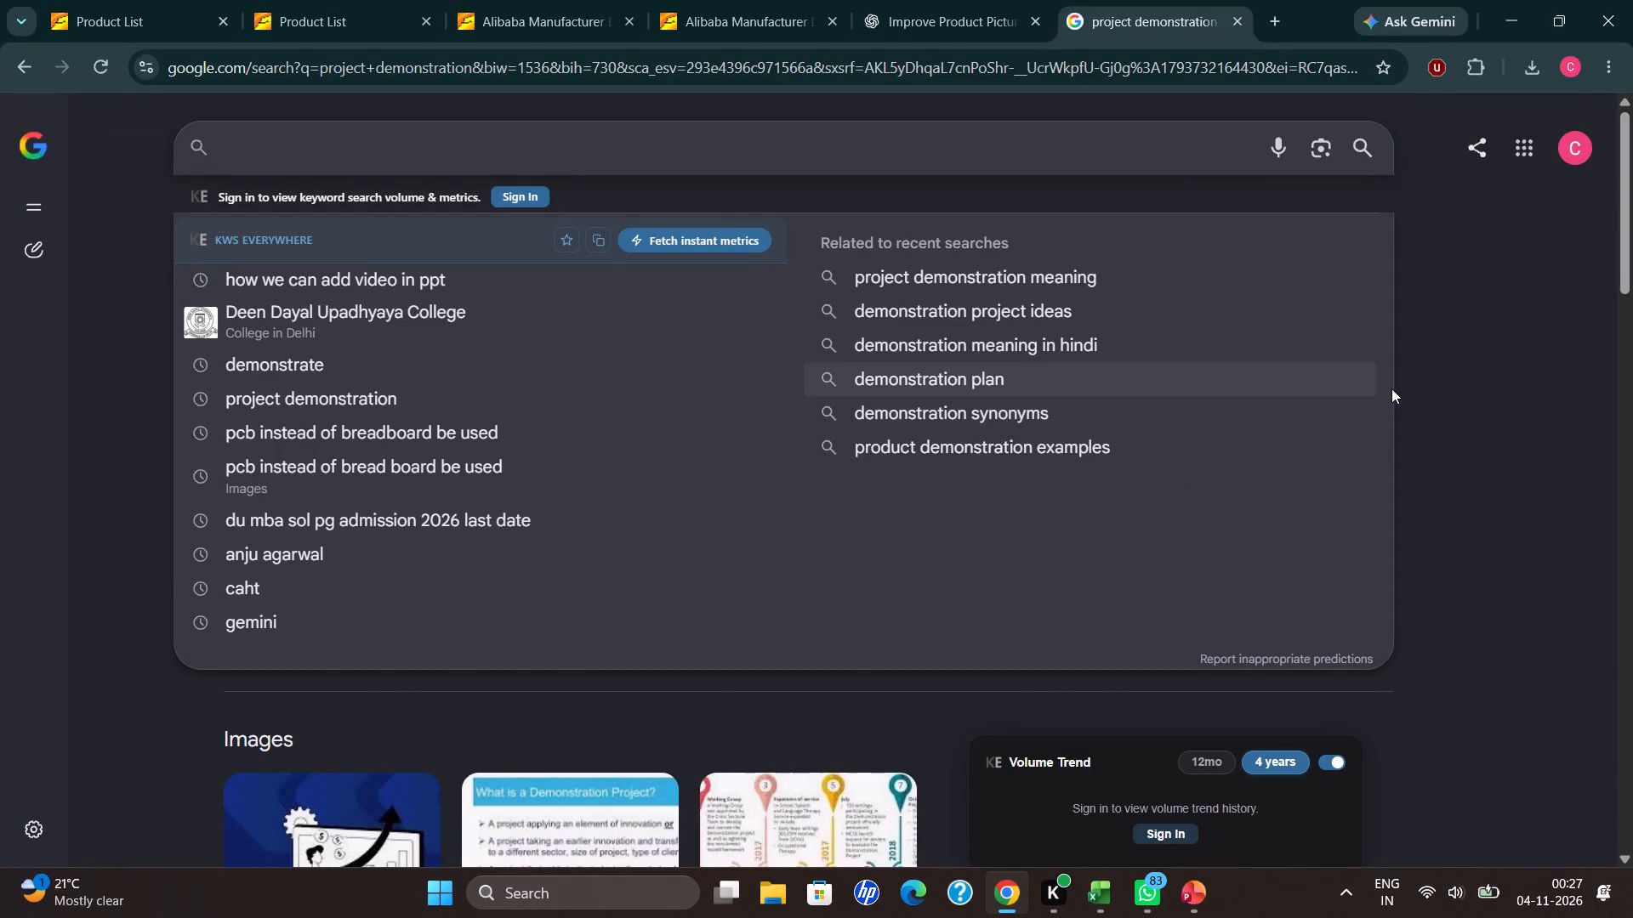
Switch back to PowerPoint and enter "Project's Demo" in the empty text box above the prototype video.
click(1452, 377)
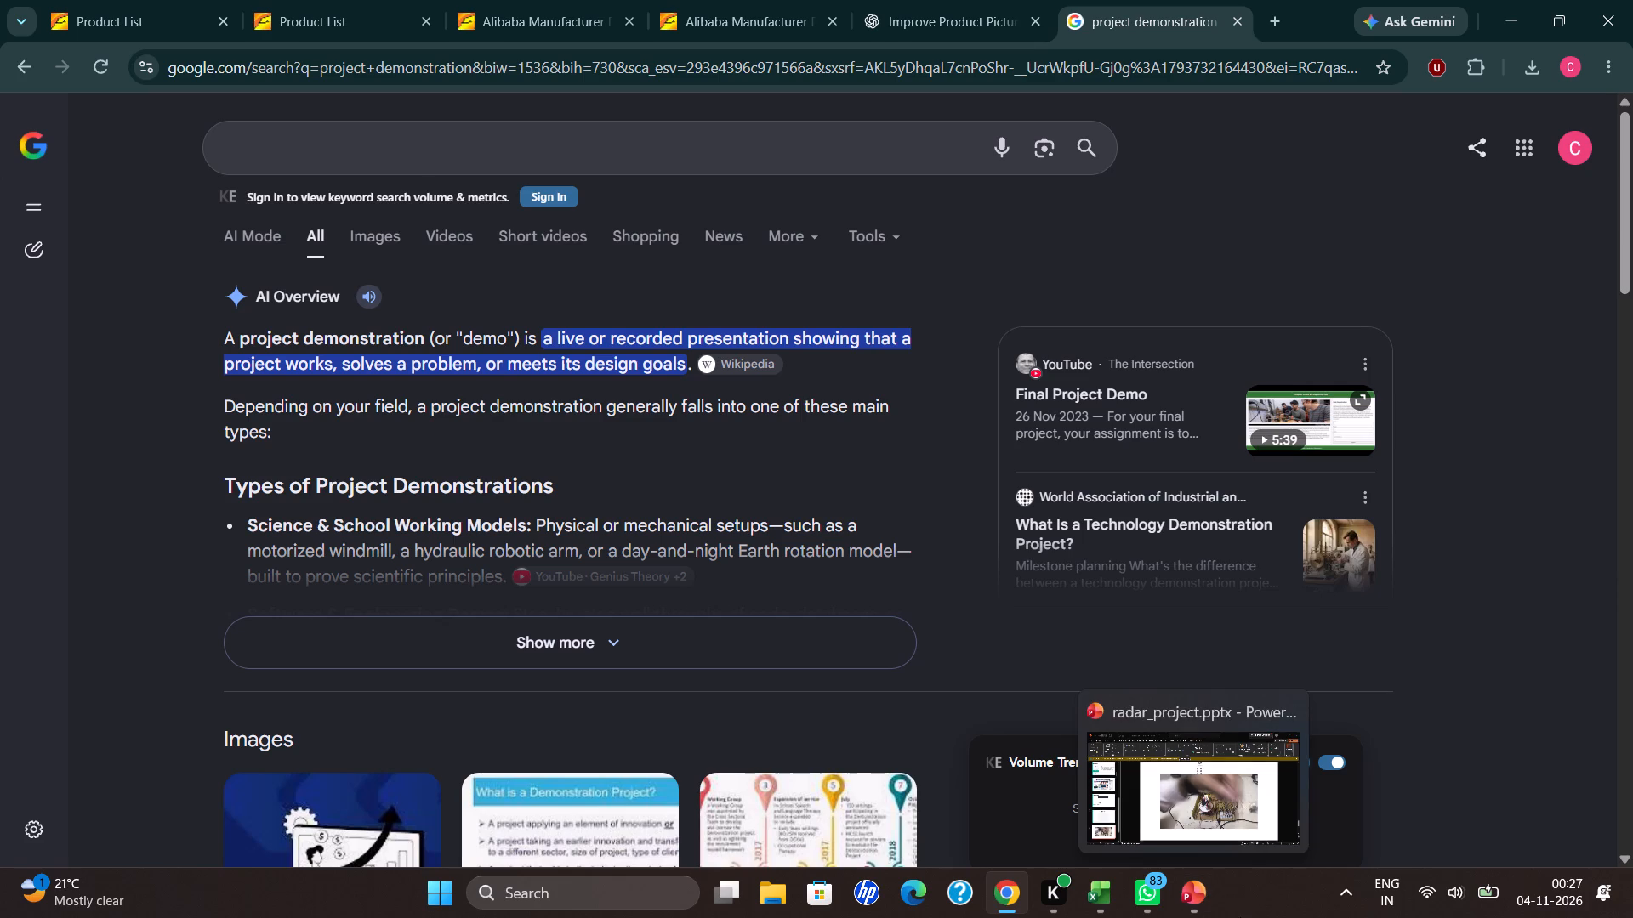
click(1203, 897)
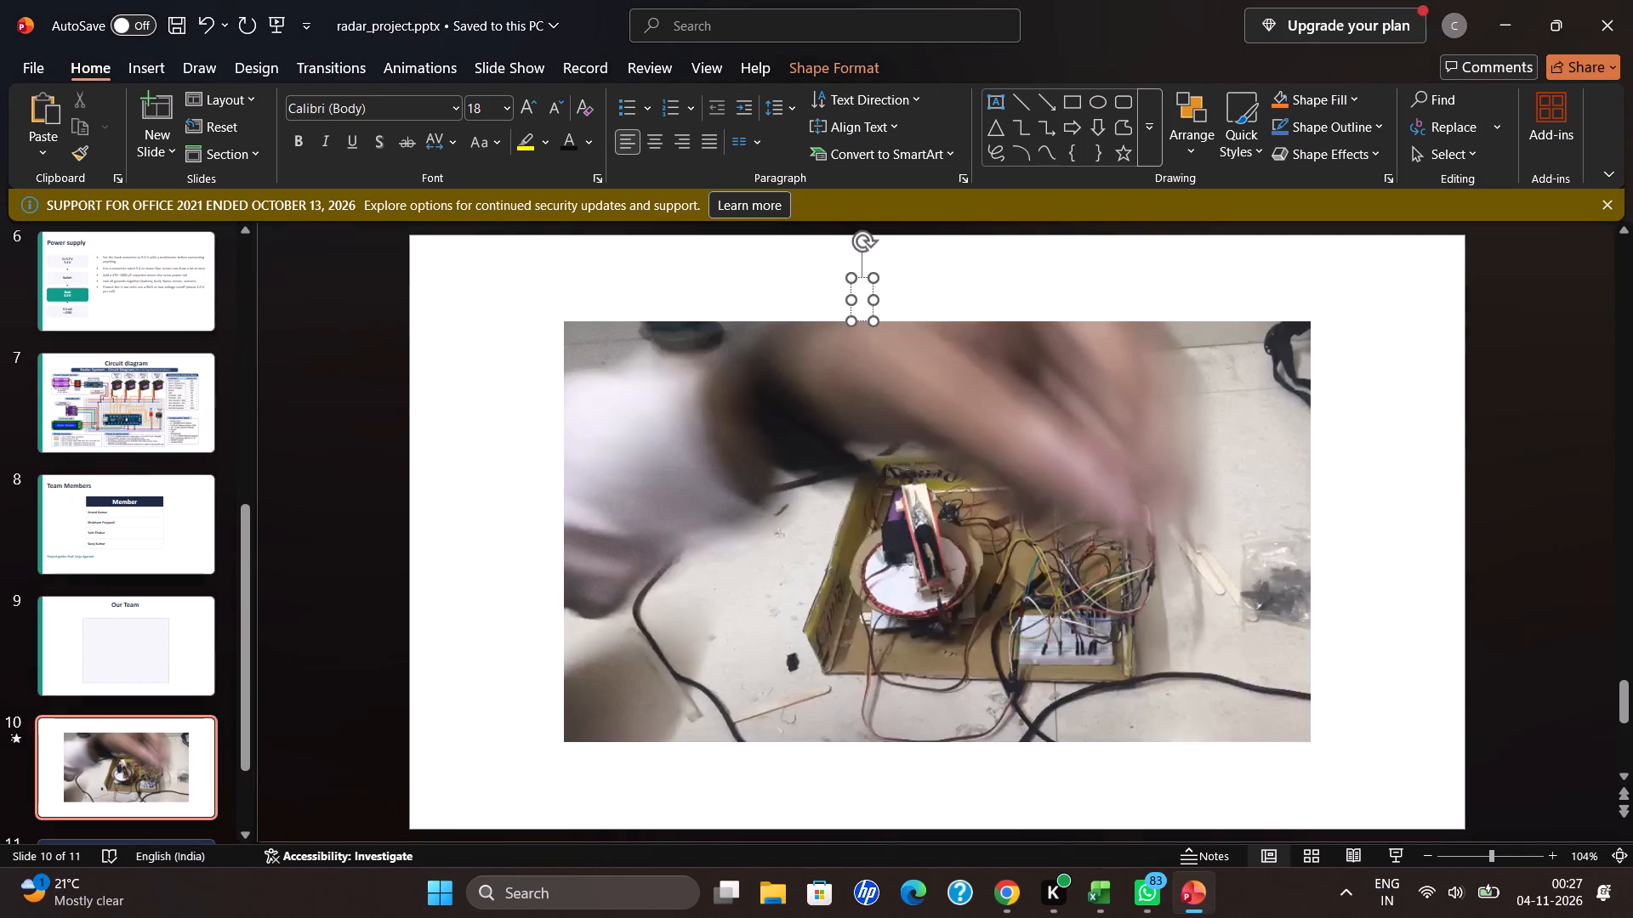
text(Pr)
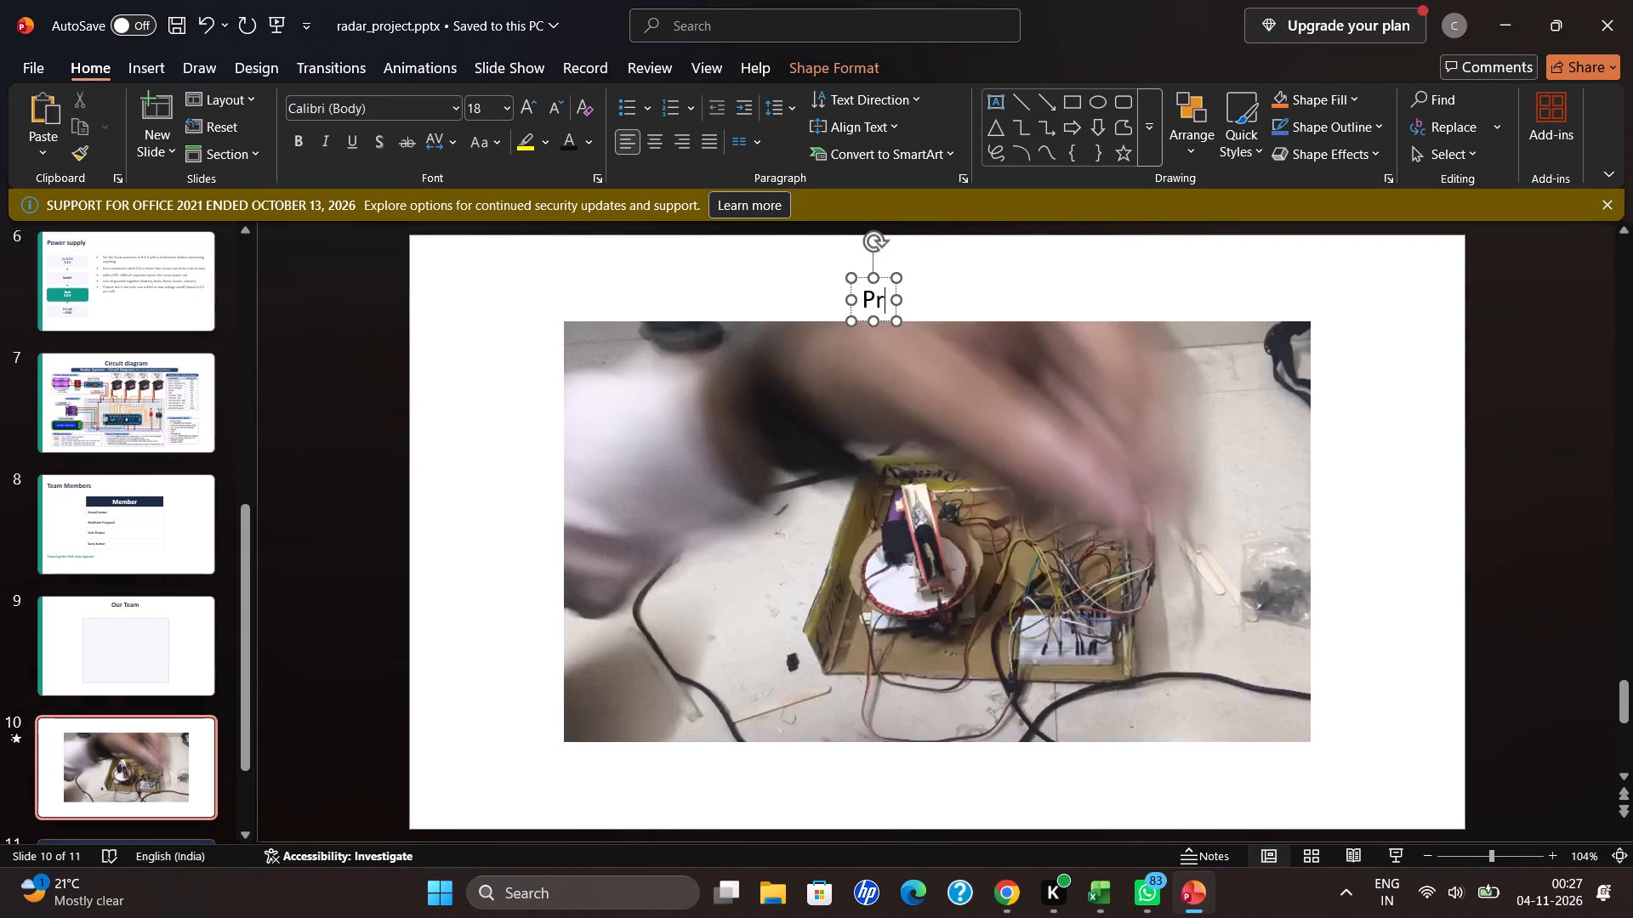
key(o)
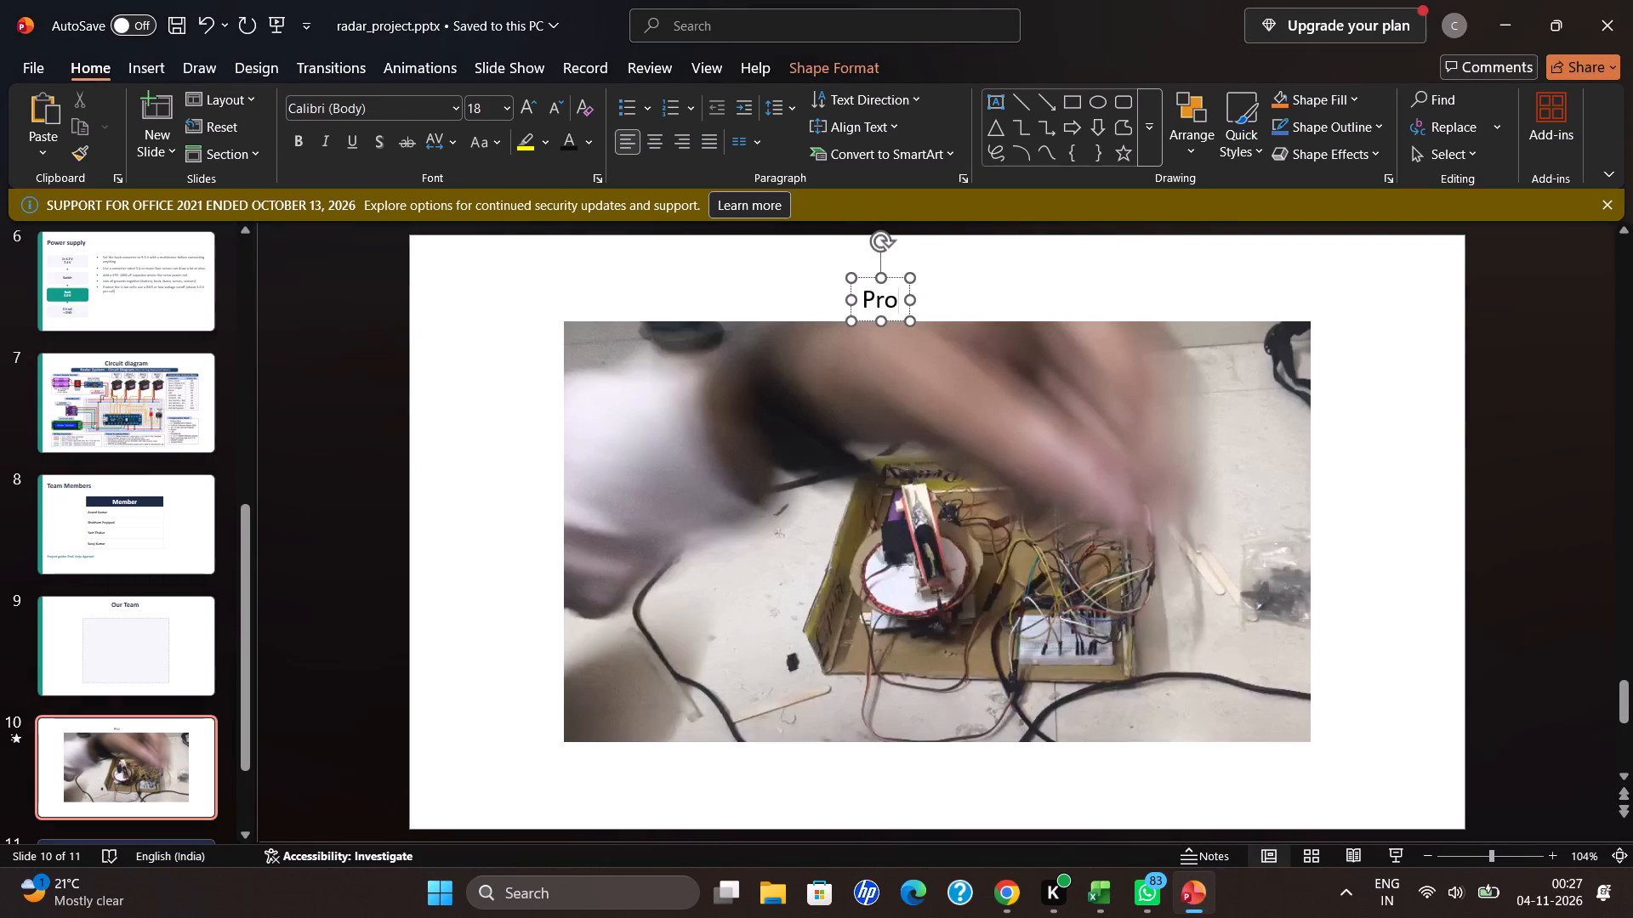
text(ject)
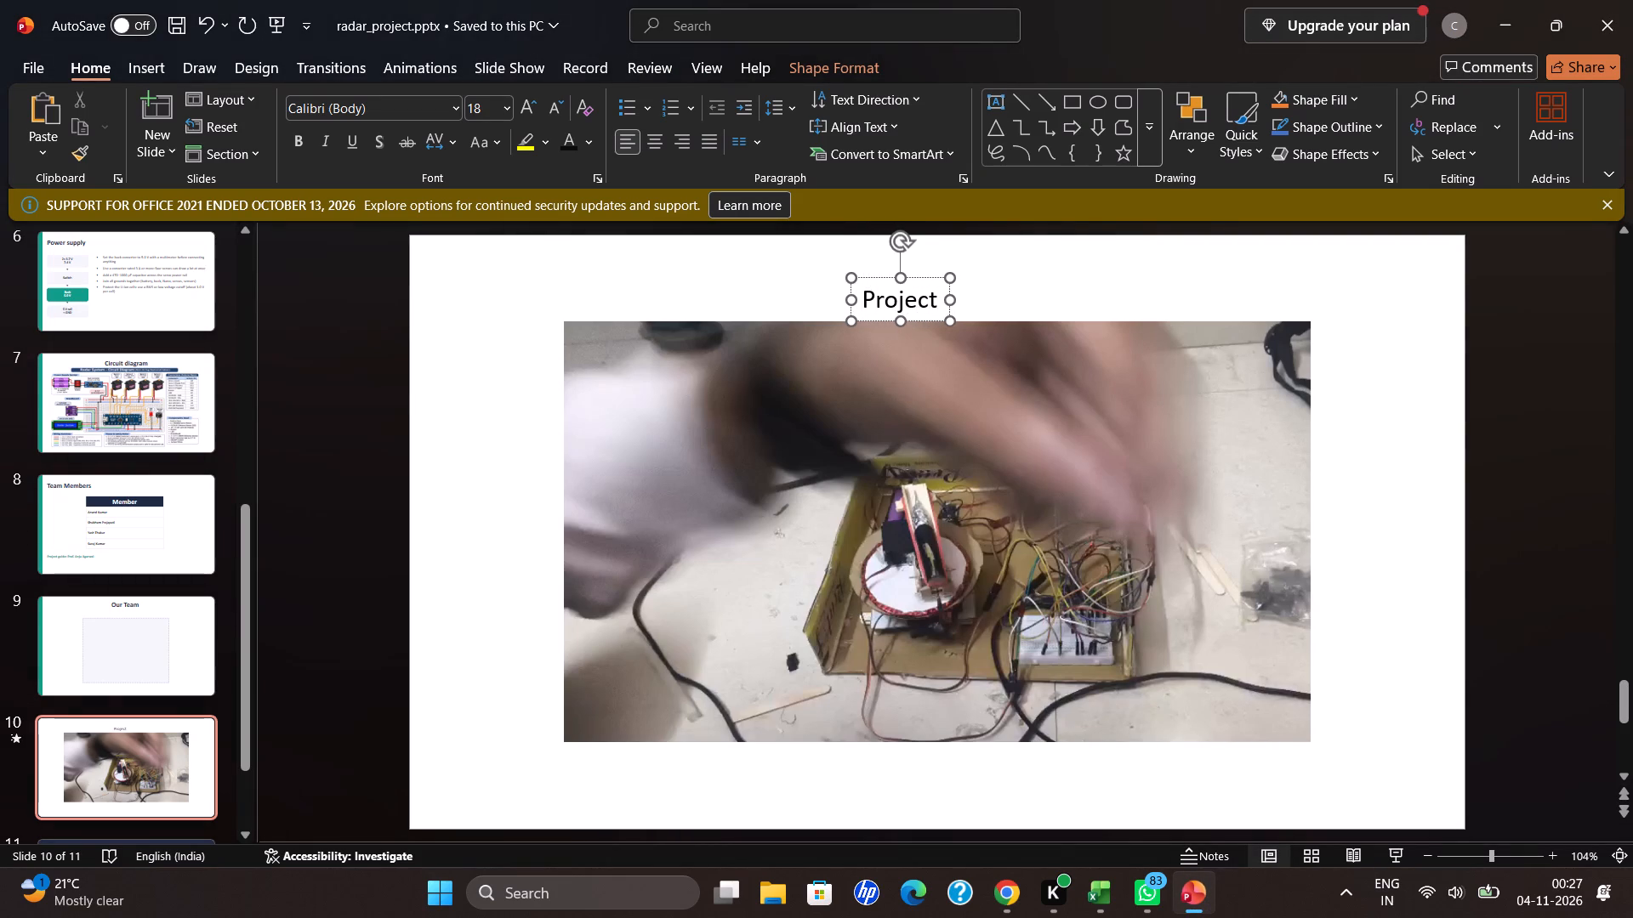
key(apostrophe)
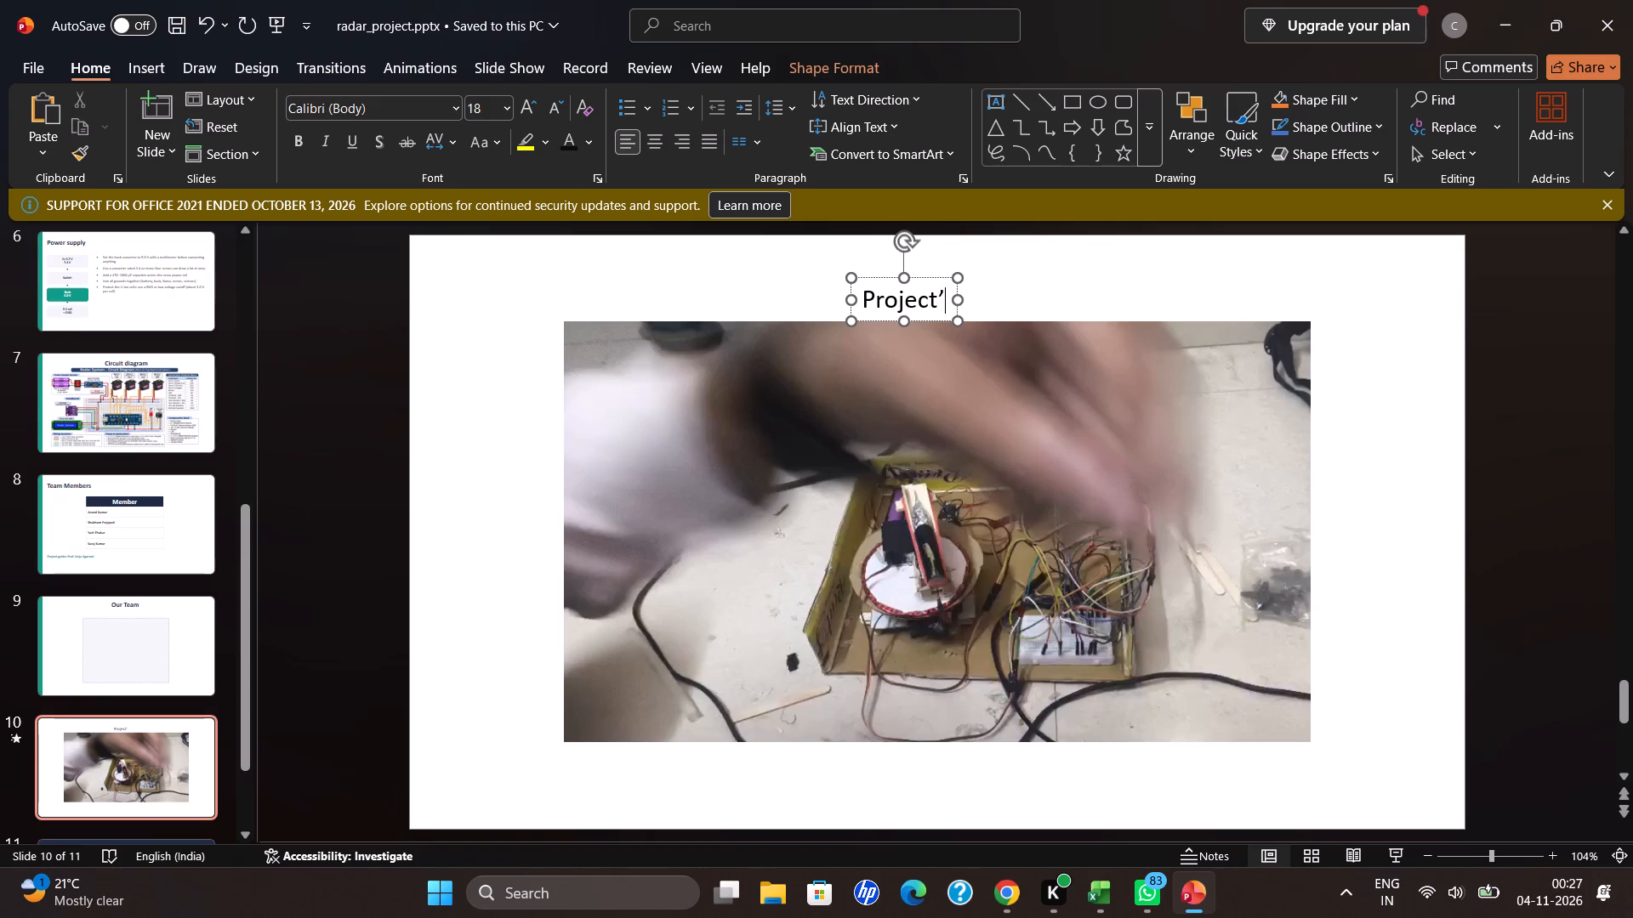
text(s)
key(space)
text(De)
text(mos)
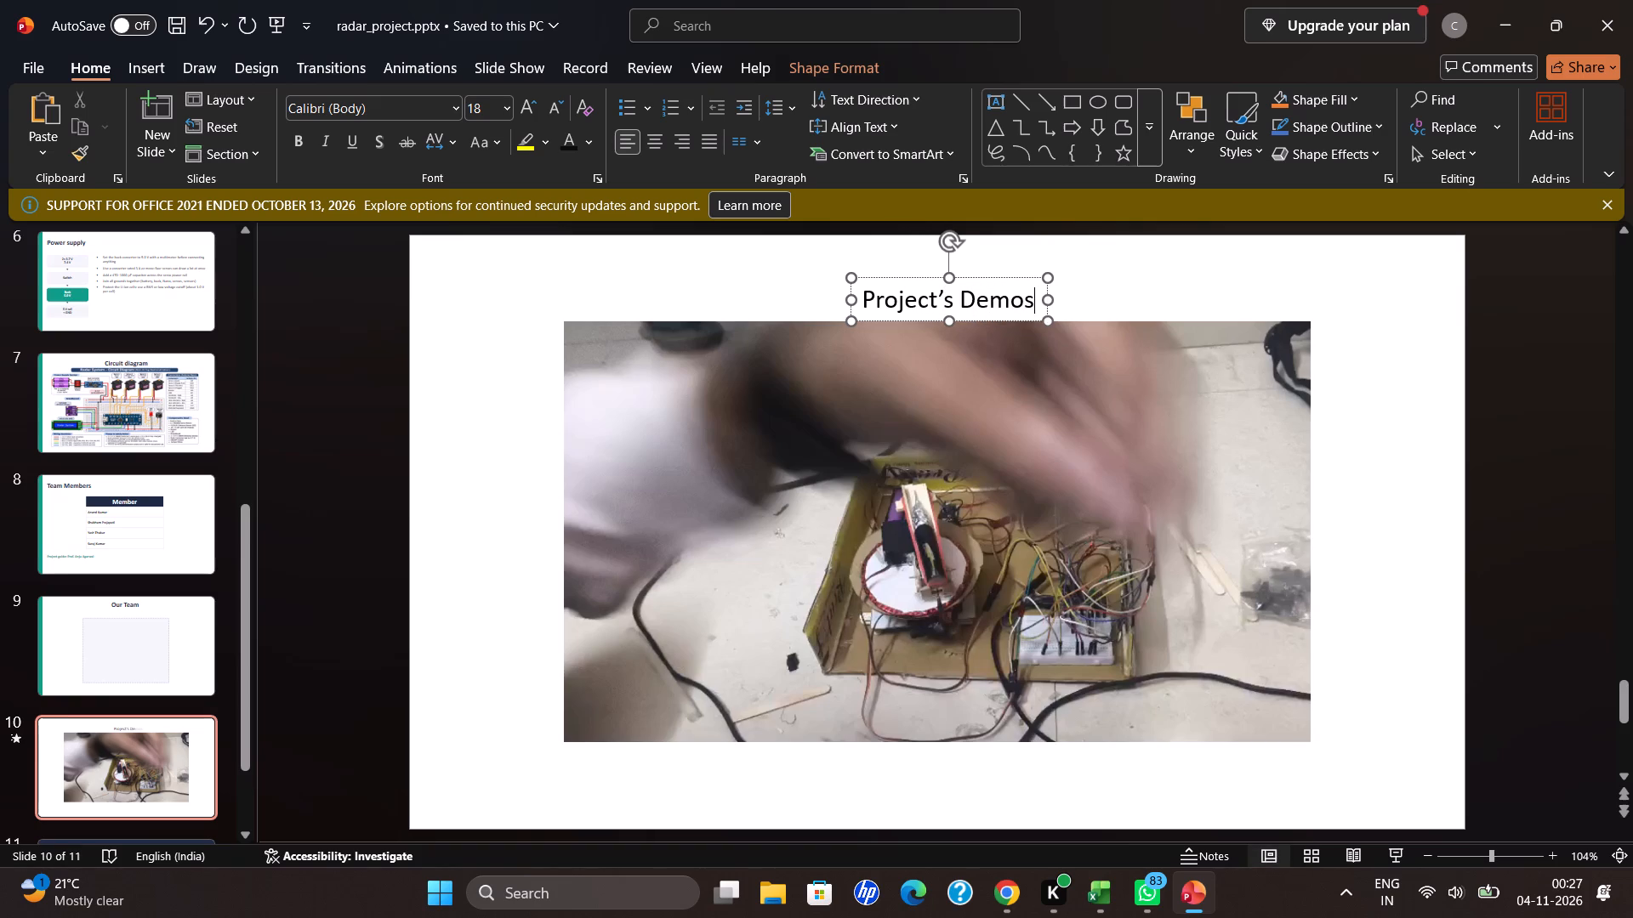
key(BackSpace)
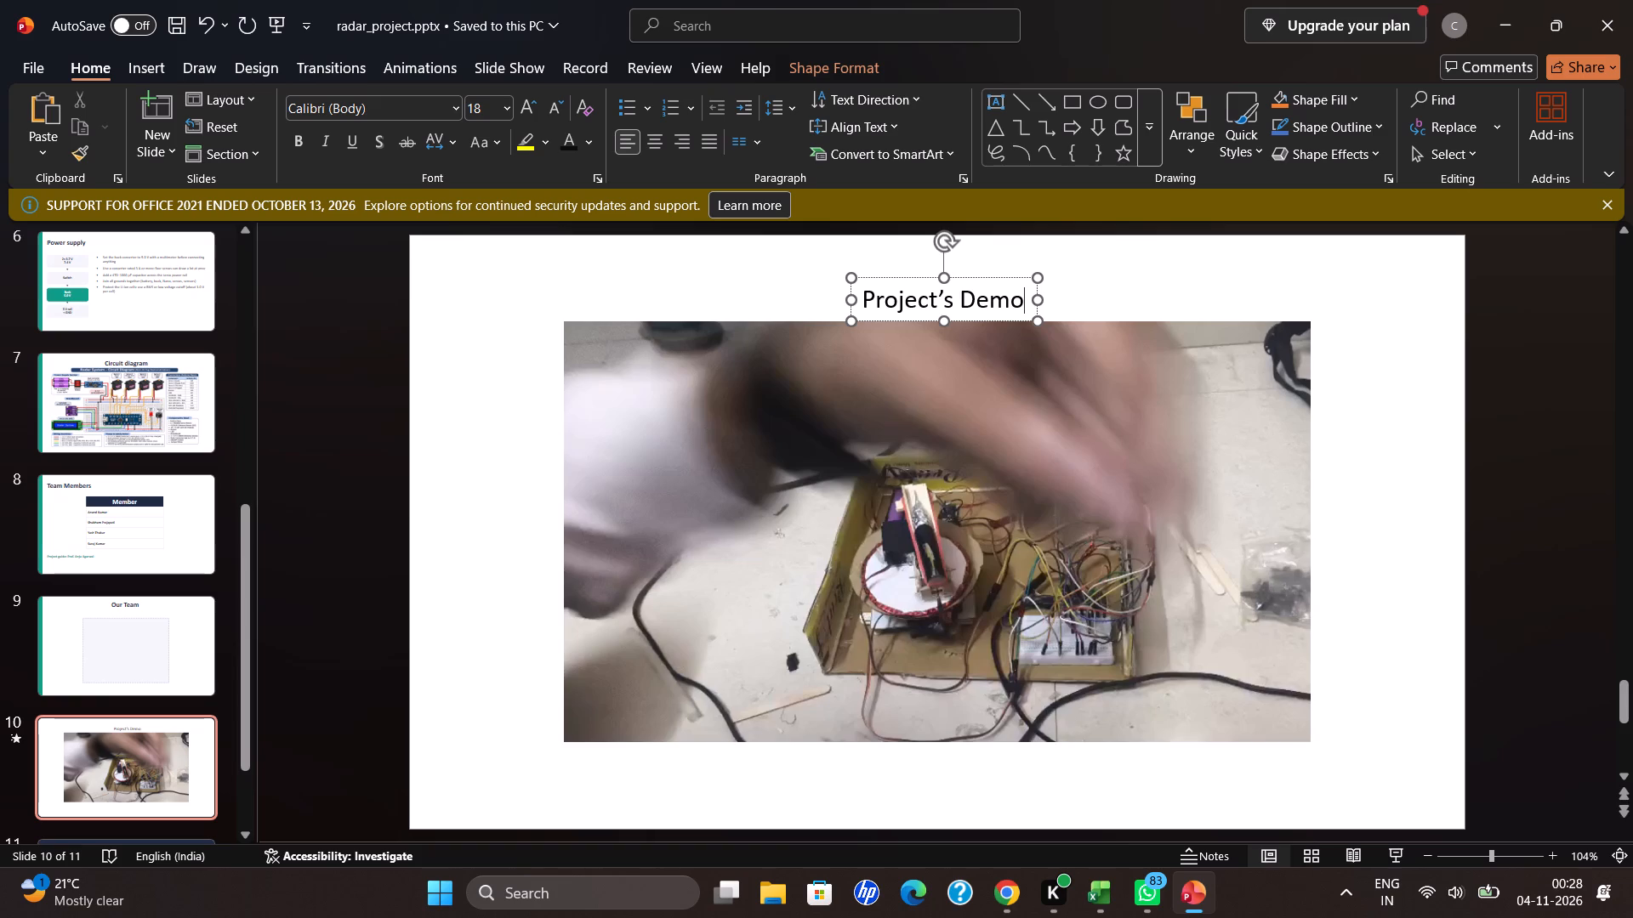
Switch to Chrome and copy the word "demonstration" from the AI Overview's opening sentence.
click(1004, 889)
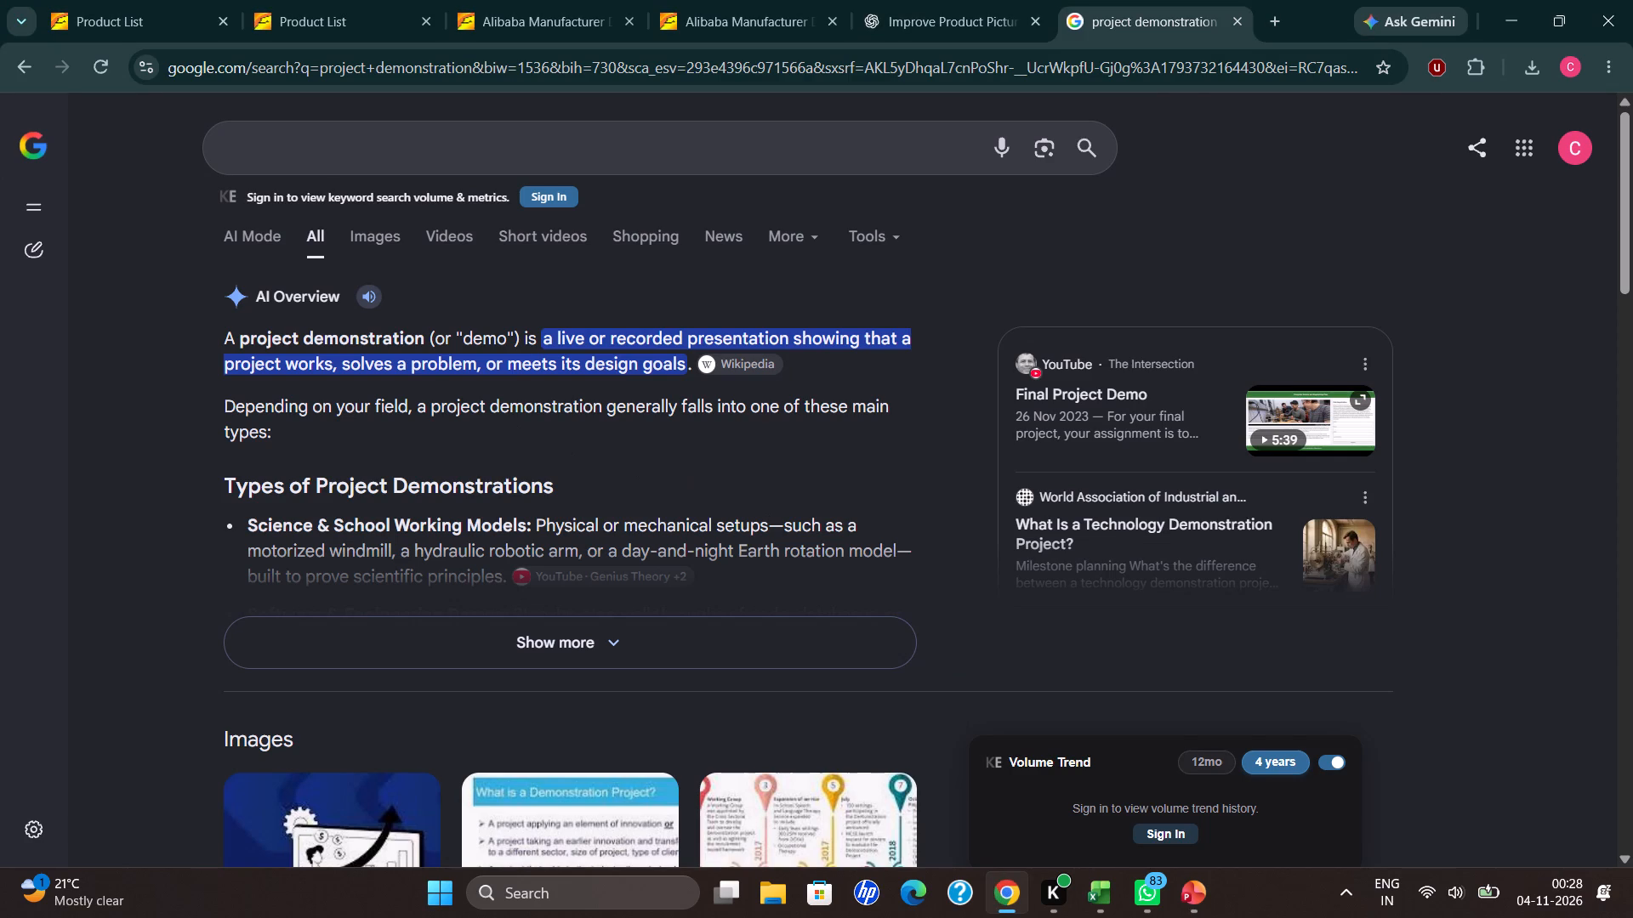
drag(300, 339, 404, 336)
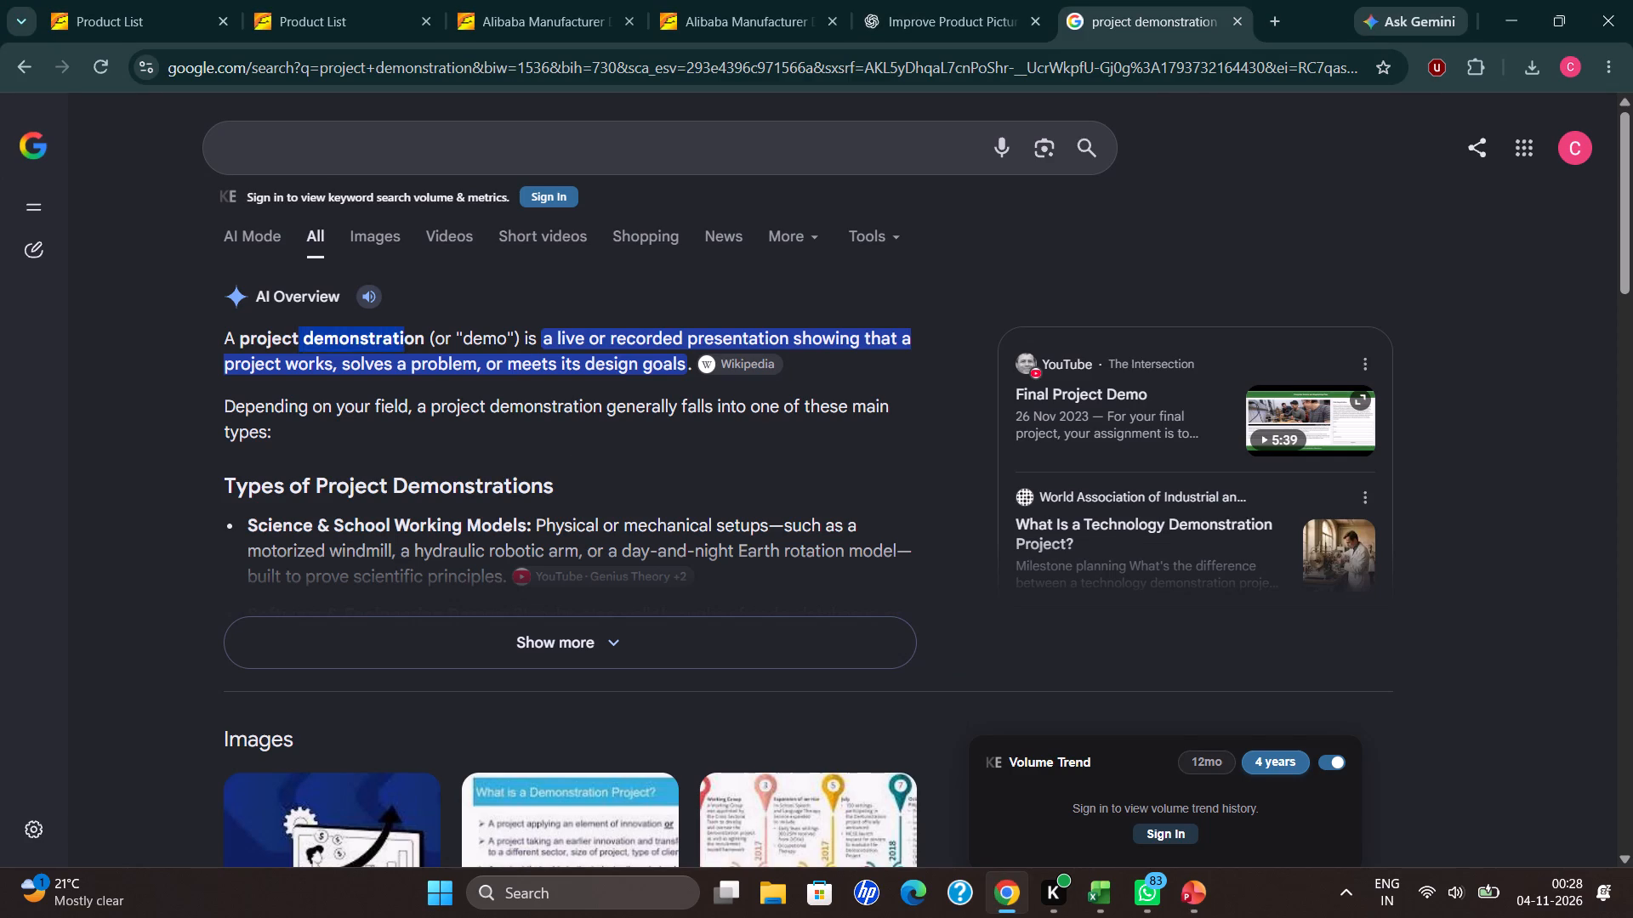
drag(404, 336, 427, 335)
key(ctrl+c)
Back in PowerPoint, replace "Demo" with the copied word and capitalise it so the heading reads "Project's Demonstration".
click(1206, 881)
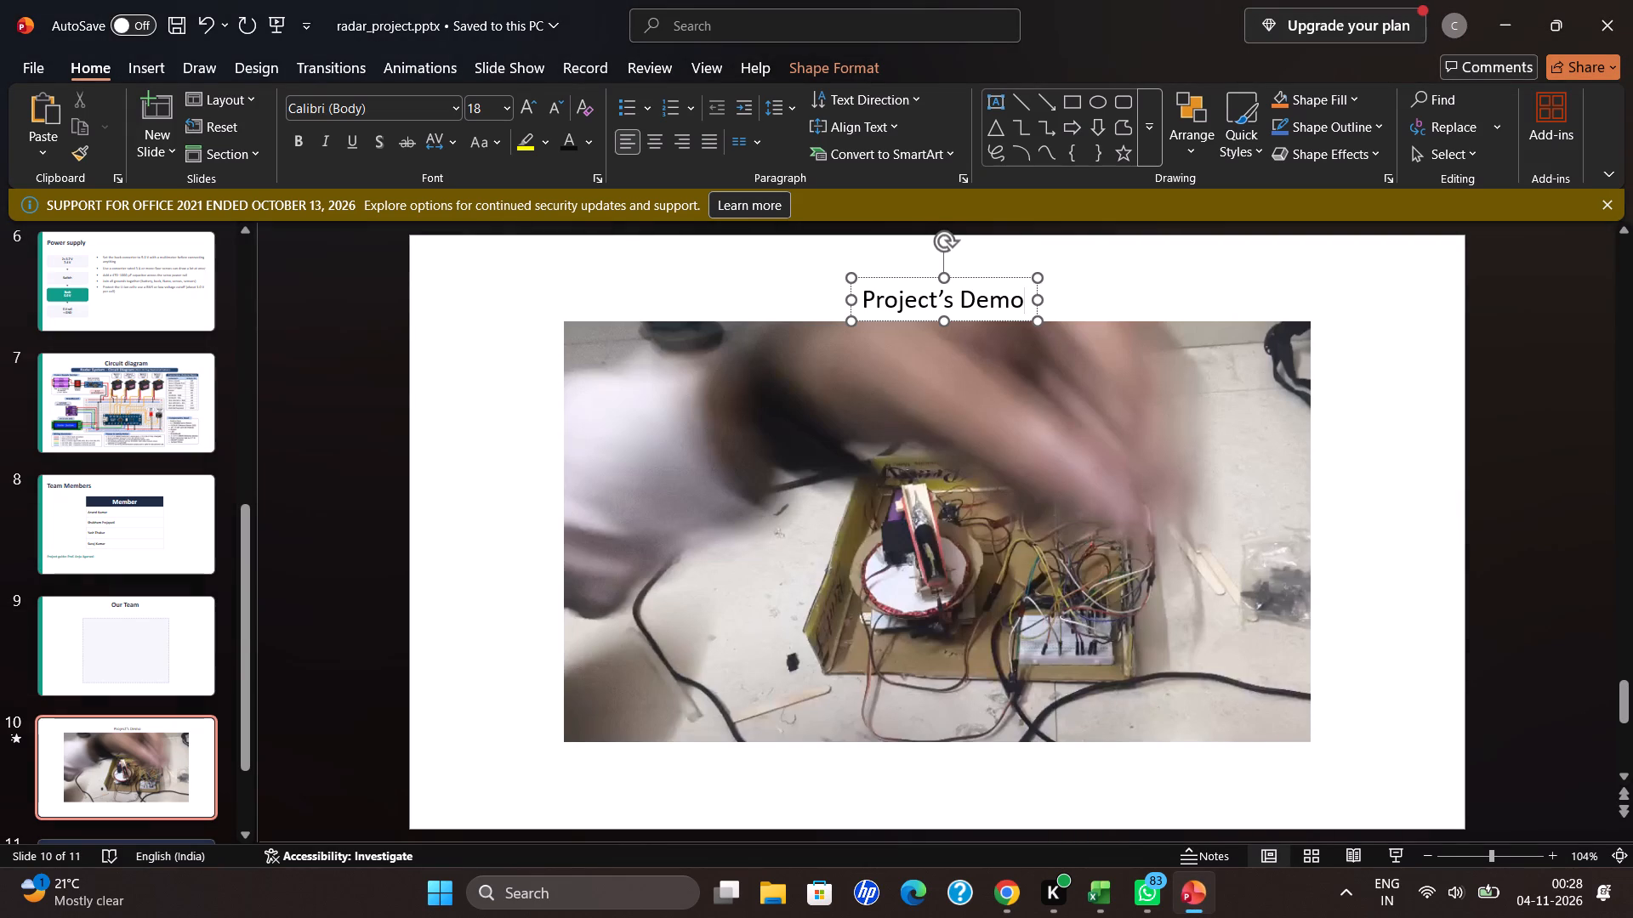
key(BackSpace)
key(BackSpace)
key(BackSpace)
key(BackSpace)
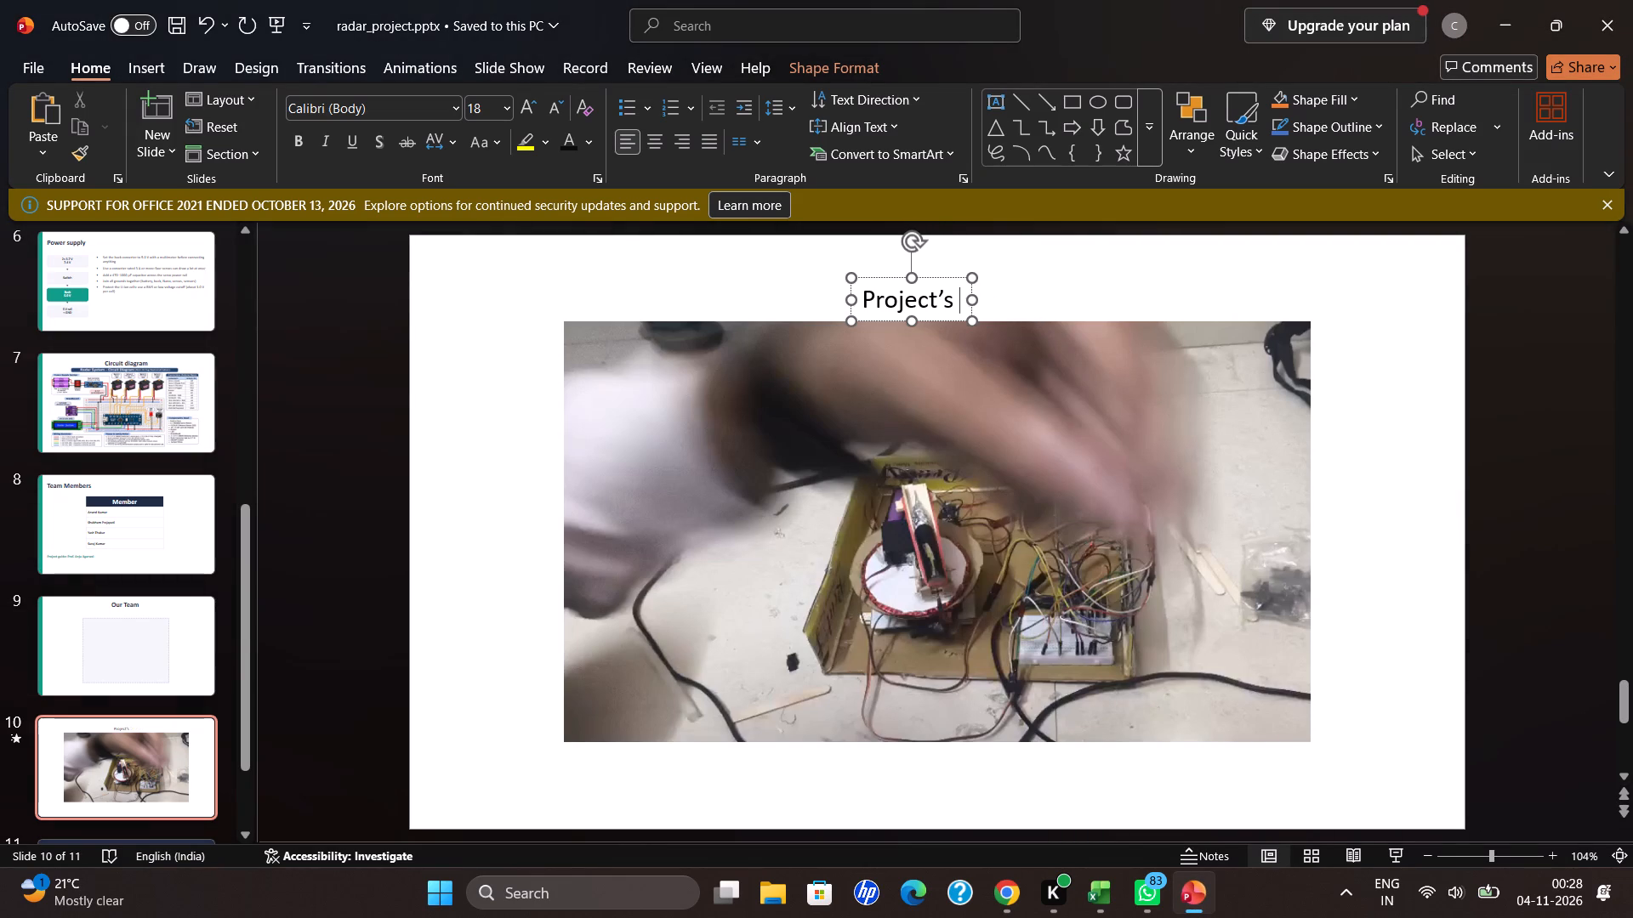
key(ctrl+shift+v)
key(ctrl+v)
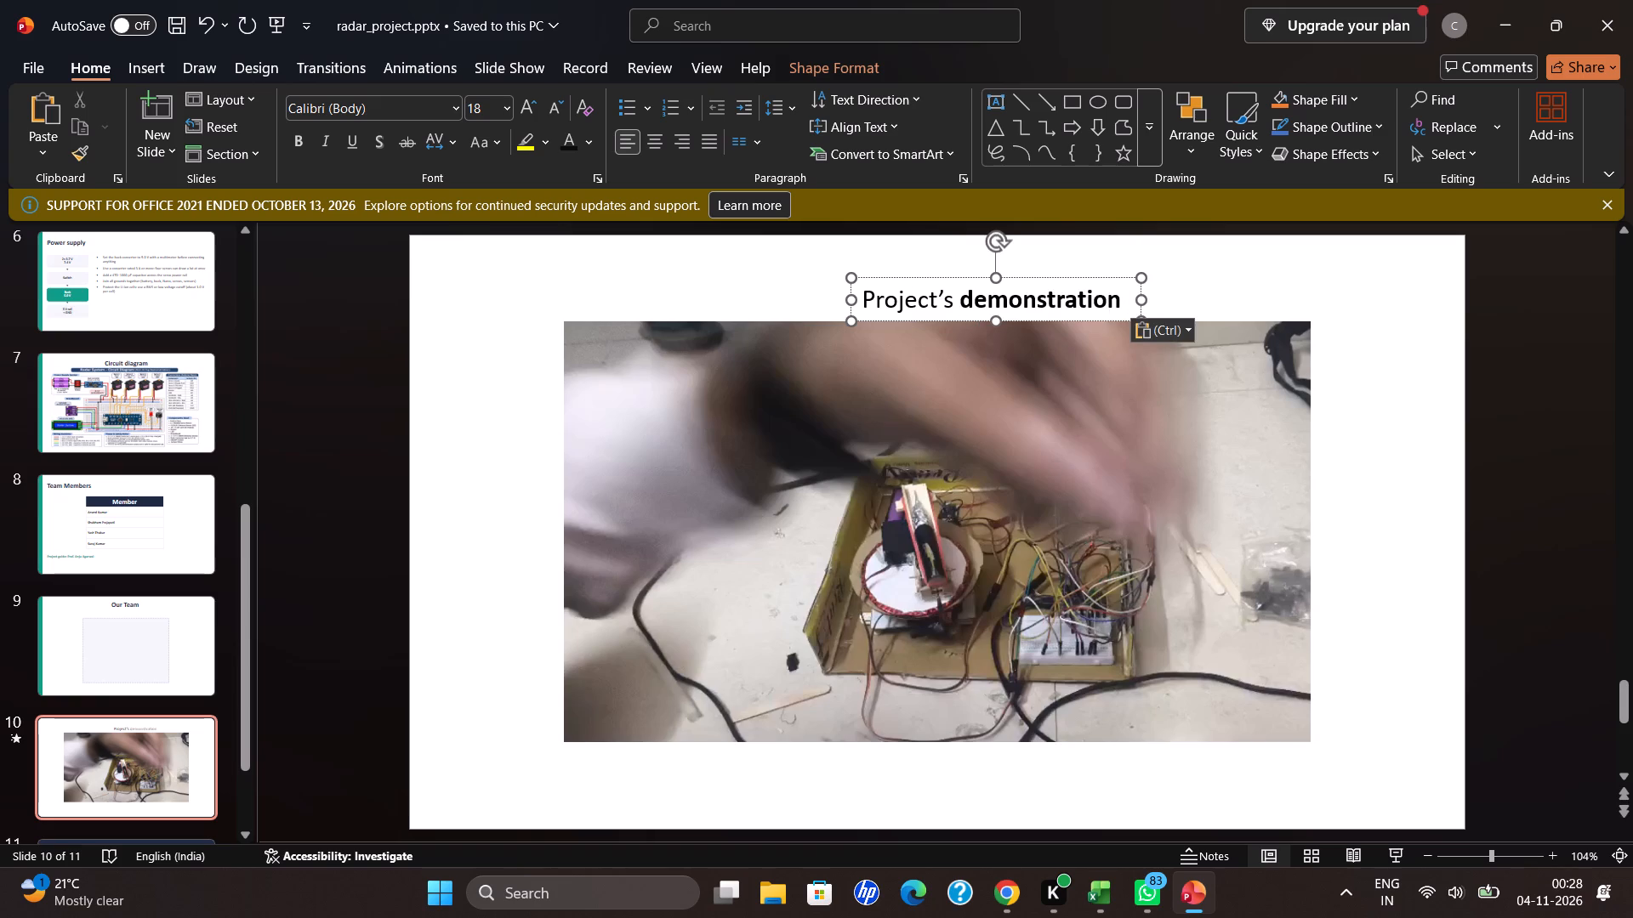
click(975, 301)
key(BackSpace)
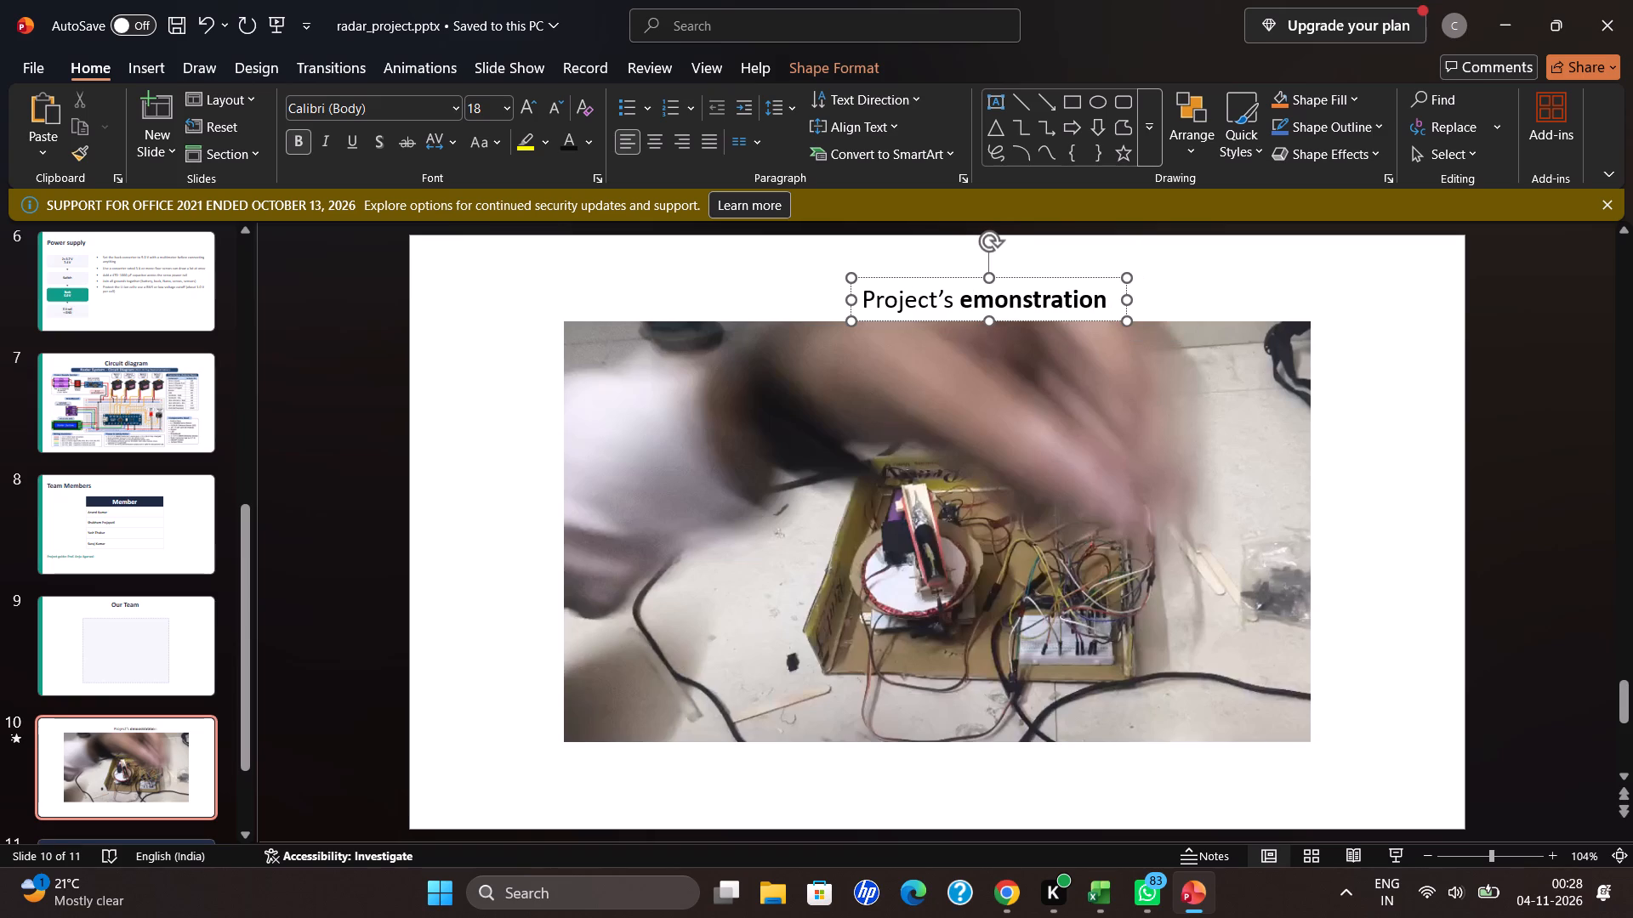
key(shift+d)
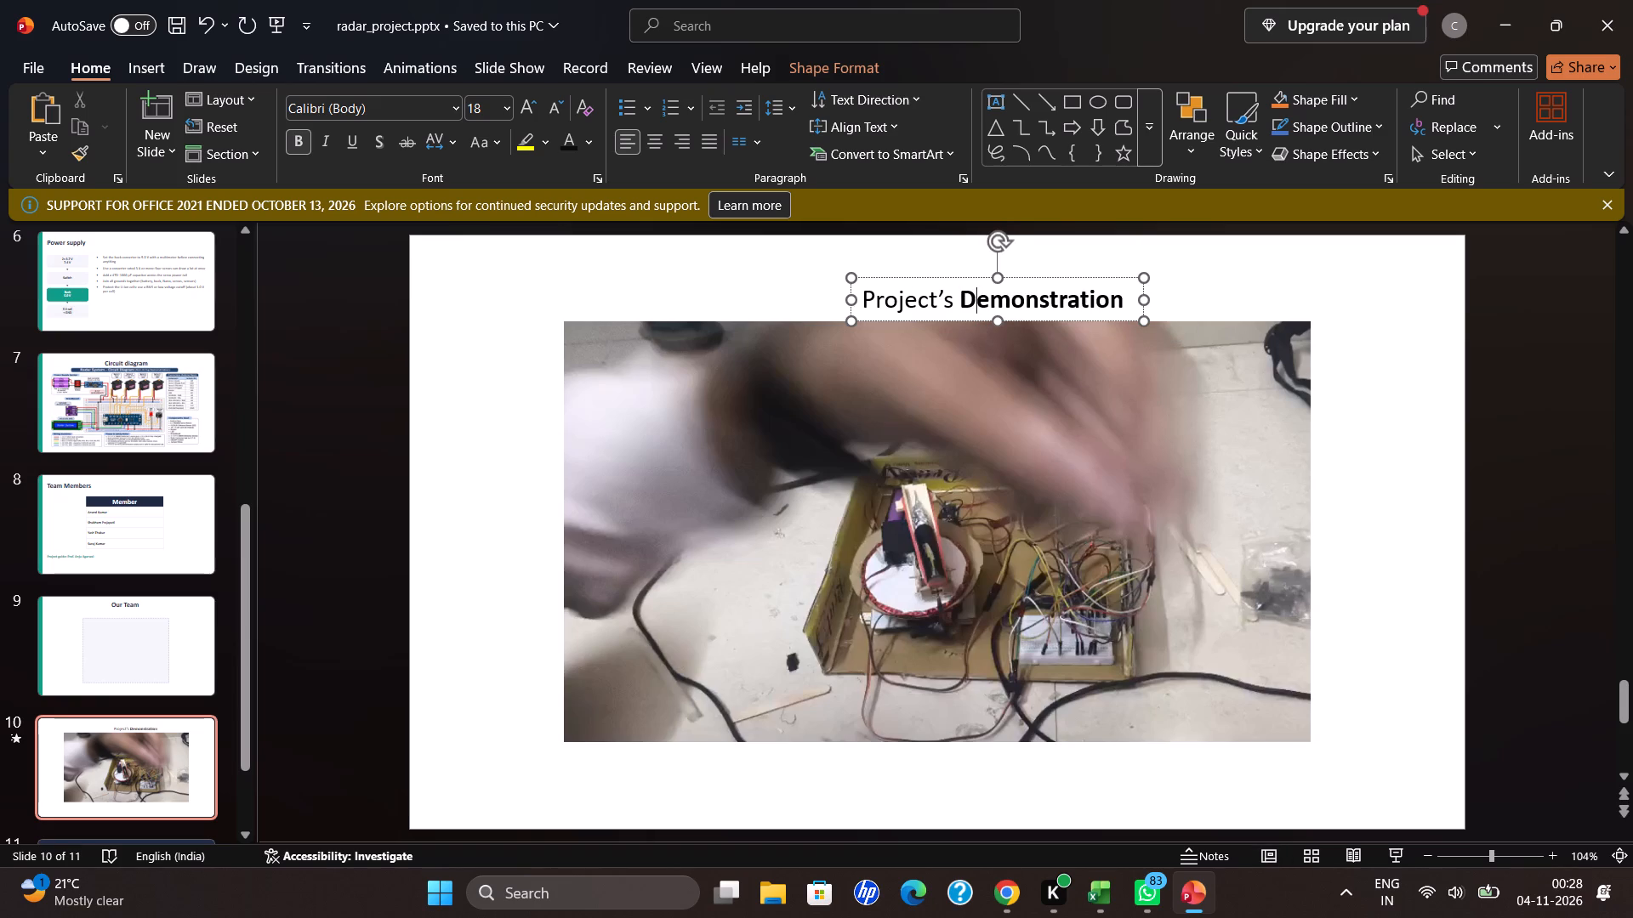
Move the "Project's Demonstration" heading up and to the left, leaving a gap above the video.
click(1270, 296)
click(1033, 291)
click(1267, 292)
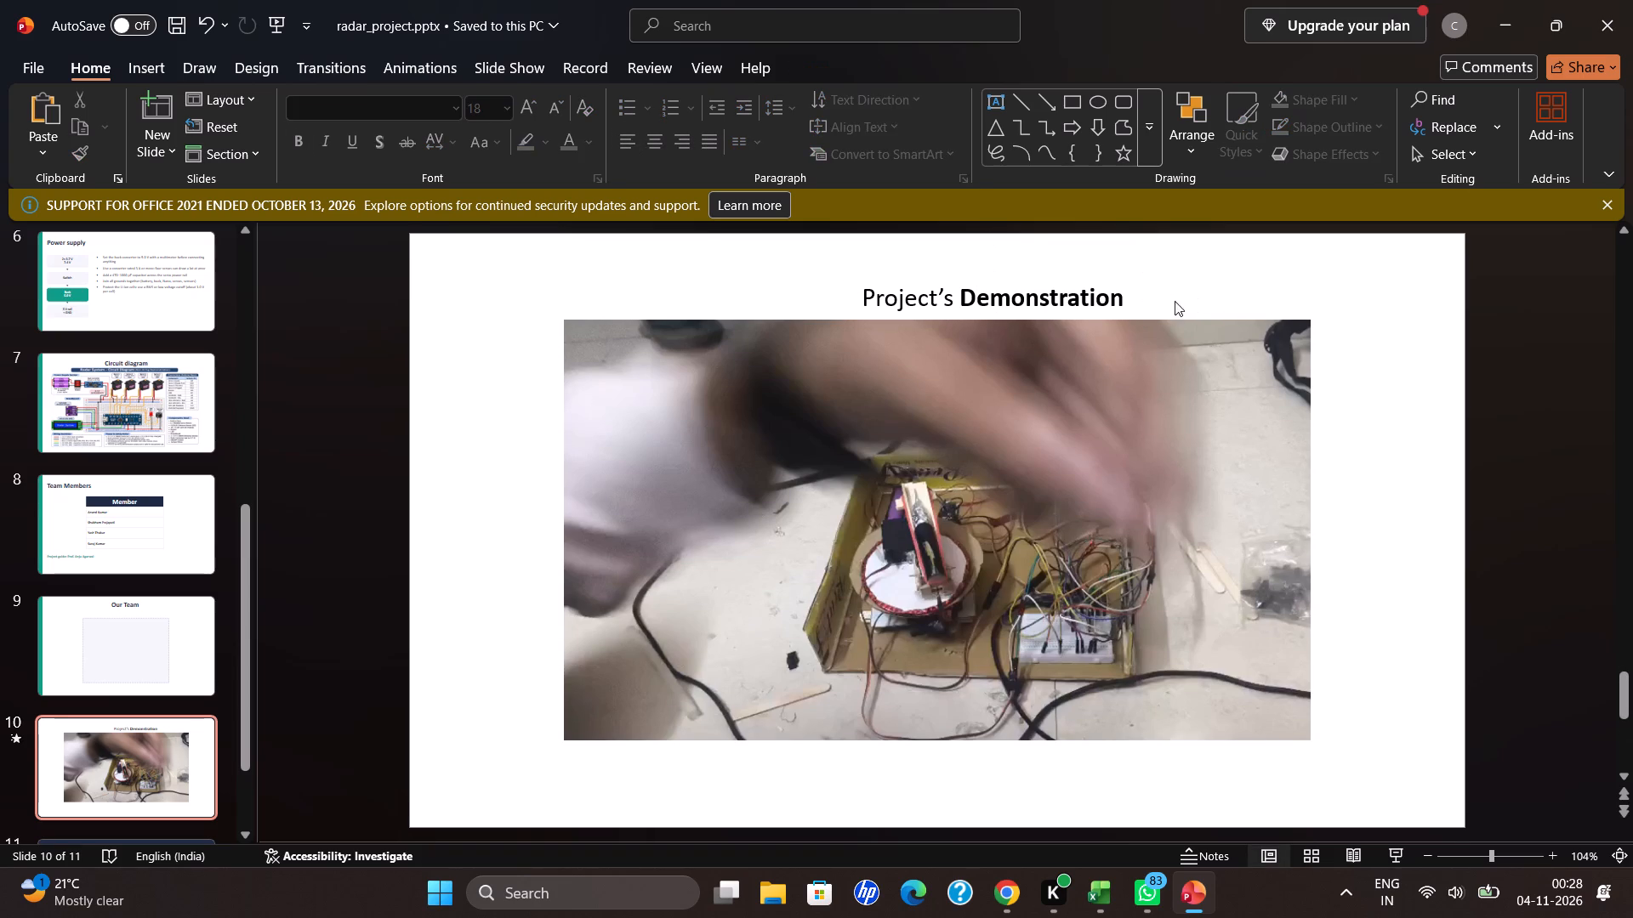
click(952, 280)
drag(975, 281, 971, 280)
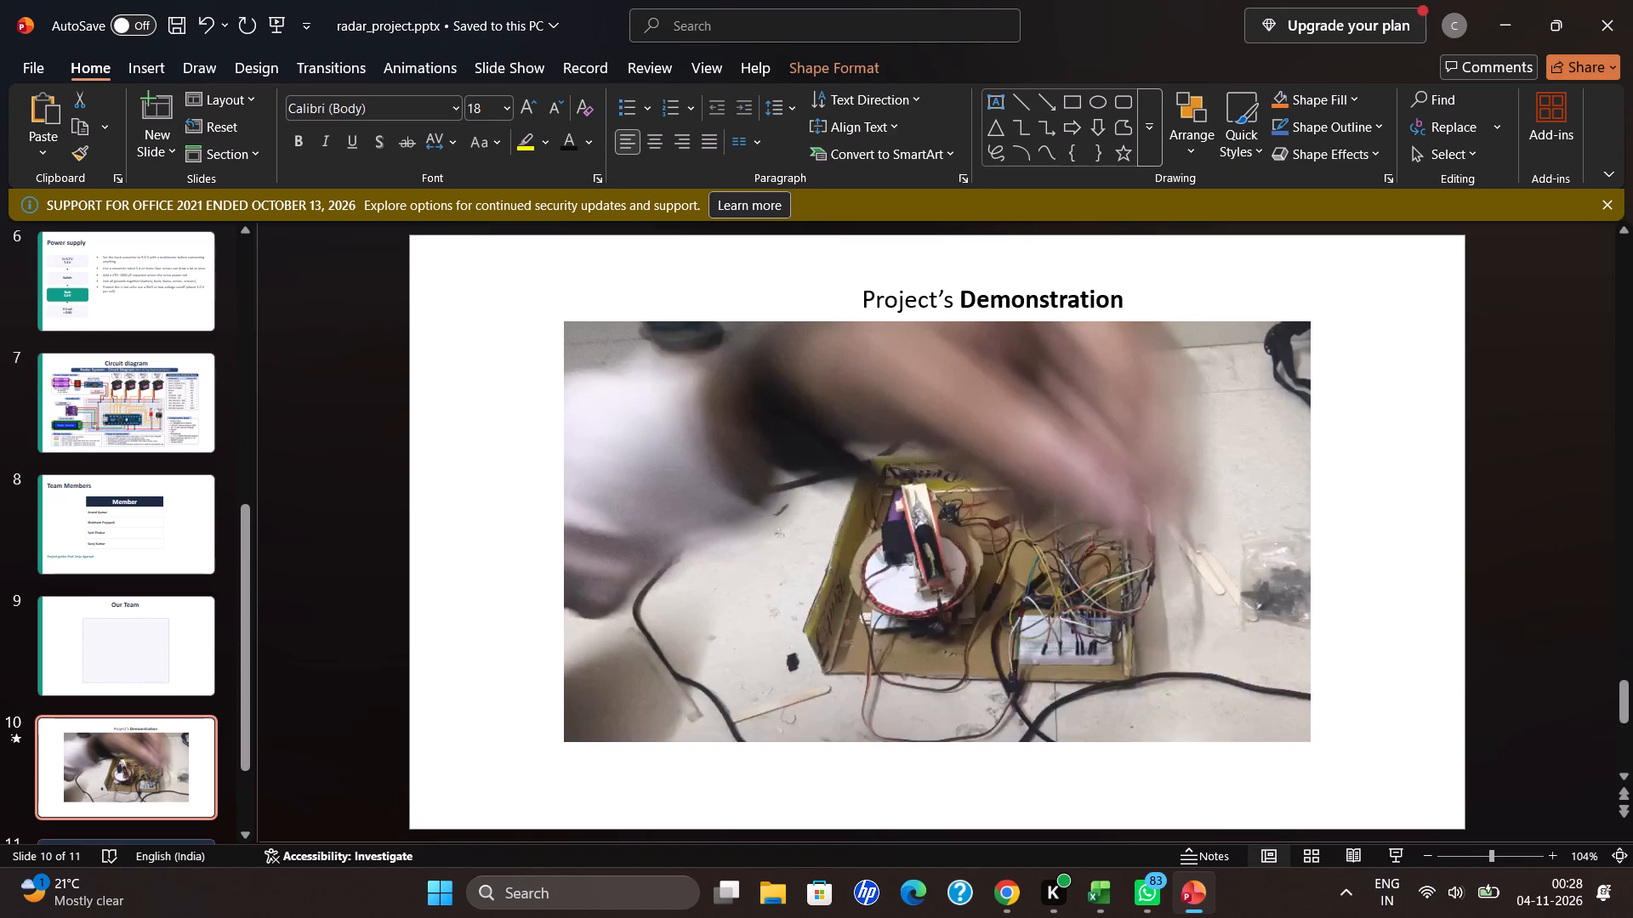
drag(971, 280, 913, 258)
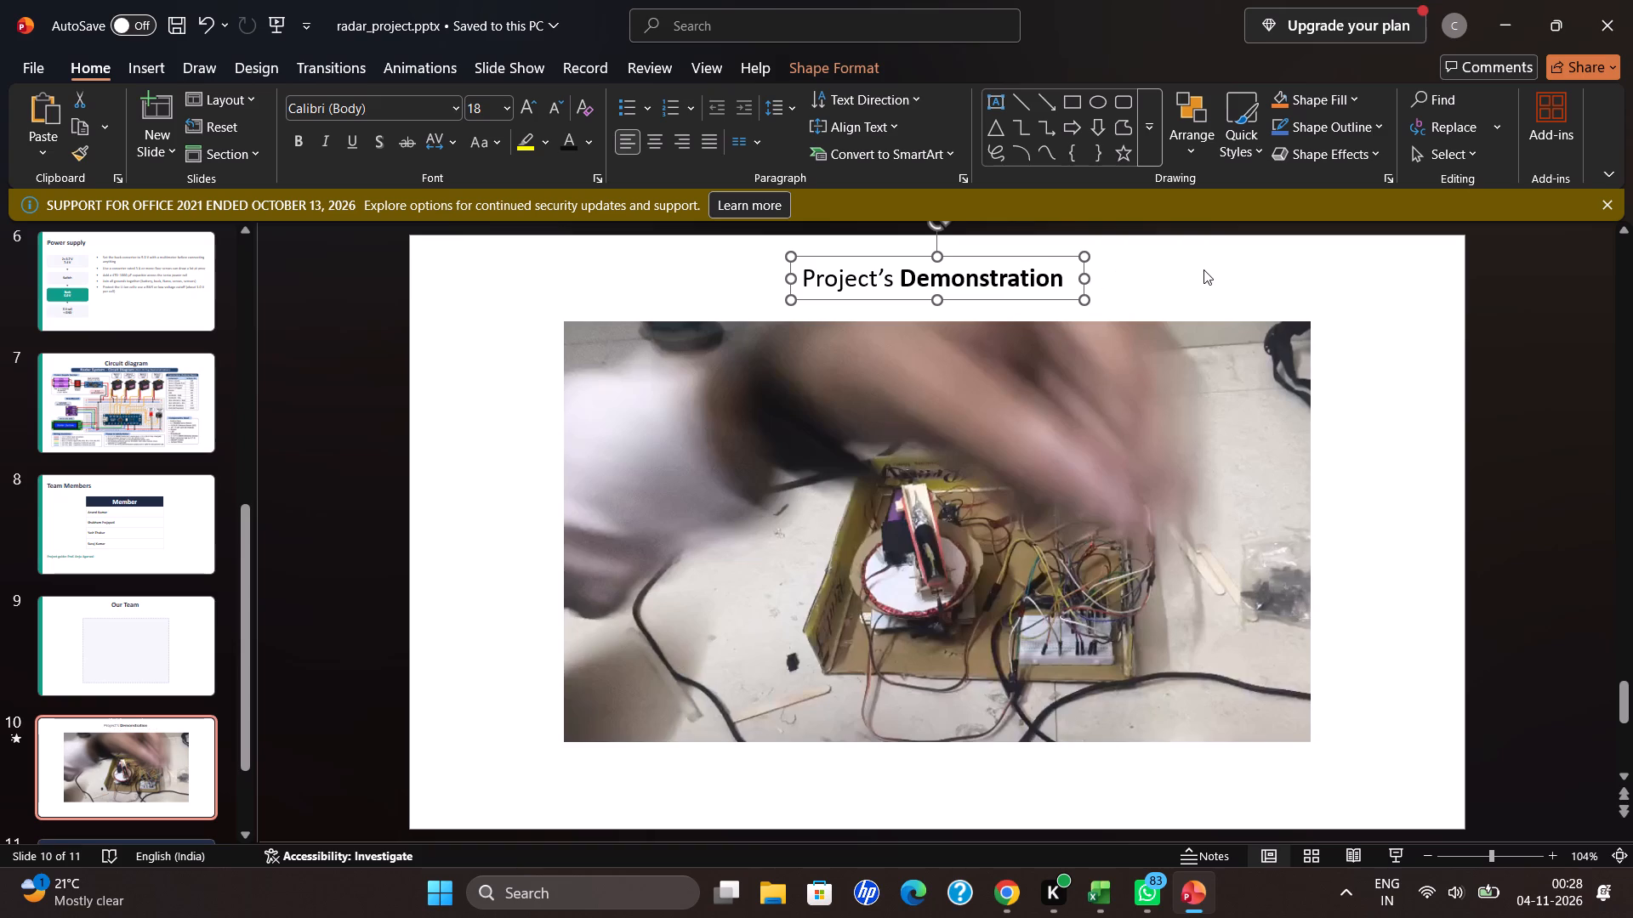
Set the whole "Project's Demonstration" heading to font size 28 and make it bold.
triple_click(896, 276)
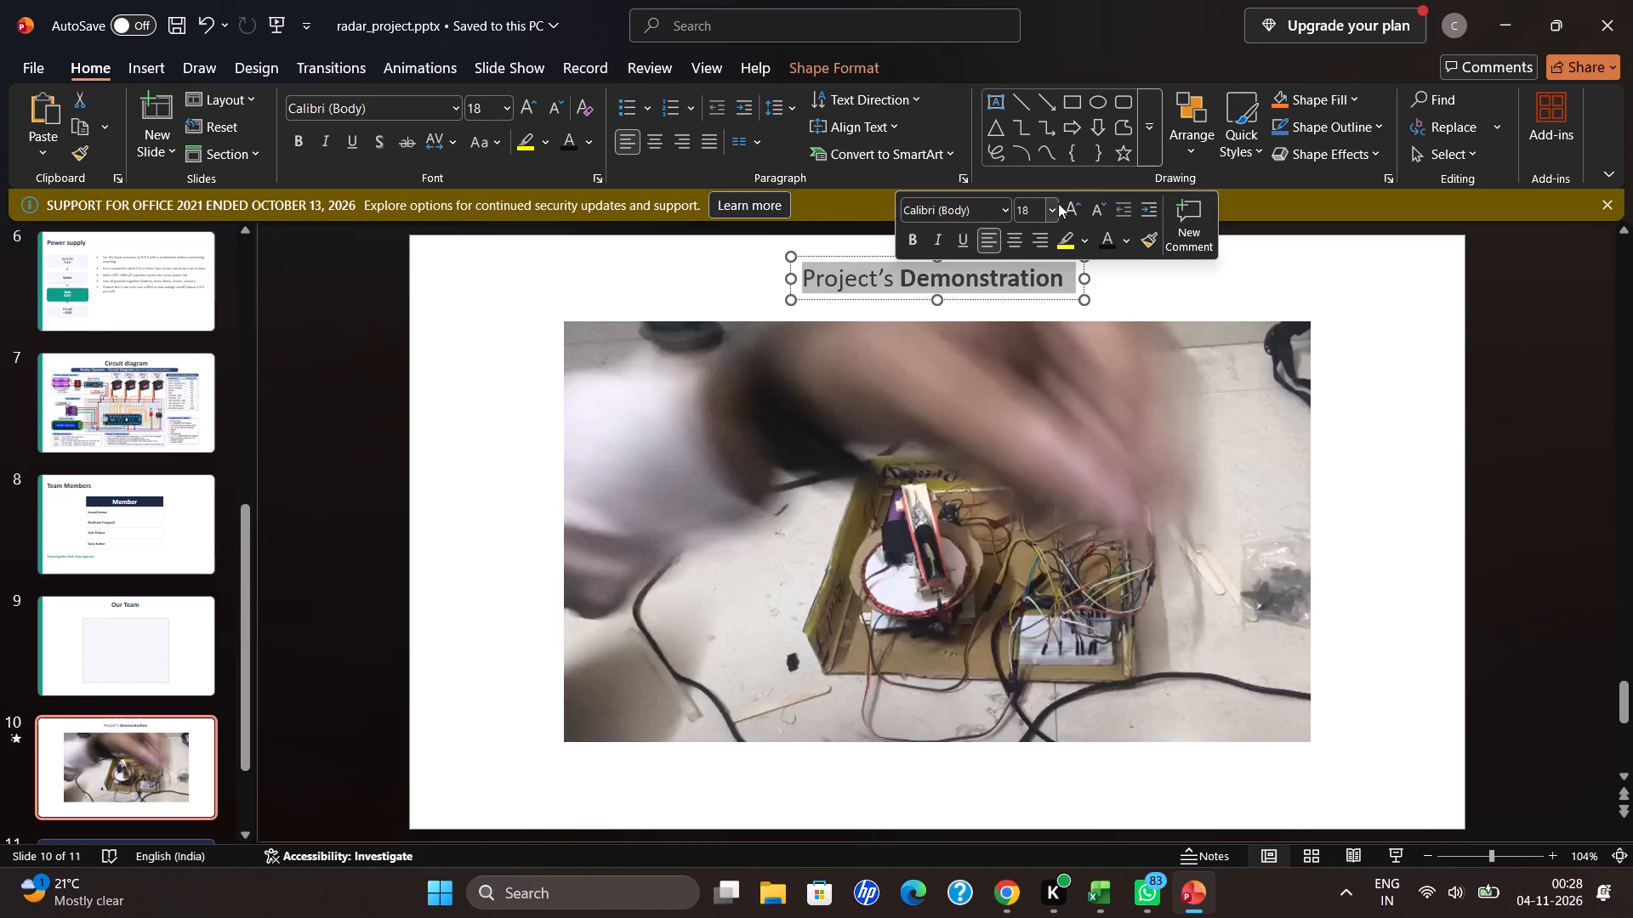
click(1048, 211)
right_click(1048, 211)
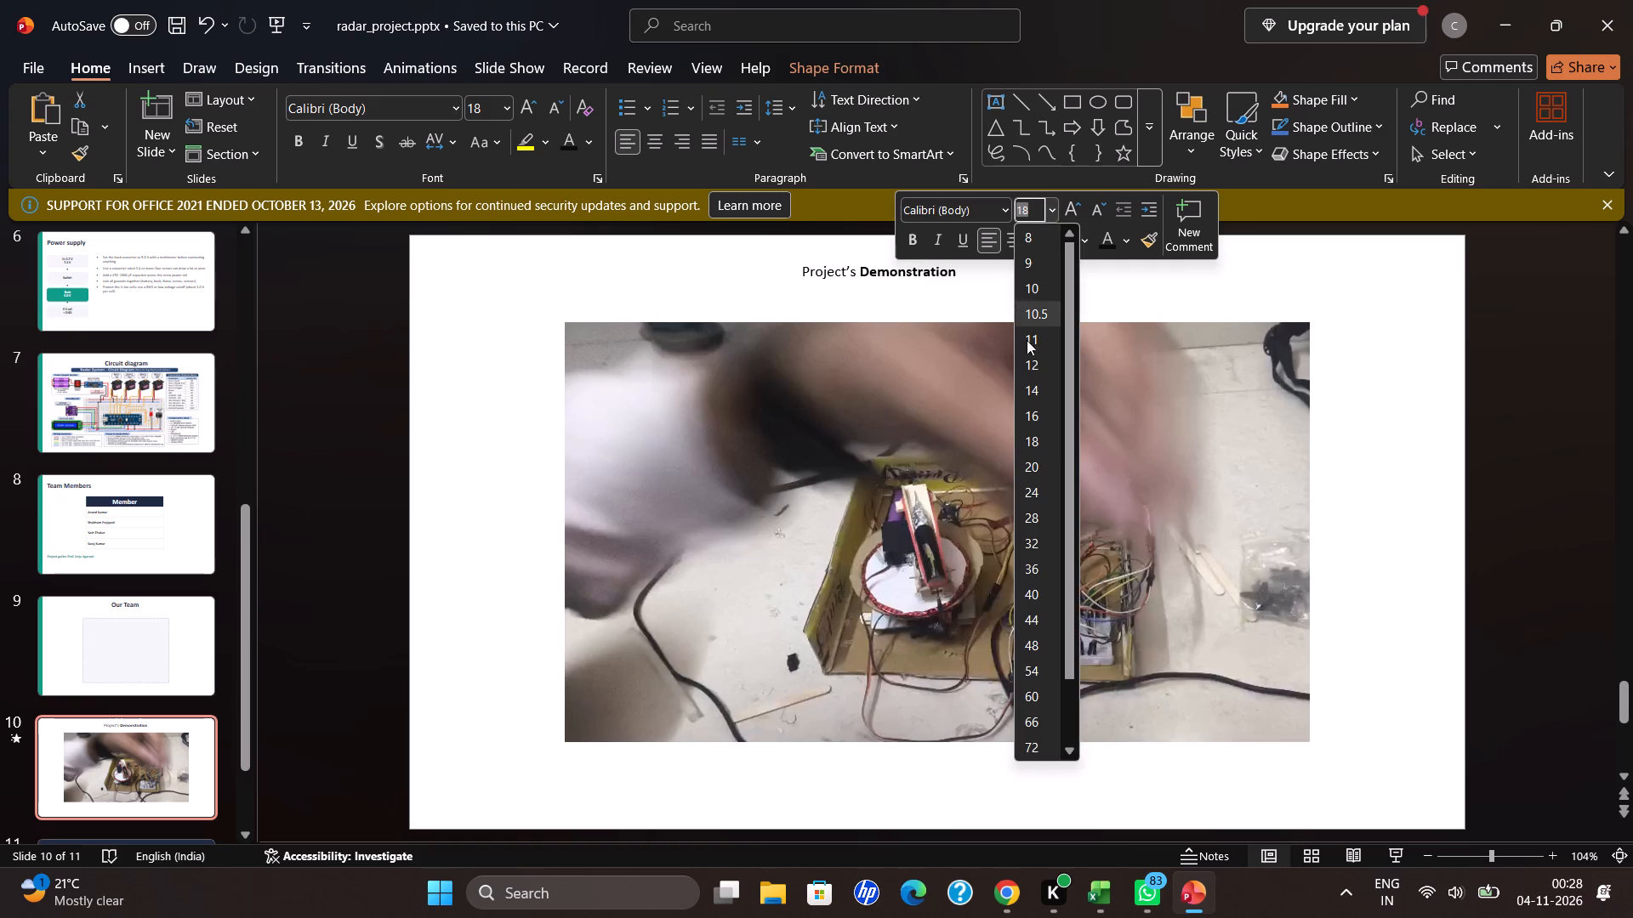
click(1034, 516)
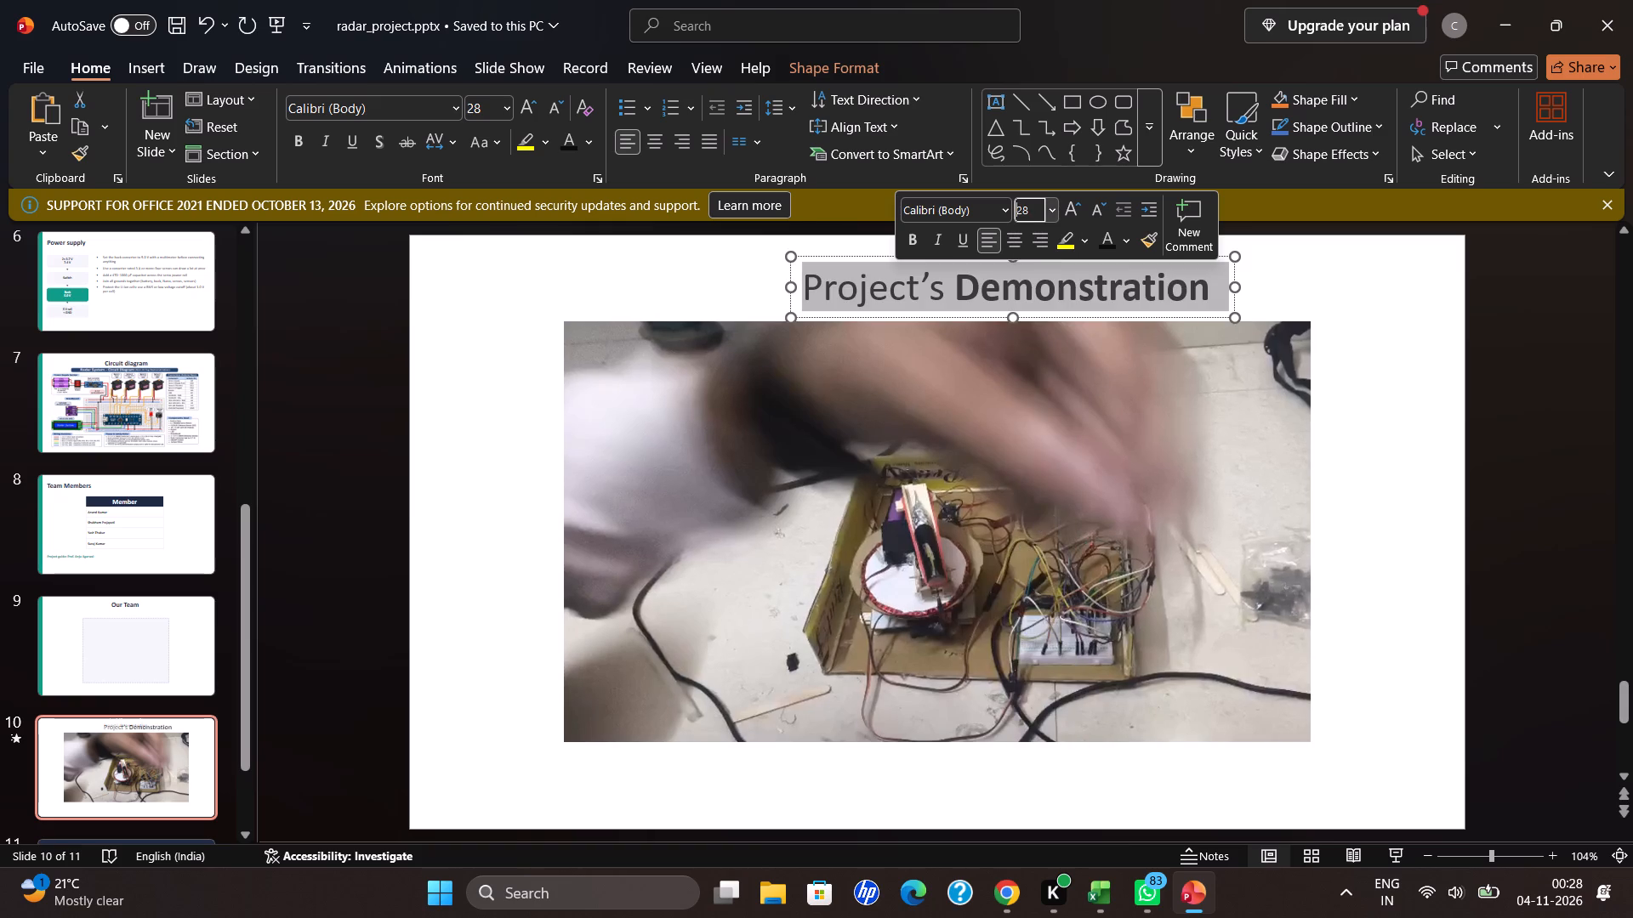
click(920, 235)
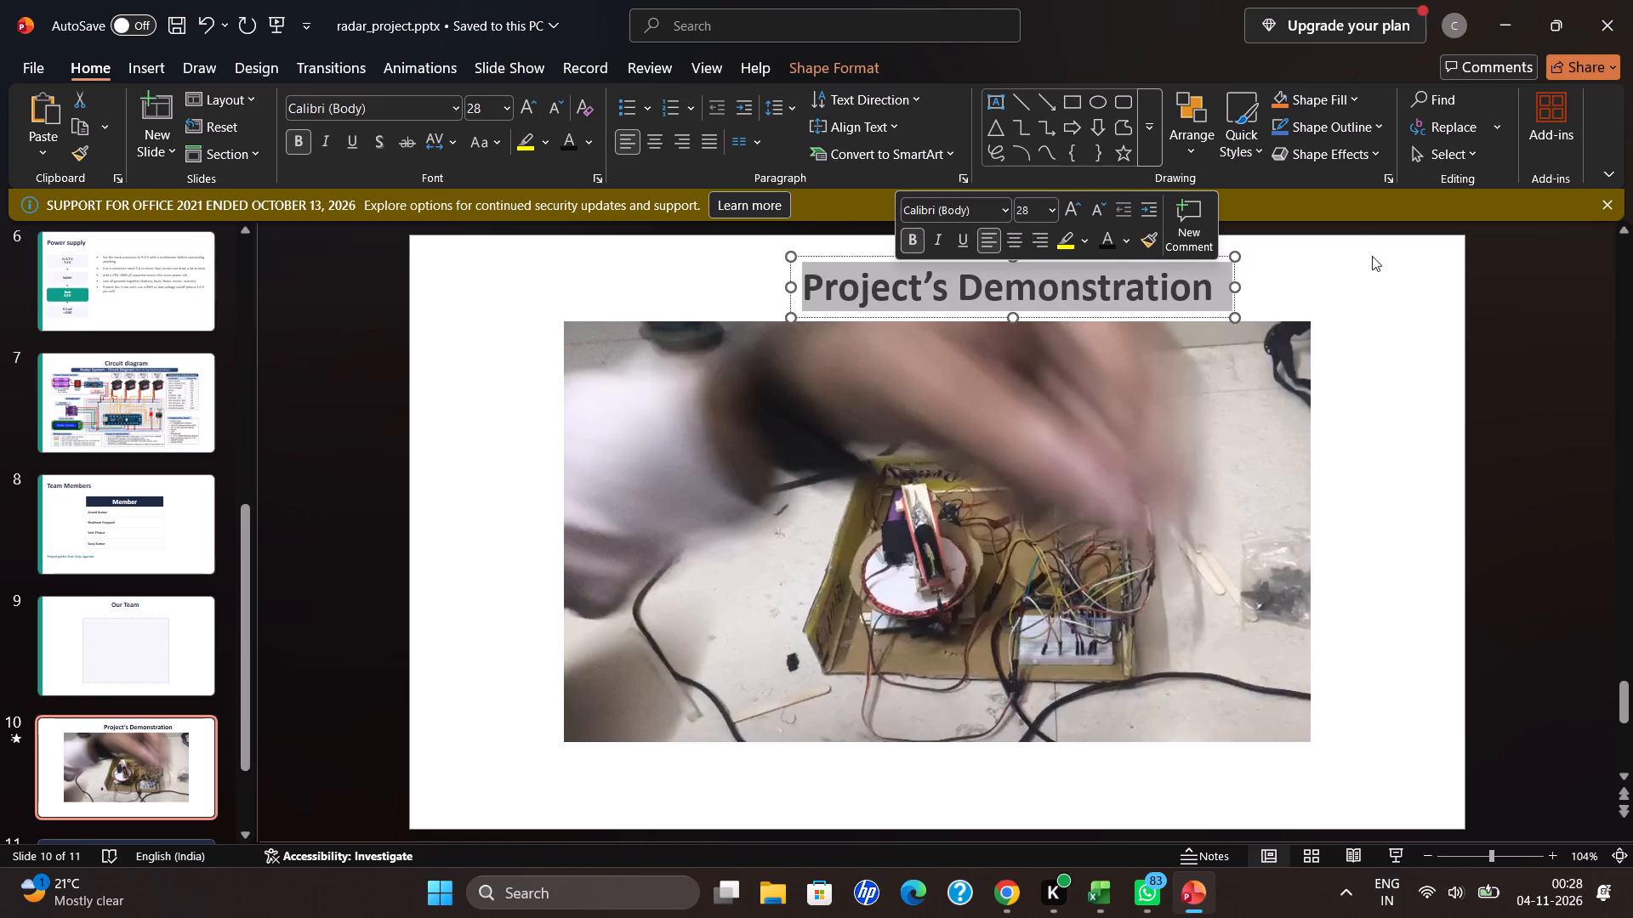
click(1372, 257)
click(1283, 286)
right_click(1283, 286)
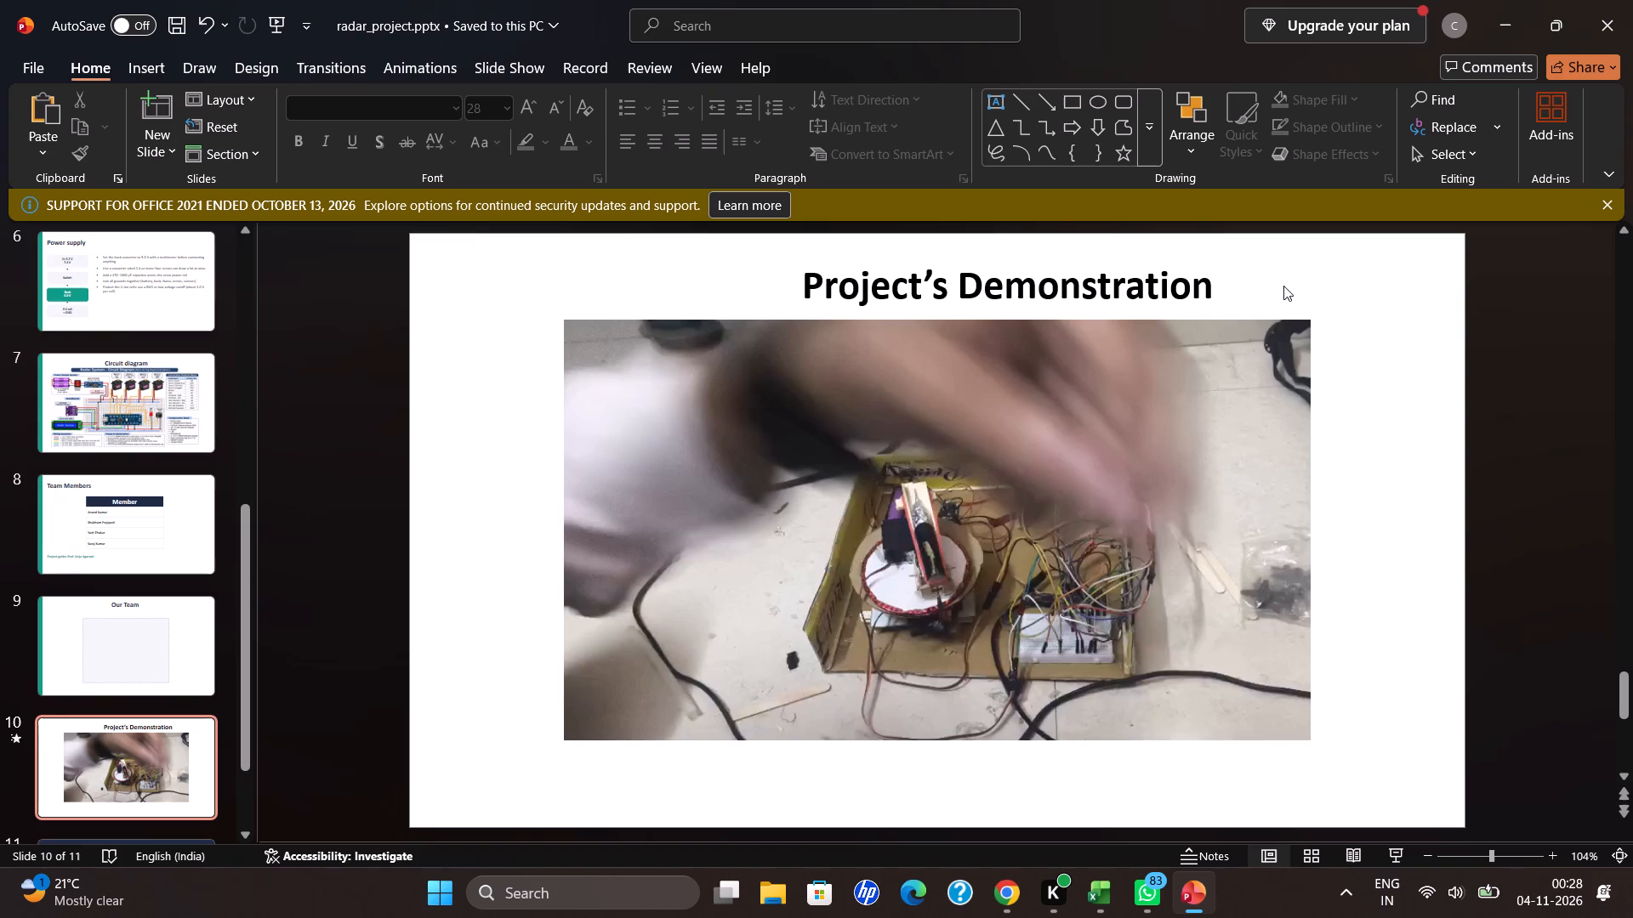
Reposition the "Project's Demonstration" heading so it is centred horizontally on slide 10, just above the video.
click(982, 262)
click(1047, 256)
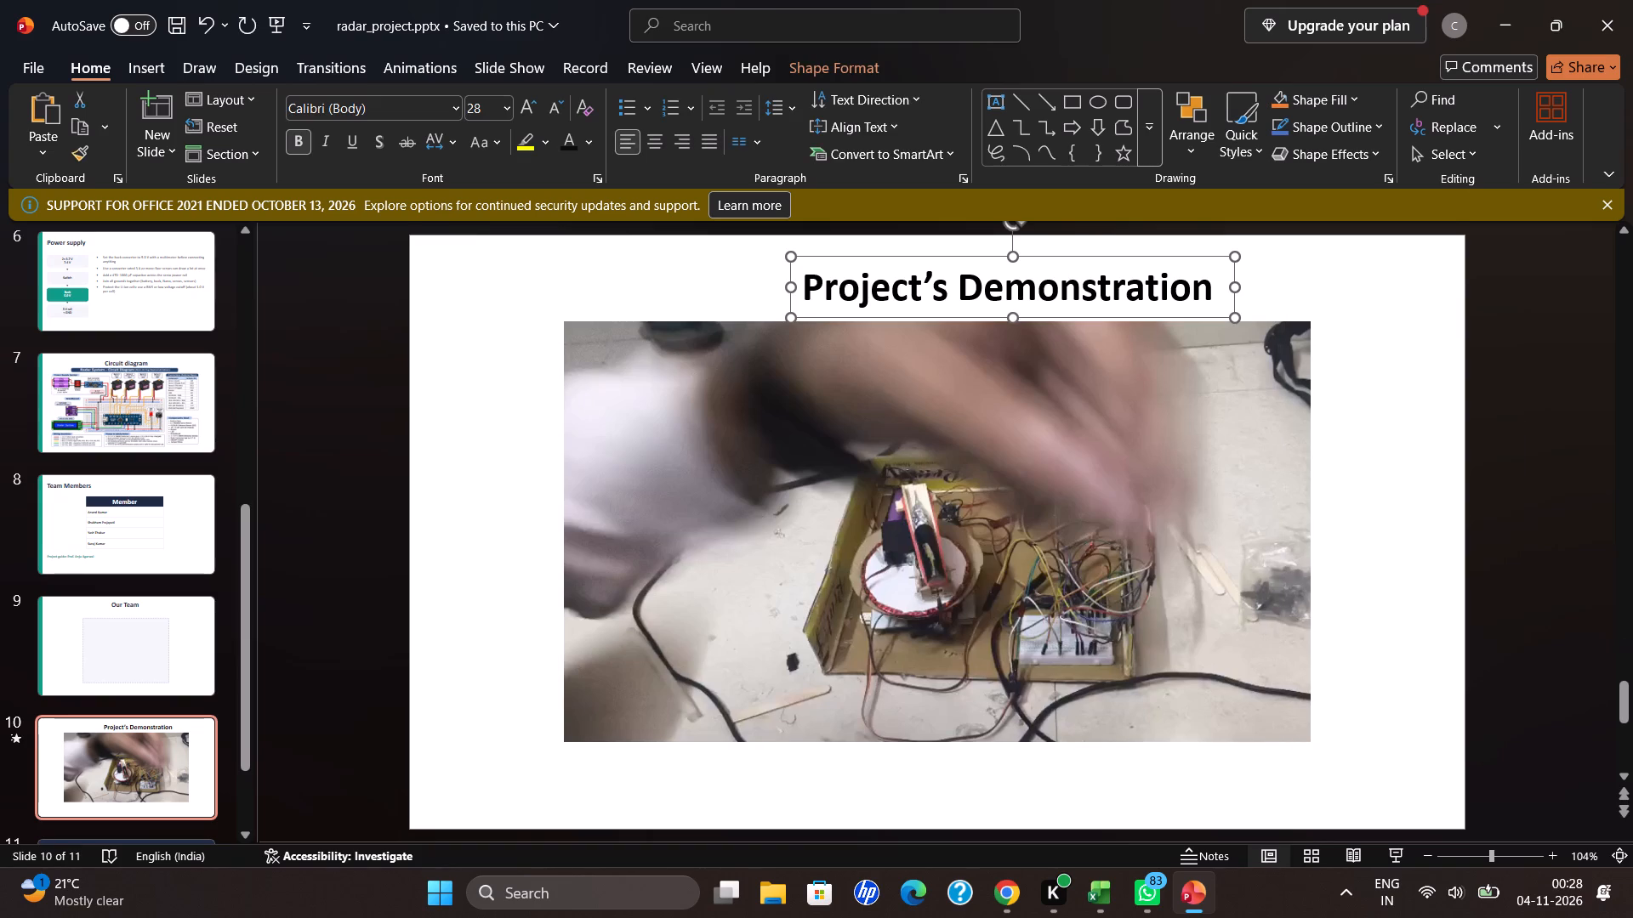
click(695, 264)
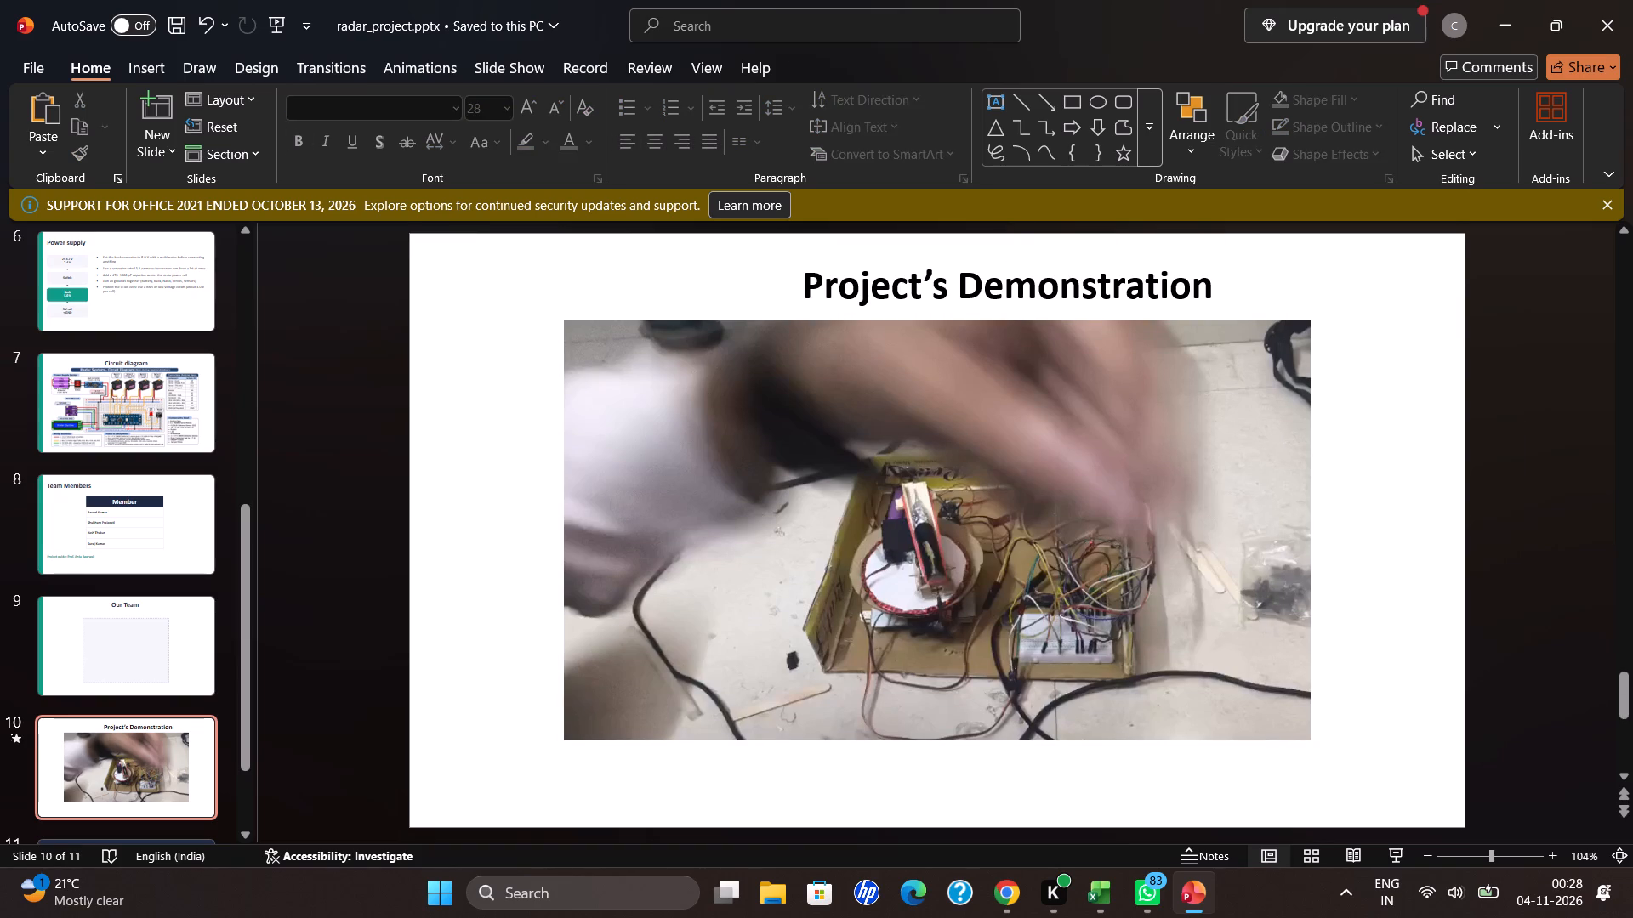
click(868, 263)
click(930, 263)
click(688, 263)
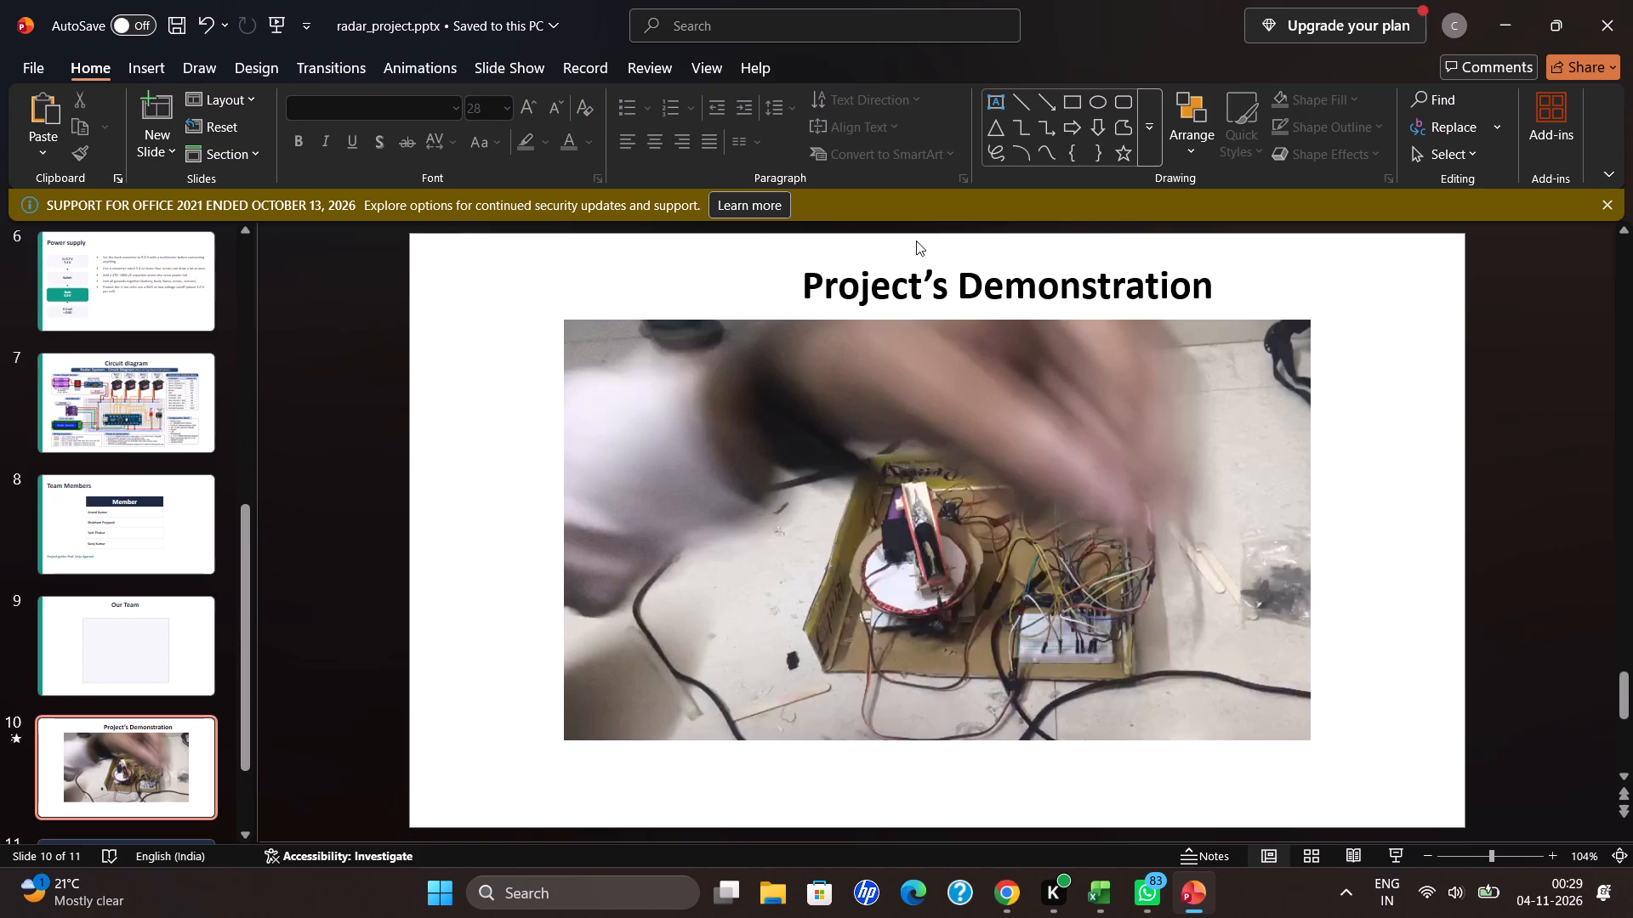
click(916, 241)
click(928, 246)
click(953, 249)
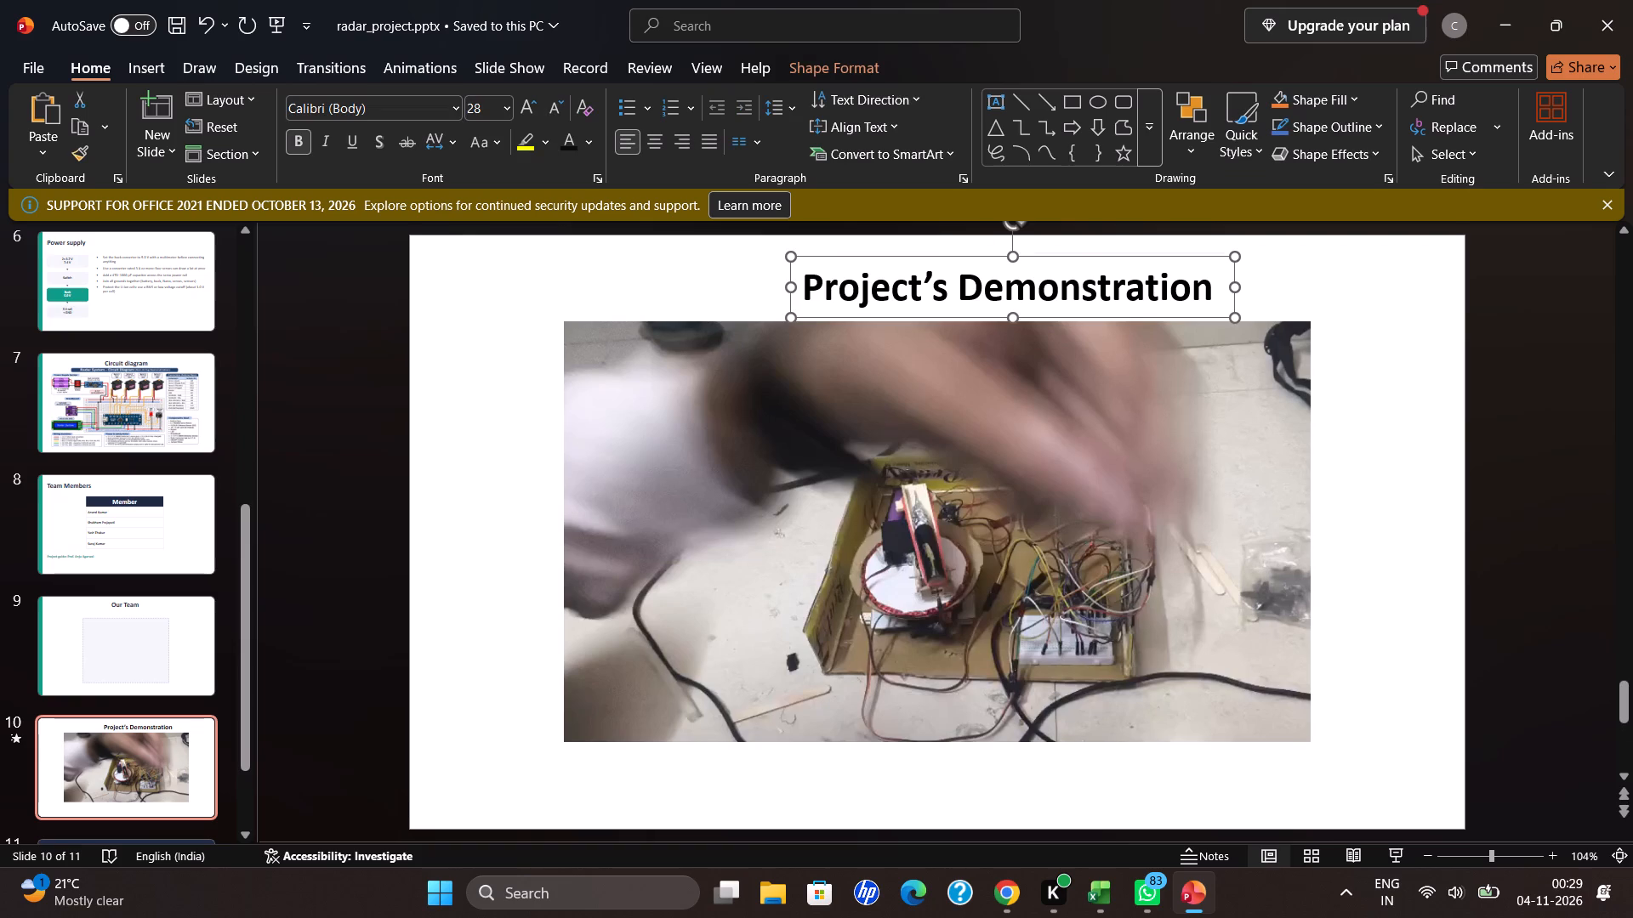
drag(953, 254, 948, 252)
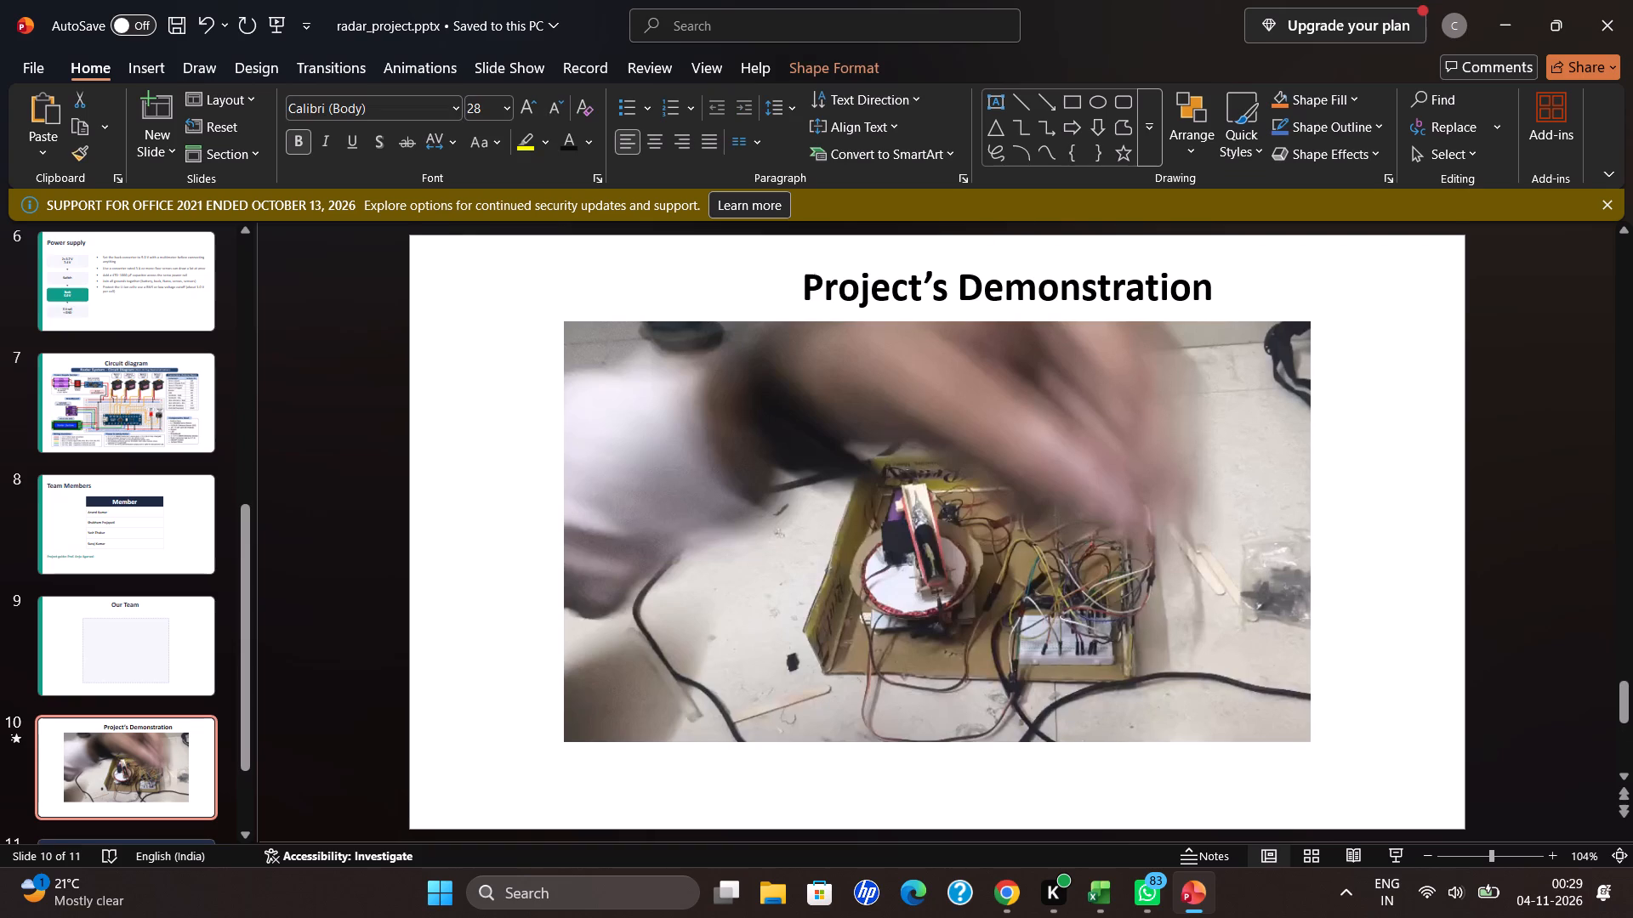
drag(948, 252, 917, 246)
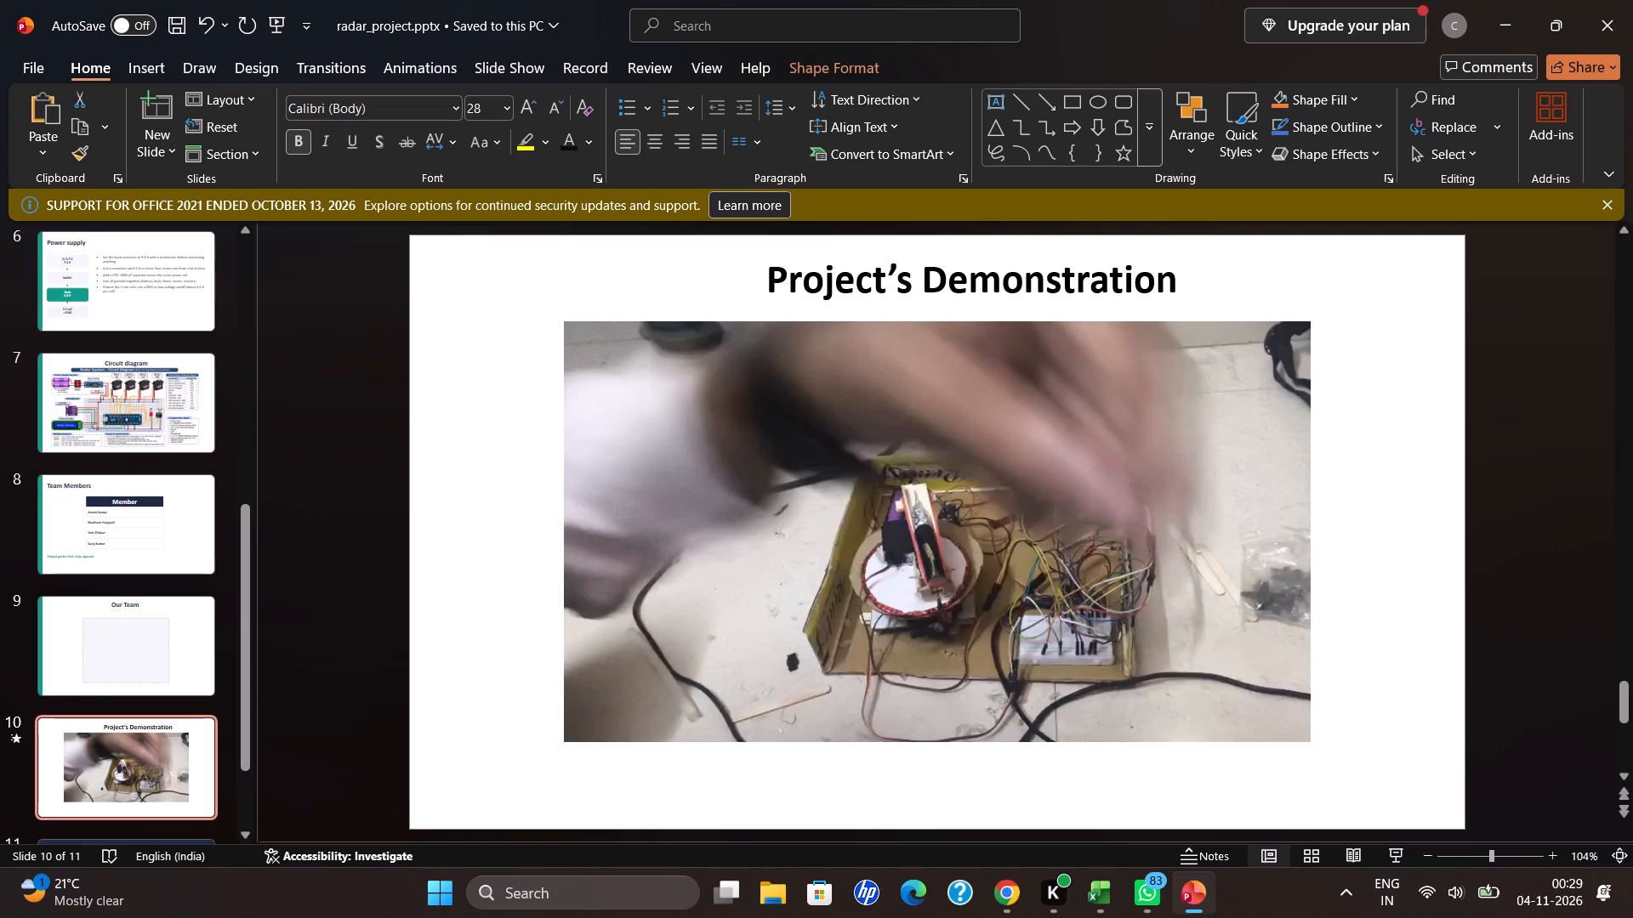
drag(917, 246, 905, 256)
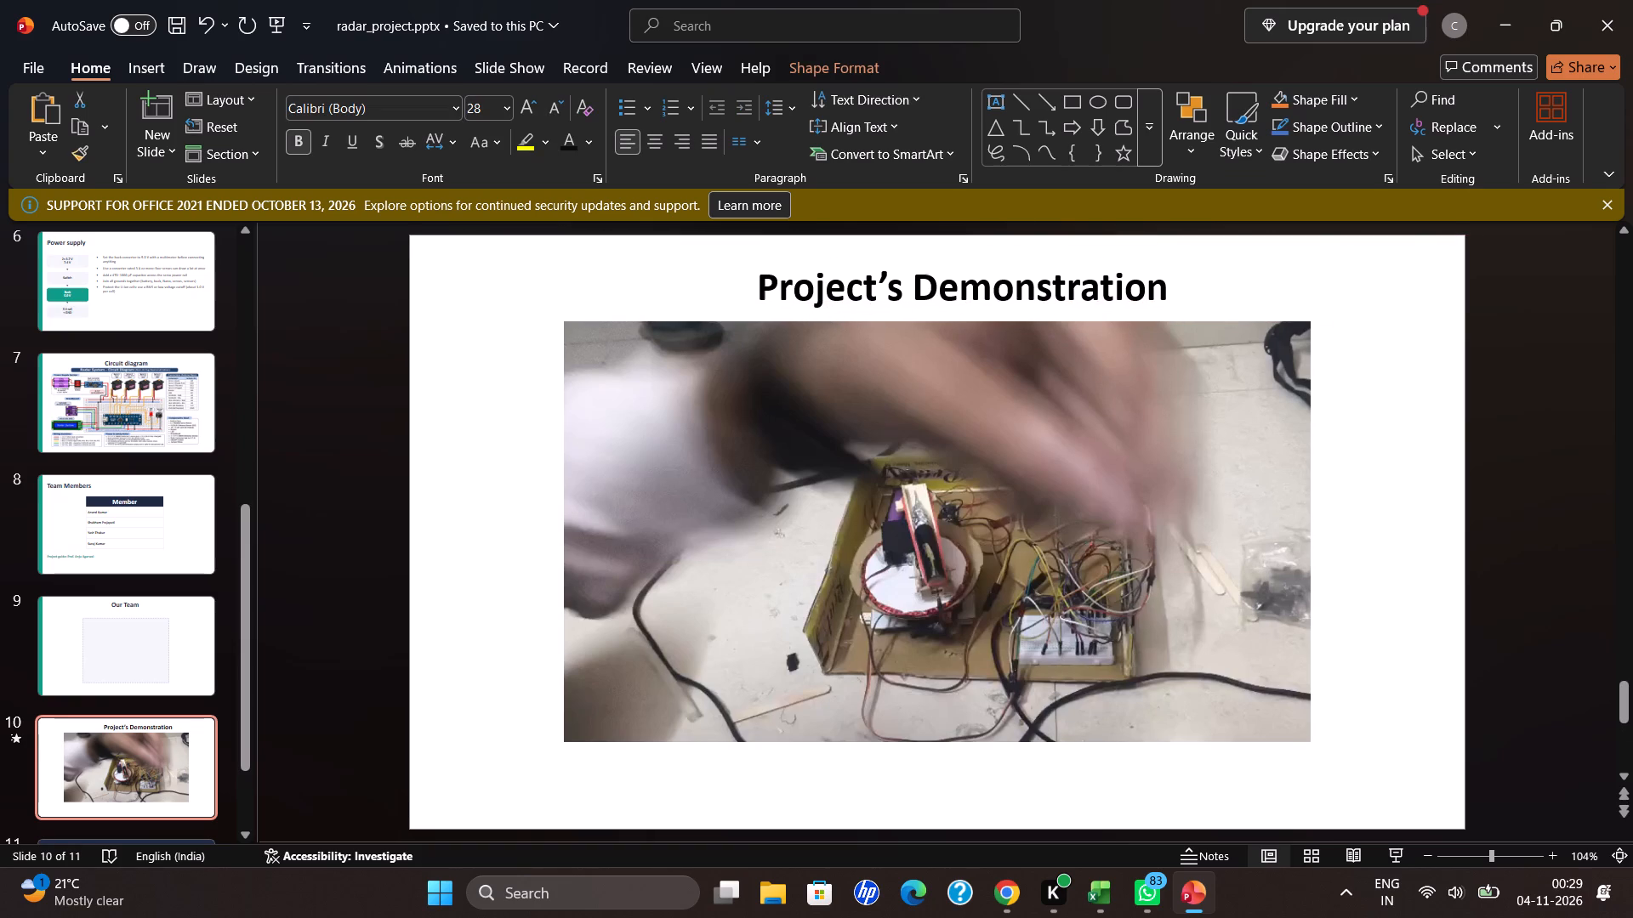
drag(905, 256, 865, 250)
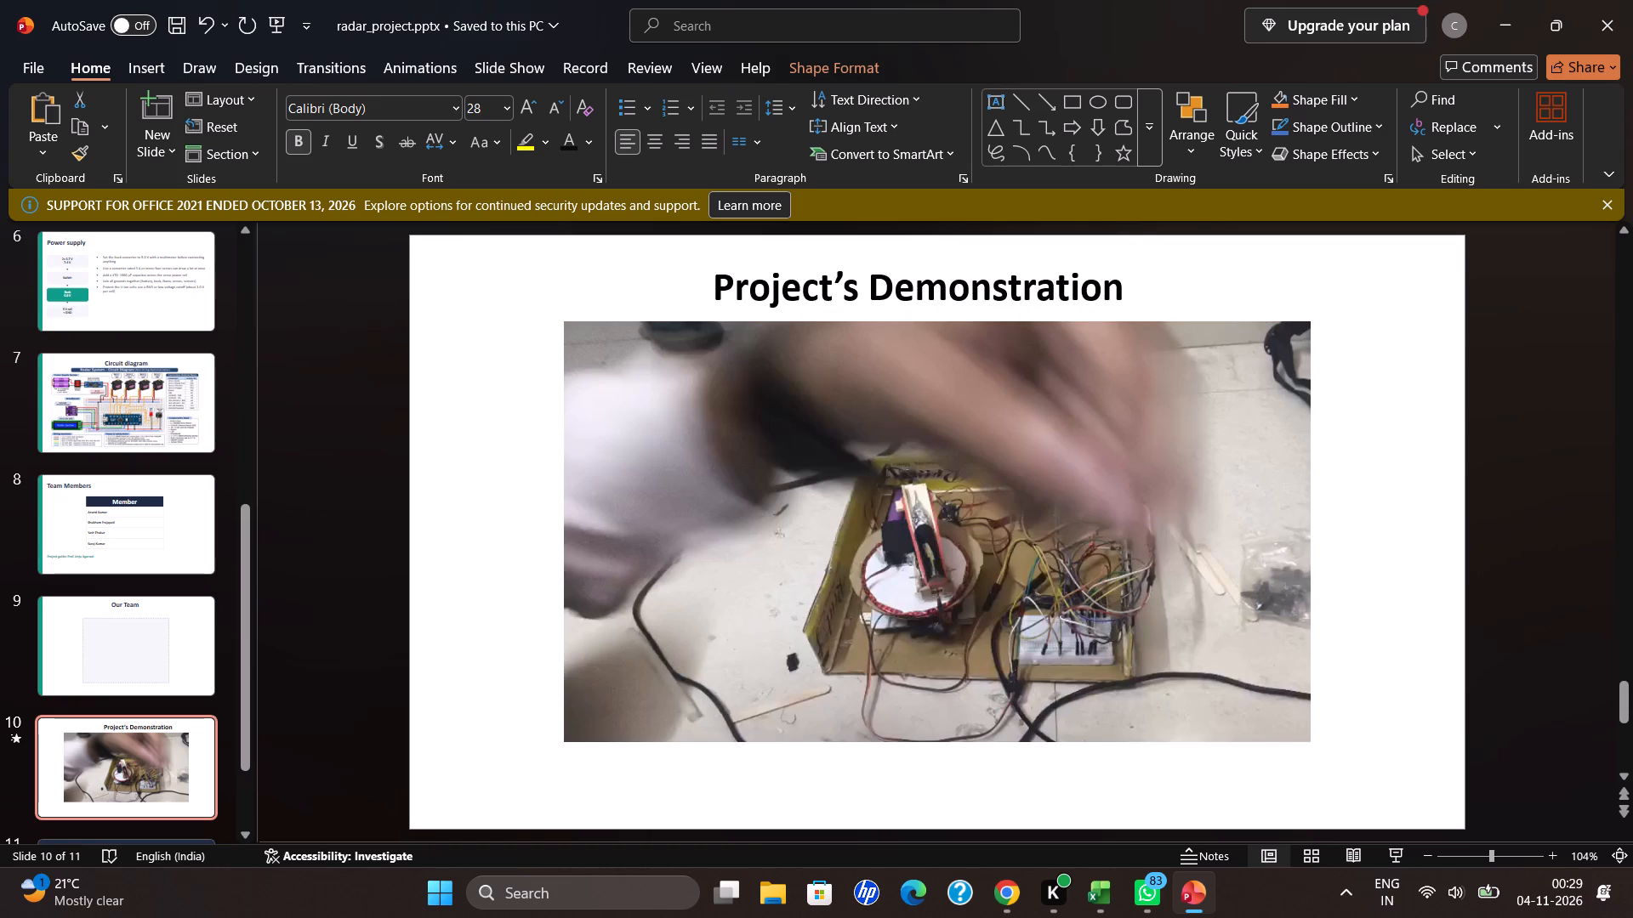
drag(865, 250, 879, 262)
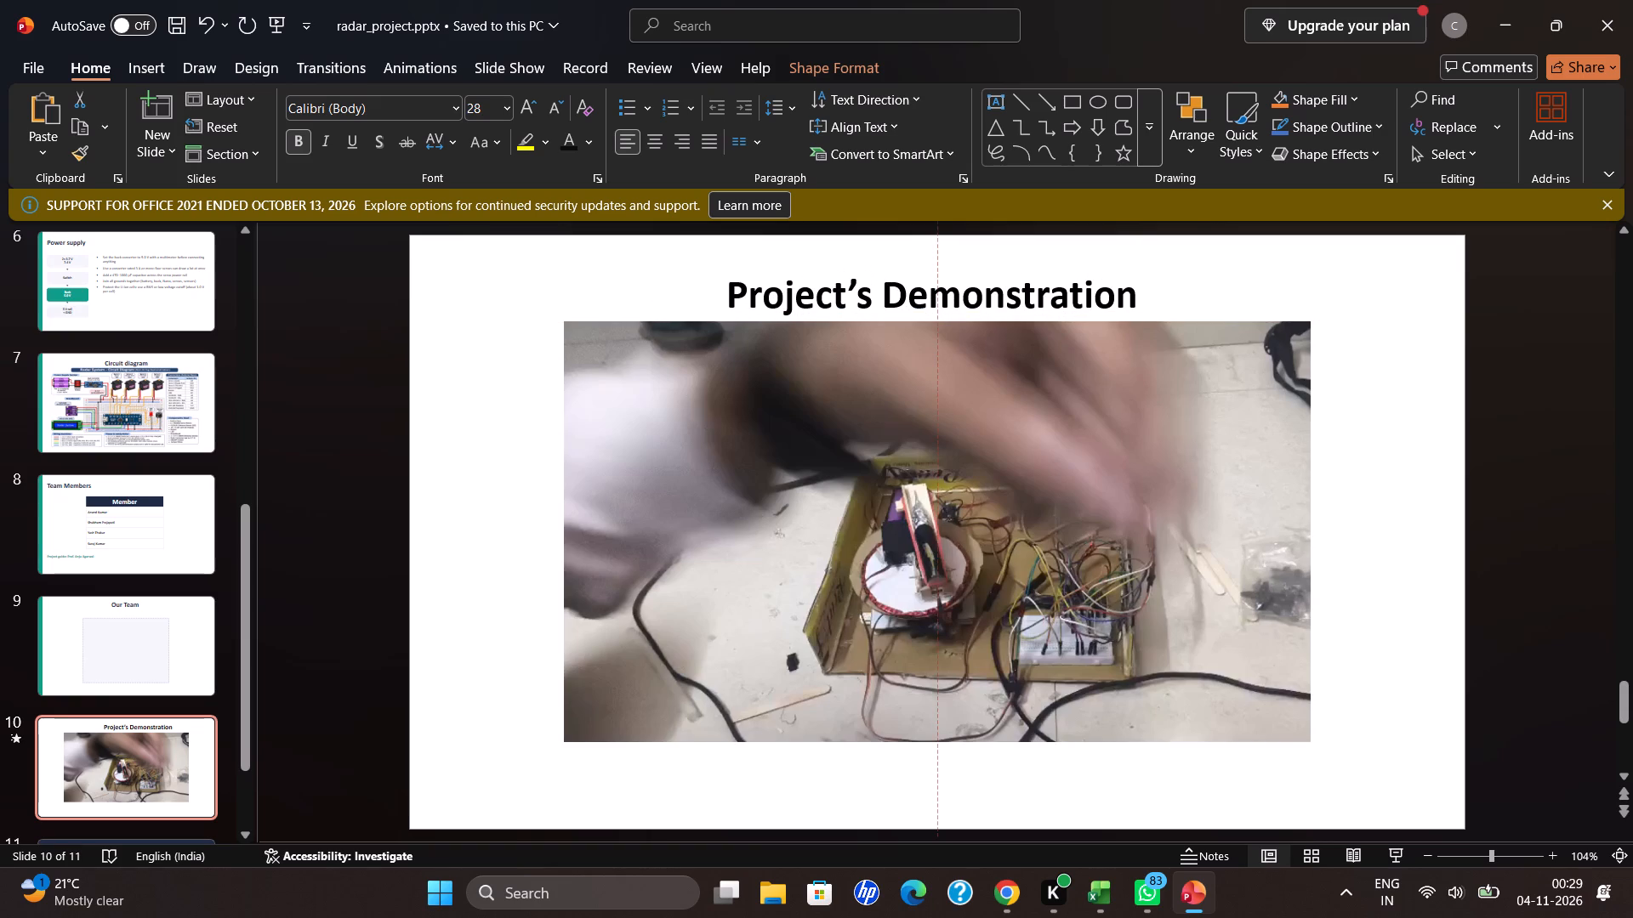
drag(879, 262, 880, 254)
click(1530, 326)
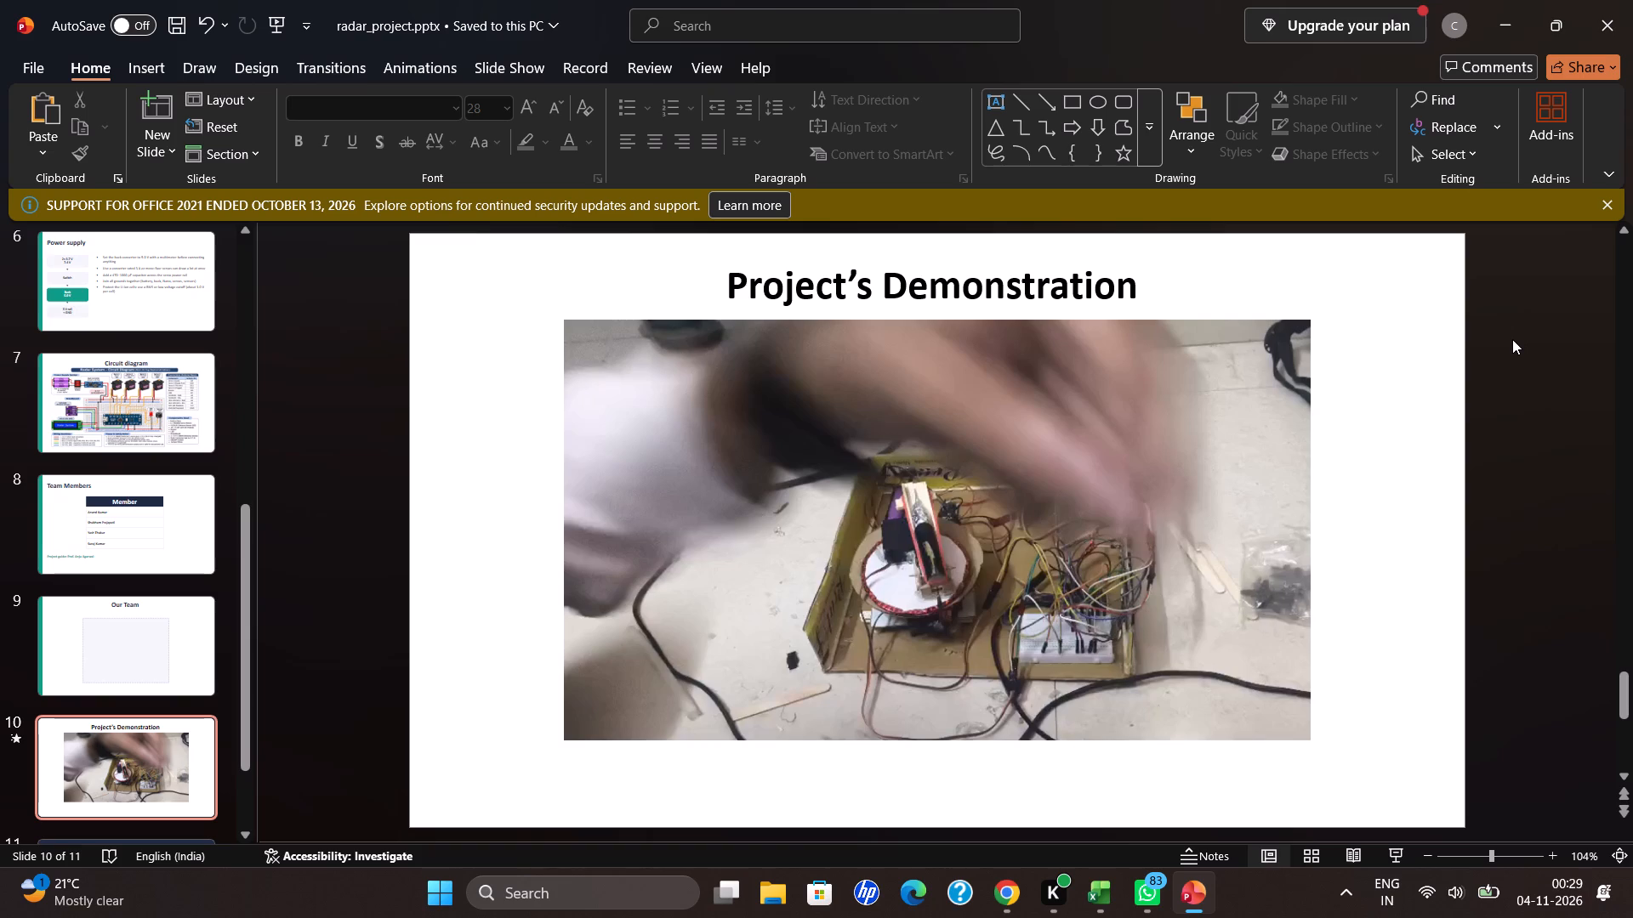
Play the demonstration video on slide 10 to check it, then deselect it.
click(598, 762)
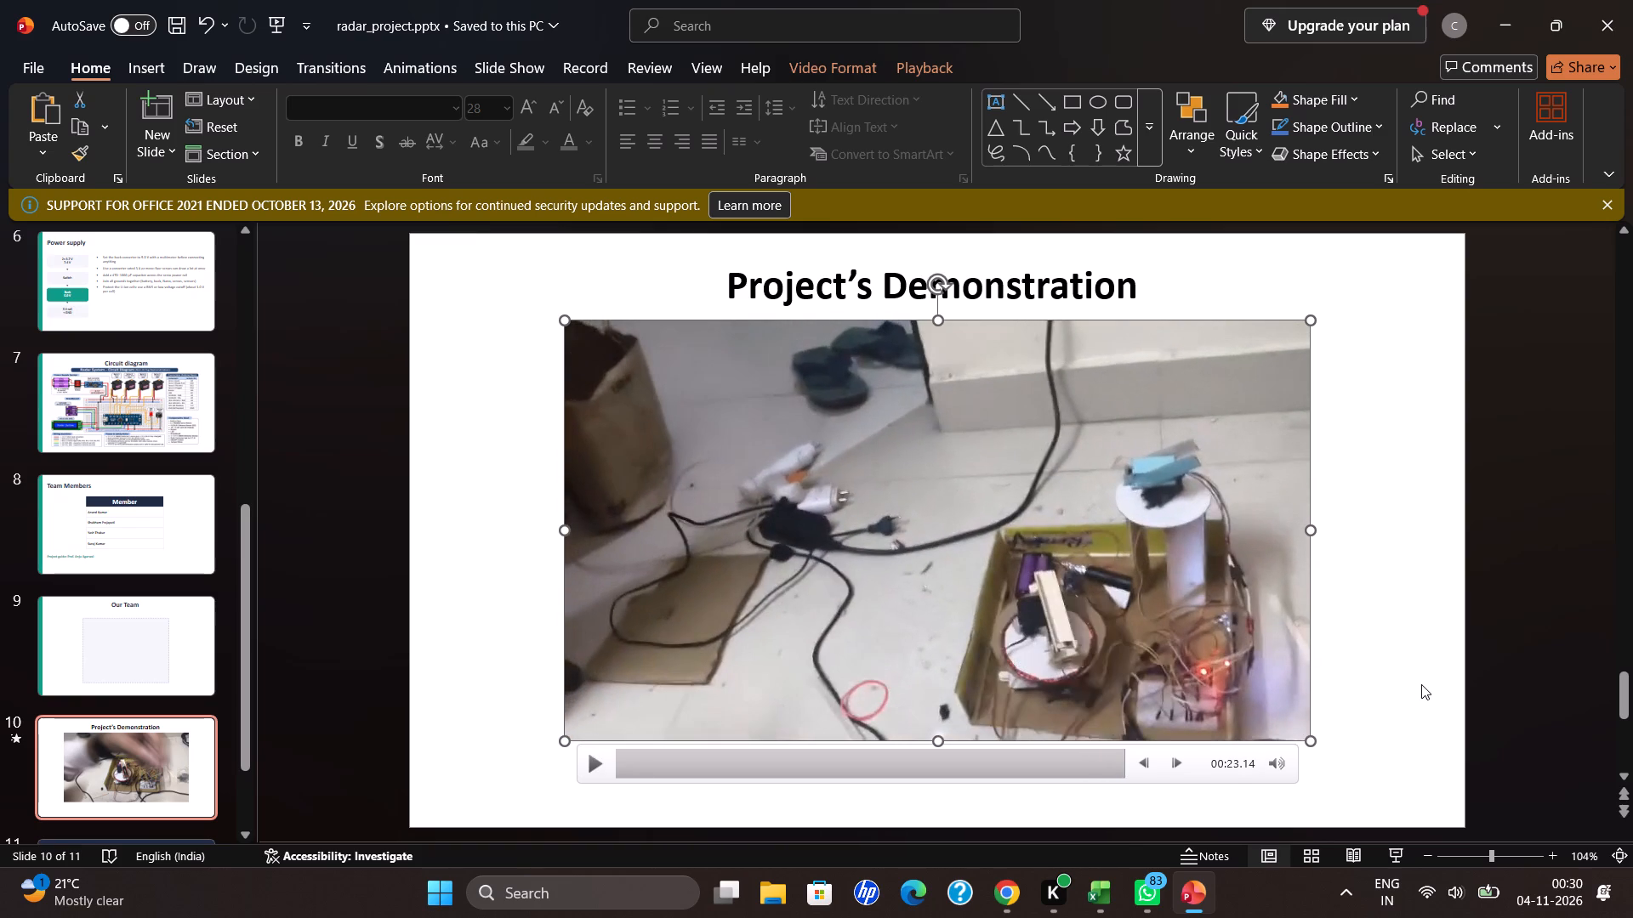
click(1518, 521)
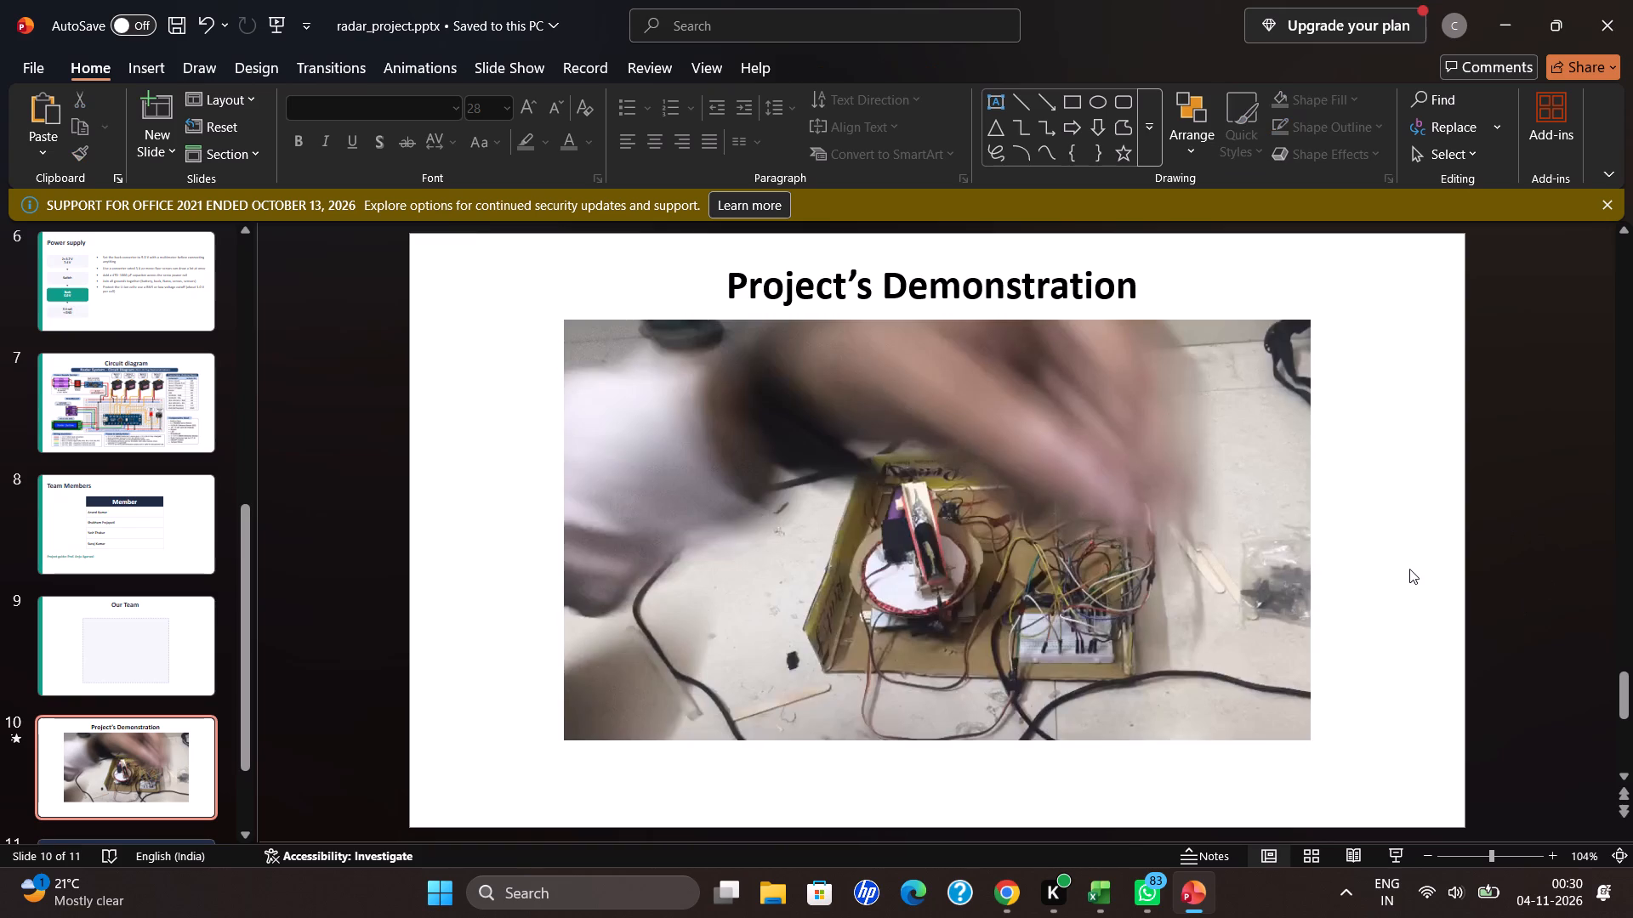
Insert a new blank slide between the "Project's Demonstration" slide and the Summary slide.
scroll(1374, 564, down, 2)
scroll(1374, 564, up, 3)
scroll(1374, 564, down, 4)
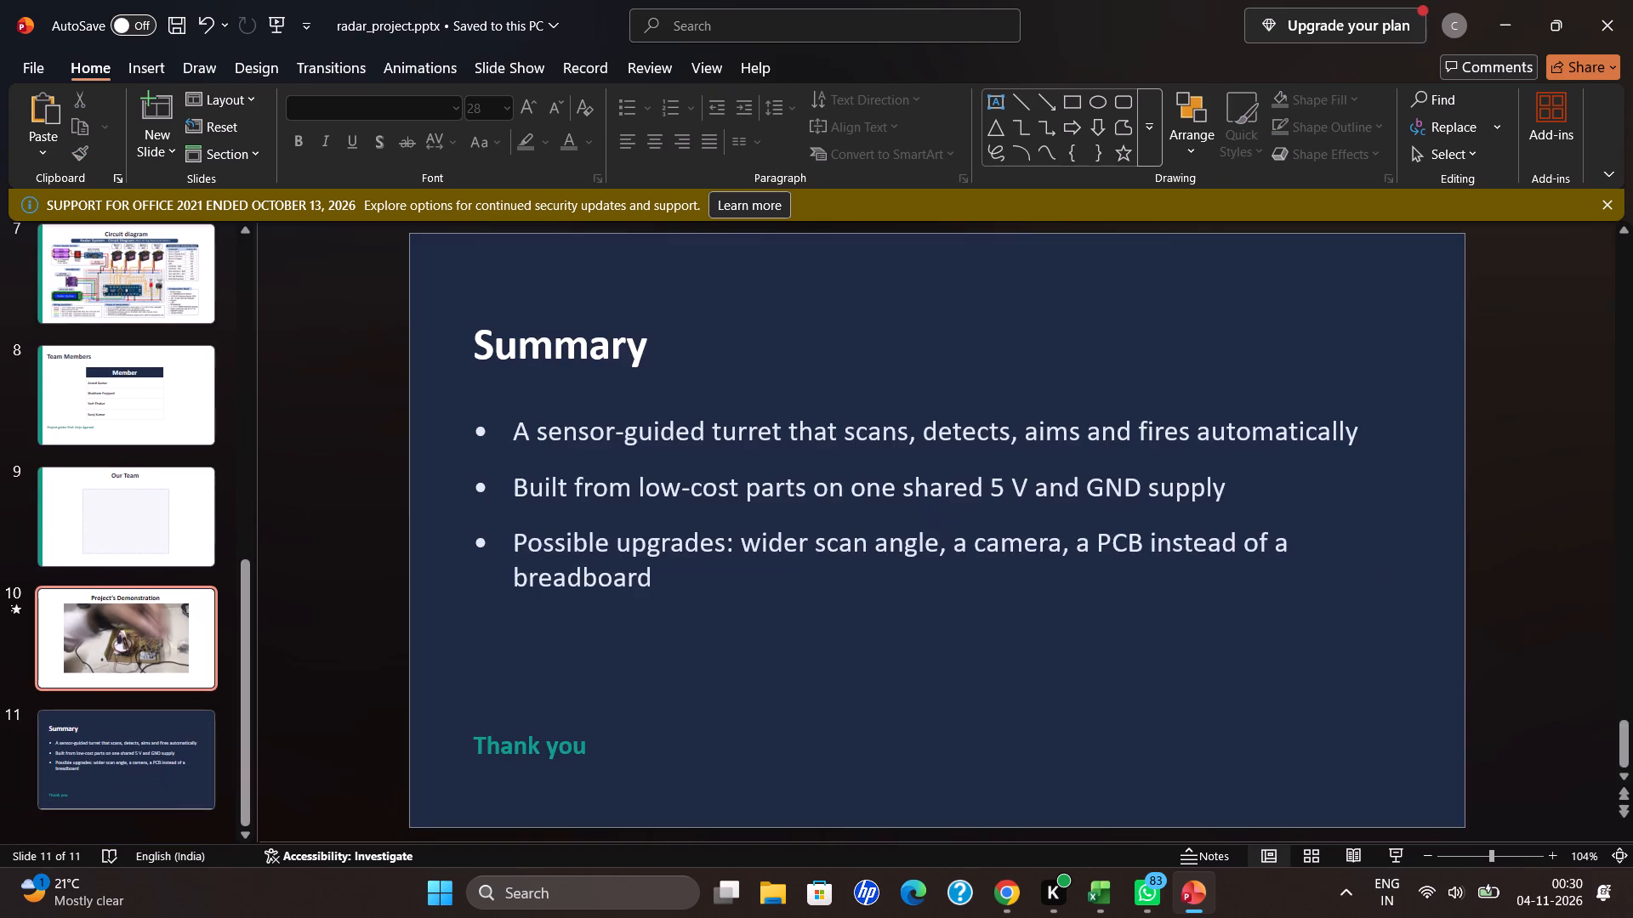
scroll(1381, 570, up, 3)
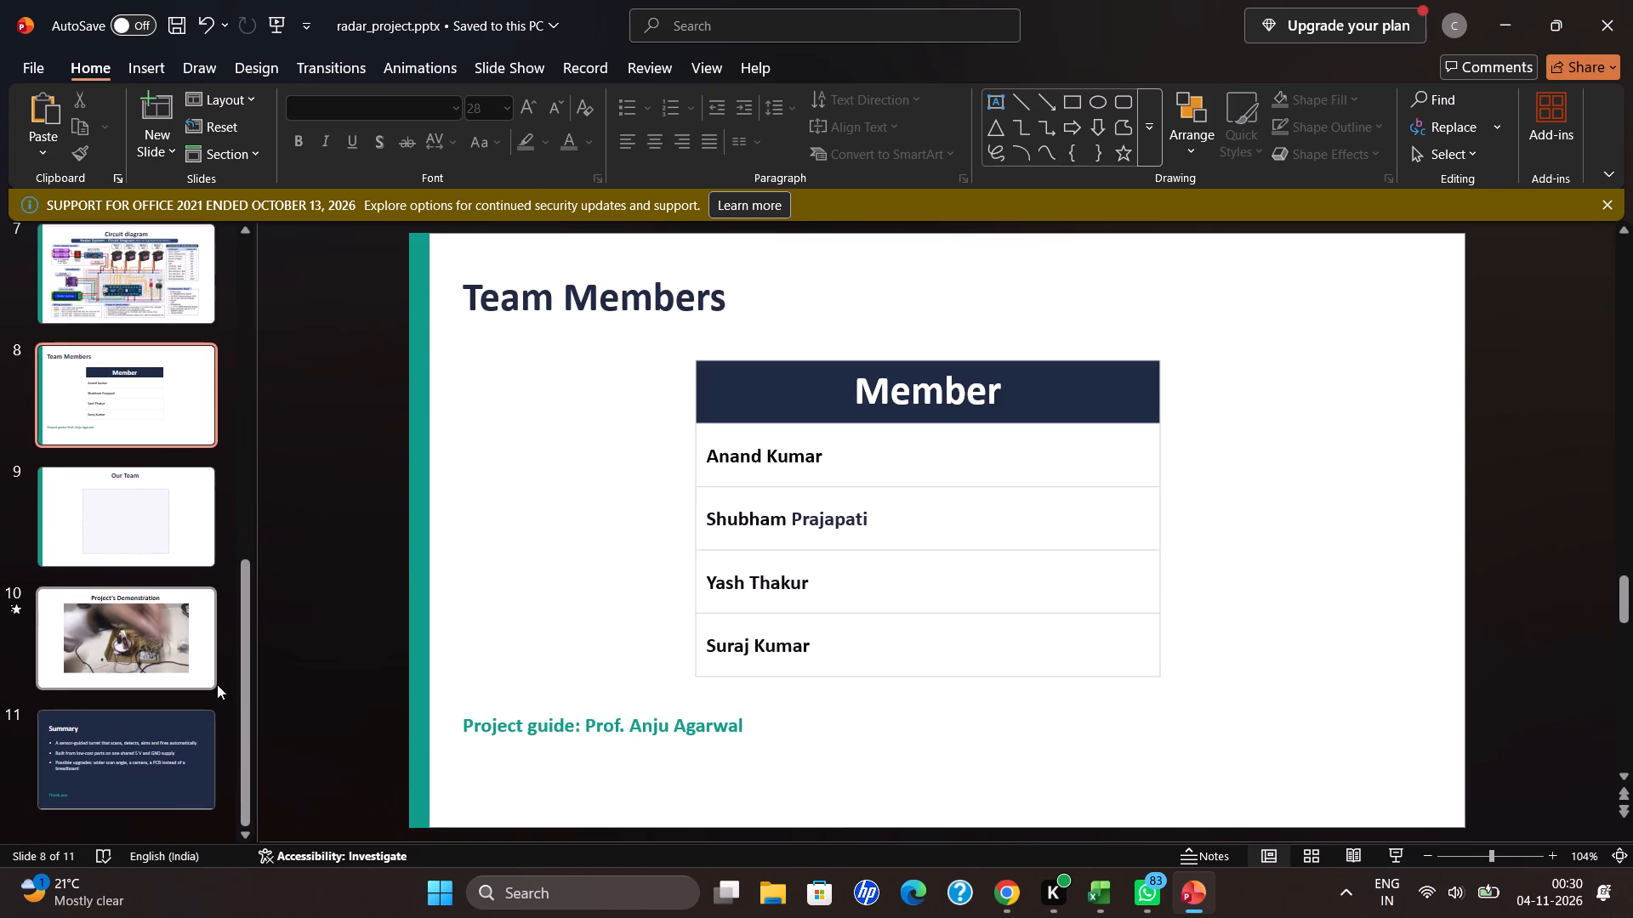
right_click(226, 696)
click(273, 780)
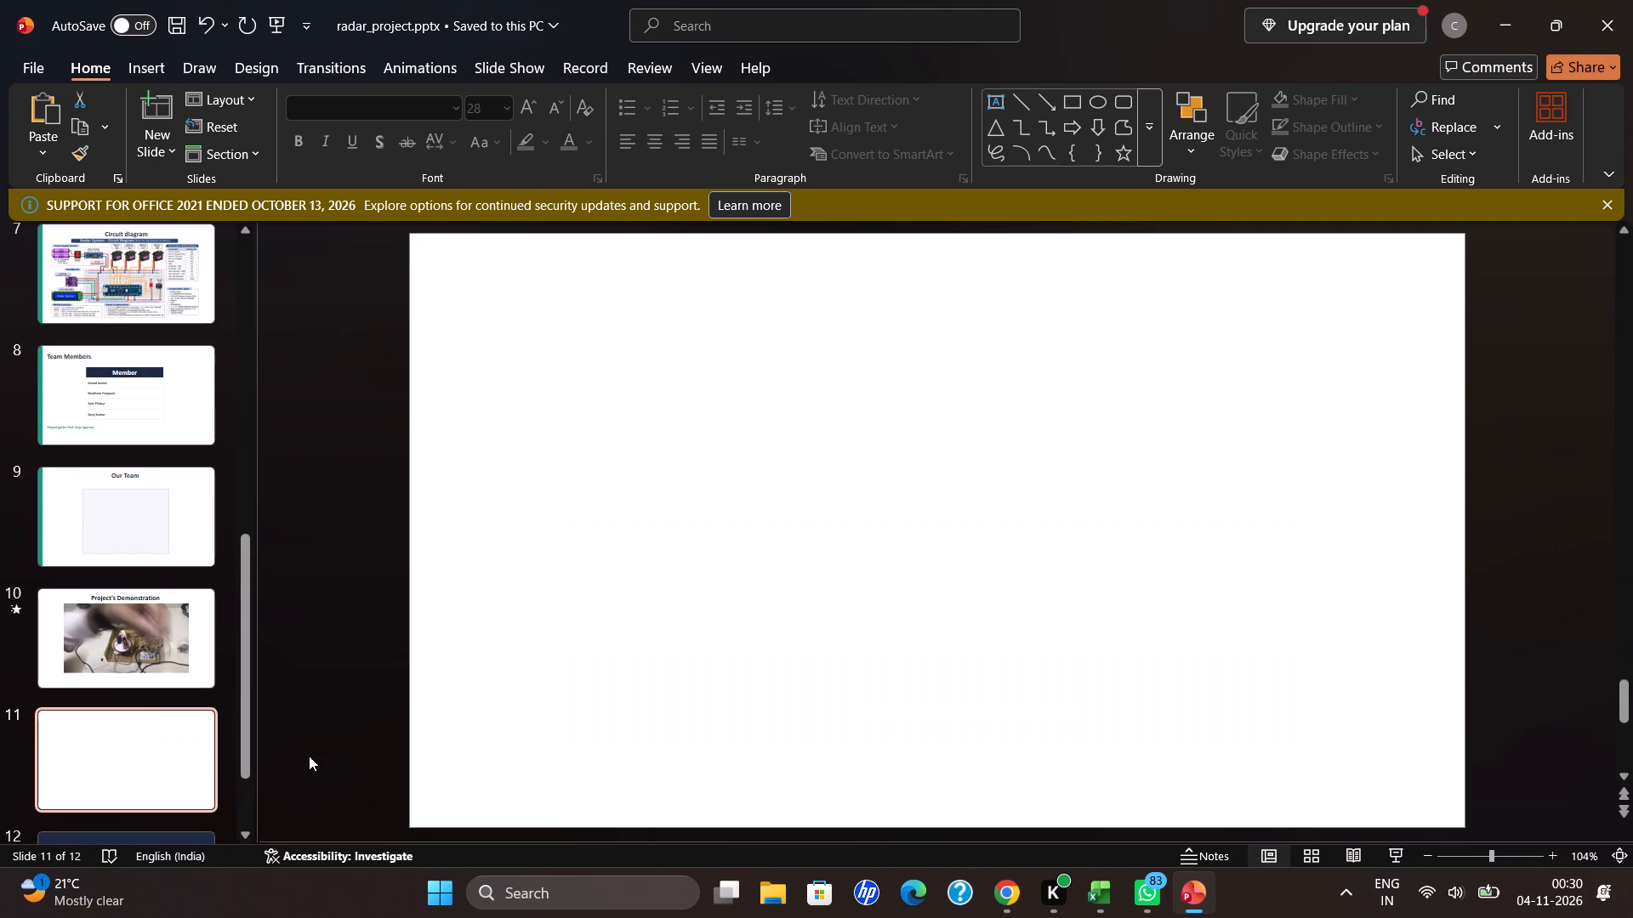
scroll(1532, 569, up, 1)
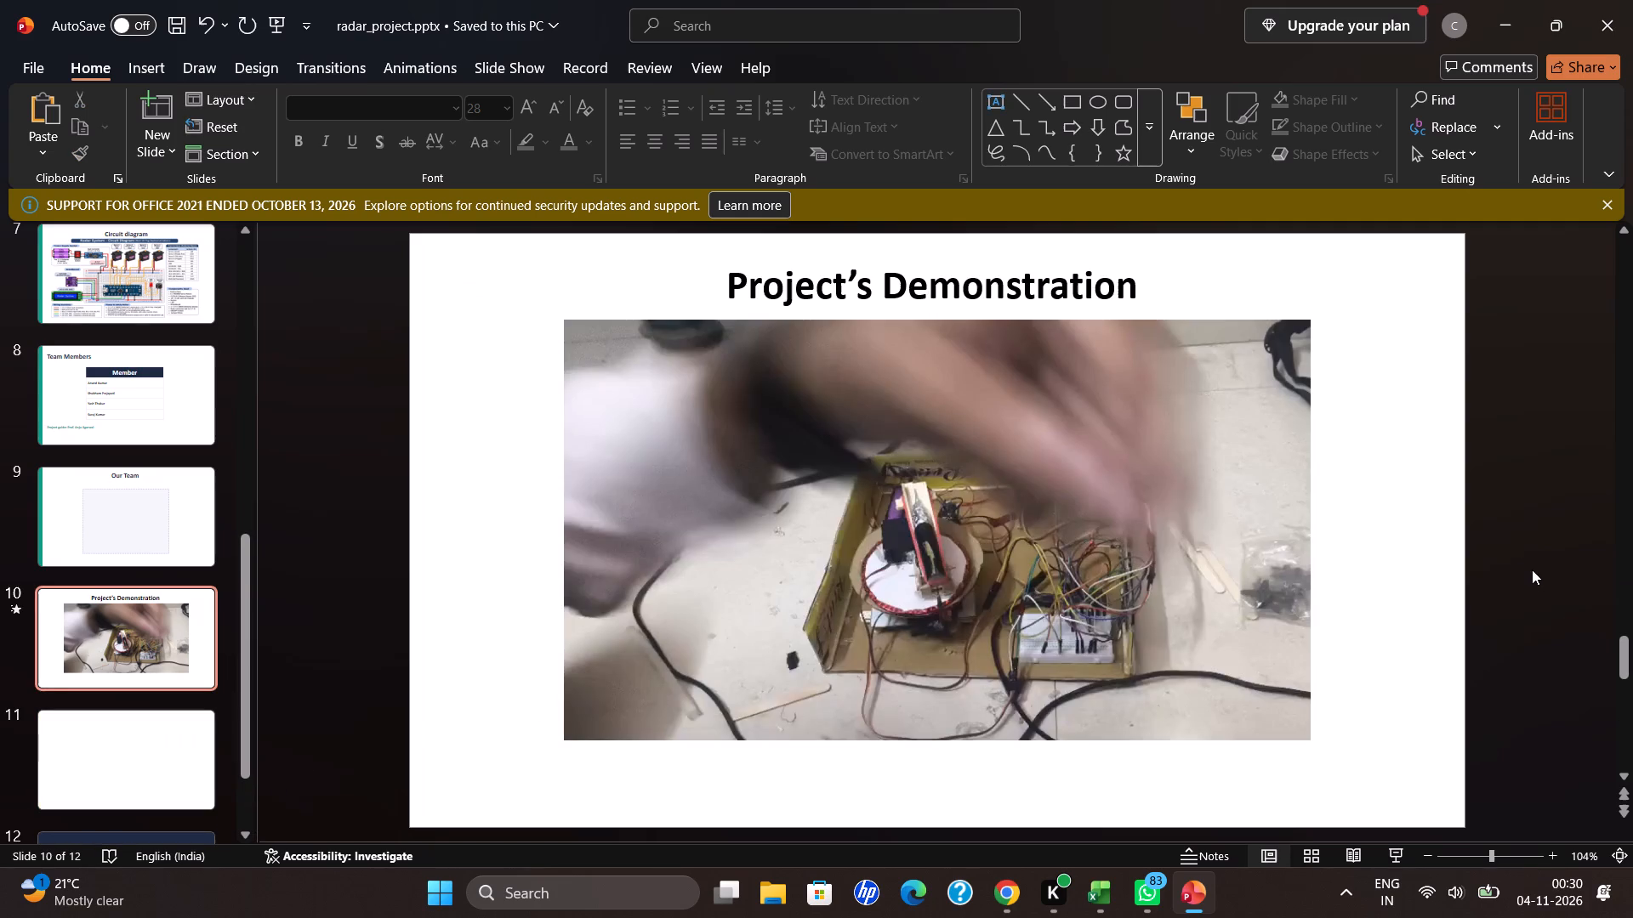
scroll(1532, 570, down, 1)
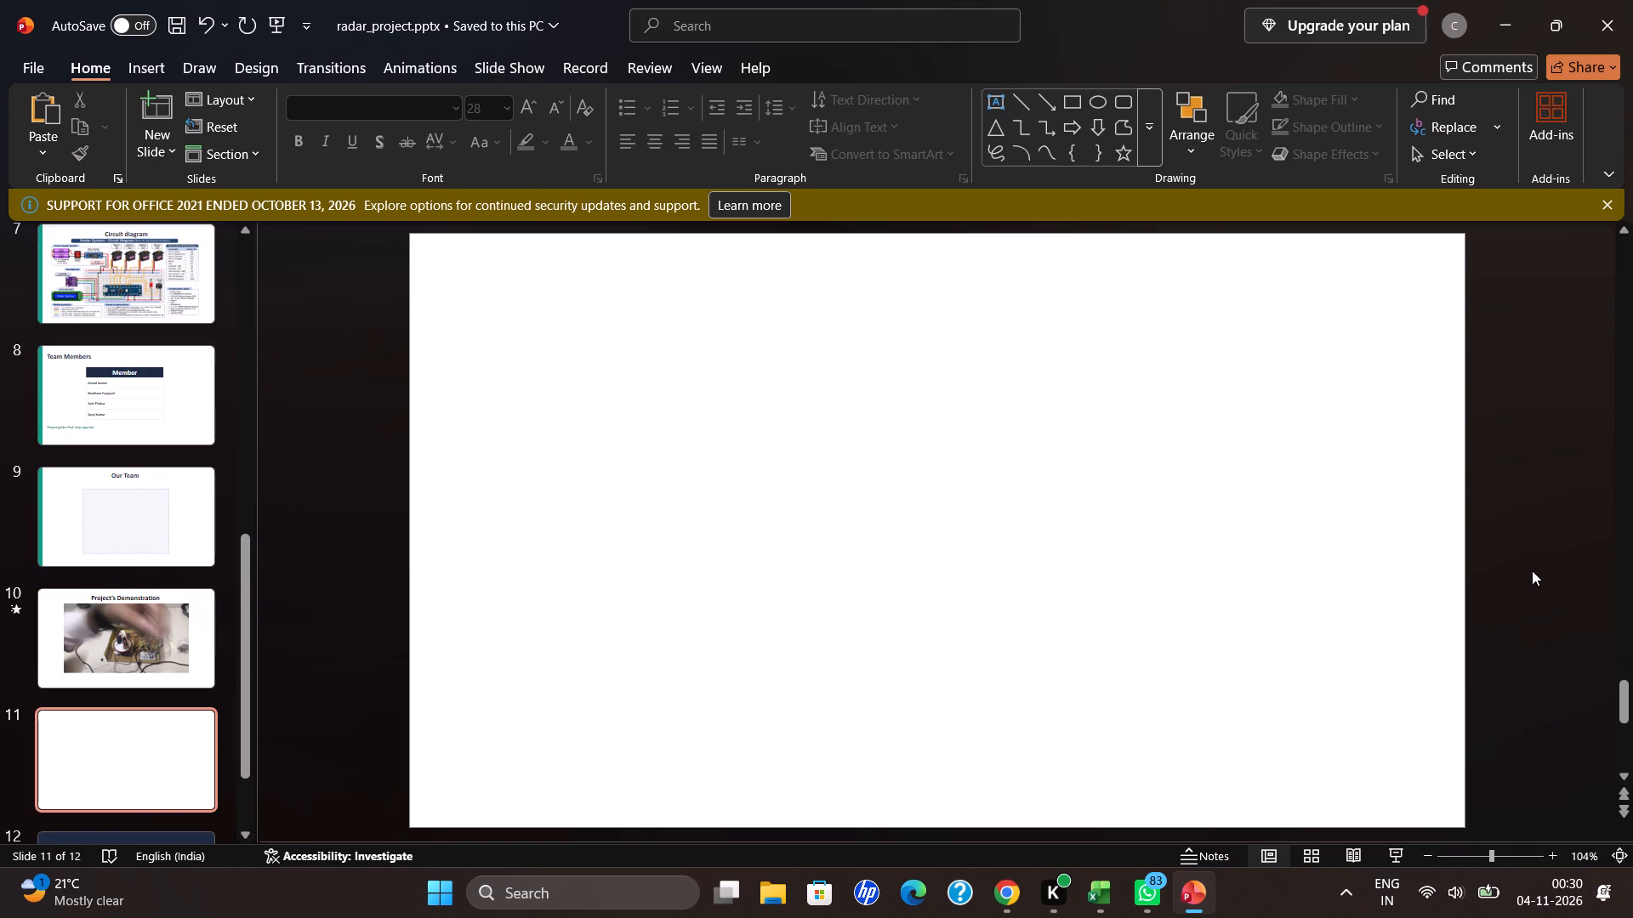
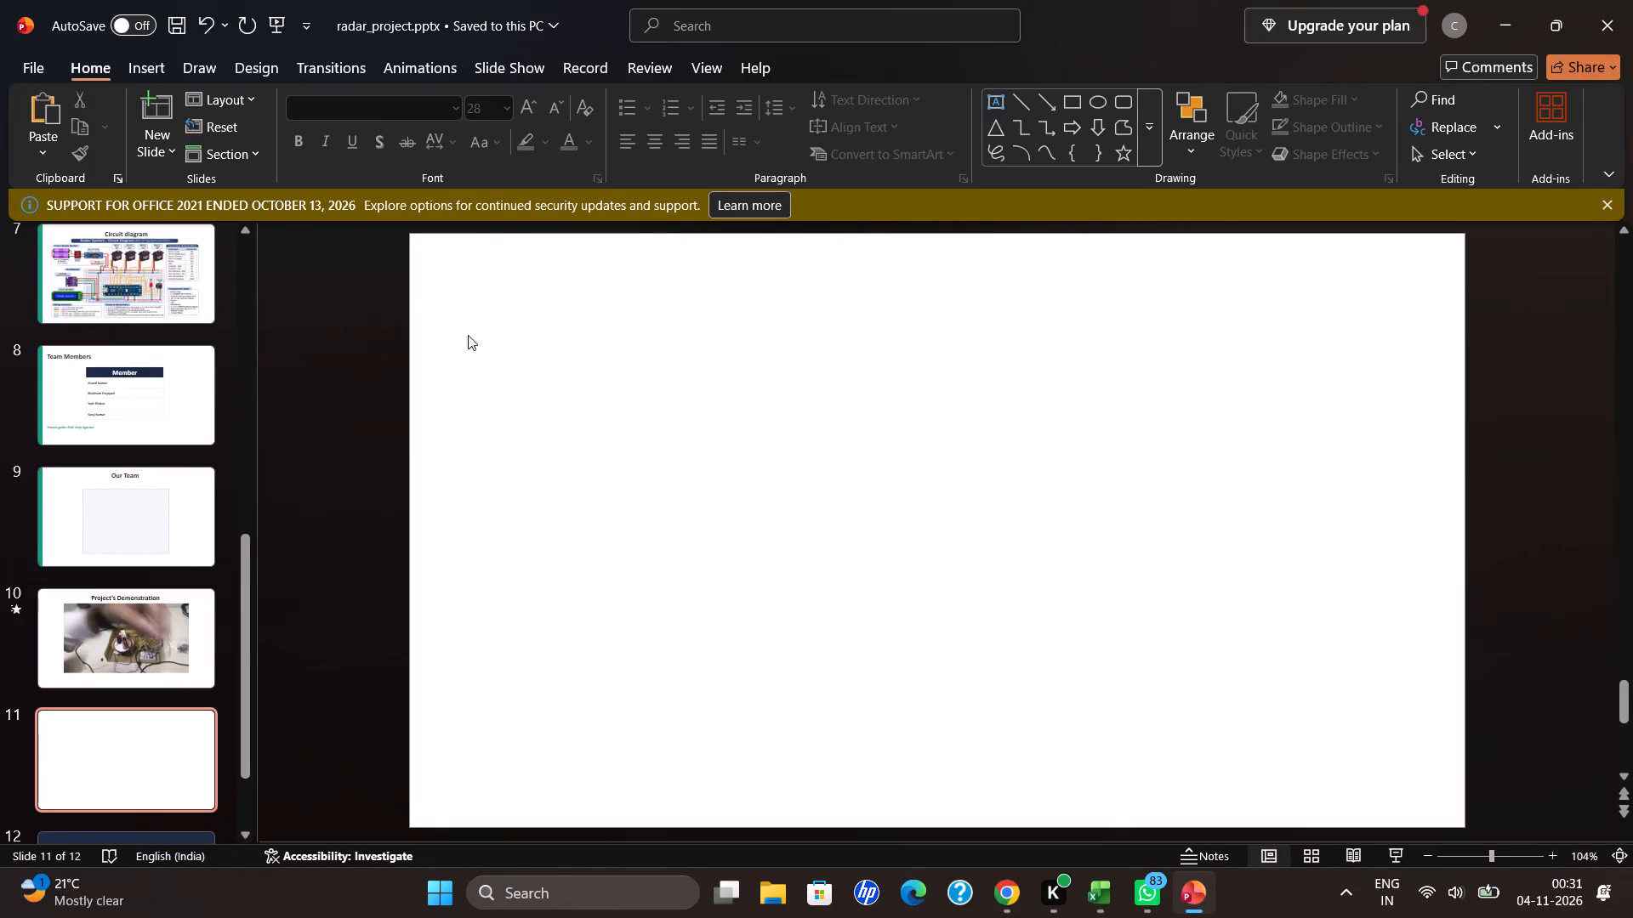
Replay the demonstration video on slide 10, going back to earlier moments and resuming playback from about 12.5 seconds to examine the footage.
scroll(282, 494, up, 2)
scroll(623, 462, down, 2)
click(169, 624)
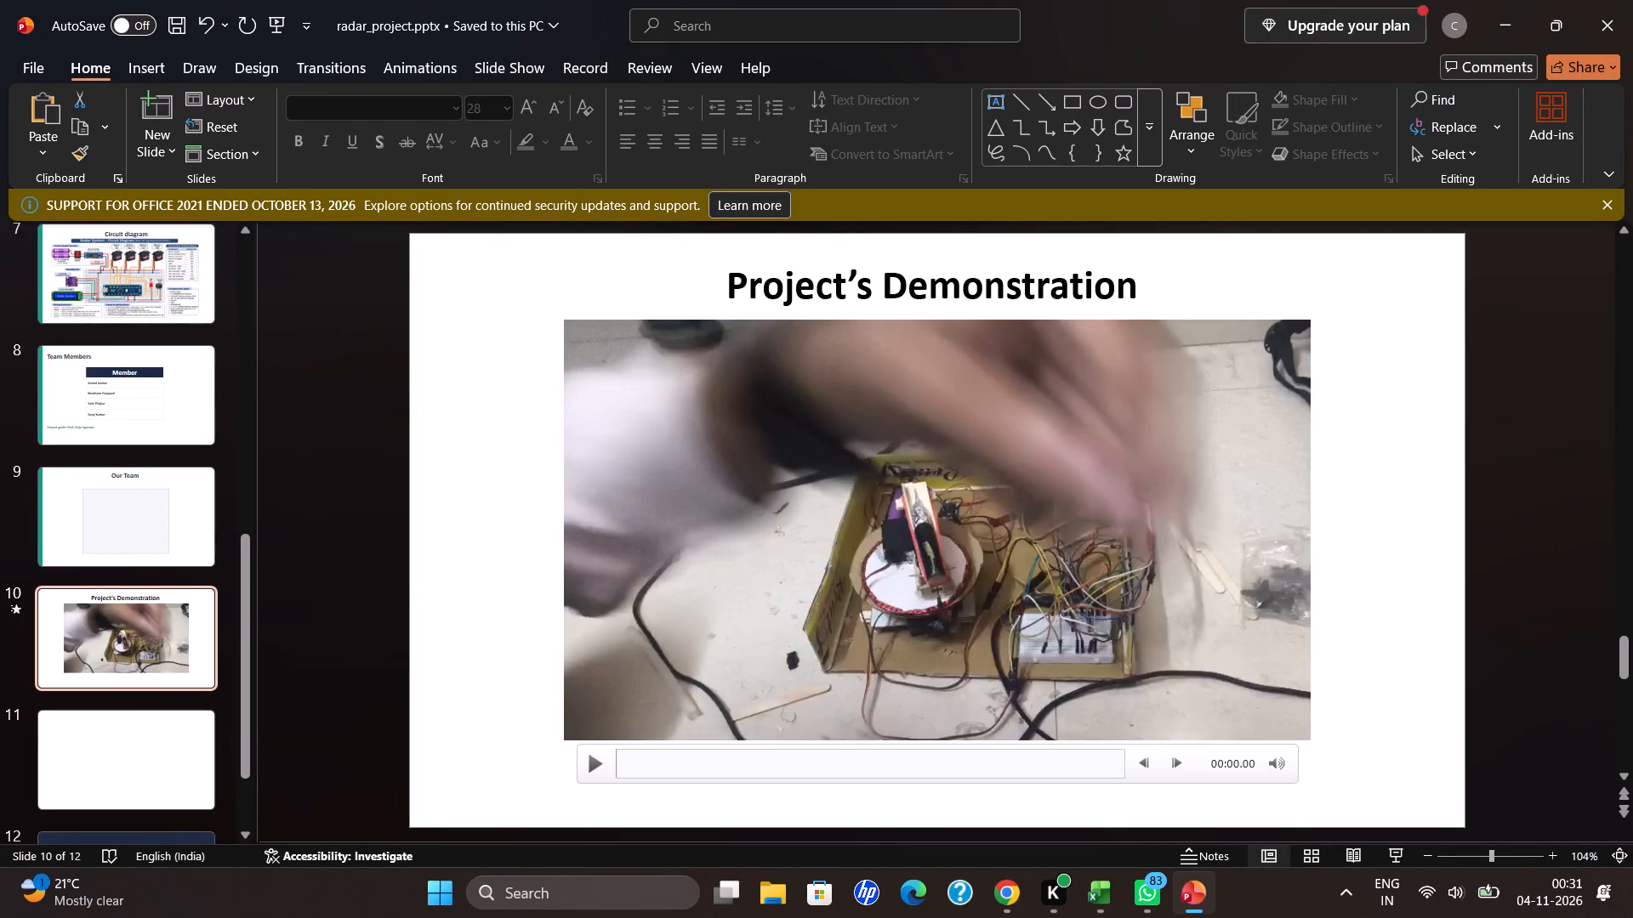
click(596, 757)
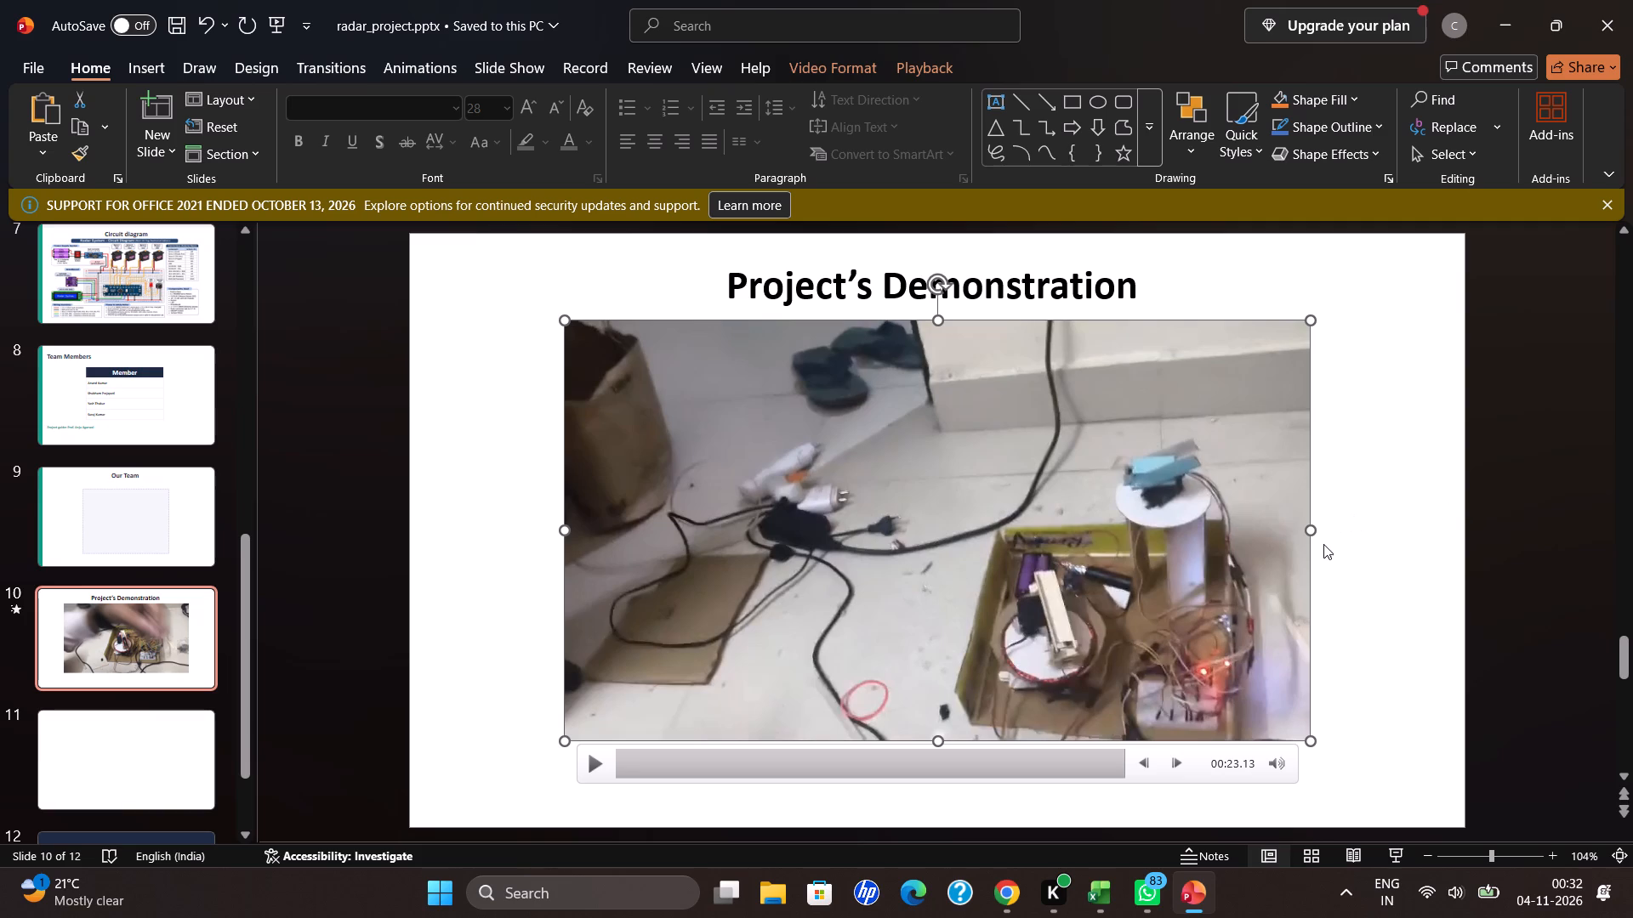
drag(1041, 768, 1016, 772)
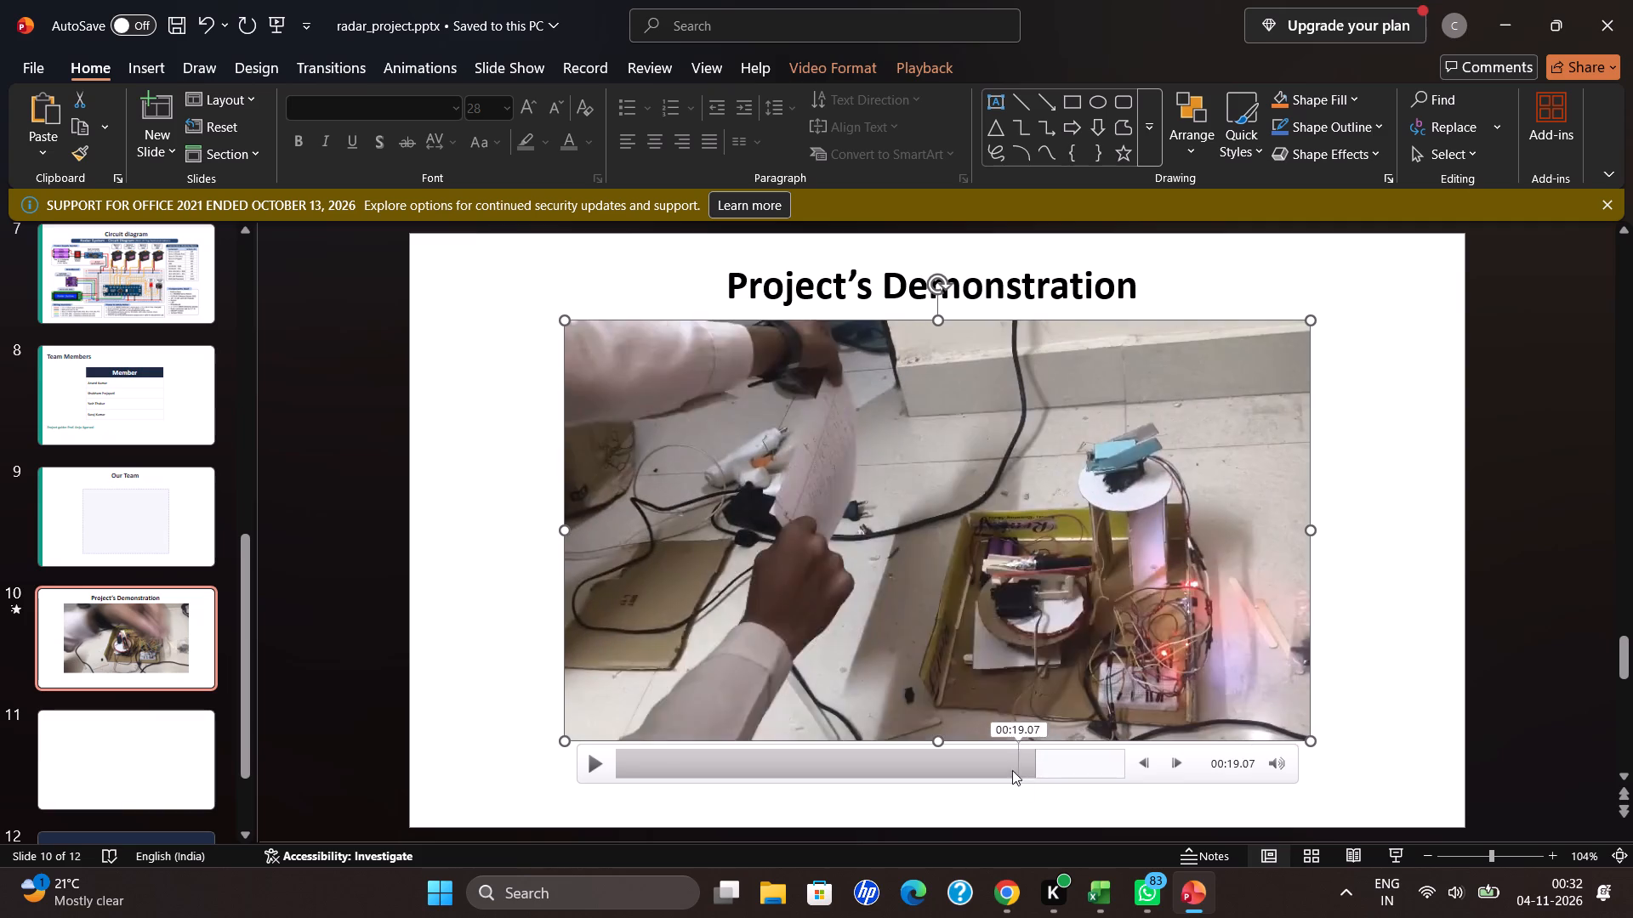
drag(1011, 769, 937, 778)
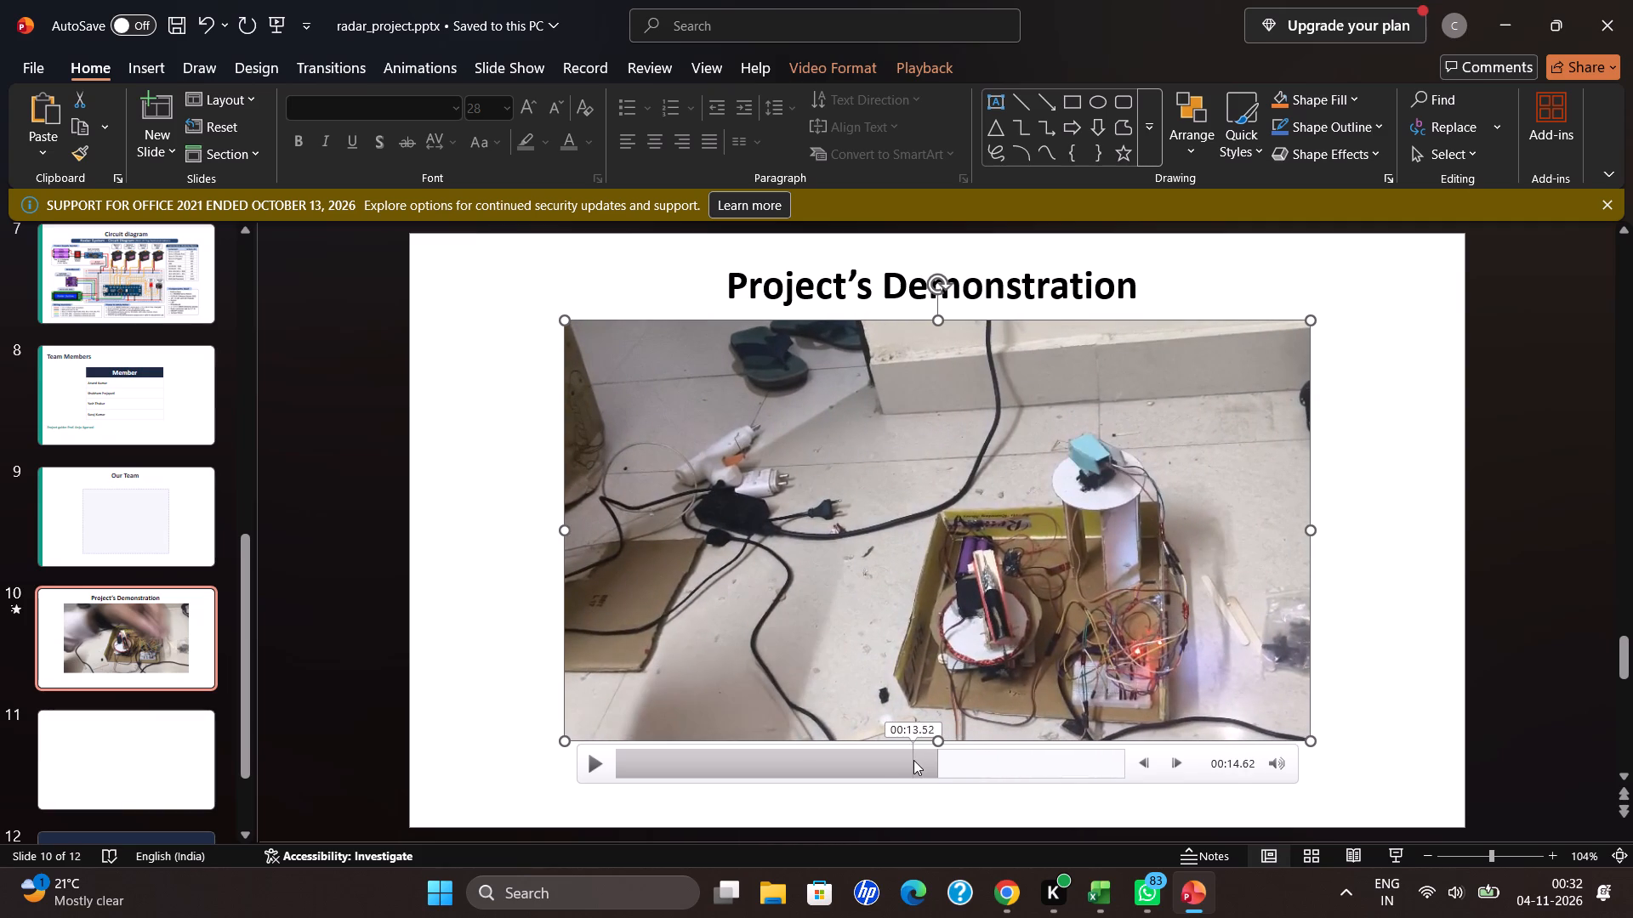
drag(916, 760, 890, 766)
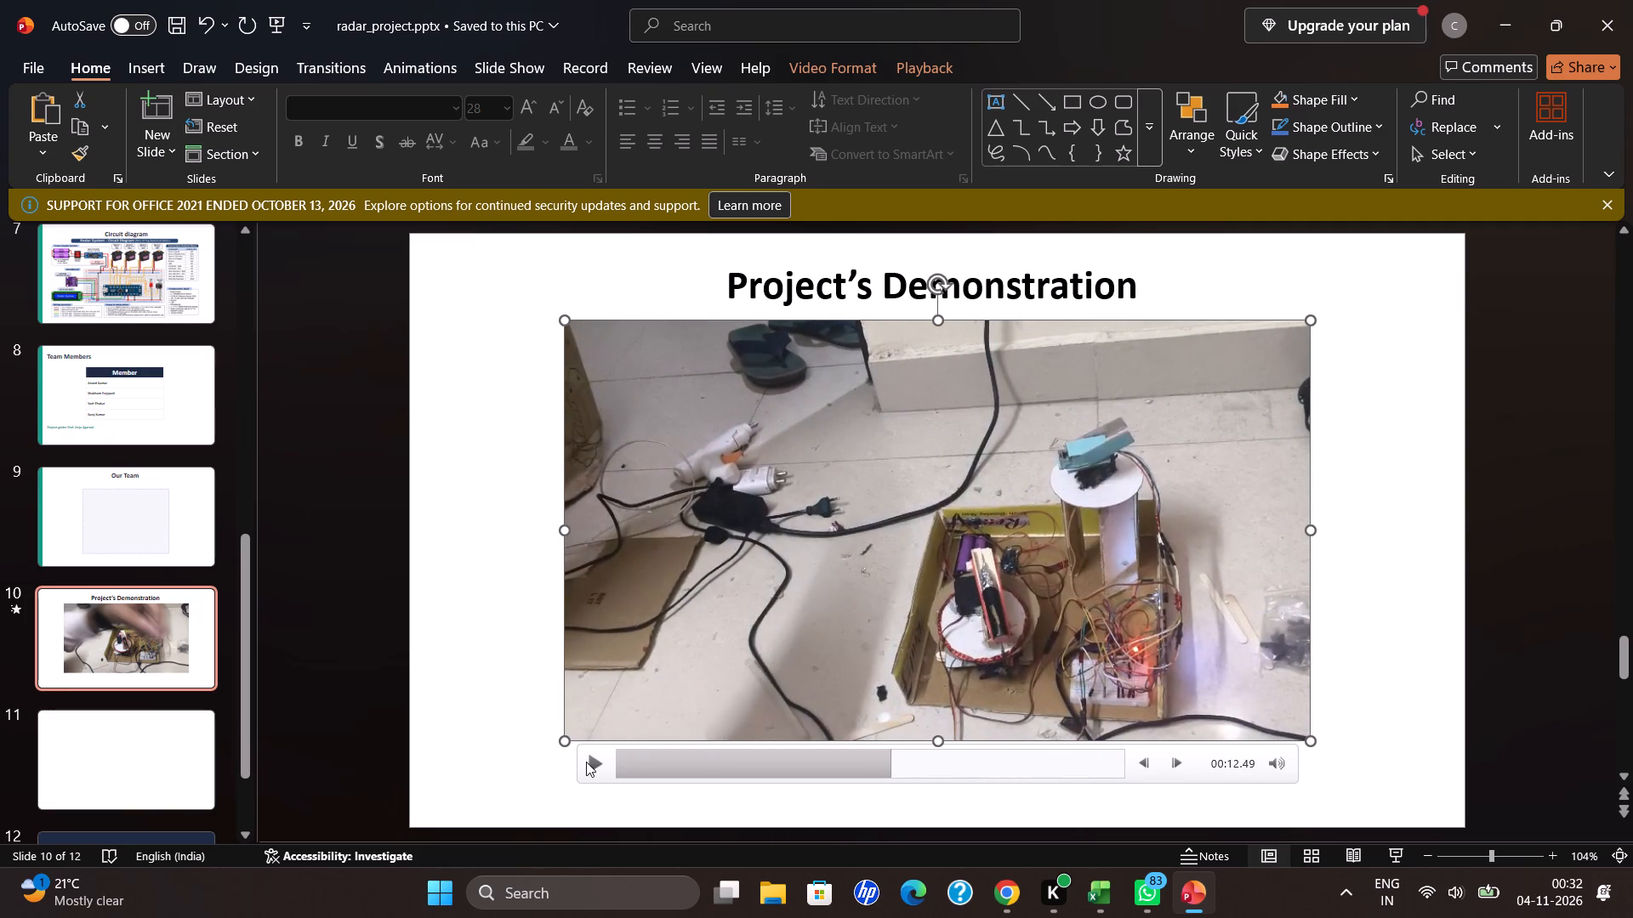
click(595, 761)
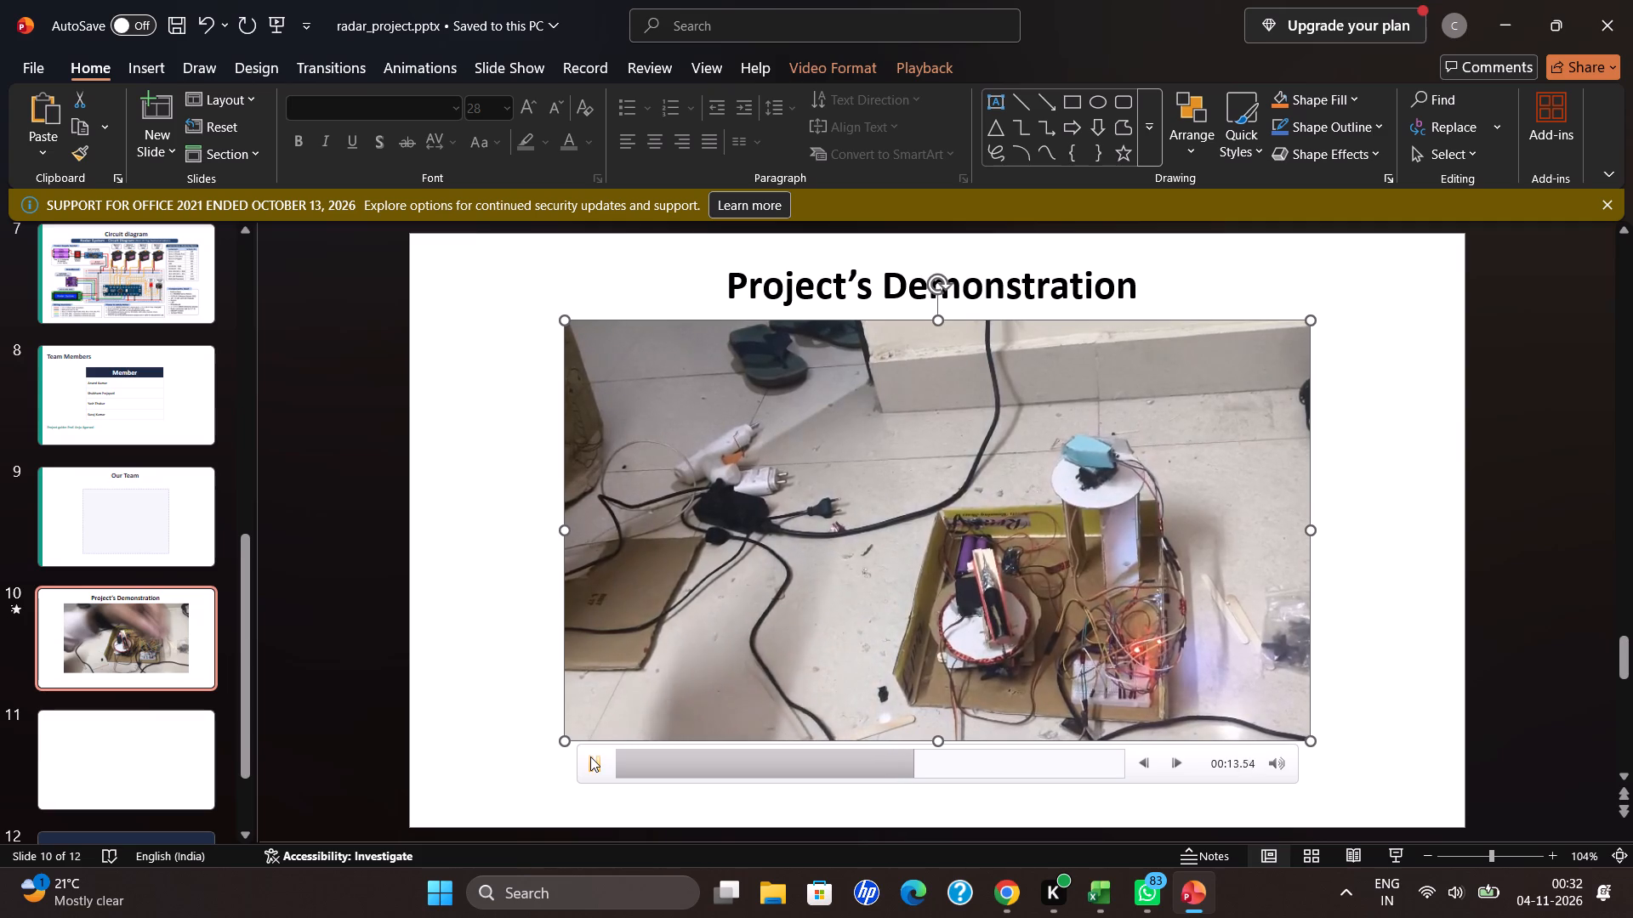
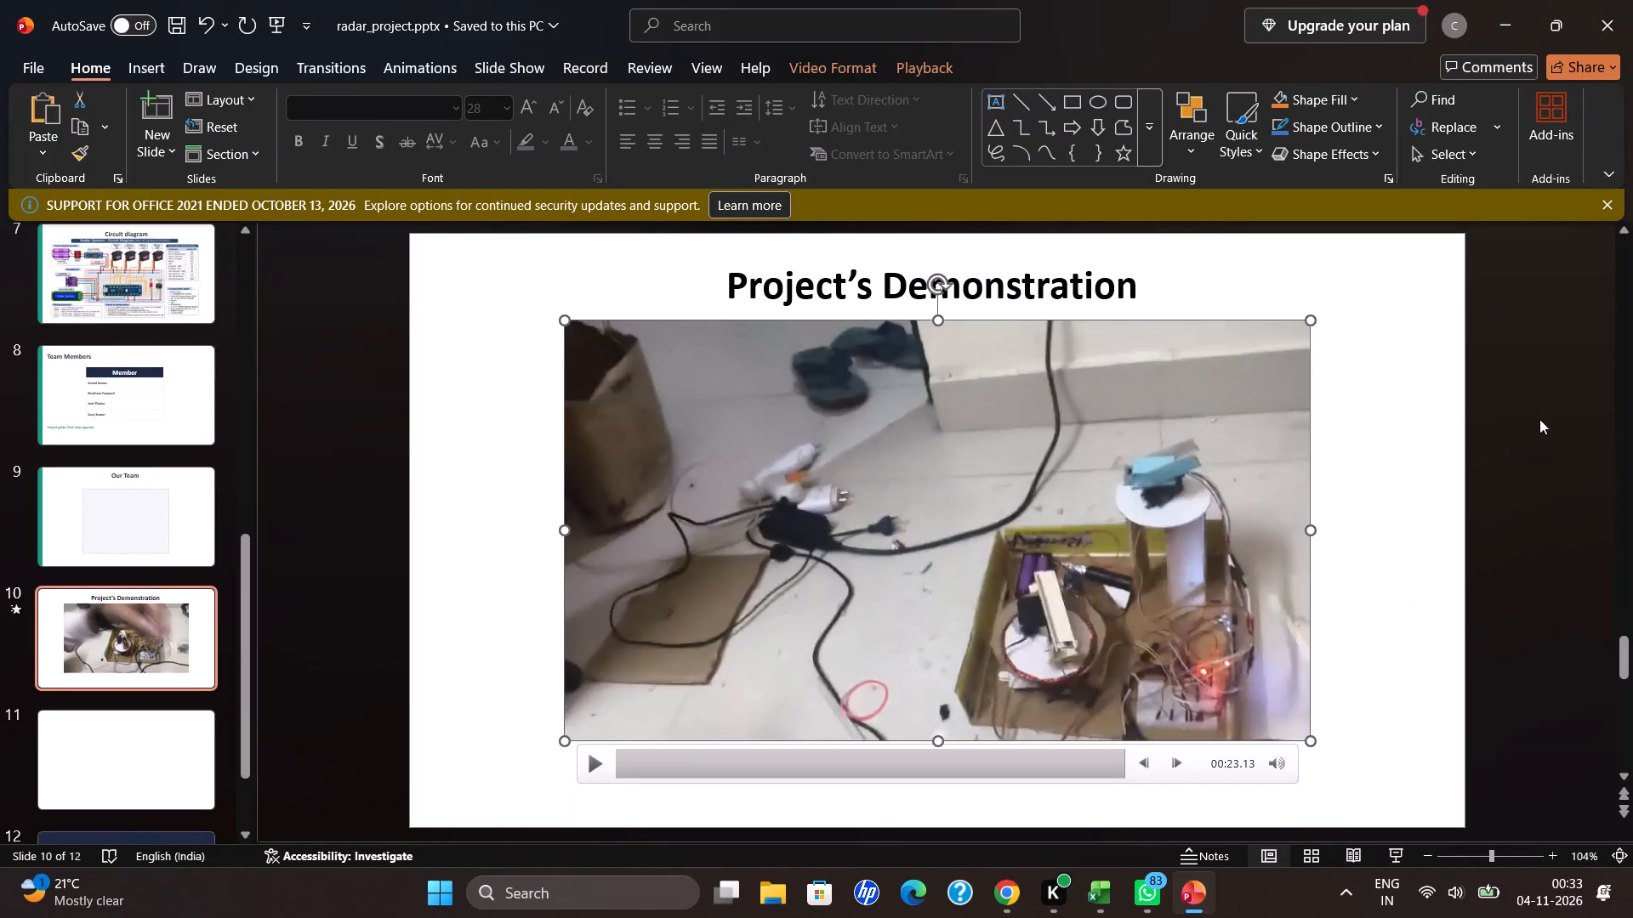
Start a title text box near the top of blank slide 11 with the word "Arduino".
click(1541, 485)
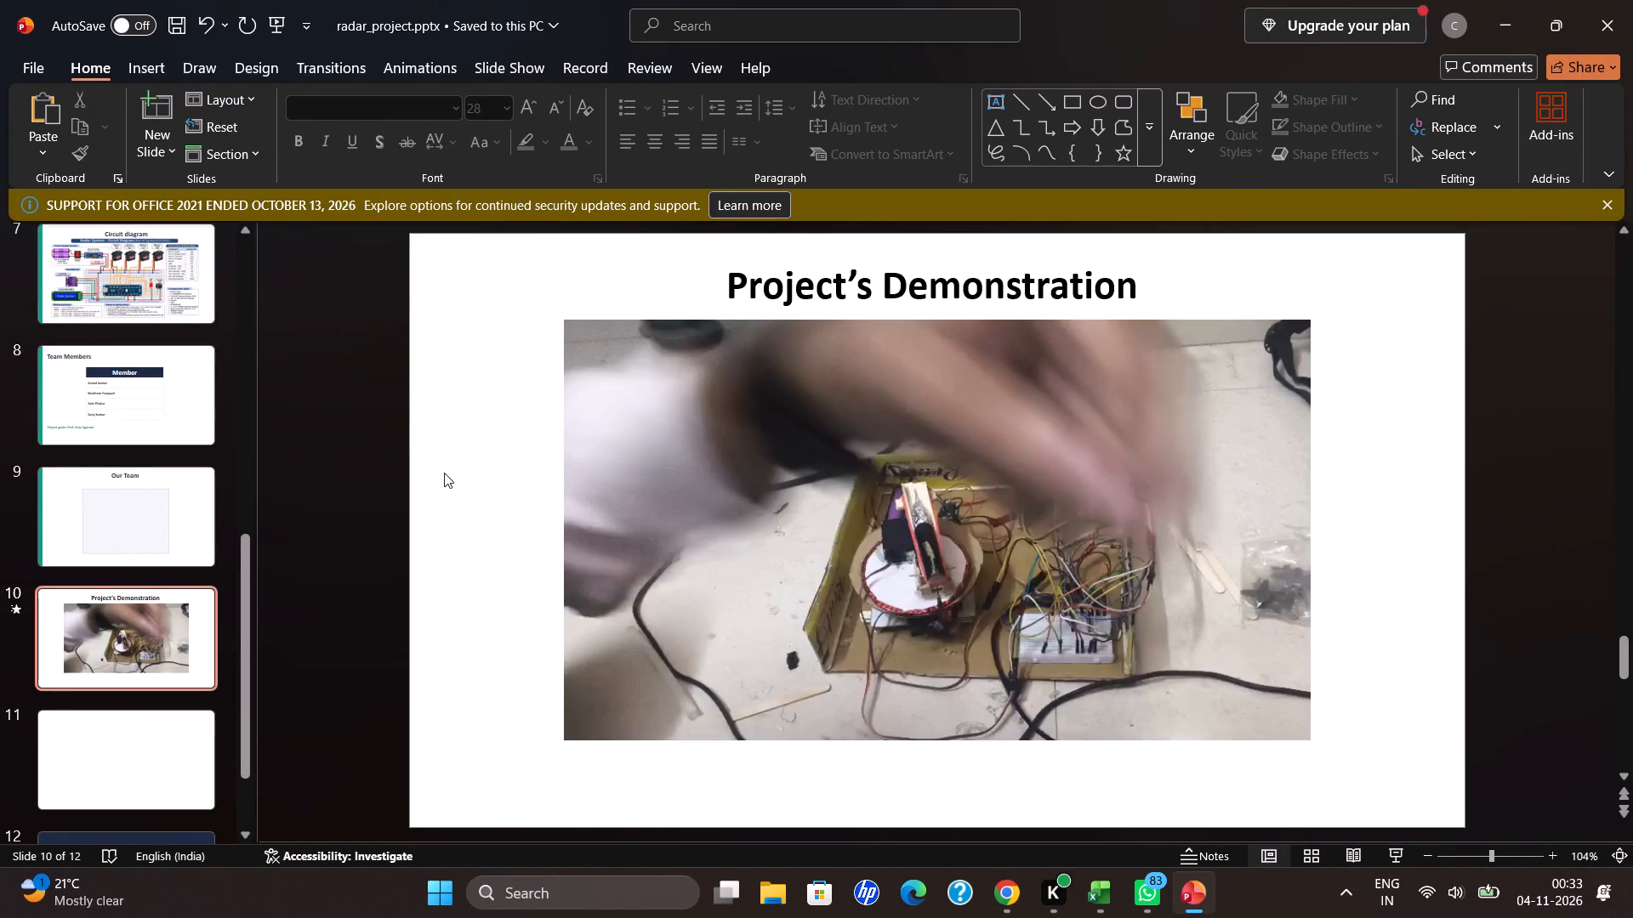
click(148, 738)
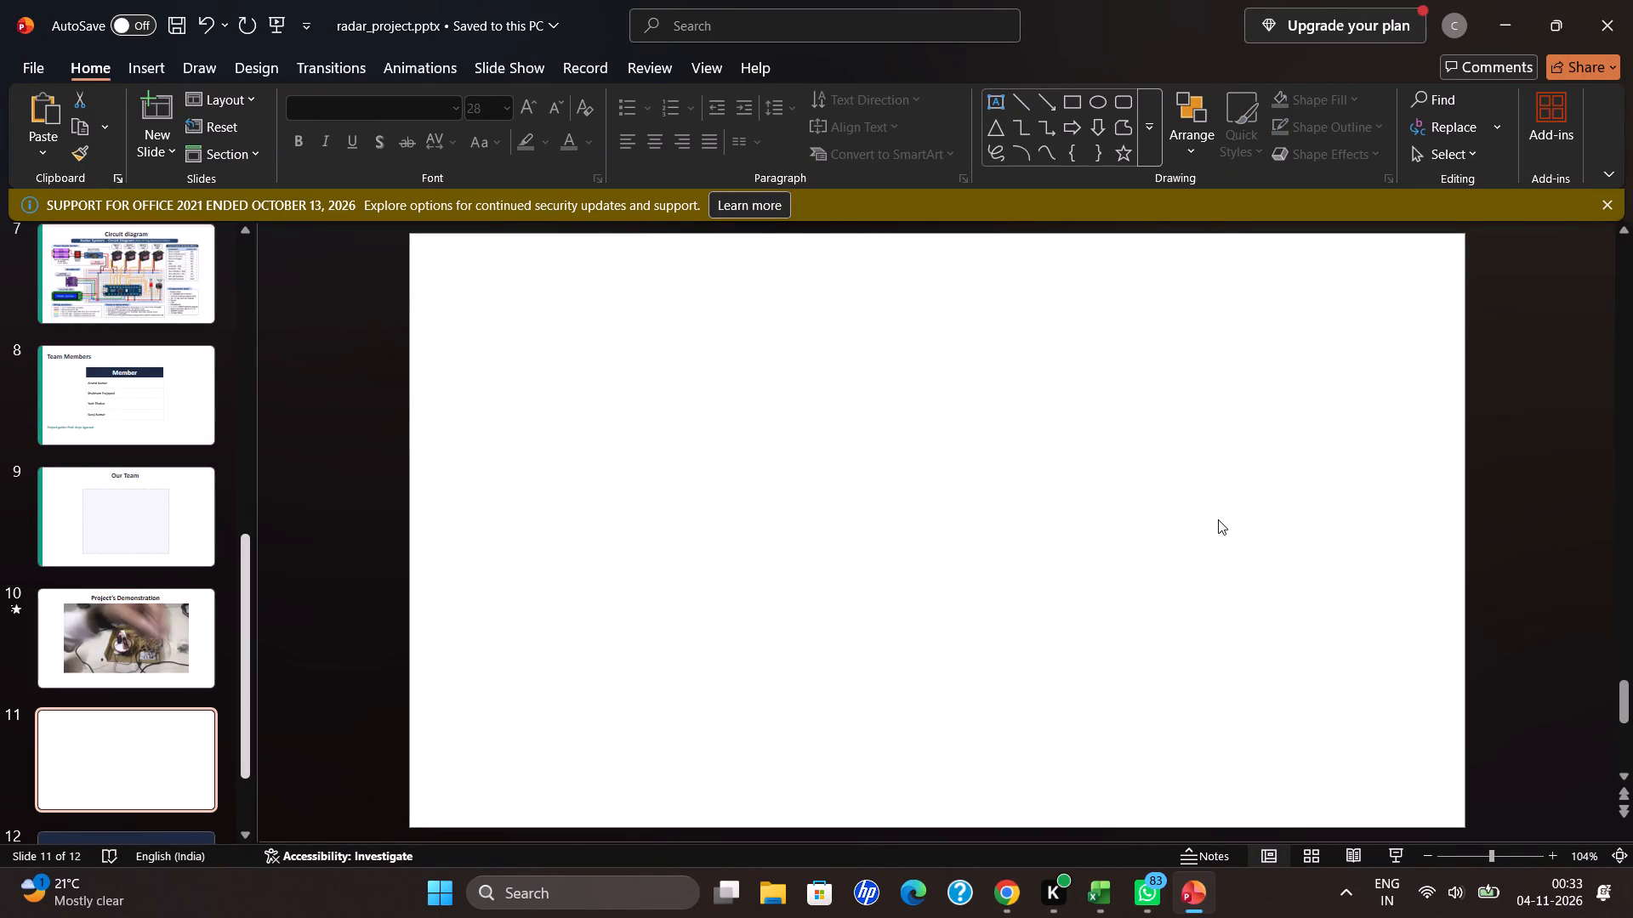
double_click(686, 263)
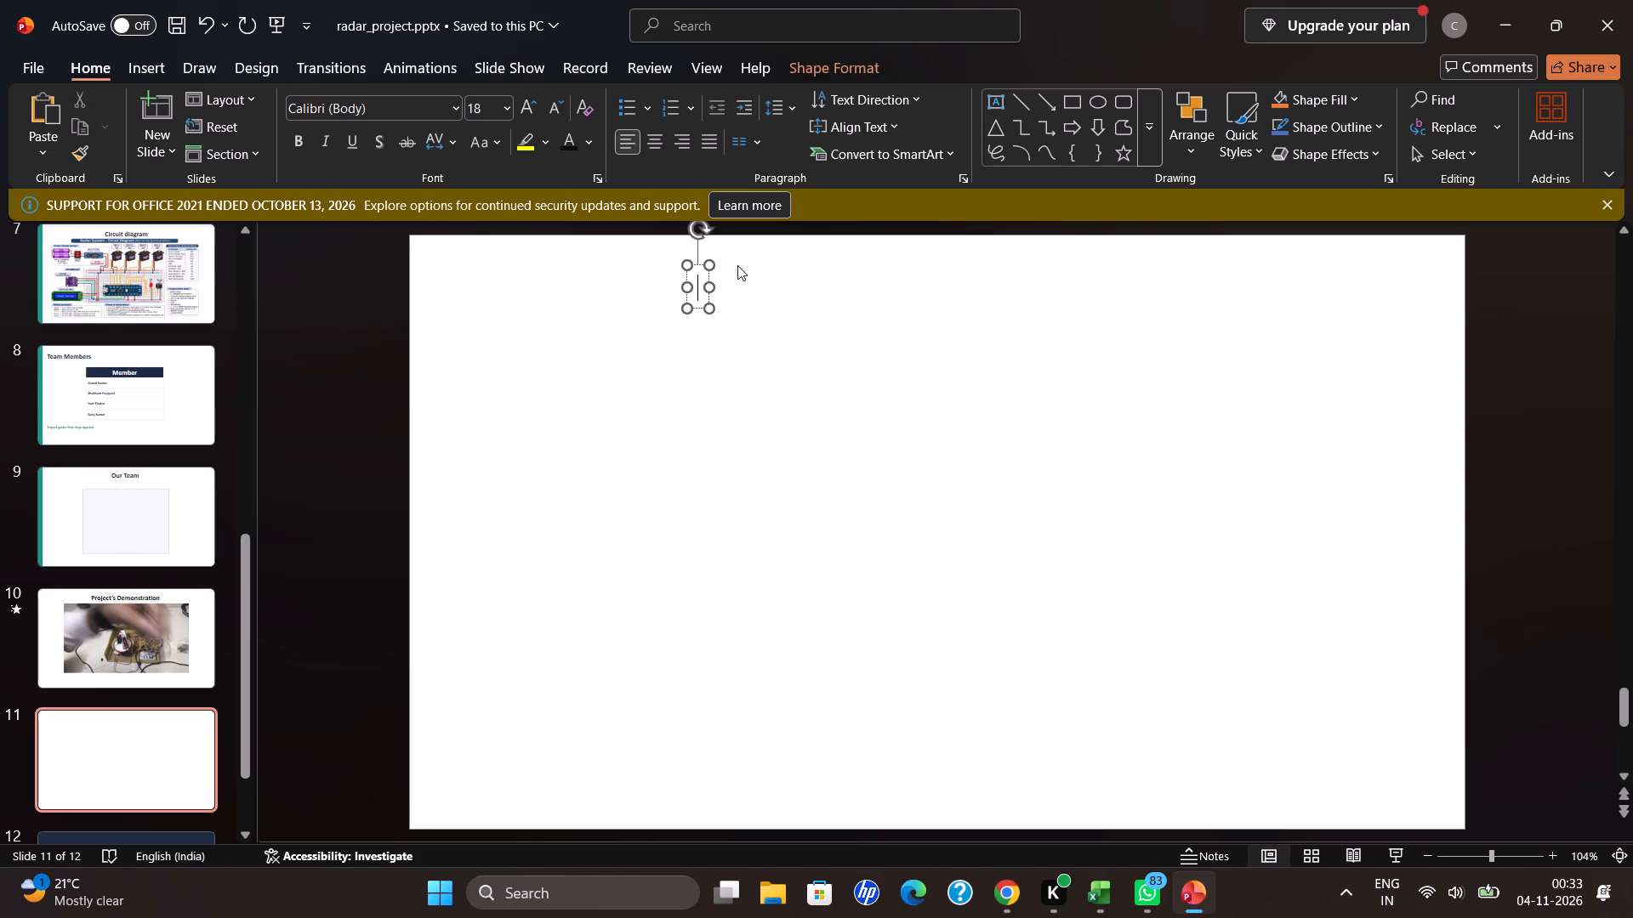
key(shift+a)
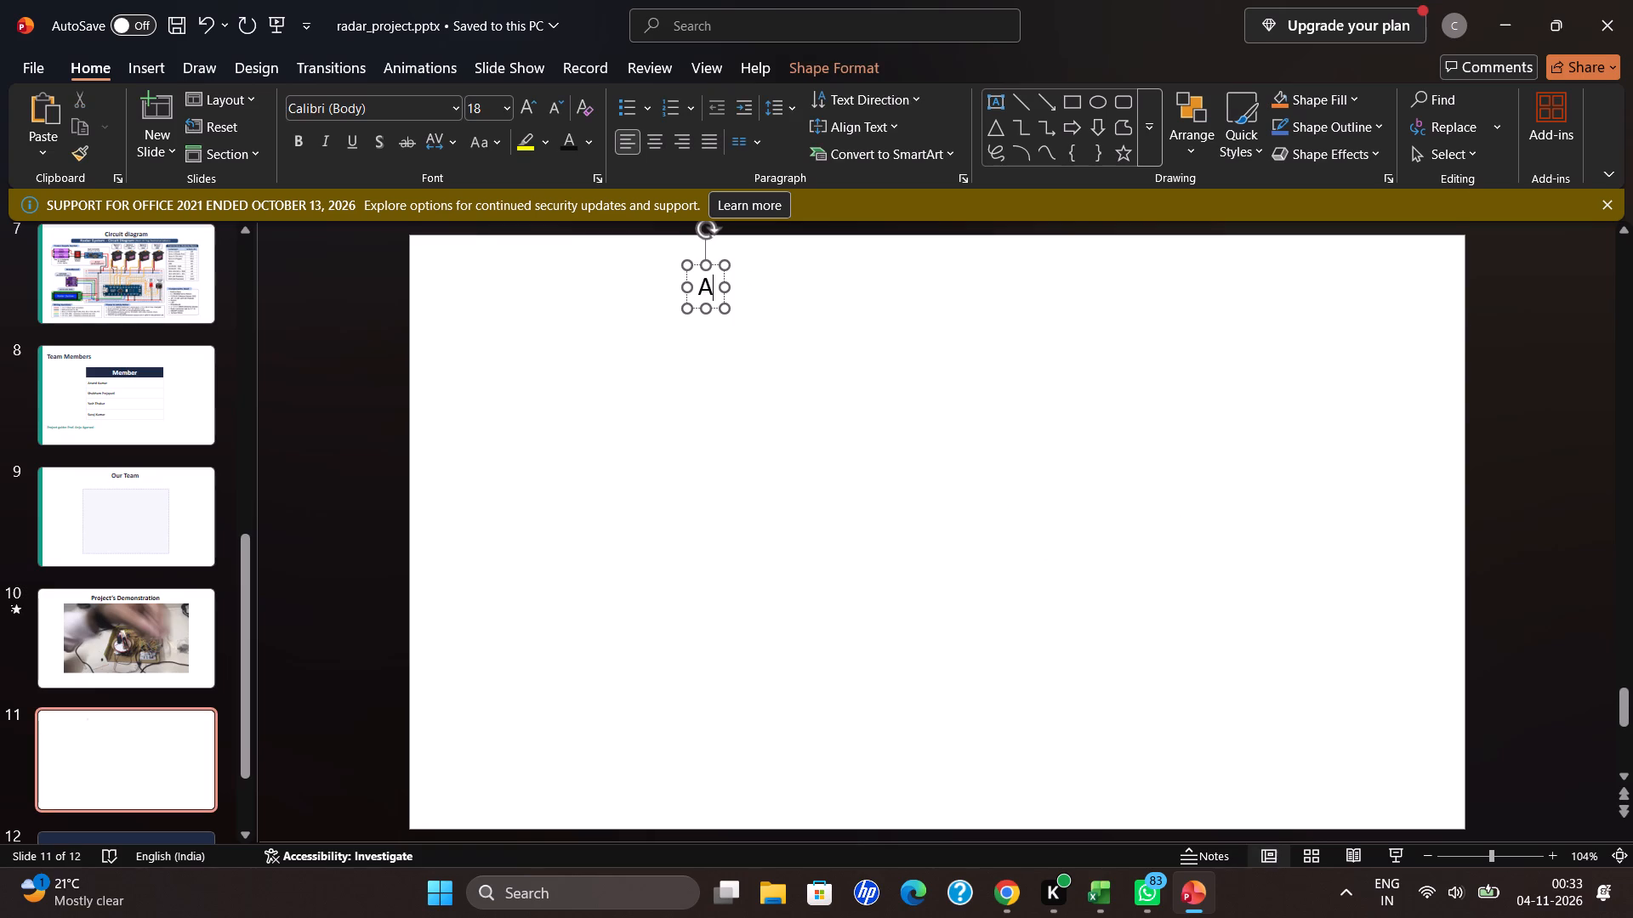
key(r)
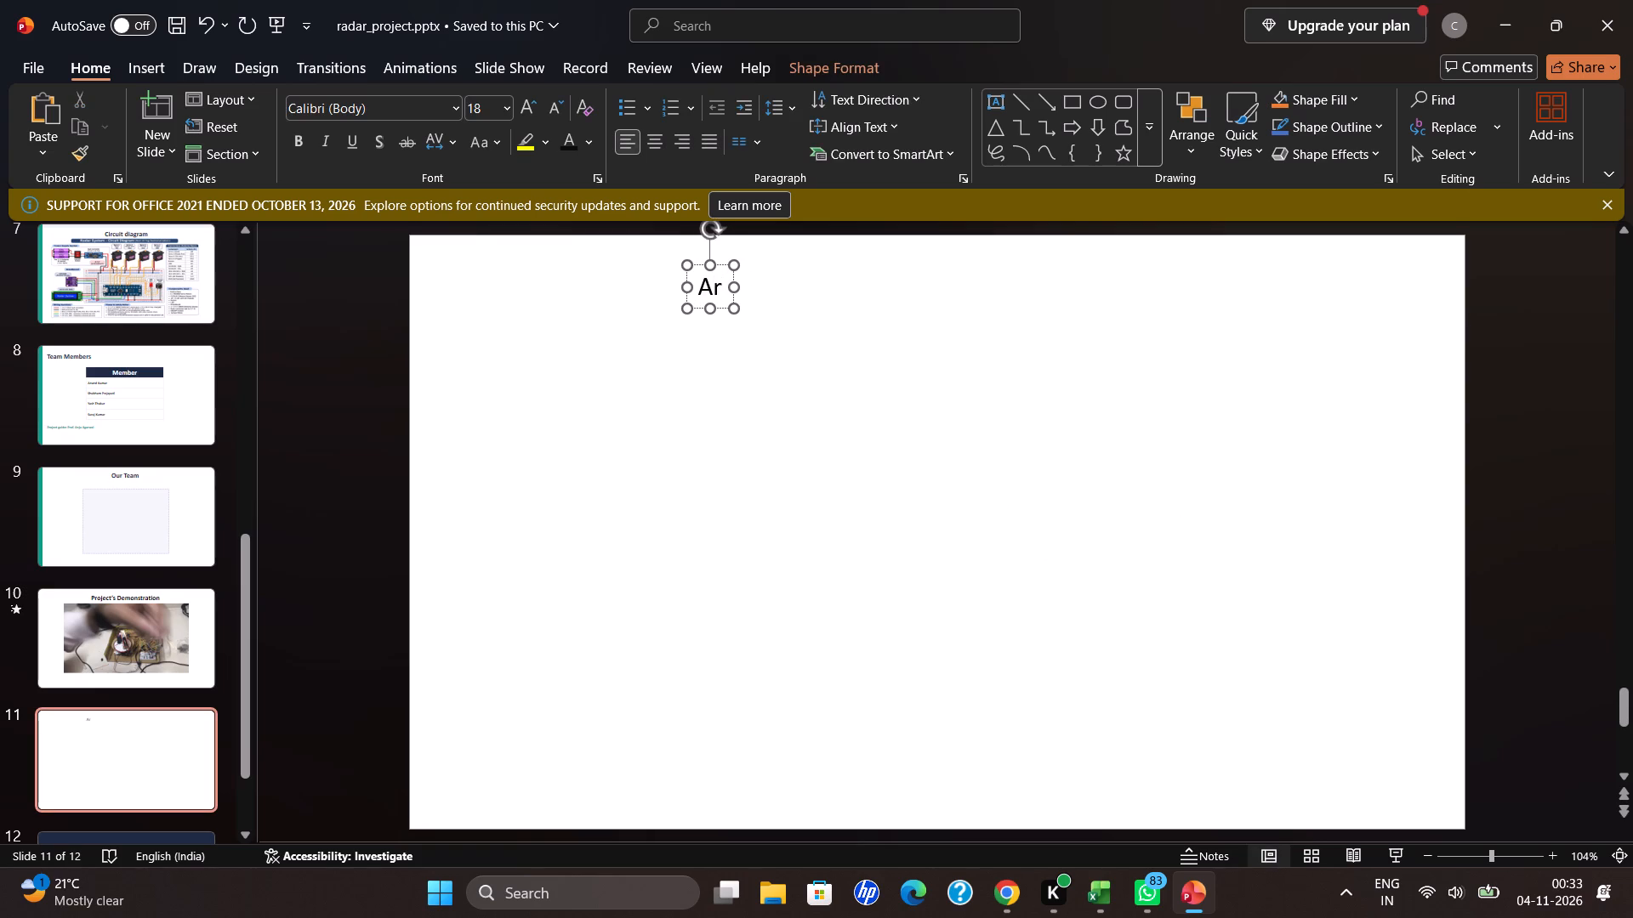
text(du)
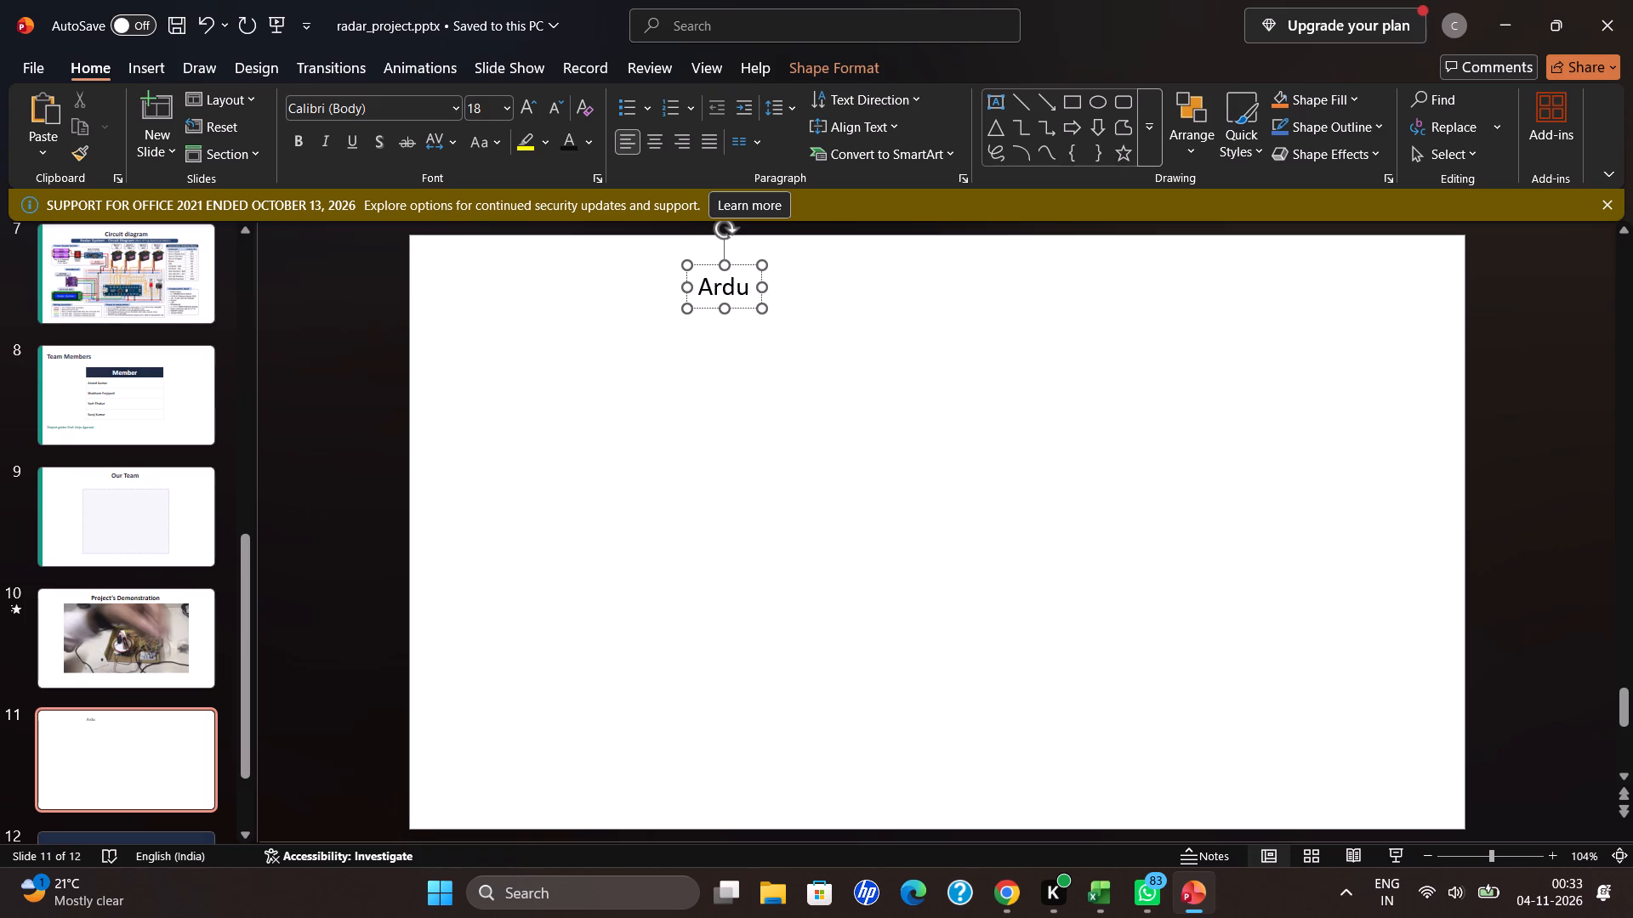
text(ino)
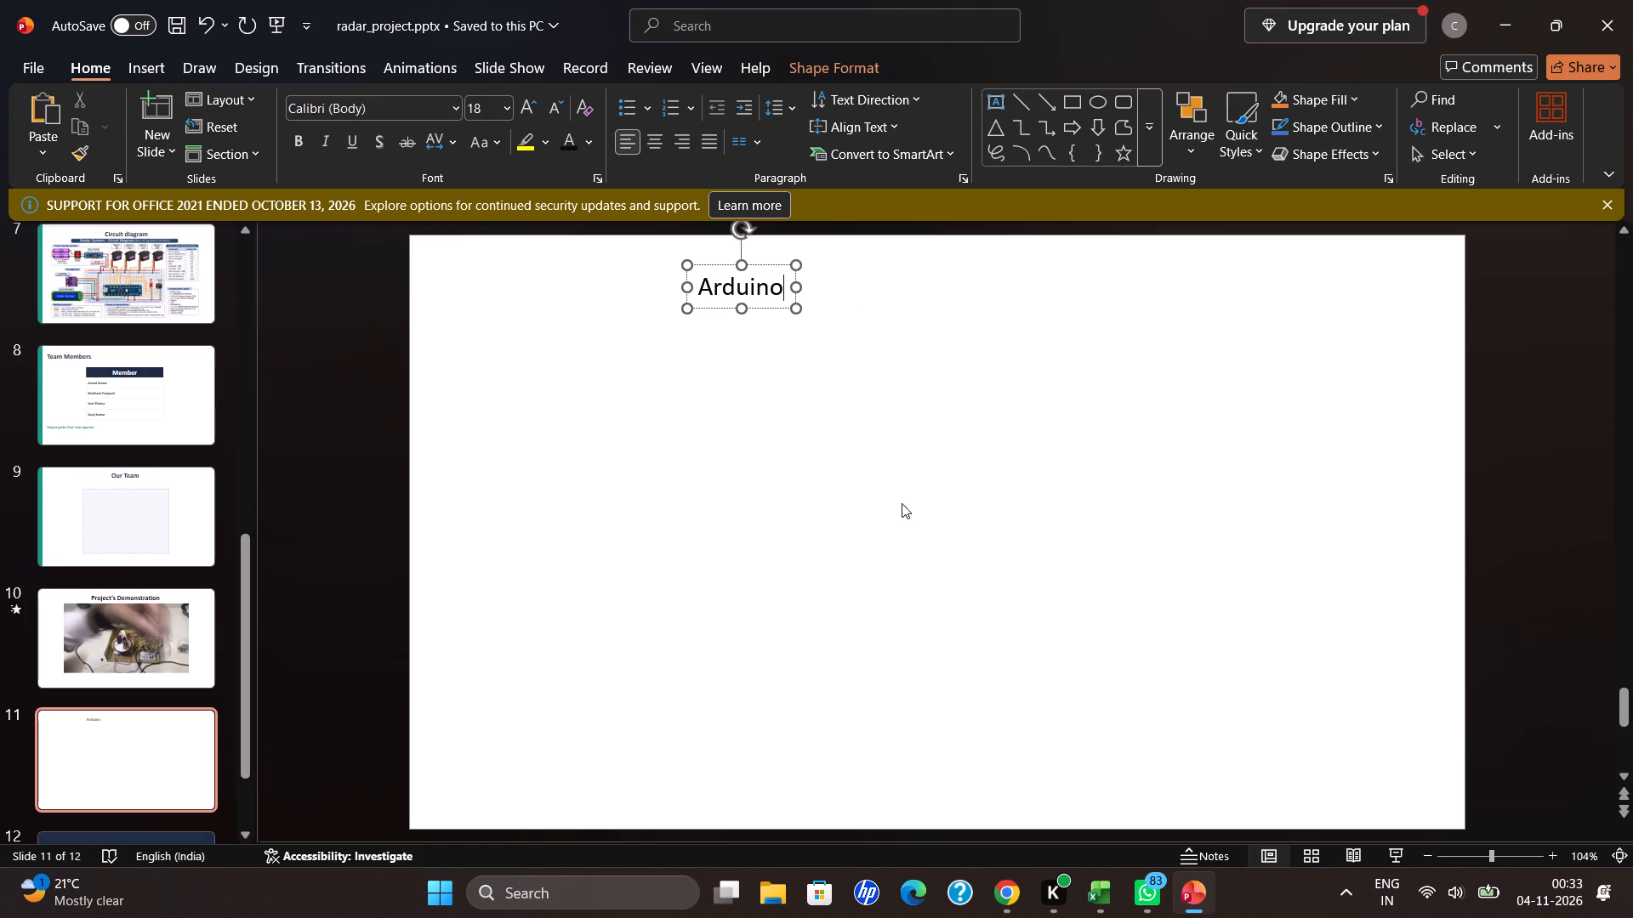
Switch to Chrome and search Google for "Arduino Ide Code".
click(1010, 900)
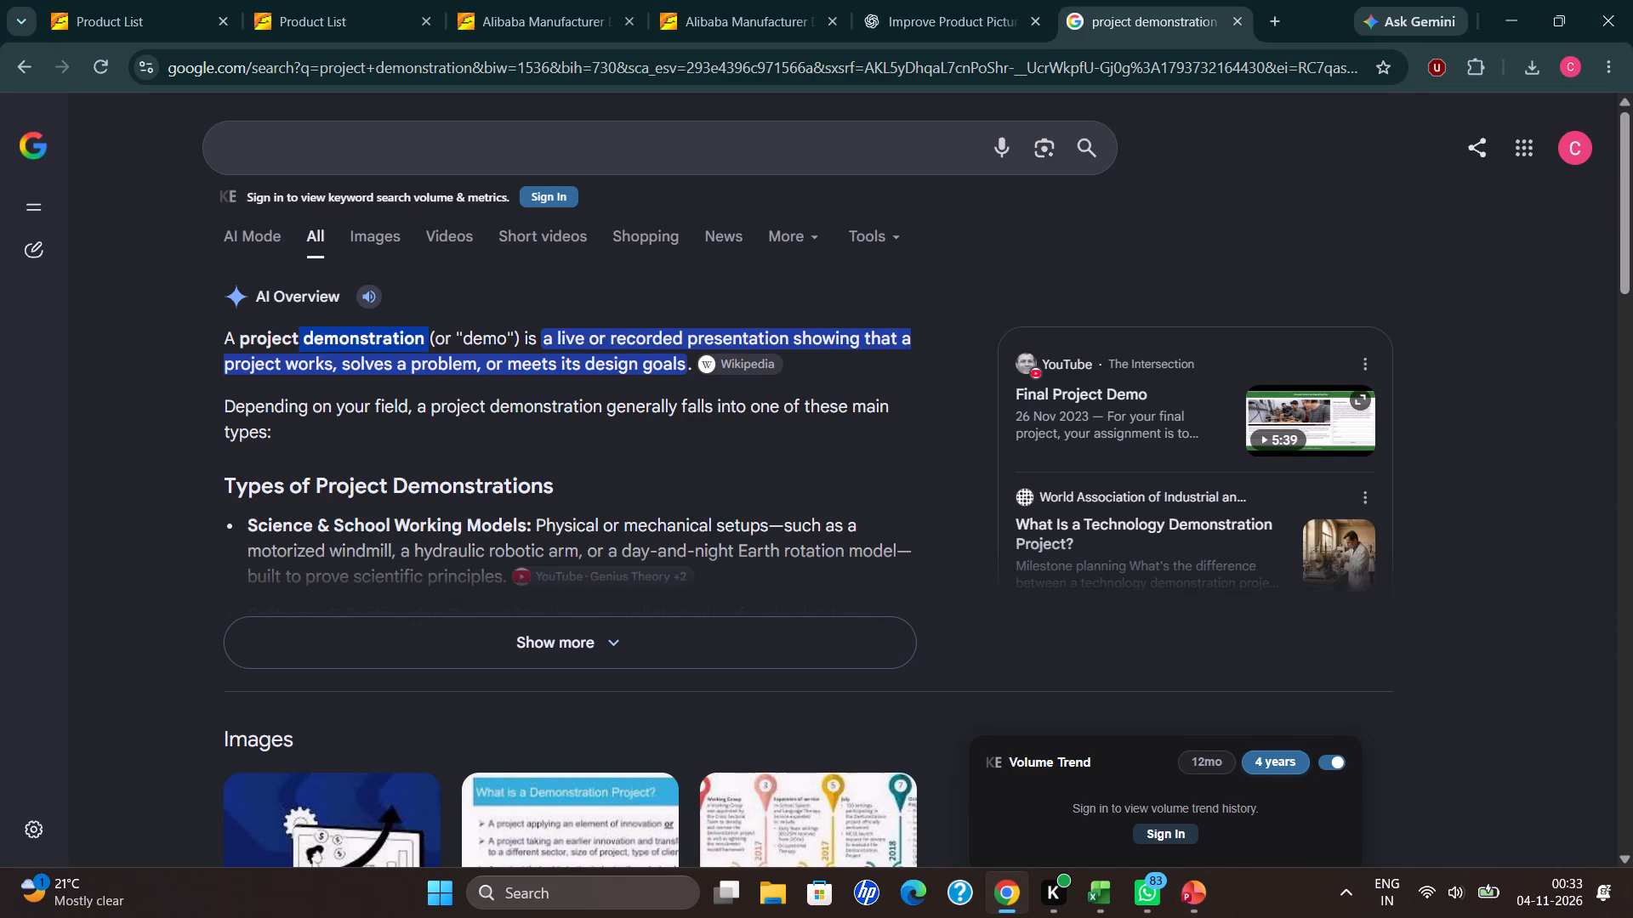
double_click(452, 161)
text(Aduni)
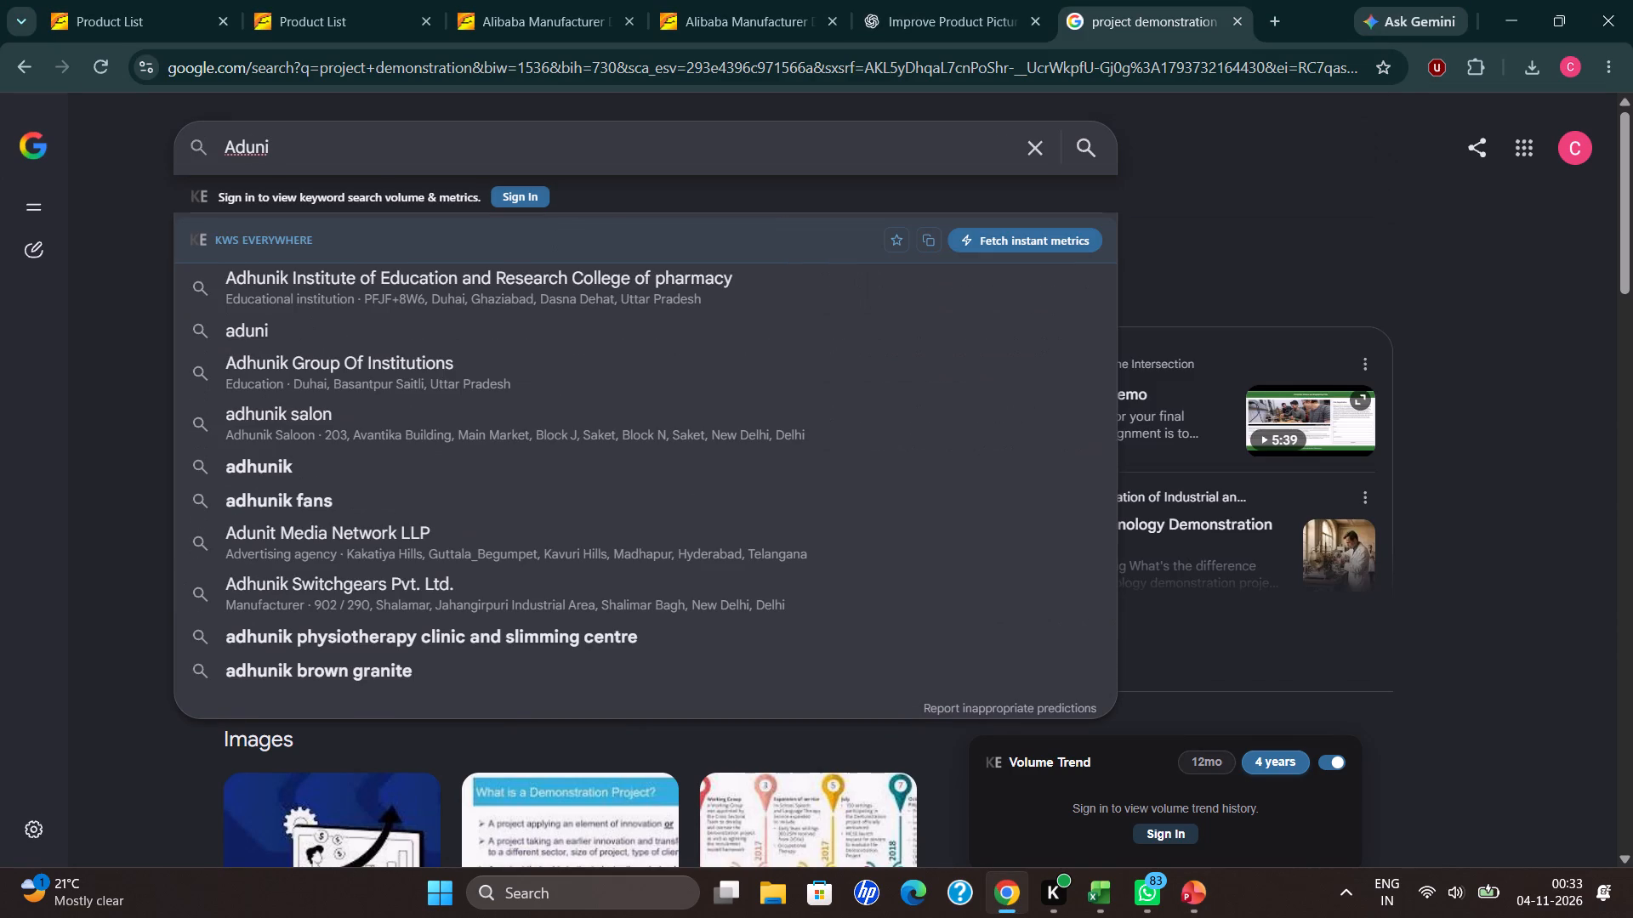
key(BackSpace)
key(BackSpace)
key(BackSpace)
key(BackSpace)
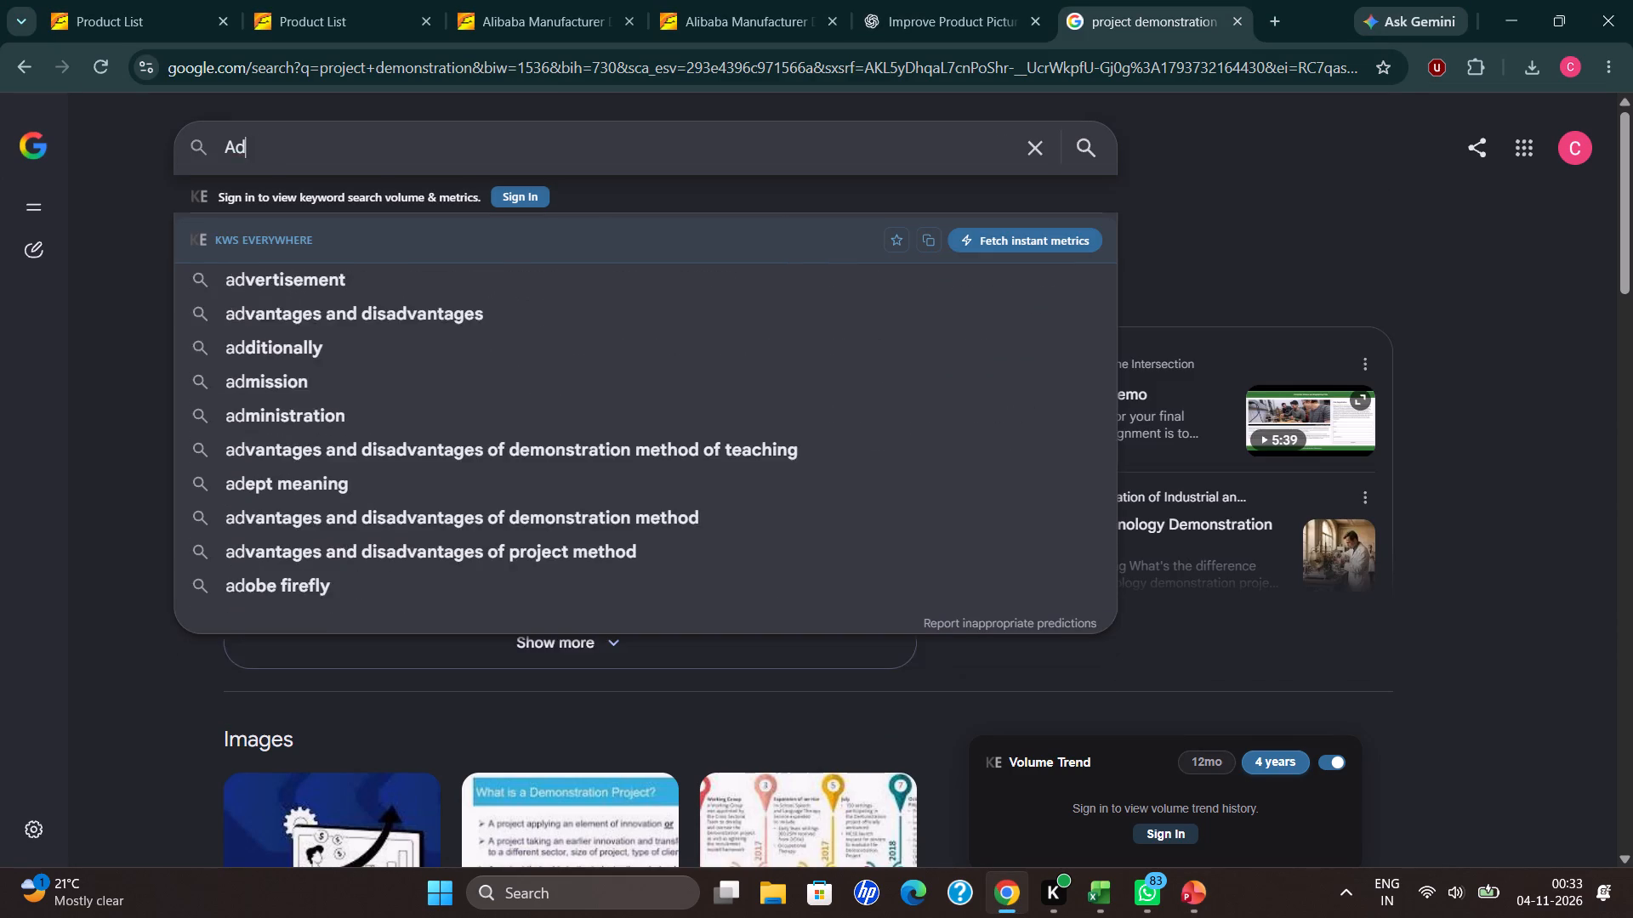
key(BackSpace)
text(Arduino)
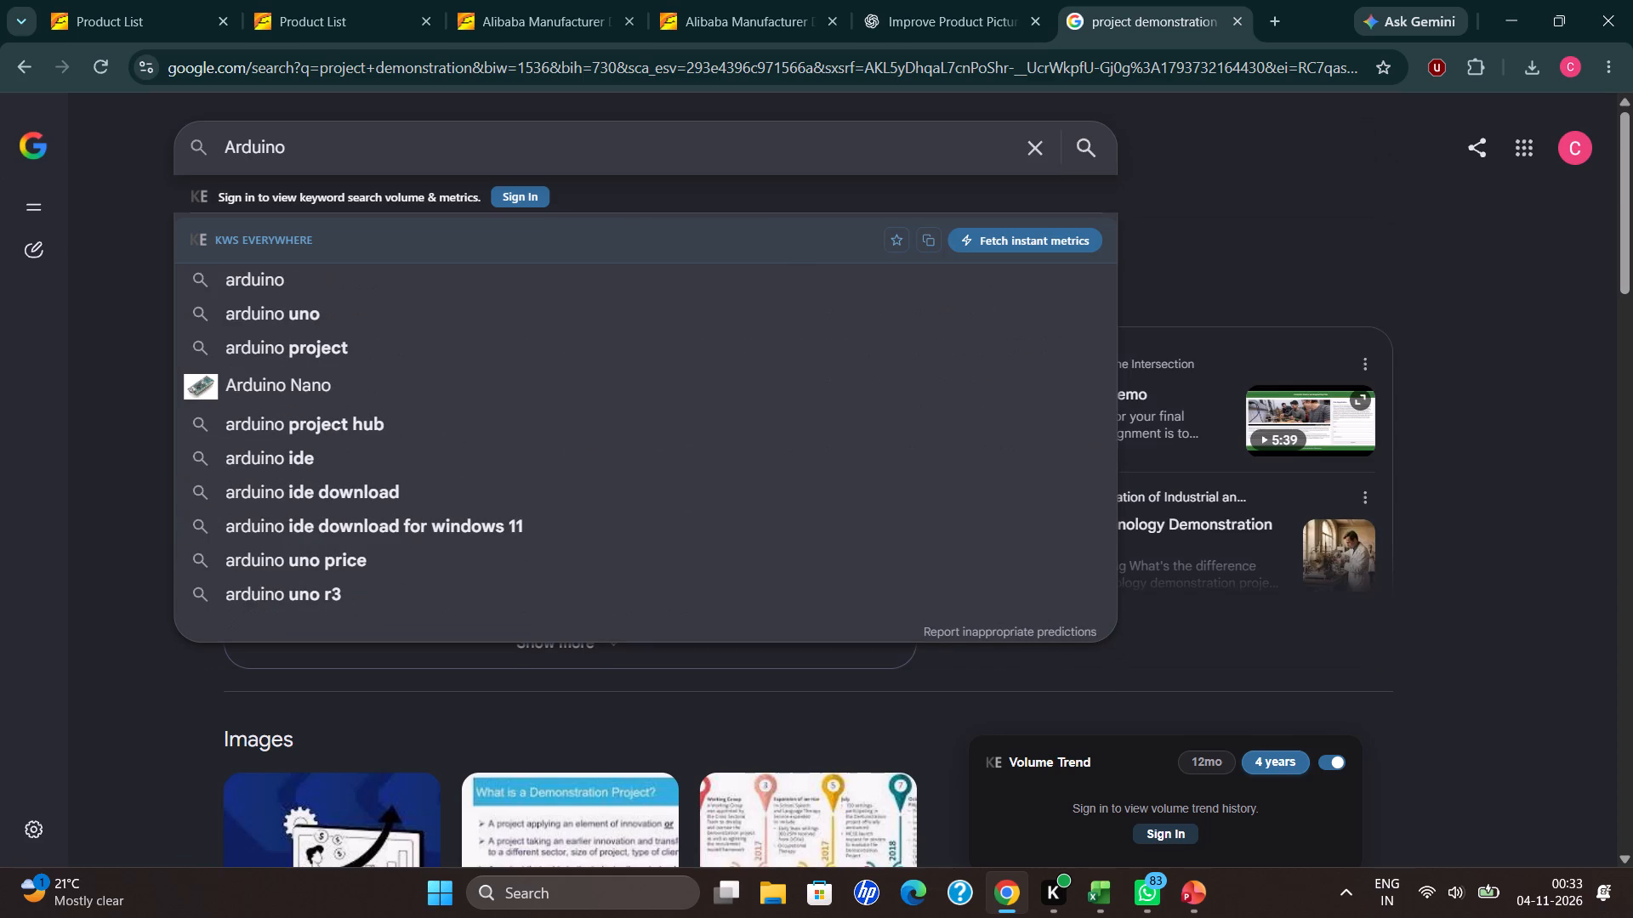
key(space)
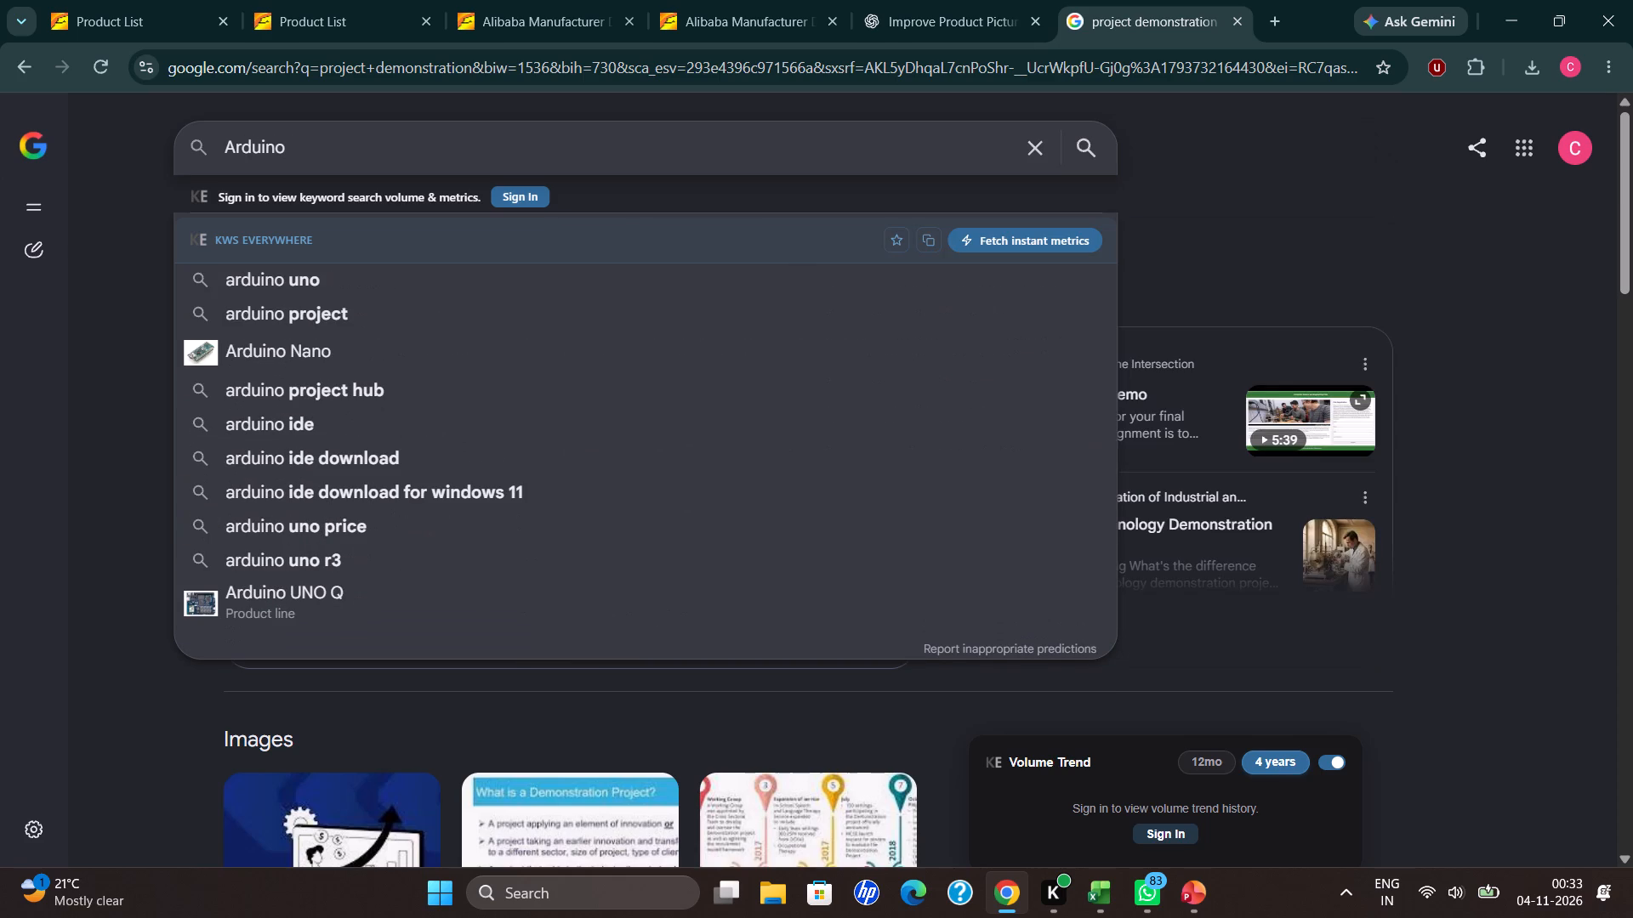
text(Ide)
key(space)
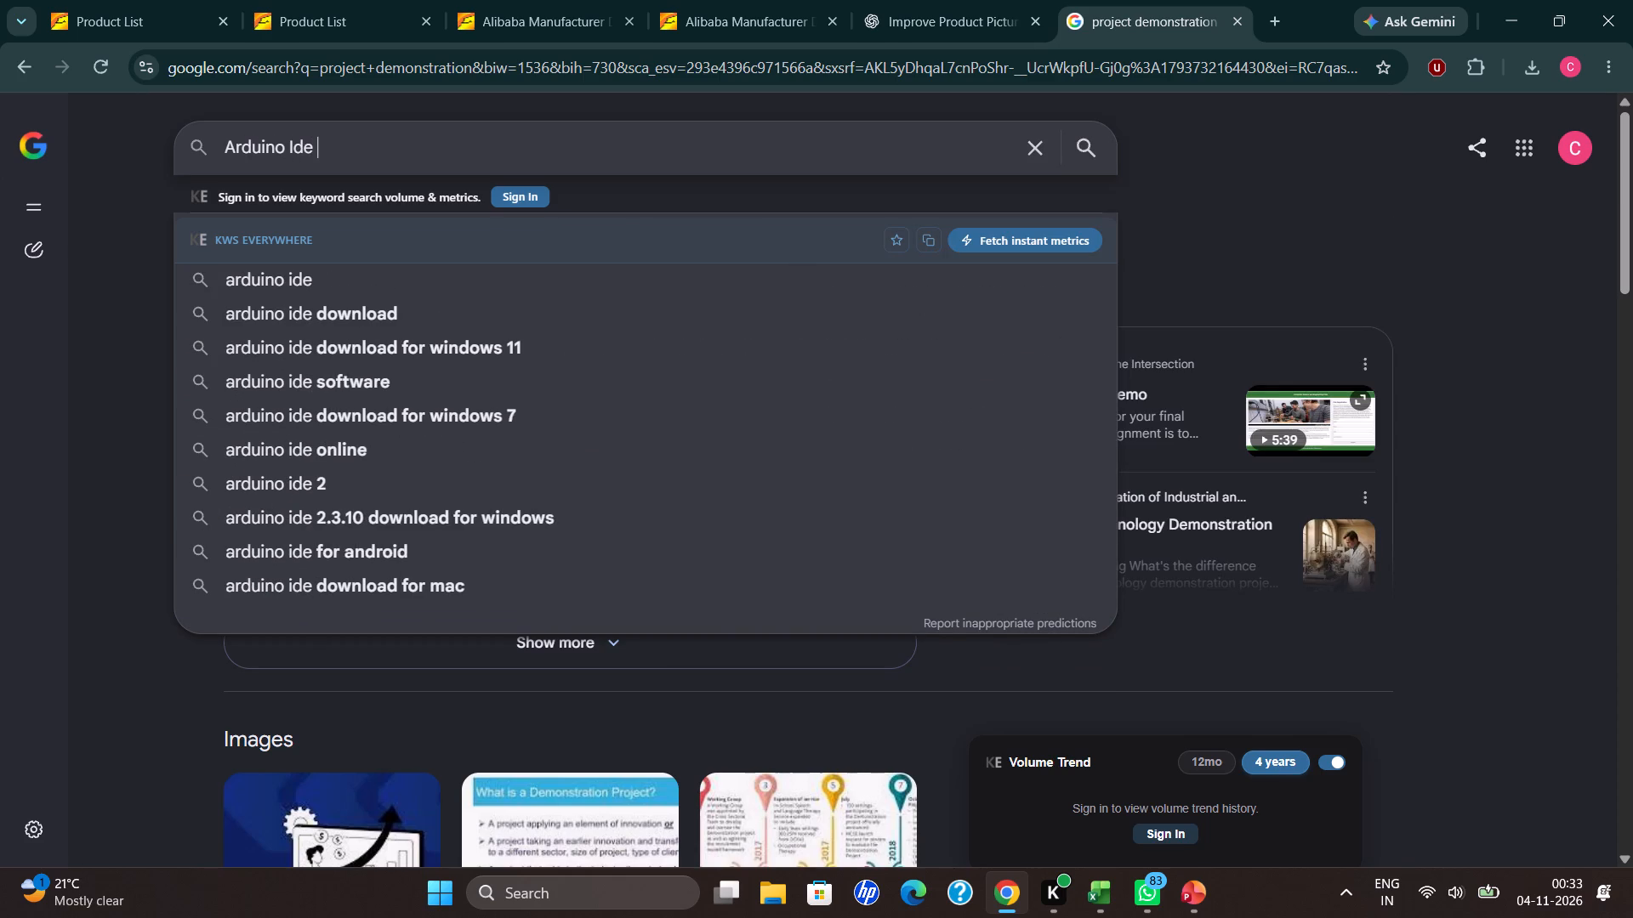
text(Code)
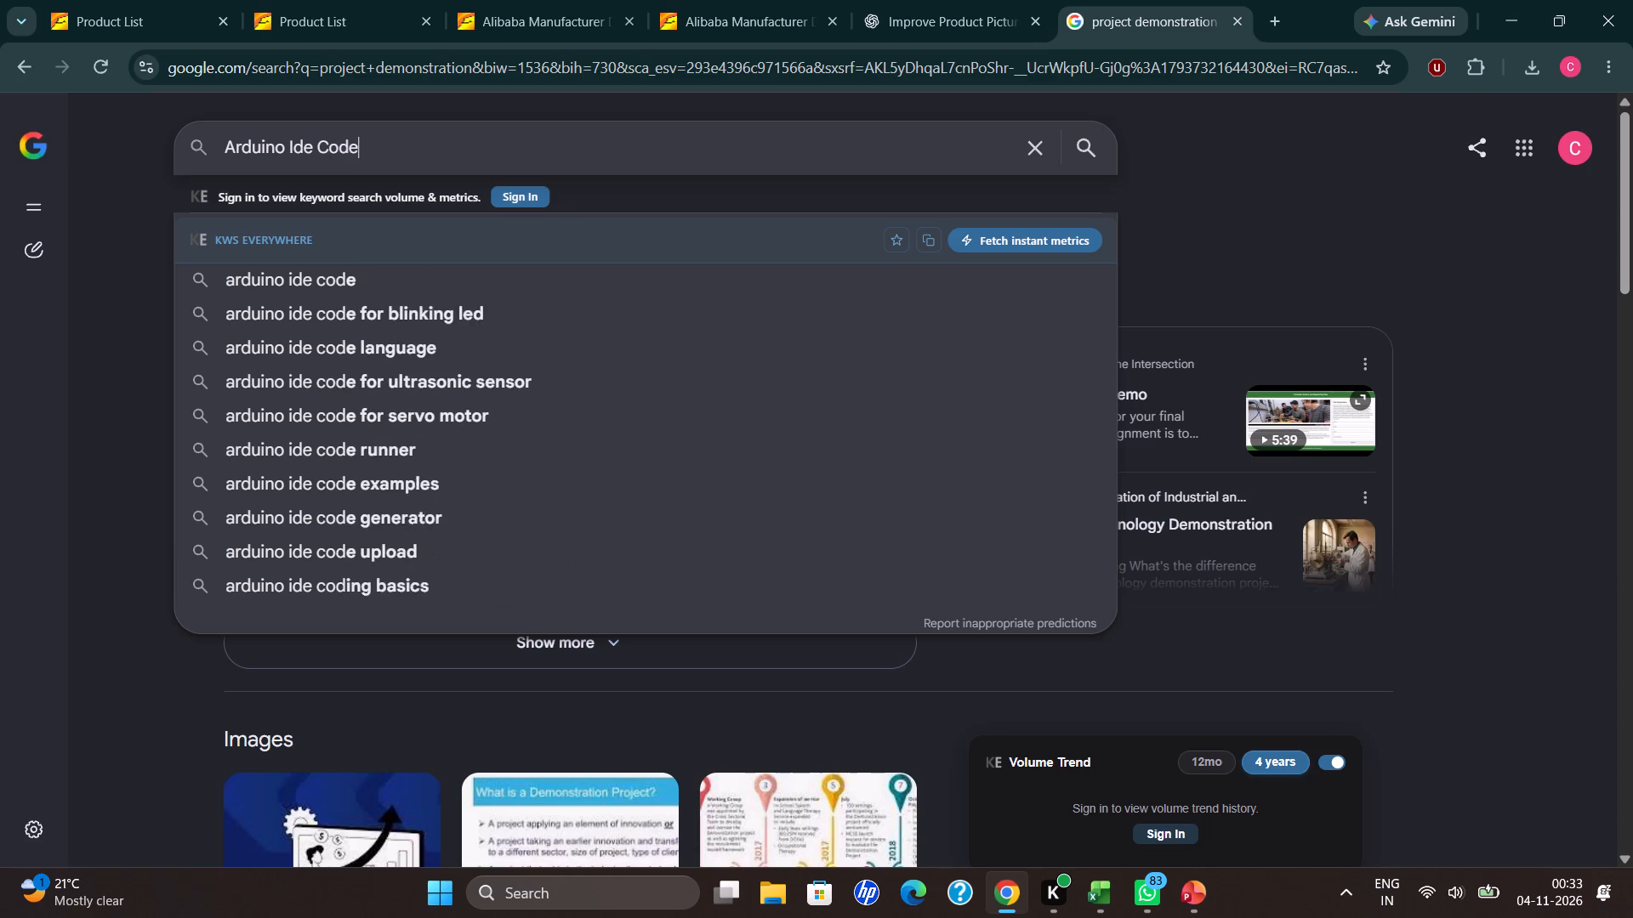
key(Return)
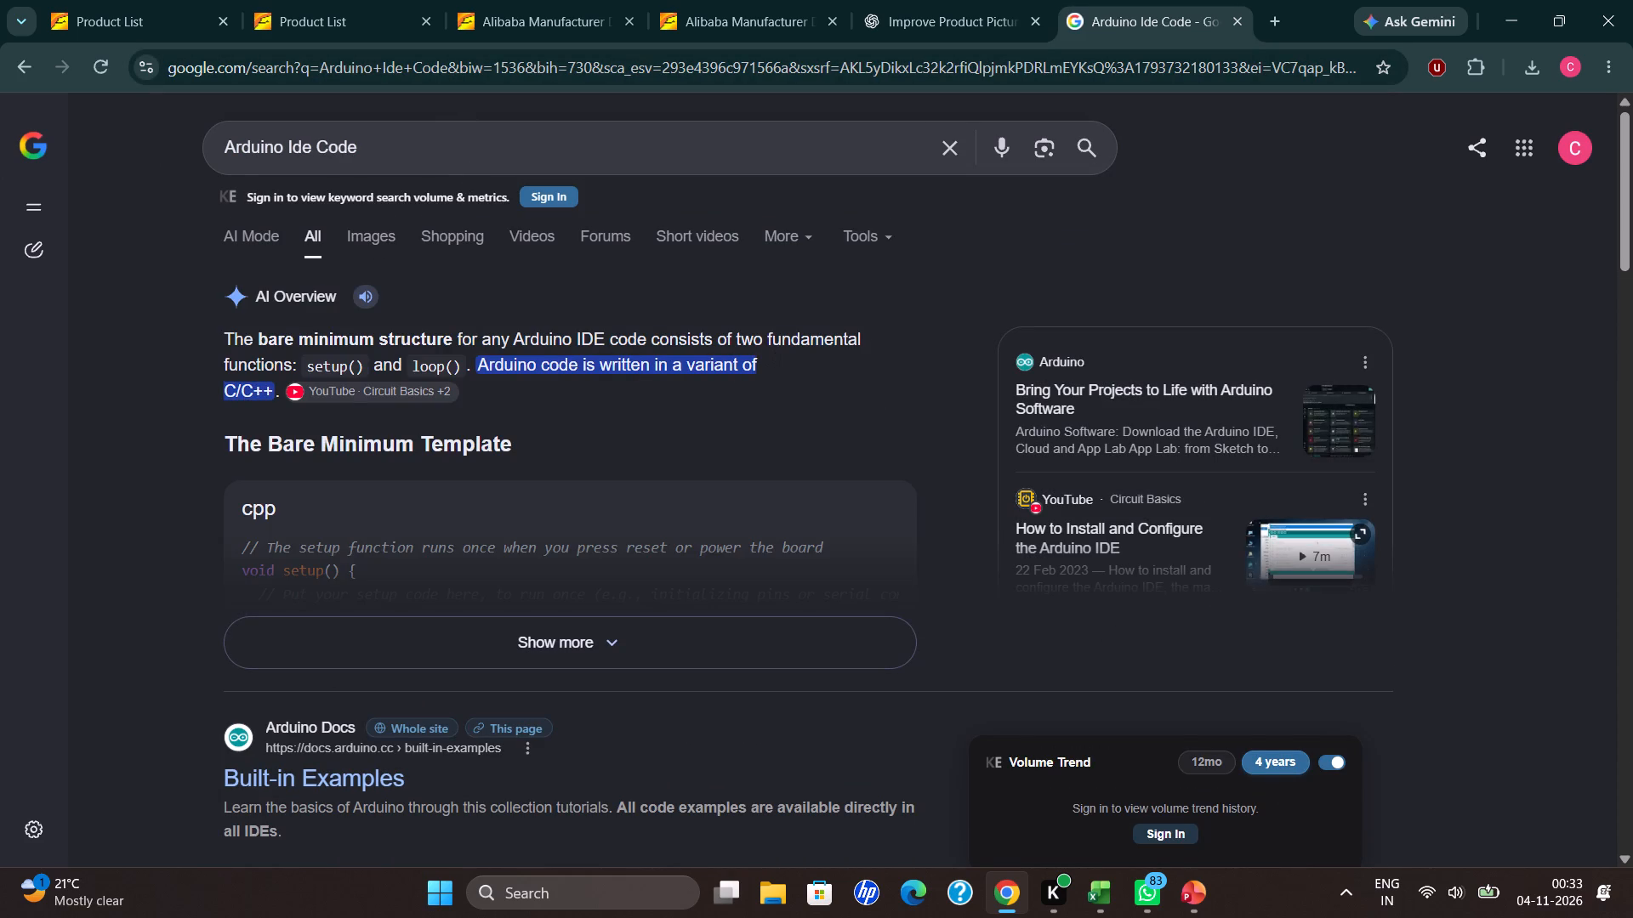
Expand the AI overview and examine the Arduino code template it gives.
click(589, 407)
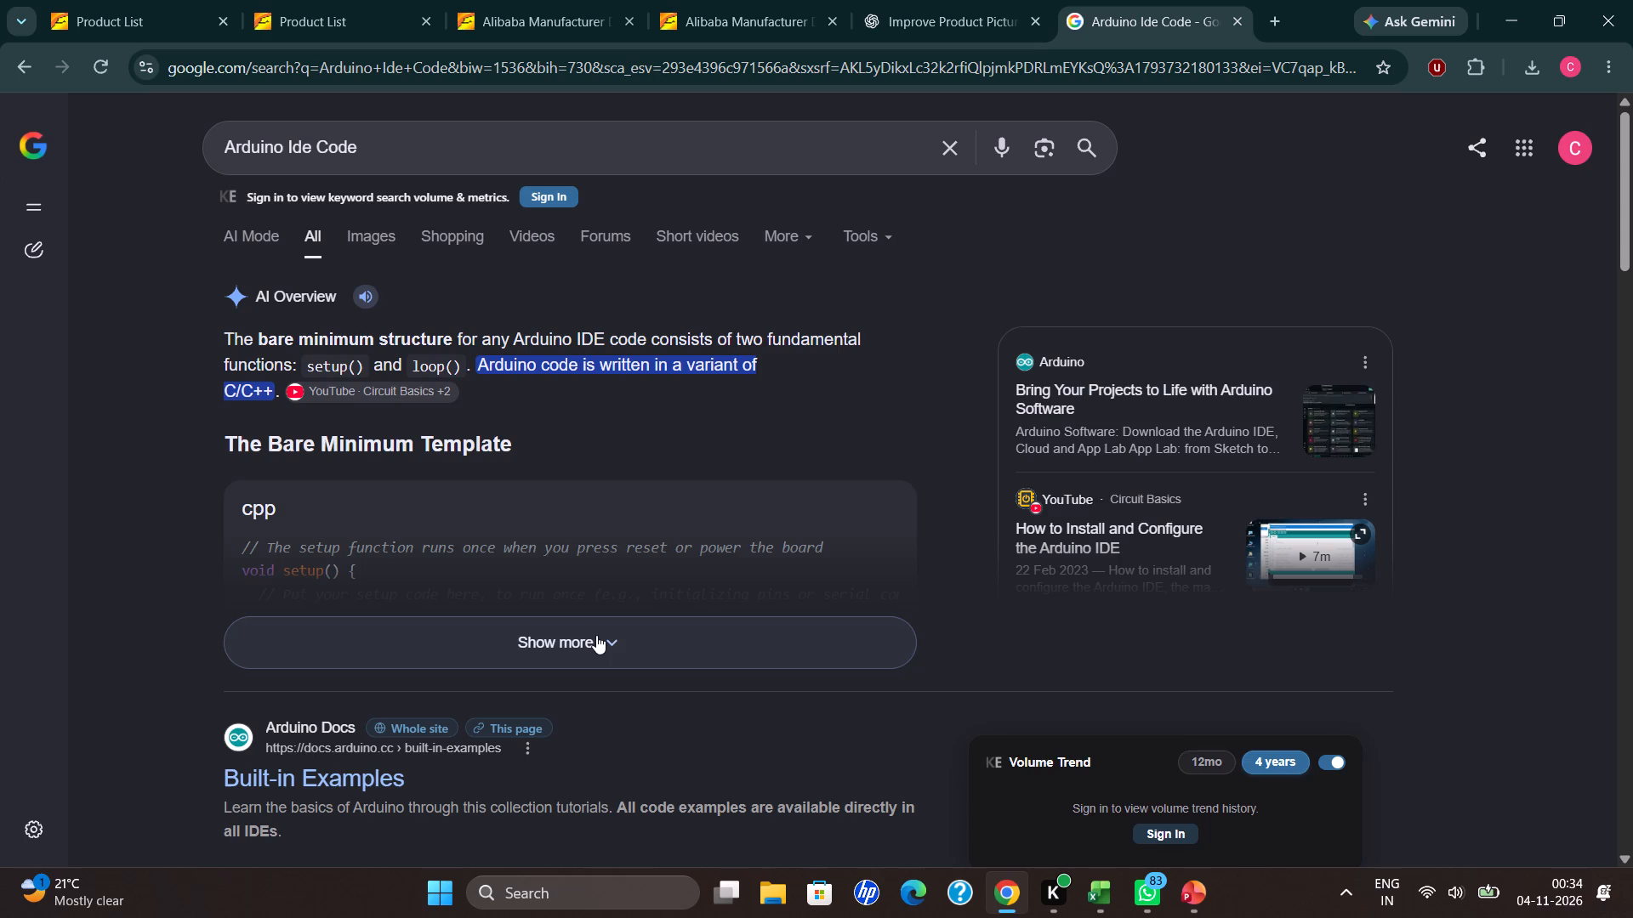
click(596, 635)
scroll(601, 530, down, 1)
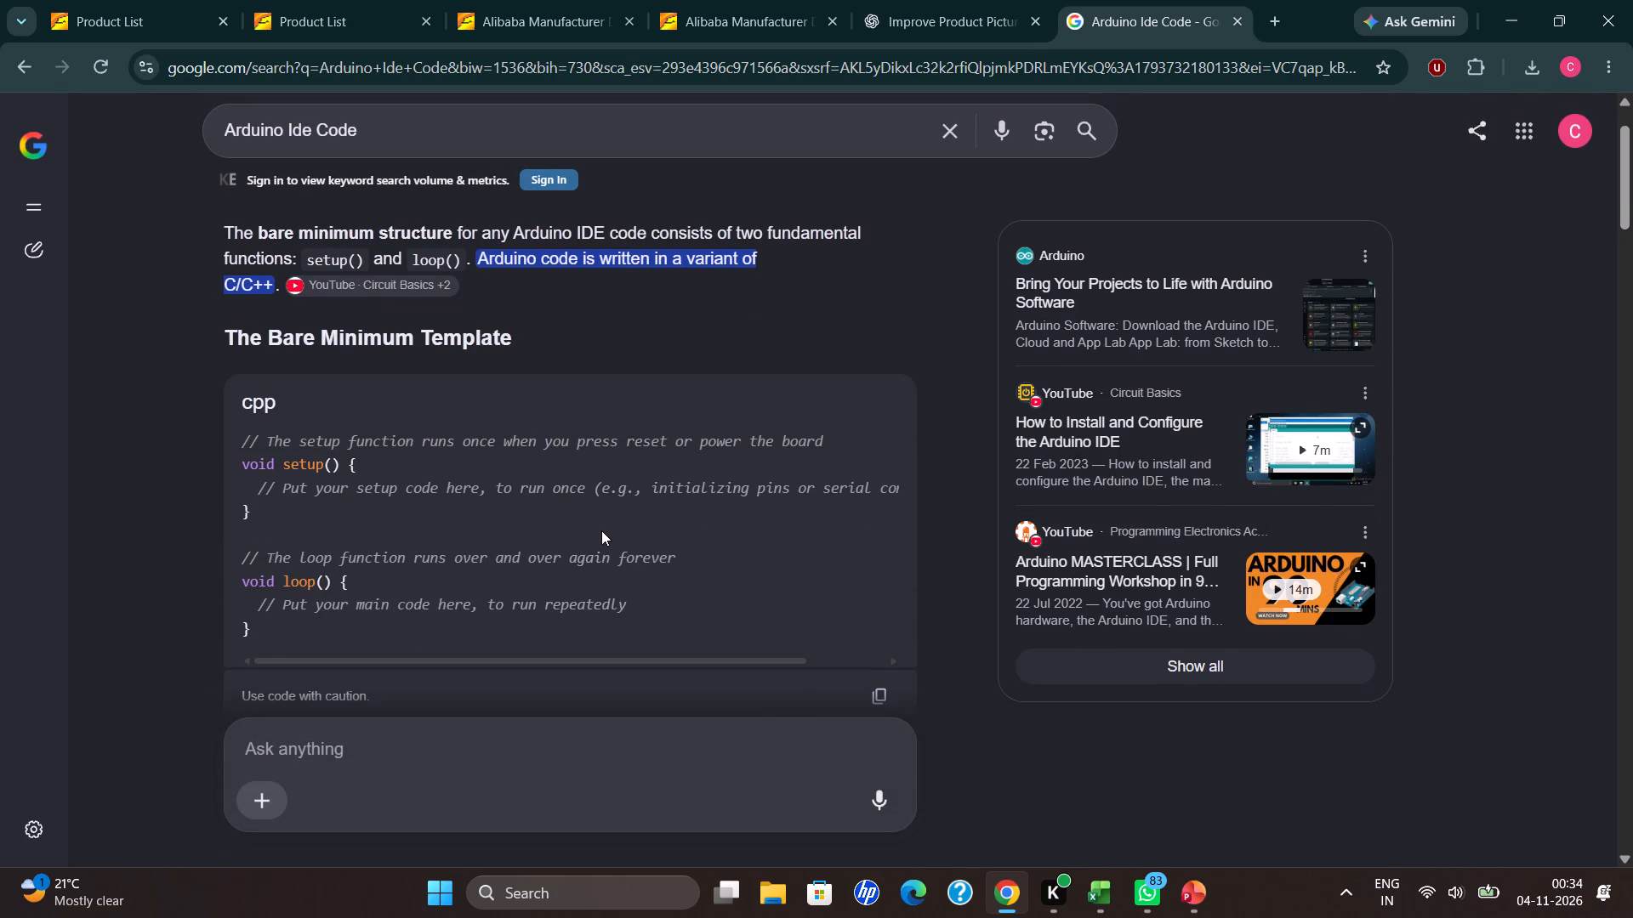
scroll(604, 527, up, 1)
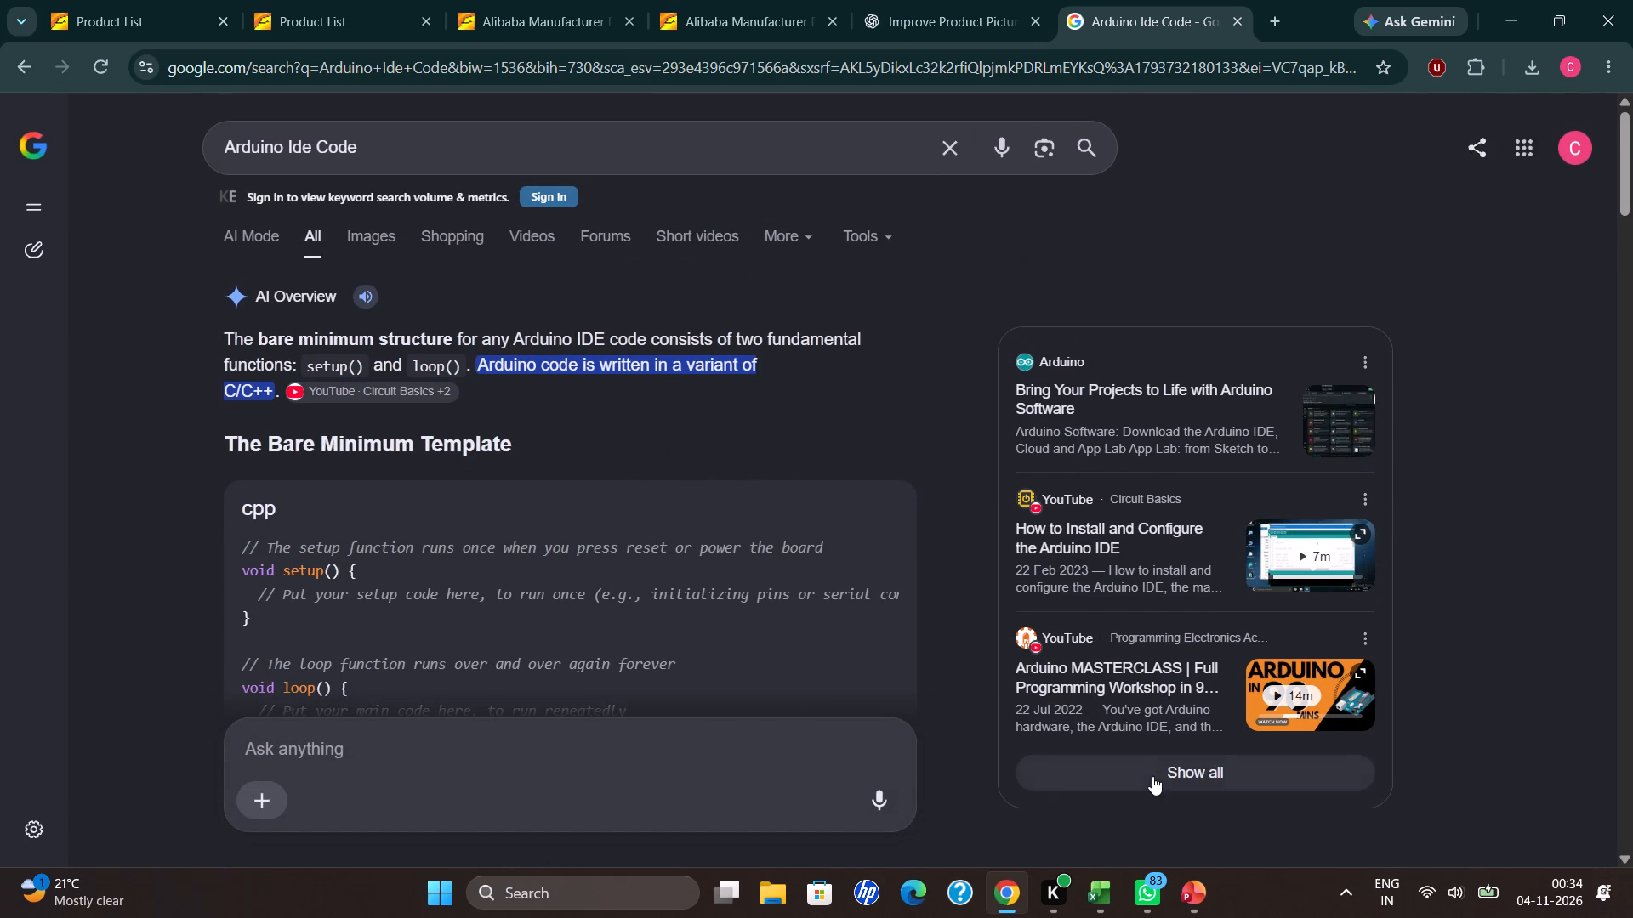
Return to PowerPoint and extend the slide 11 title to "Arduino Code".
click(1196, 910)
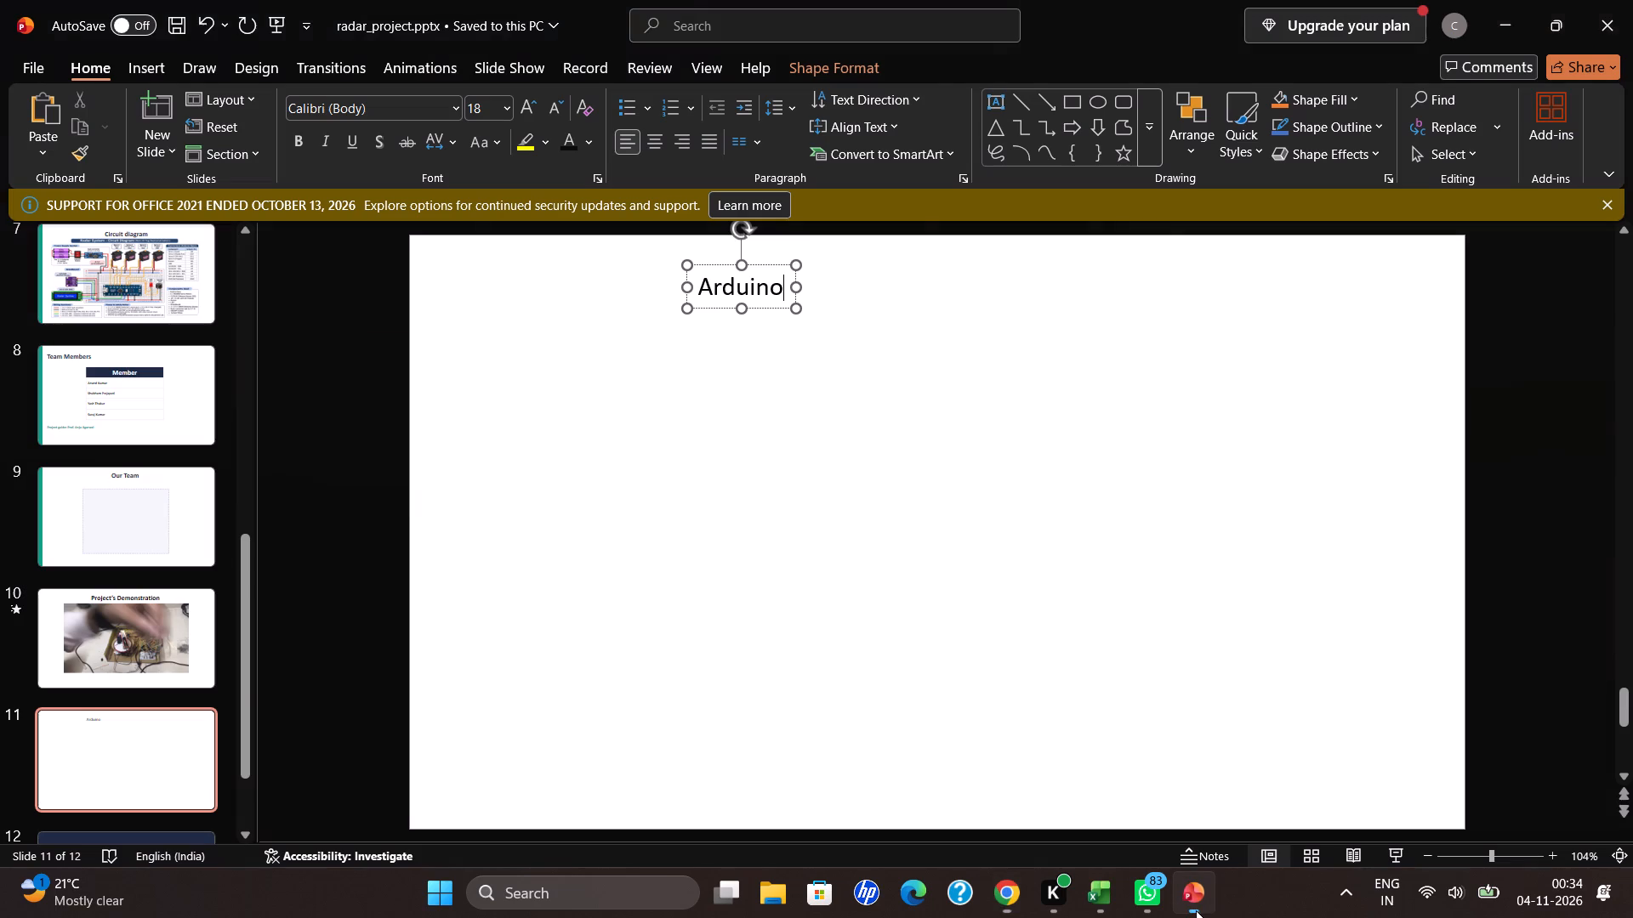
key(space)
text(Code)
key(space)
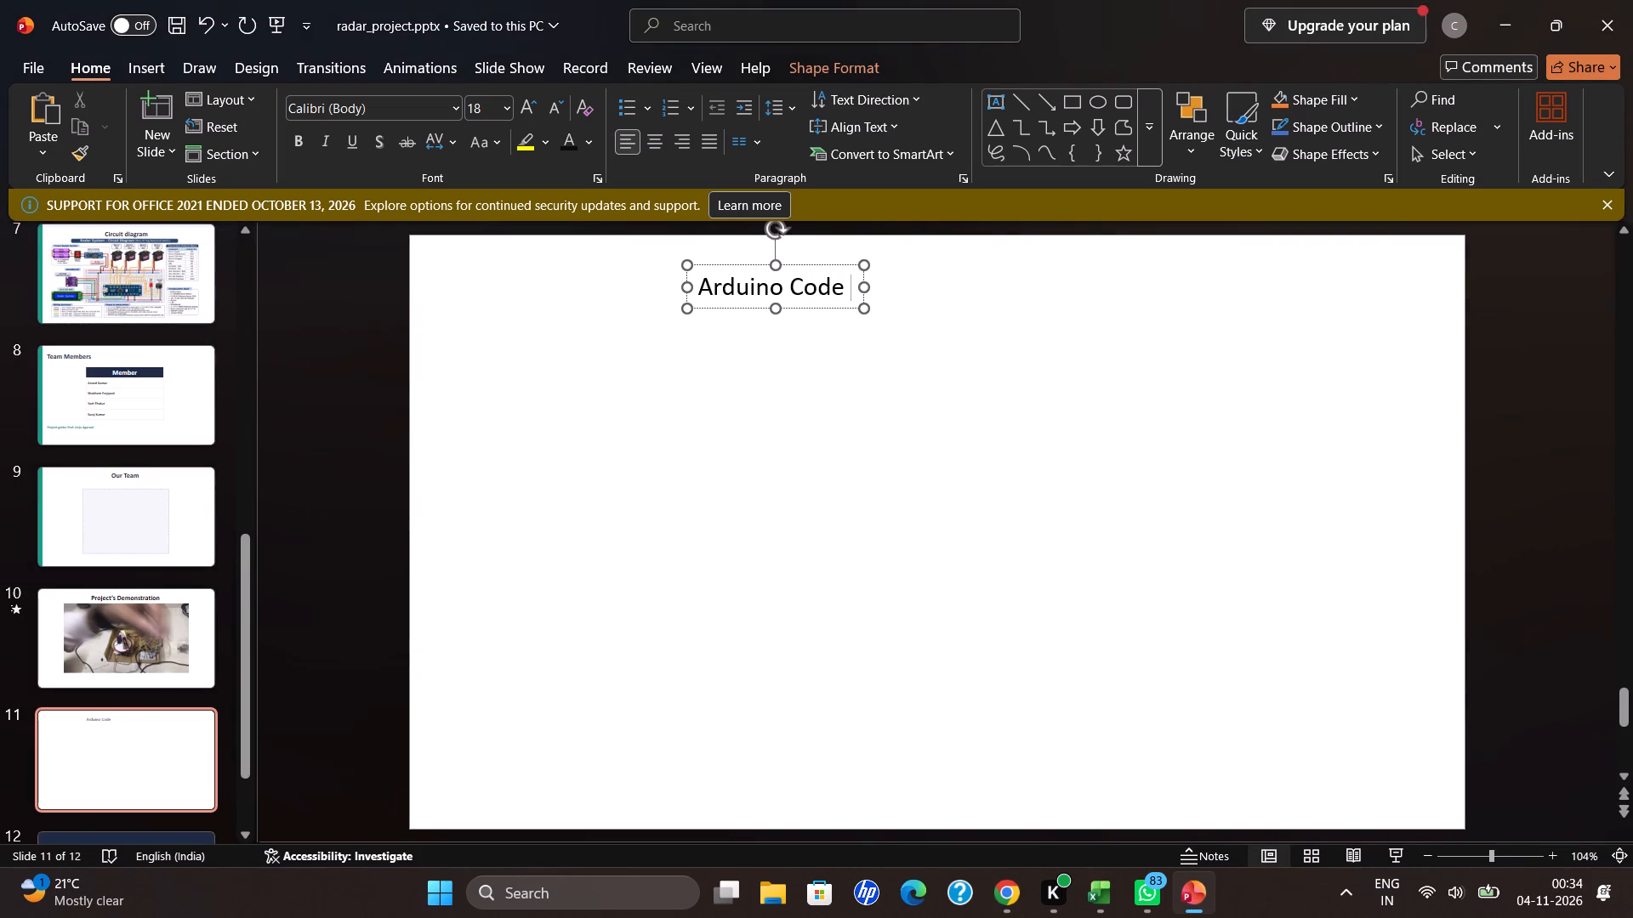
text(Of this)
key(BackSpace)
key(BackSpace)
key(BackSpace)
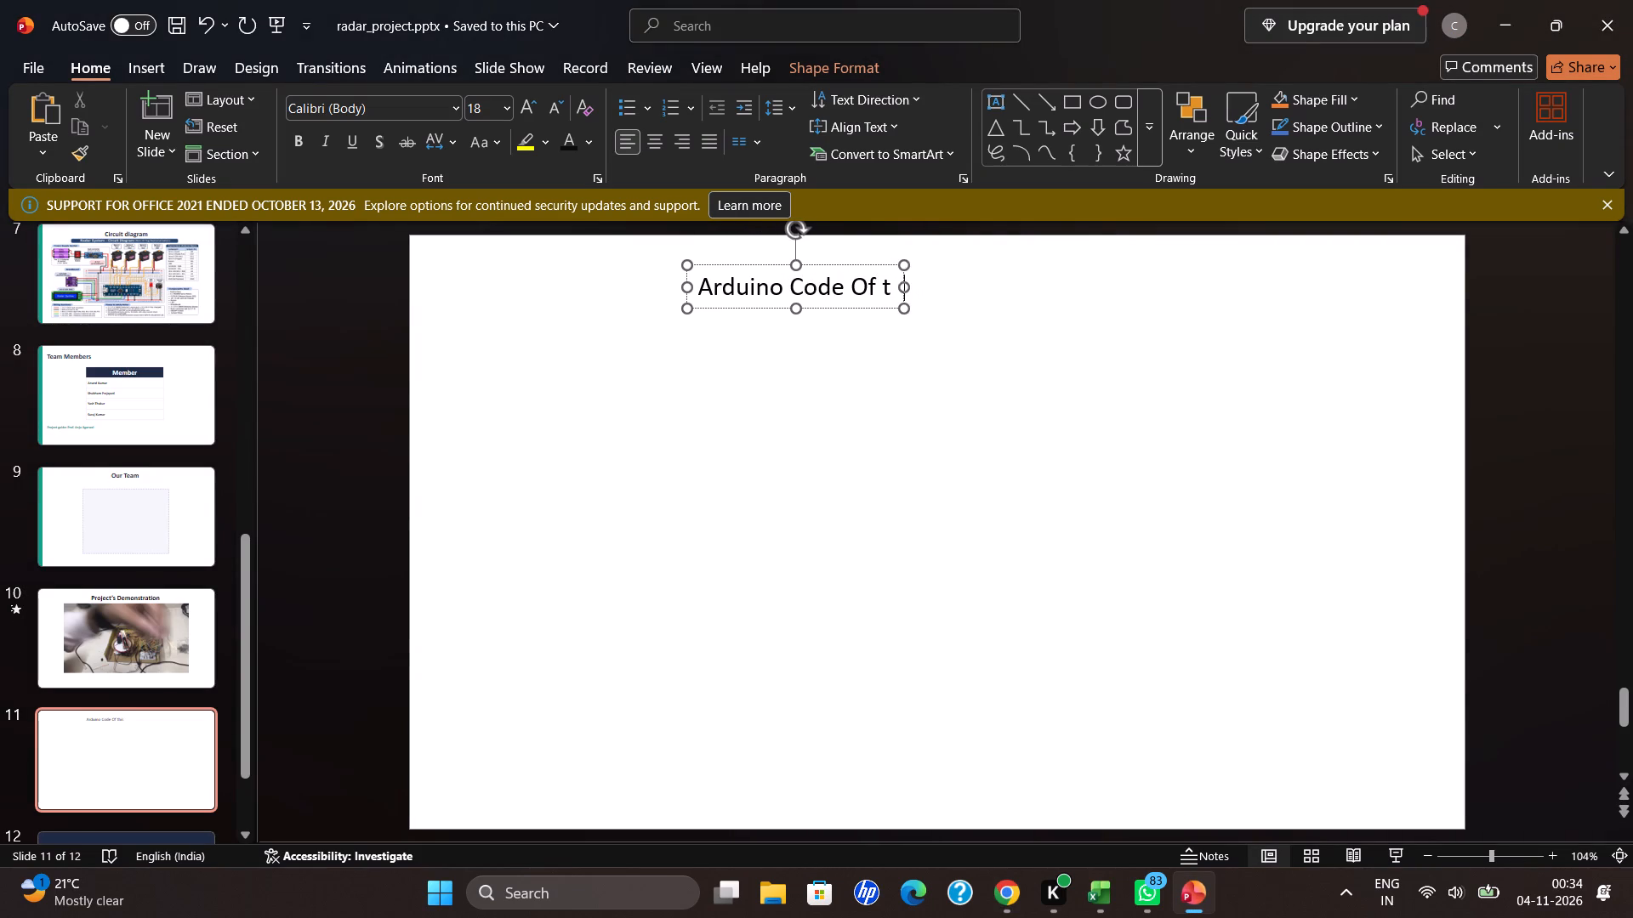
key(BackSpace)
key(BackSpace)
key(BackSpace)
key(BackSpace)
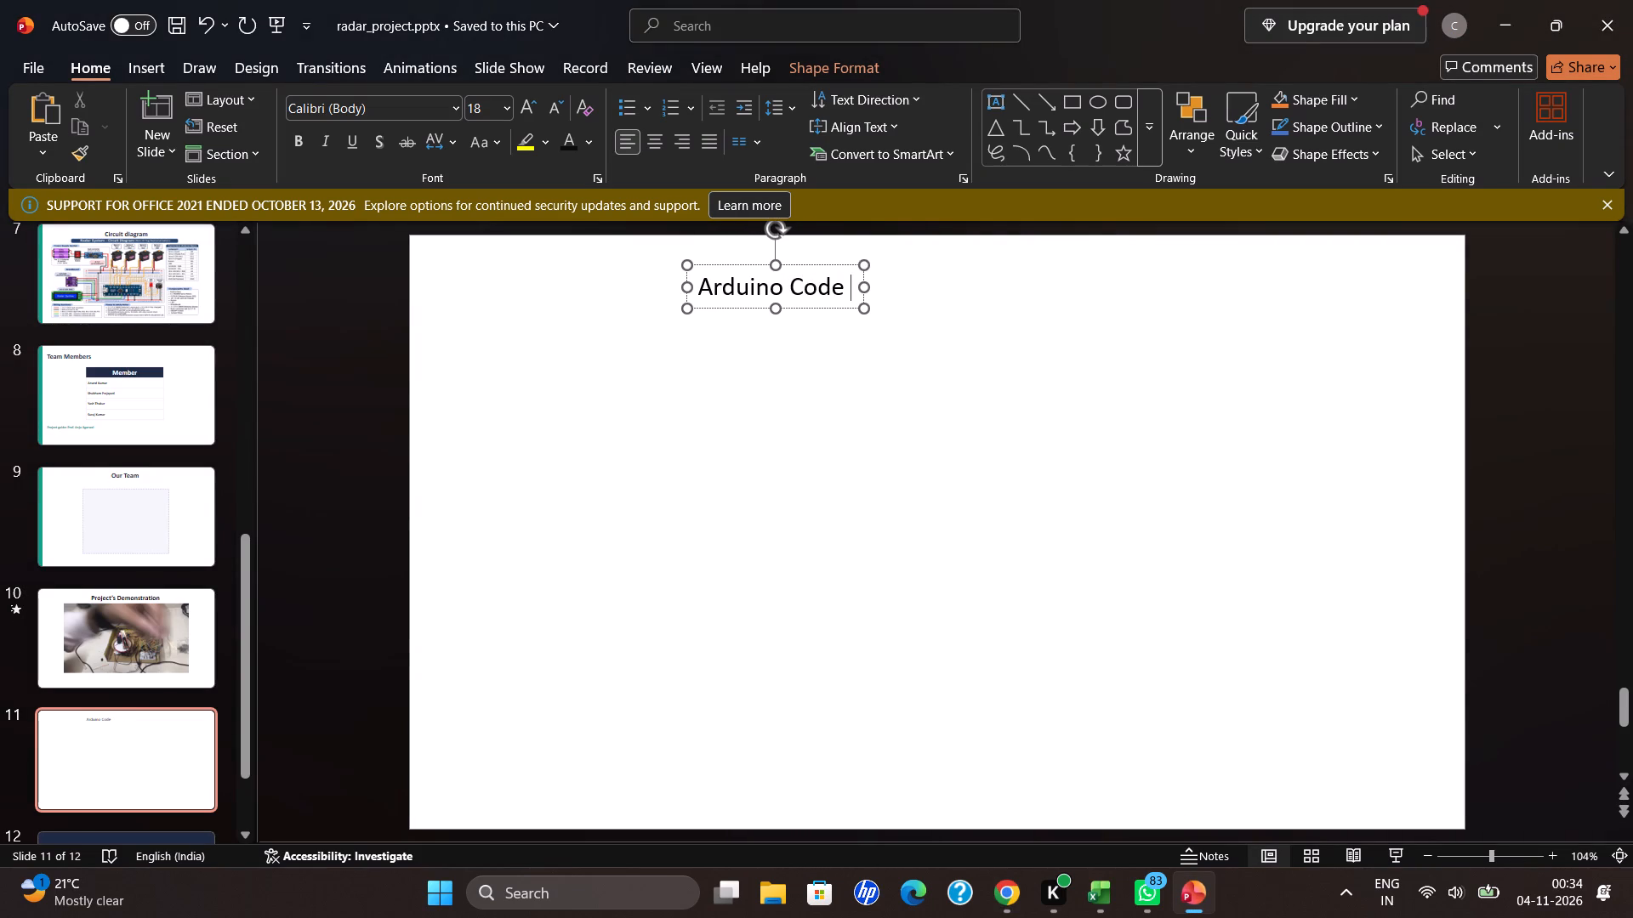
Complete the slide 11 title so that it reads "Arduino Code for The Project".
text(for Tos)
key(space)
key(BackSpace)
key(BackSpace)
key(BackSpace)
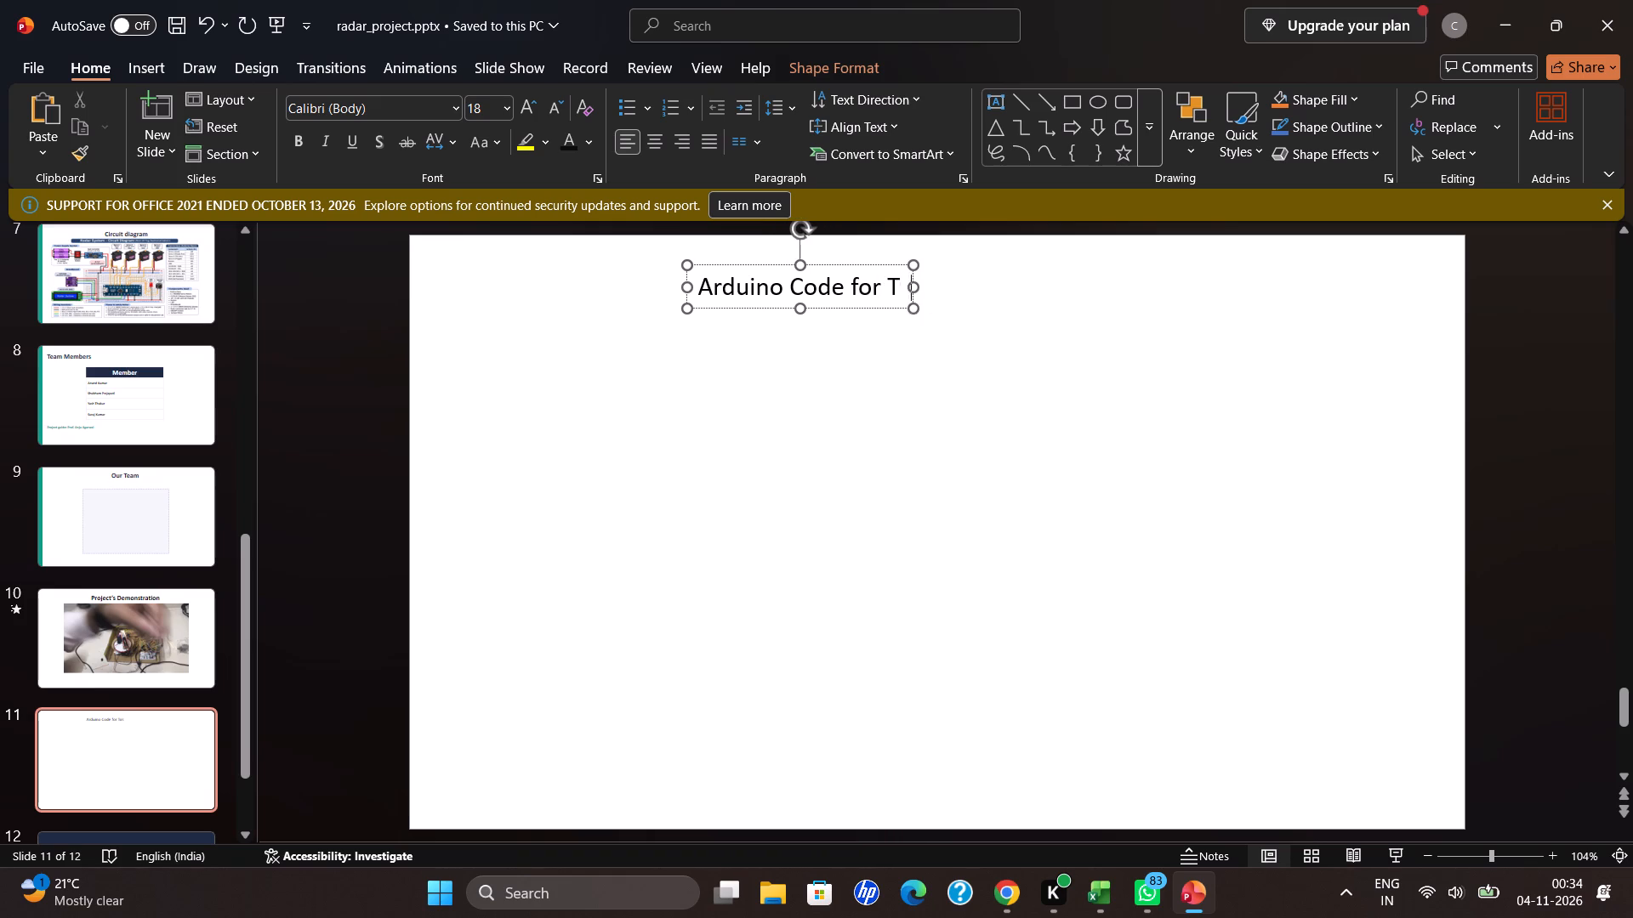
key(BackSpace)
text(This)
key(space)
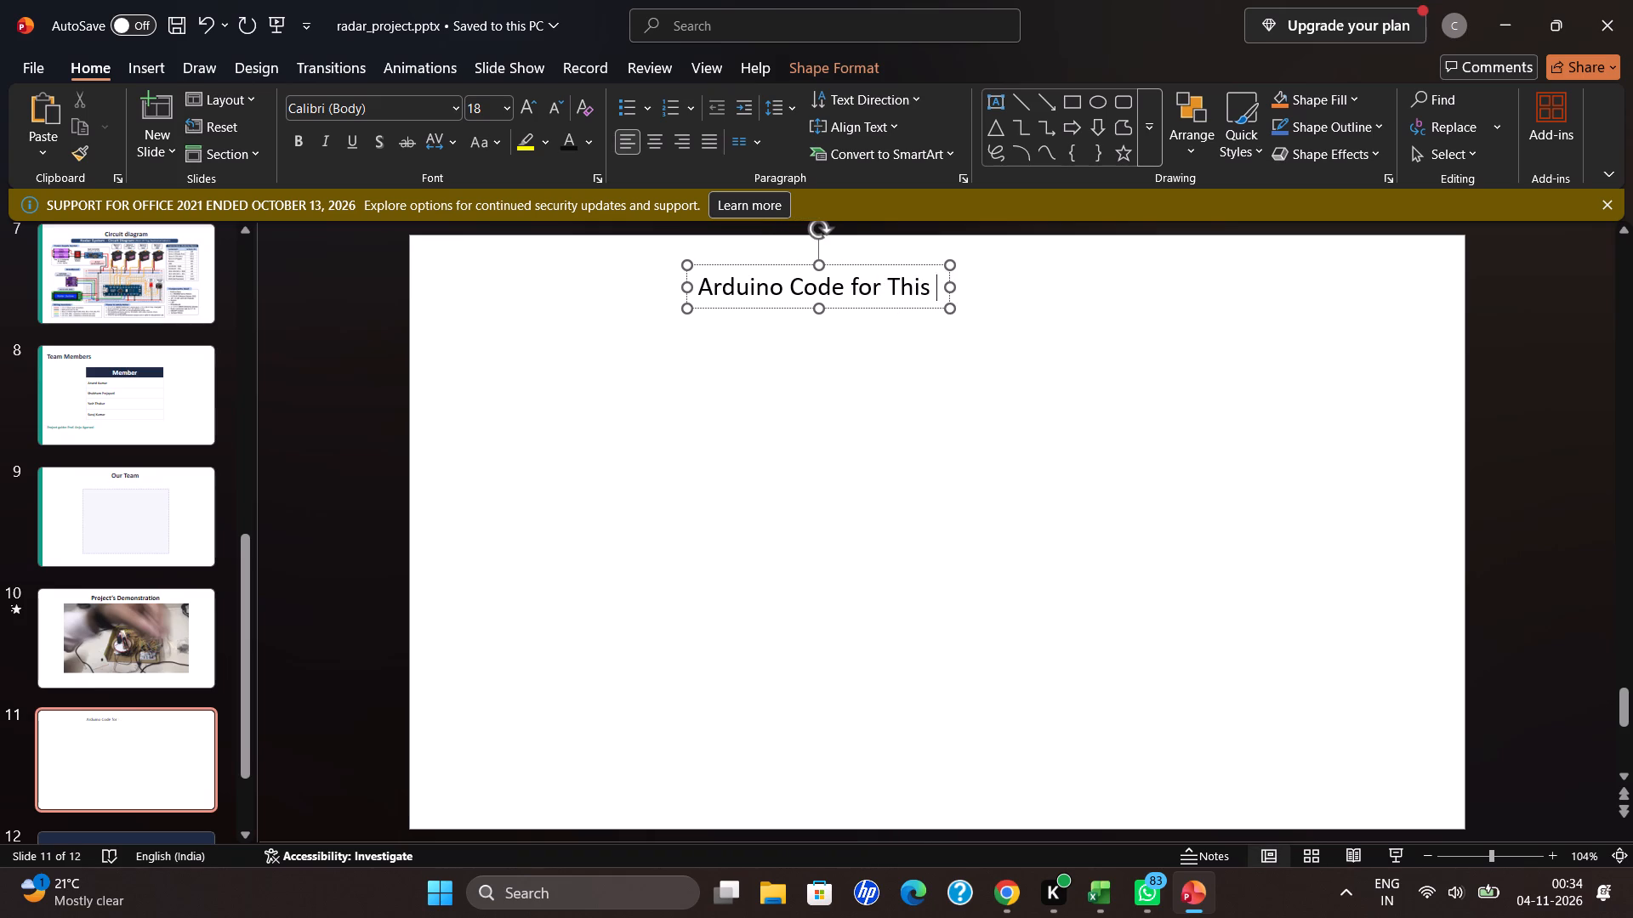
key(BackSpace)
key(BackSpace)
key(BackSpace)
key(BackSpace)
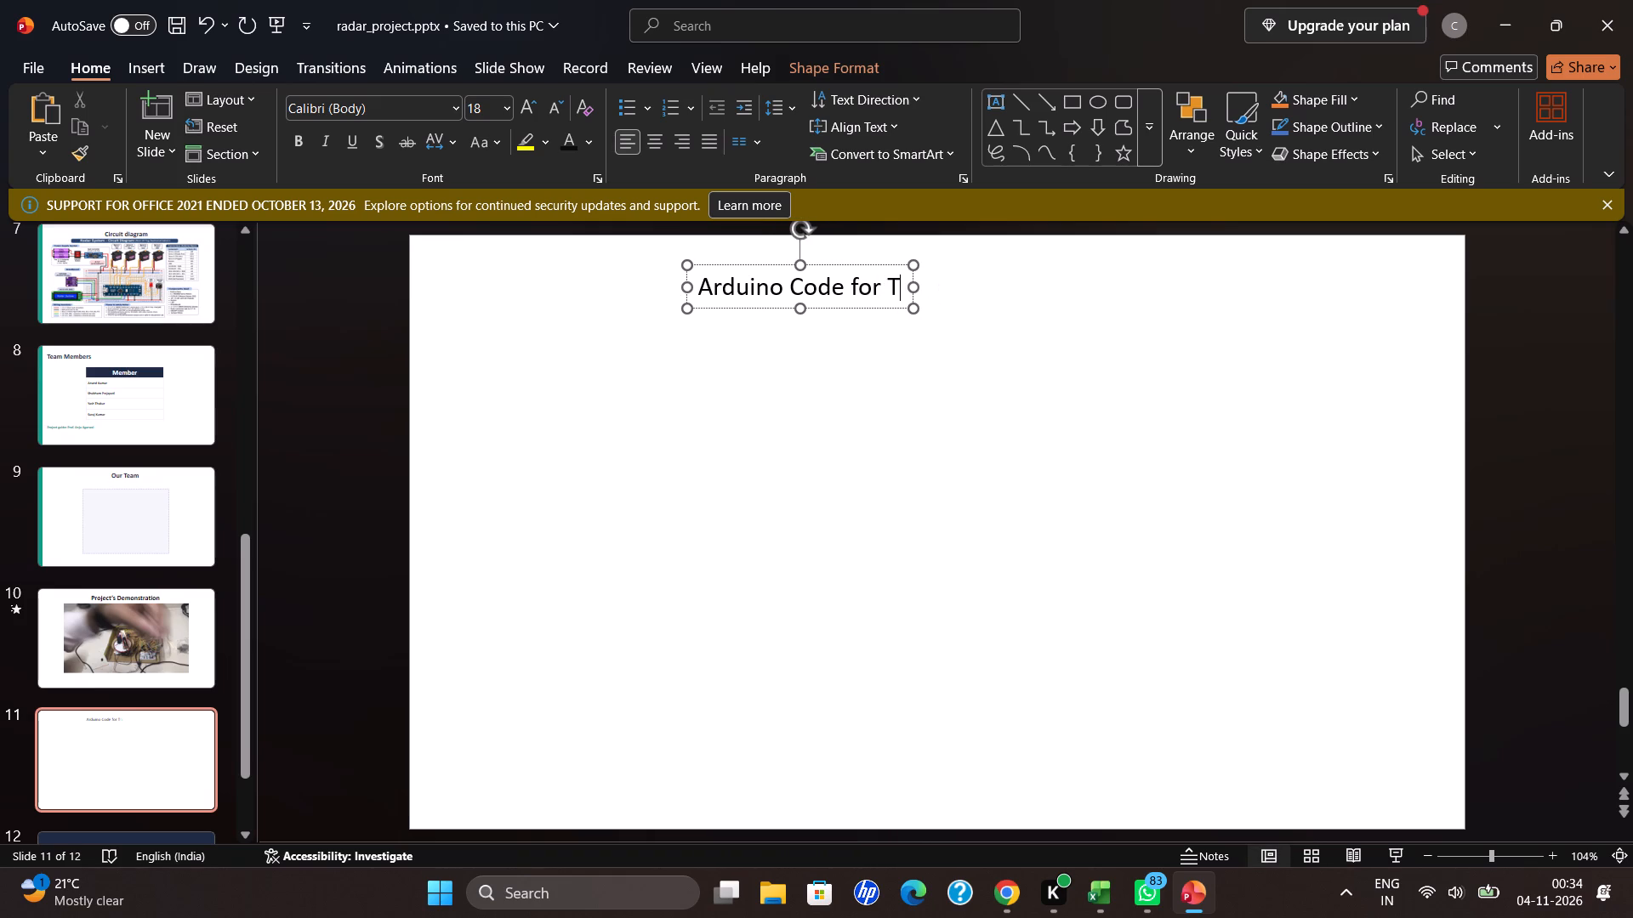
key(BackSpace)
text(th)
key(BackSpace)
key(BackSpace)
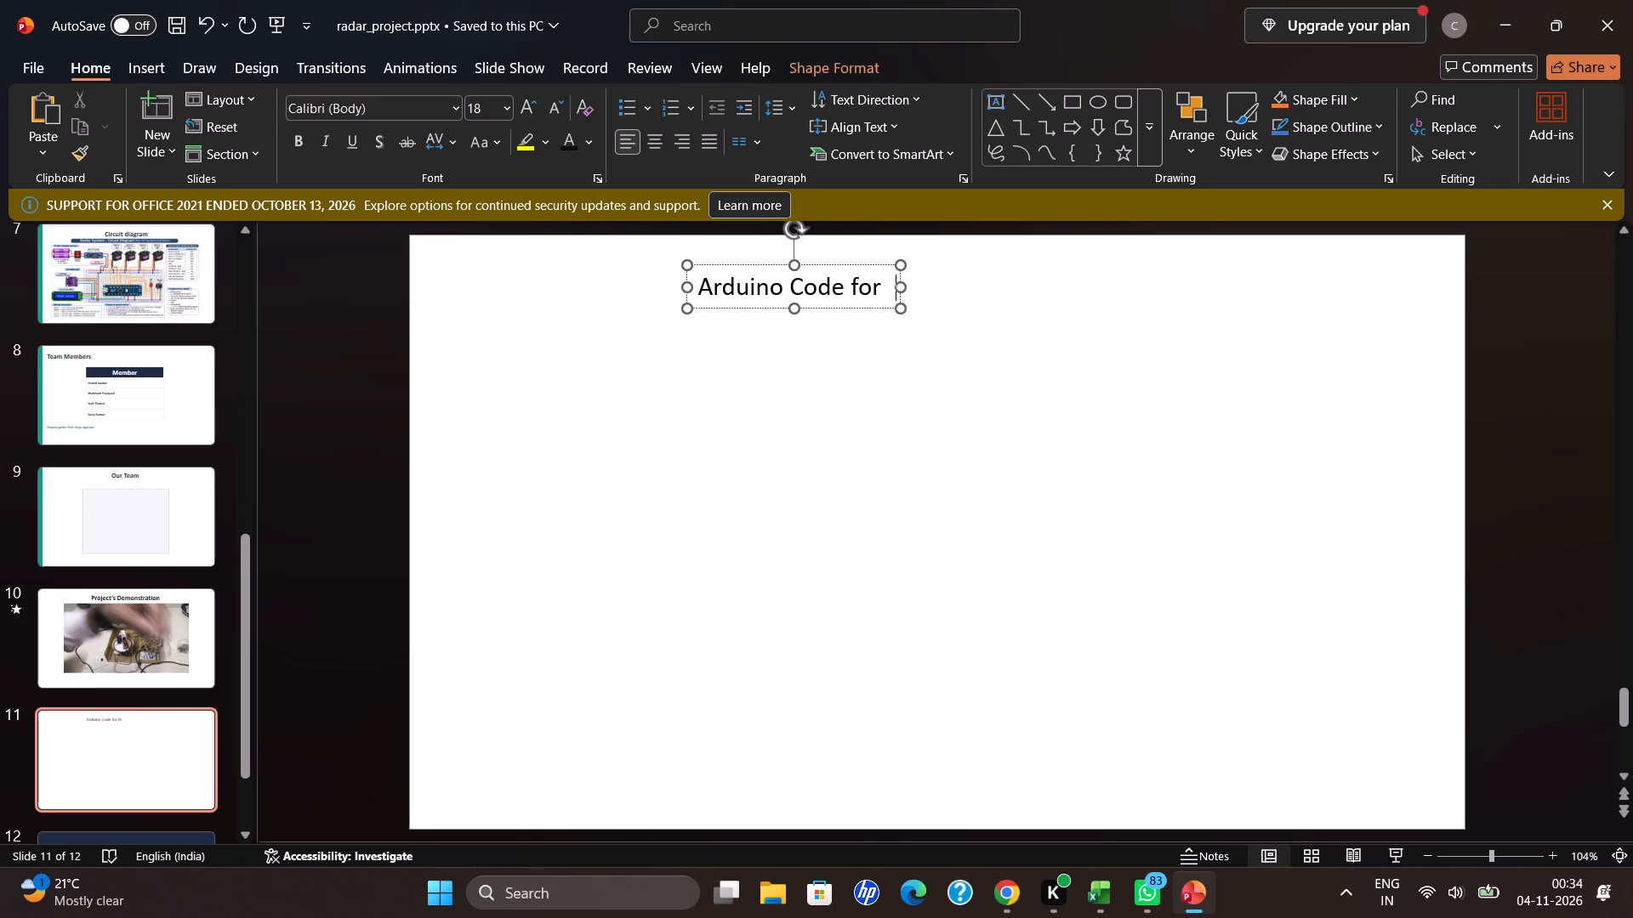
text(The)
key(space)
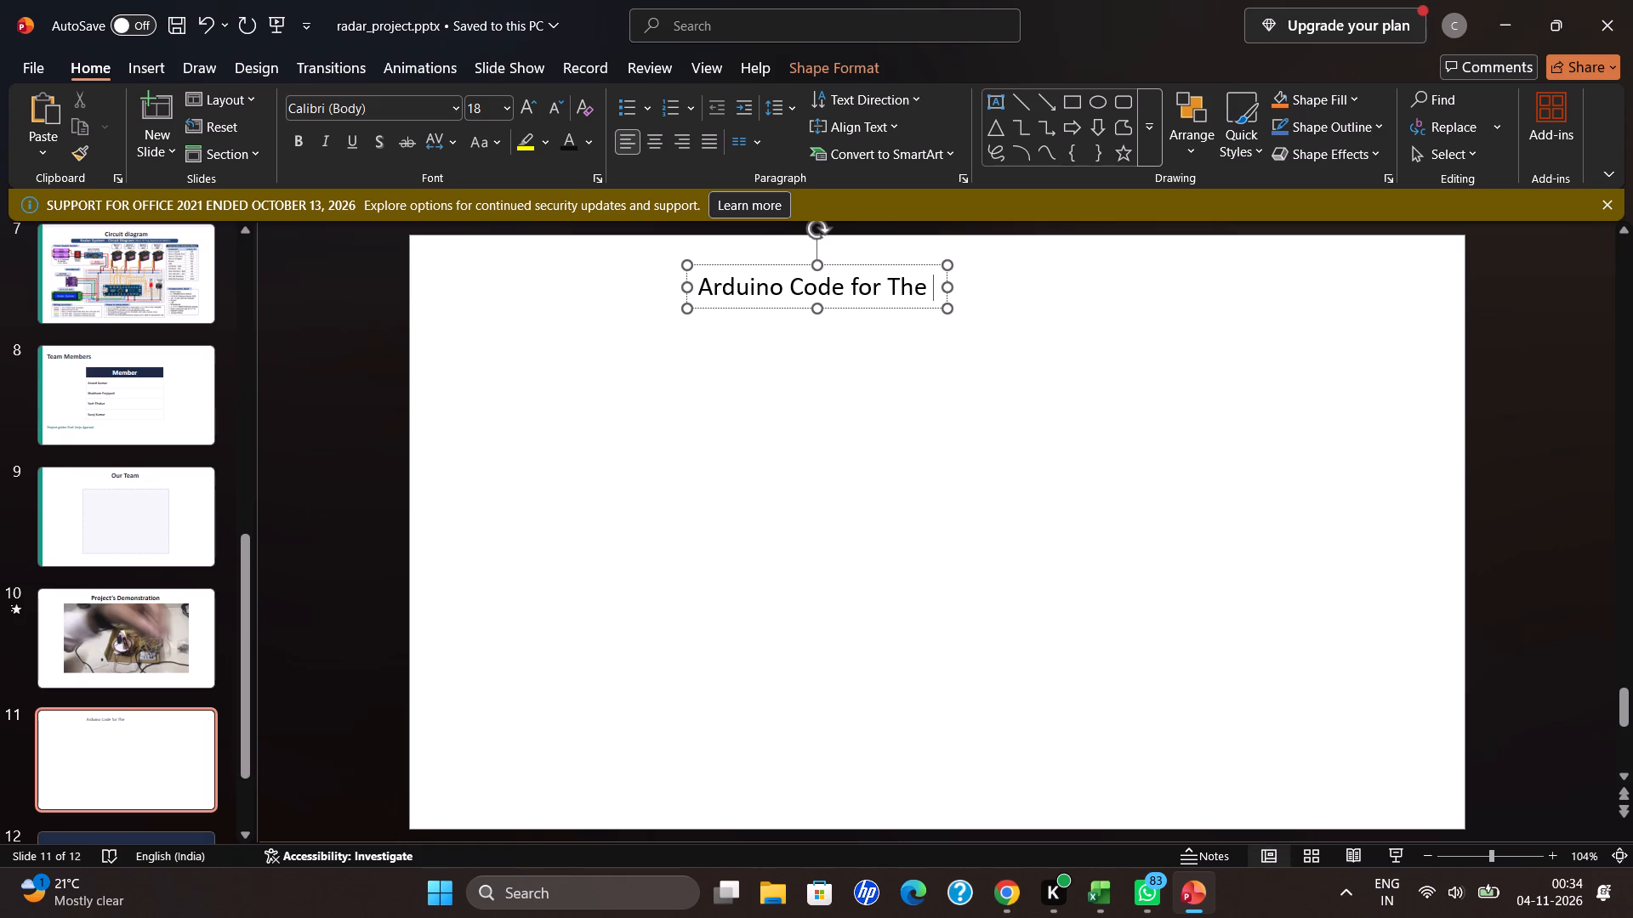
text(Project)
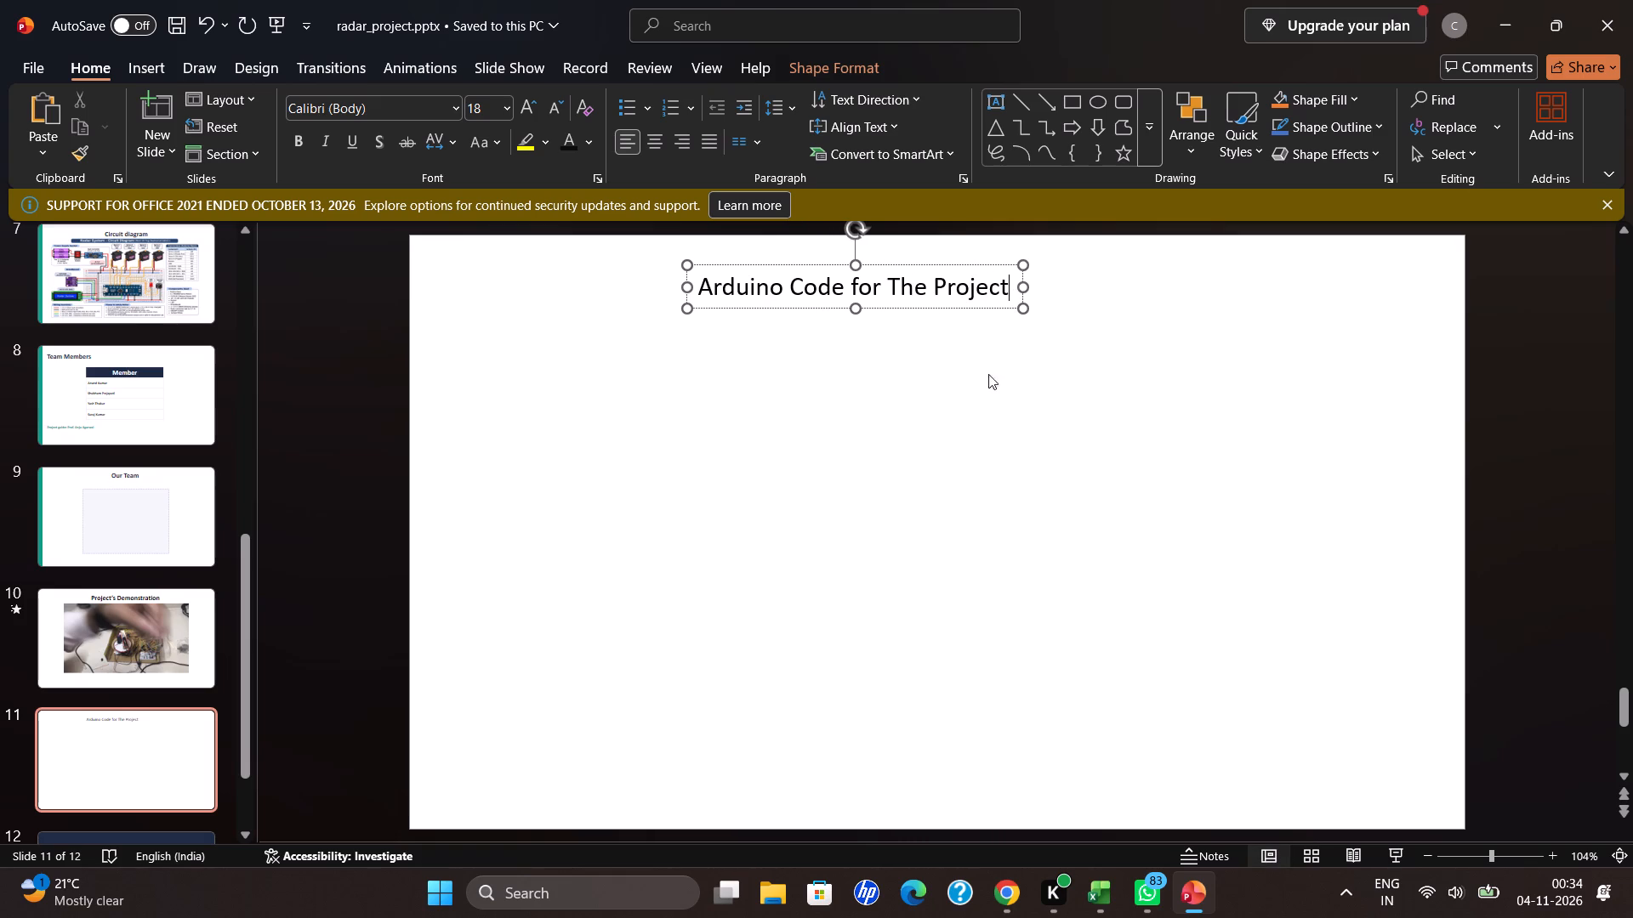
Make the whole "Arduino Code for The Project" title bold.
triple_click(725, 289)
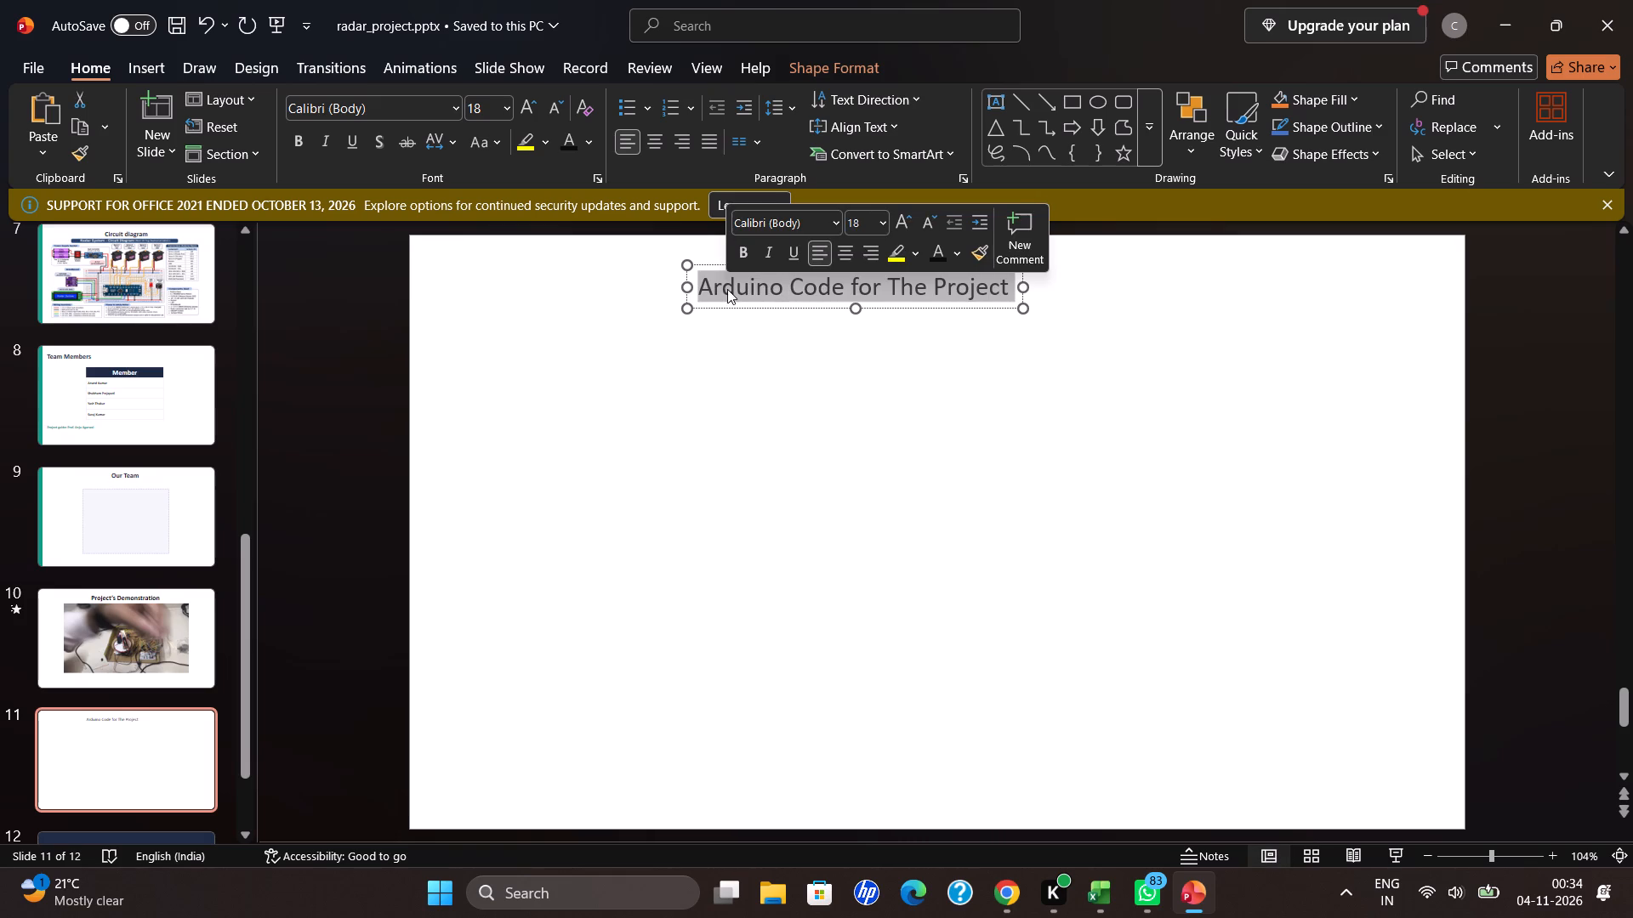
click(747, 248)
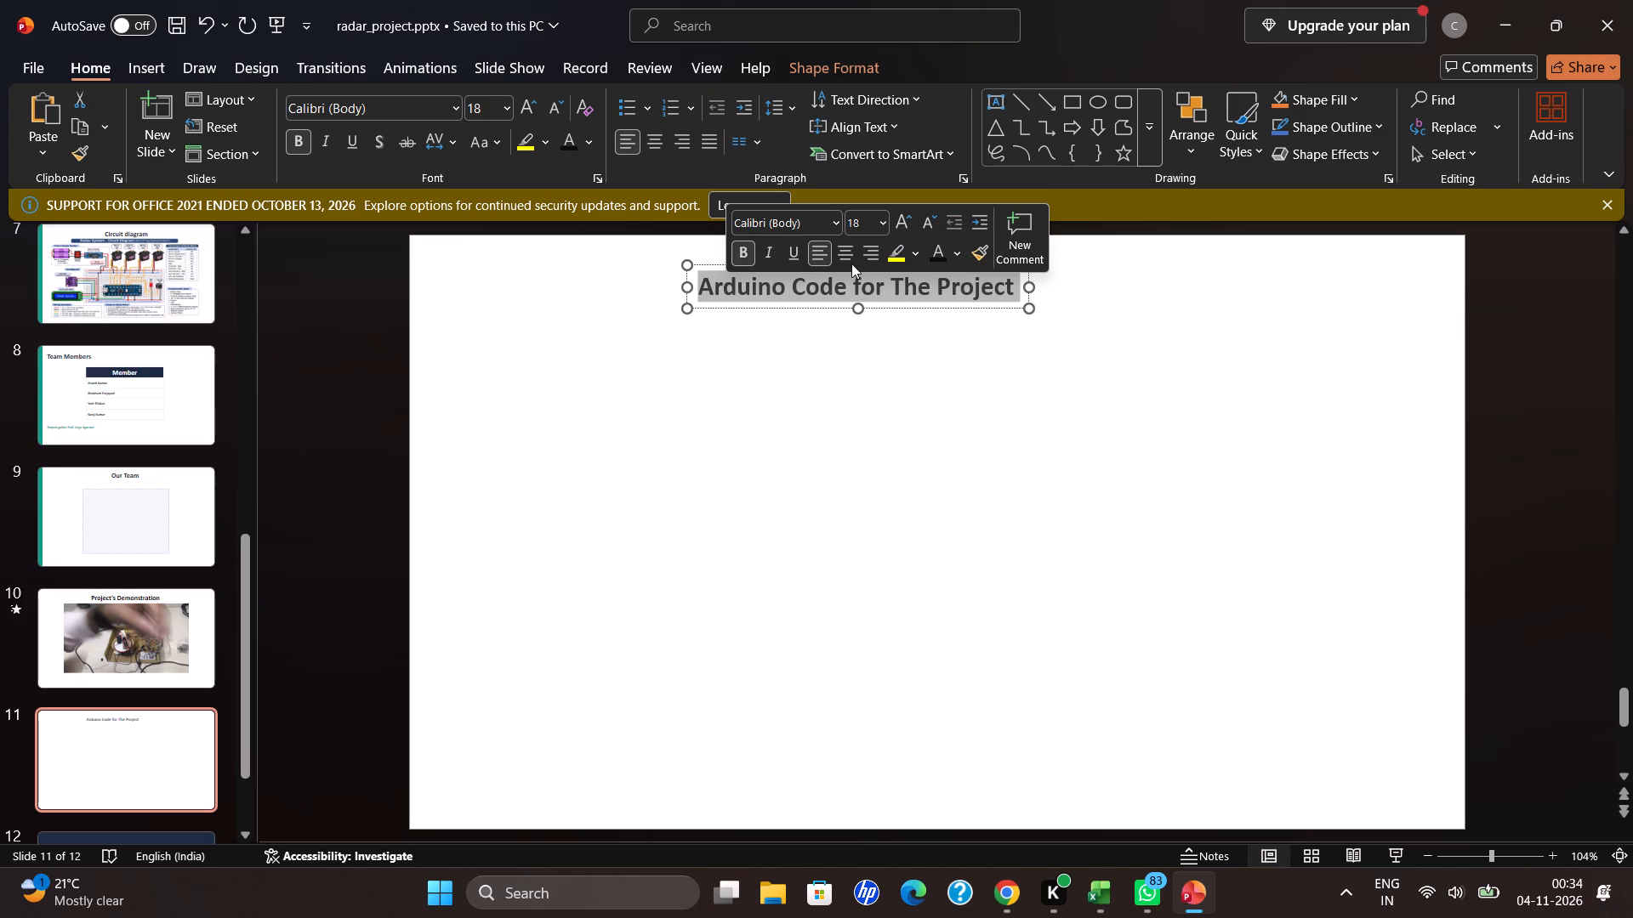
click(944, 360)
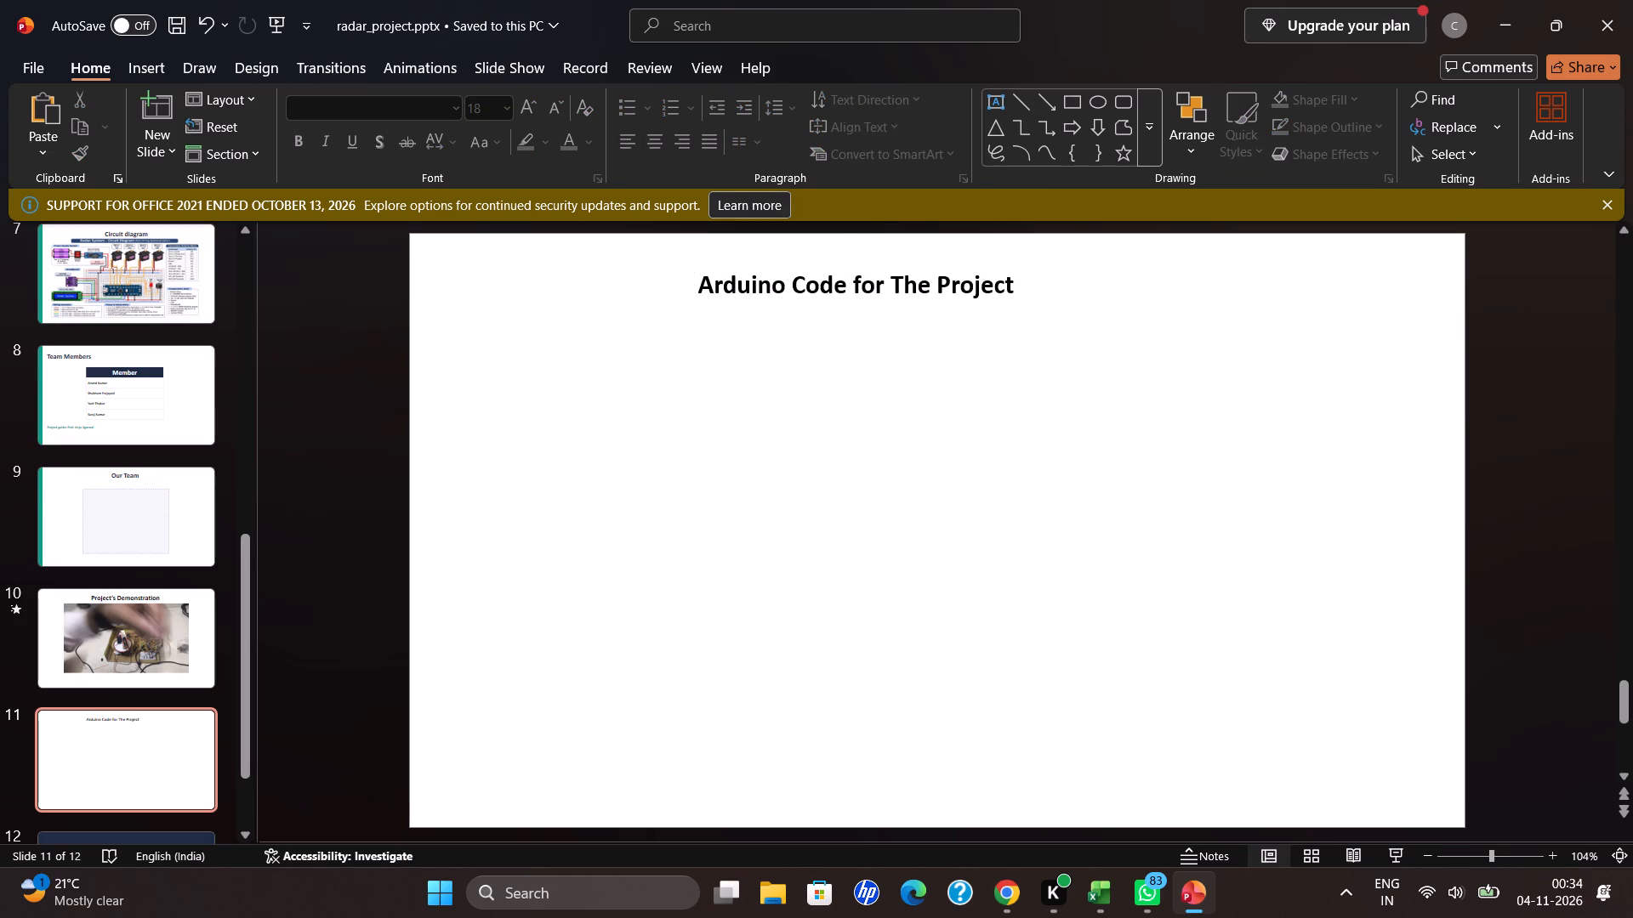
Move the title text box up to the top of slide 11, centred horizontally on the slide.
drag(860, 265, 917, 245)
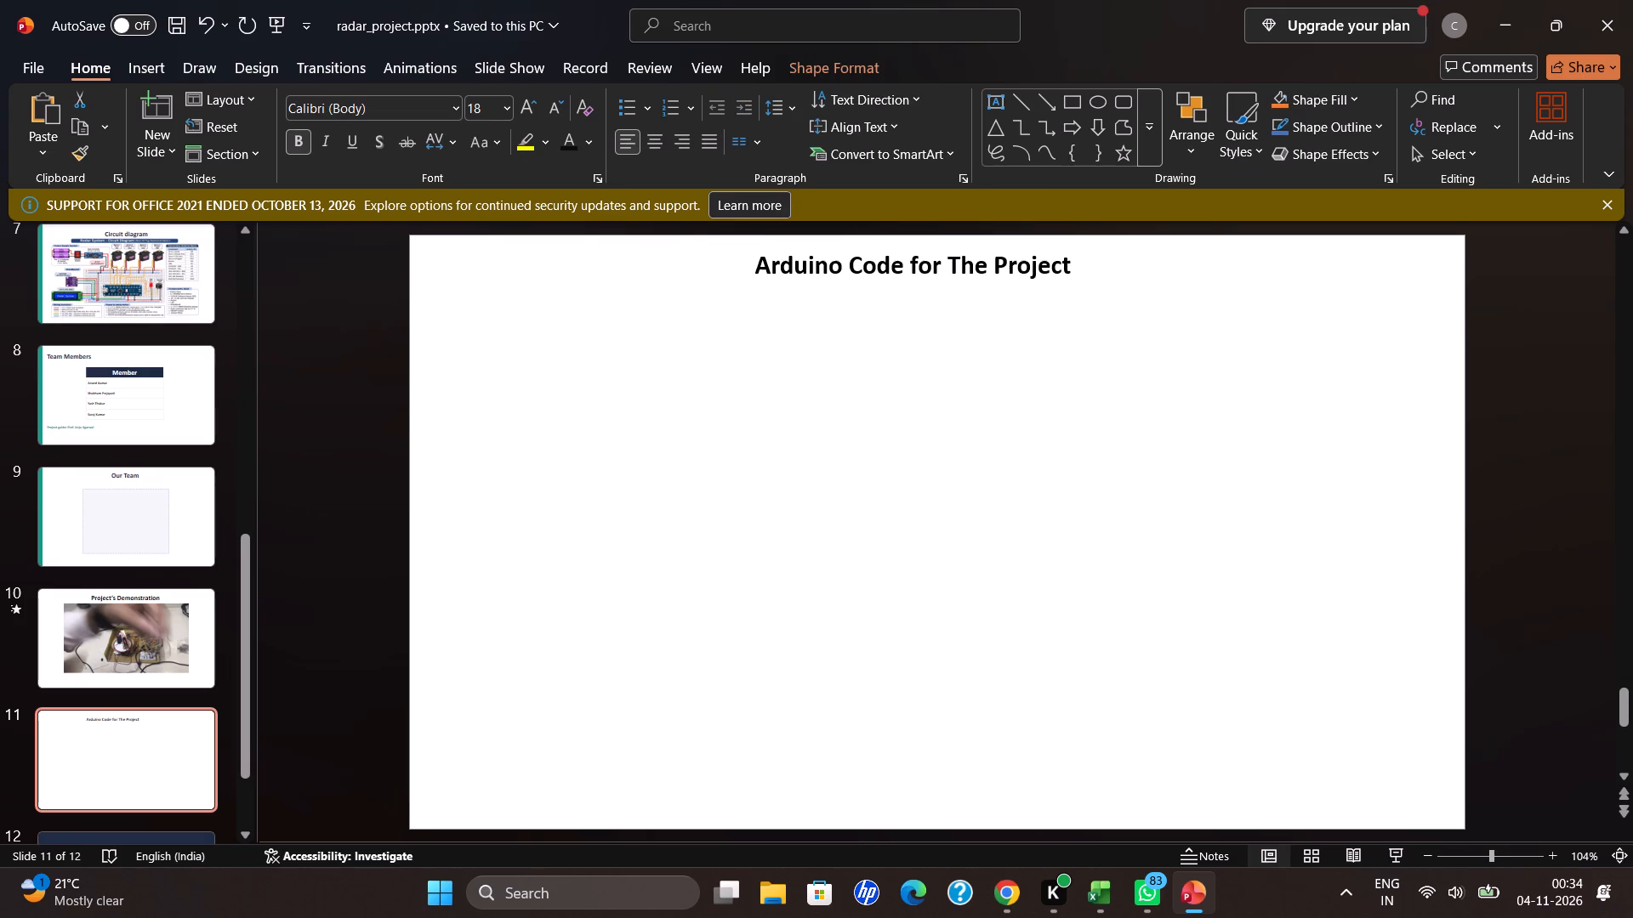
drag(917, 245, 939, 246)
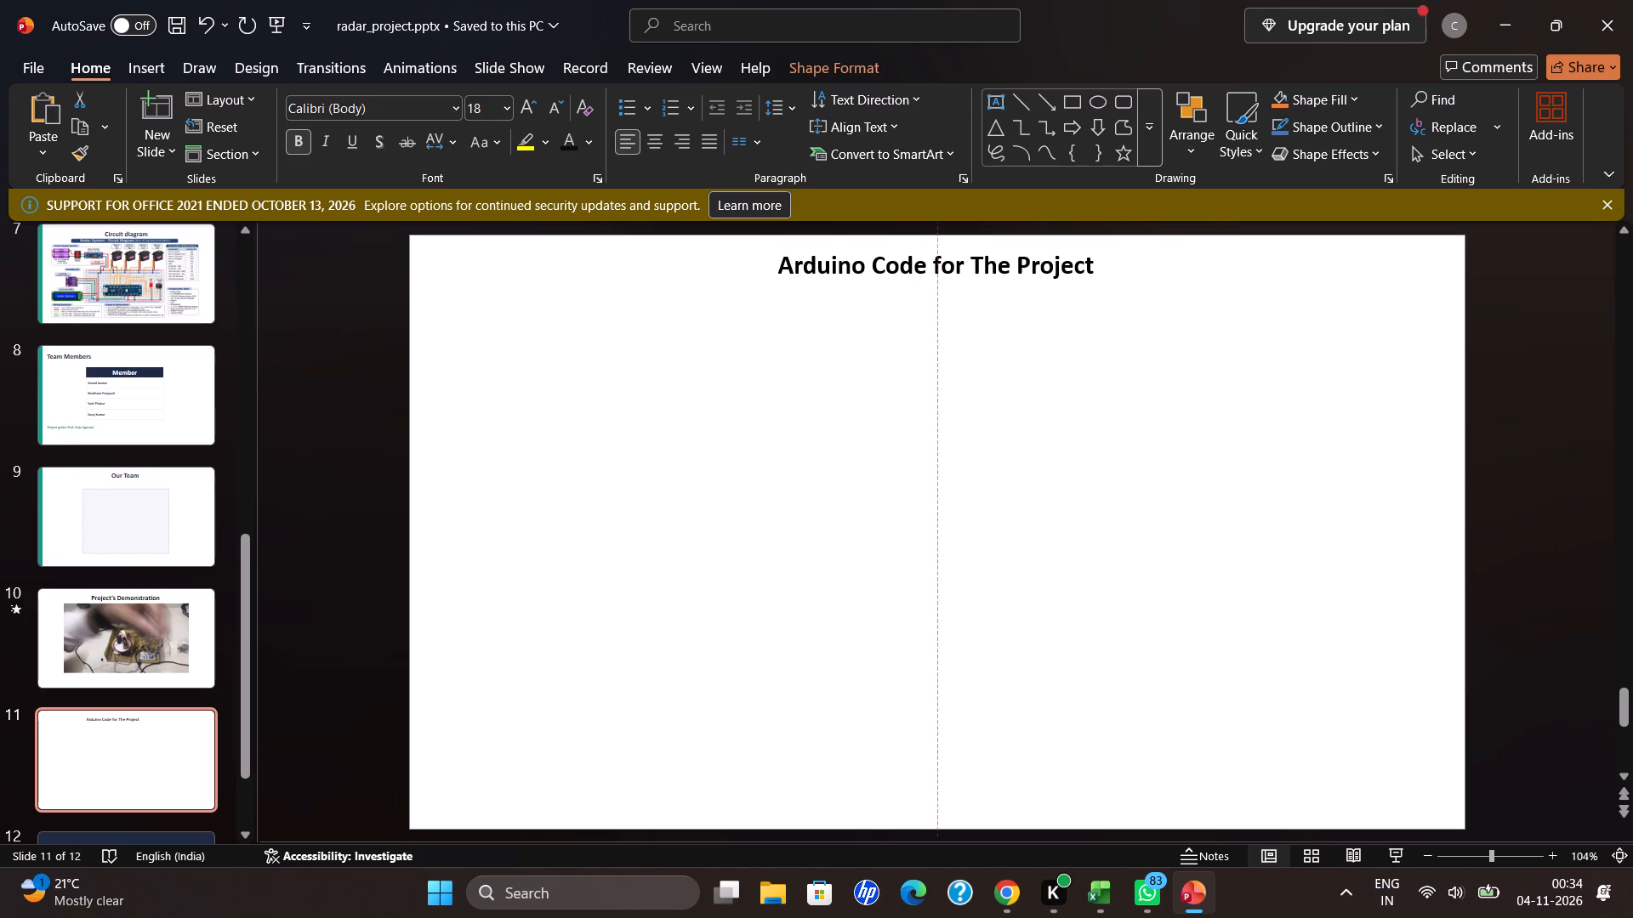
drag(939, 246, 940, 246)
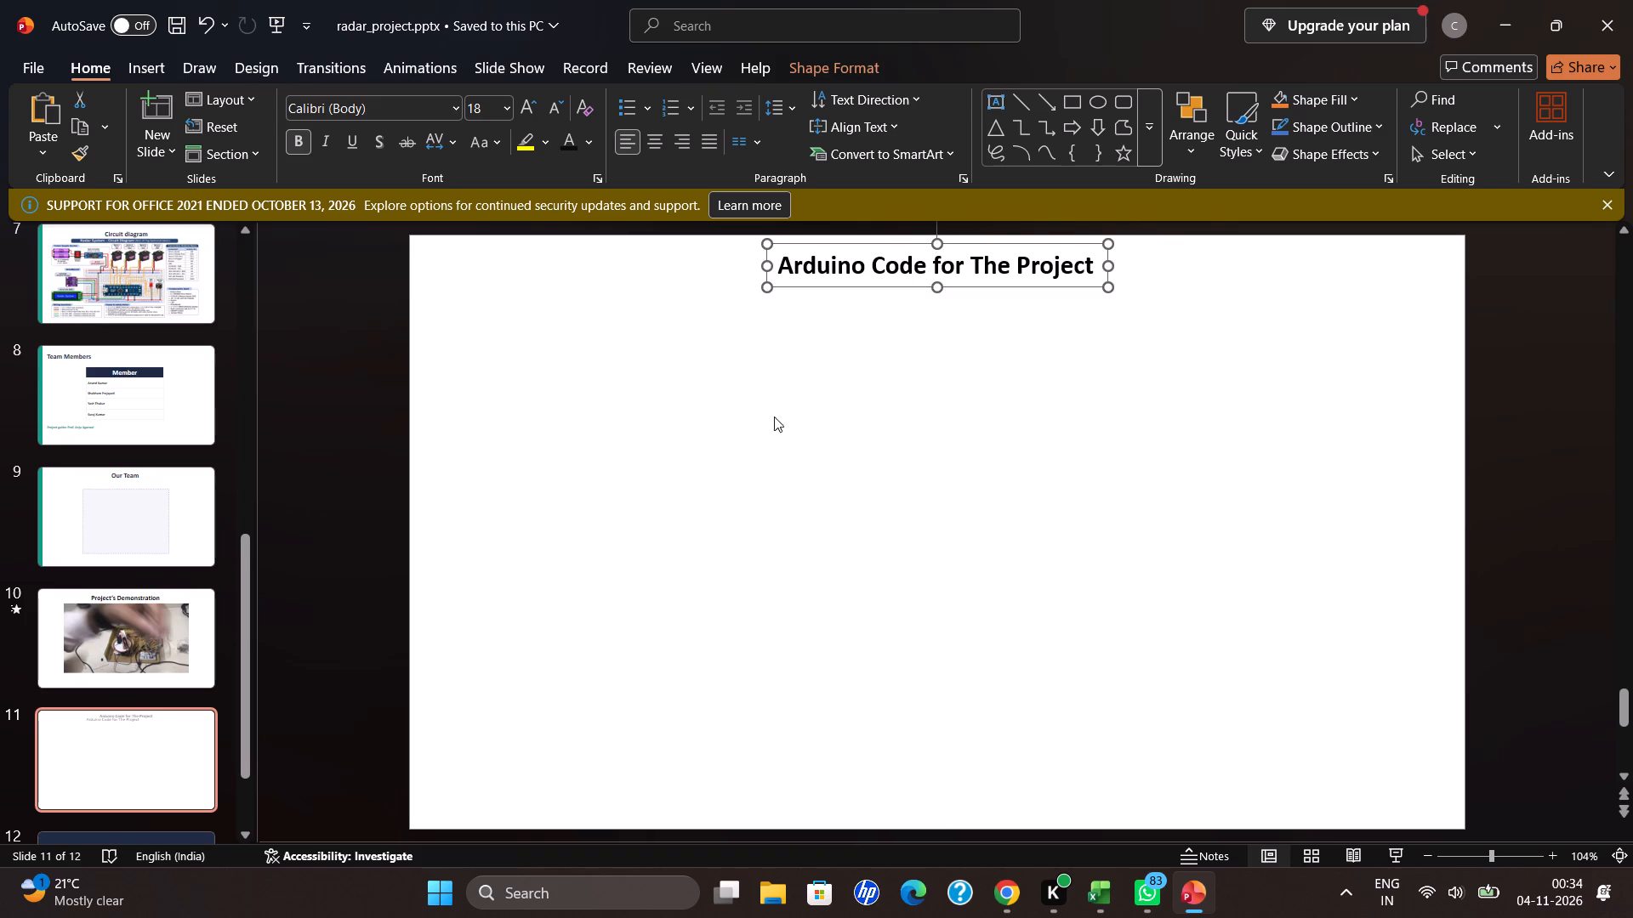
Apply a text shadow to the "Arduino Code for The Project" title on slide 11, without italic or underline.
click(334, 143)
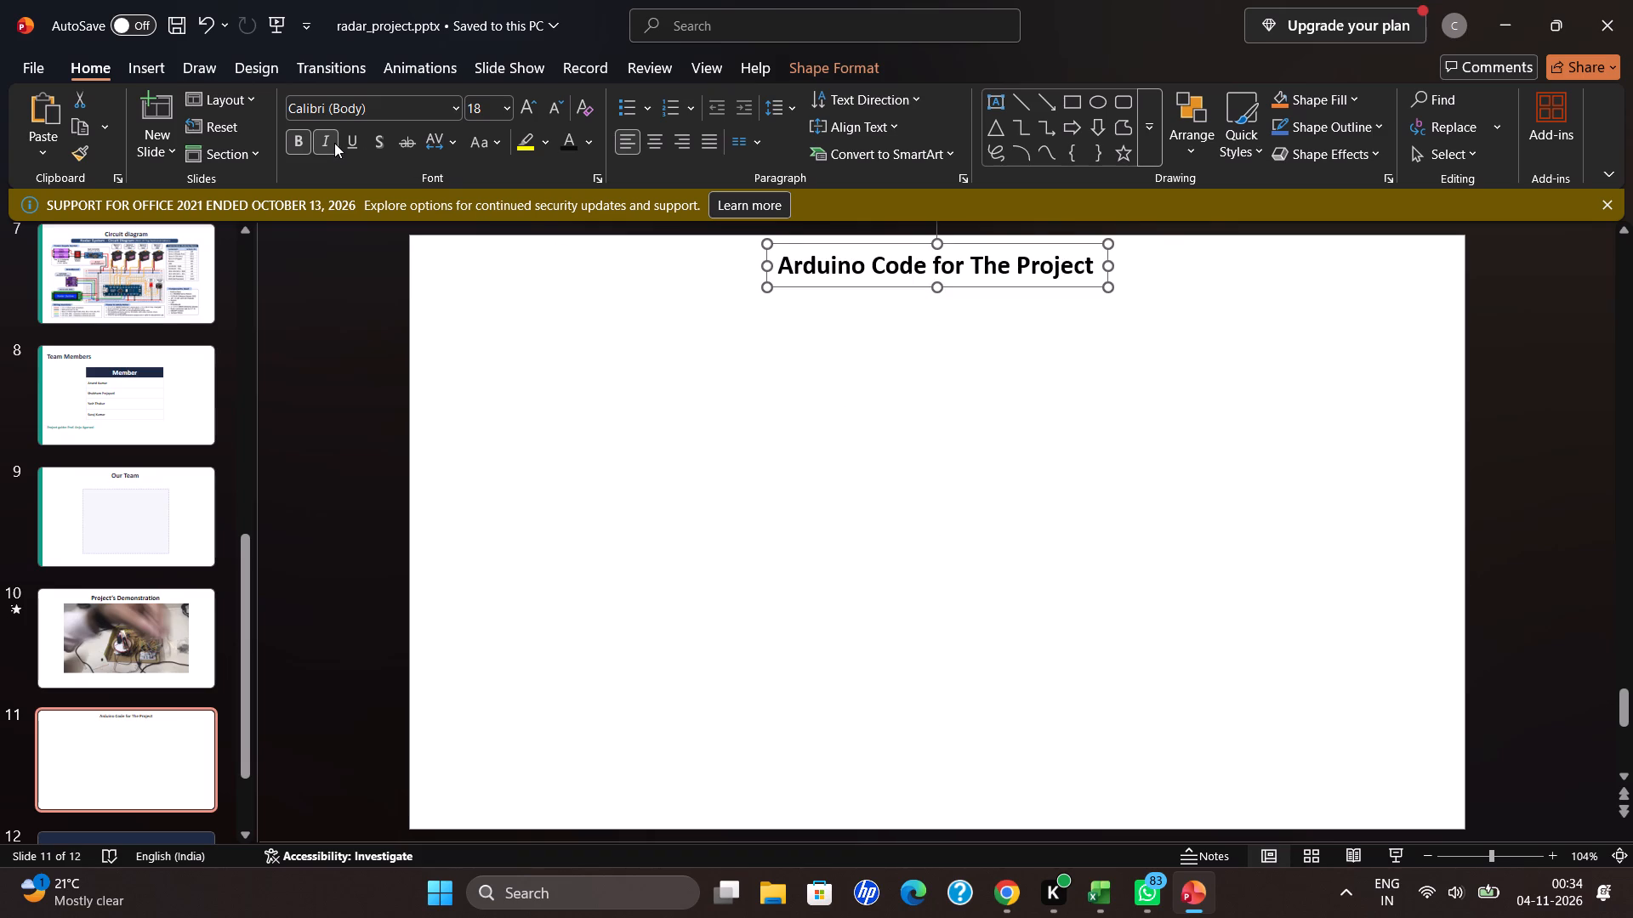
click(334, 143)
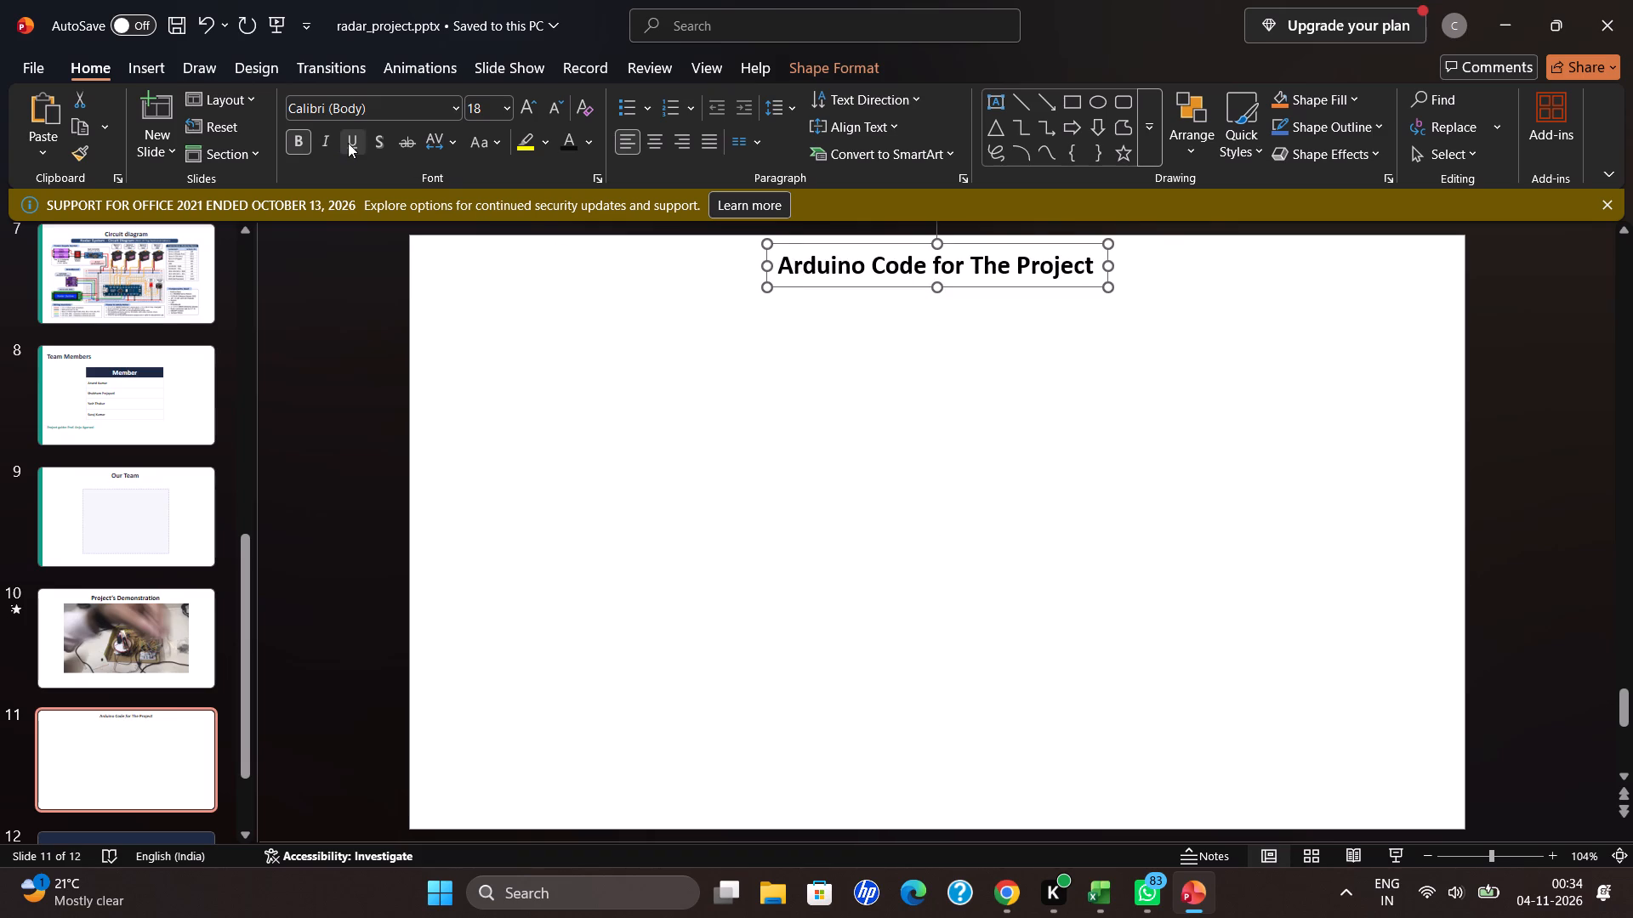
click(348, 143)
click(377, 141)
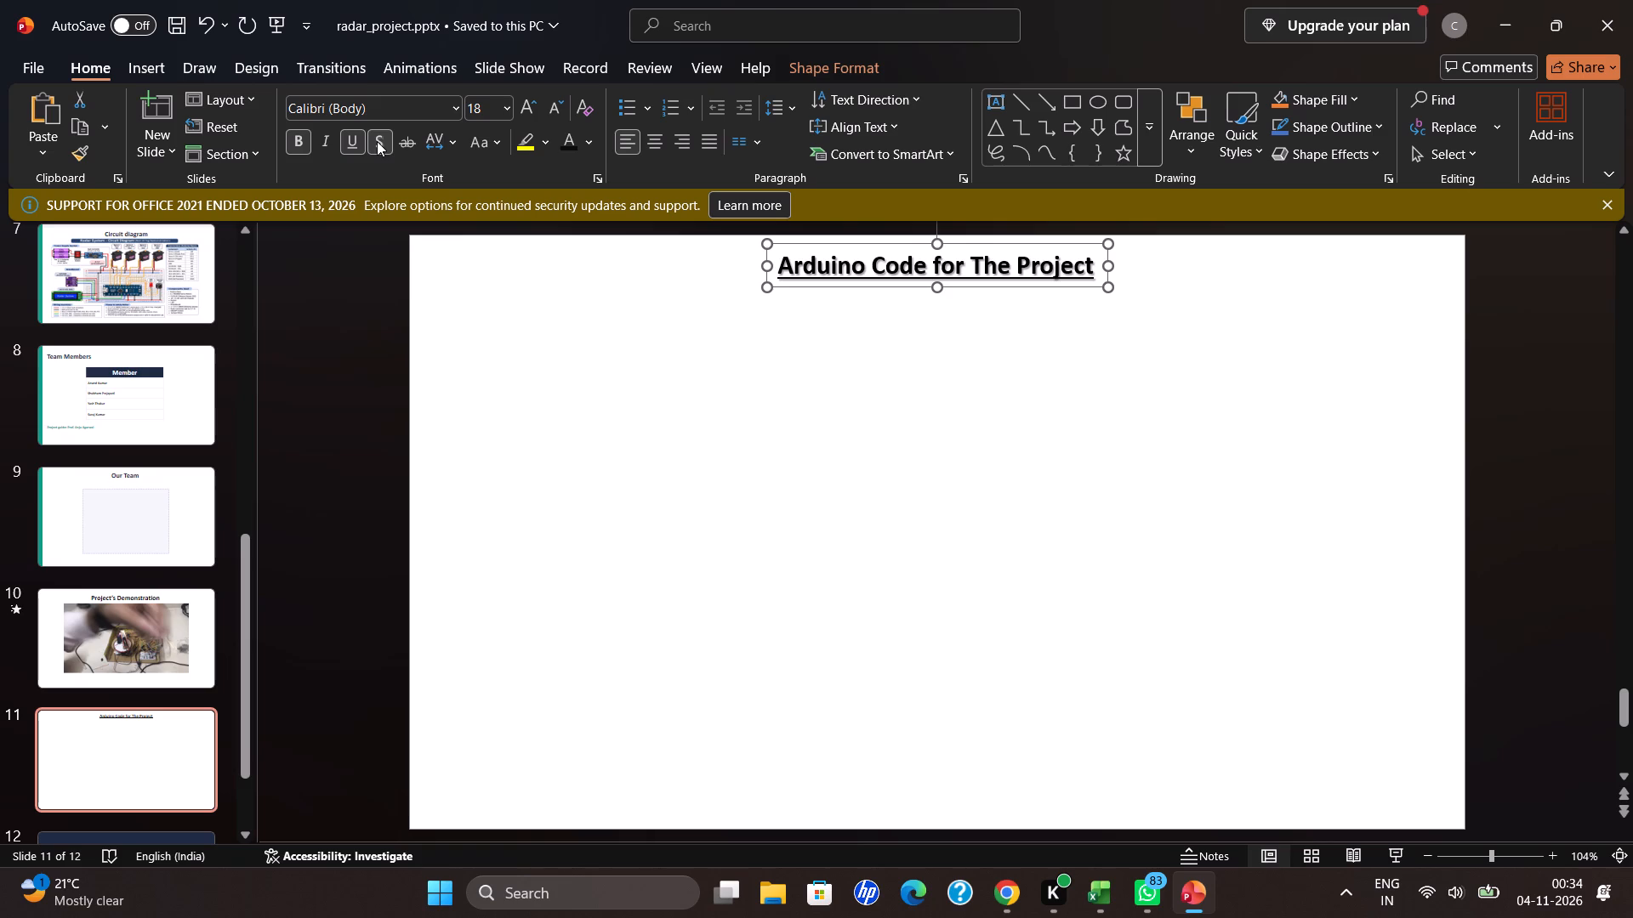
click(351, 144)
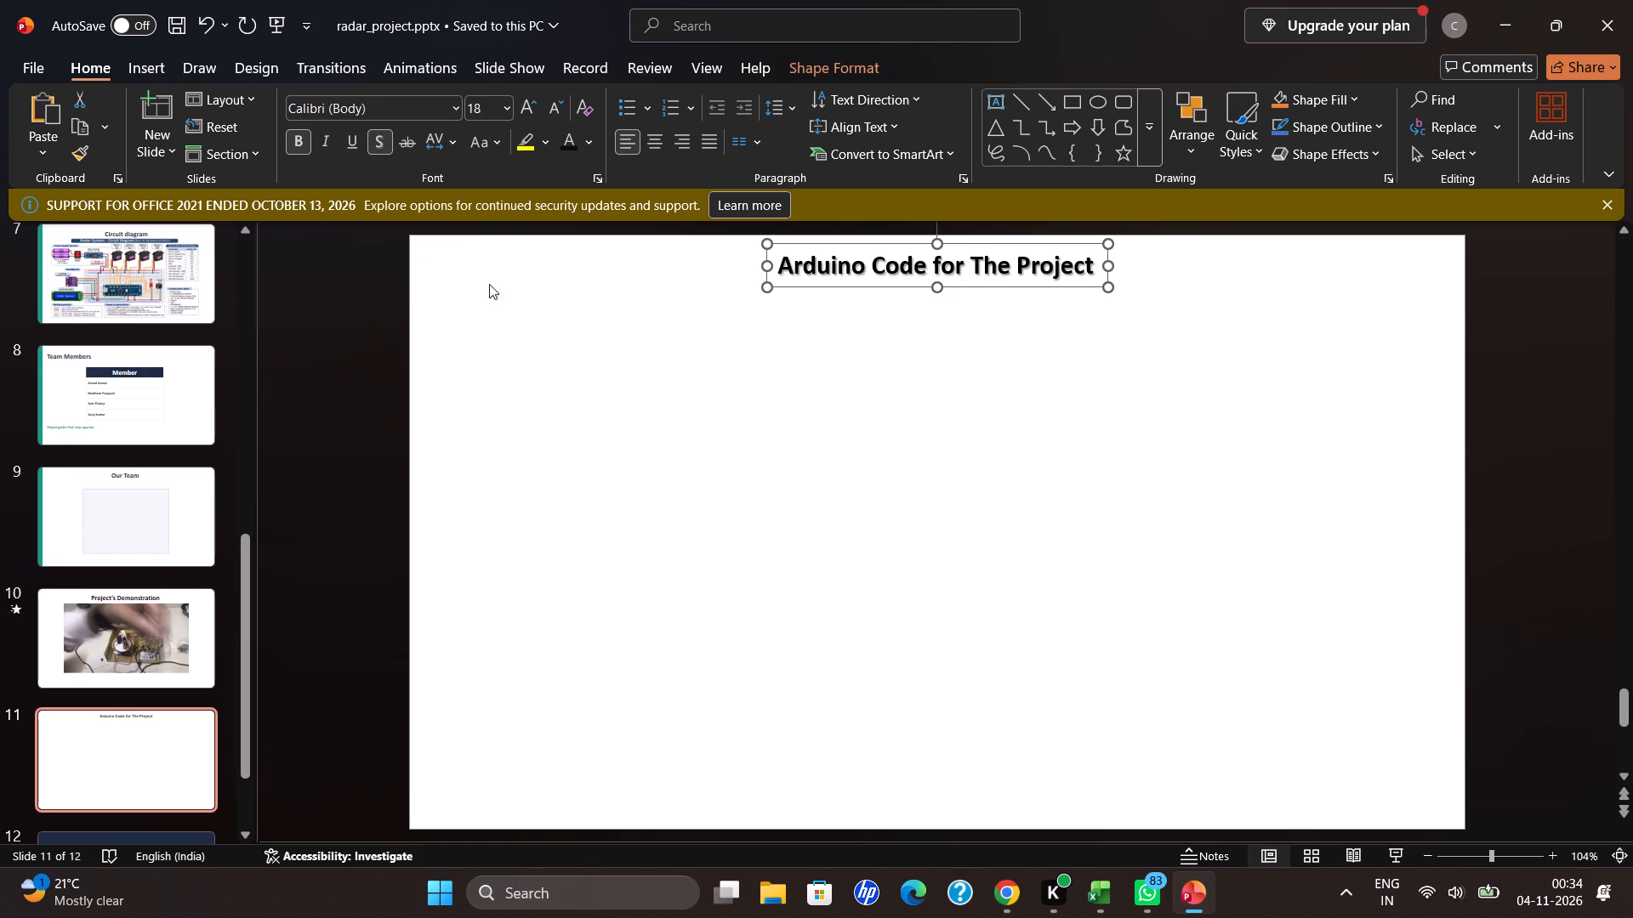
click(1544, 336)
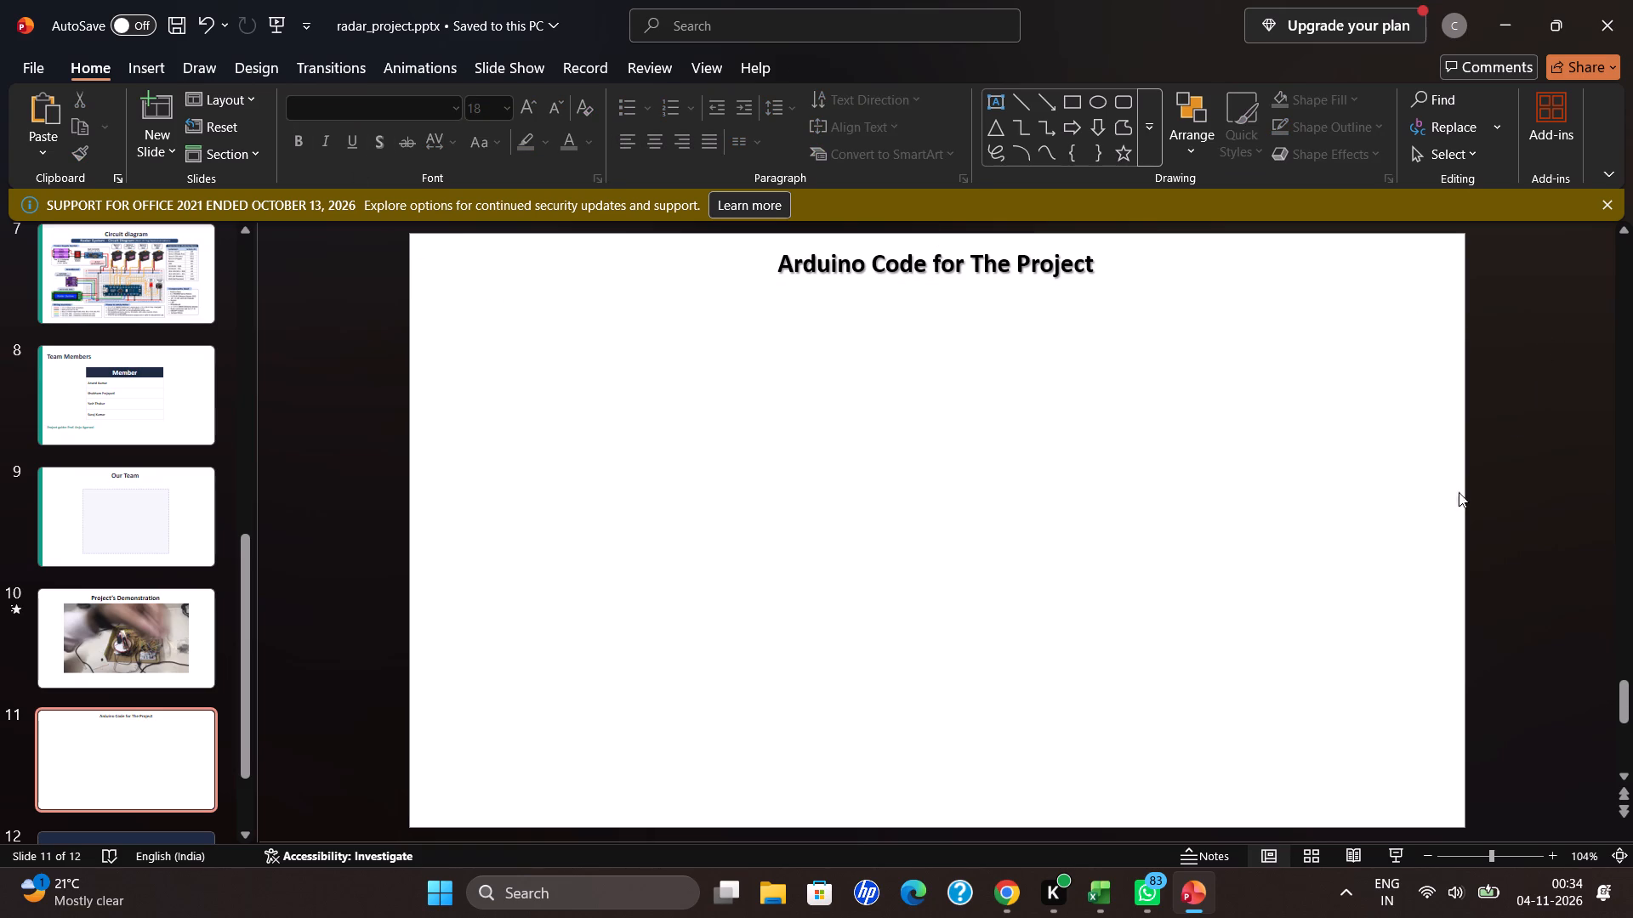
Apply a text shadow to the whole "Project's Demonstration" title on slide 10.
scroll(1477, 484, up, 1)
click(923, 294)
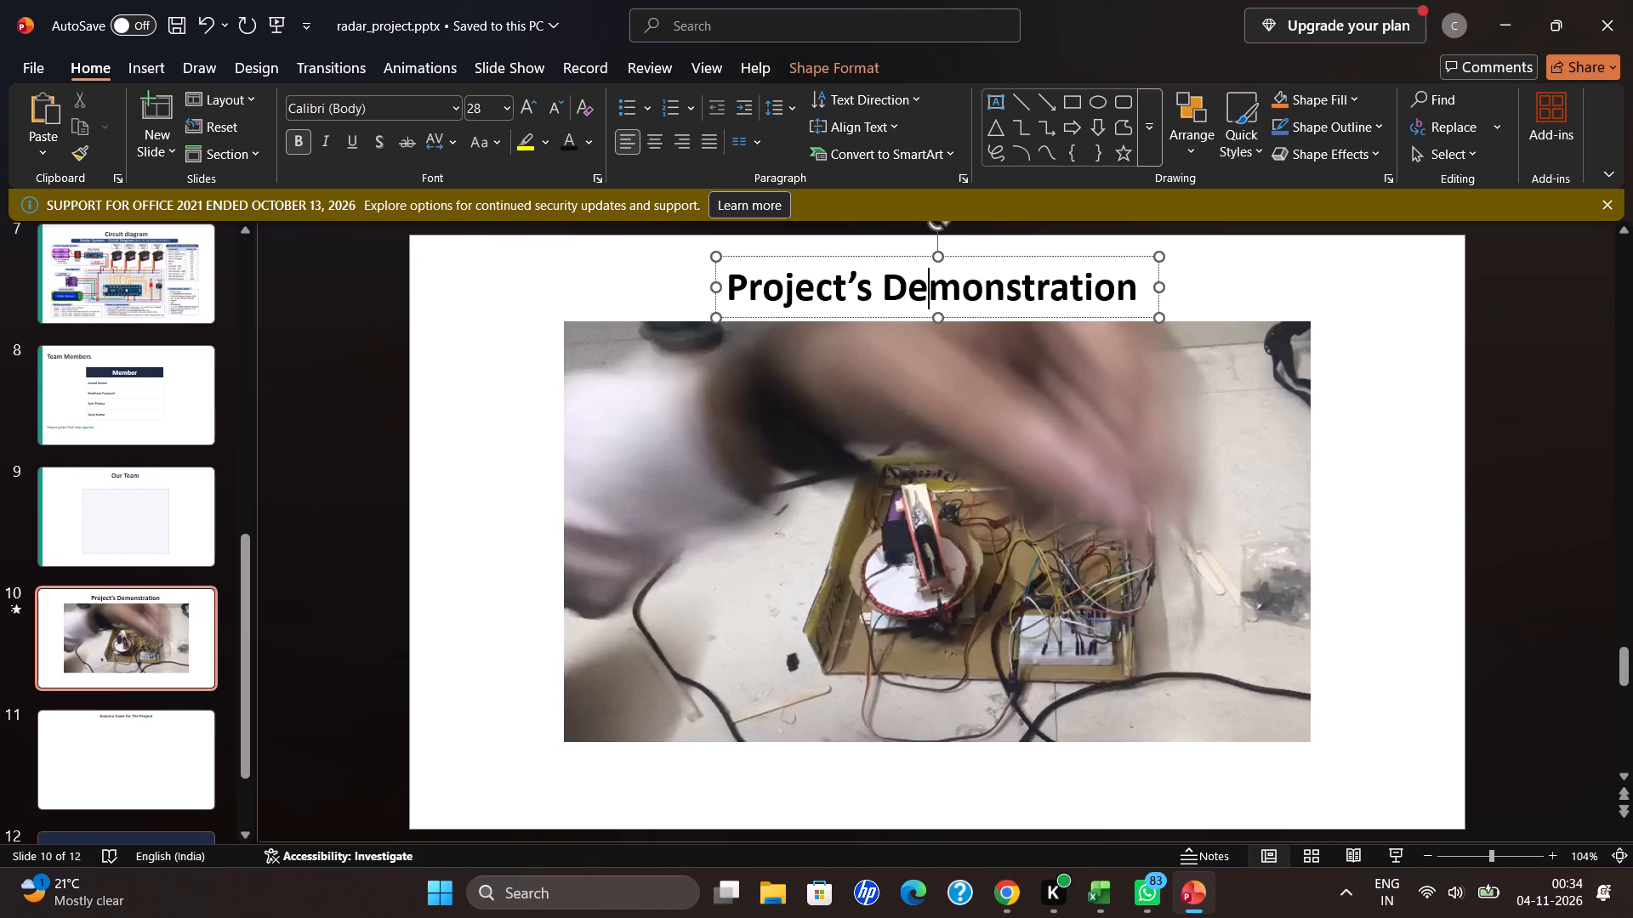
triple_click(885, 292)
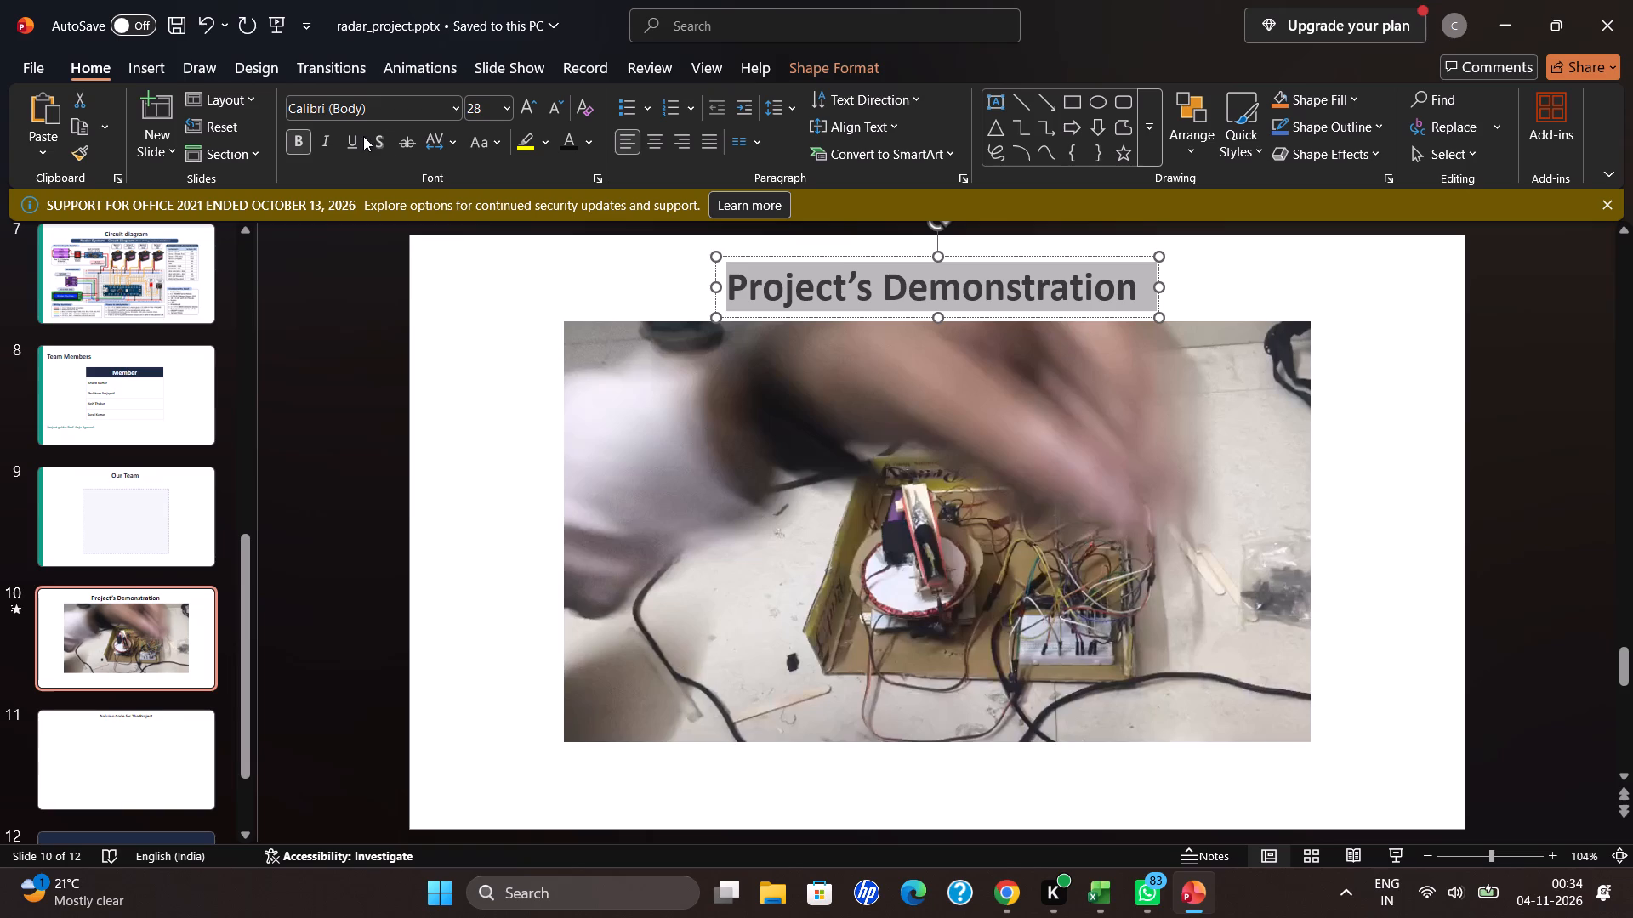
click(375, 138)
click(1568, 383)
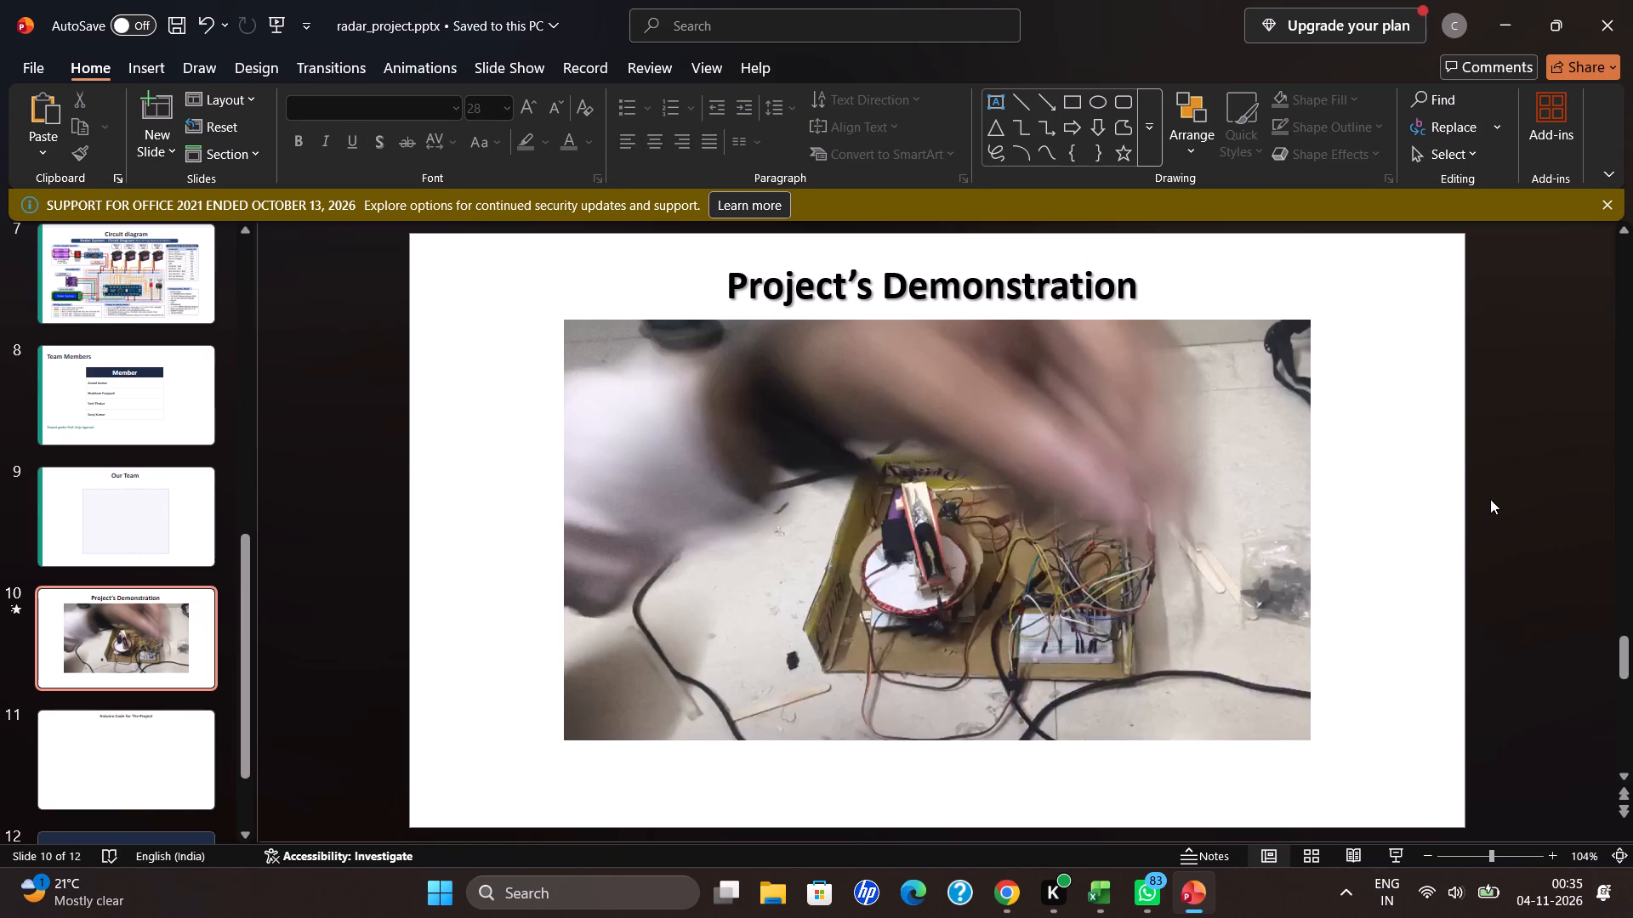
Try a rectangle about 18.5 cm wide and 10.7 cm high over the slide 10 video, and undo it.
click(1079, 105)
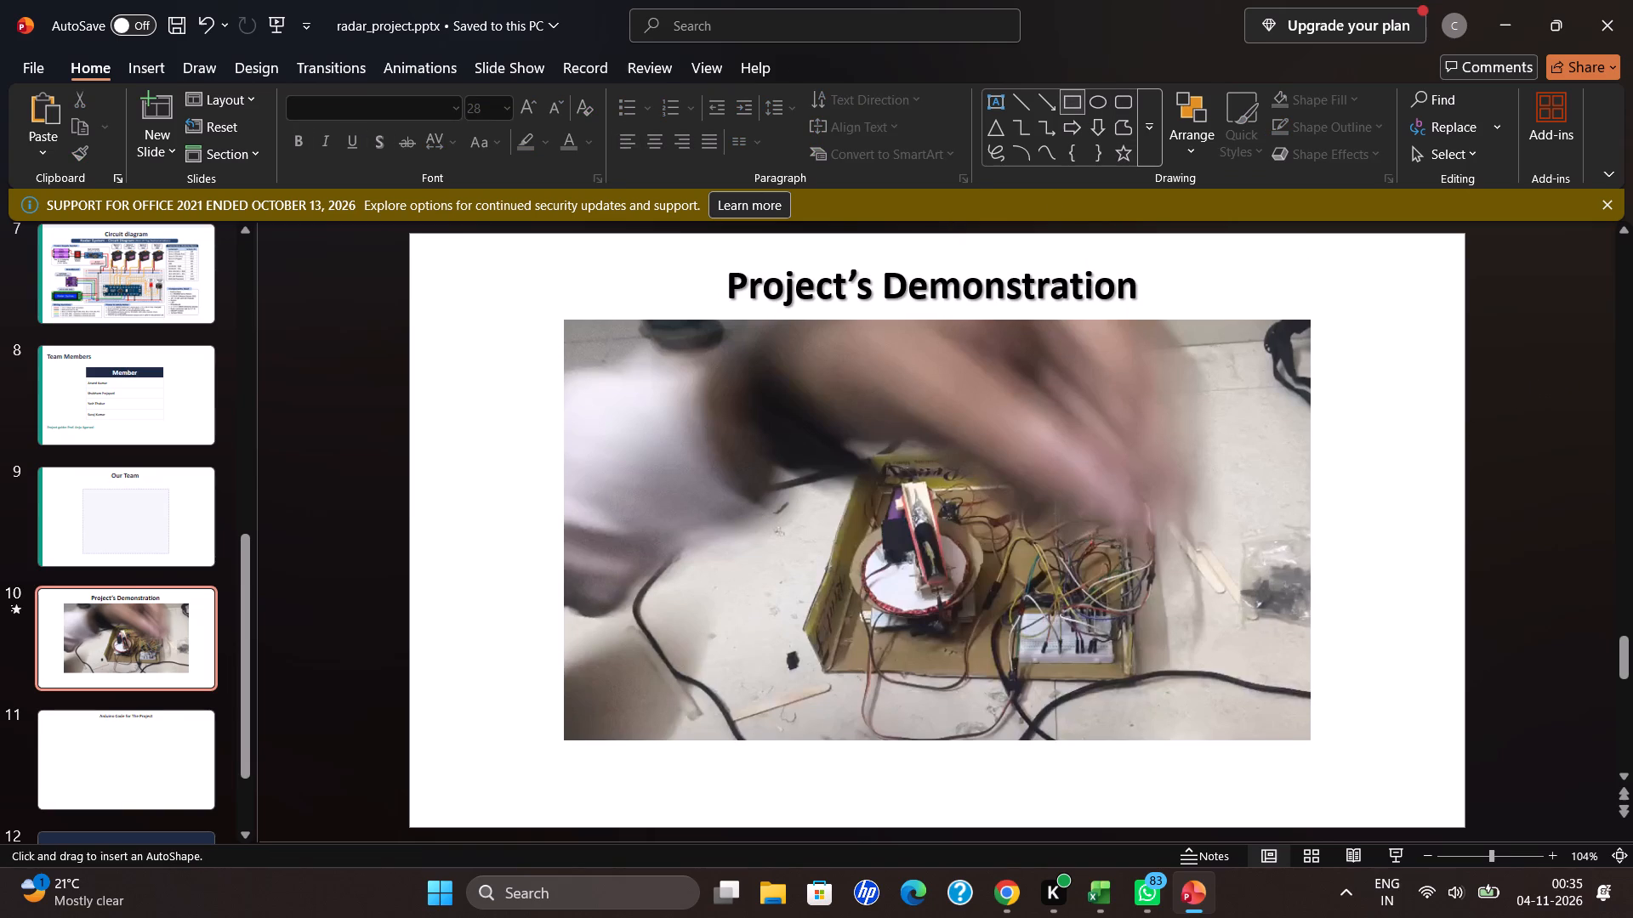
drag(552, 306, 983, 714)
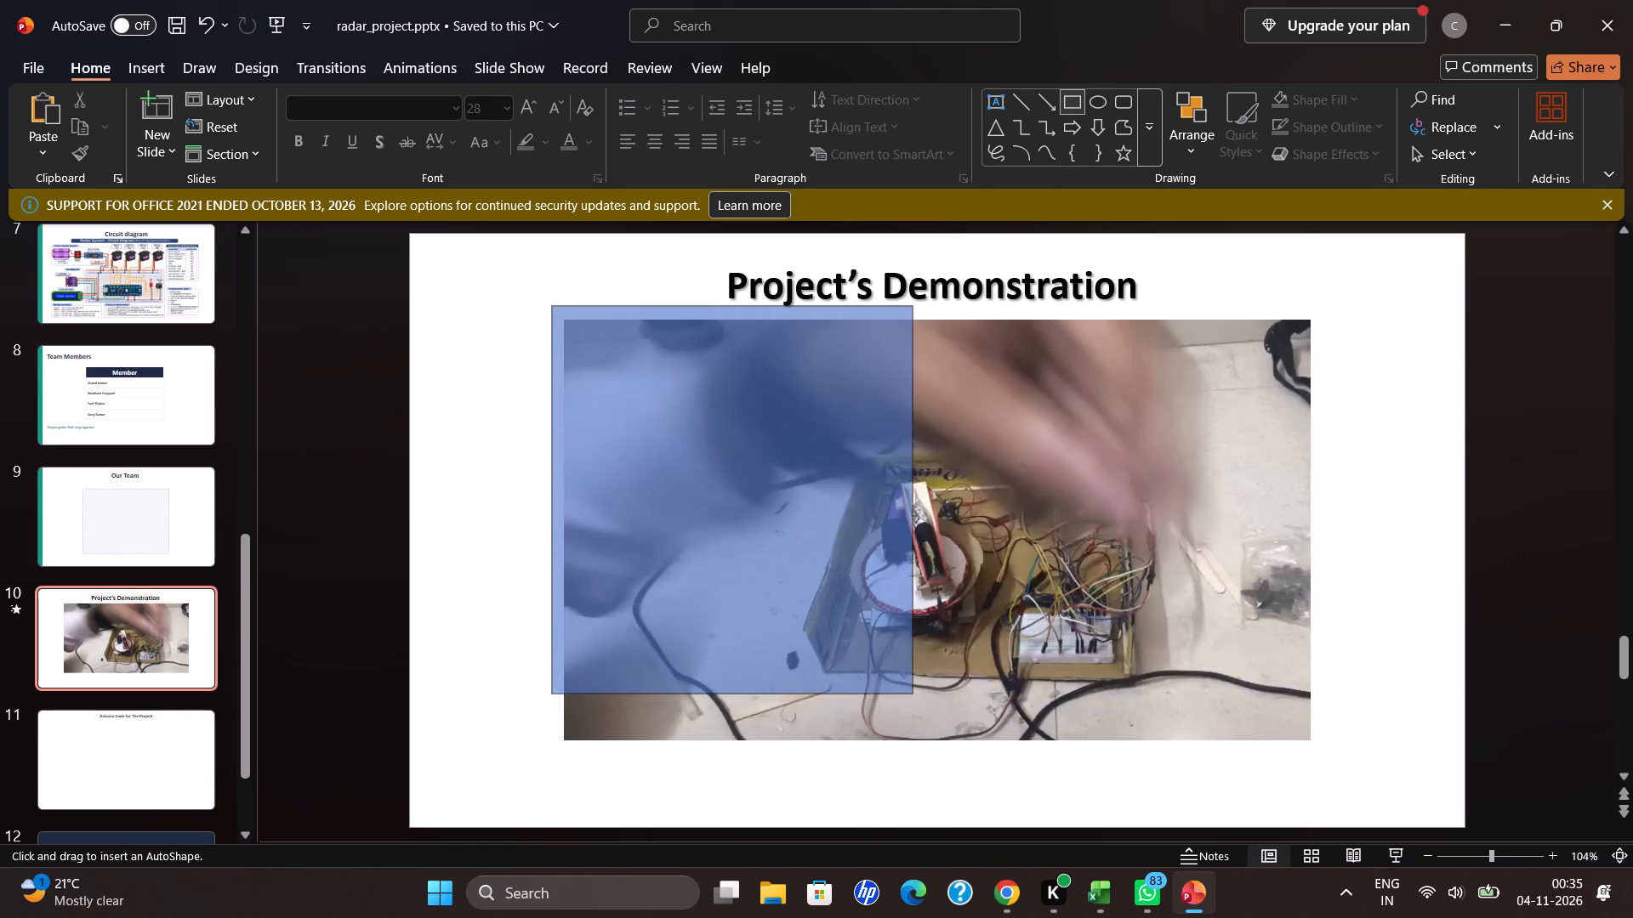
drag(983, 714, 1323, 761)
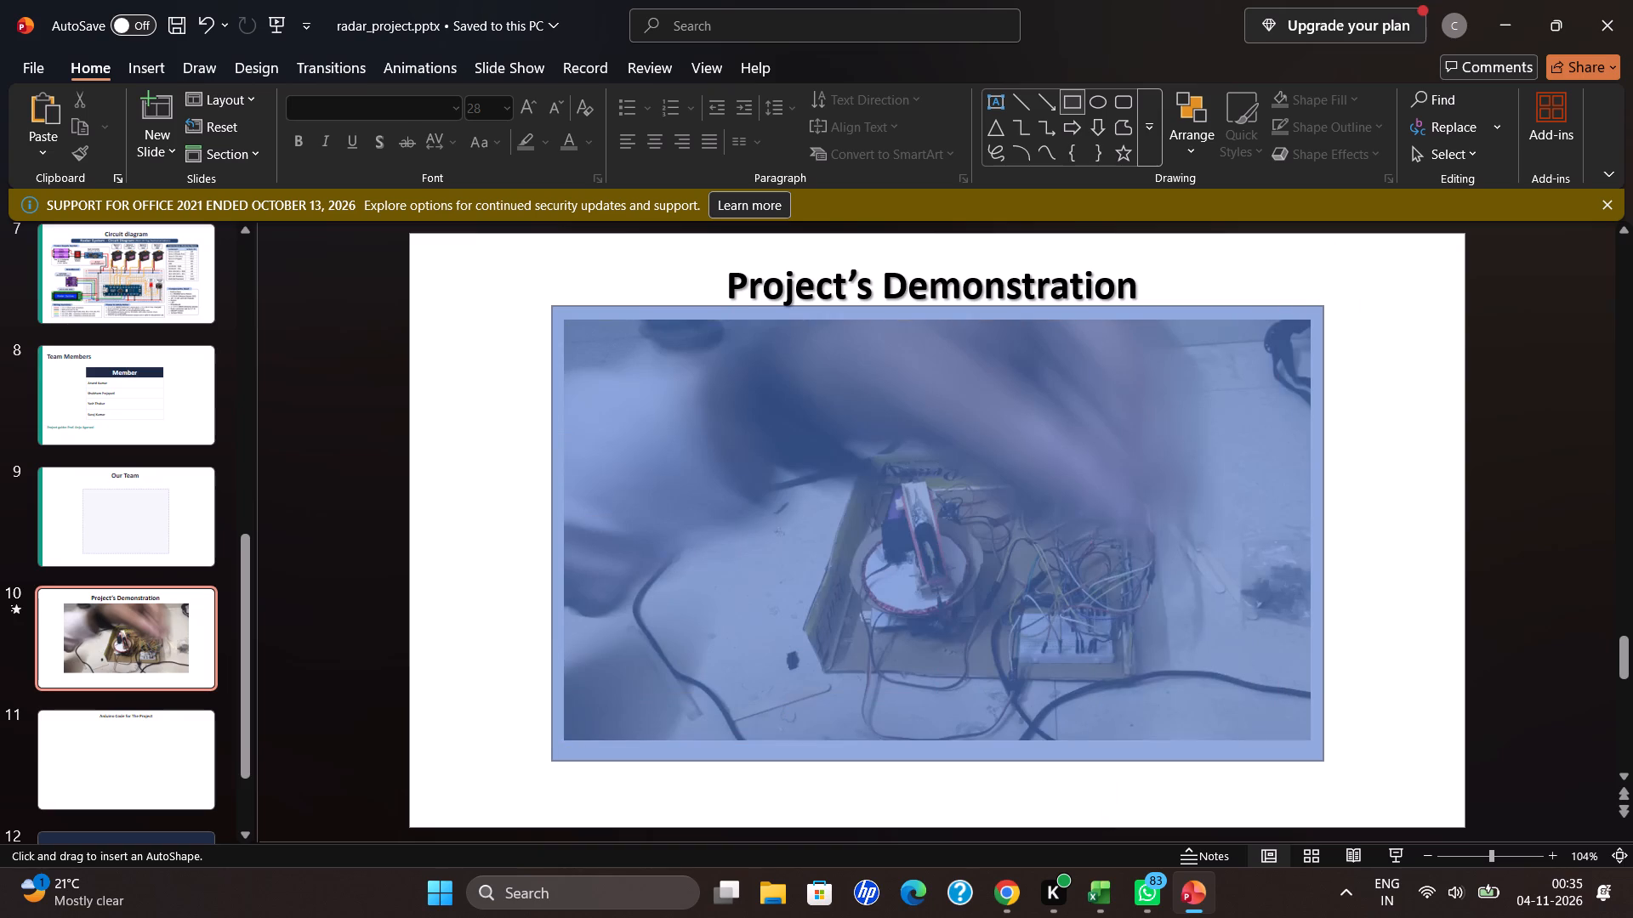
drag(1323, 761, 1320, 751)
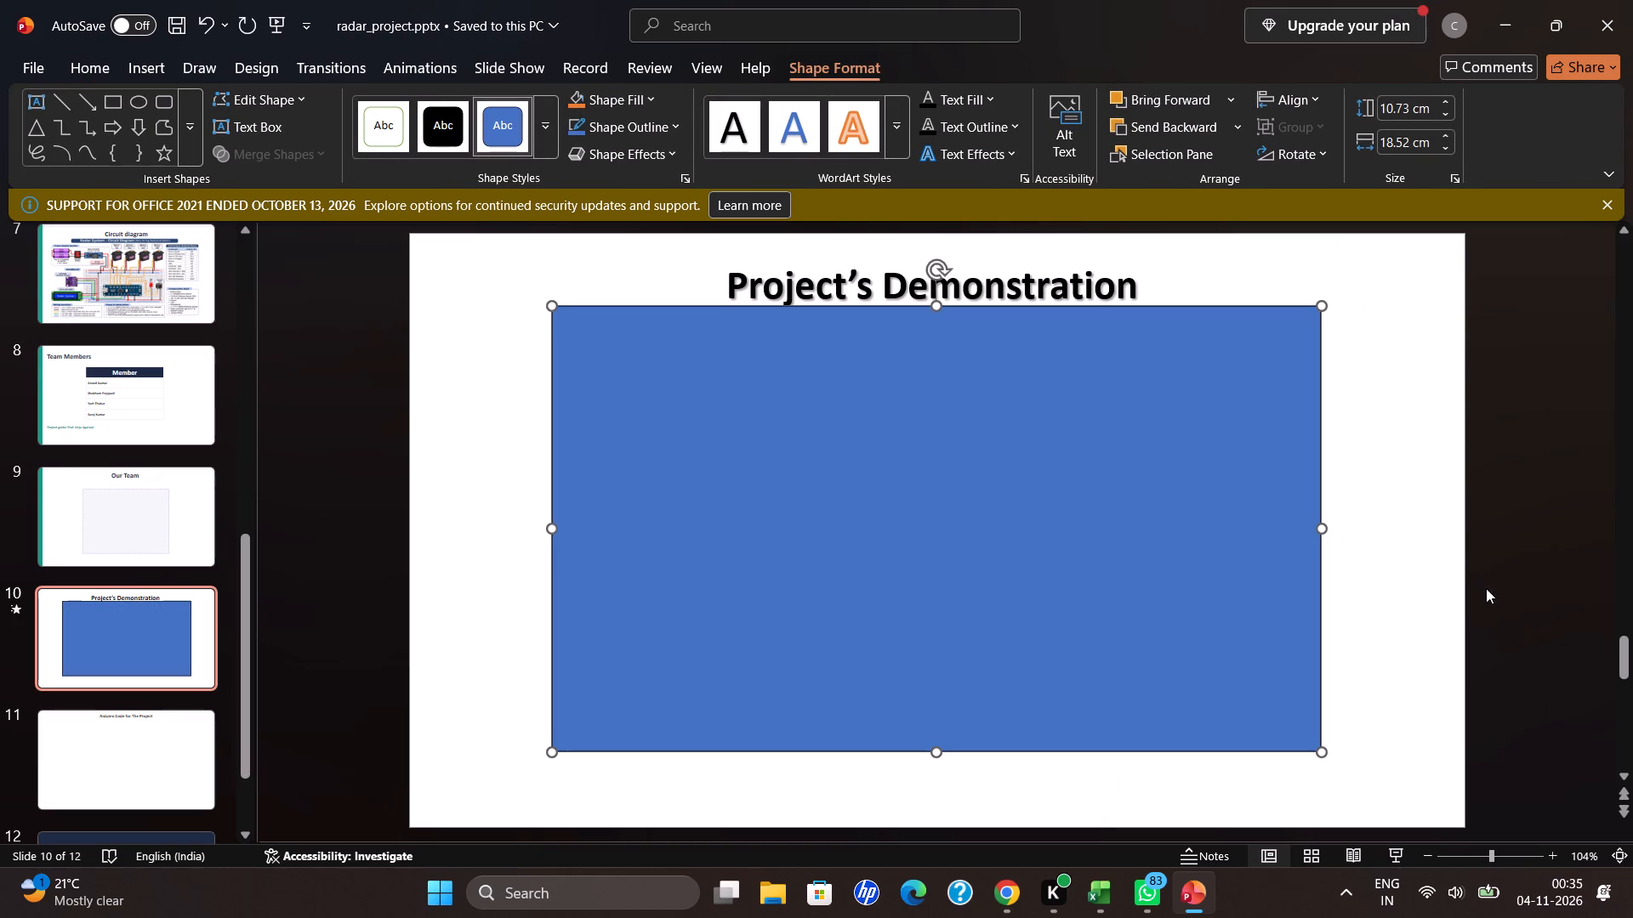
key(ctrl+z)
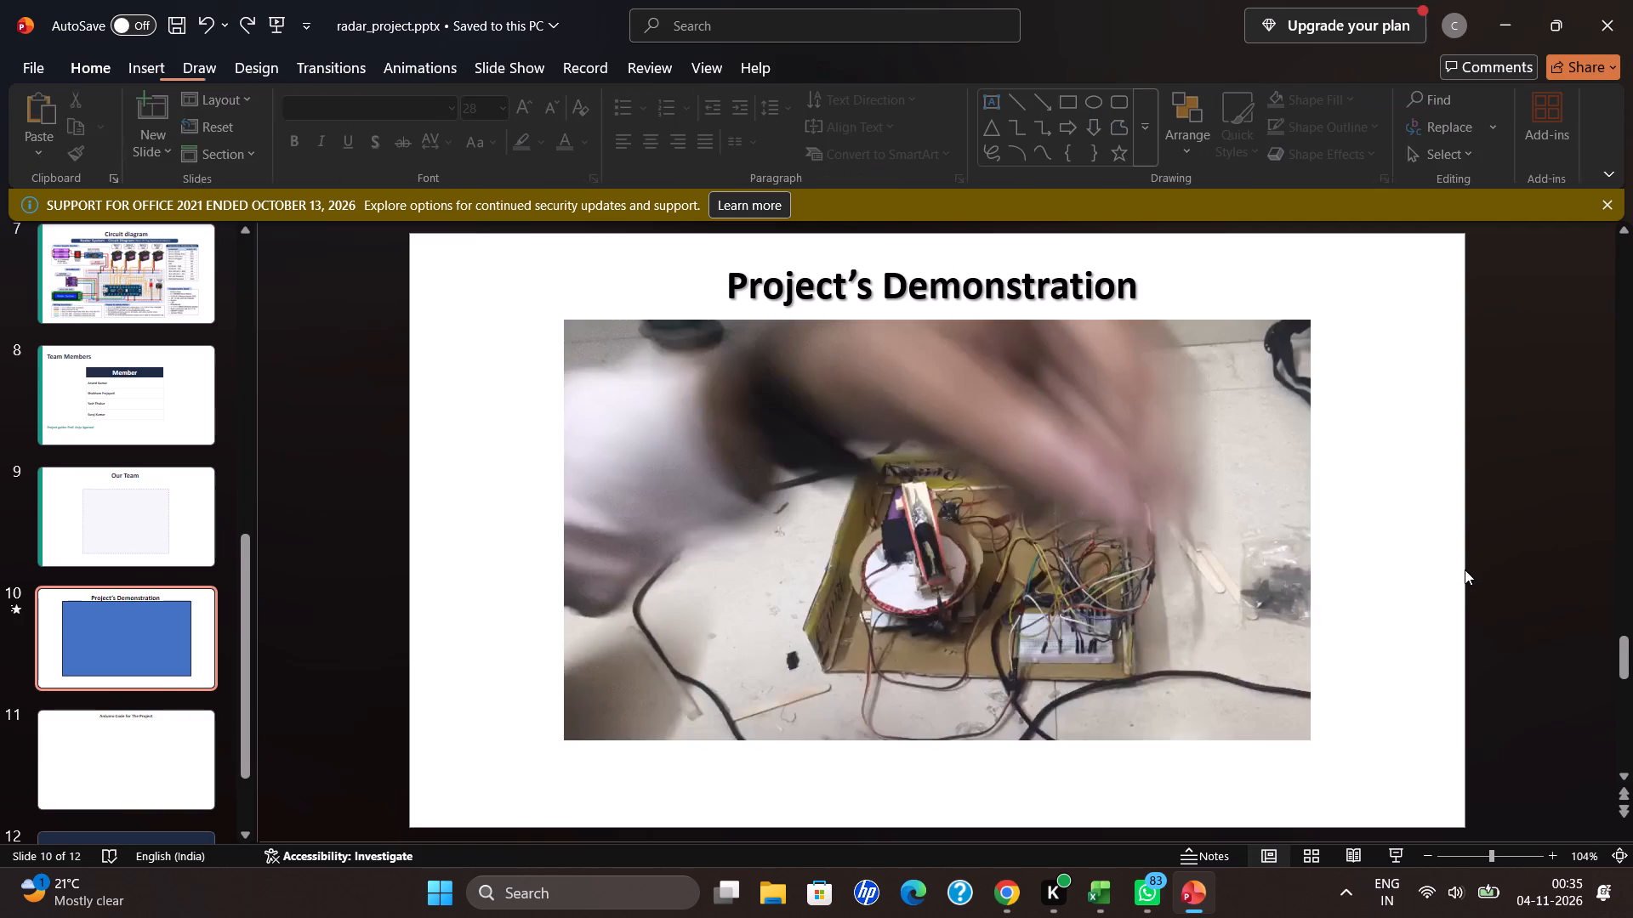
Cut the demonstration video from slide 10.
right_click(856, 509)
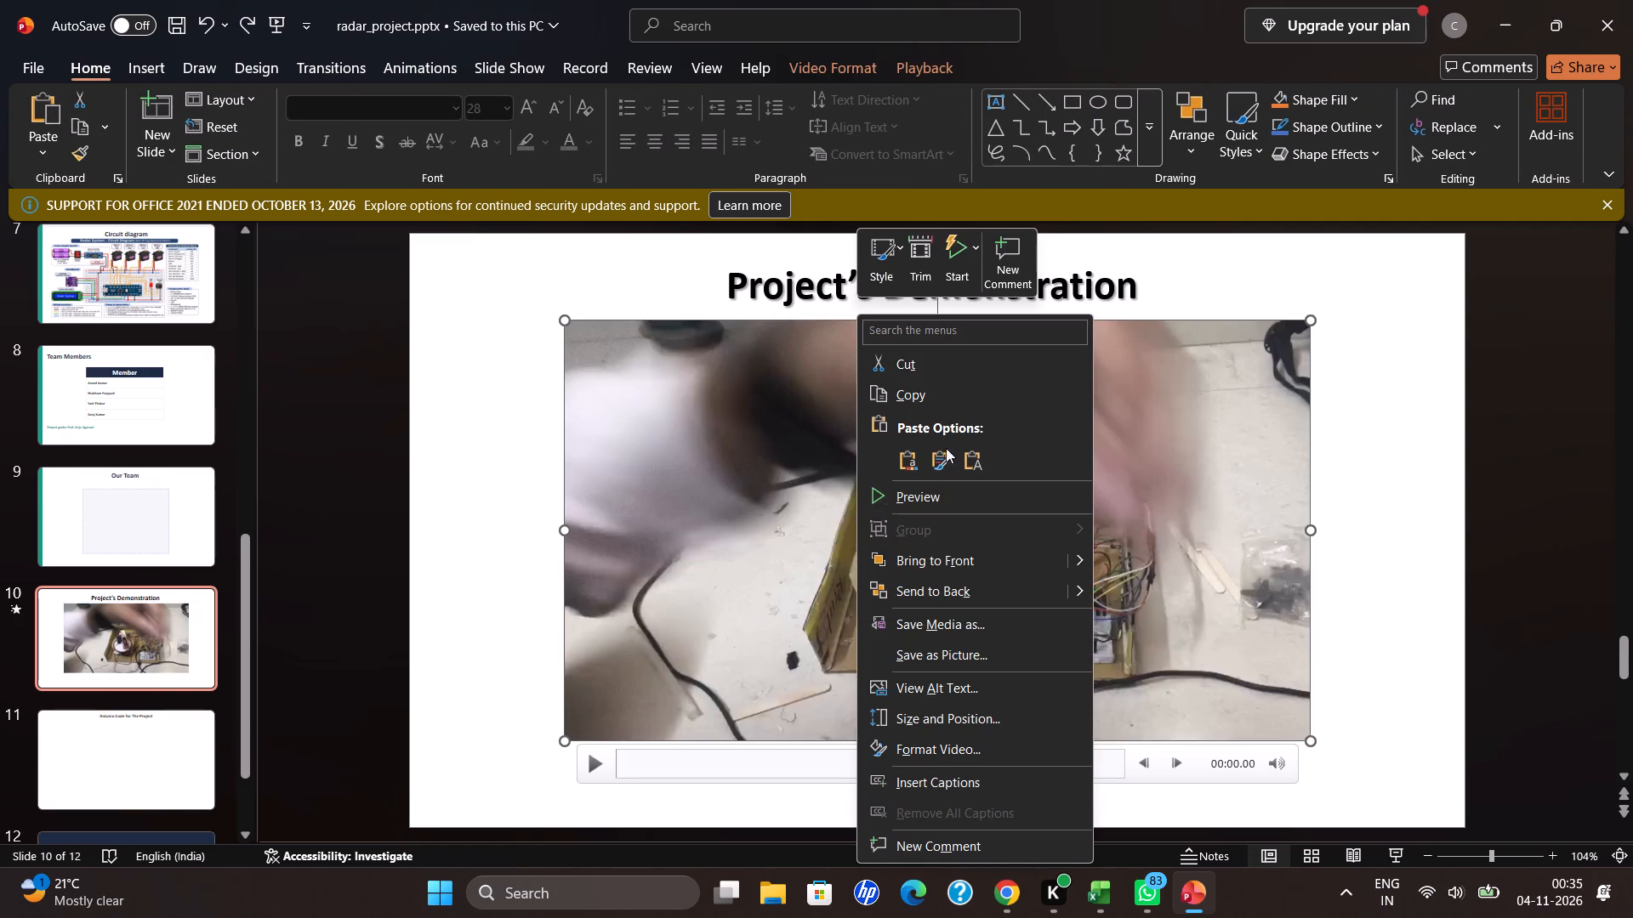
click(914, 373)
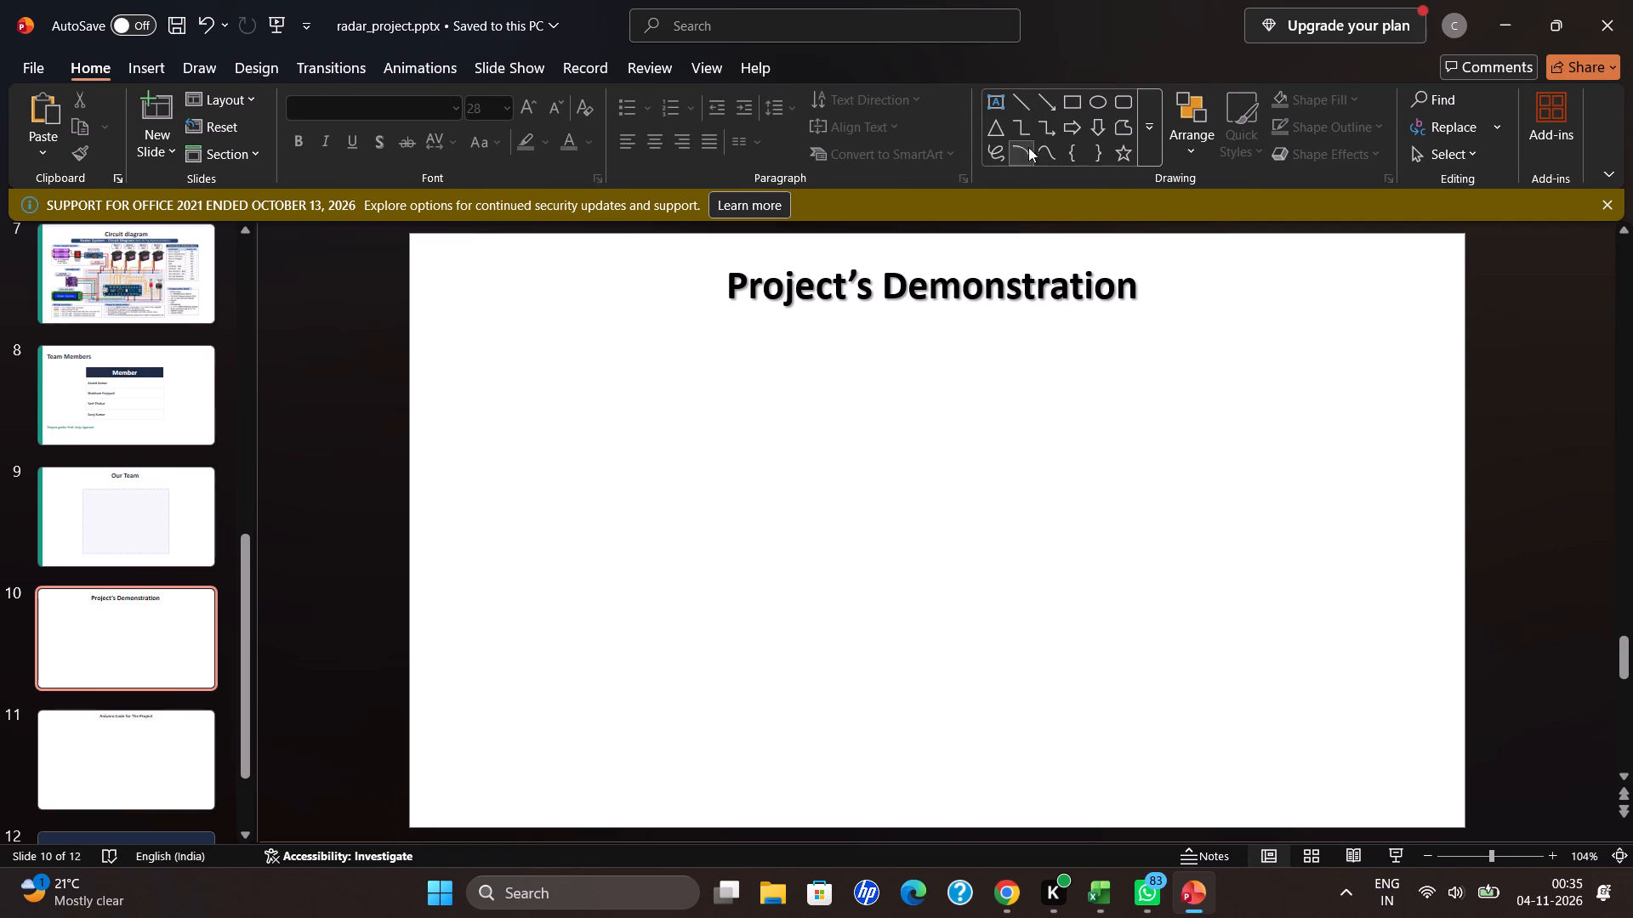
Draw a rectangle about 23 cm wide and 11.25 cm high below the "Project's Demonstration" title.
click(1075, 109)
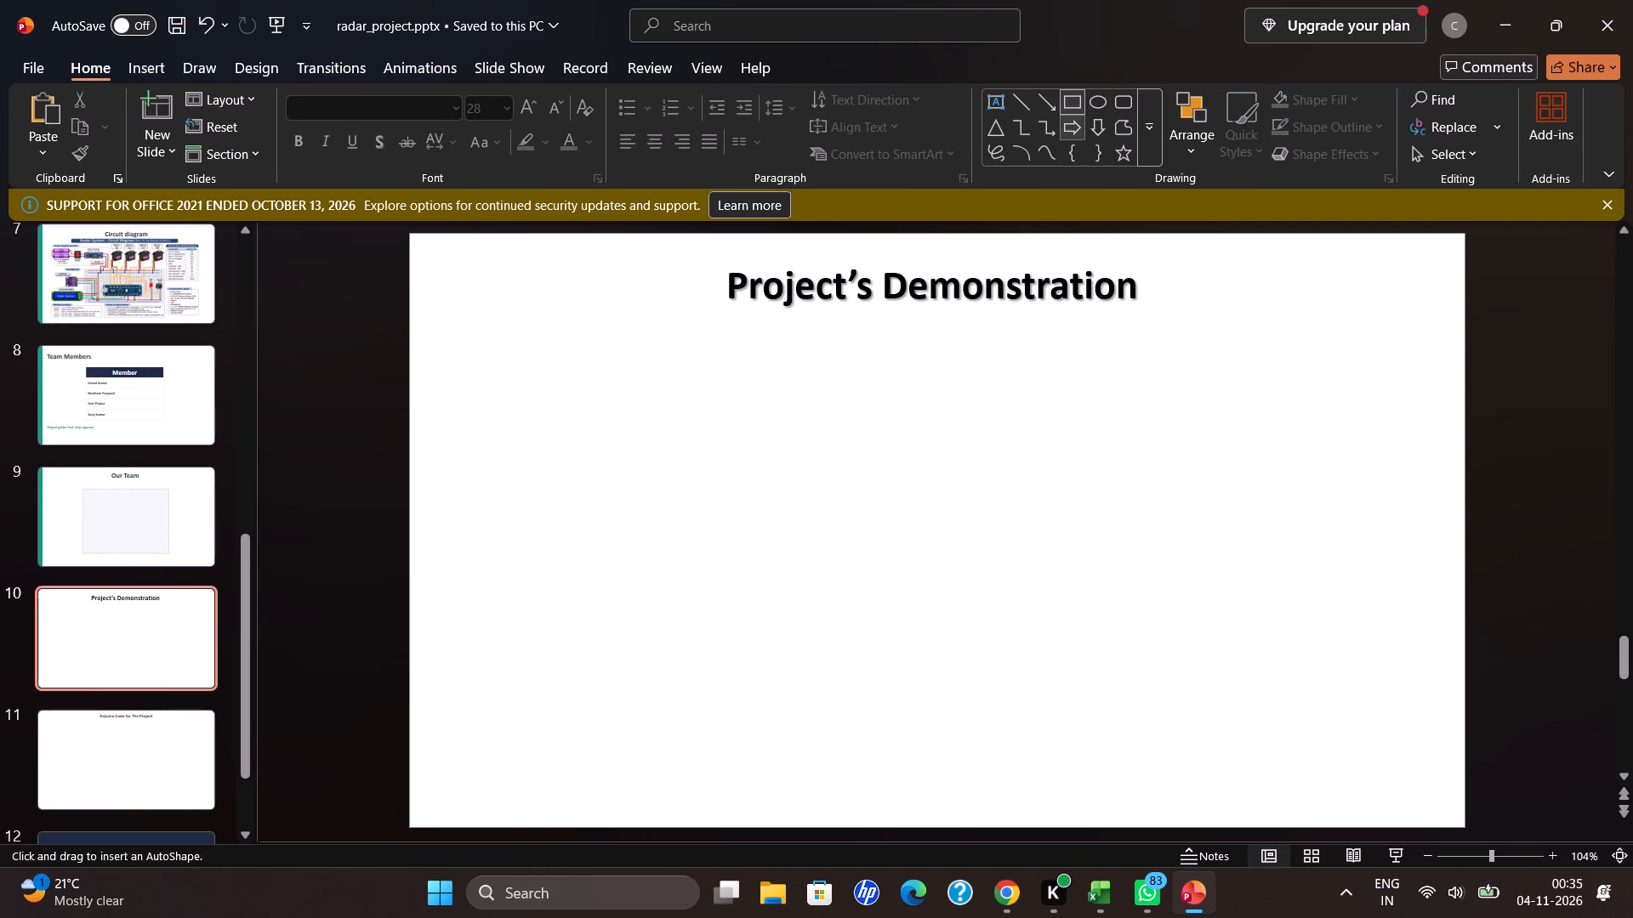
drag(464, 330, 1324, 782)
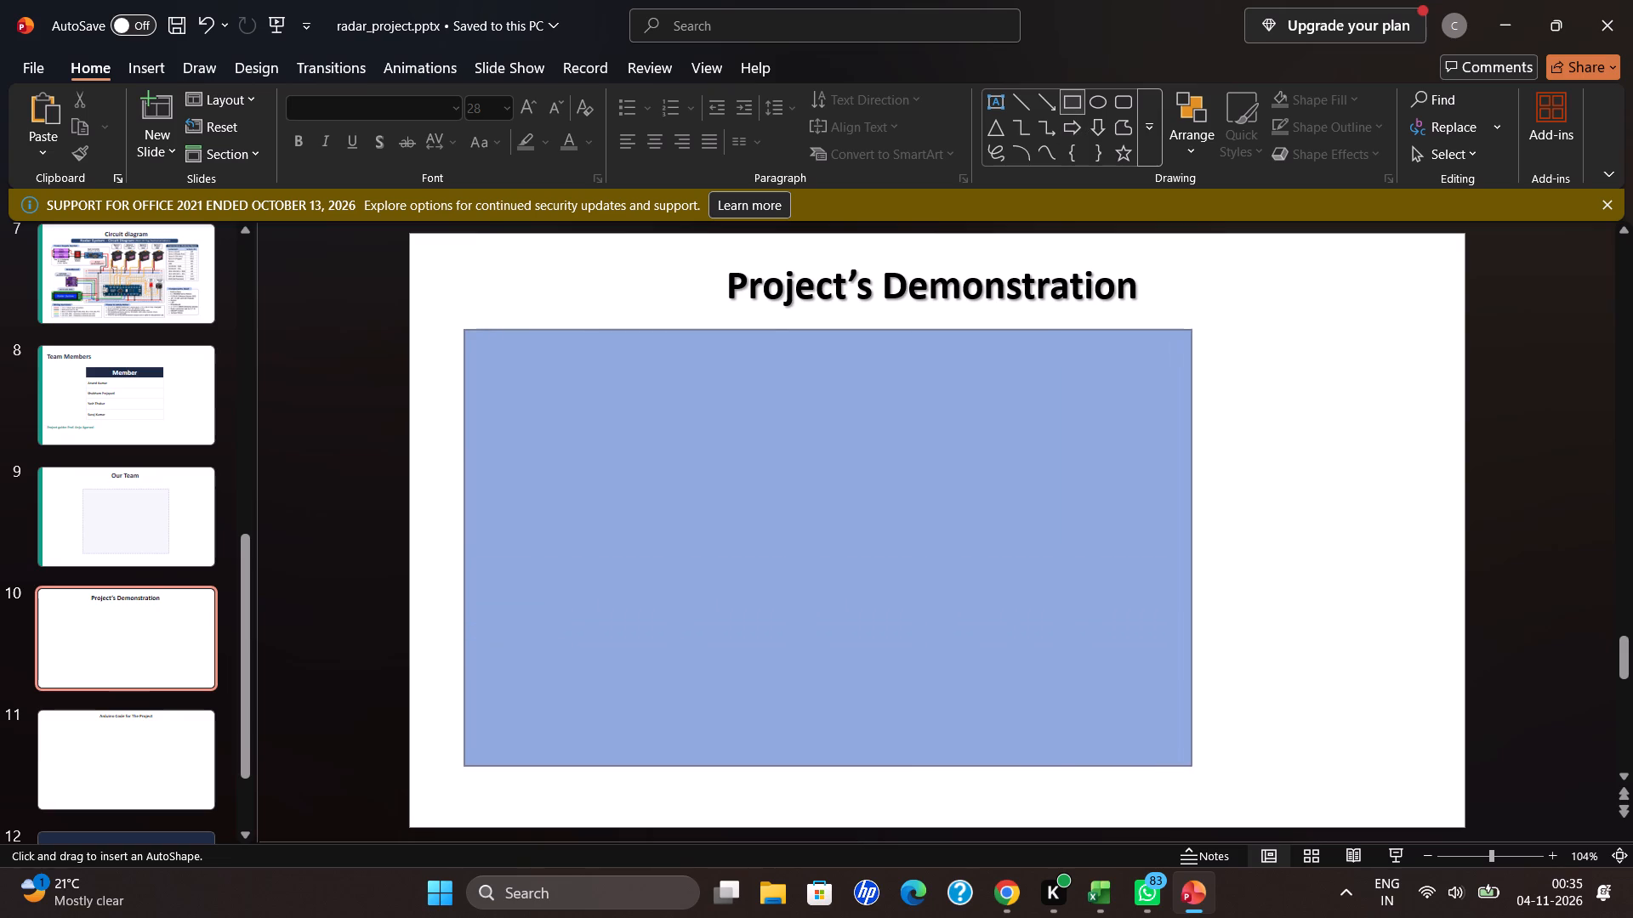
drag(1324, 782, 1411, 796)
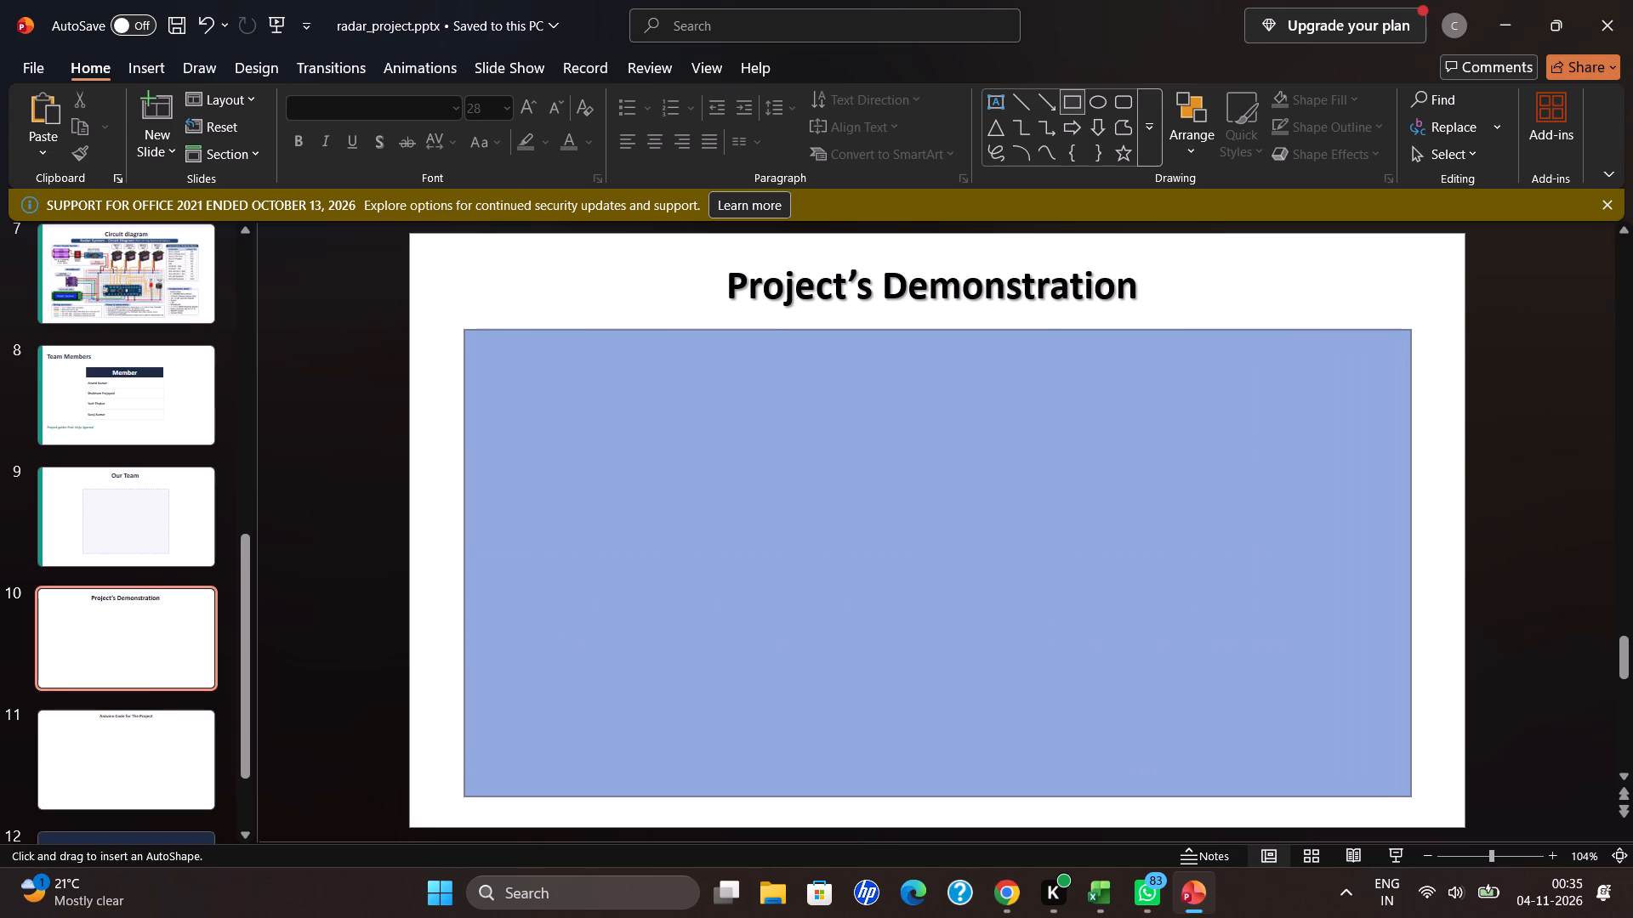
drag(1411, 796, 1418, 796)
click(805, 477)
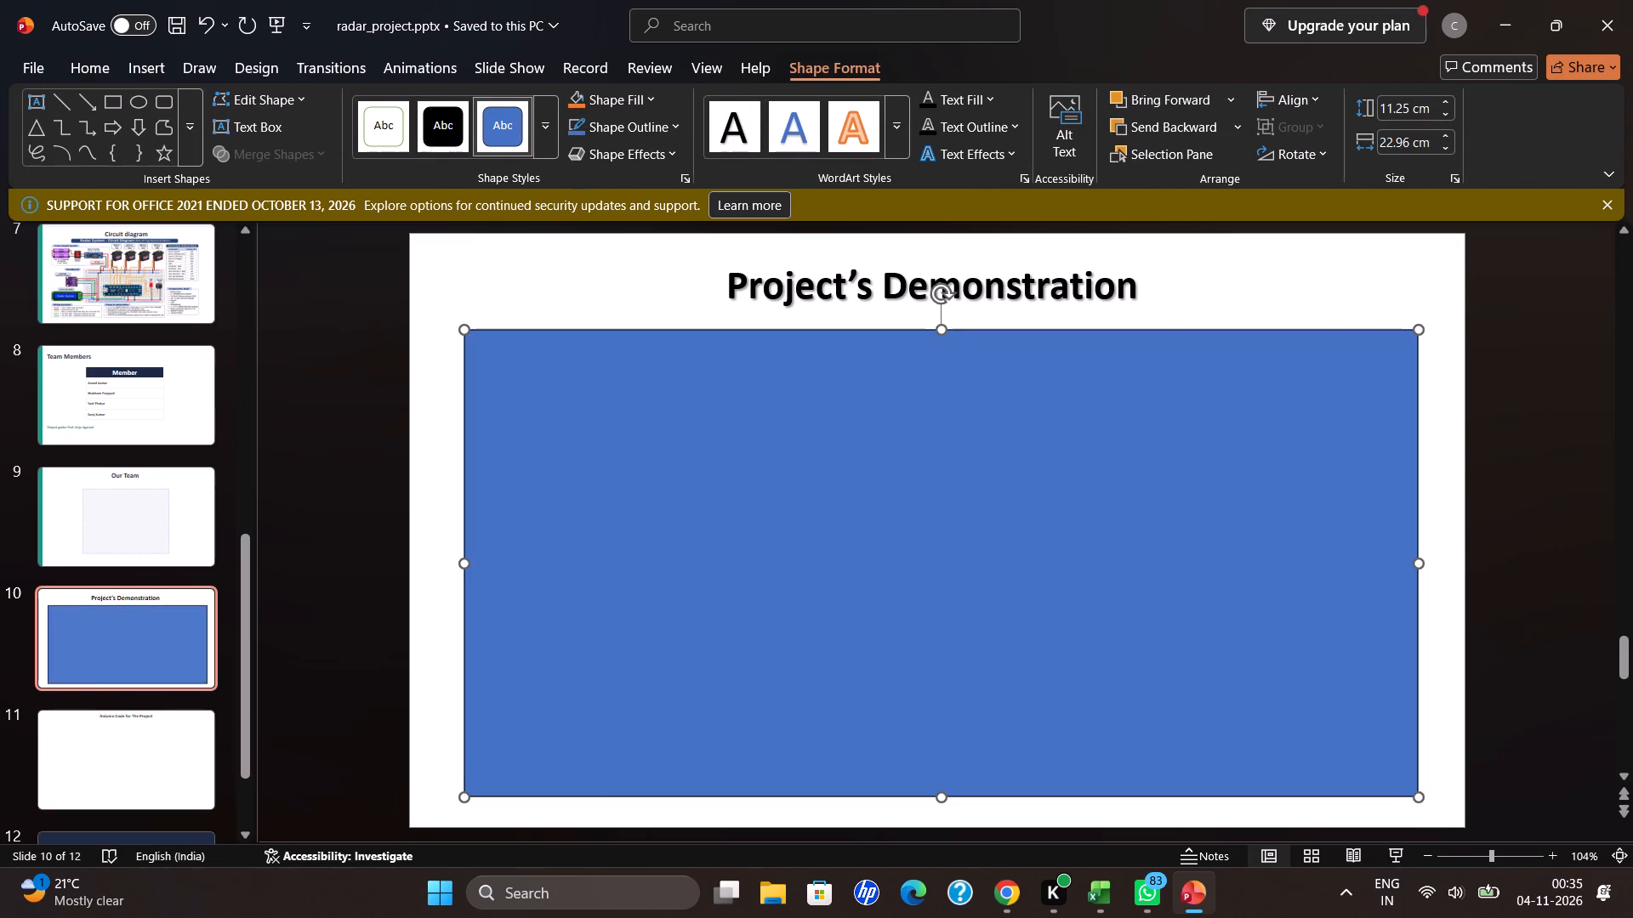
right_click(596, 418)
click(480, 293)
click(569, 280)
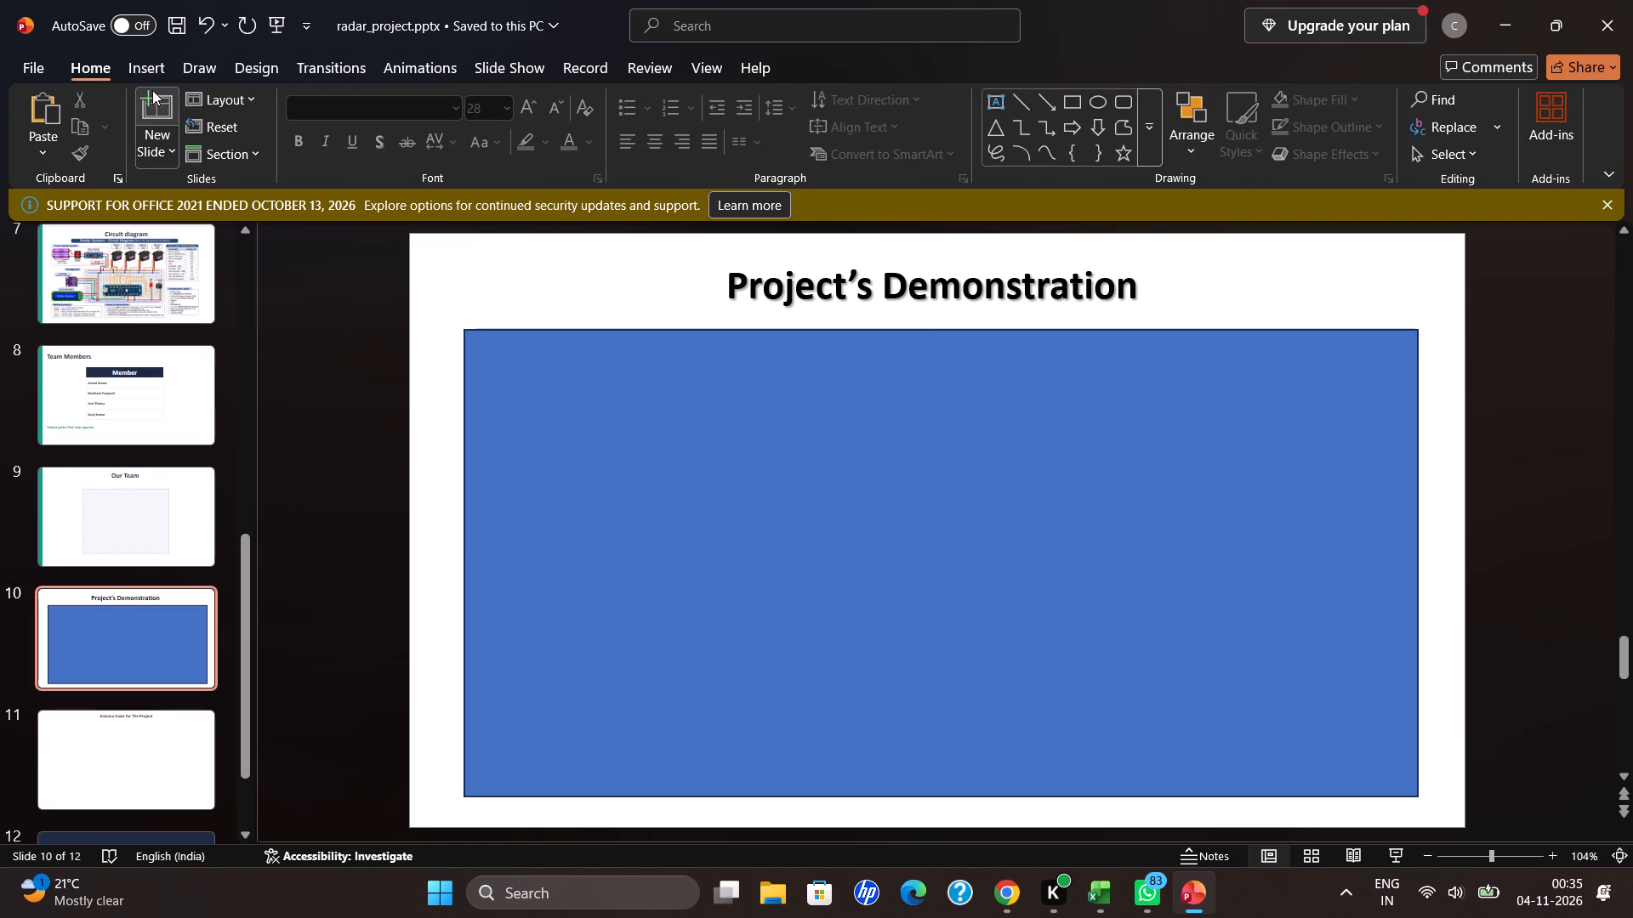
Insert the video "WhatsApp Video 2026-11-04 at 00.21.16.mp4" from the device's Desktop folder onto slide 10.
click(139, 65)
click(1271, 131)
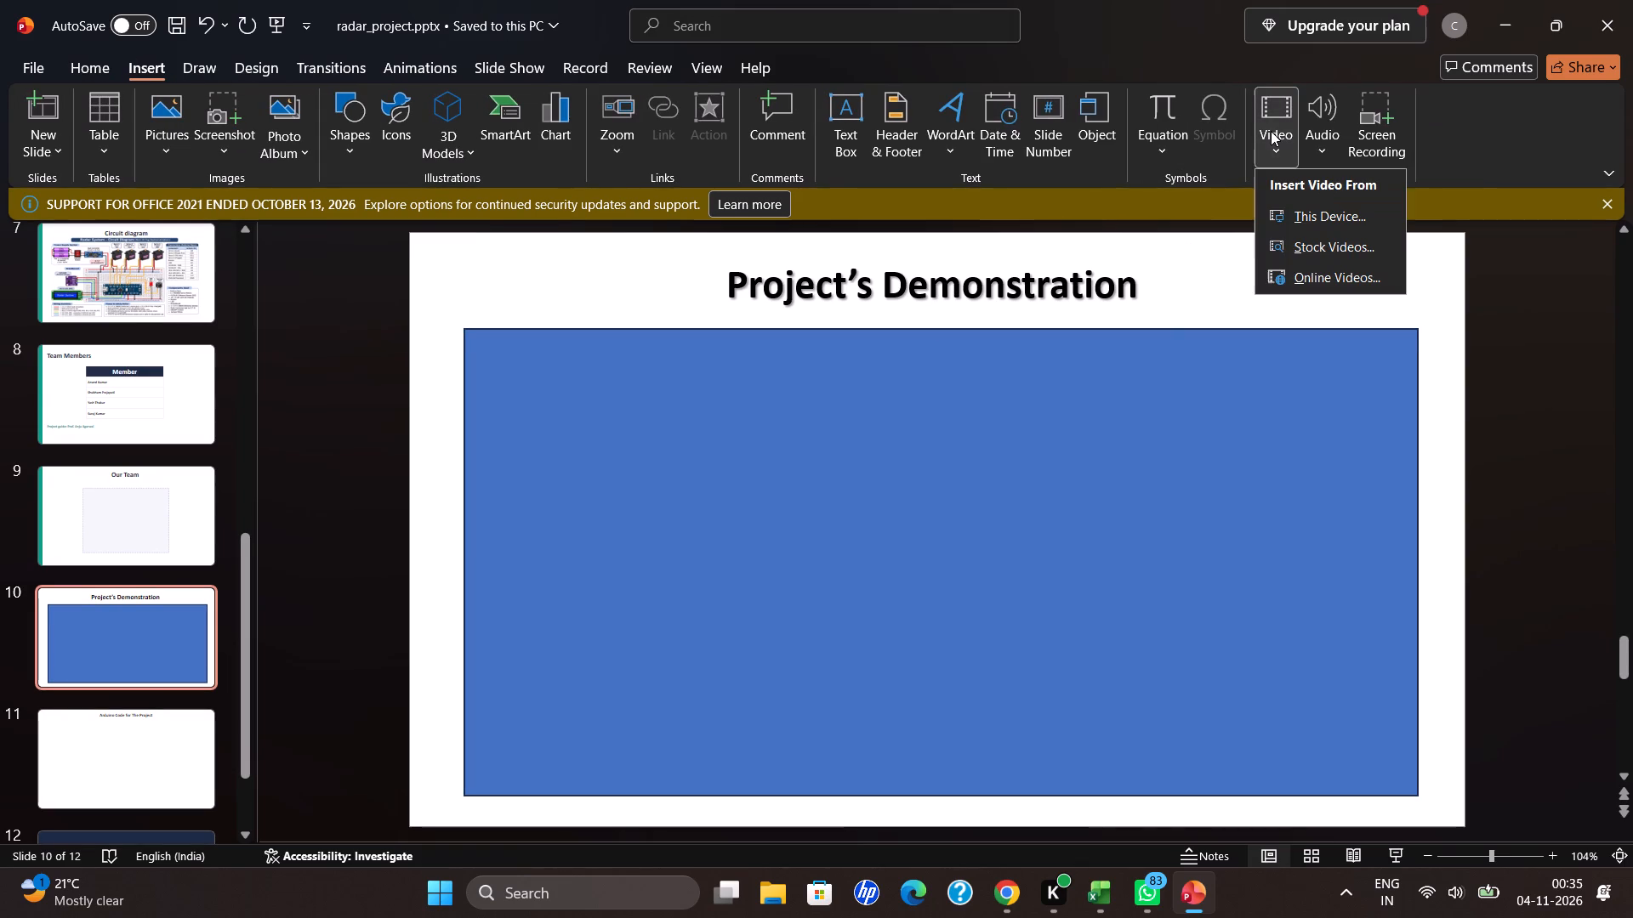
click(1303, 209)
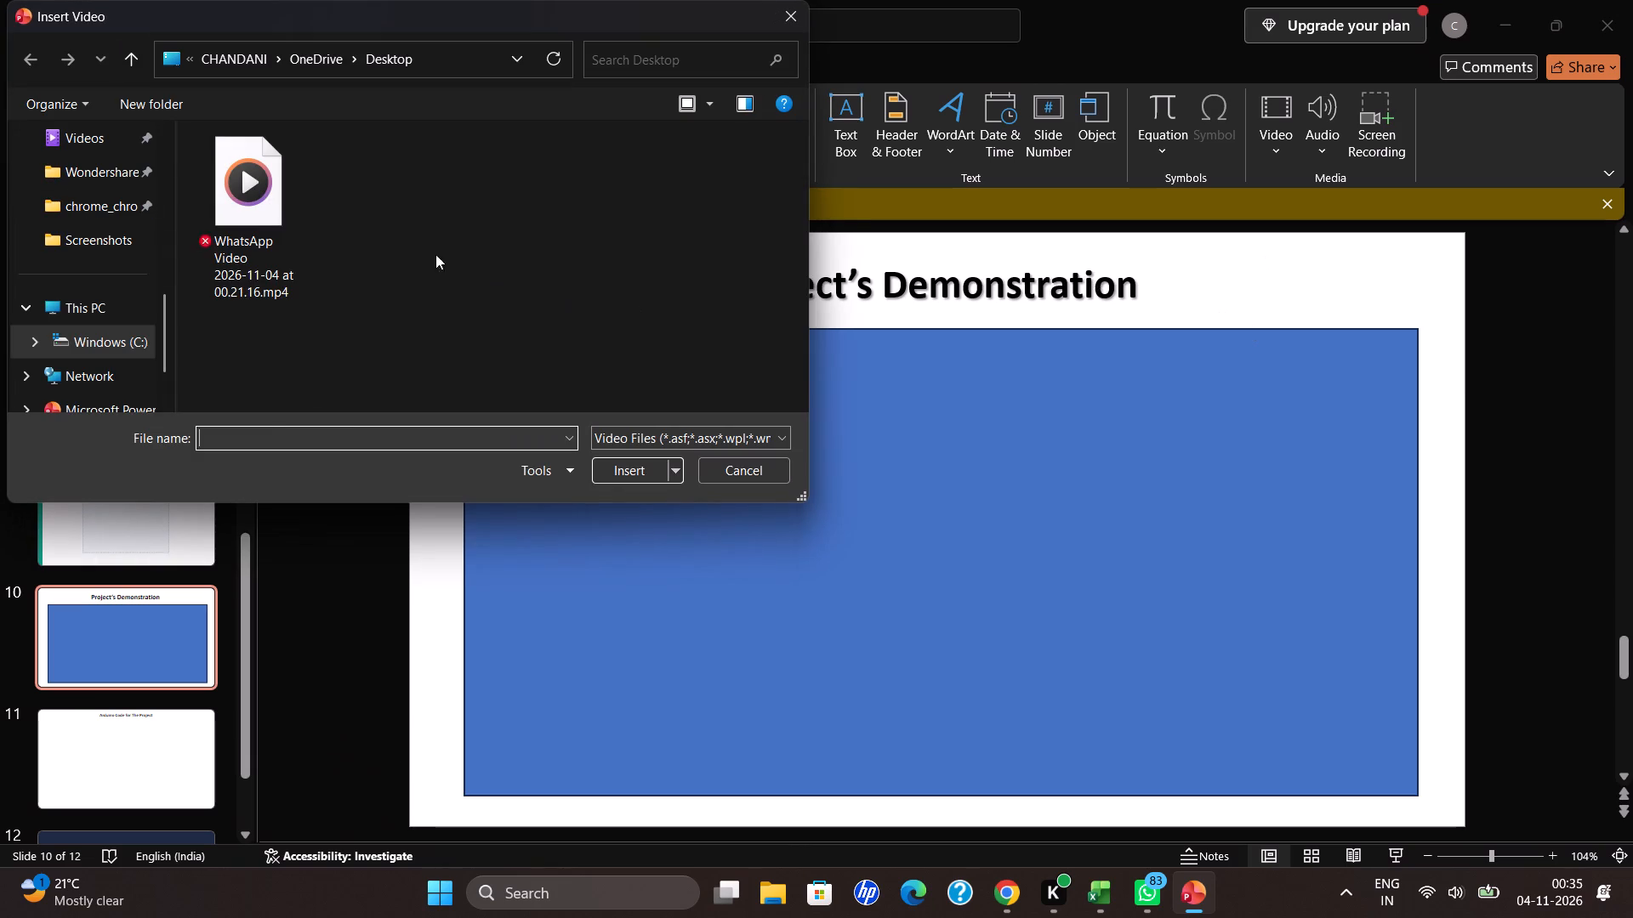
click(239, 184)
click(614, 465)
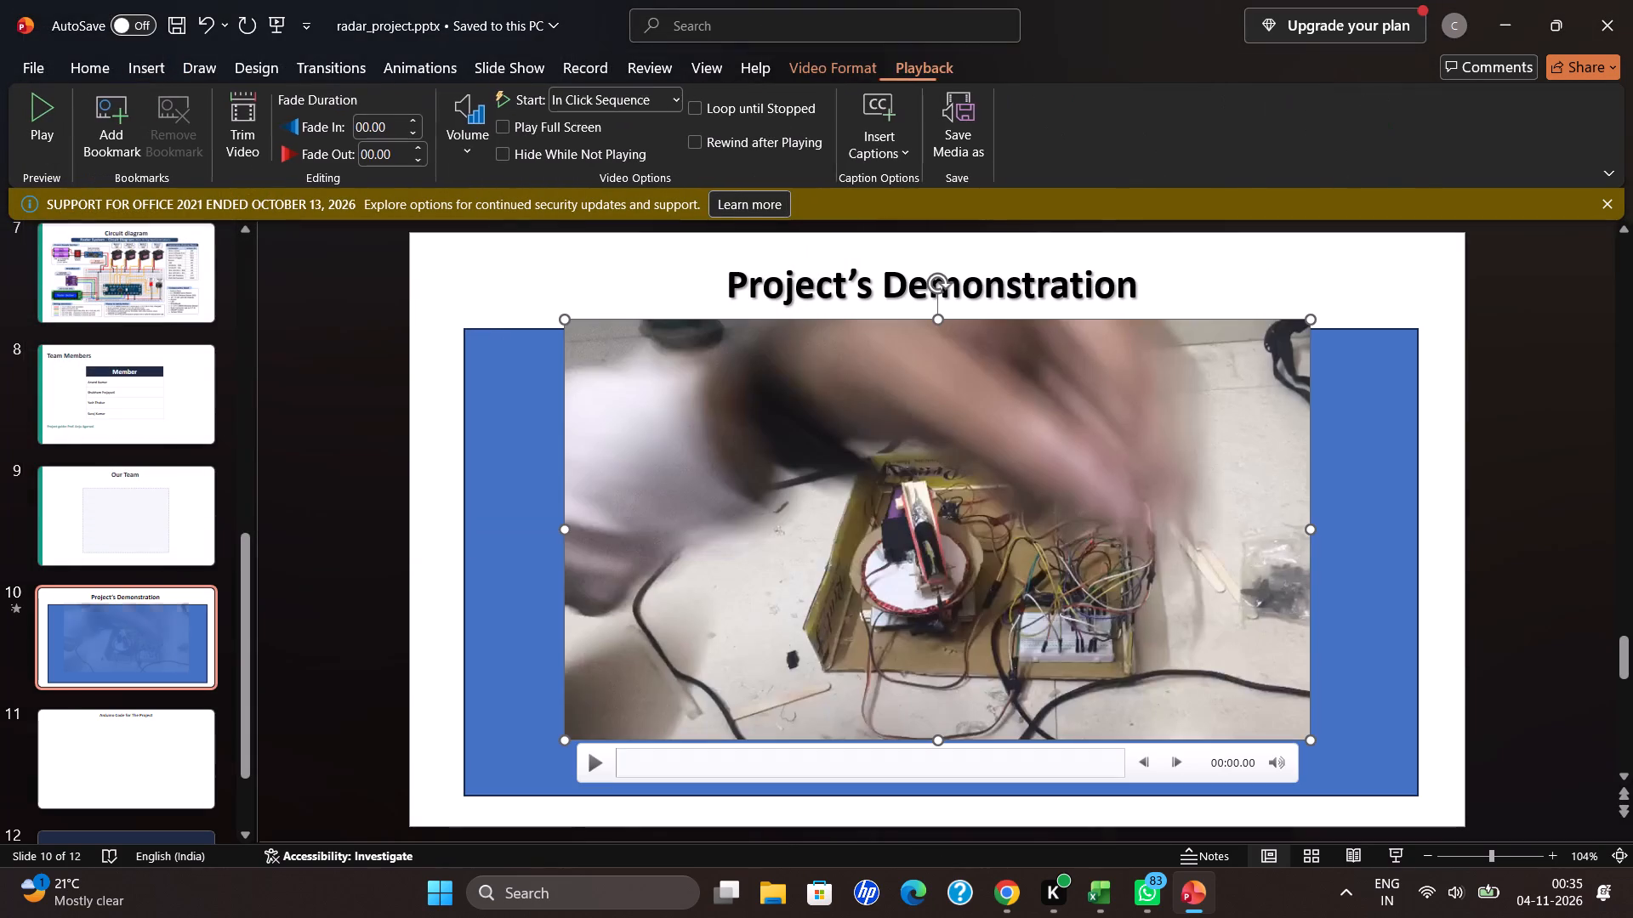
Resize the video on all four sides to nearly fill the blue rectangle, leaving a thin border around it.
drag(939, 321, 941, 337)
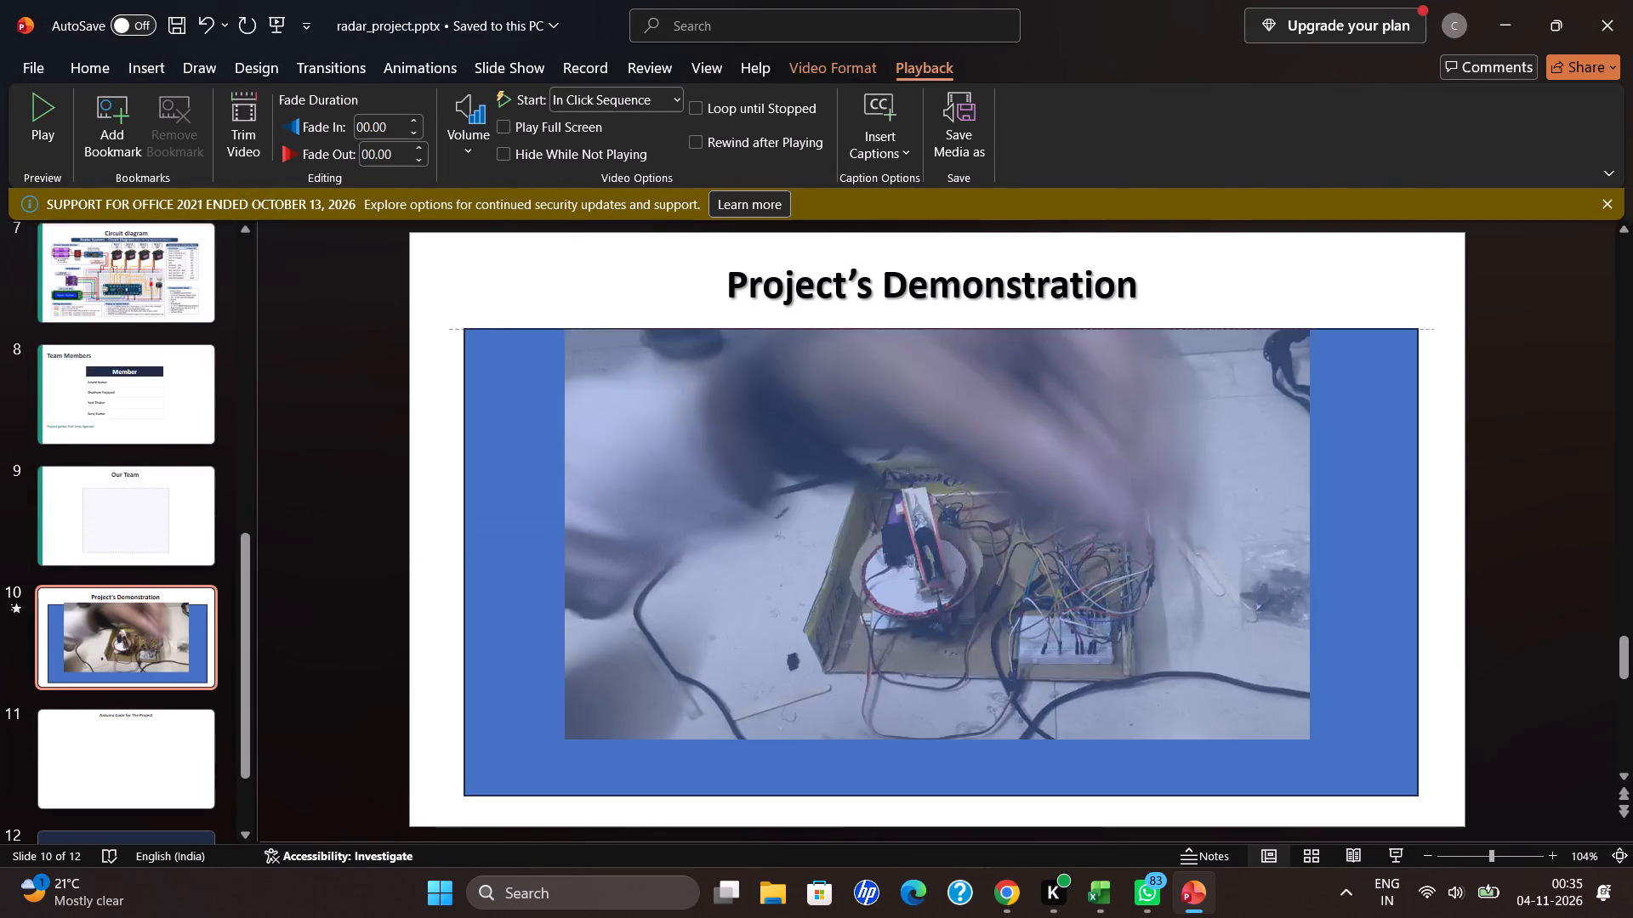
drag(941, 337, 937, 359)
drag(564, 550, 534, 551)
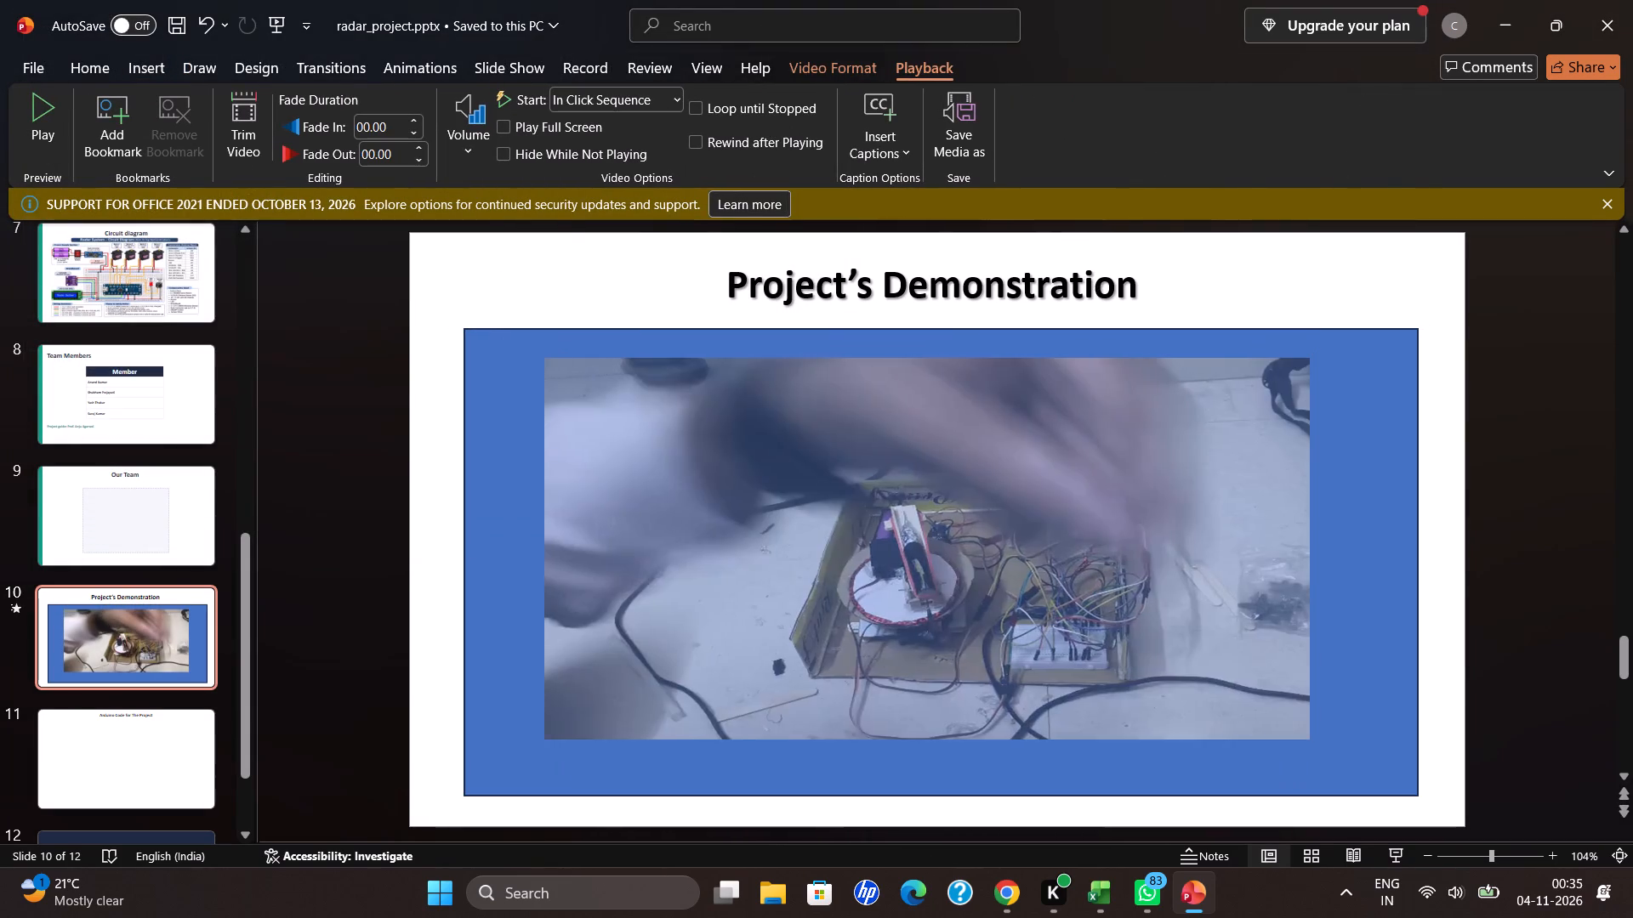
drag(534, 551, 486, 557)
drag(900, 737, 900, 739)
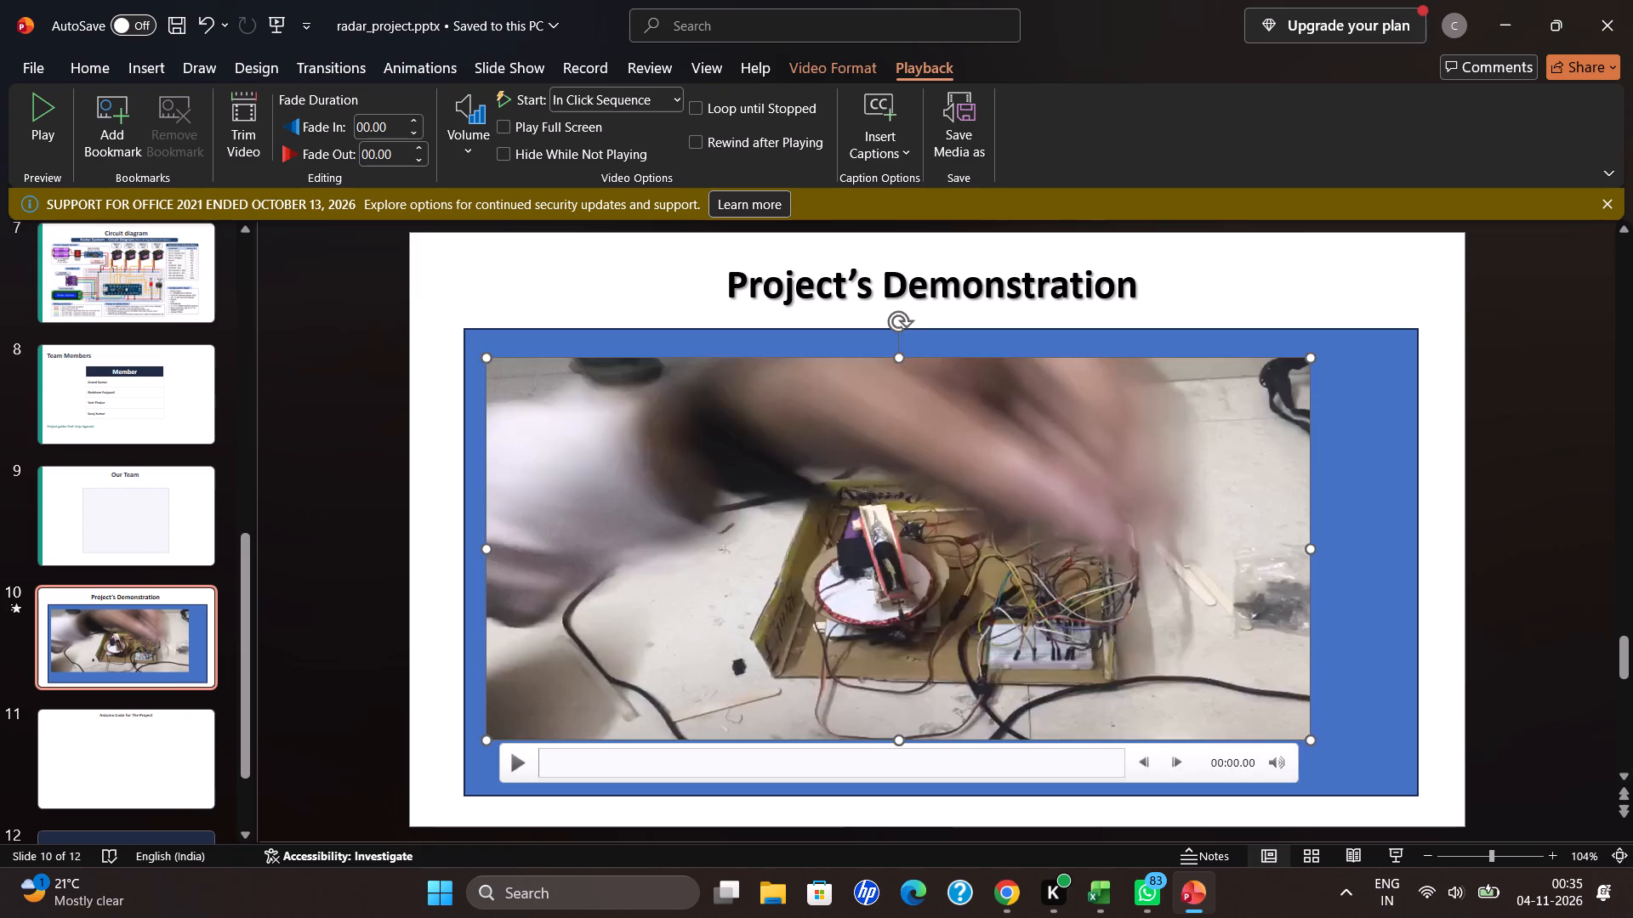
drag(900, 739, 911, 776)
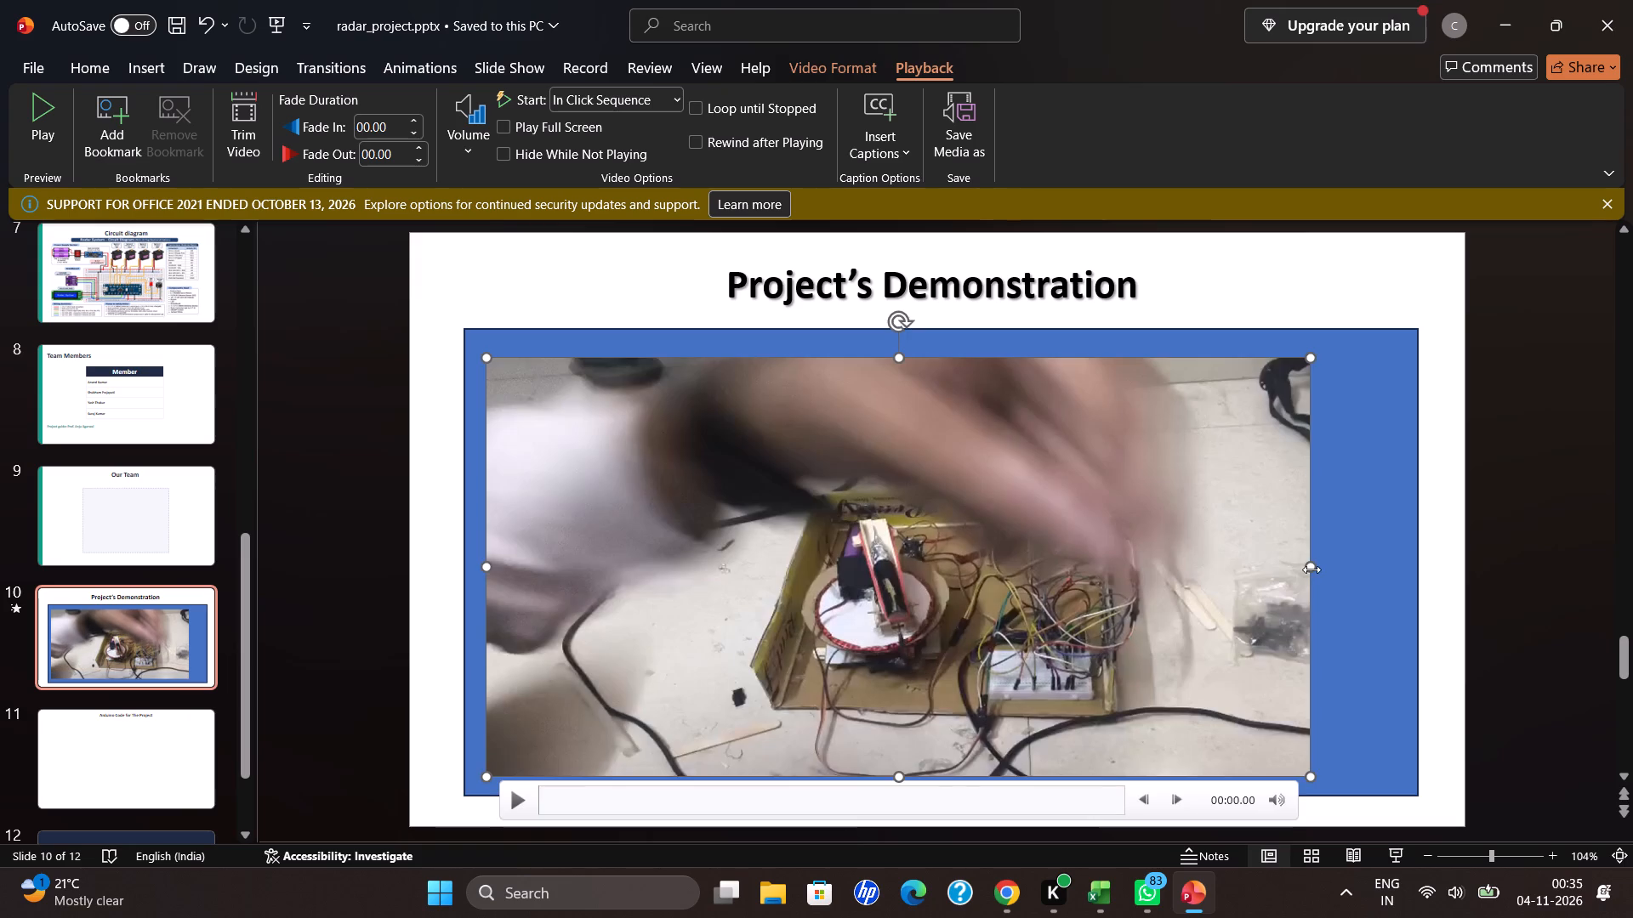
drag(1312, 569, 1407, 583)
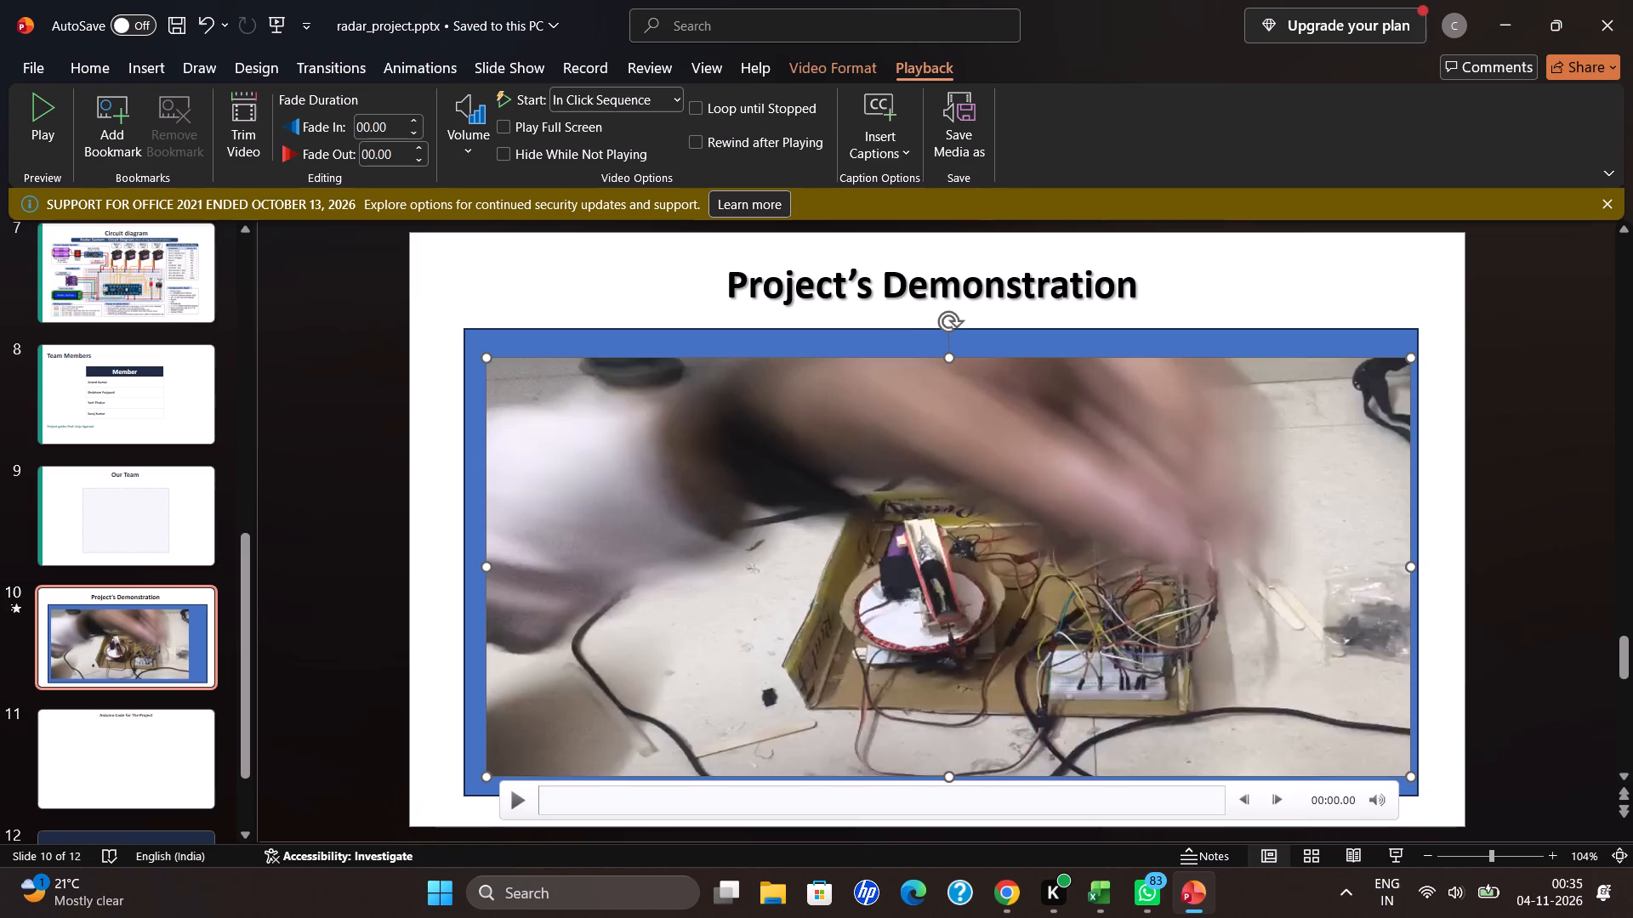
drag(949, 362, 947, 345)
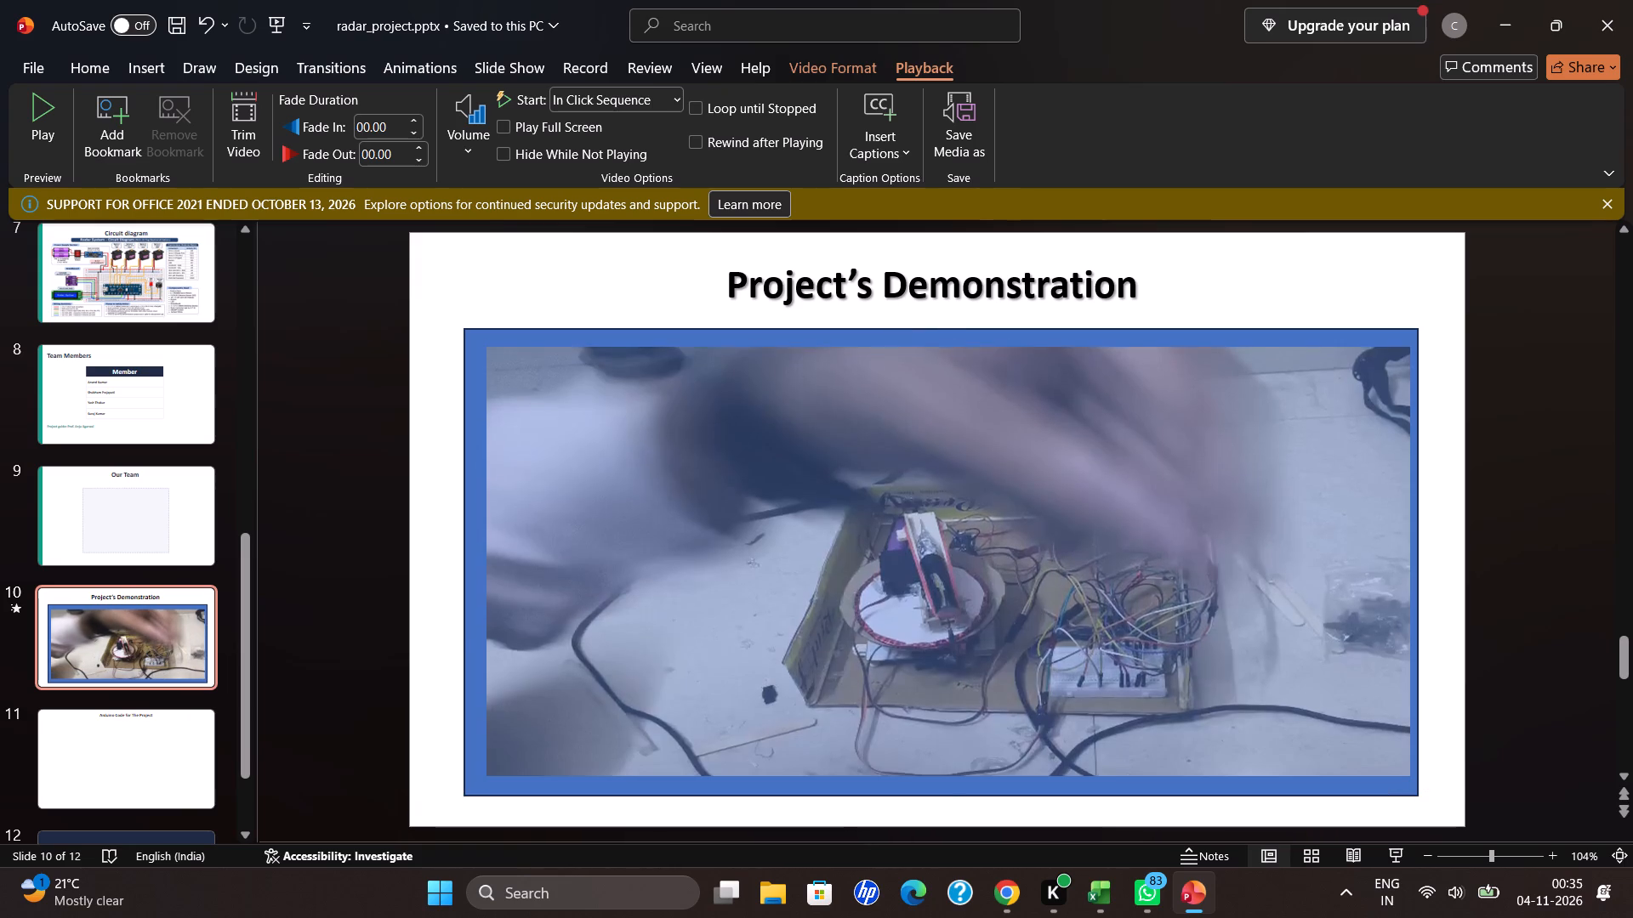
drag(947, 345, 945, 343)
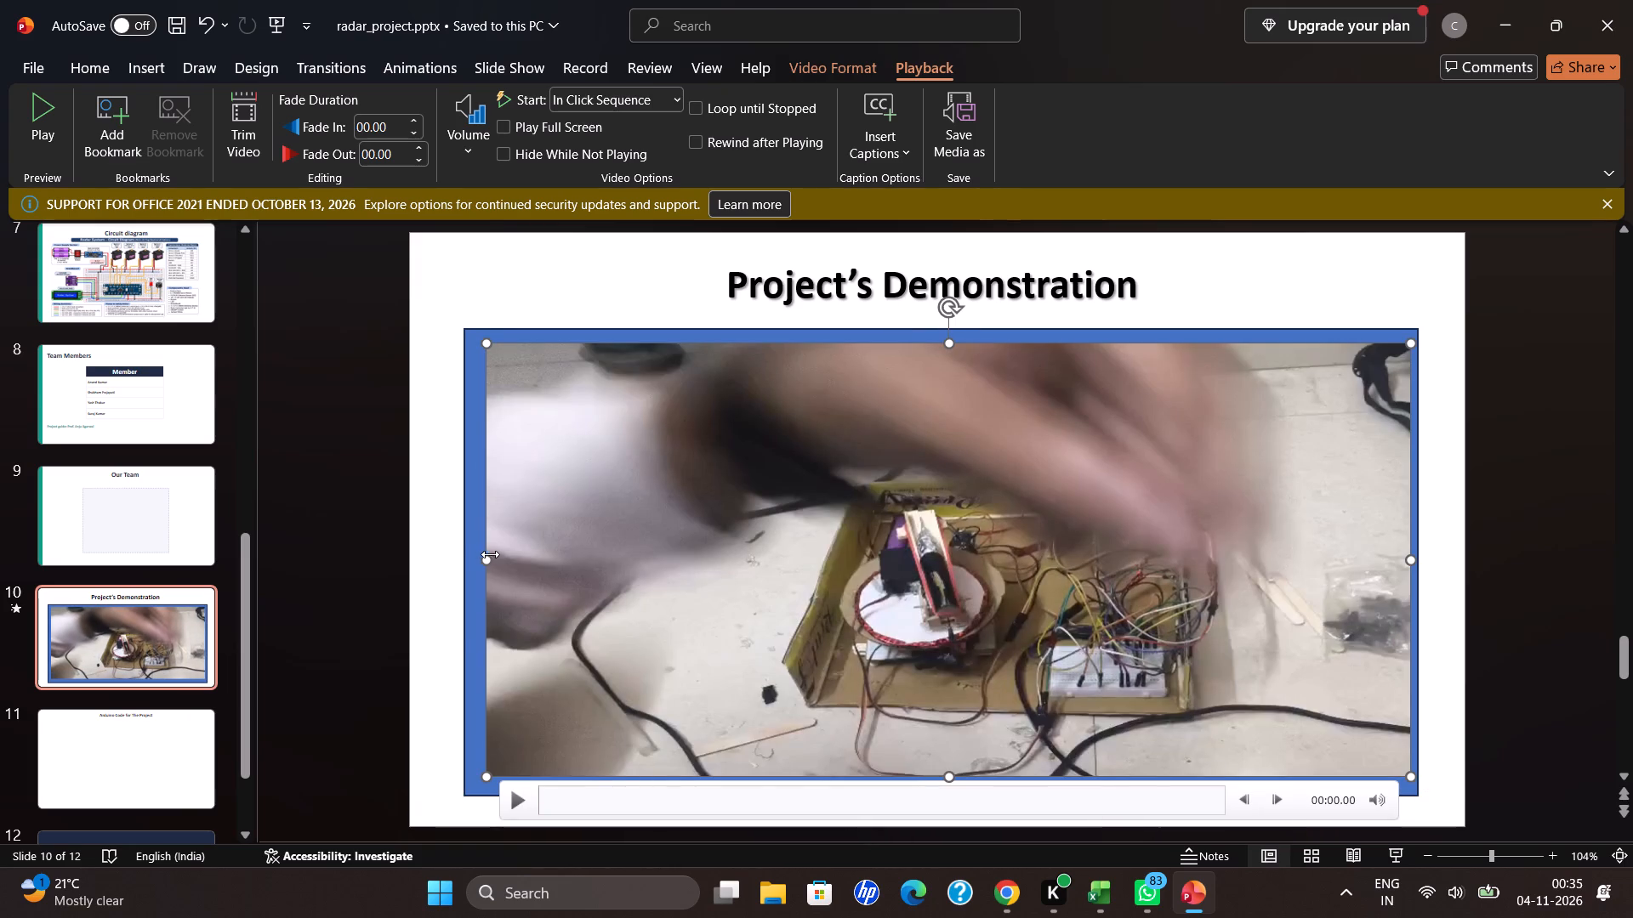
drag(488, 553, 475, 553)
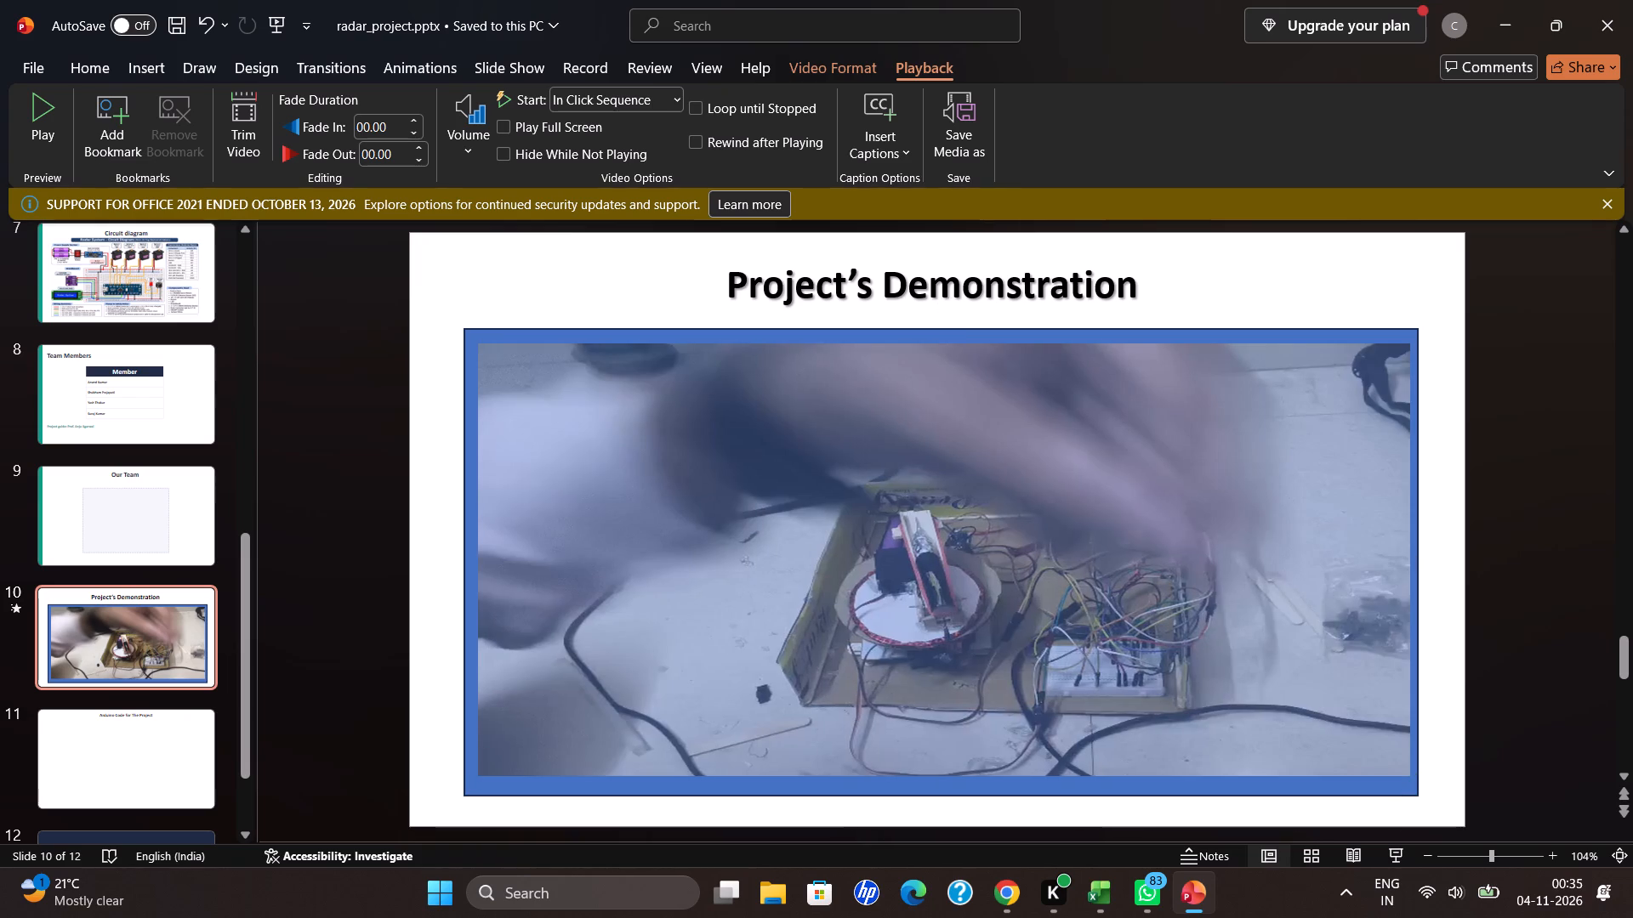
drag(475, 553, 470, 553)
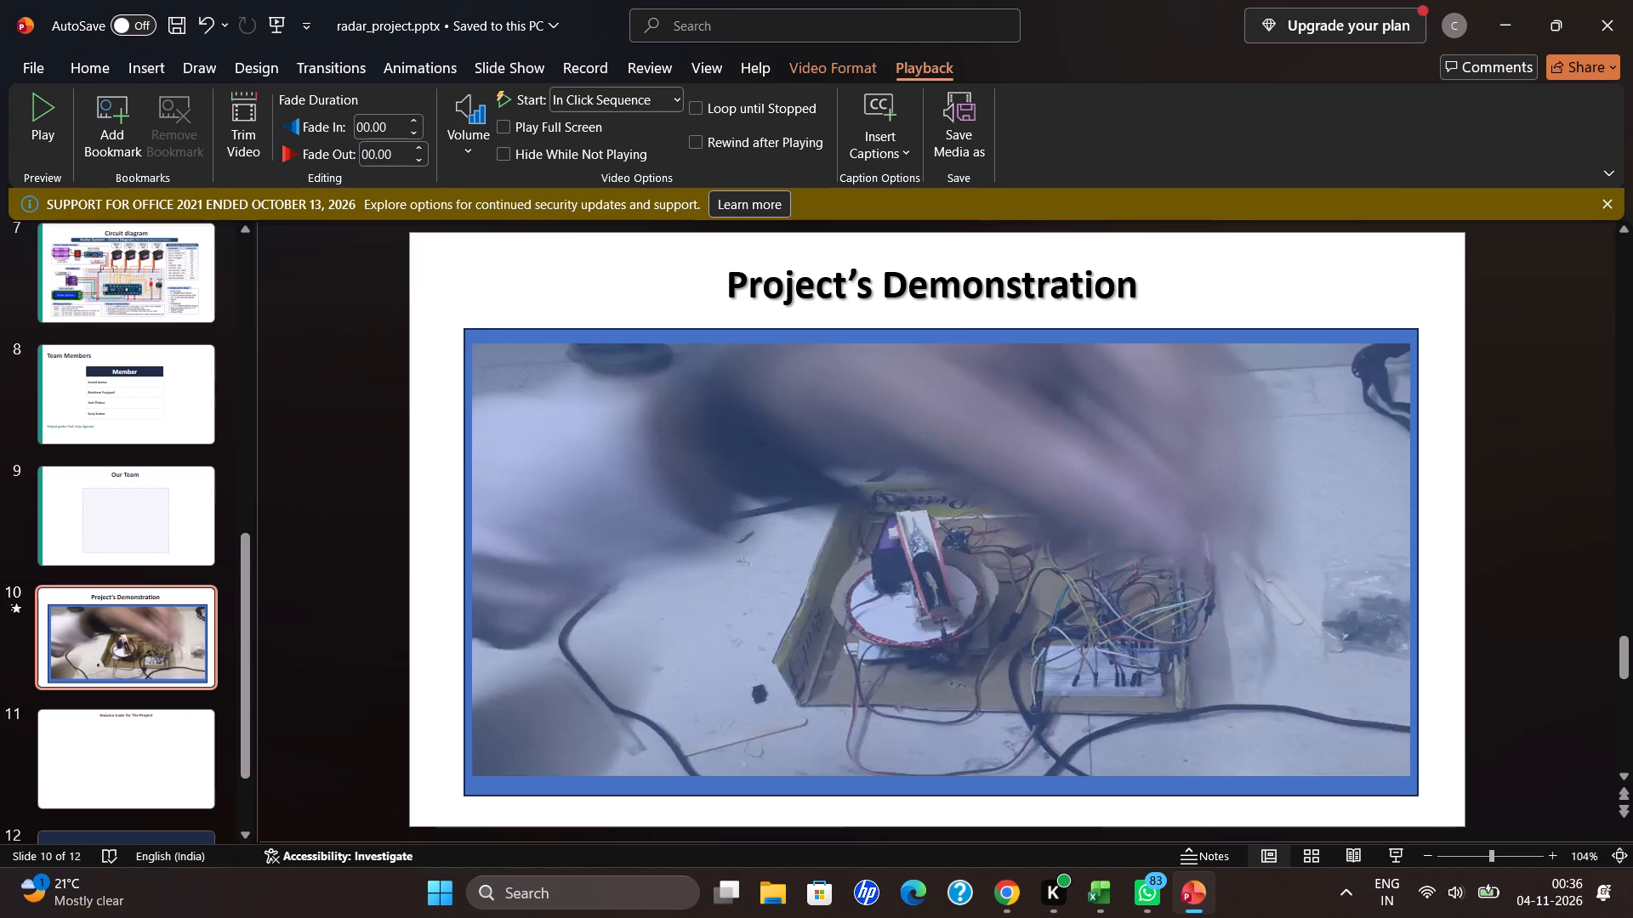
drag(470, 553, 469, 553)
click(1565, 402)
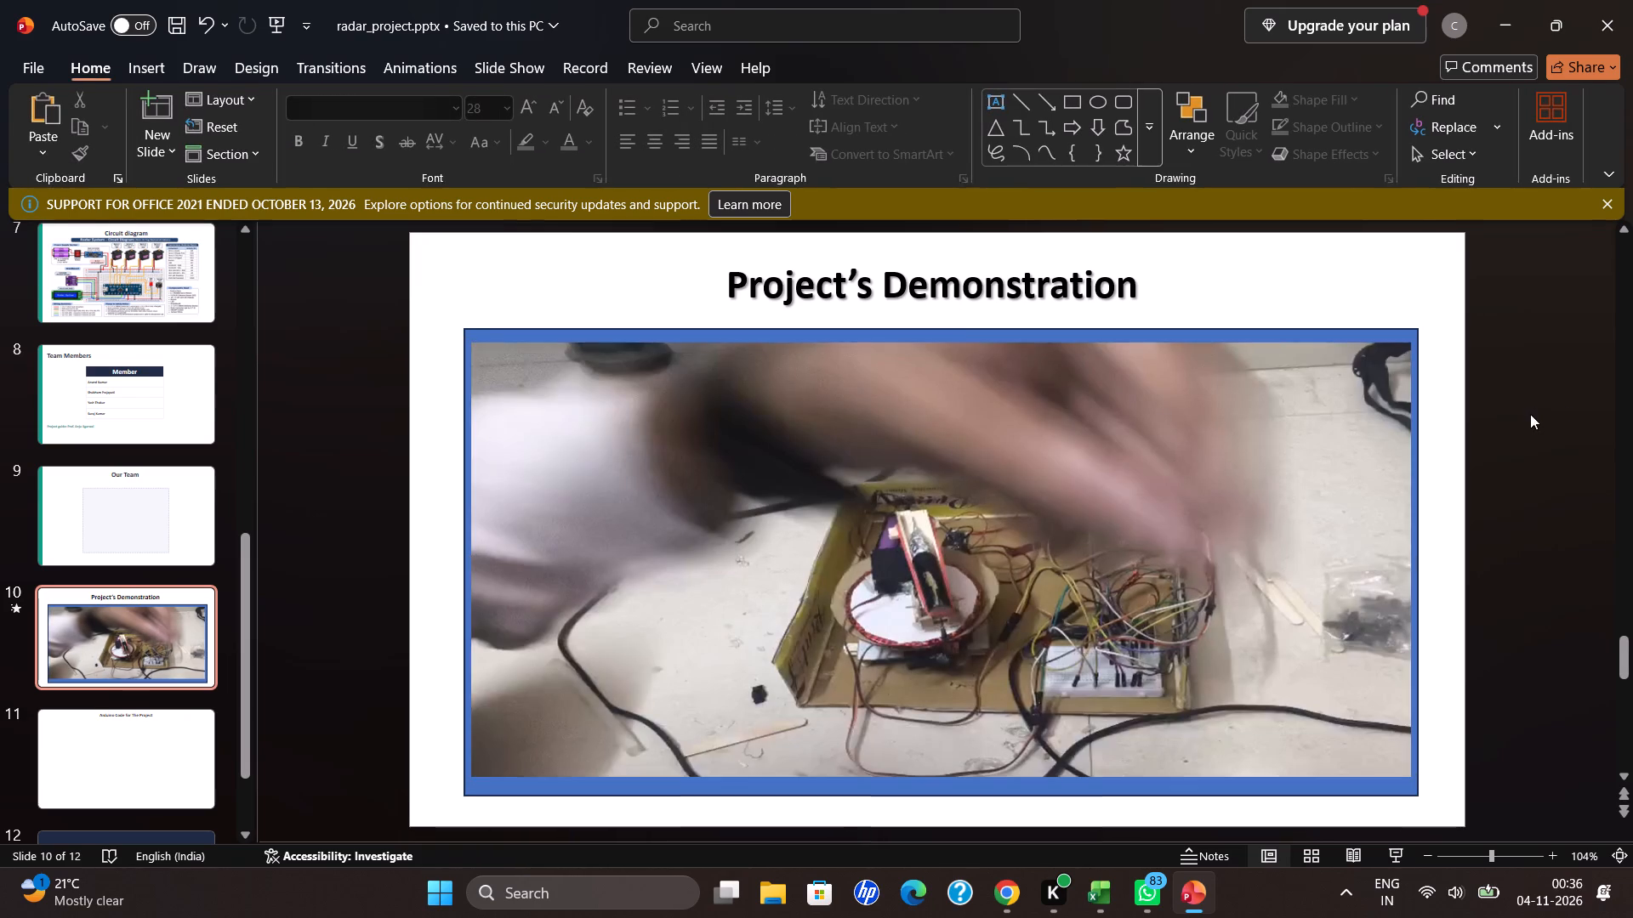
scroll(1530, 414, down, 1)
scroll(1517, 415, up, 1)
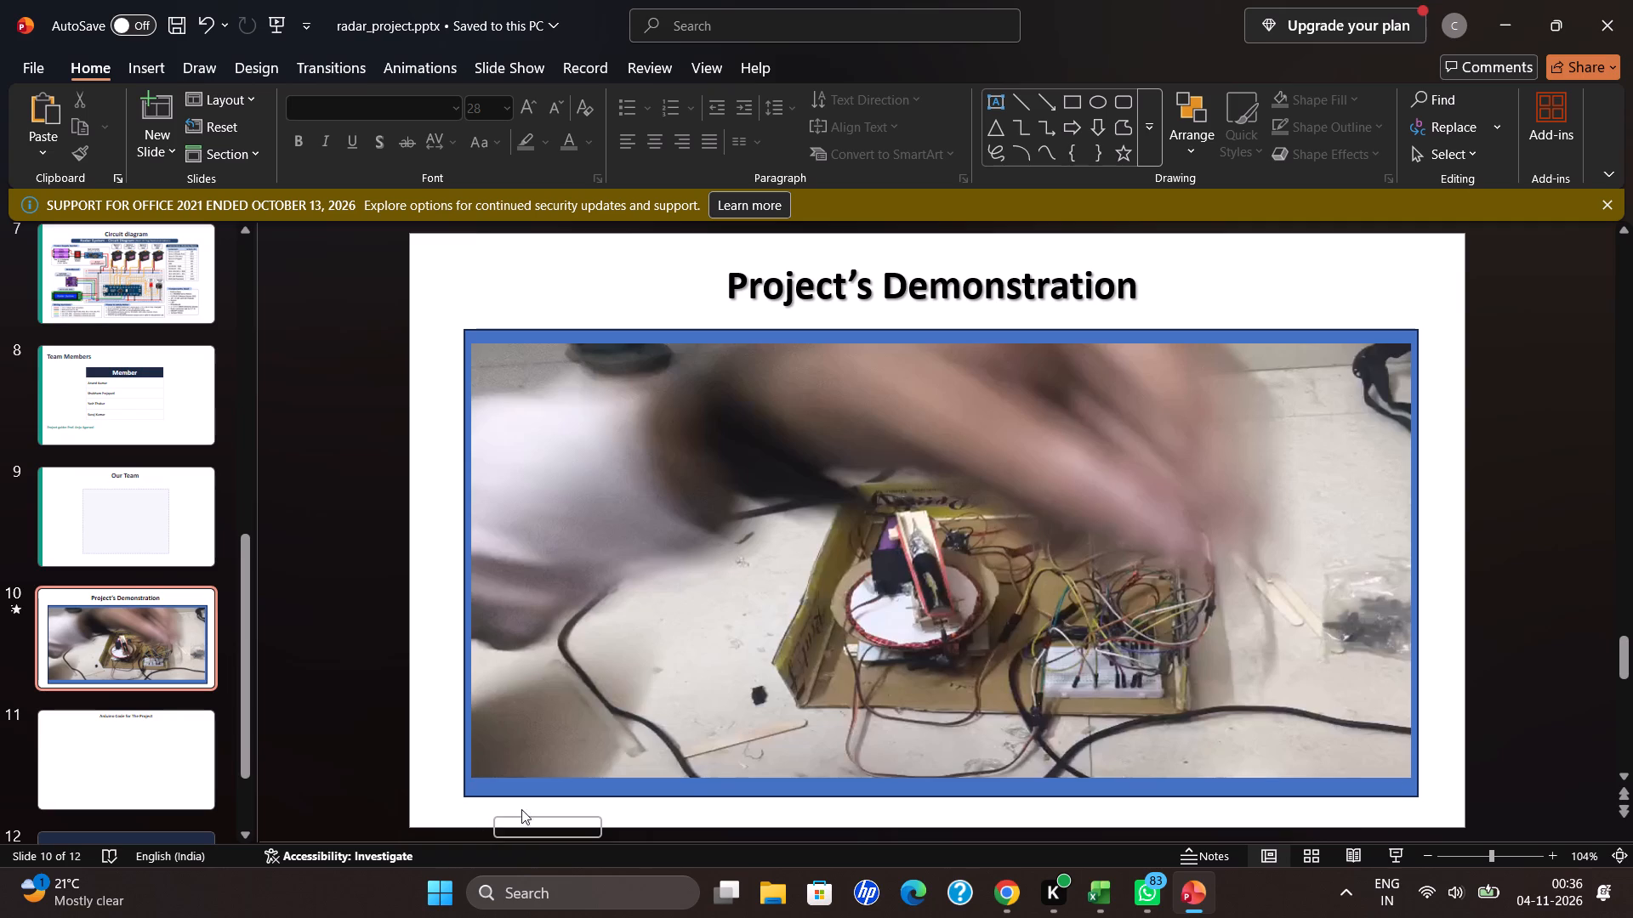
Play the demonstration video on slide 10 to check how it looks inside the blue frame.
click(594, 680)
click(499, 800)
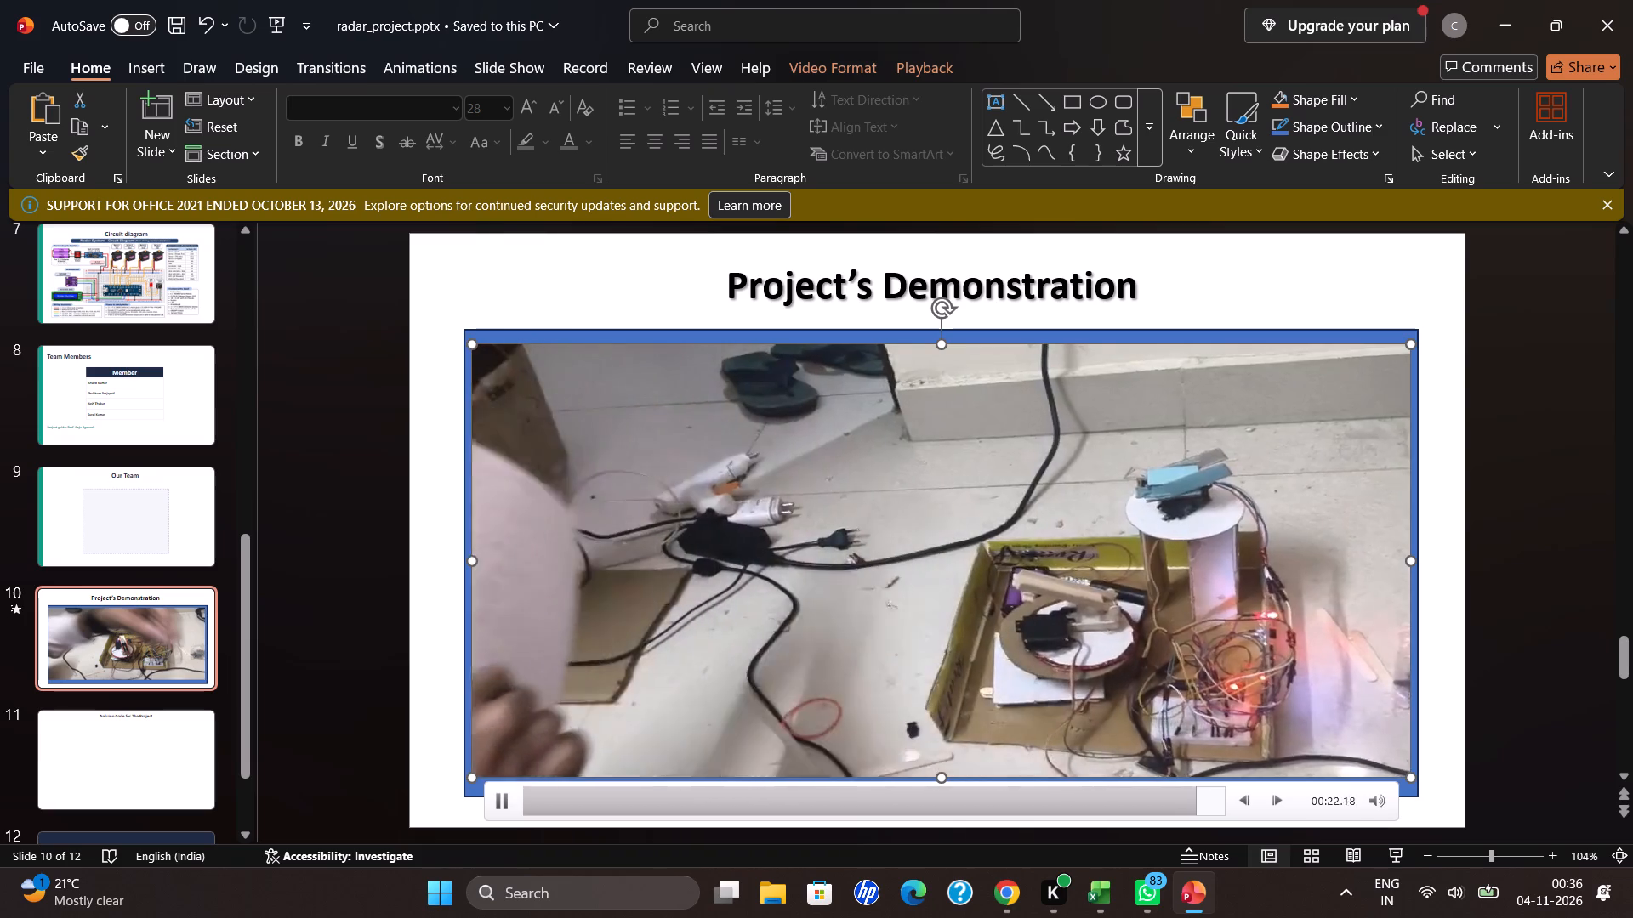
click(1542, 494)
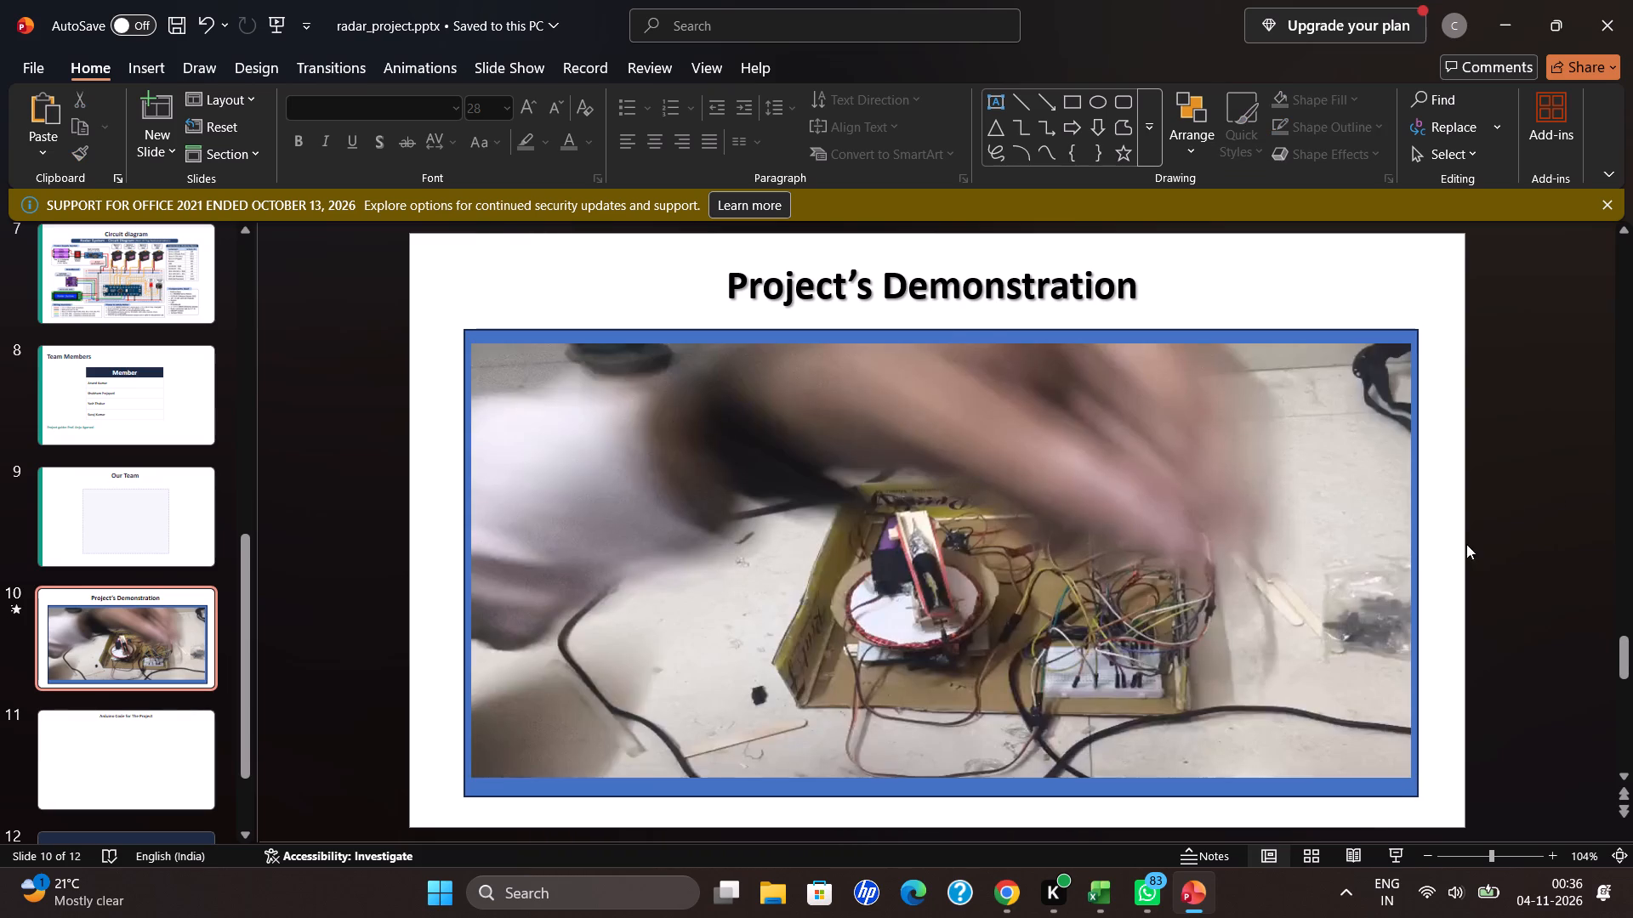
Move the "Team Members" slide up to position 3, directly after the Certificate slide.
scroll(139, 680, down, 1)
scroll(155, 677, up, 1)
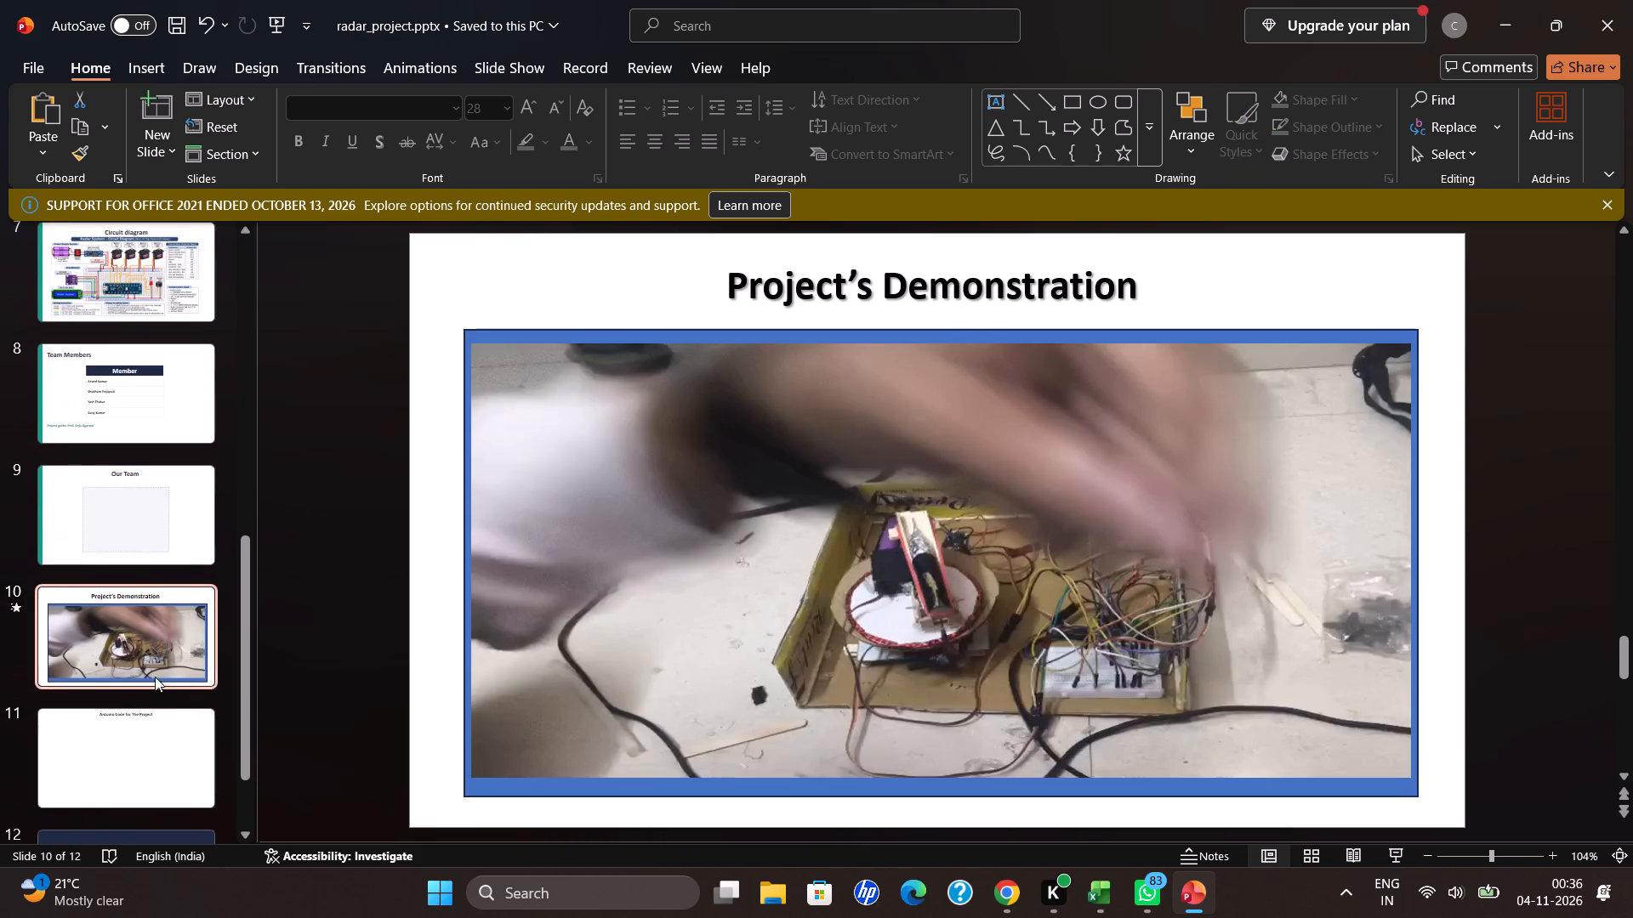
scroll(155, 677, up, 3)
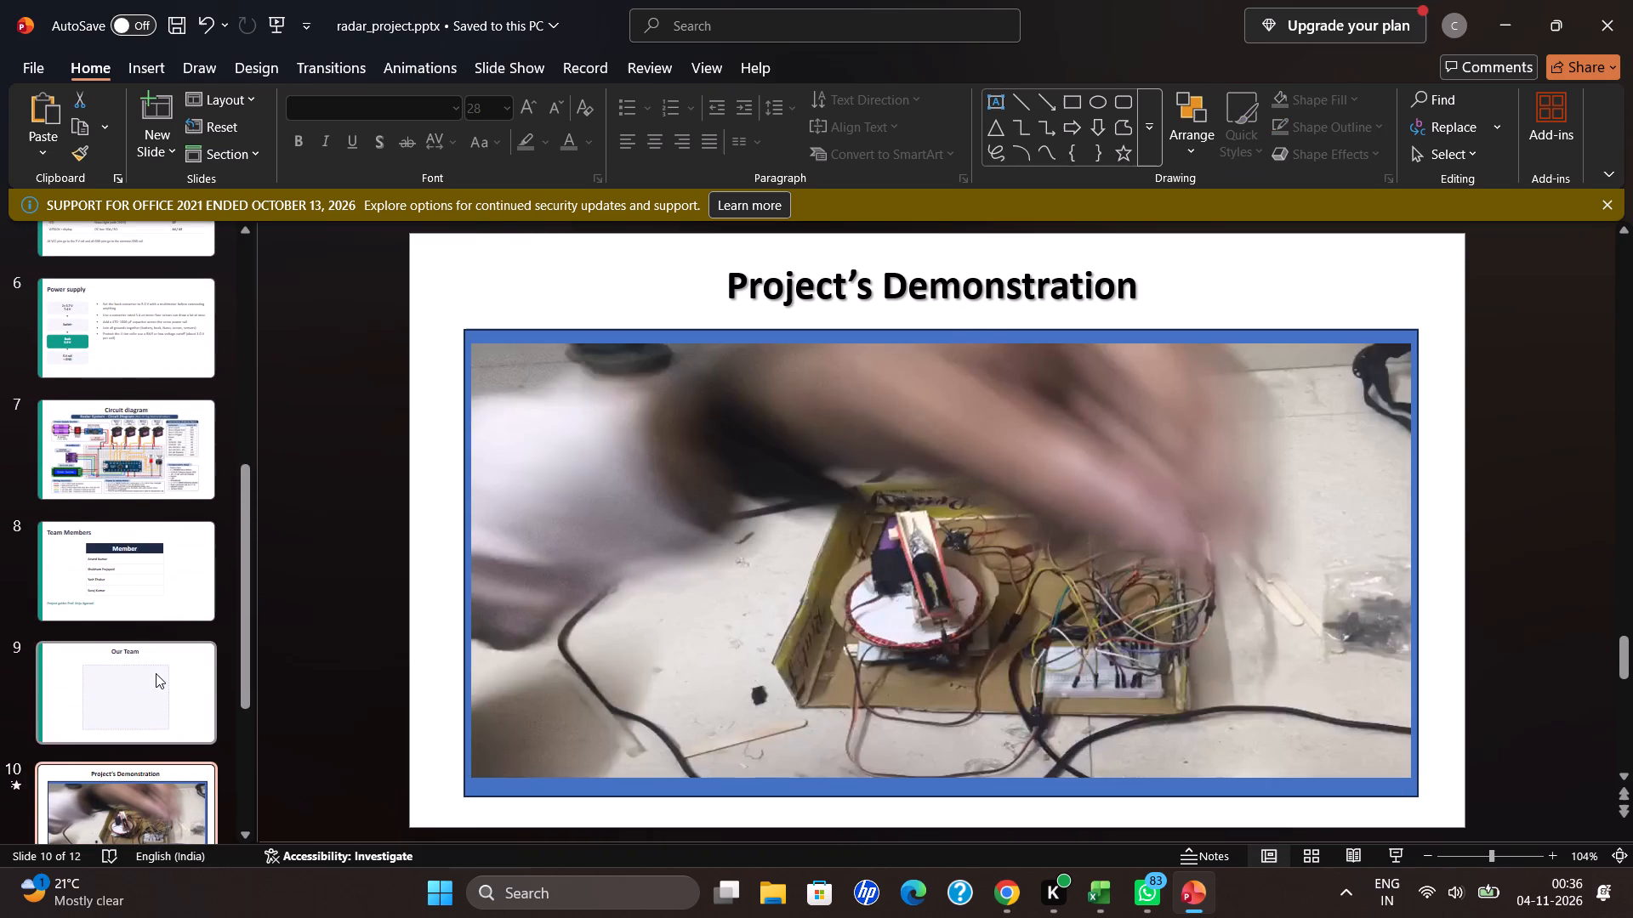
scroll(156, 673, up, 2)
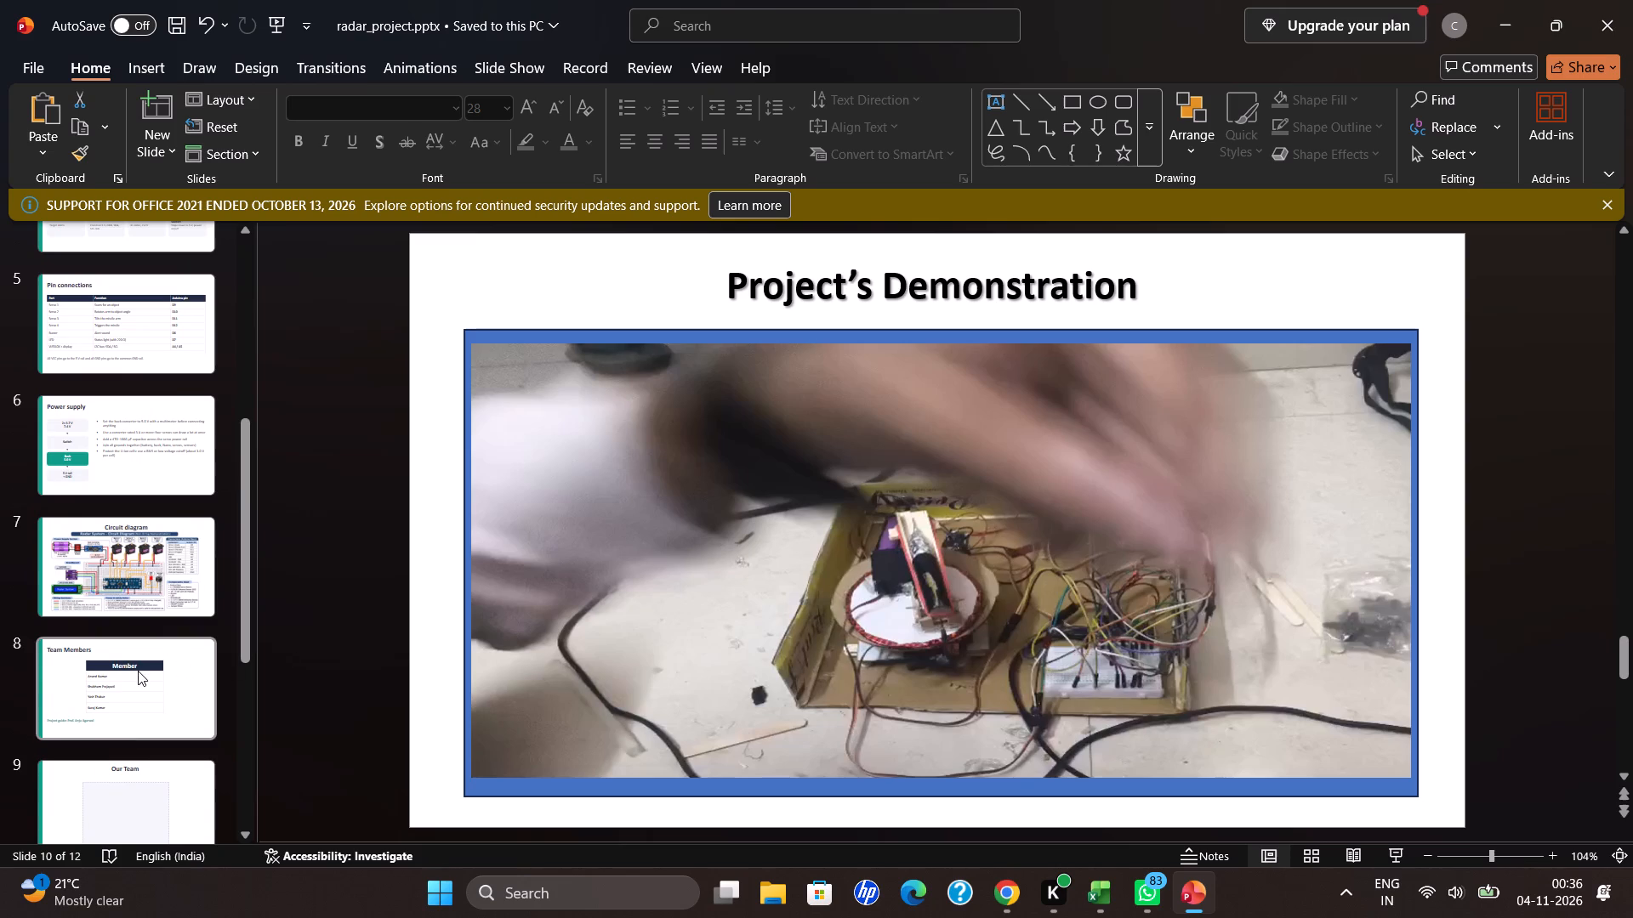
drag(138, 671, 135, 615)
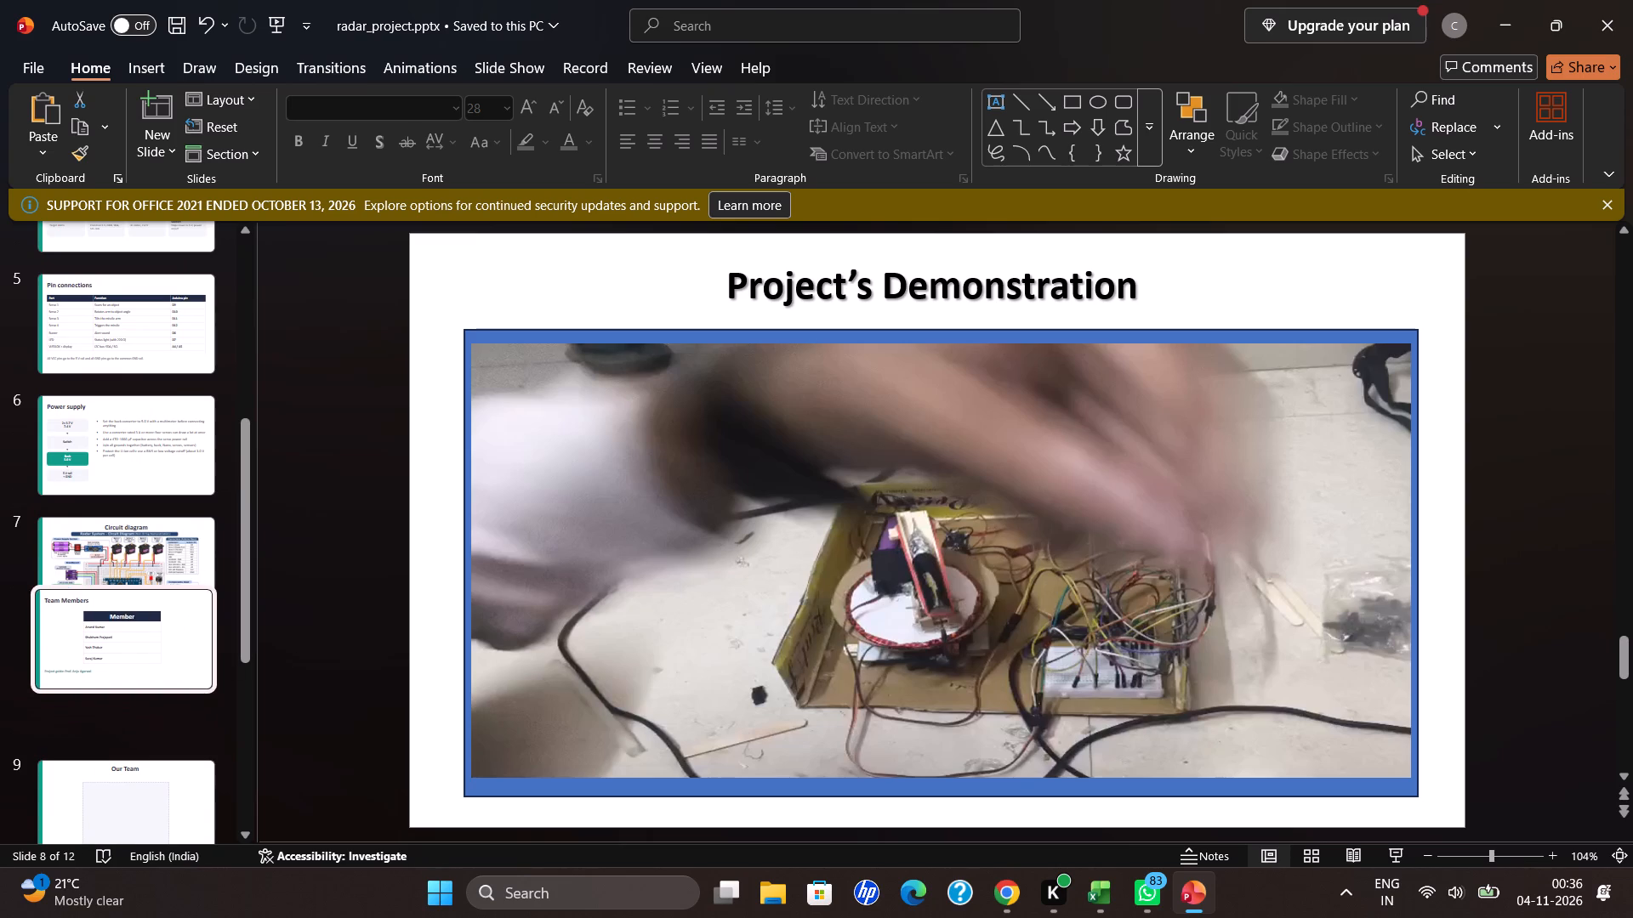
drag(135, 615, 145, 202)
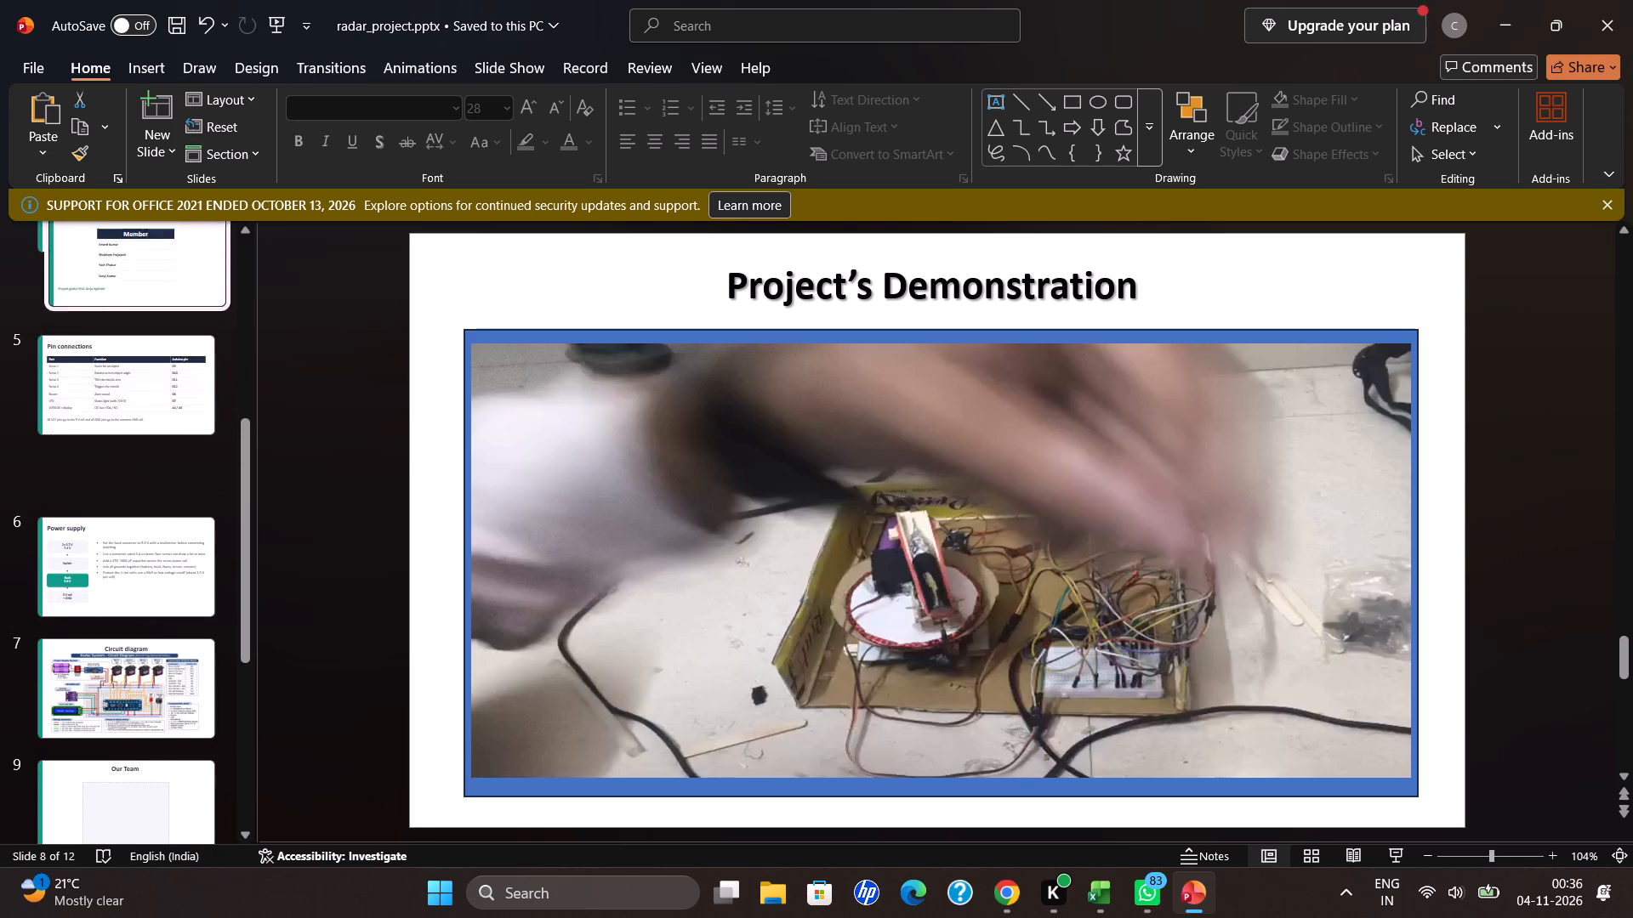
drag(145, 202, 184, 651)
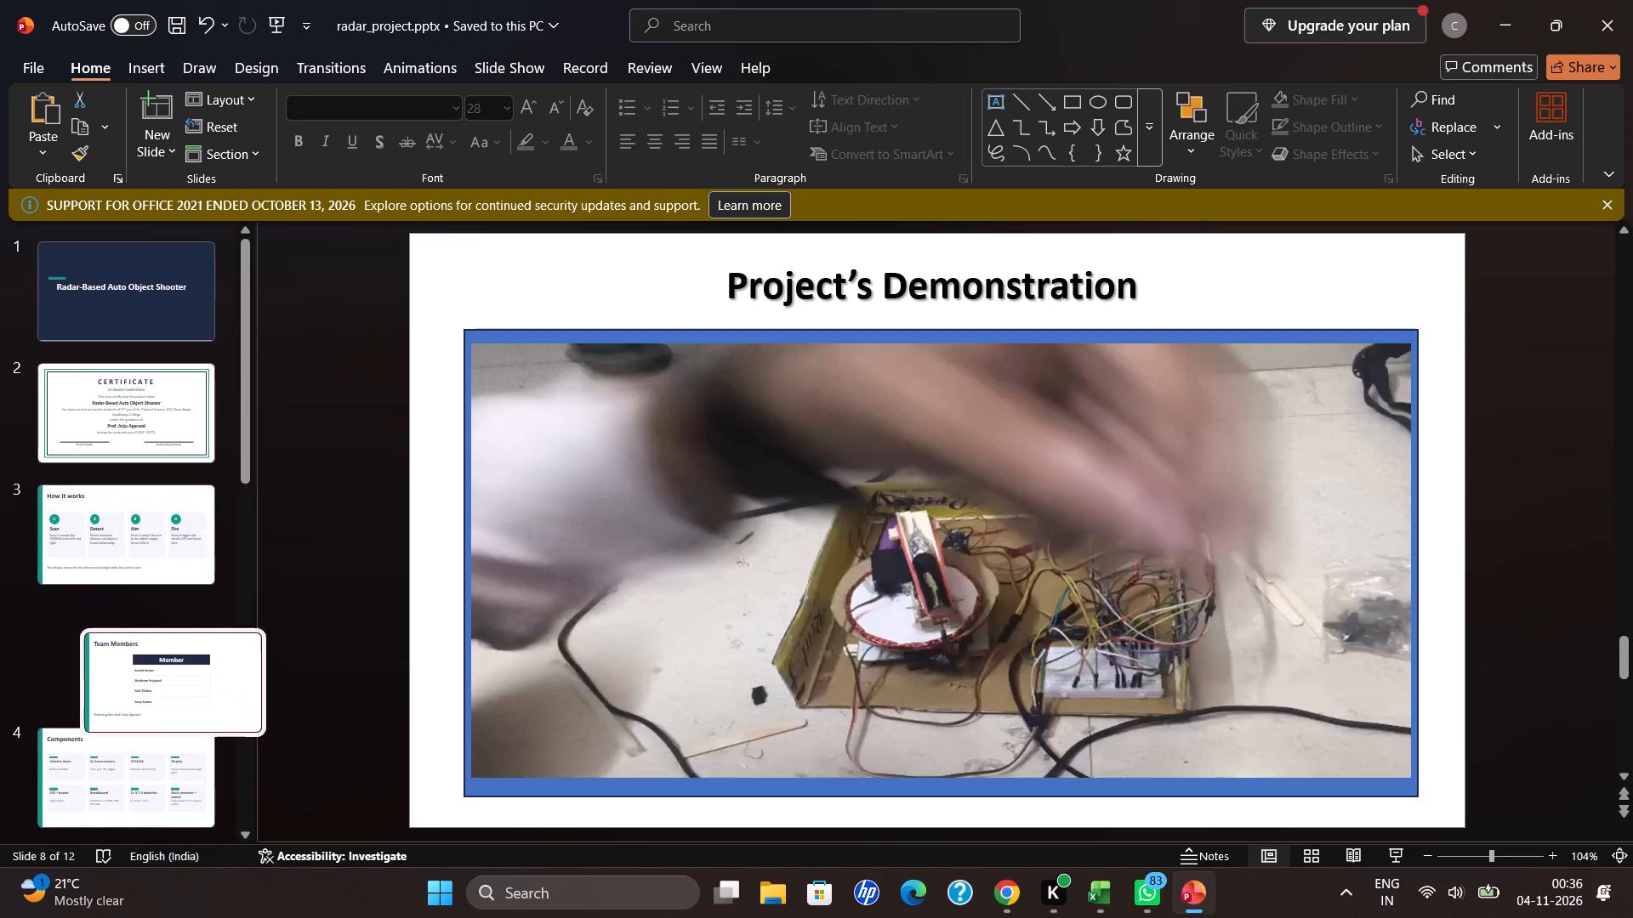
drag(184, 651, 128, 517)
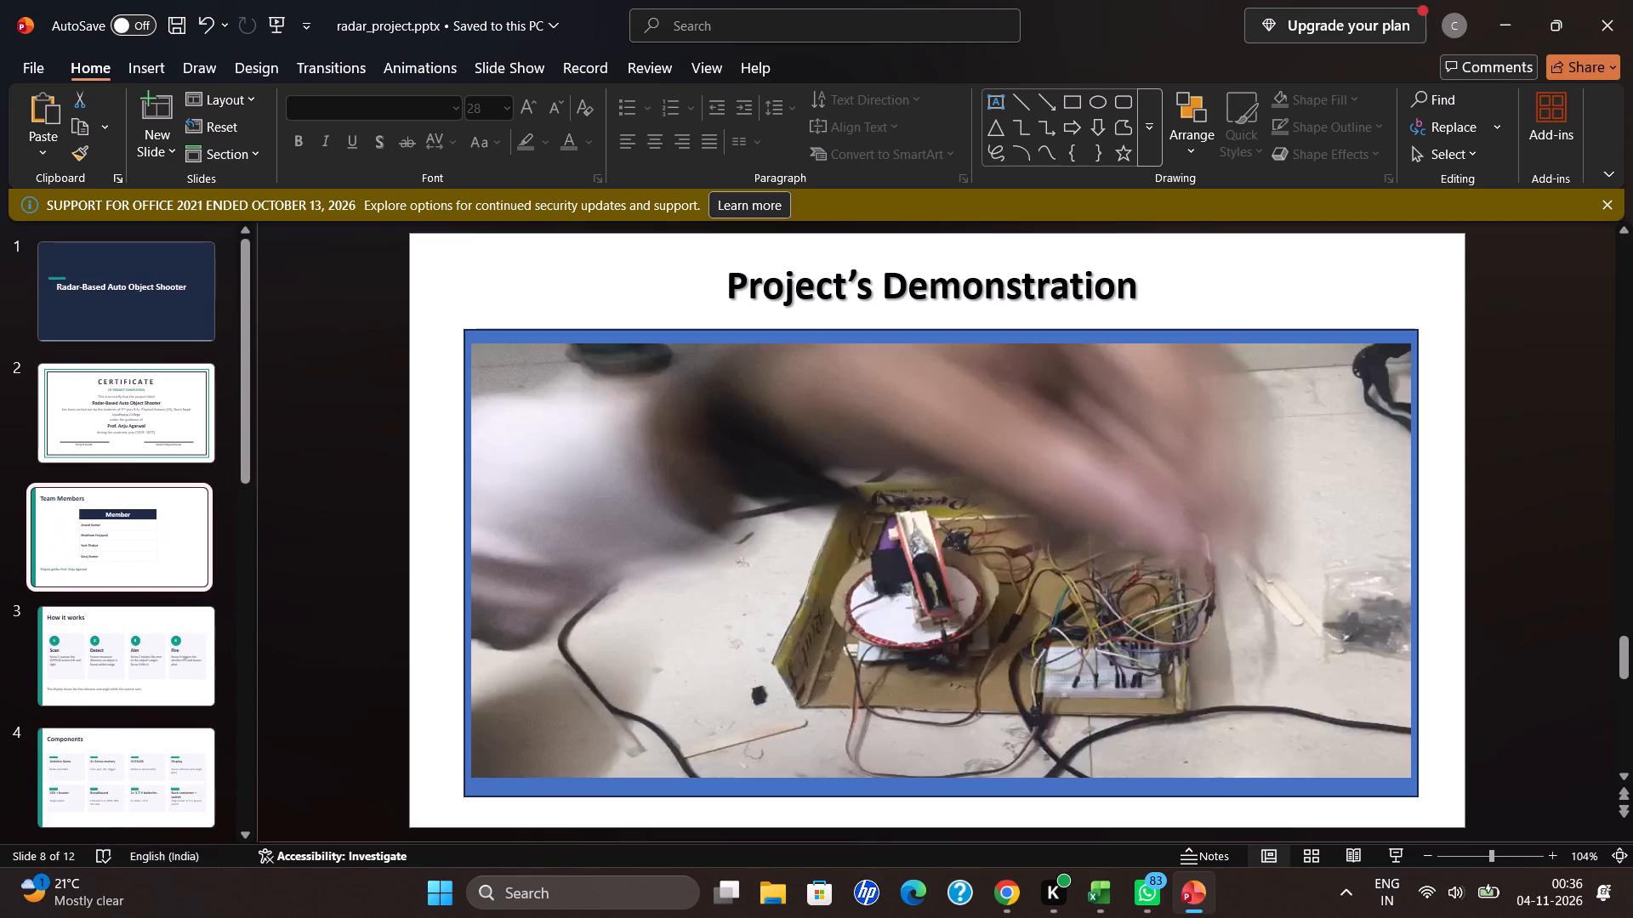
drag(128, 517, 136, 508)
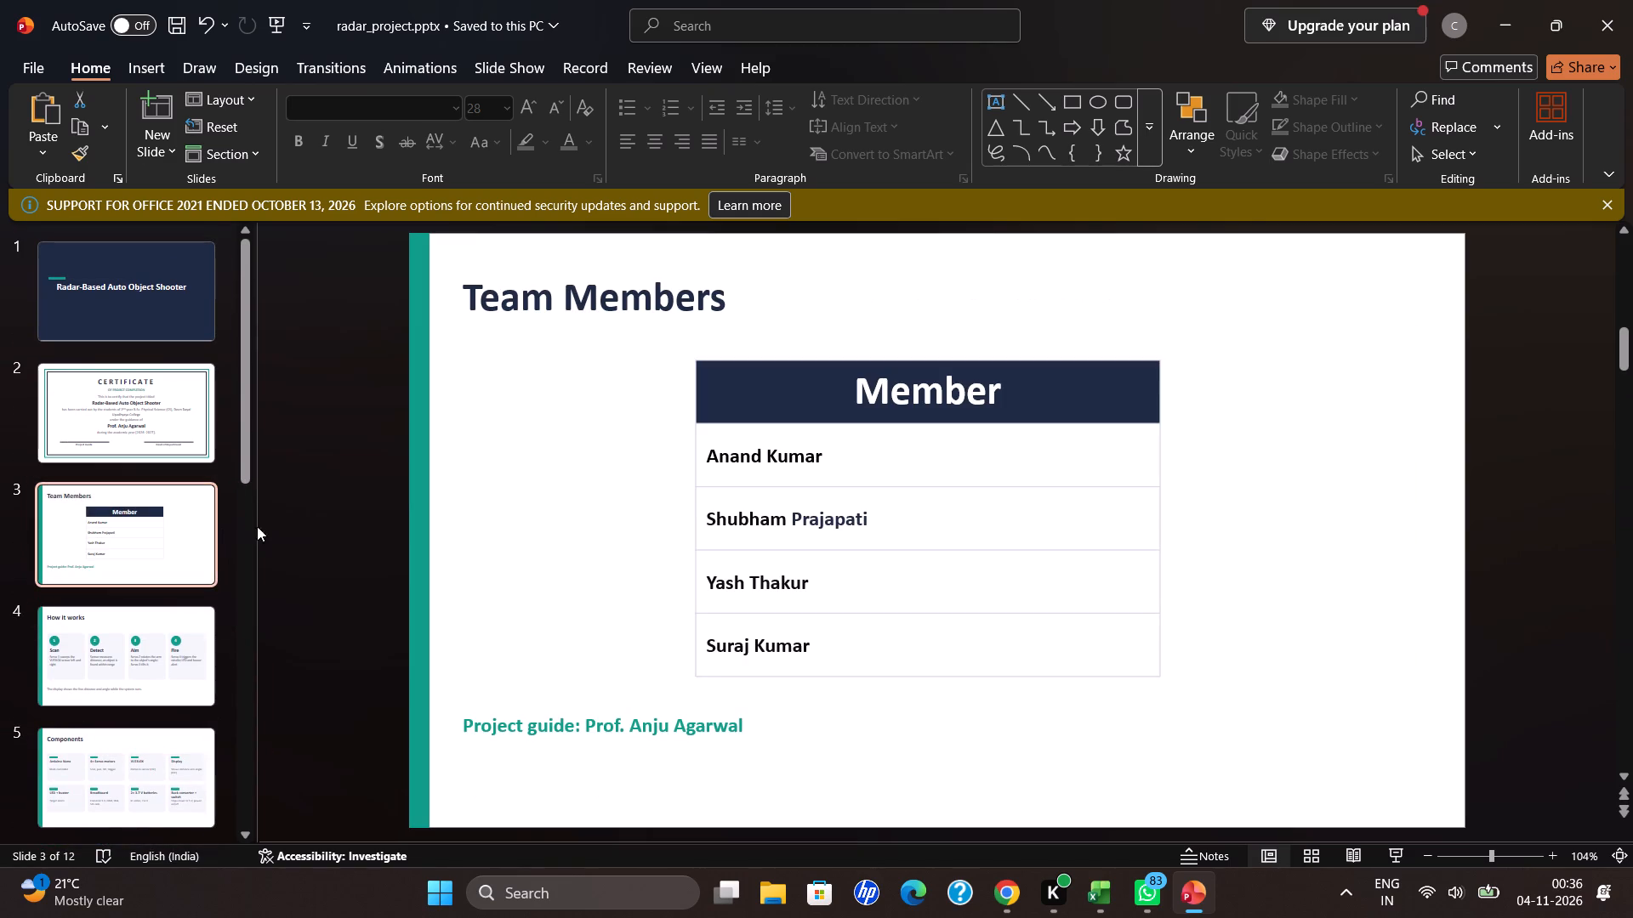
Delete the "Add a 470–1000 µF capacitor across the servo power rail" bullet from the "Power supply" slide.
click(325, 514)
scroll(342, 581, down, 1)
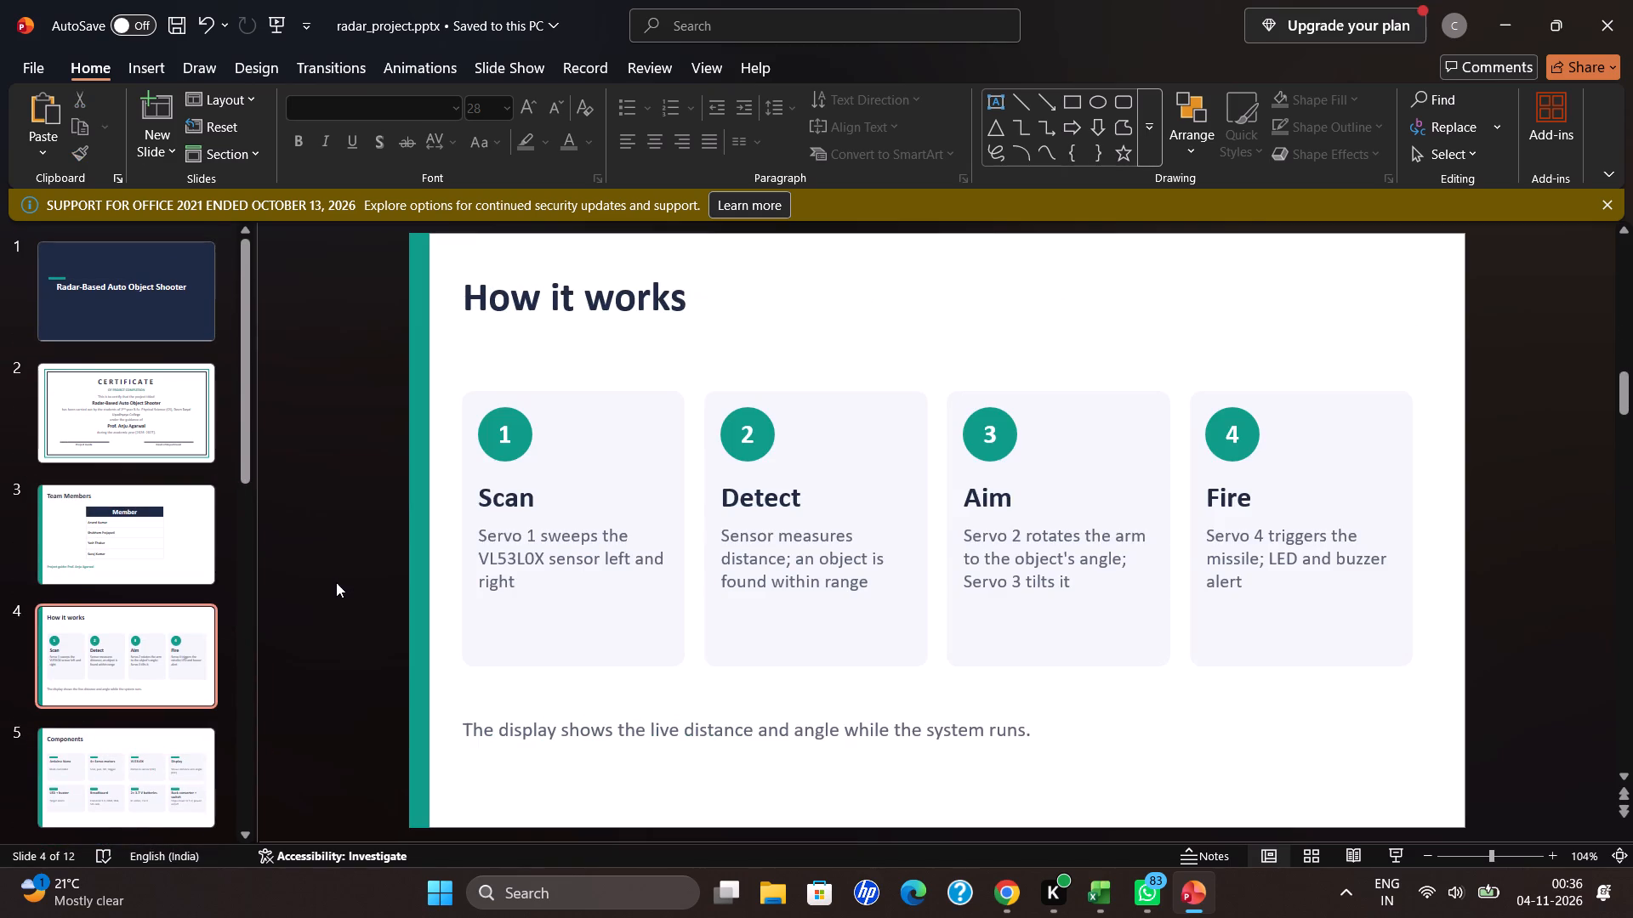
scroll(325, 593, down, 1)
scroll(169, 593, down, 7)
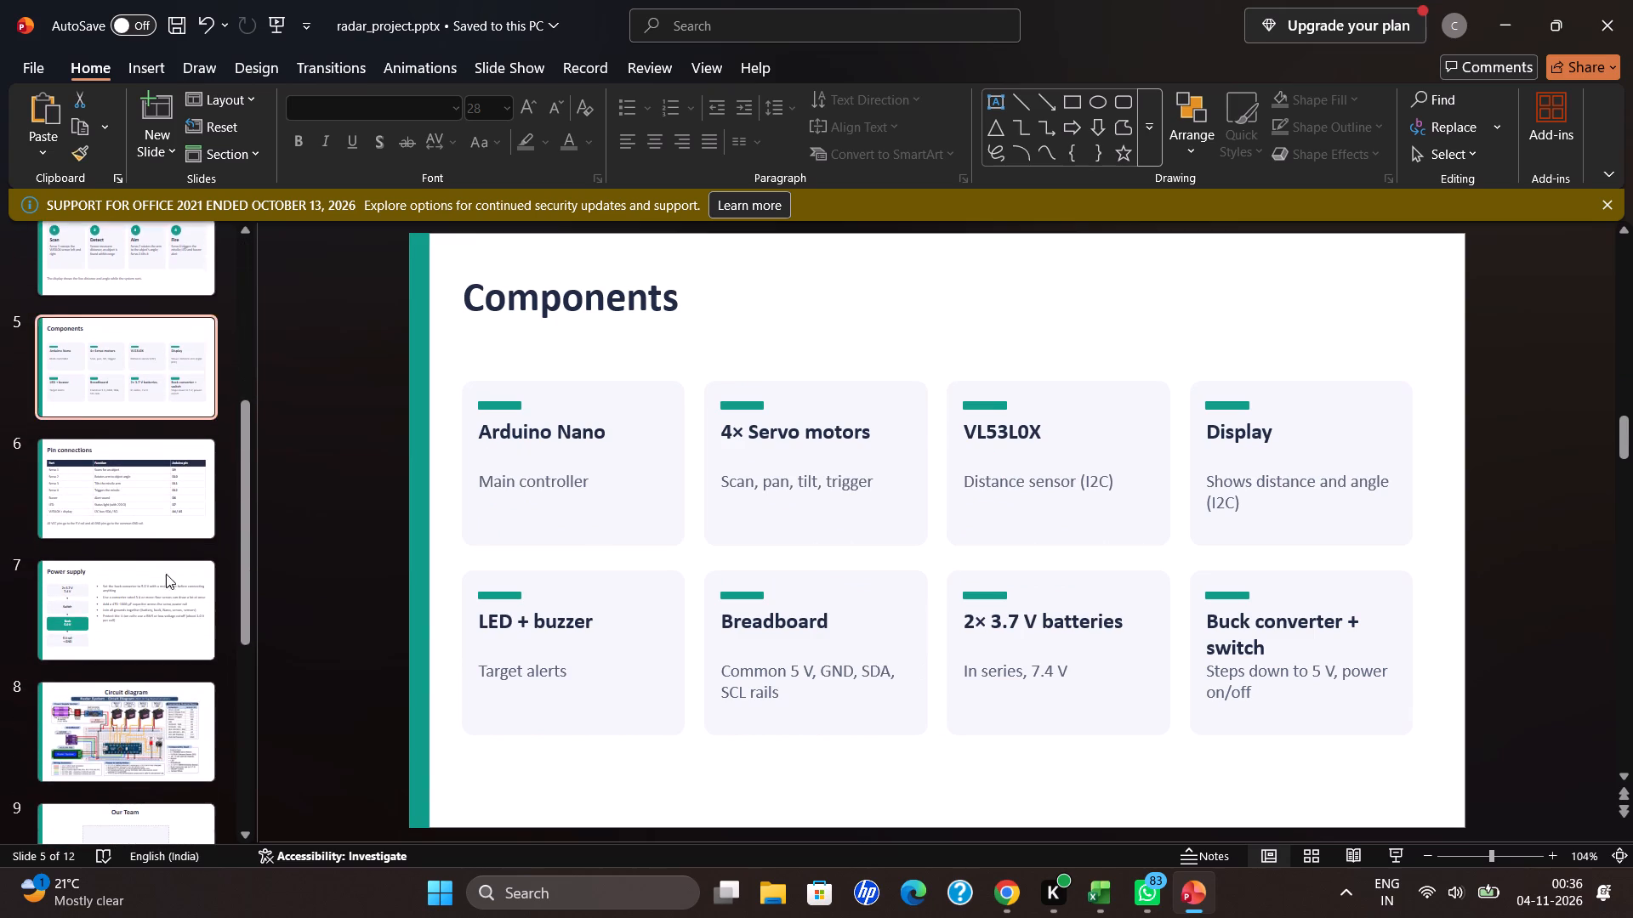
scroll(167, 574, down, 2)
click(149, 522)
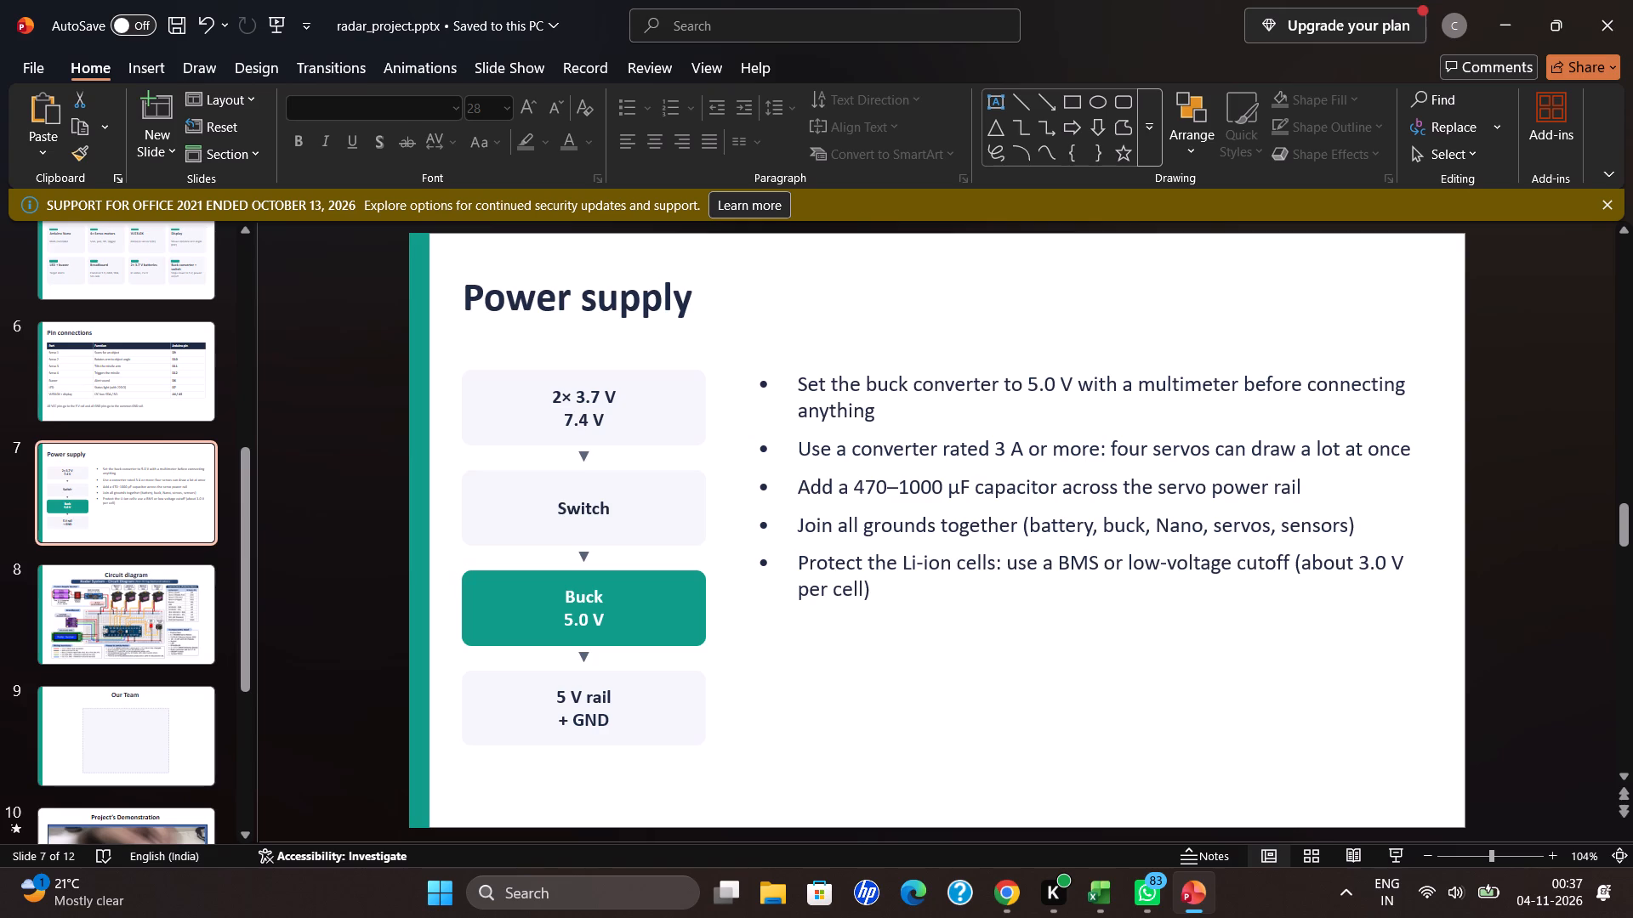
double_click(1321, 488)
drag(1314, 489, 1305, 486)
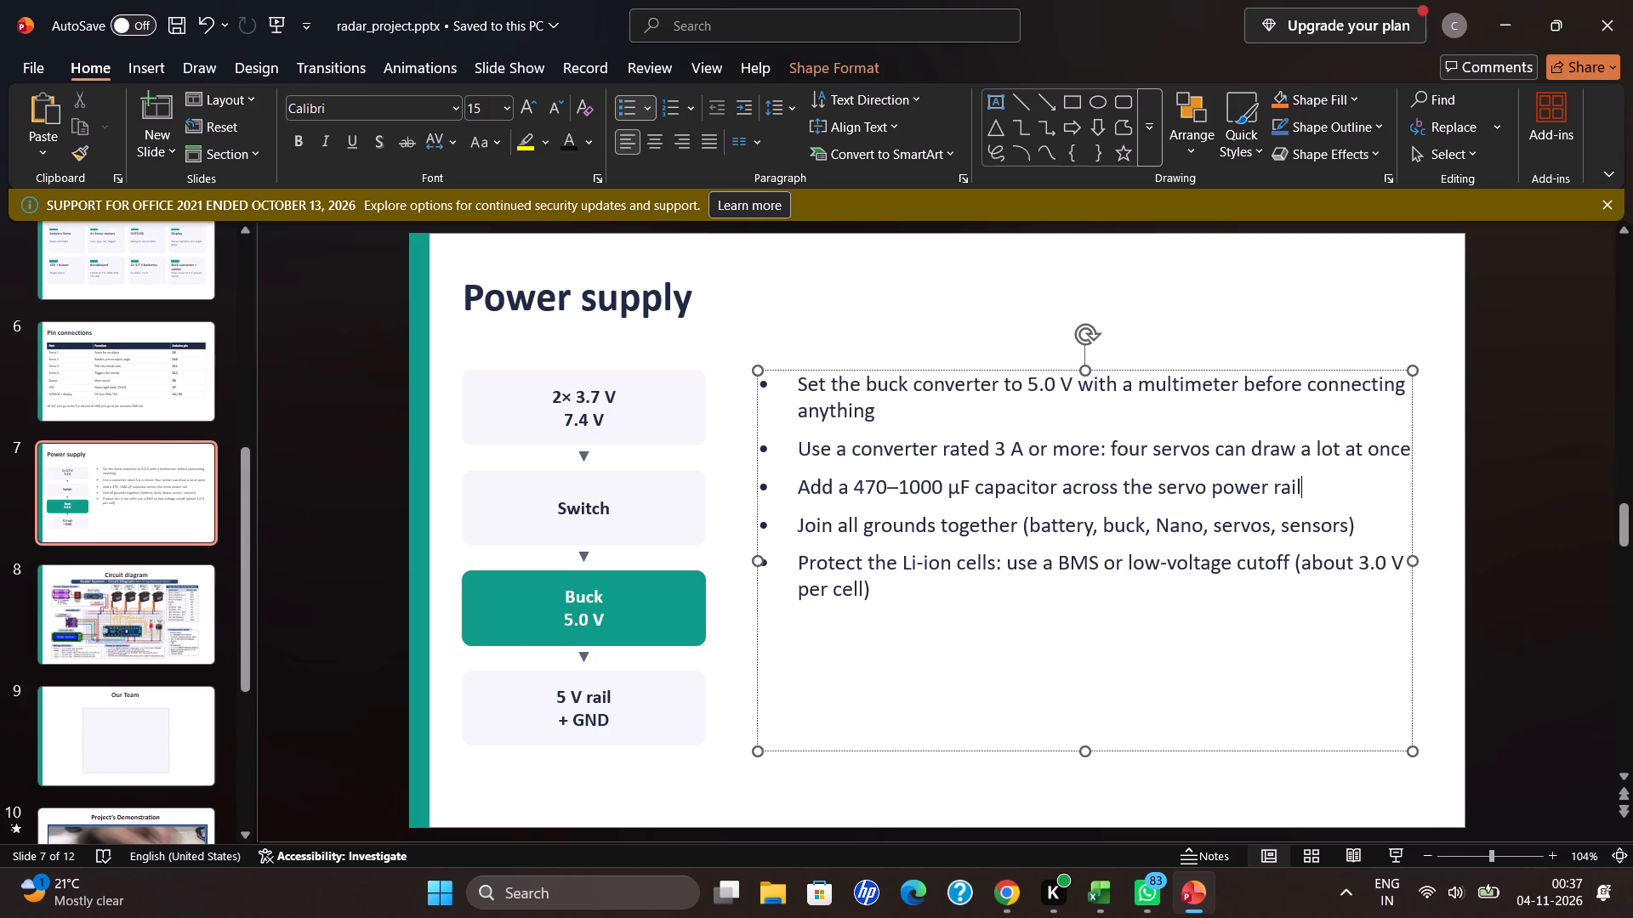
drag(1305, 486, 757, 489)
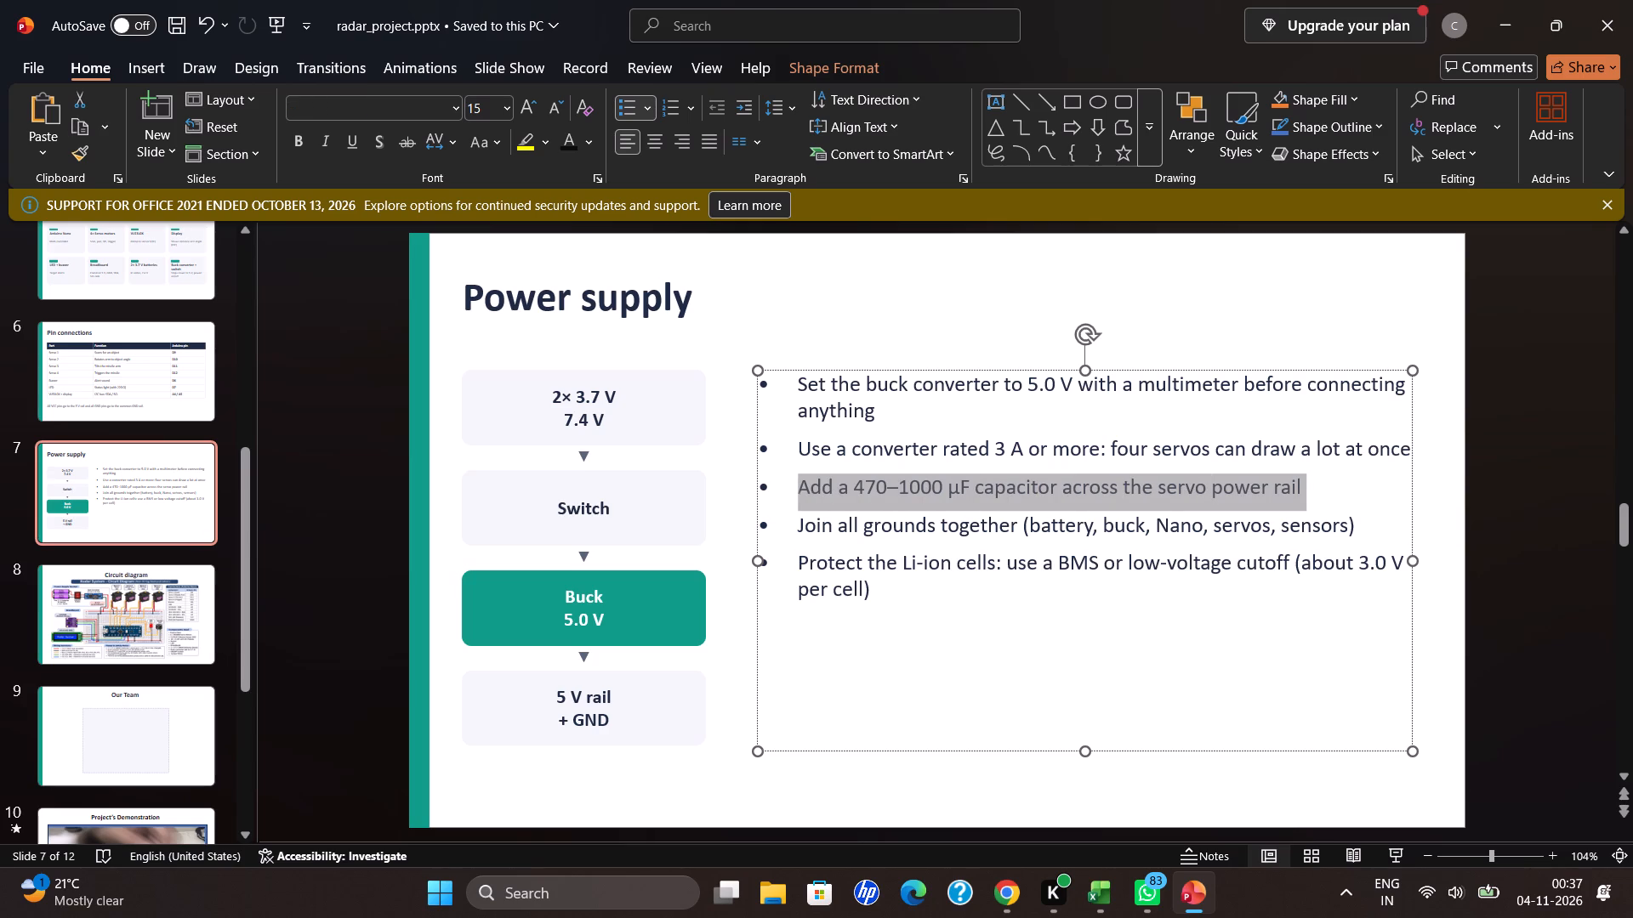
drag(757, 489, 757, 487)
key(BackSpace)
key(BackSpace)
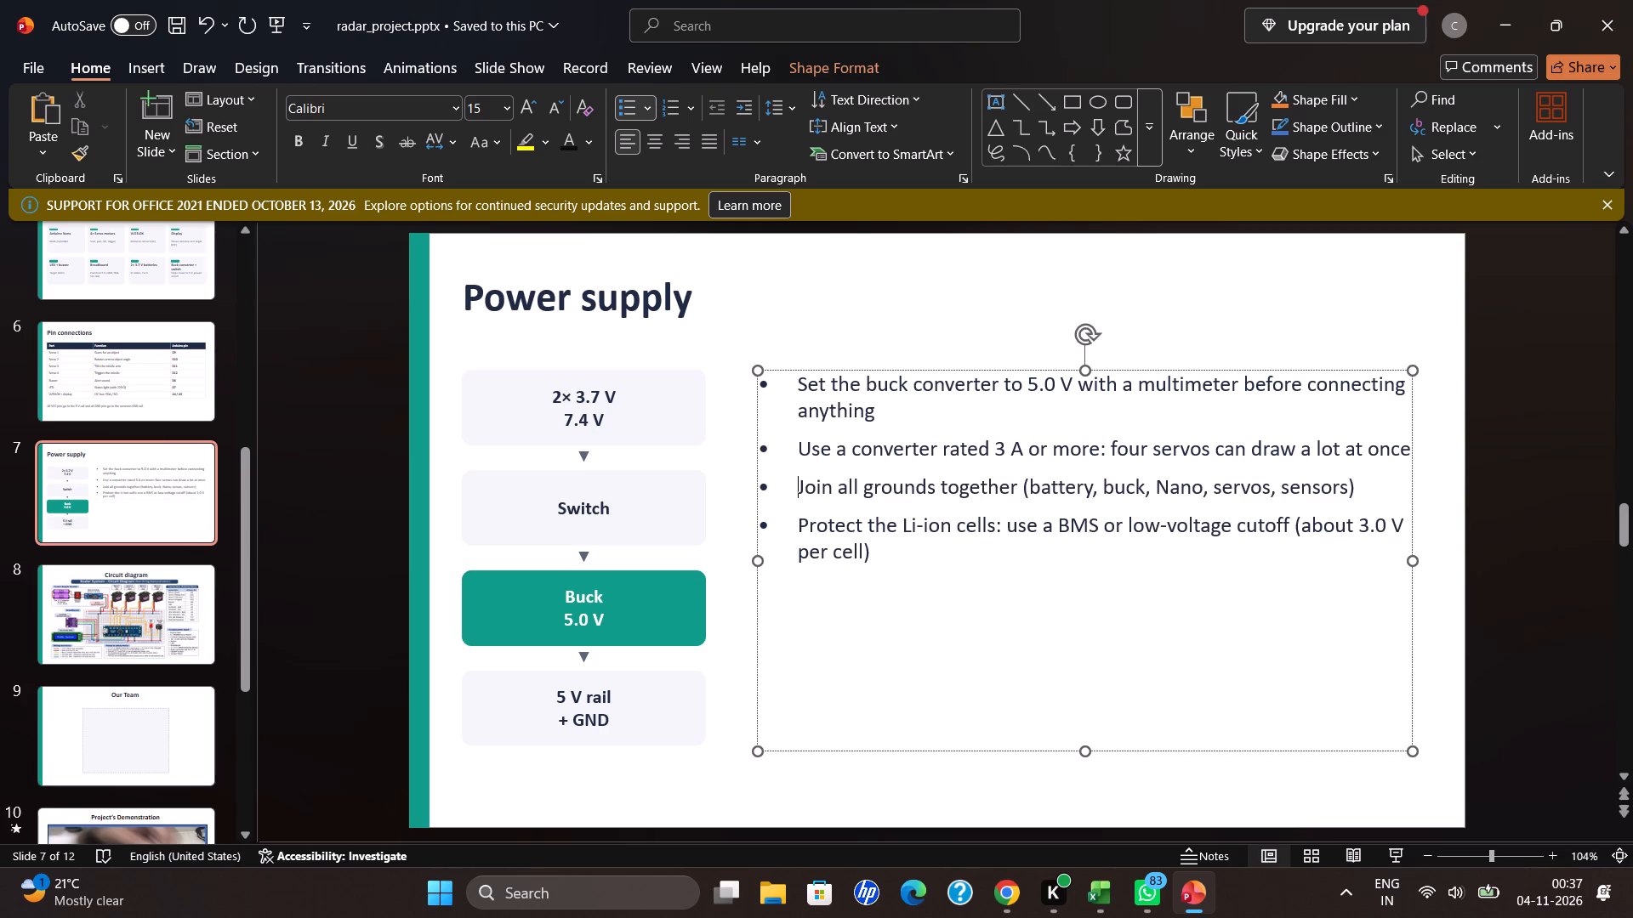
key(ctrl+z)
click(1065, 671)
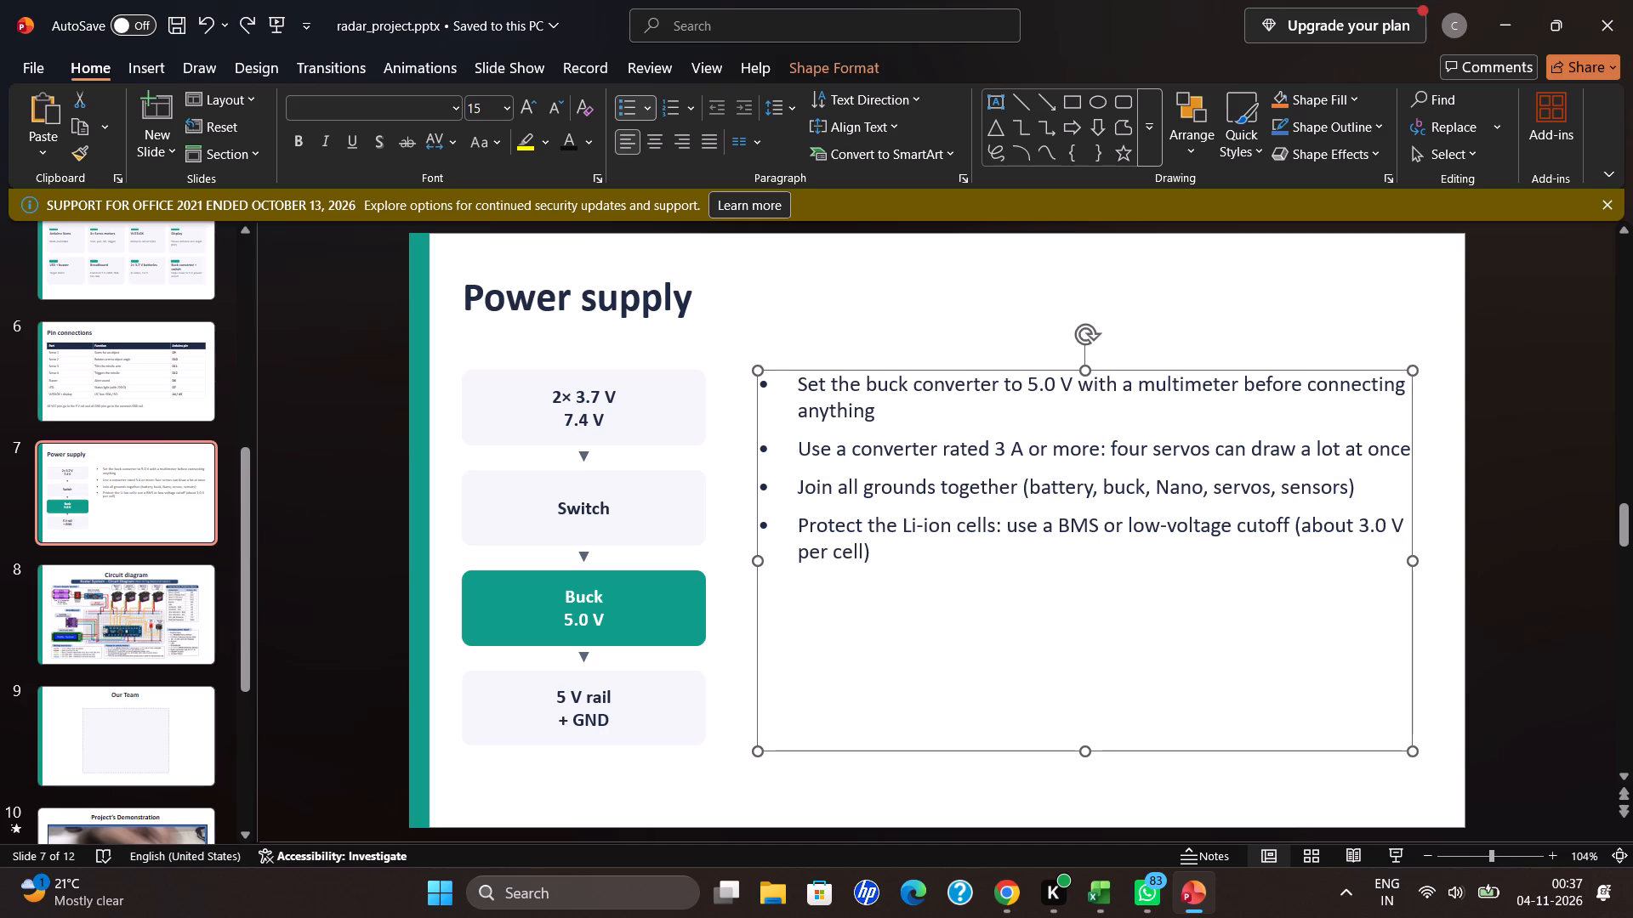
click(823, 324)
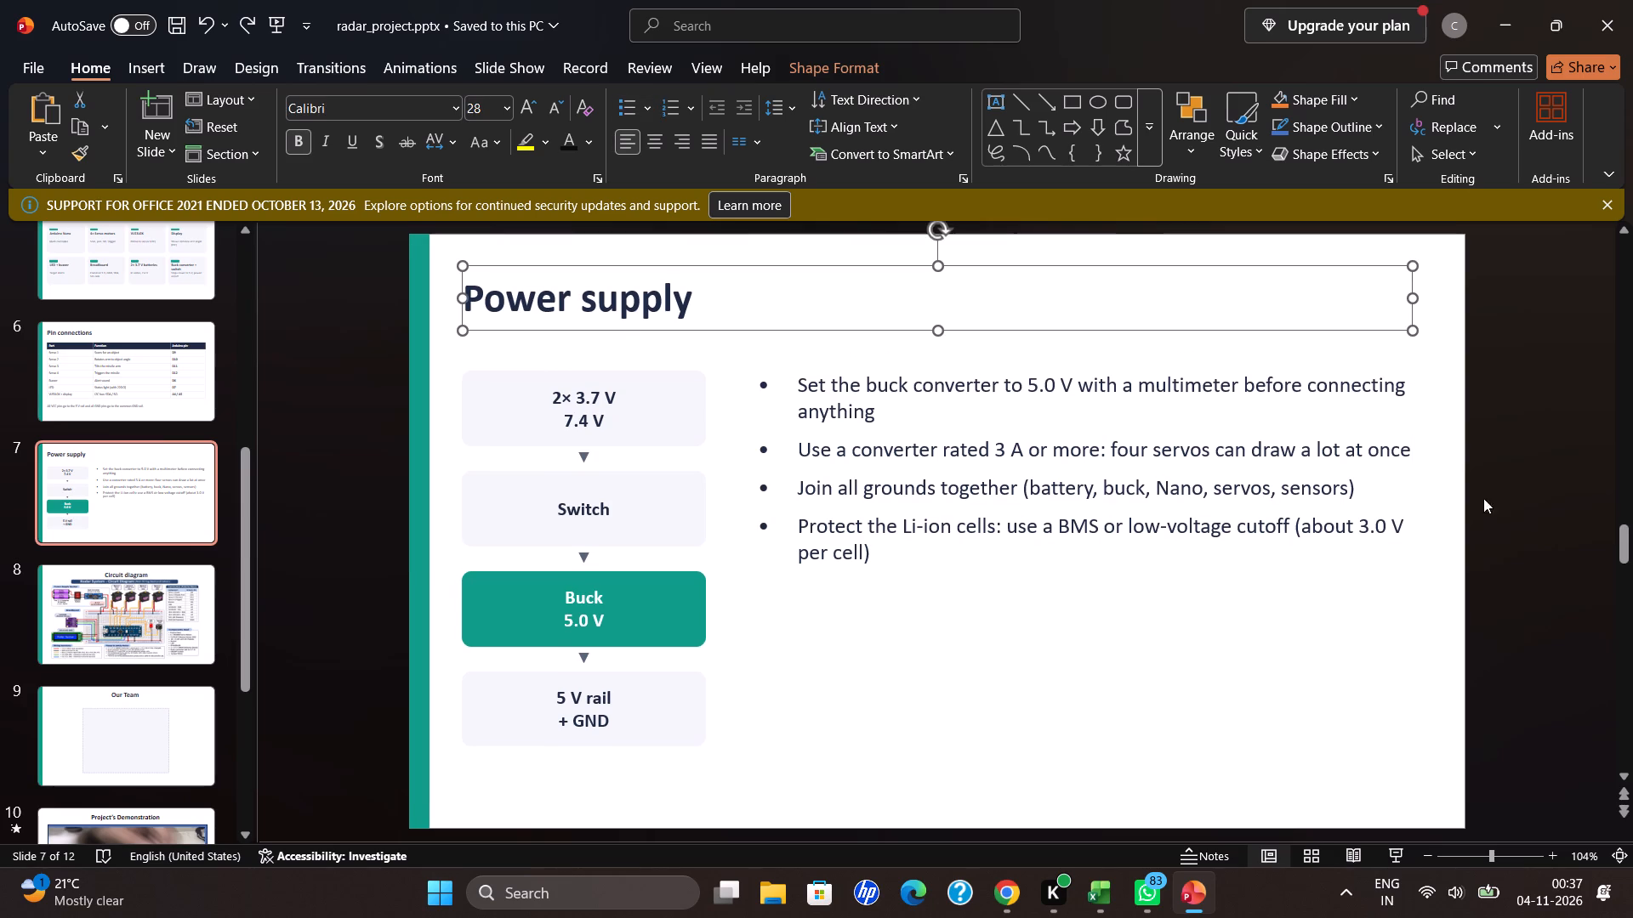
click(1536, 507)
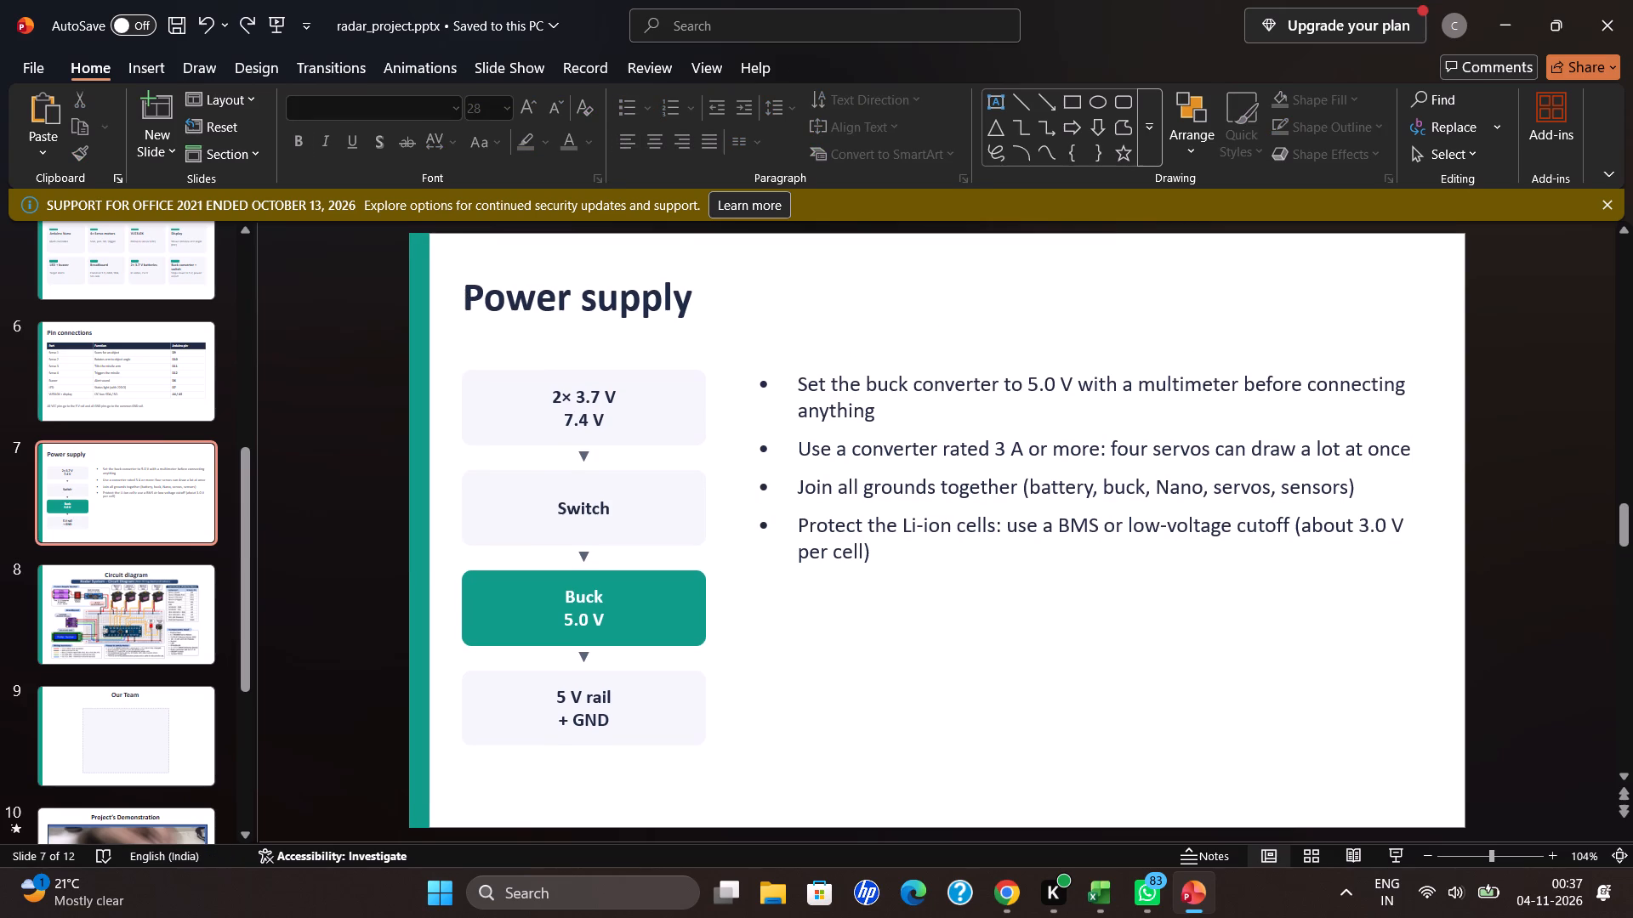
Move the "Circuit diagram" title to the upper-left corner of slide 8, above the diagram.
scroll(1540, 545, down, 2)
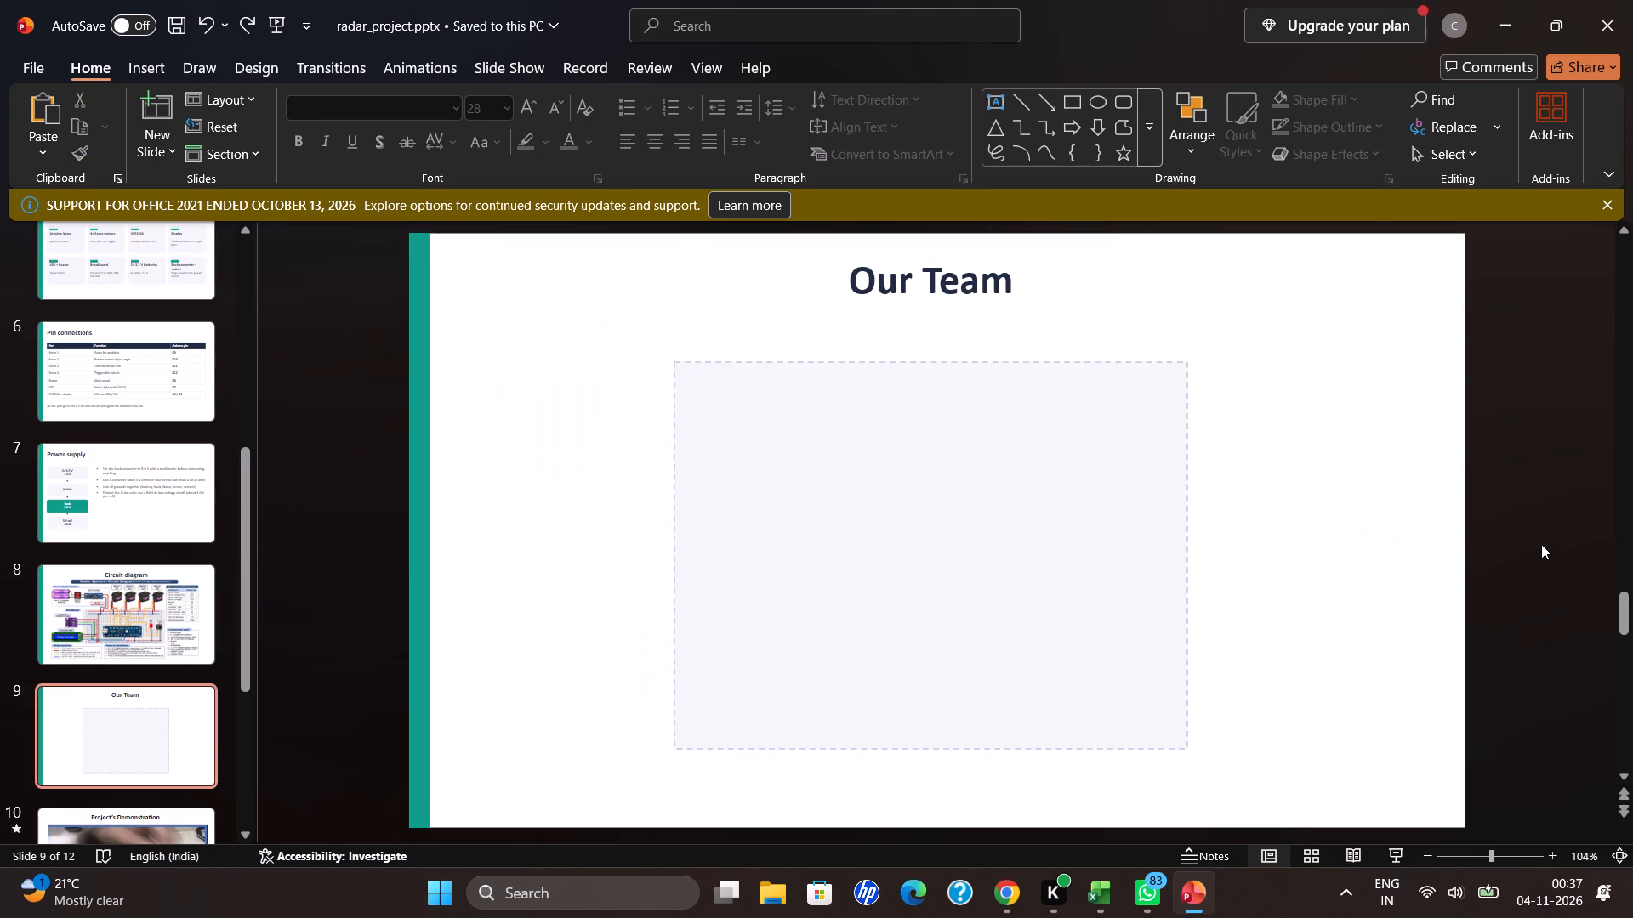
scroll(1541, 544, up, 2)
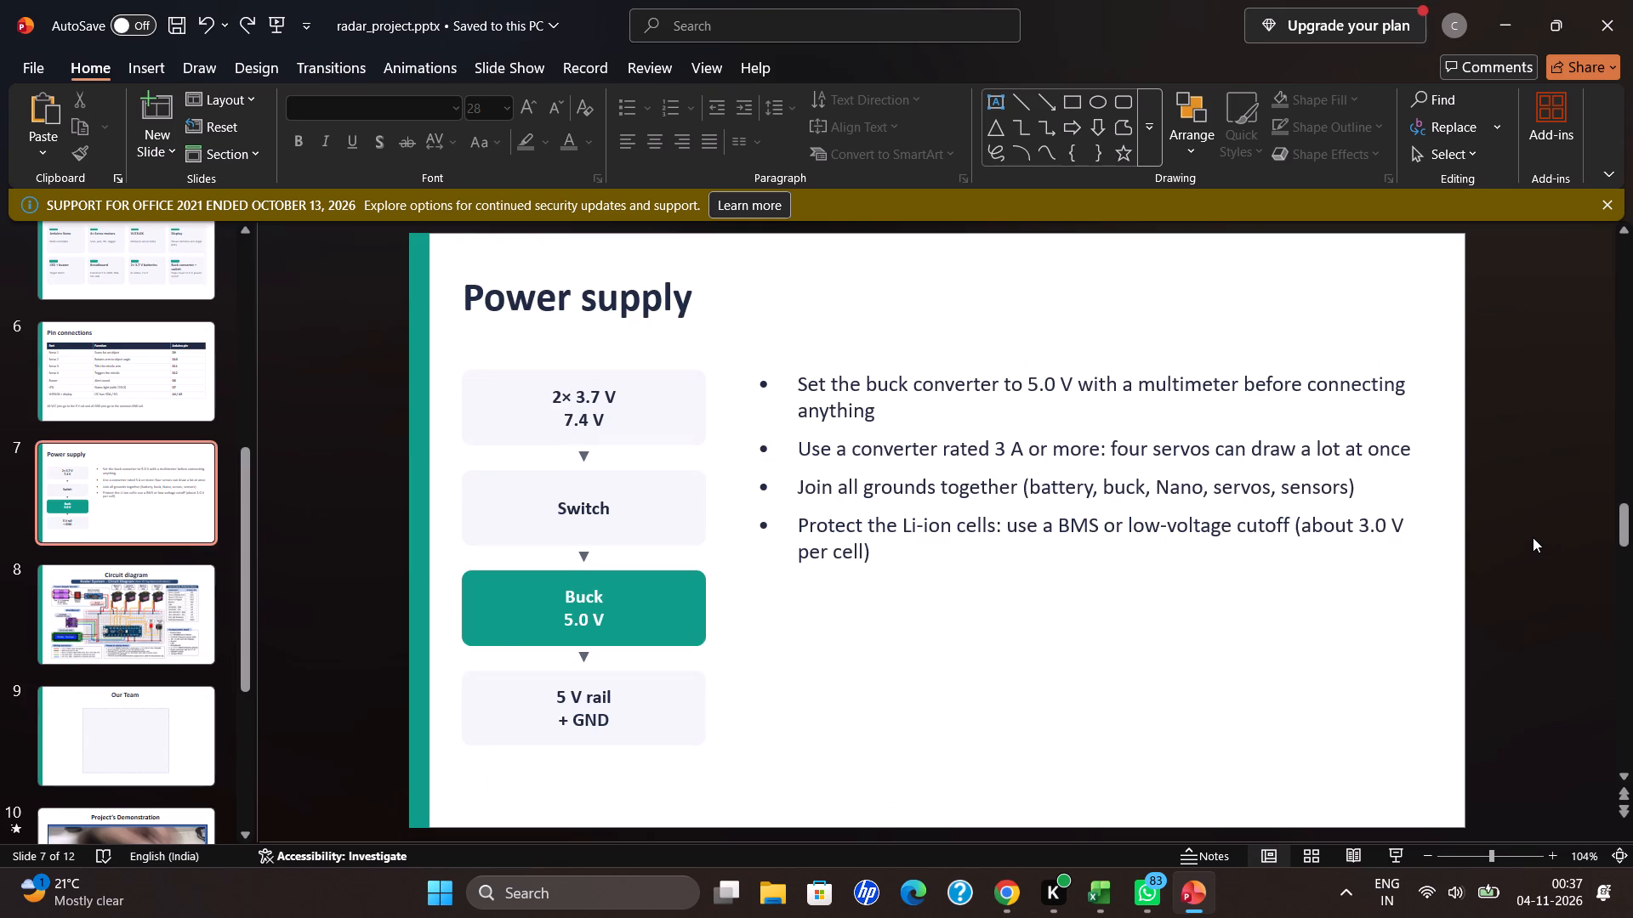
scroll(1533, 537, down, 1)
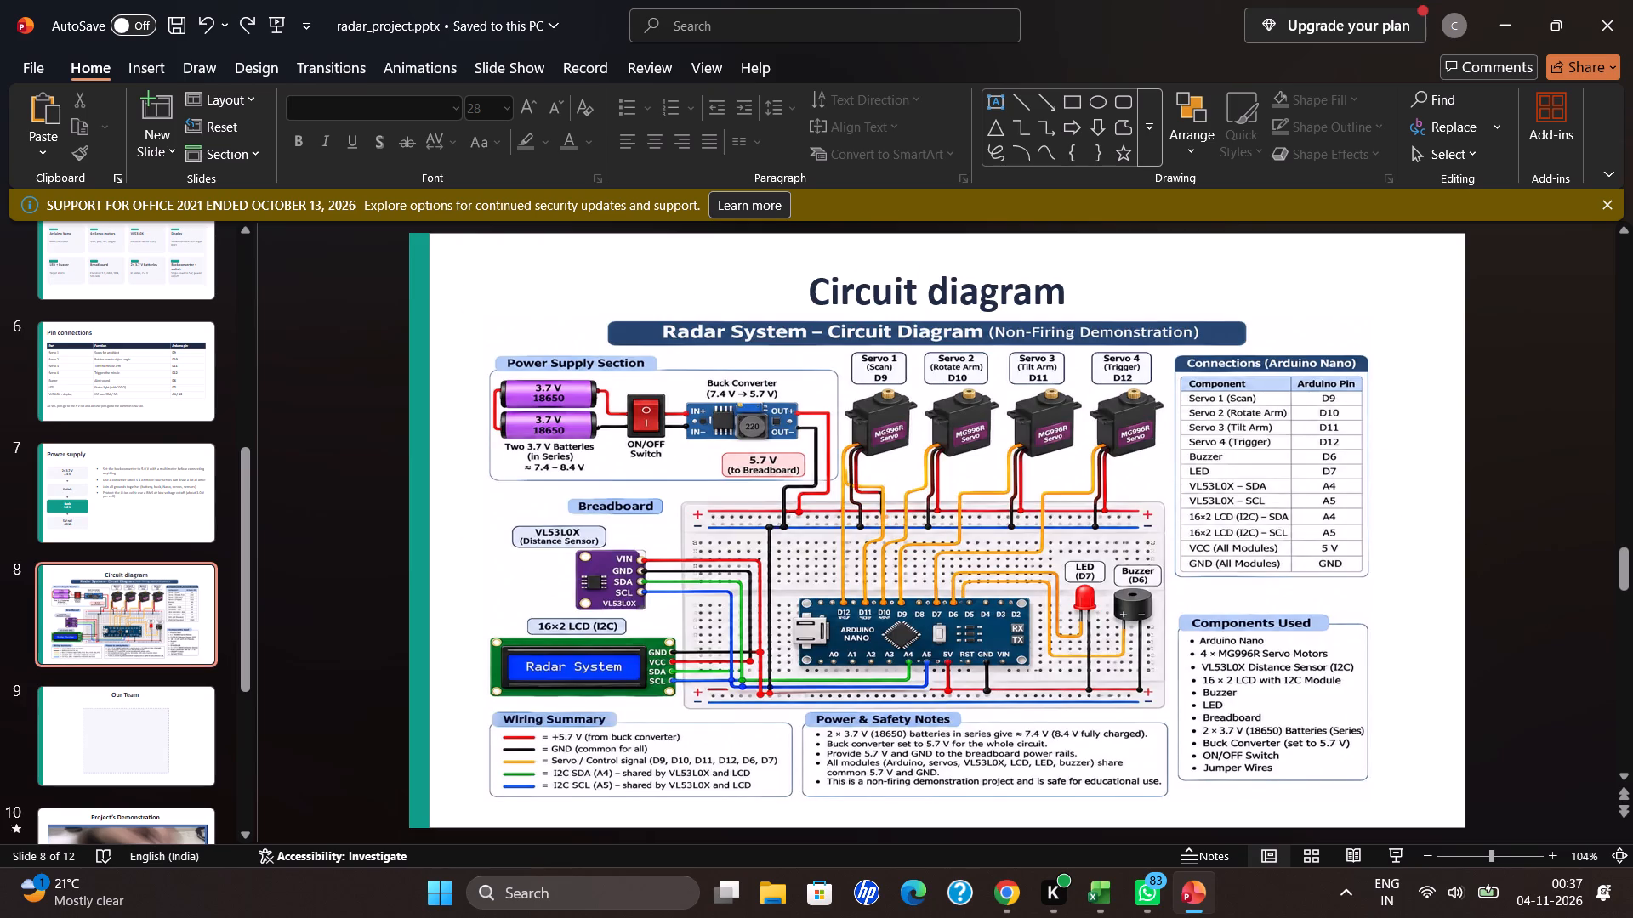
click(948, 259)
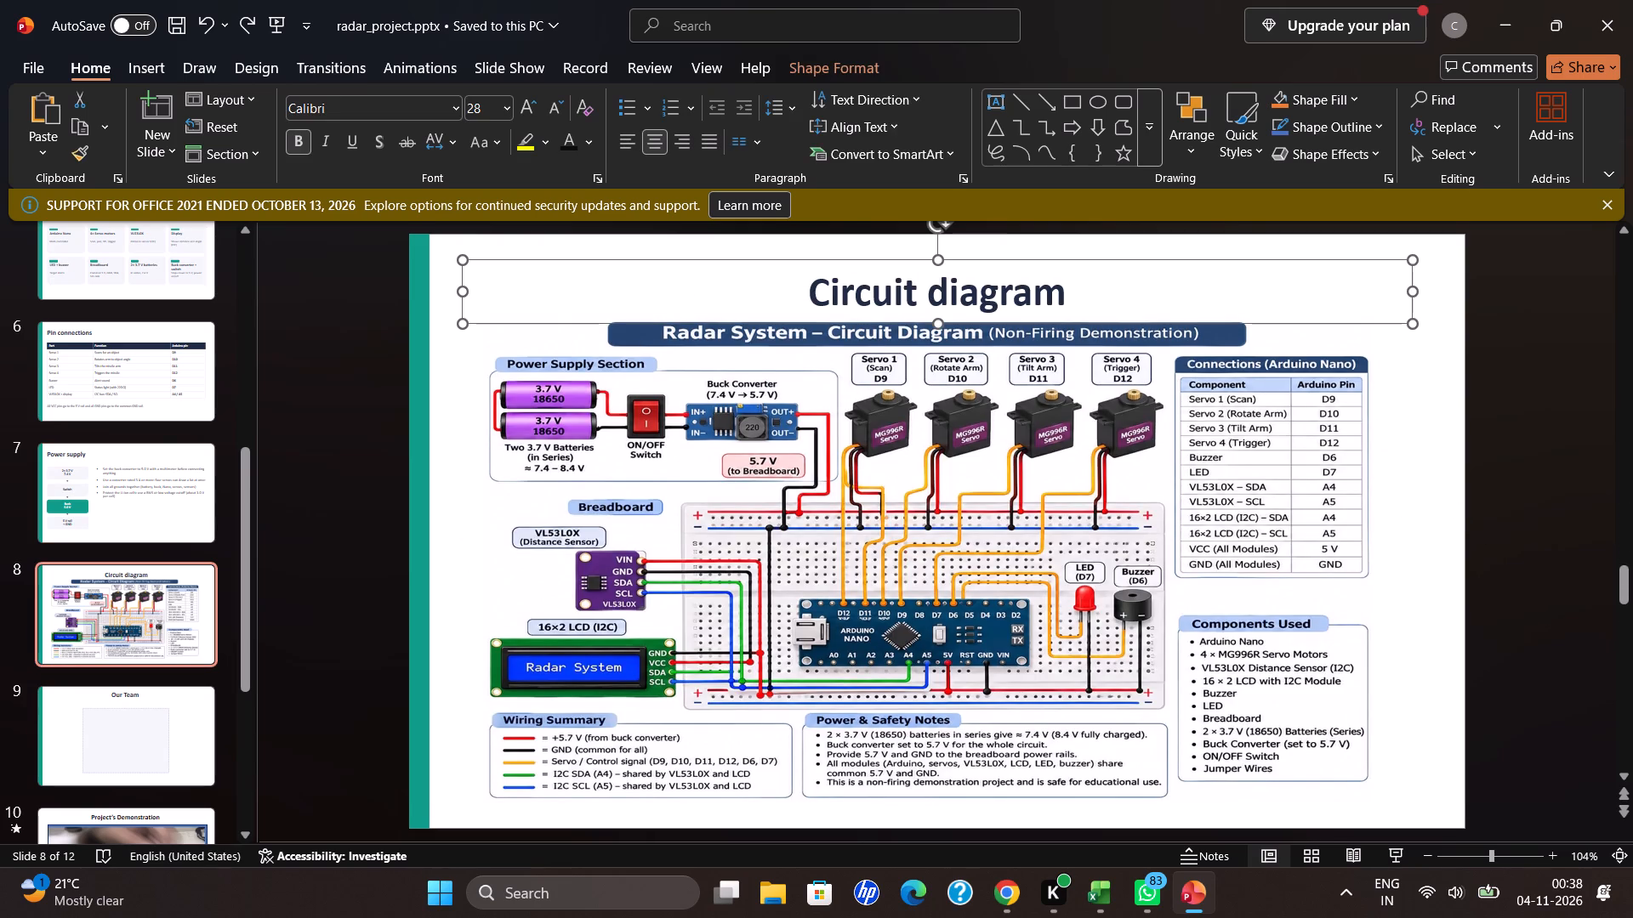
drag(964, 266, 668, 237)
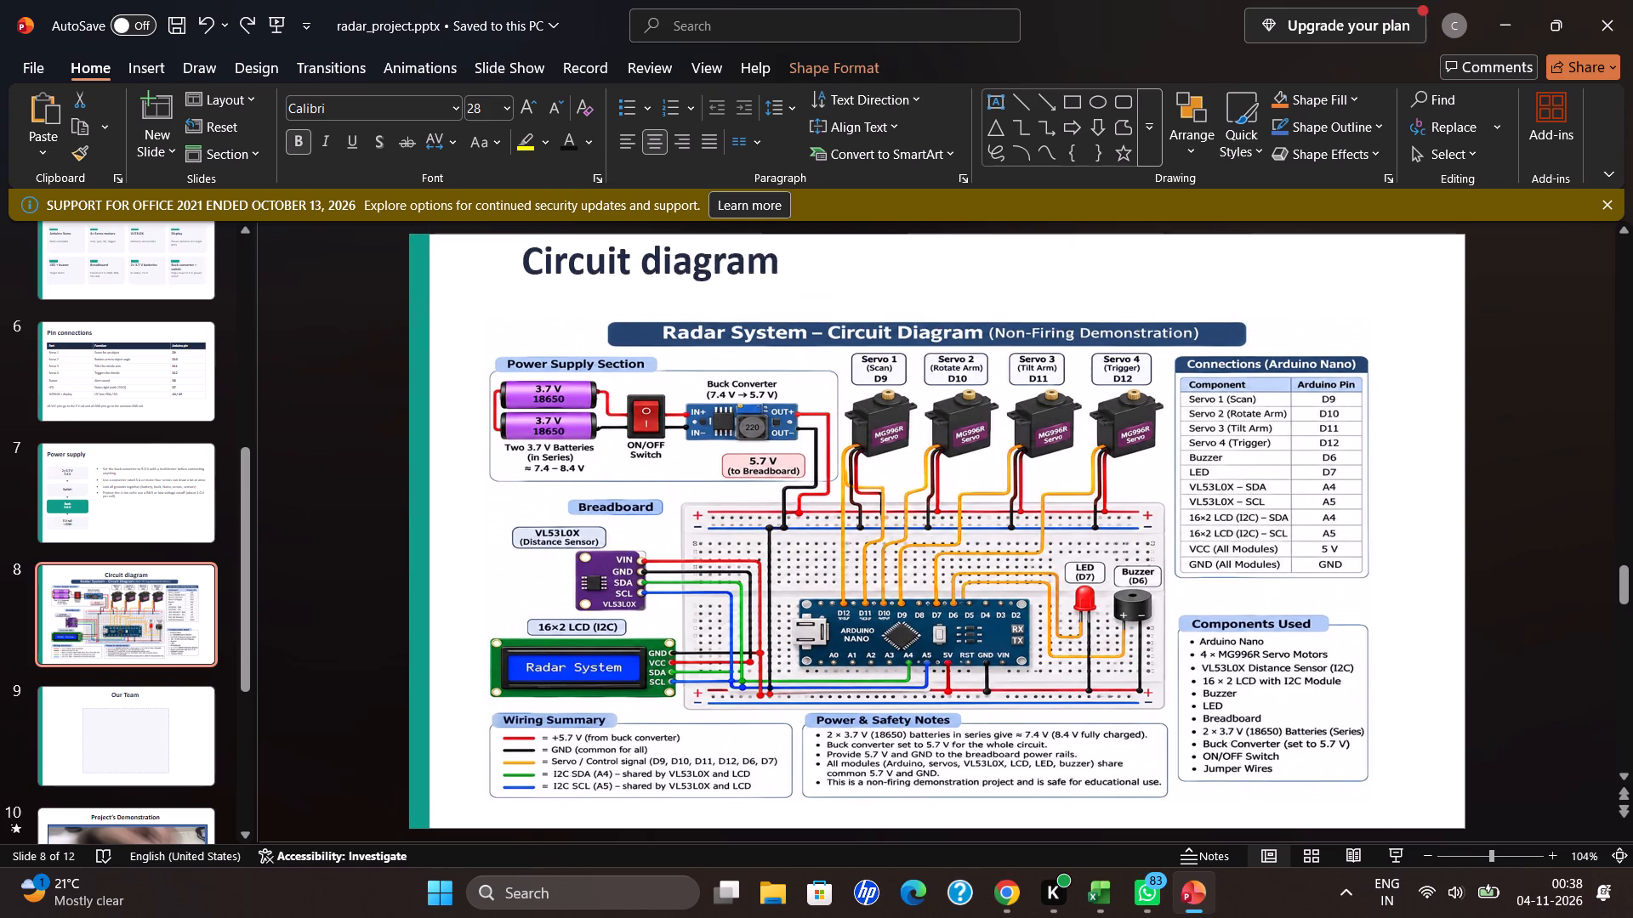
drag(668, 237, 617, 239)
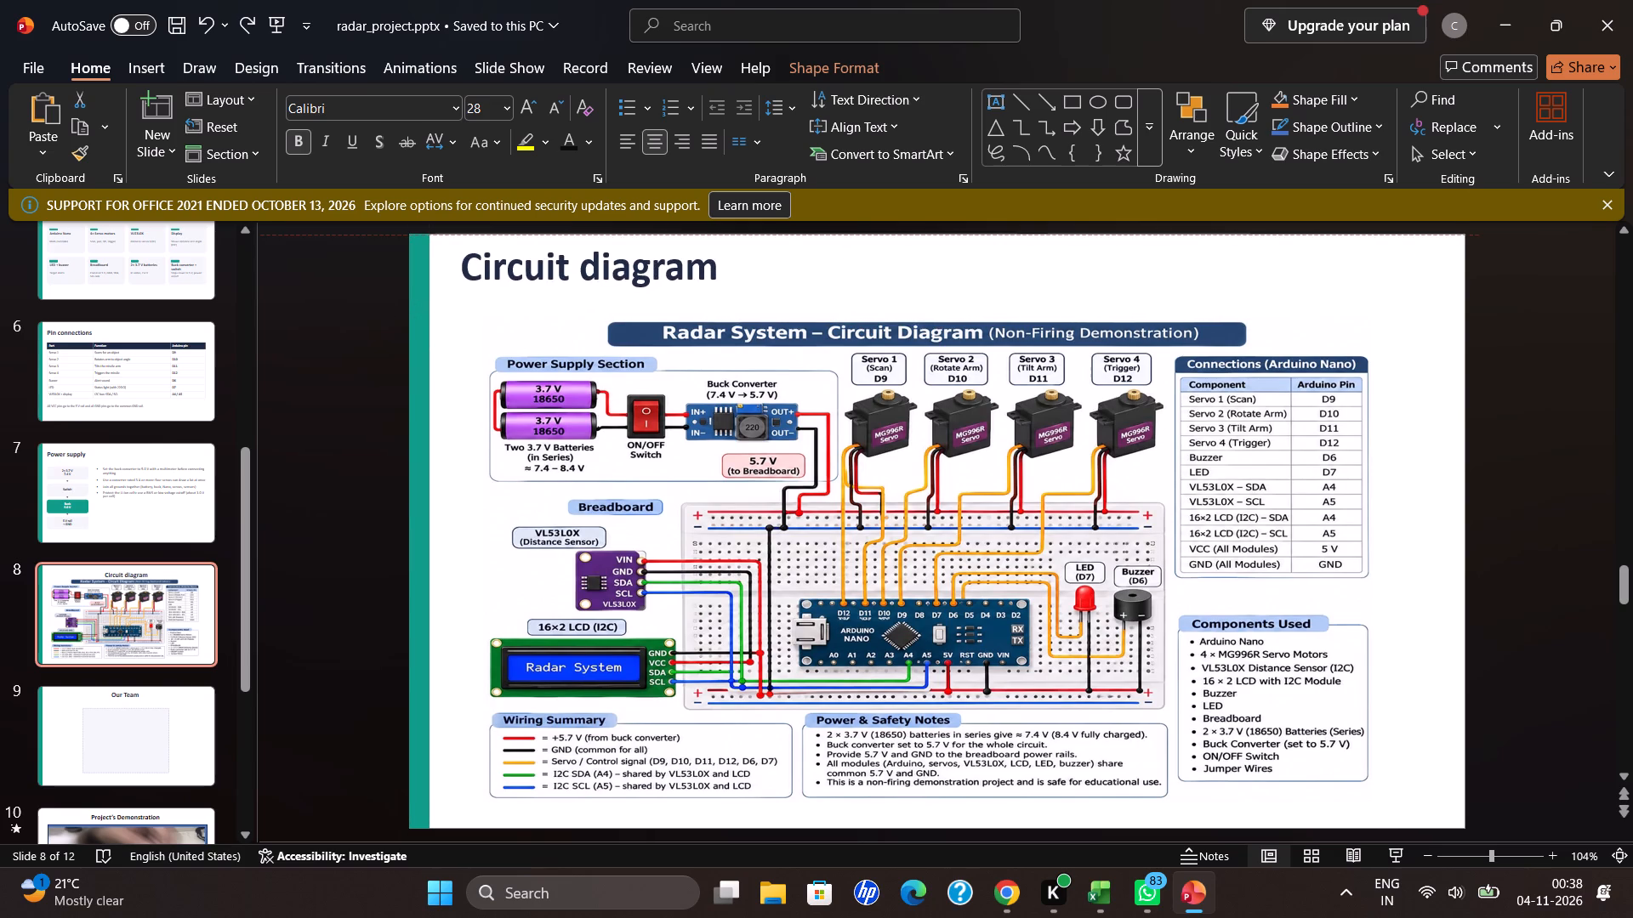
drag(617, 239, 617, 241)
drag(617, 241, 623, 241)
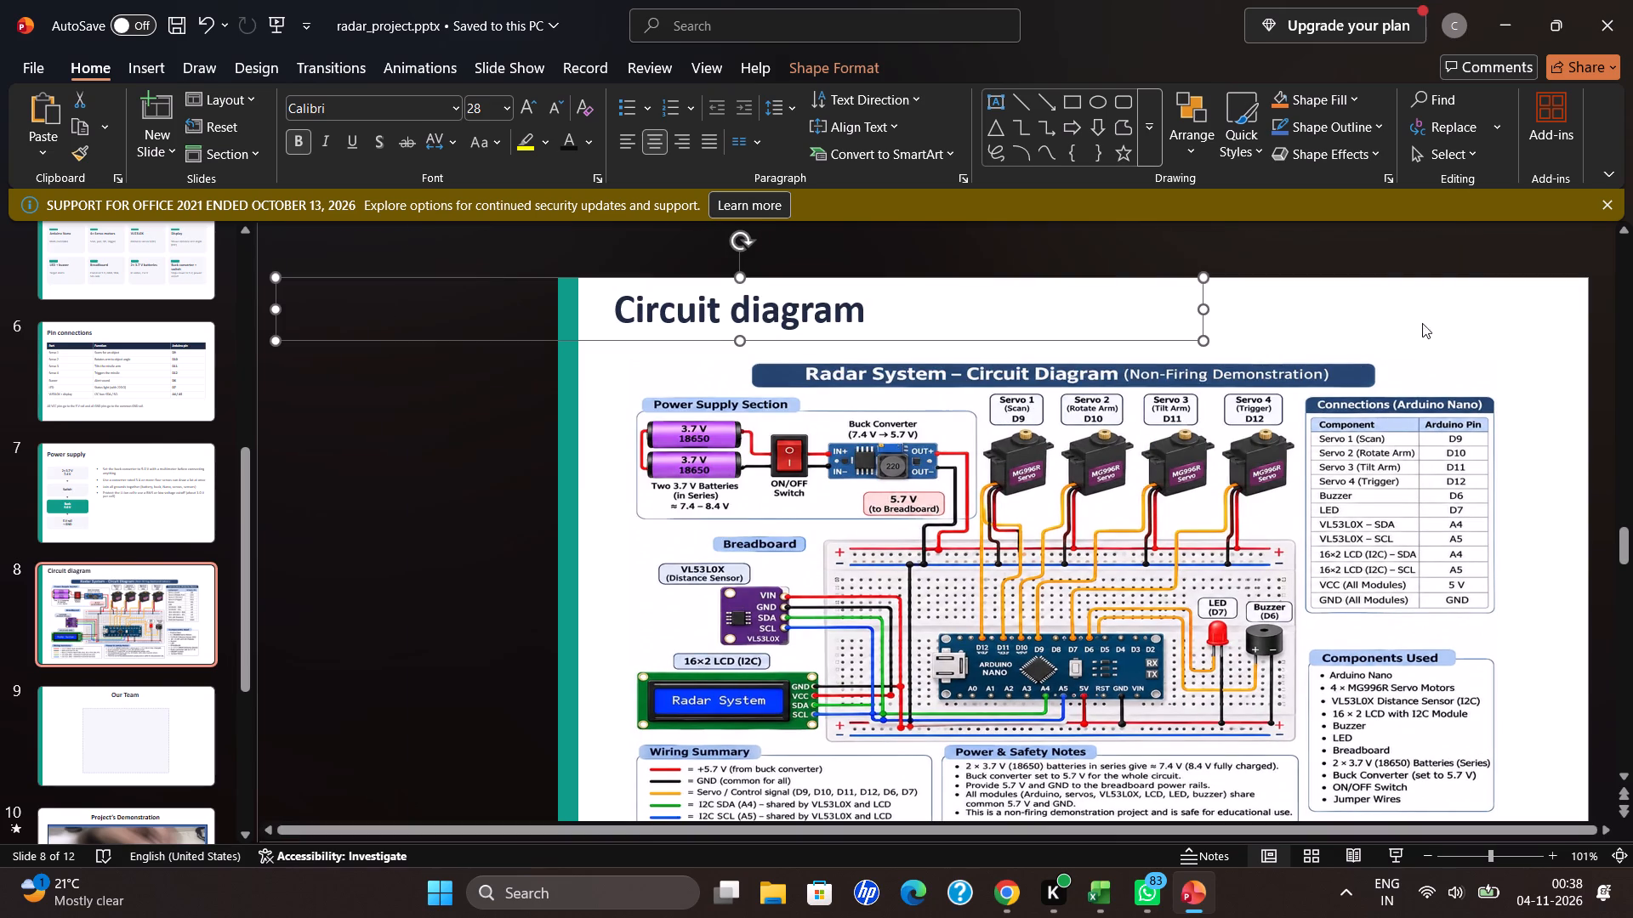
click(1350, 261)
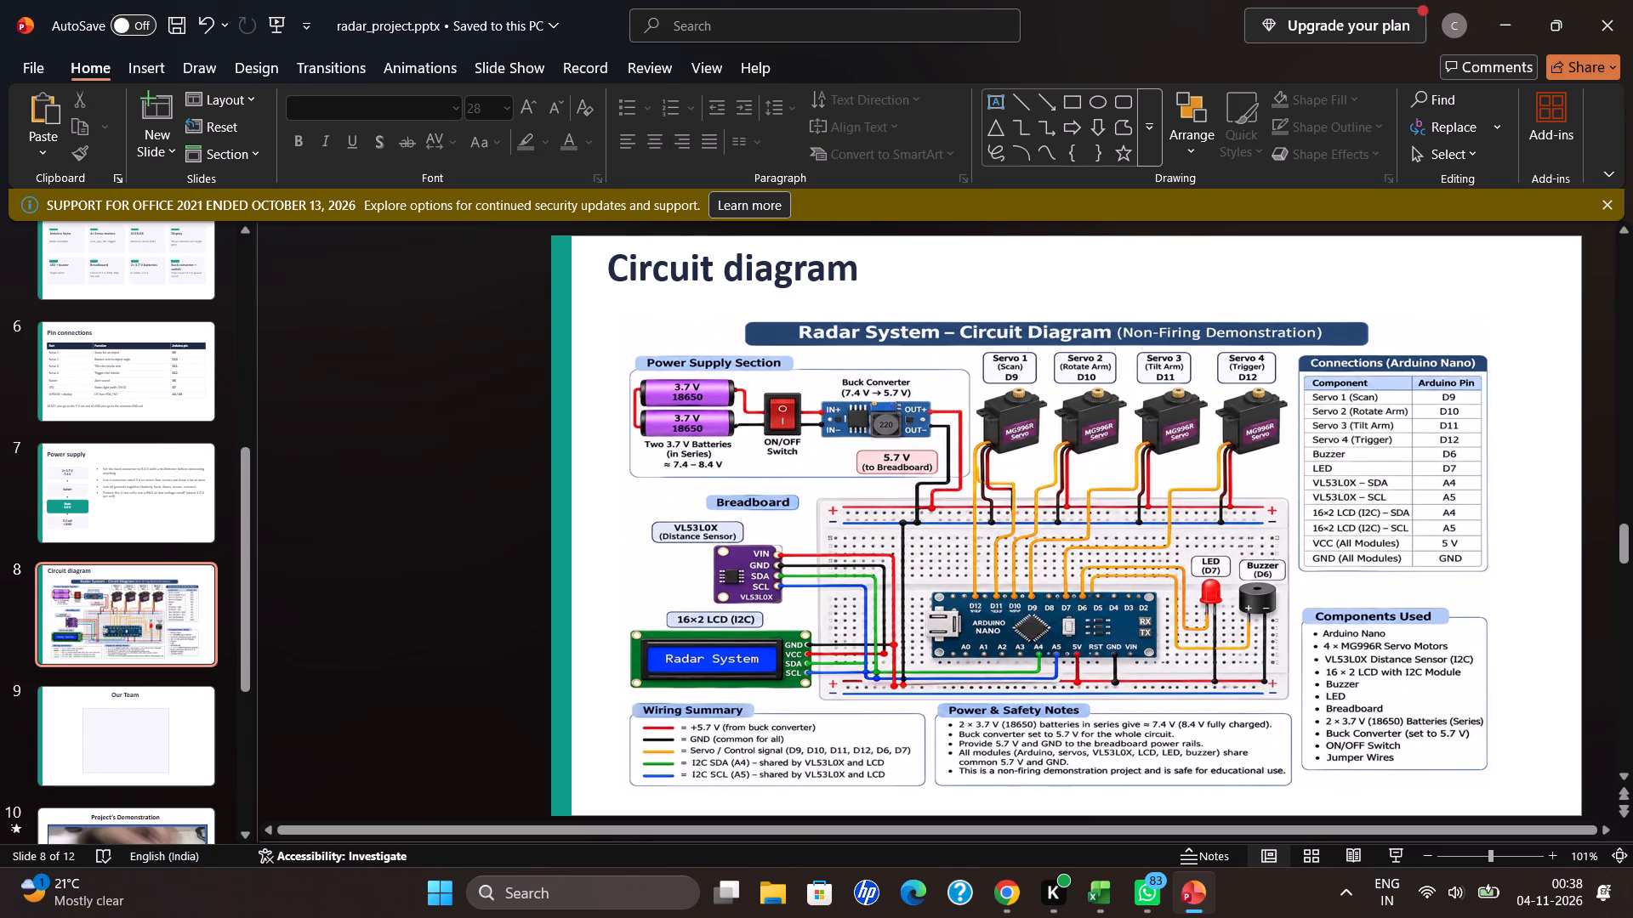
Move the "Circuit diagram" title to the horizontal centre of slide 8, close to the slide's top edge.
drag(1022, 829, 1092, 819)
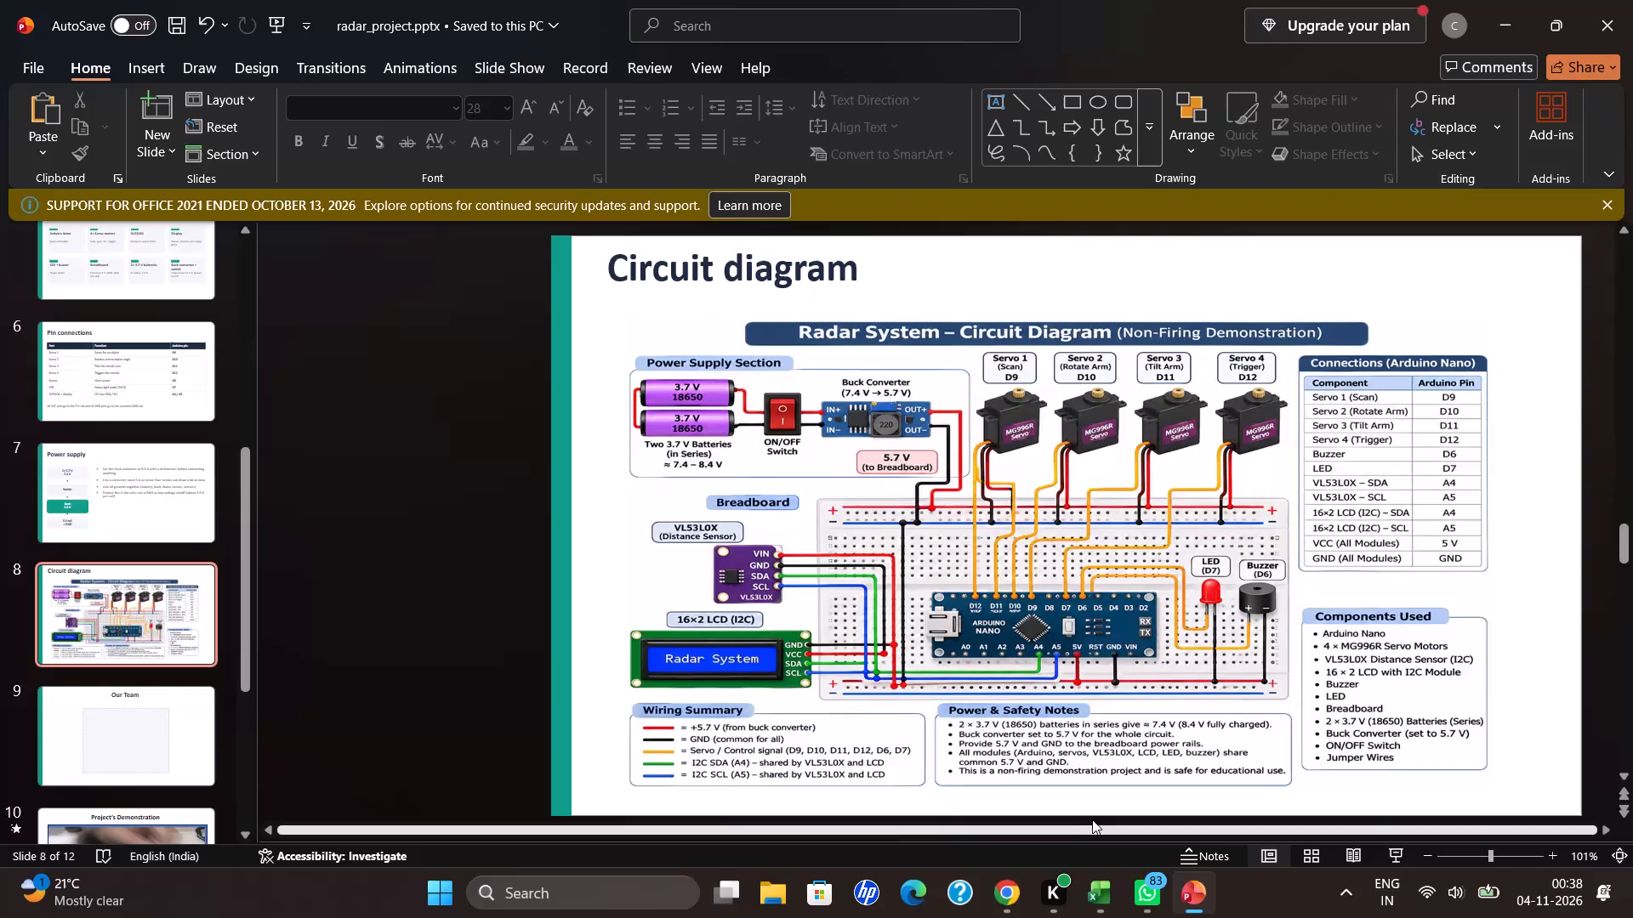
drag(1092, 819, 1095, 819)
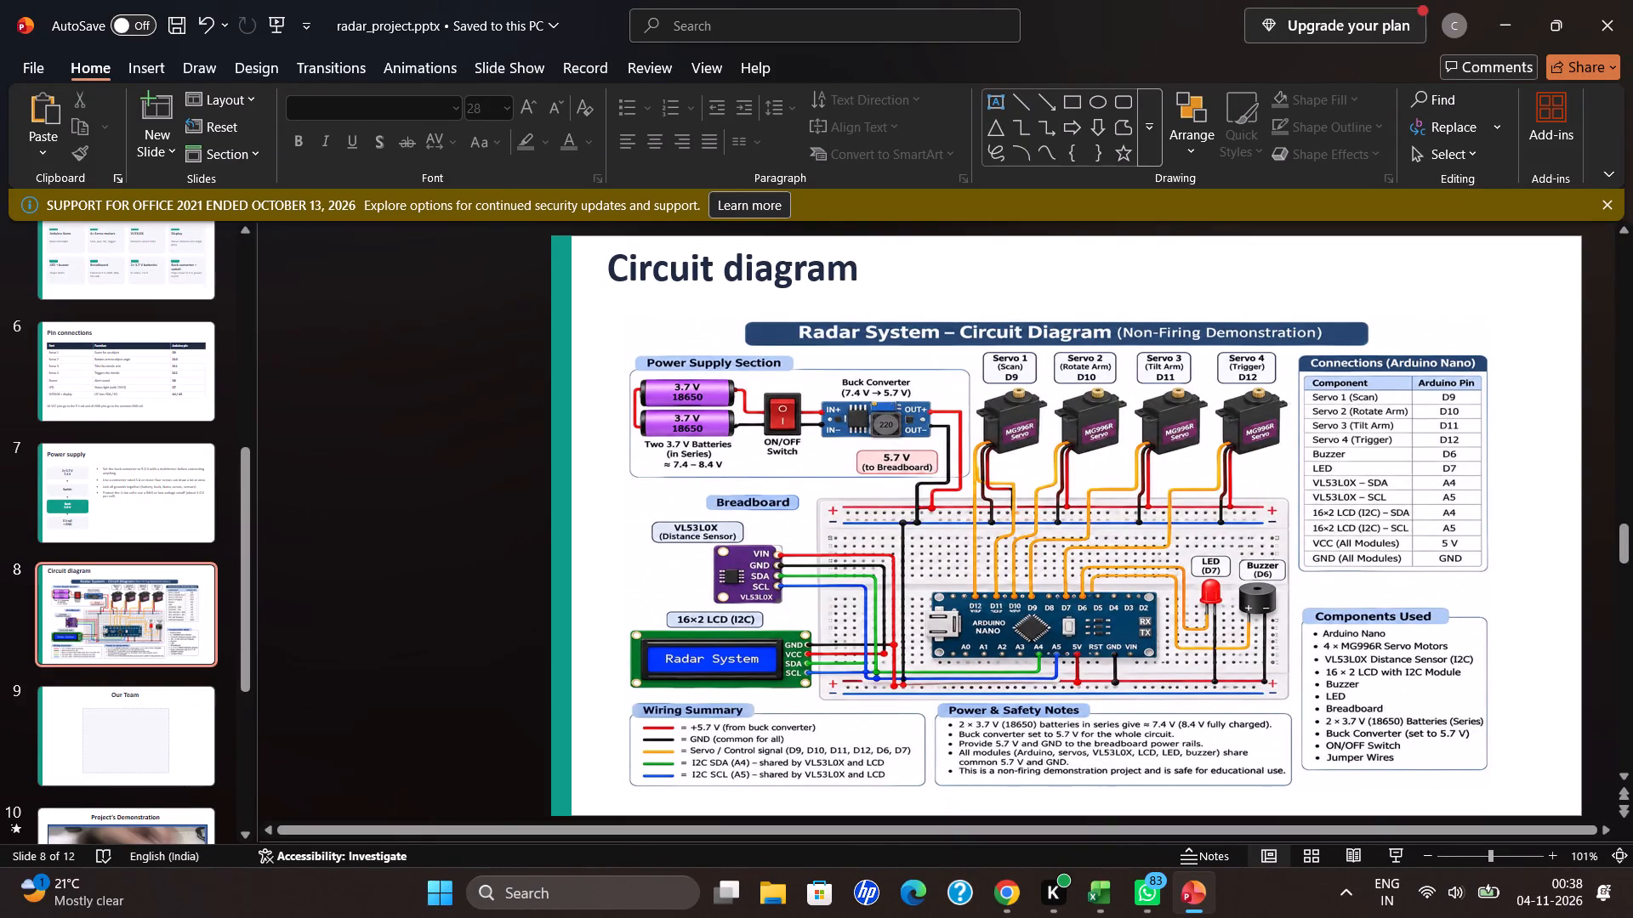
double_click(853, 252)
click(1012, 269)
drag(1012, 269, 1033, 269)
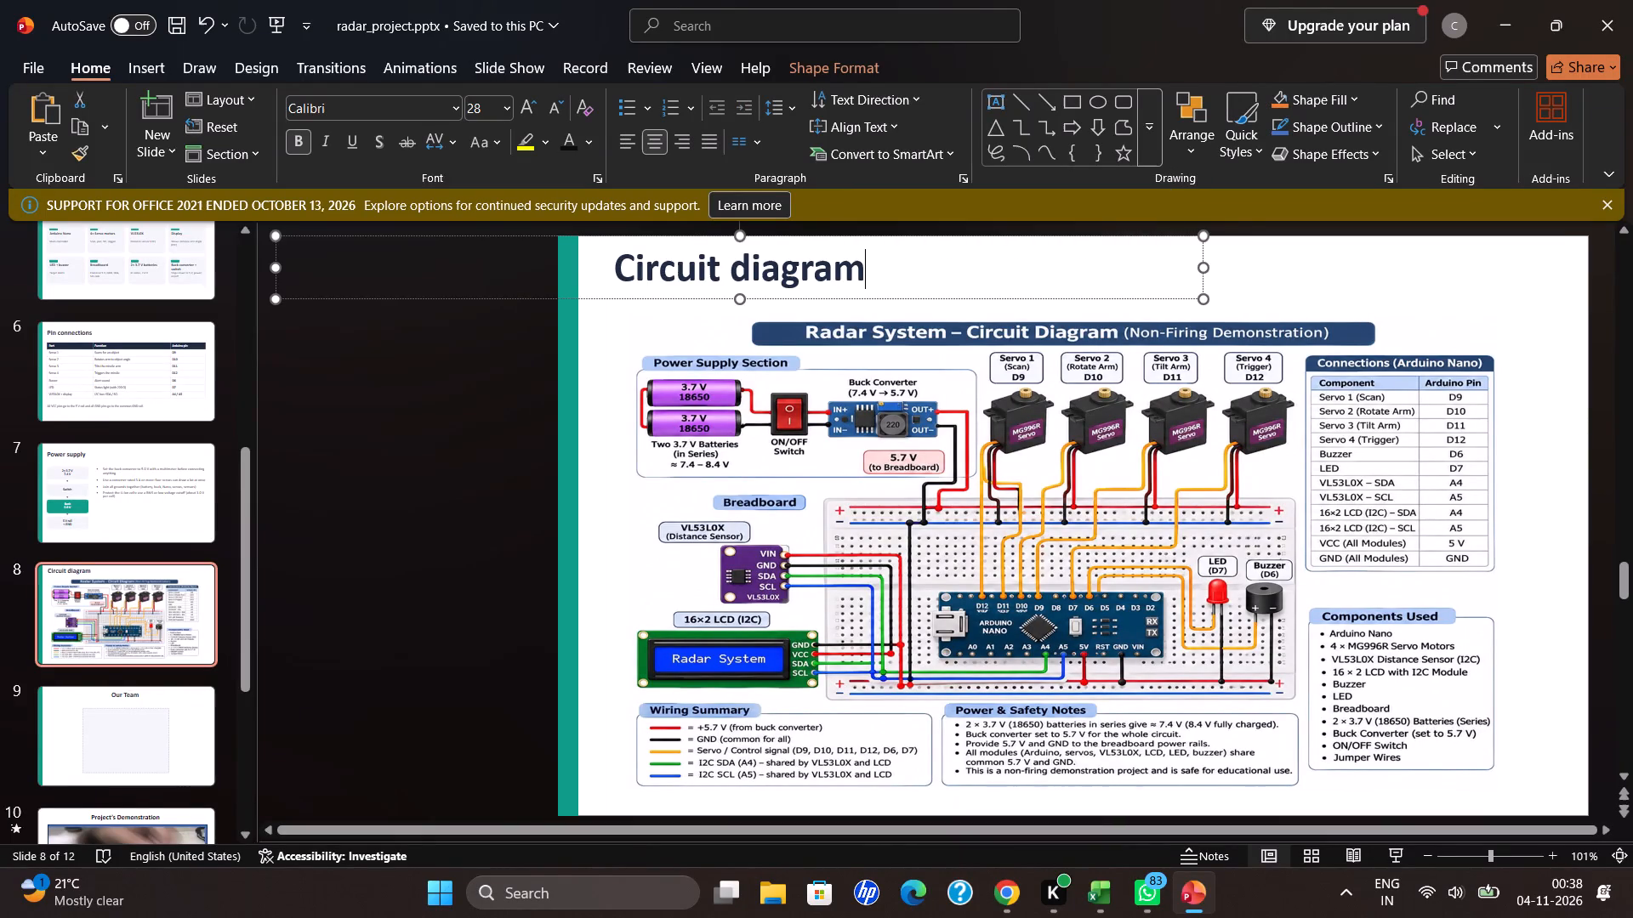
drag(1033, 269, 1160, 262)
click(1160, 262)
right_click(1160, 262)
click(1346, 261)
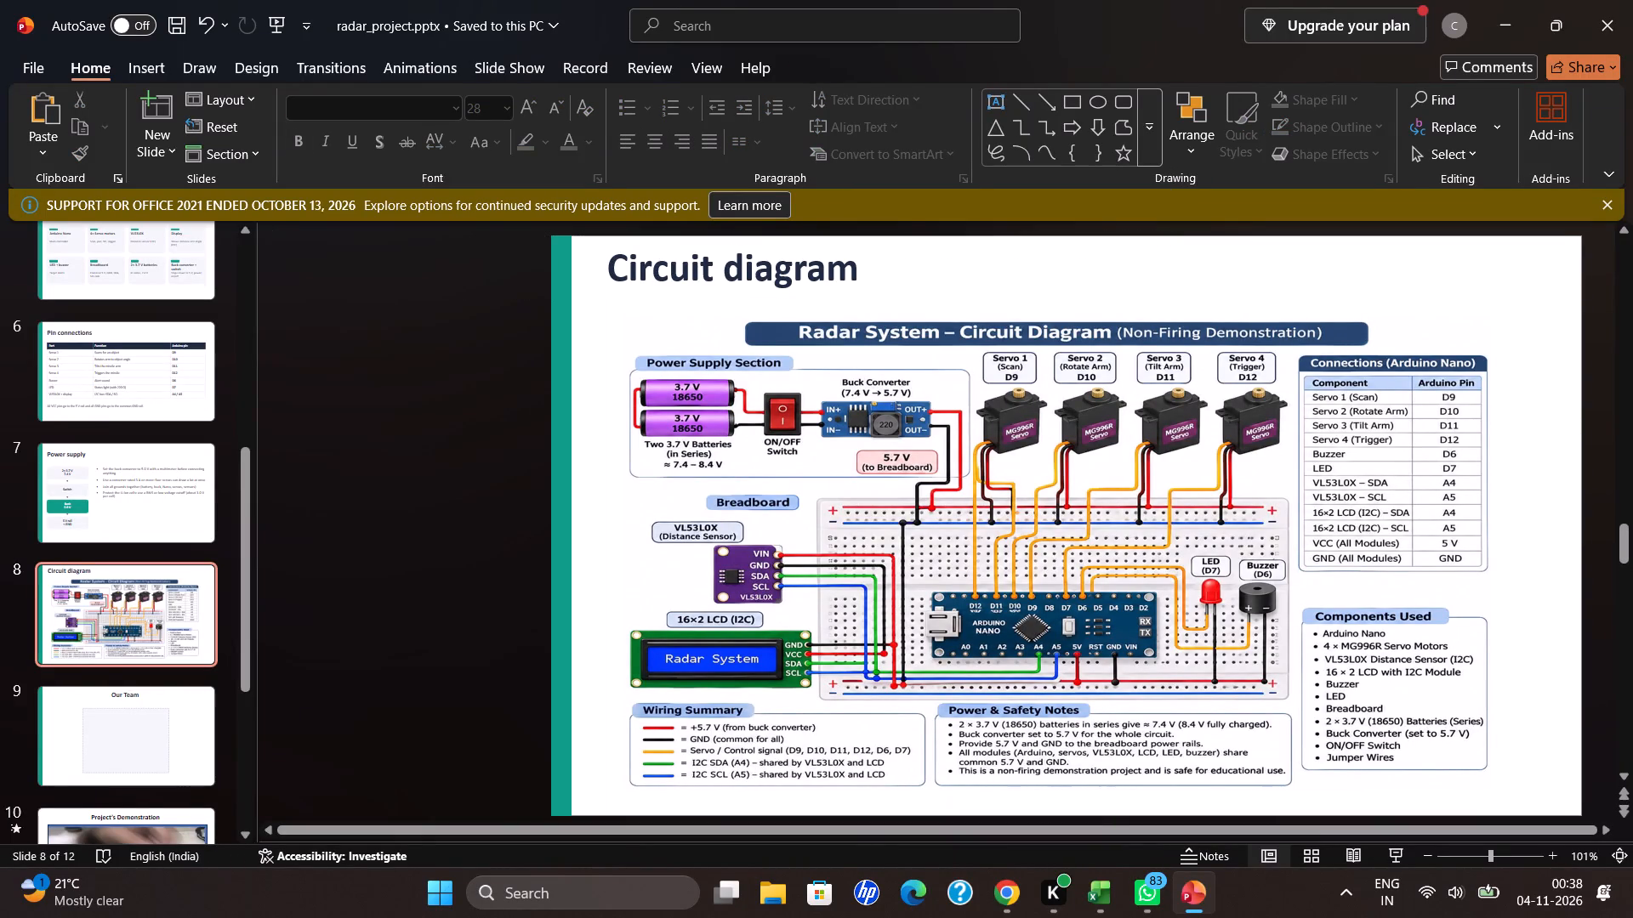
drag(973, 258, 1273, 256)
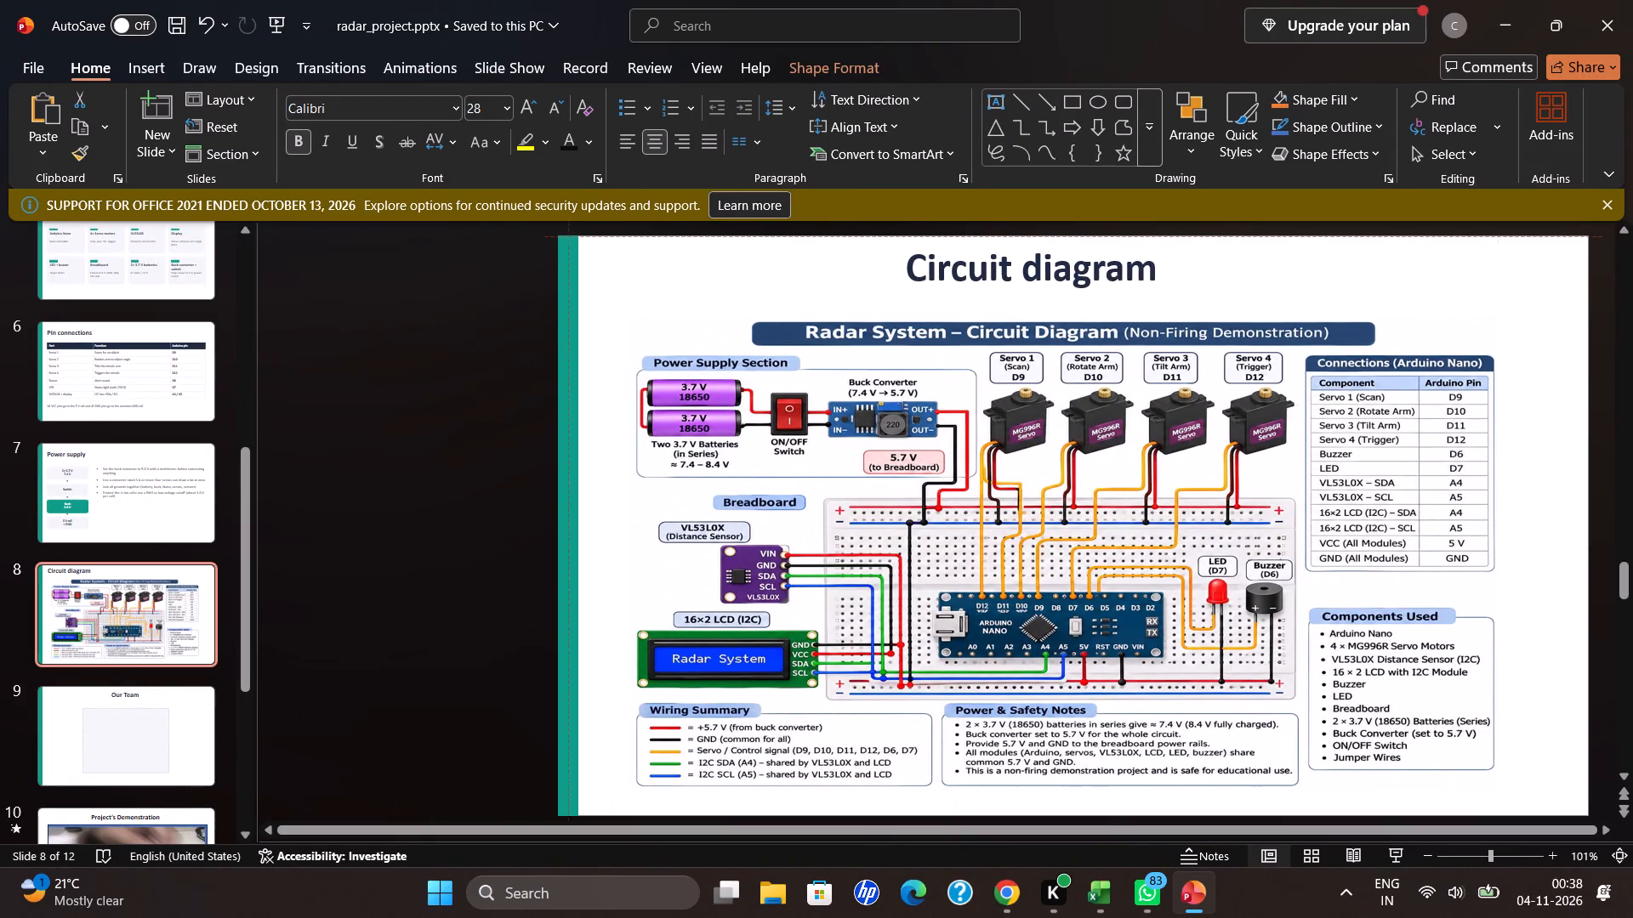
drag(1273, 256, 1306, 254)
double_click(1511, 314)
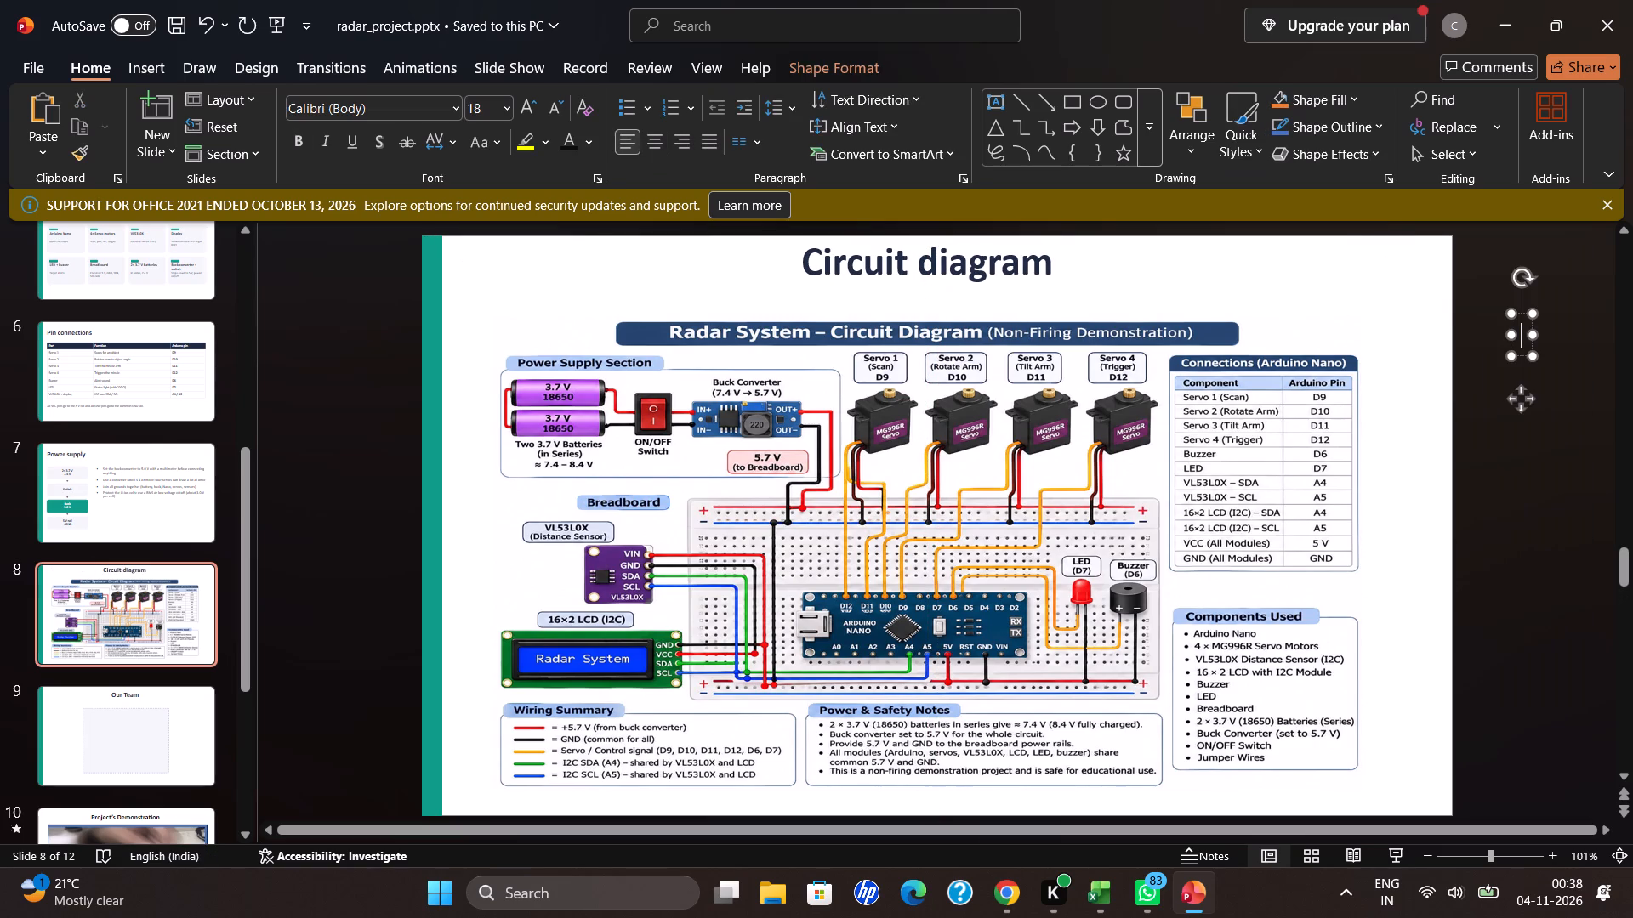
Capitalise the second word of the slide 8 title so it reads "Circuit Diagram".
click(943, 262)
key(BackSpace)
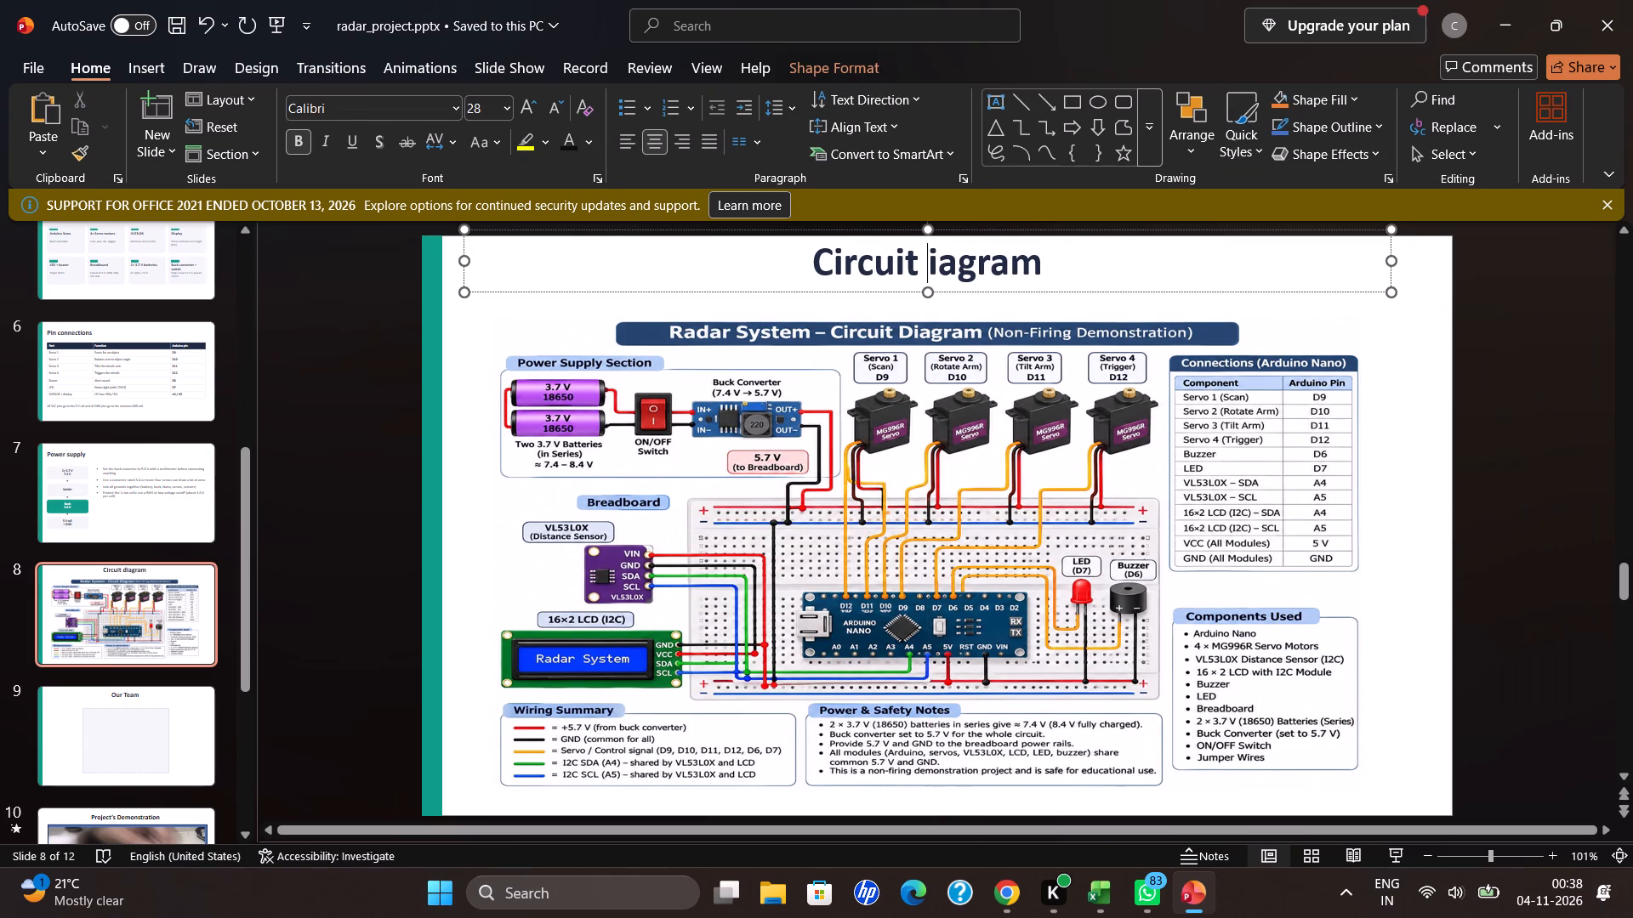
key(shift+d)
click(1539, 327)
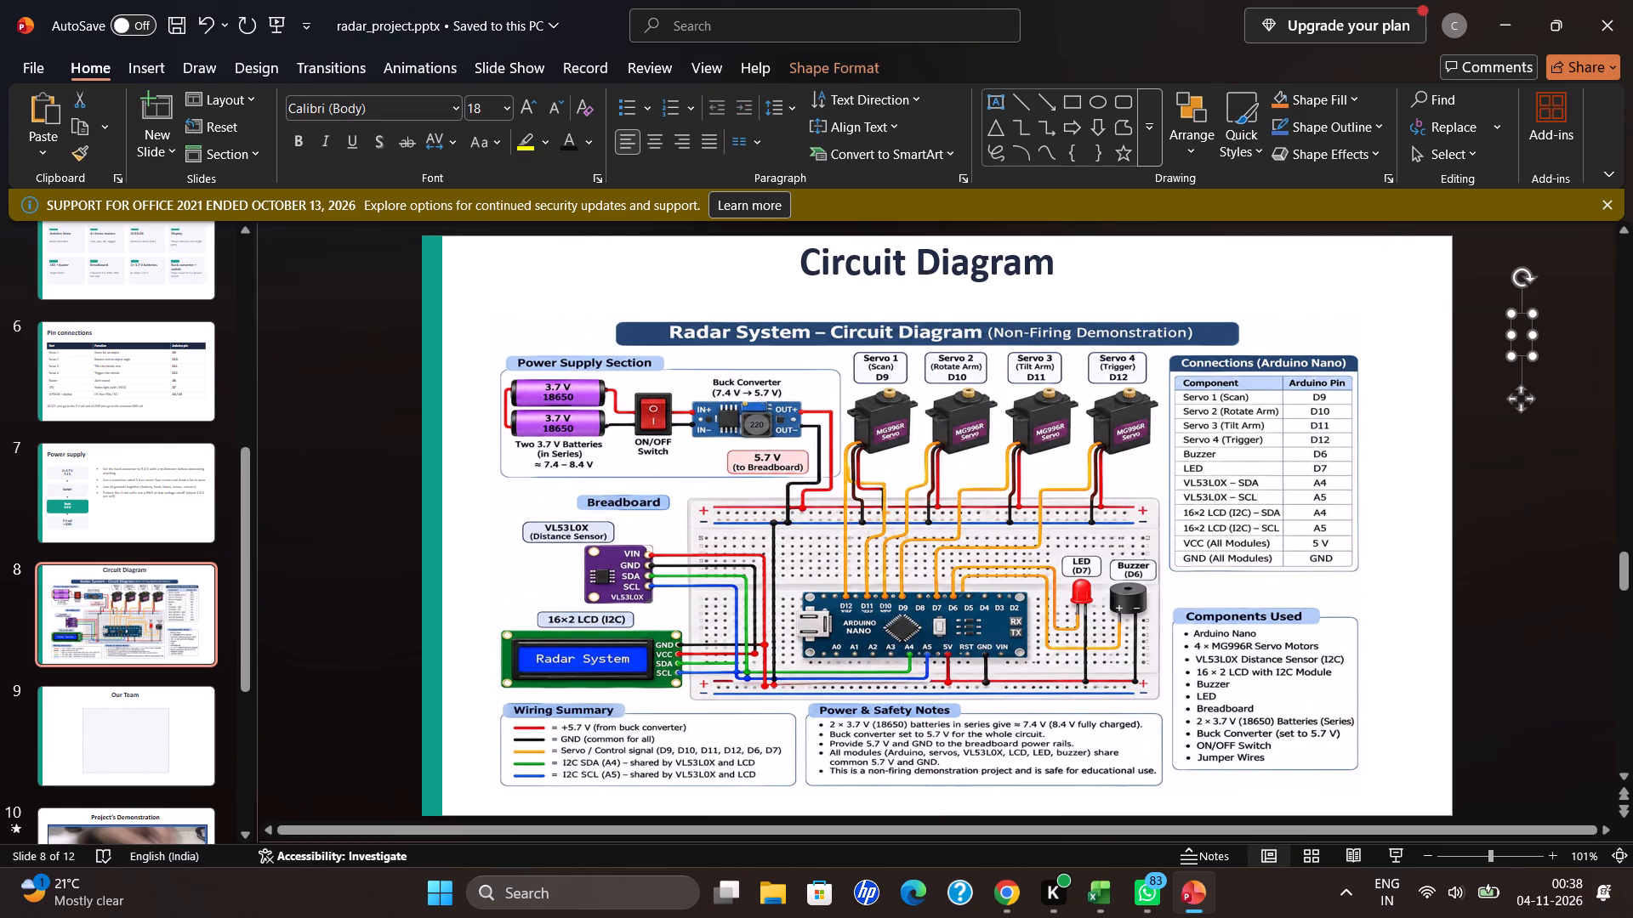
click(1484, 495)
right_click(1484, 495)
click(1484, 495)
click(309, 445)
Centre-align the "Power supply" title on slide 7.
scroll(1384, 438, up, 1)
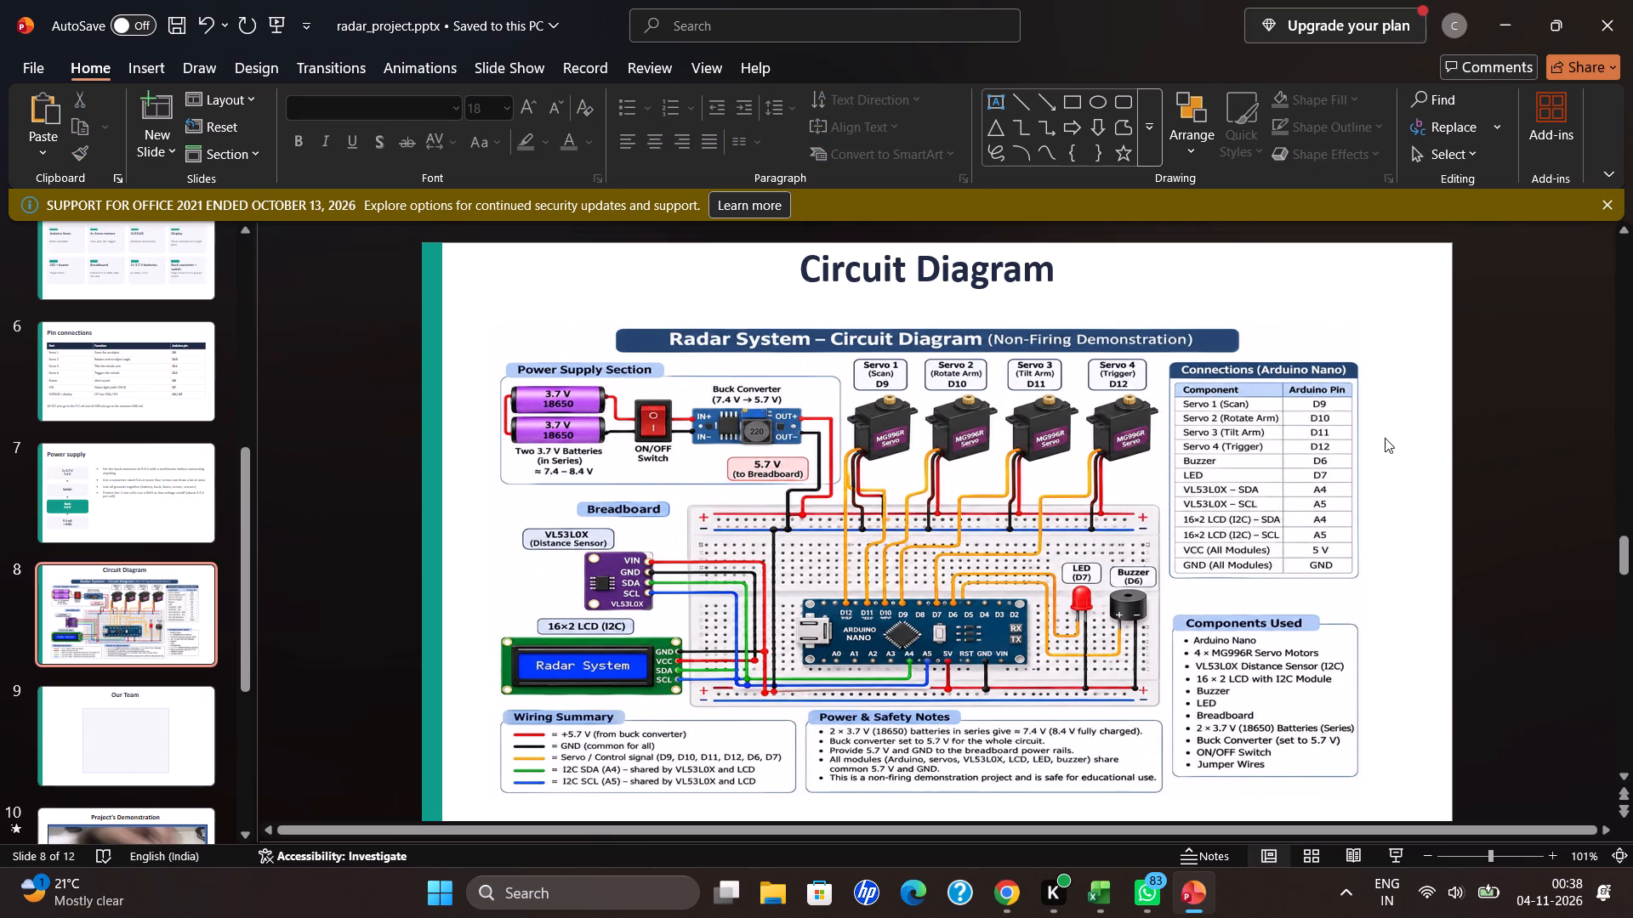
scroll(1385, 438, up, 2)
click(752, 286)
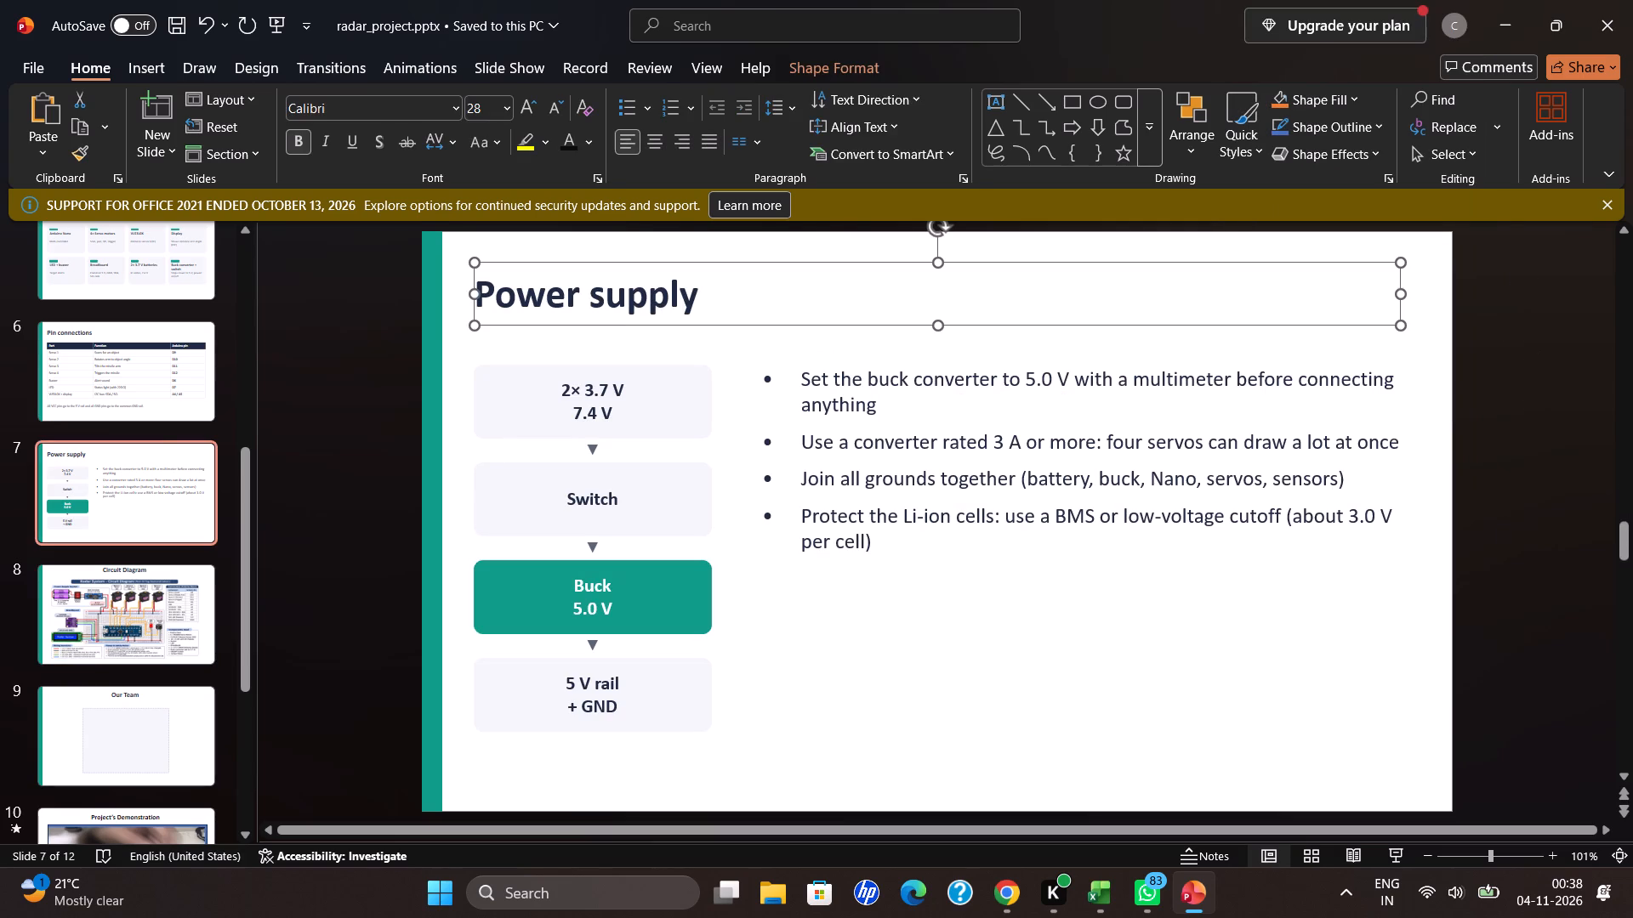
click(646, 144)
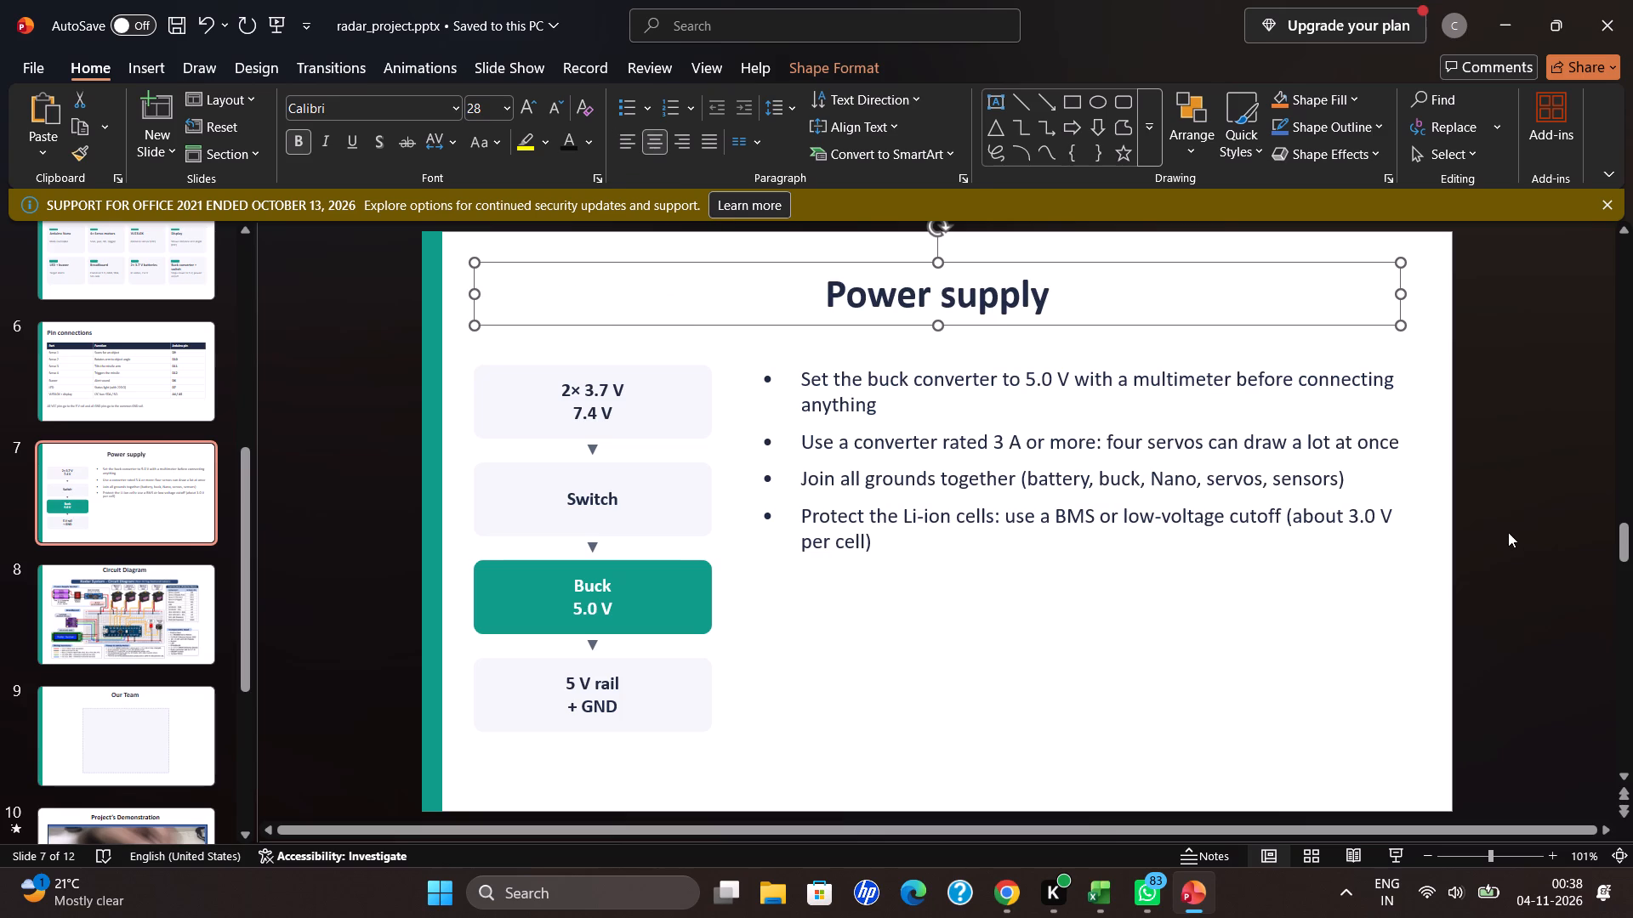
click(1508, 532)
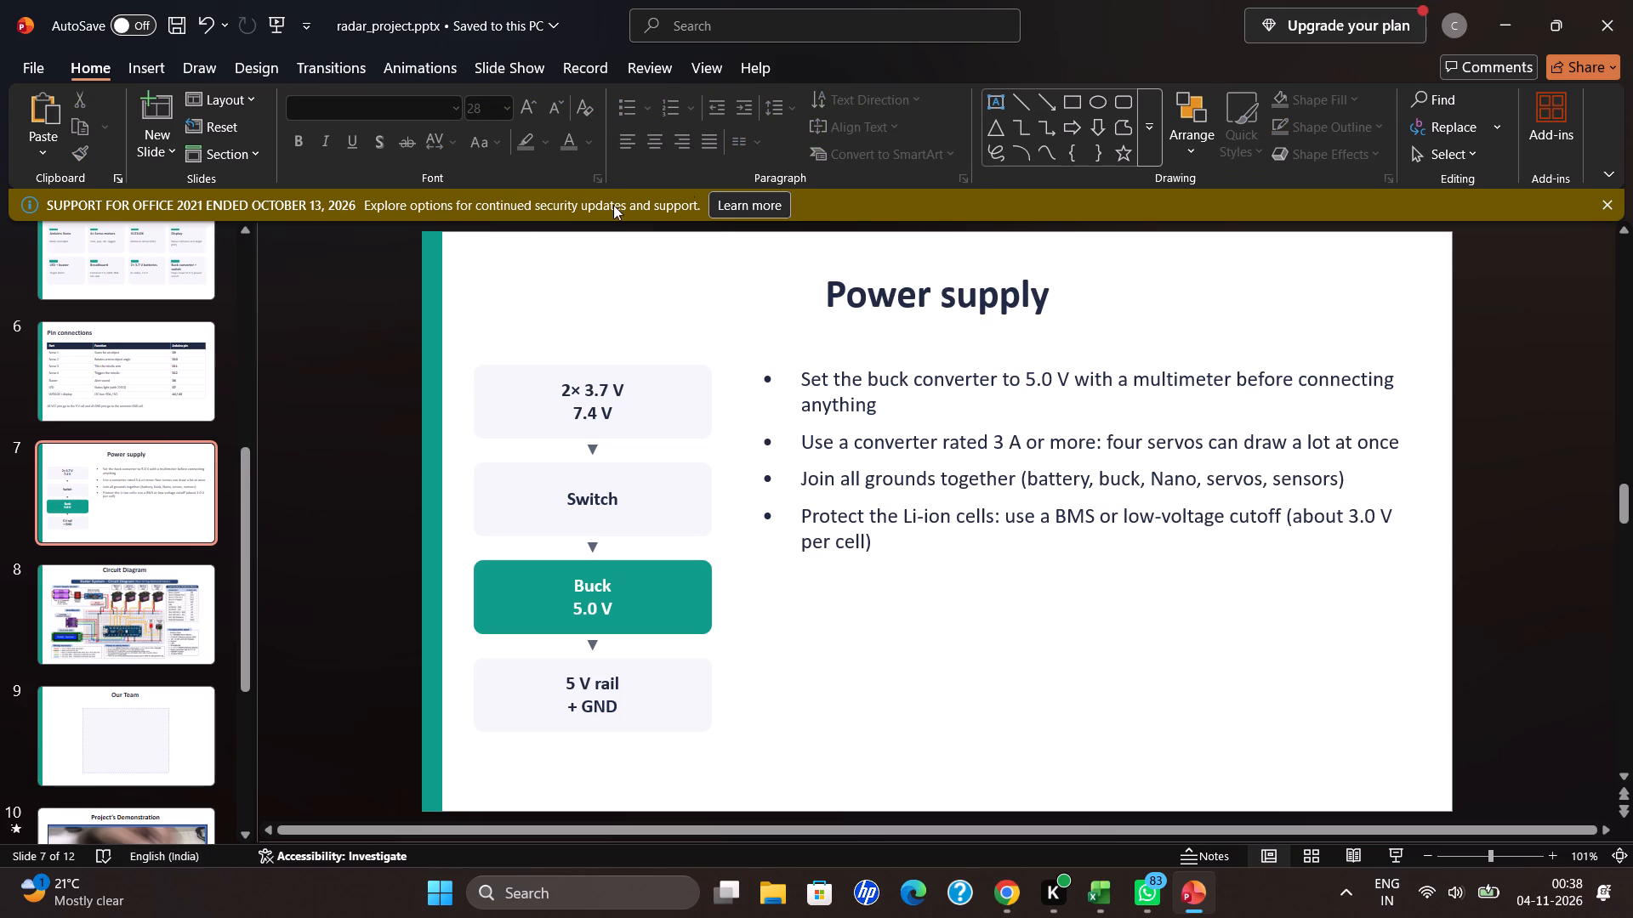
Apply a text shadow to both words of the slide 7 title and capitalise it as "Power Supply".
click(911, 299)
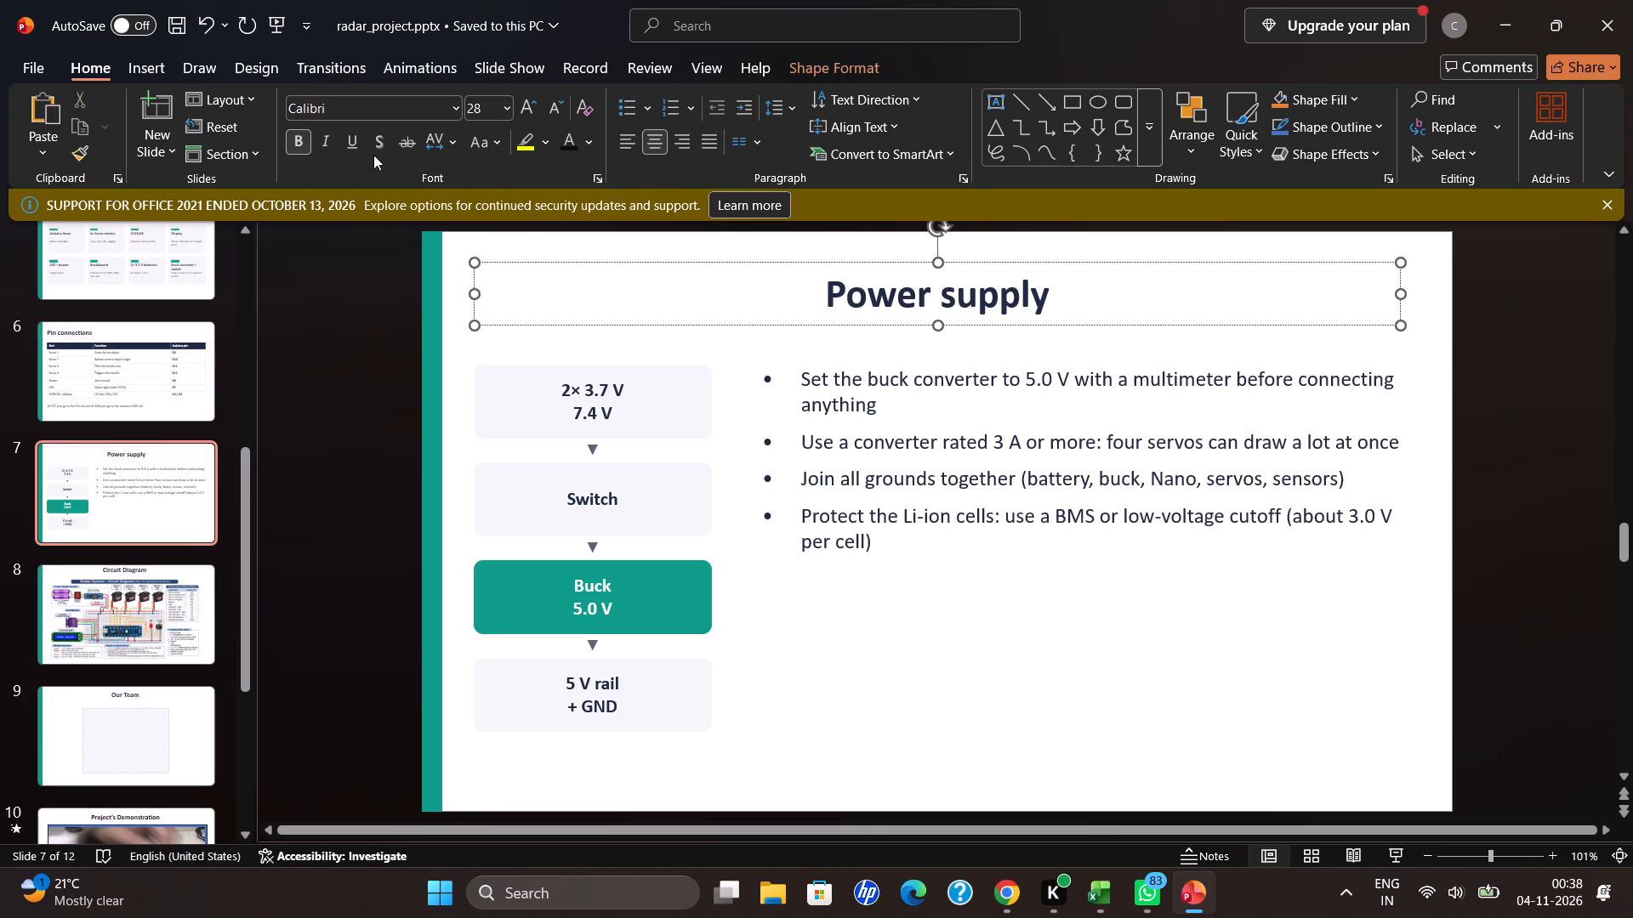
click(382, 144)
click(987, 298)
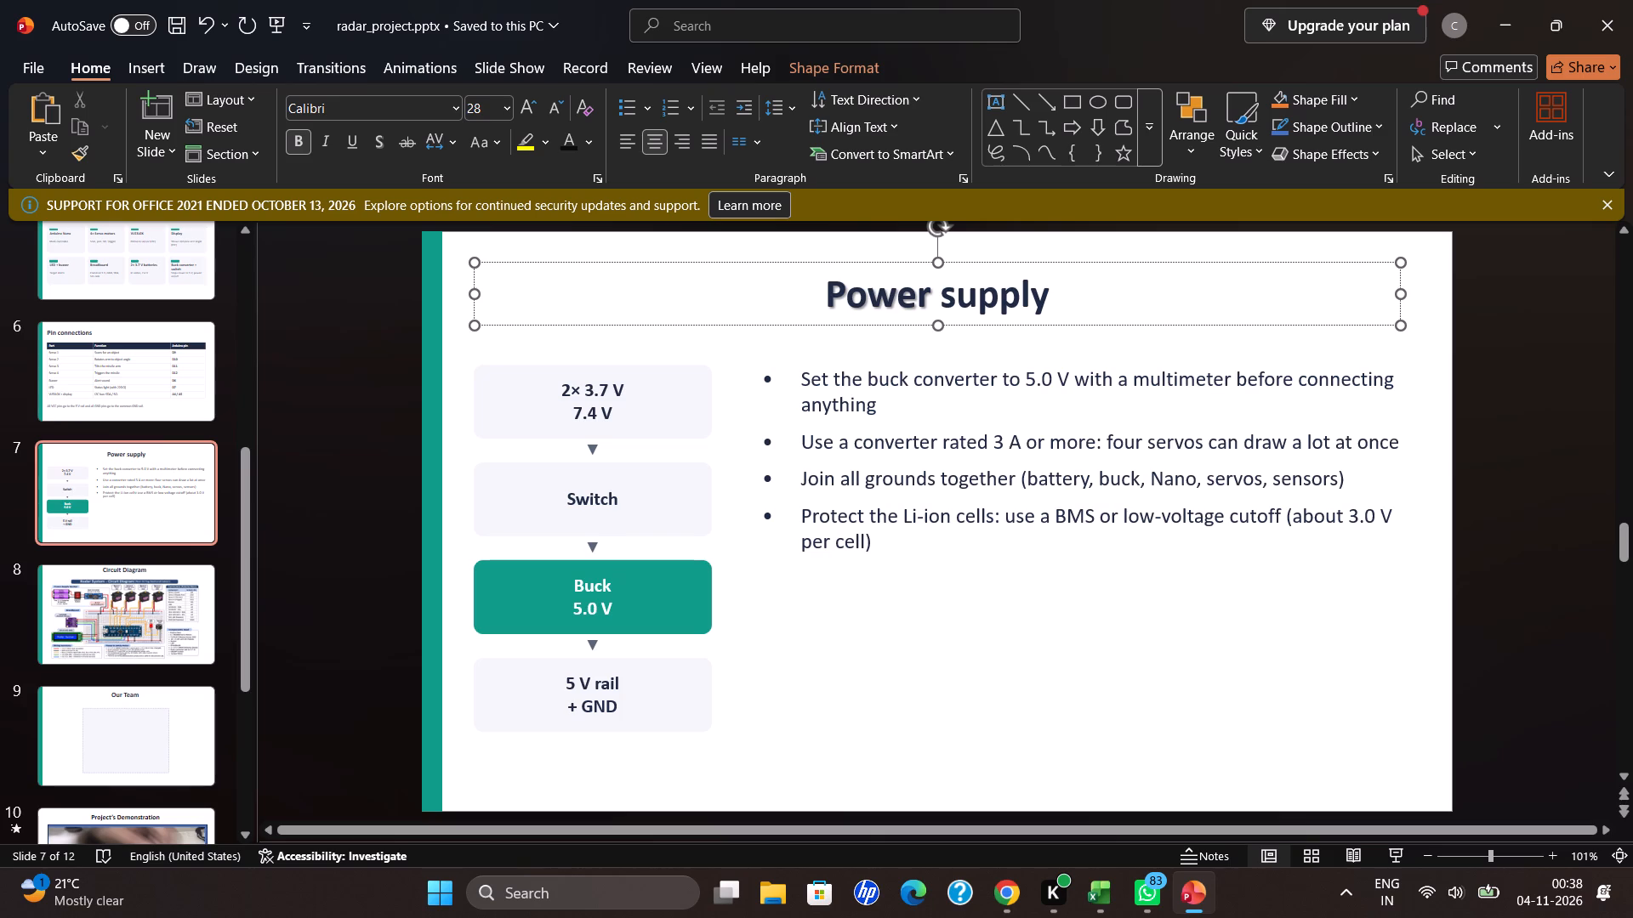
click(955, 301)
key(BackSpace)
key(shift+s)
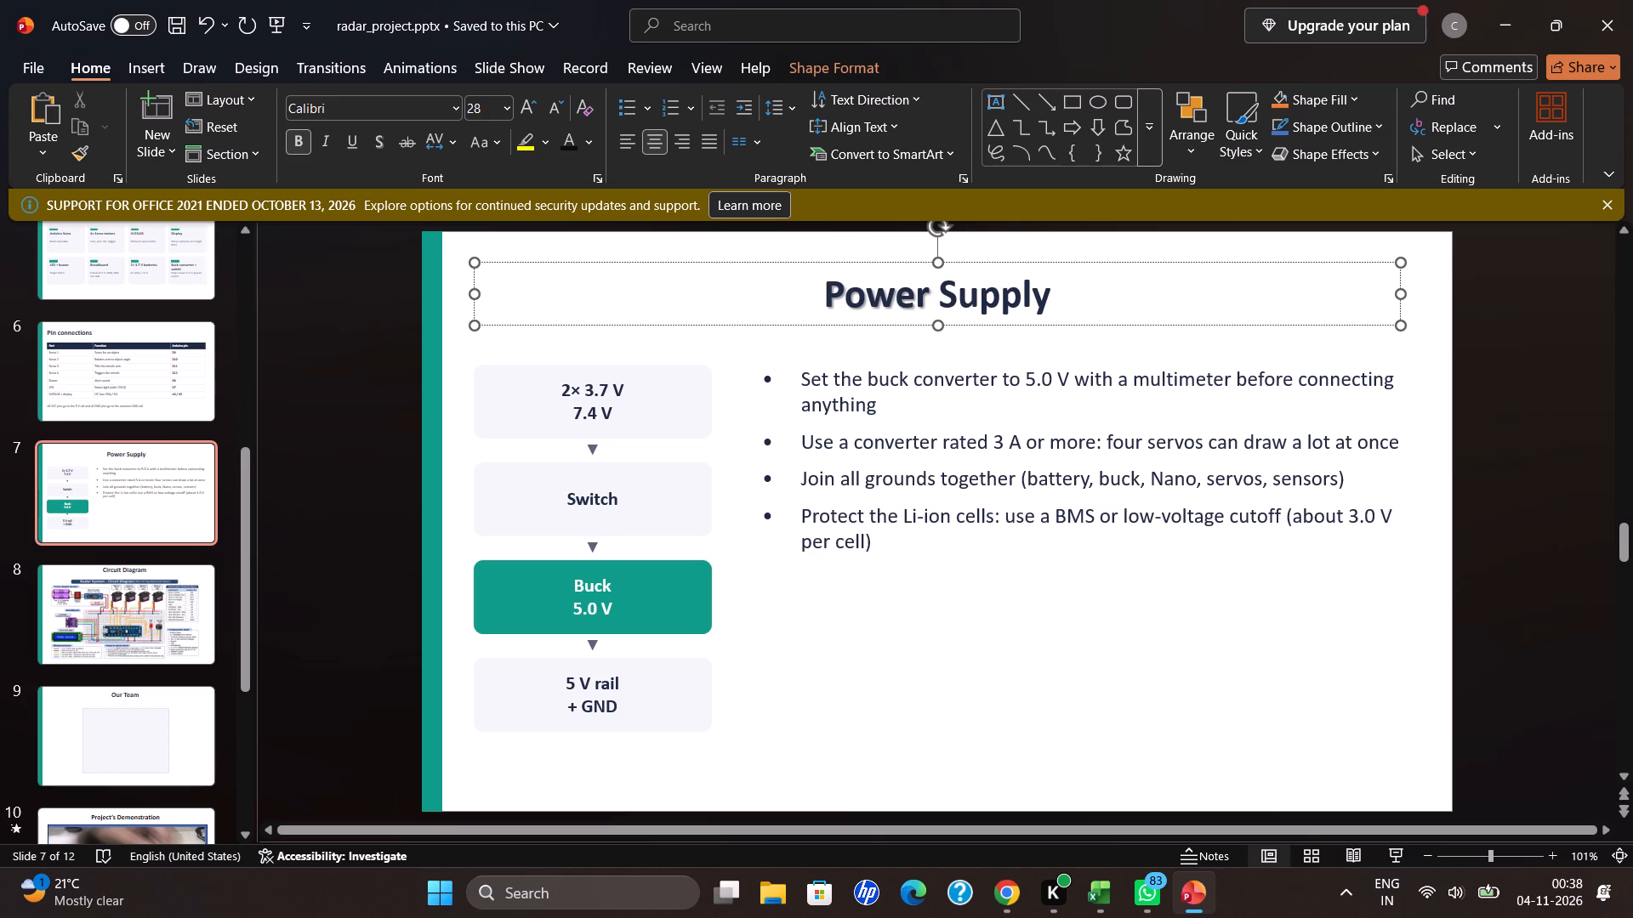
click(376, 145)
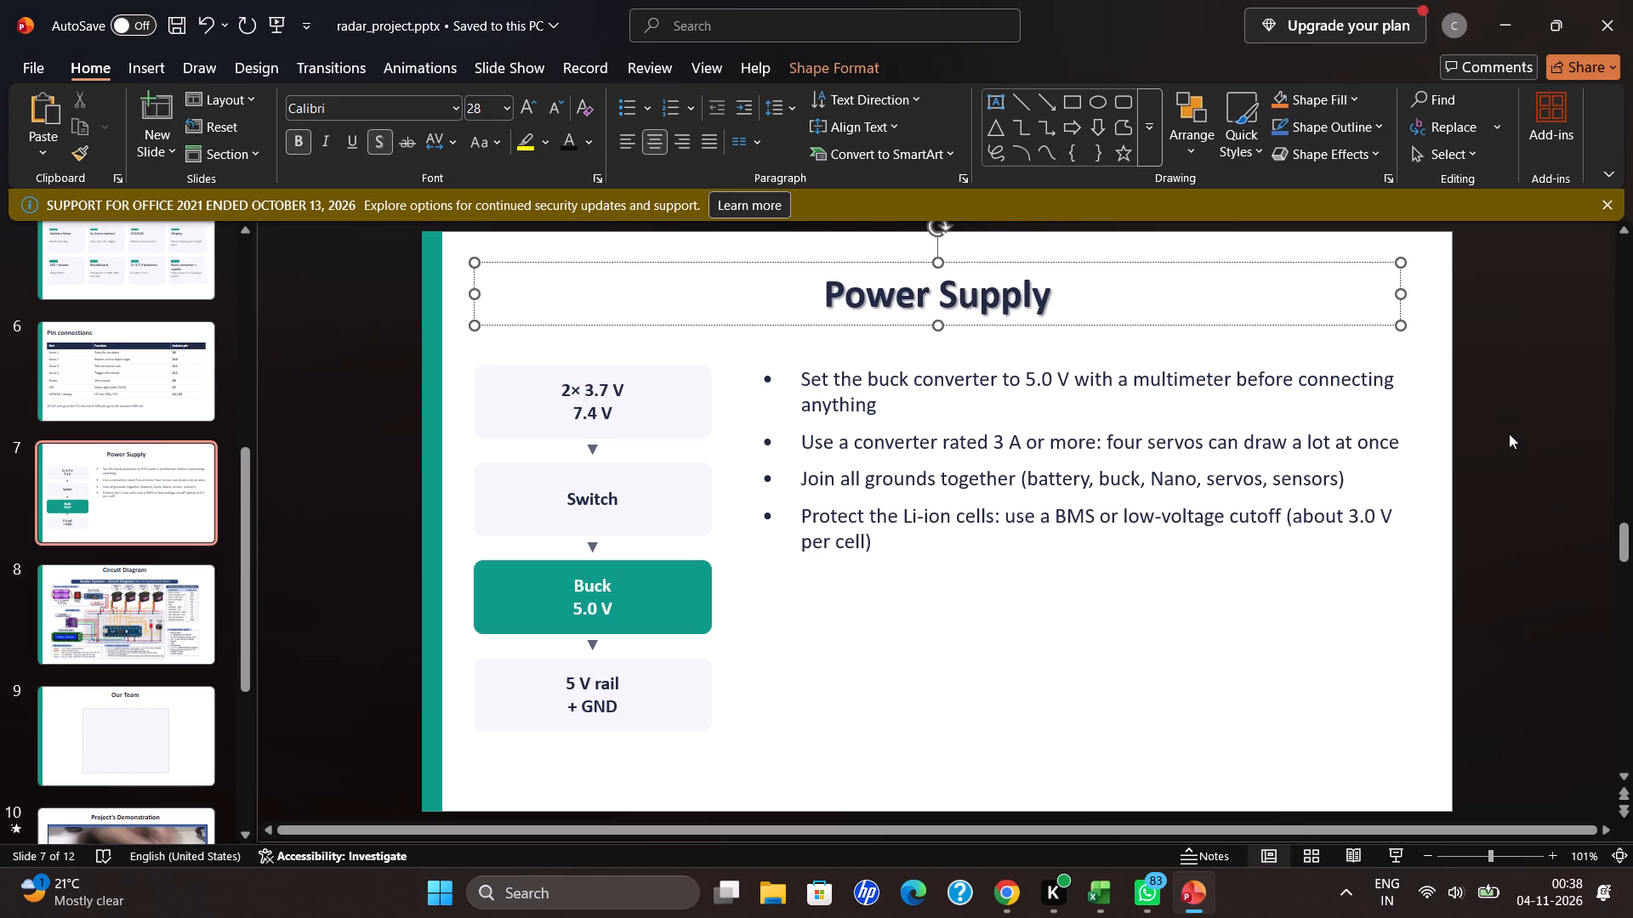
click(1528, 428)
Centre-align the "Pin connections" title on slide 6 and give it a text shadow.
scroll(1504, 452, up, 1)
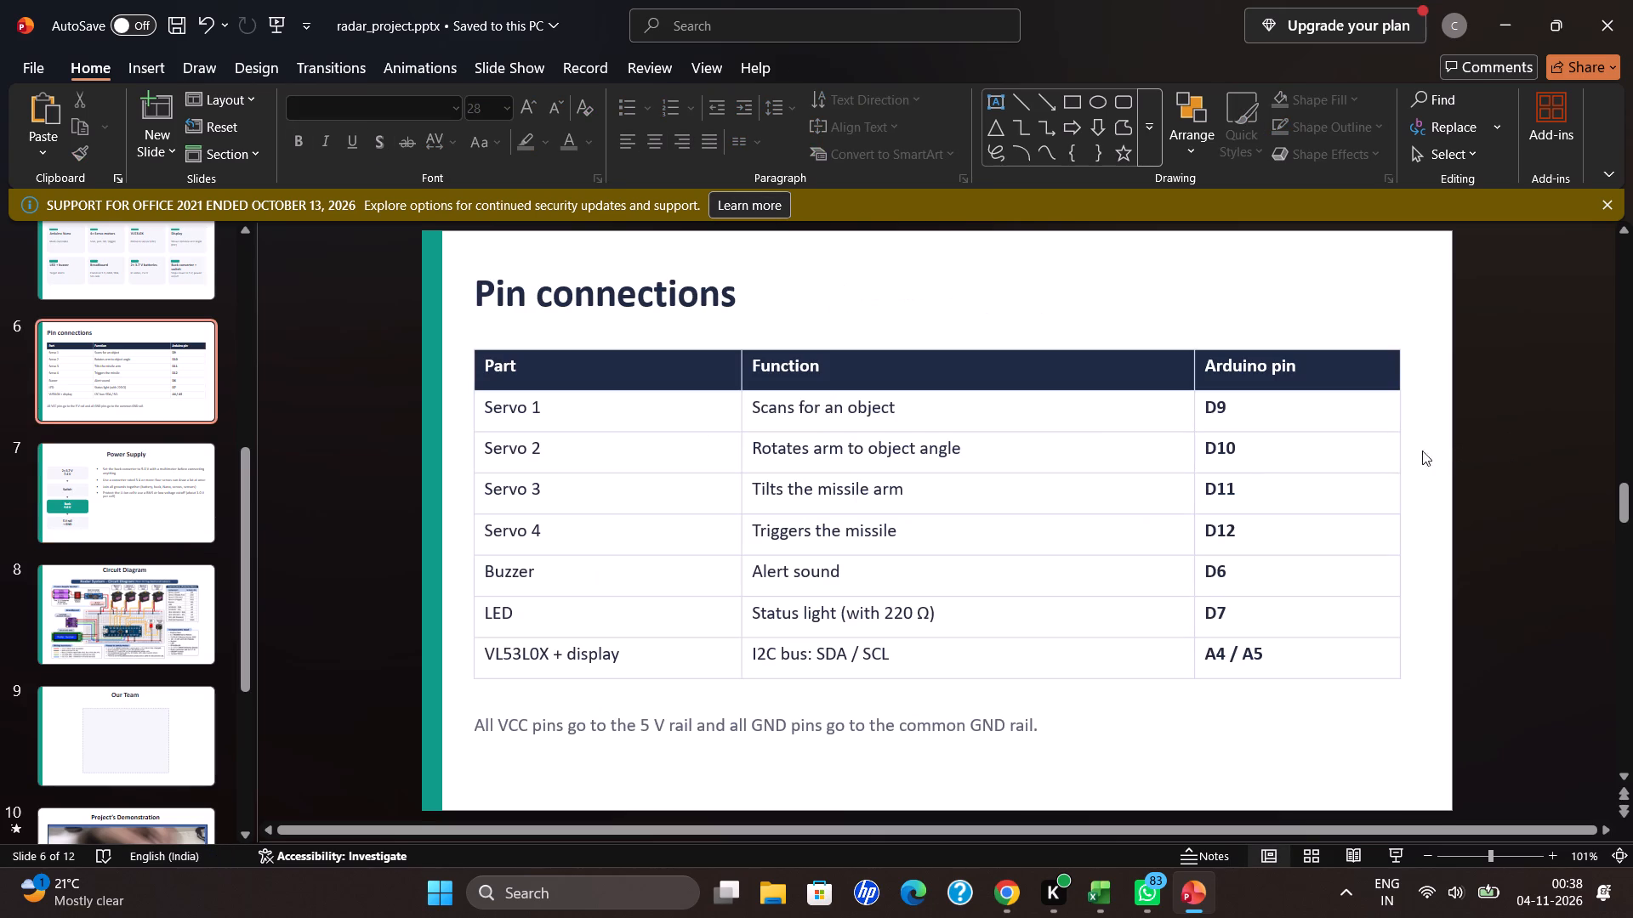
click(886, 287)
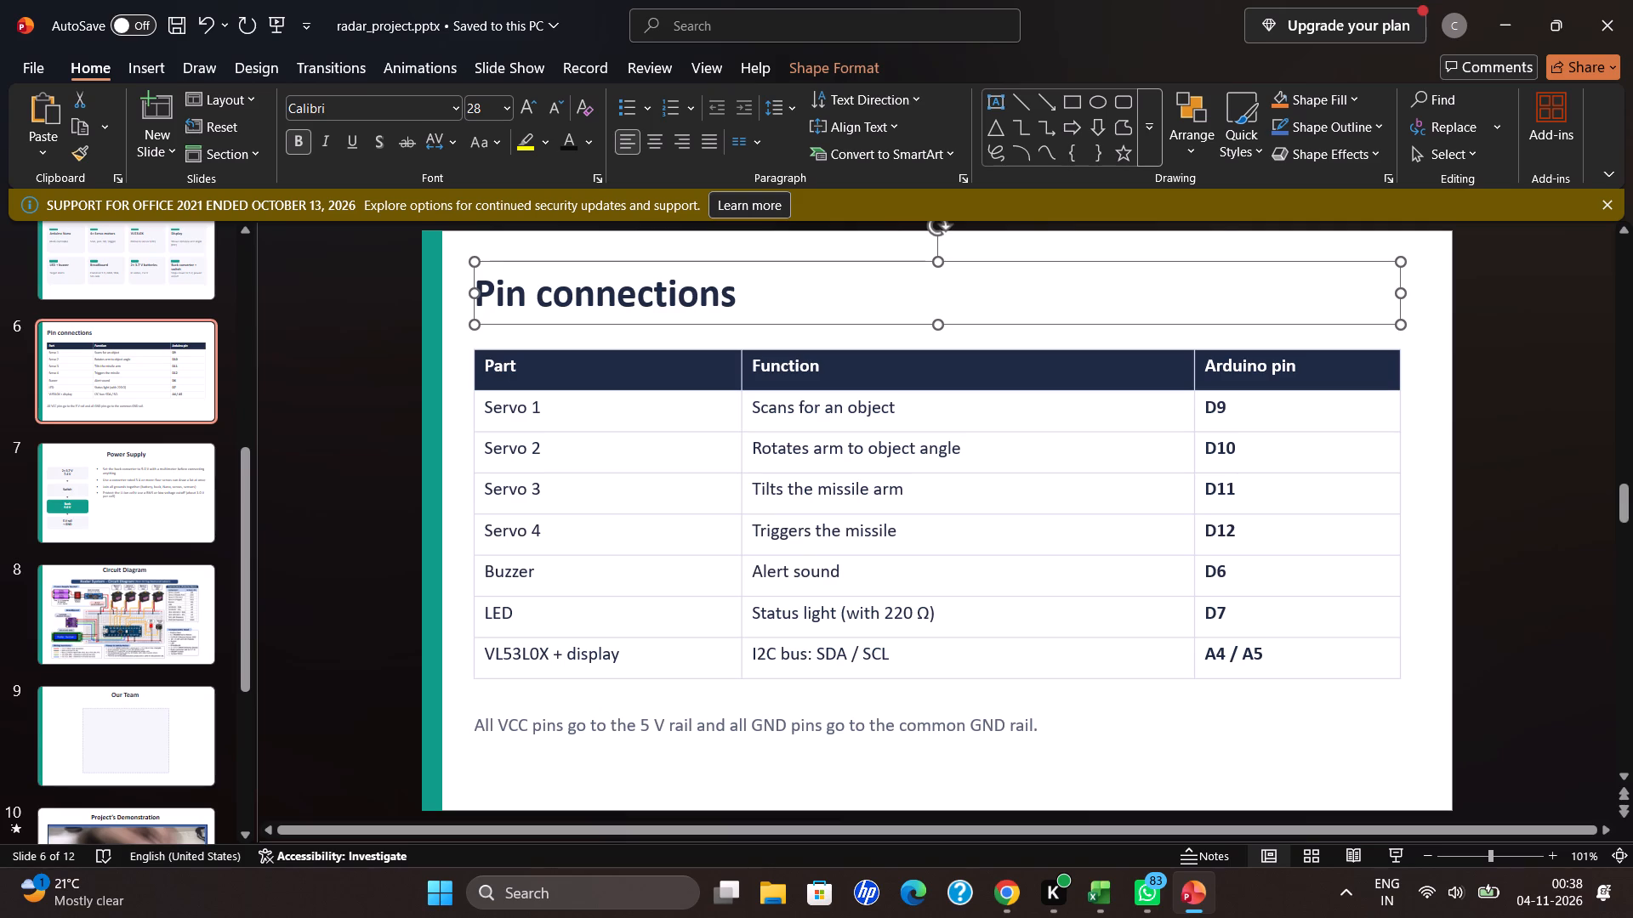
click(655, 133)
click(380, 144)
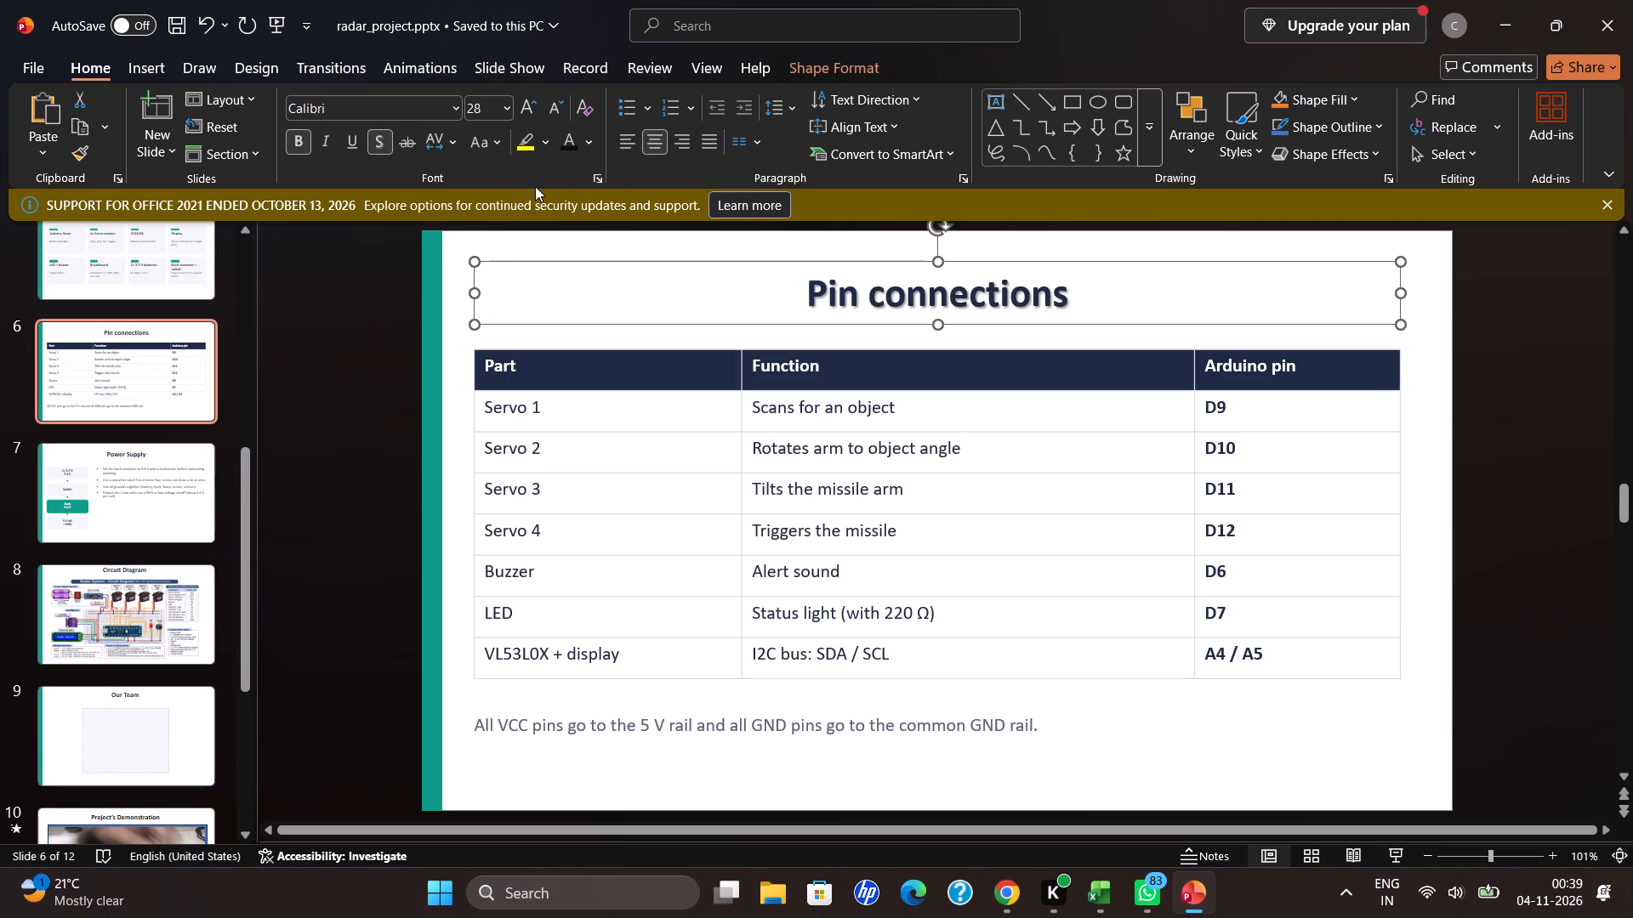
click(1567, 410)
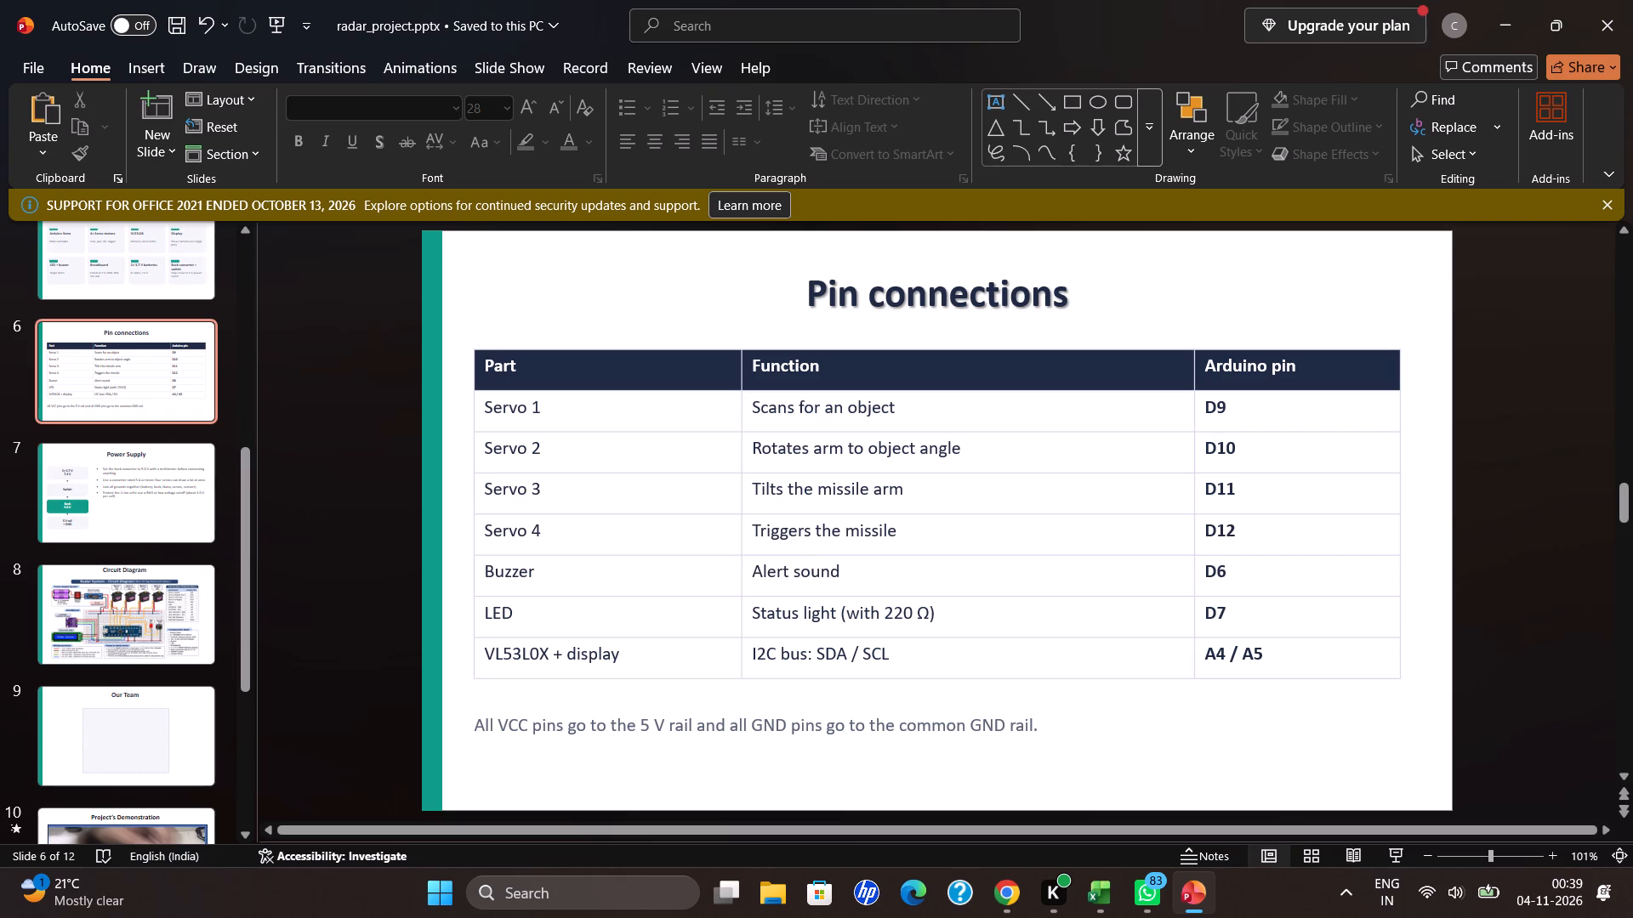
Delete "(with 220 Ω)" from the LED row's function in the pin connections table, leaving "Status light".
click(940, 612)
key(BackSpace)
key(BackSpace)
key(BackSpace)
key(BackSpace)
key(BackSpace)
key(BackSpace)
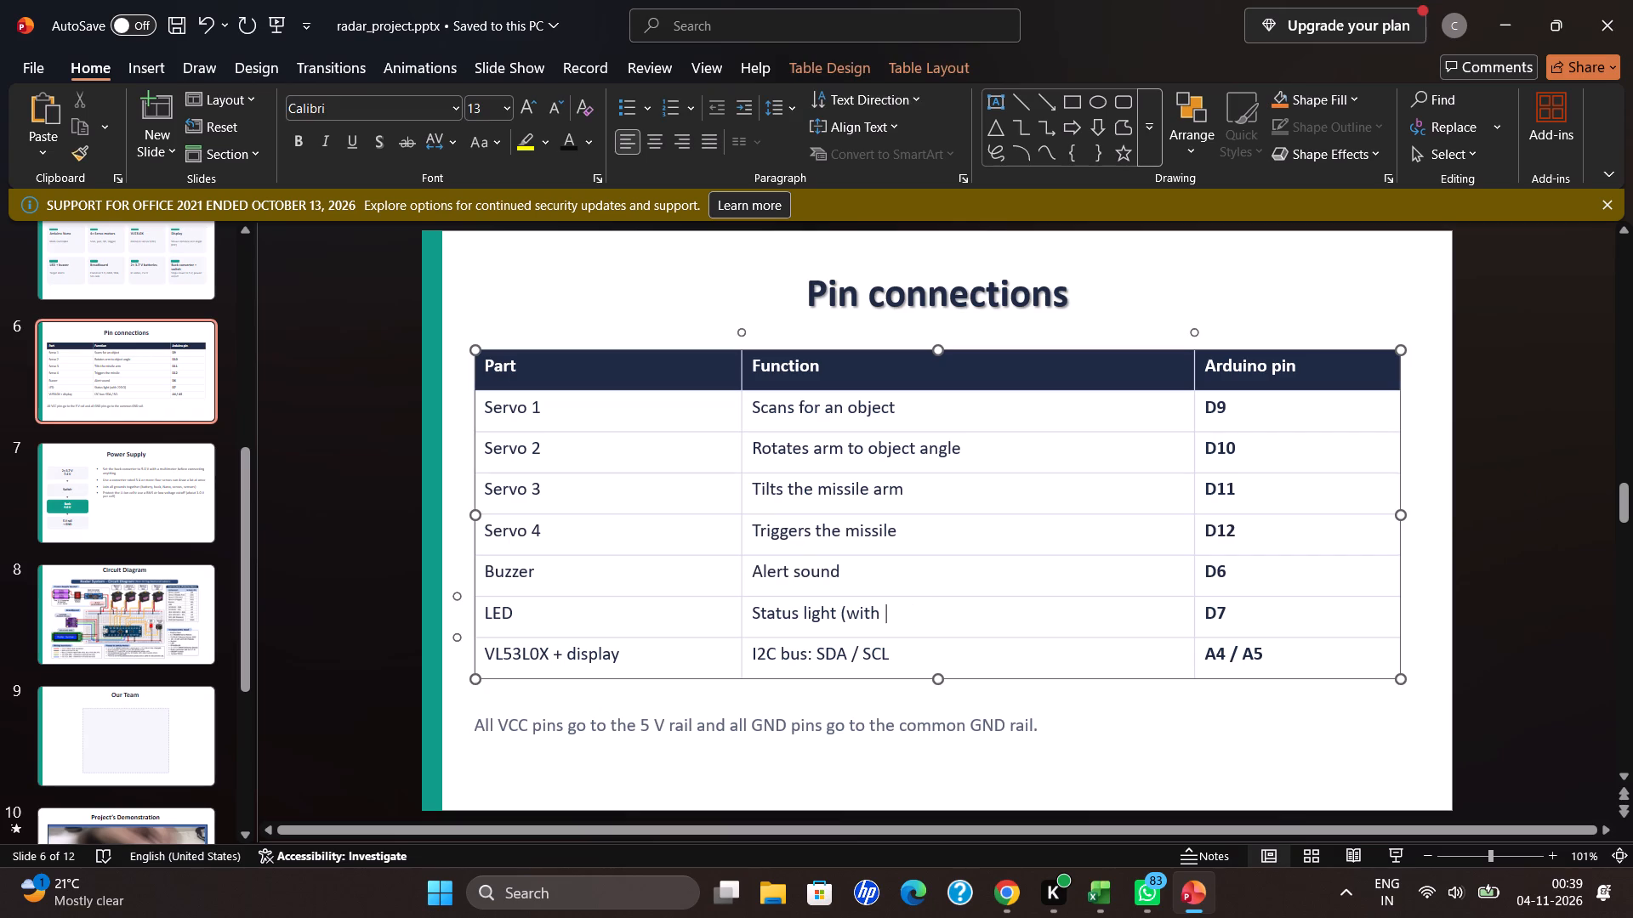
key(BackSpace)
key(BackSpace)
key(BackSpace)
key(BackSpace)
key(BackSpace)
key(BackSpace)
click(1518, 621)
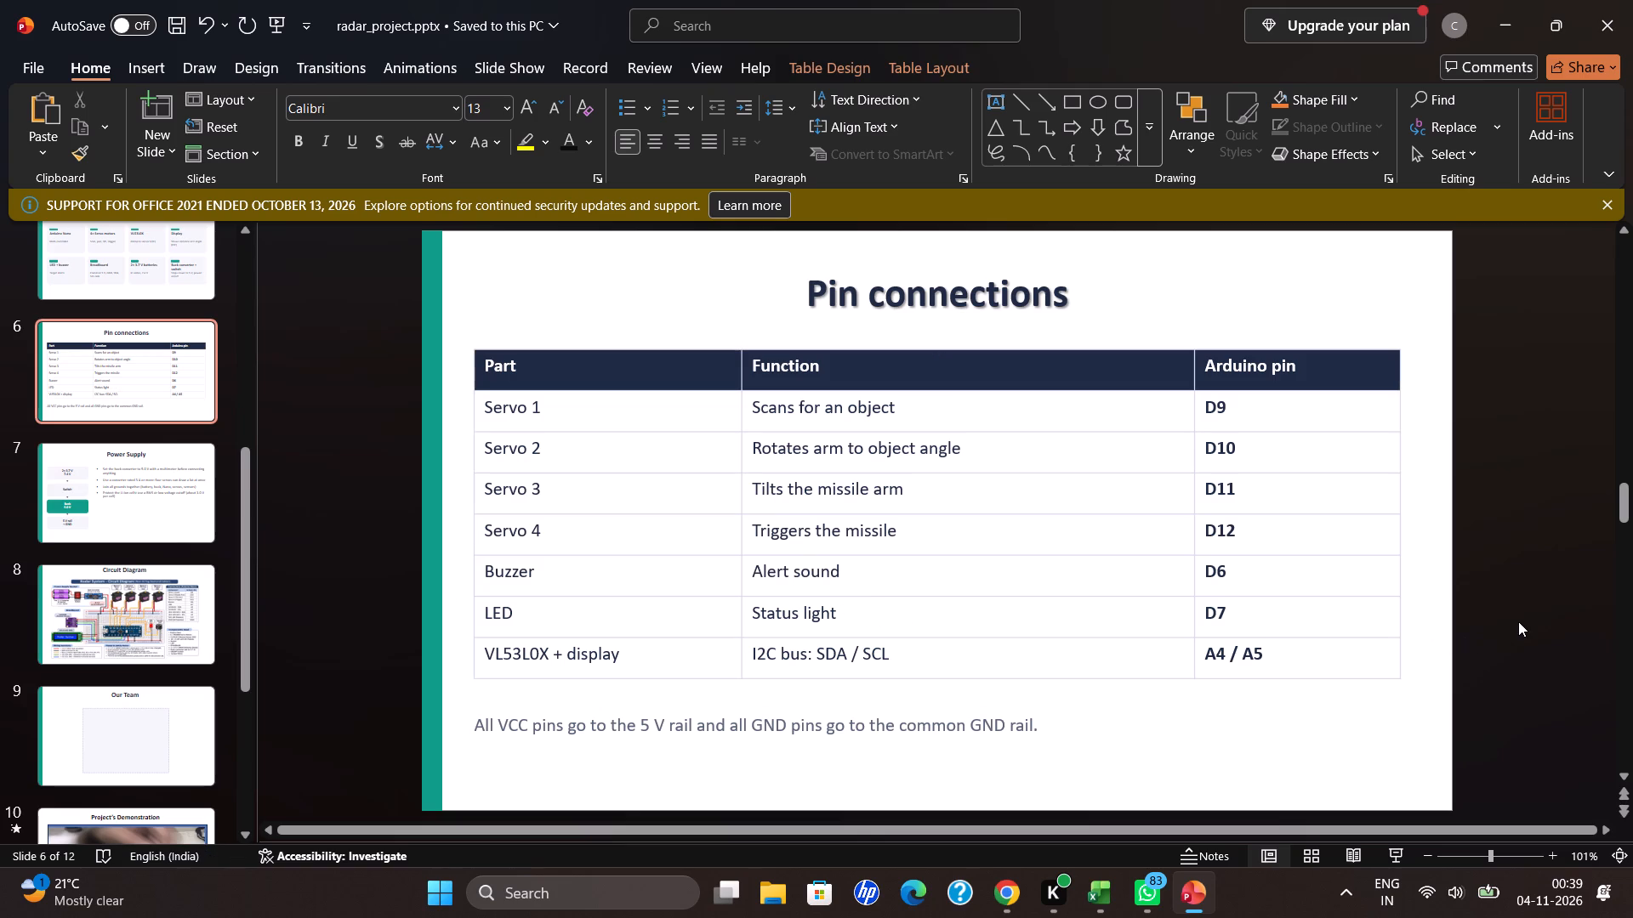
Remove "and angle" from the sentence below the four cards on the "How it works" slide.
scroll(1472, 644, up, 1)
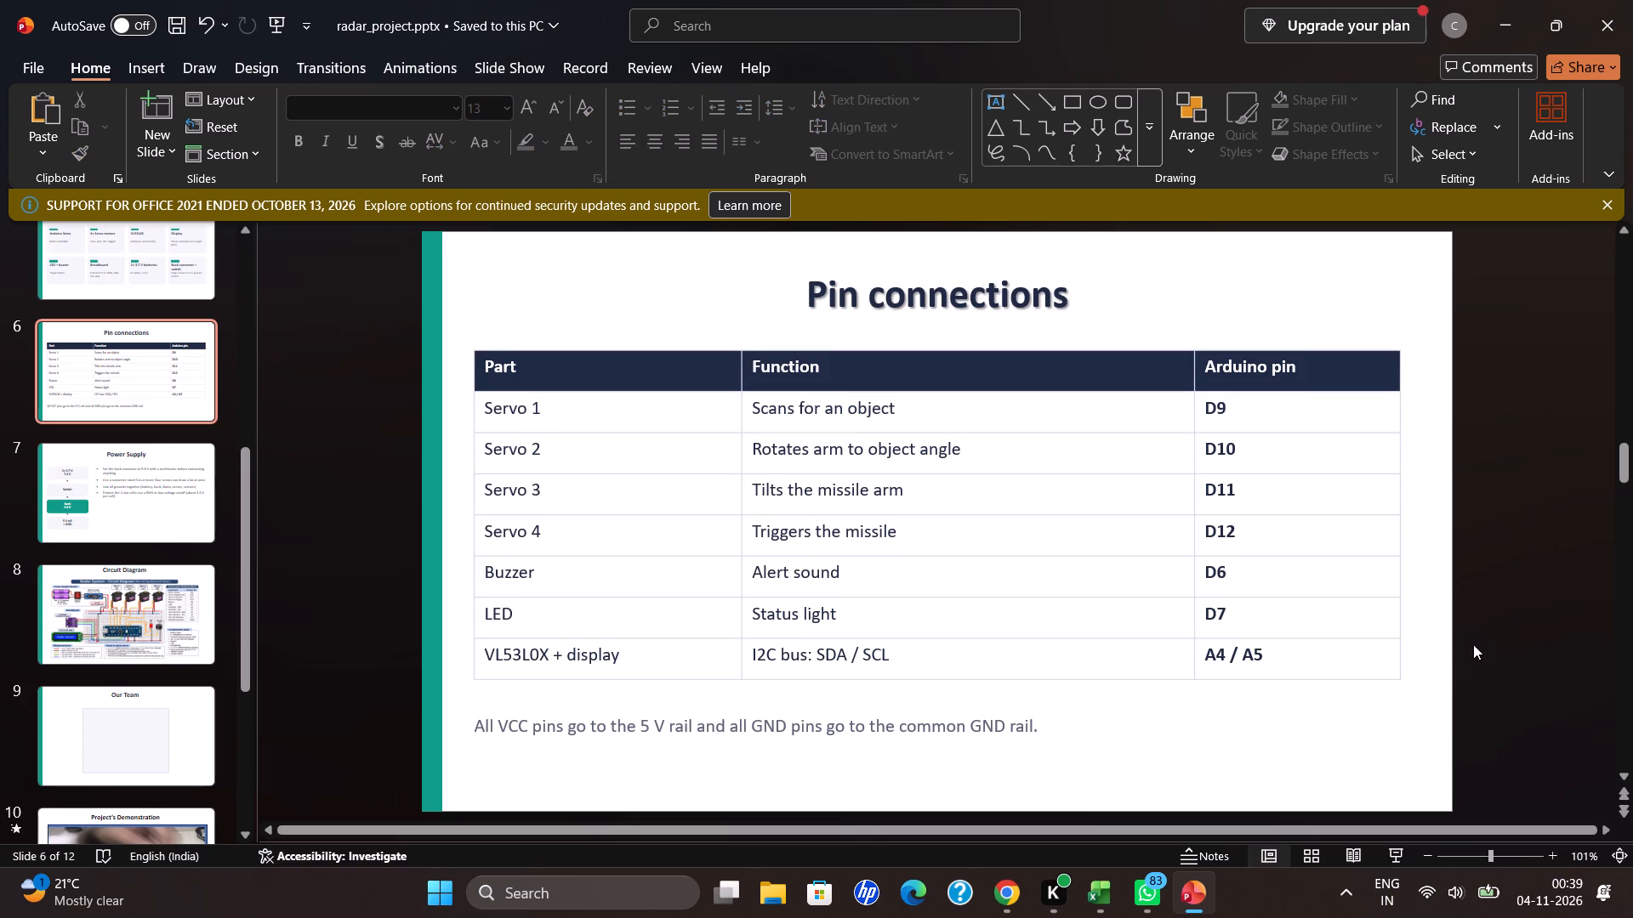
scroll(1474, 644, up, 2)
scroll(1475, 646, down, 1)
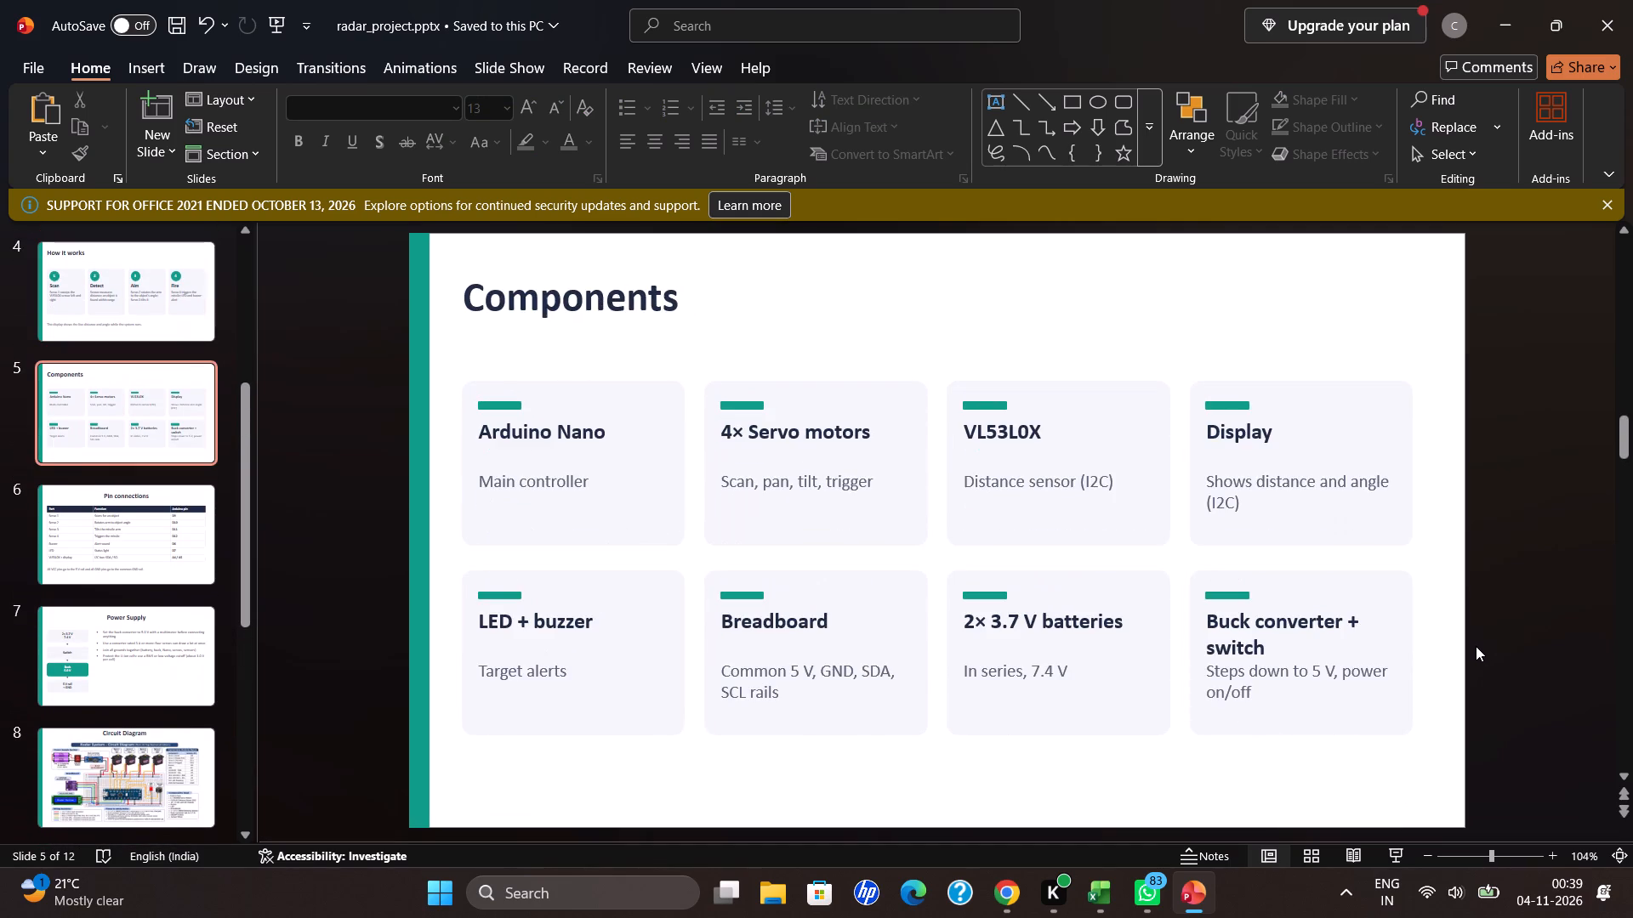
scroll(1476, 646, up, 1)
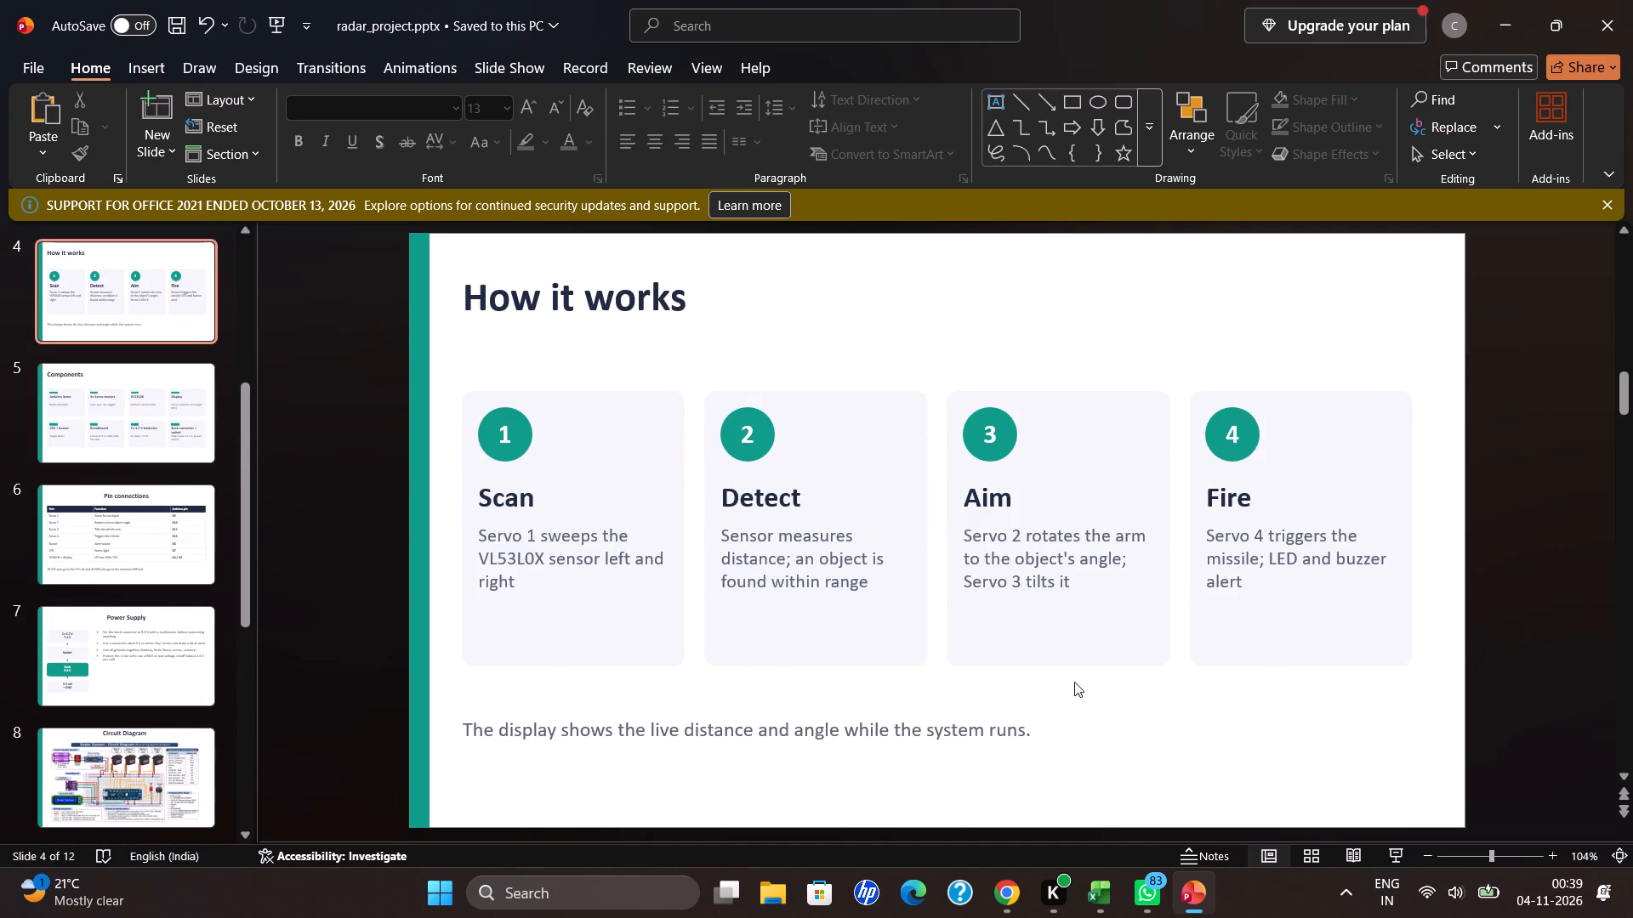
click(843, 730)
key(BackSpace)
key(BackSpace)
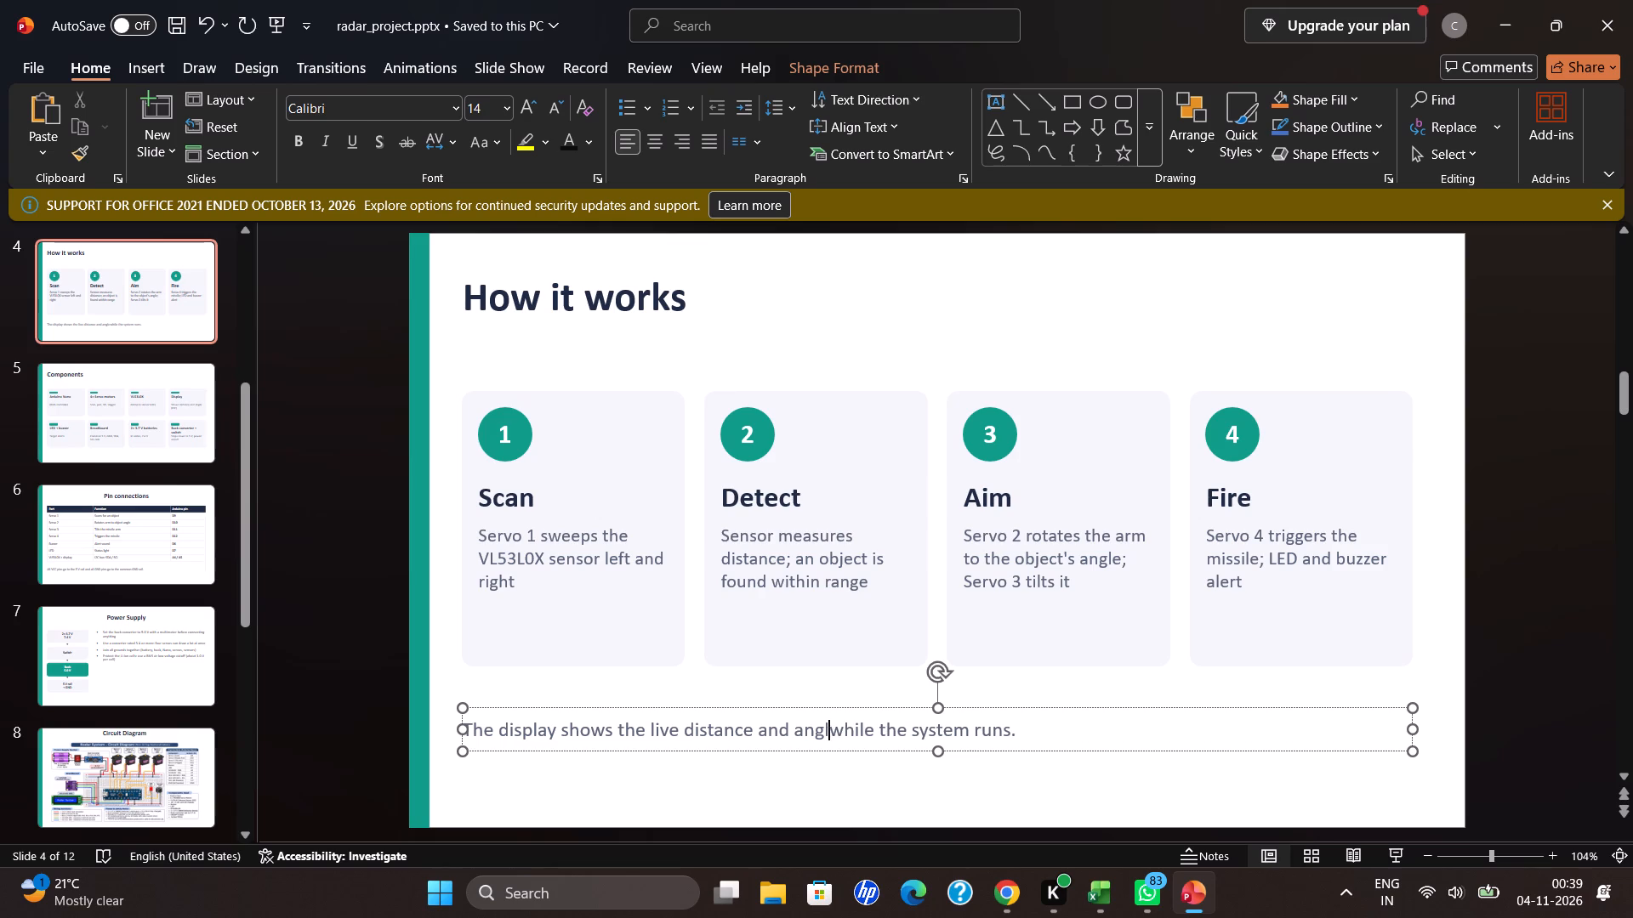
key(BackSpace)
key(BackSpace)
key(BackSpace)
key(BackSpace)
key(BackSpace)
key(BackSpace)
key(BackSpace)
key(BackSpace)
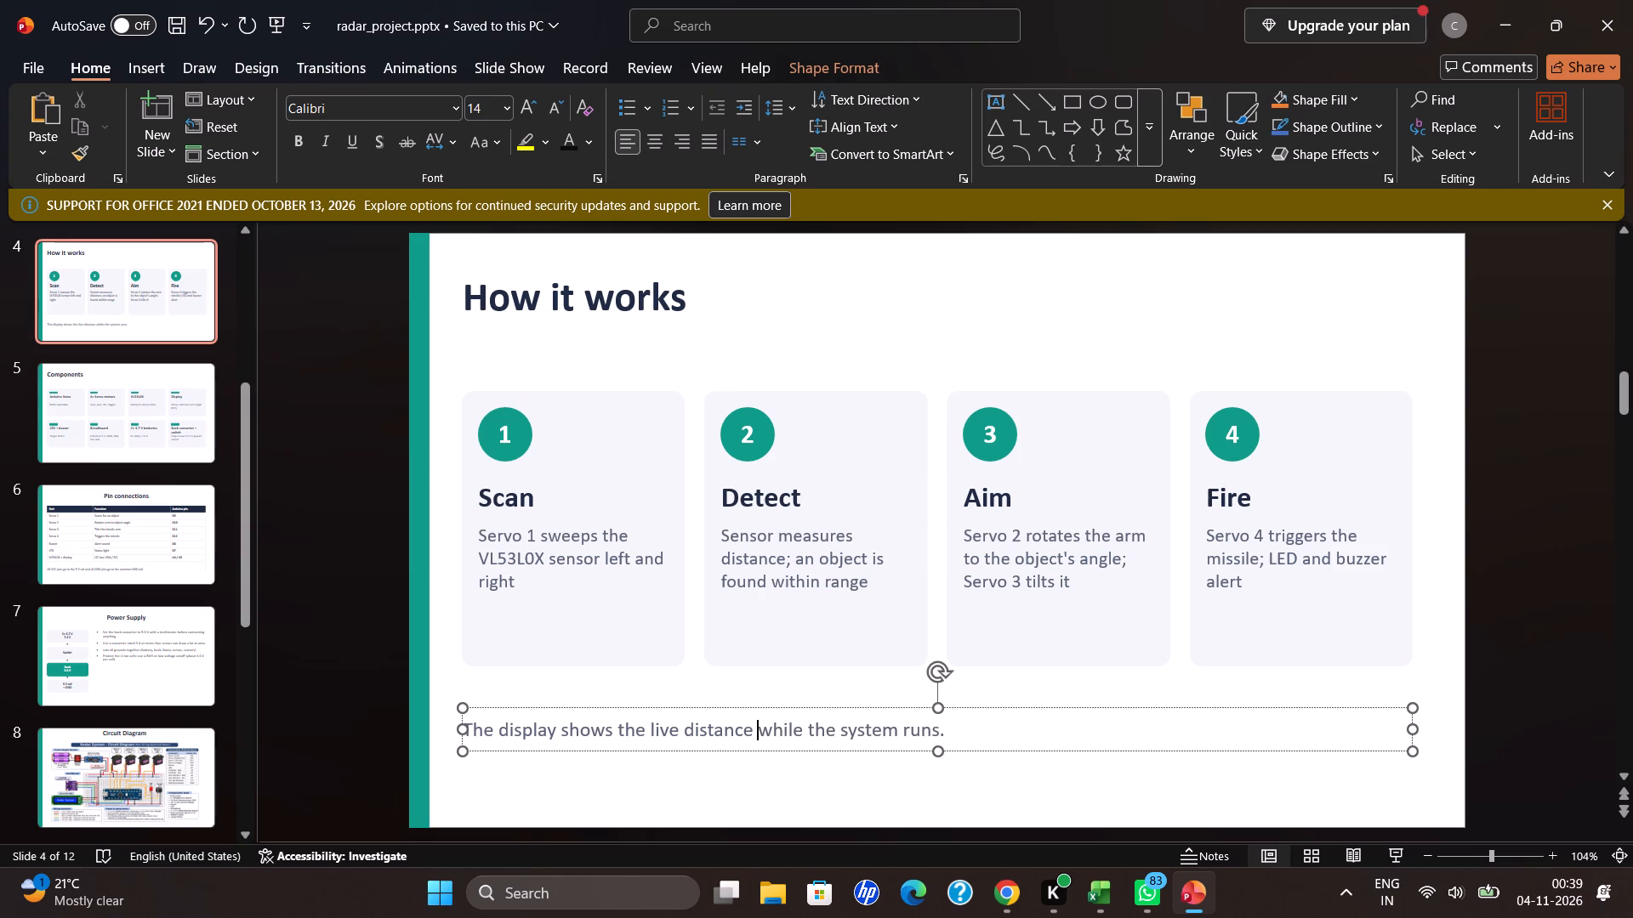
click(1501, 451)
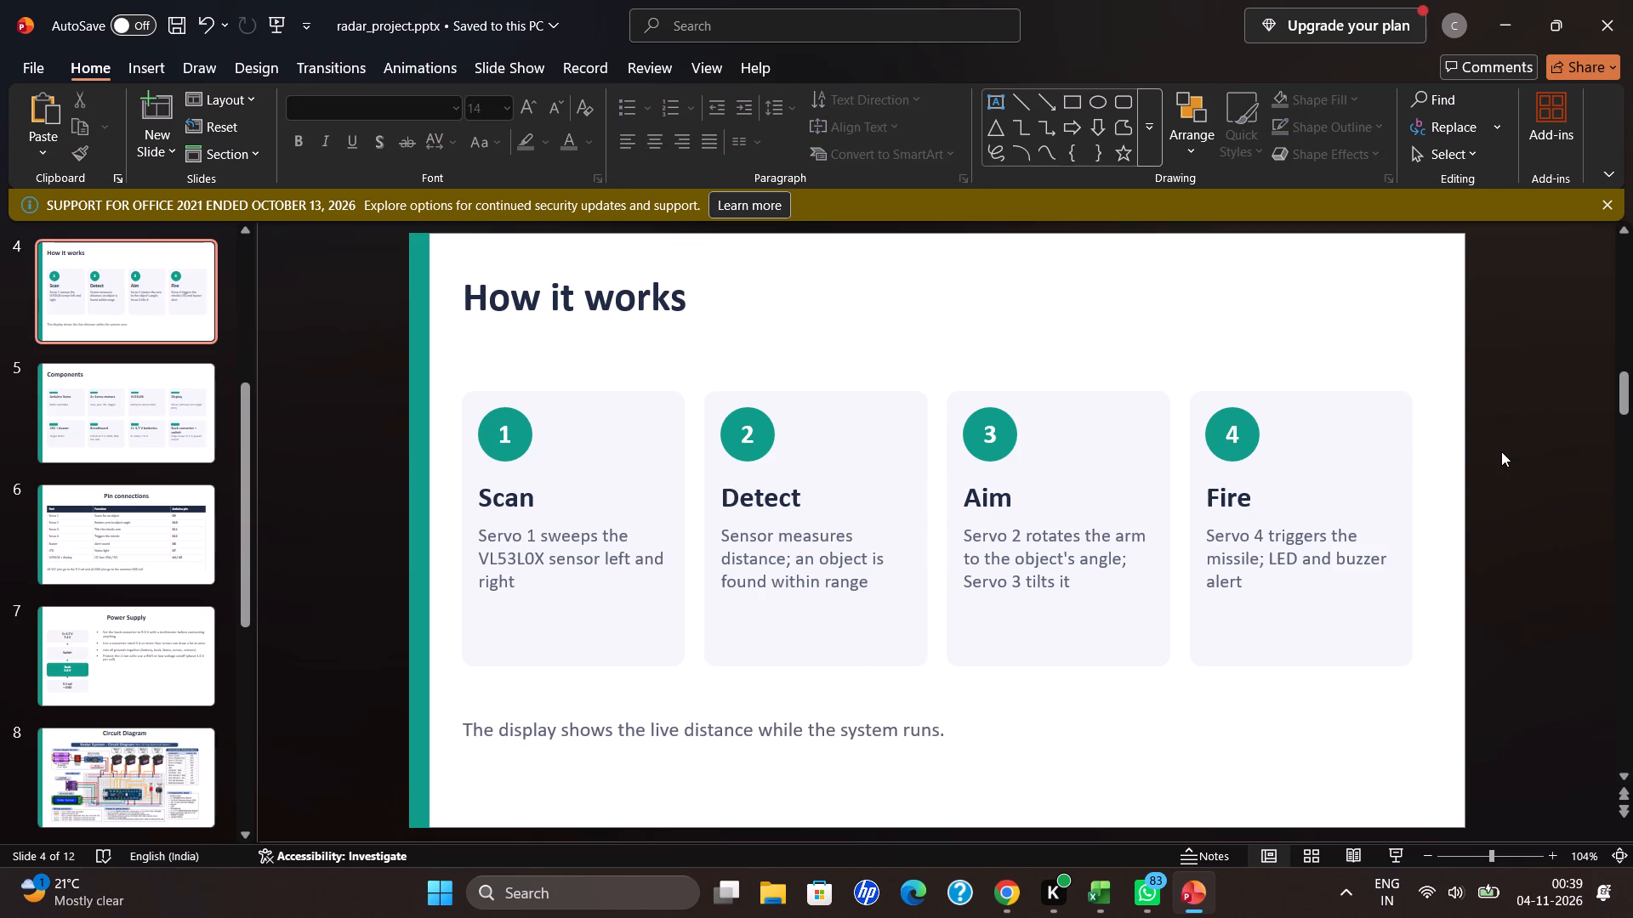
Check the "Circuit Diagram" slide and go back to the "Power Supply" slide.
click(150, 762)
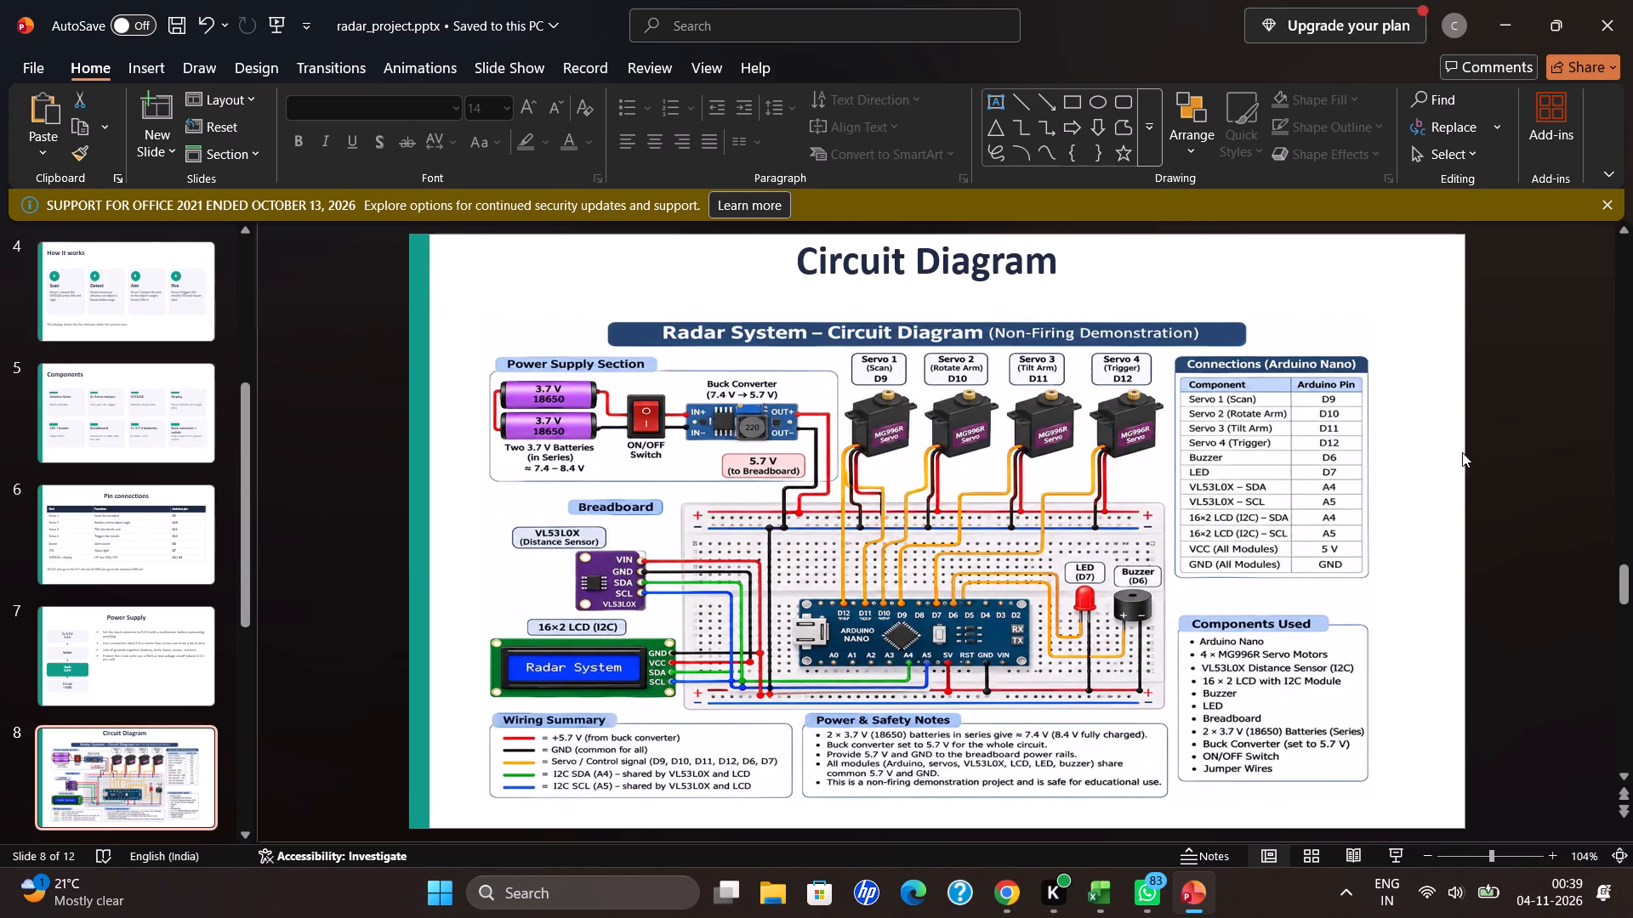
click(1496, 448)
scroll(1441, 486, up, 2)
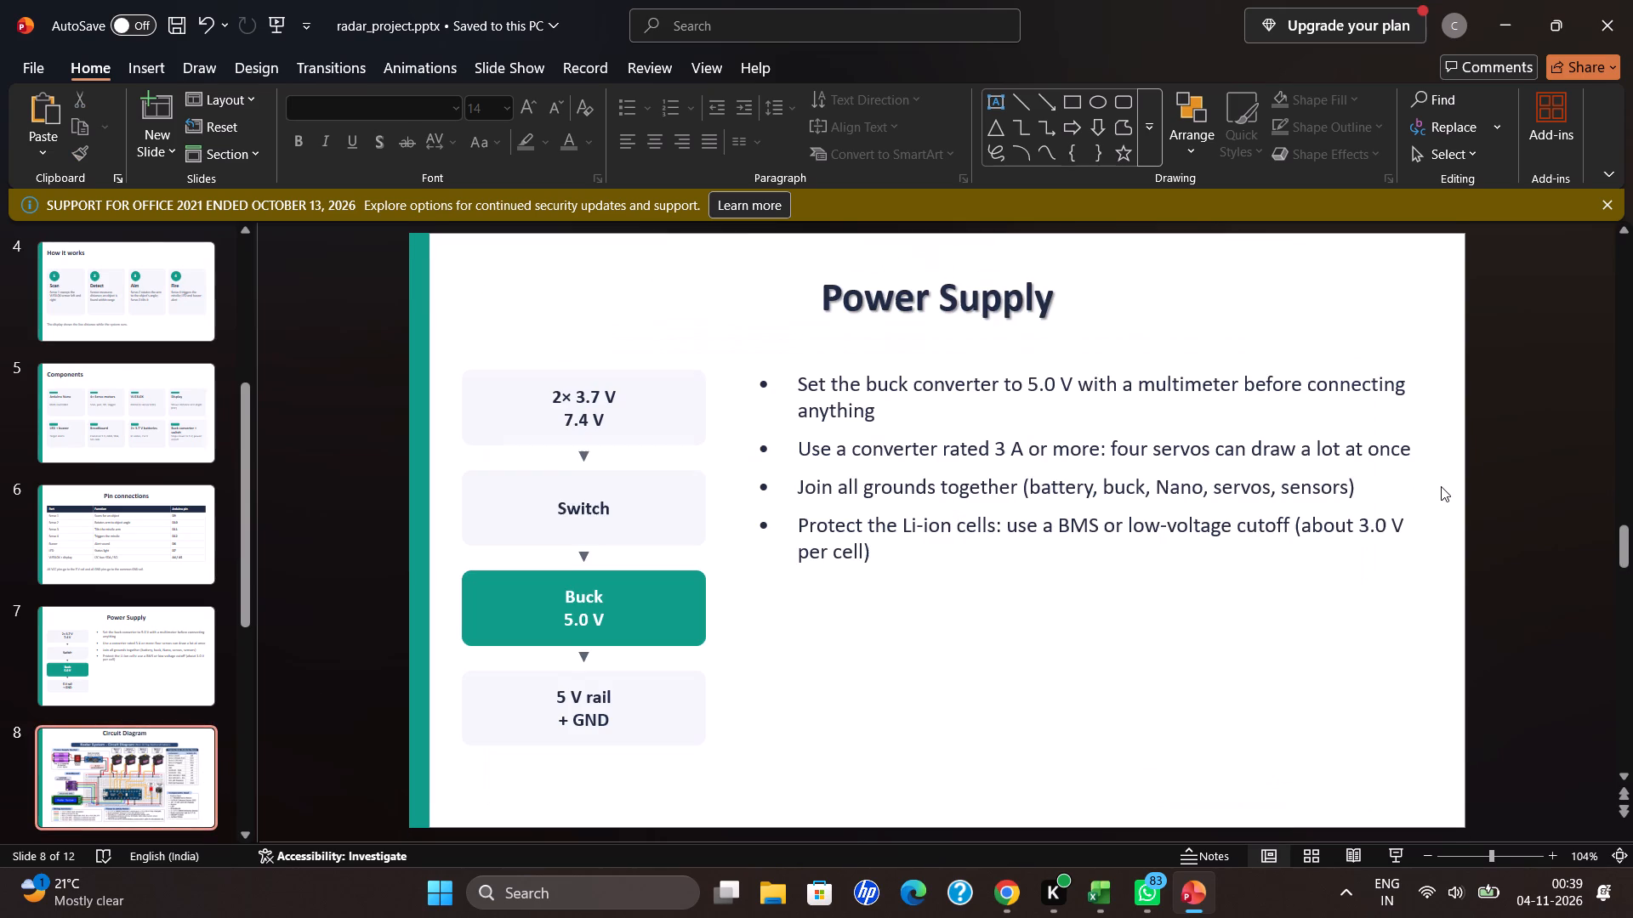
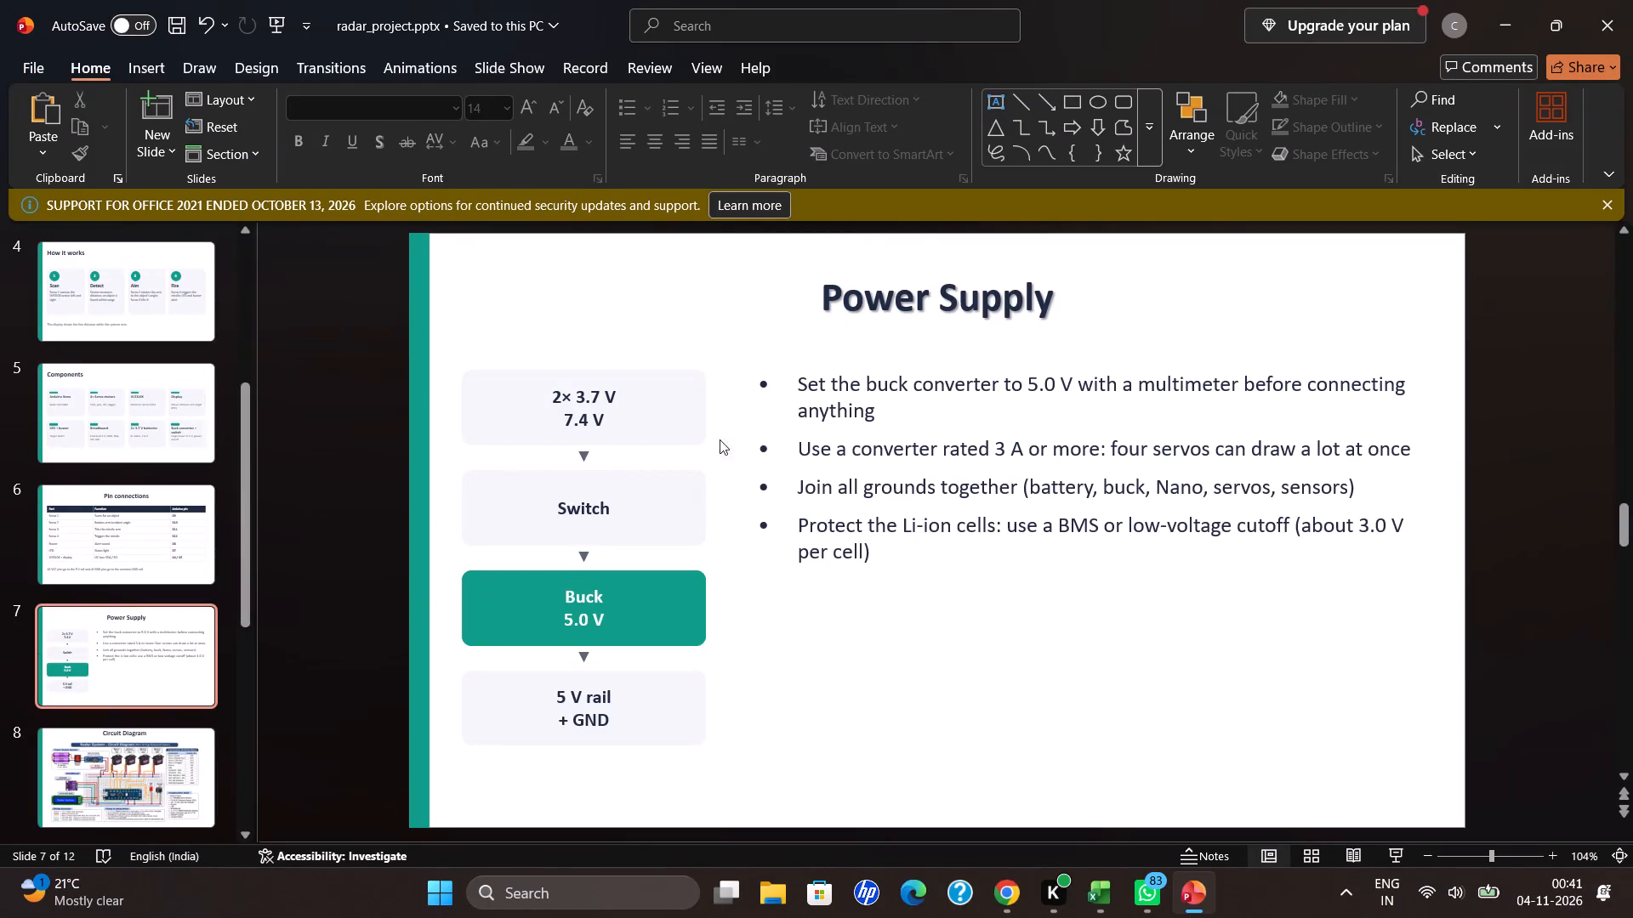
Make the college name "Deen Dayal Upadhyaya College" bold in the body text of the Certificate slide.
click(380, 448)
scroll(1526, 569, up, 4)
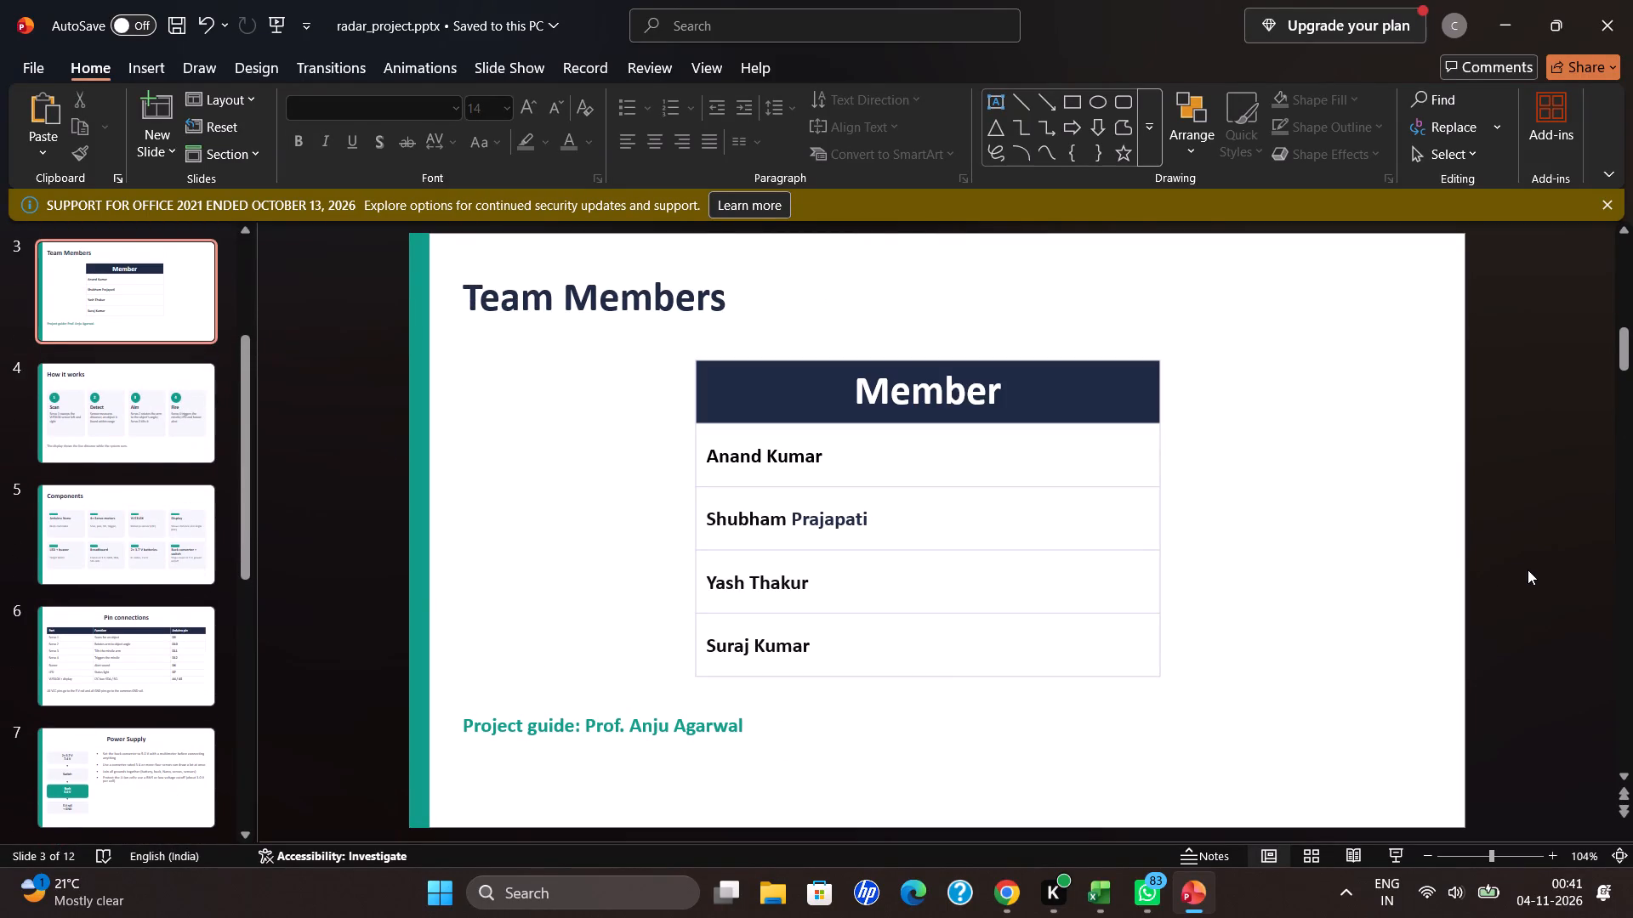
scroll(1527, 559, up, 2)
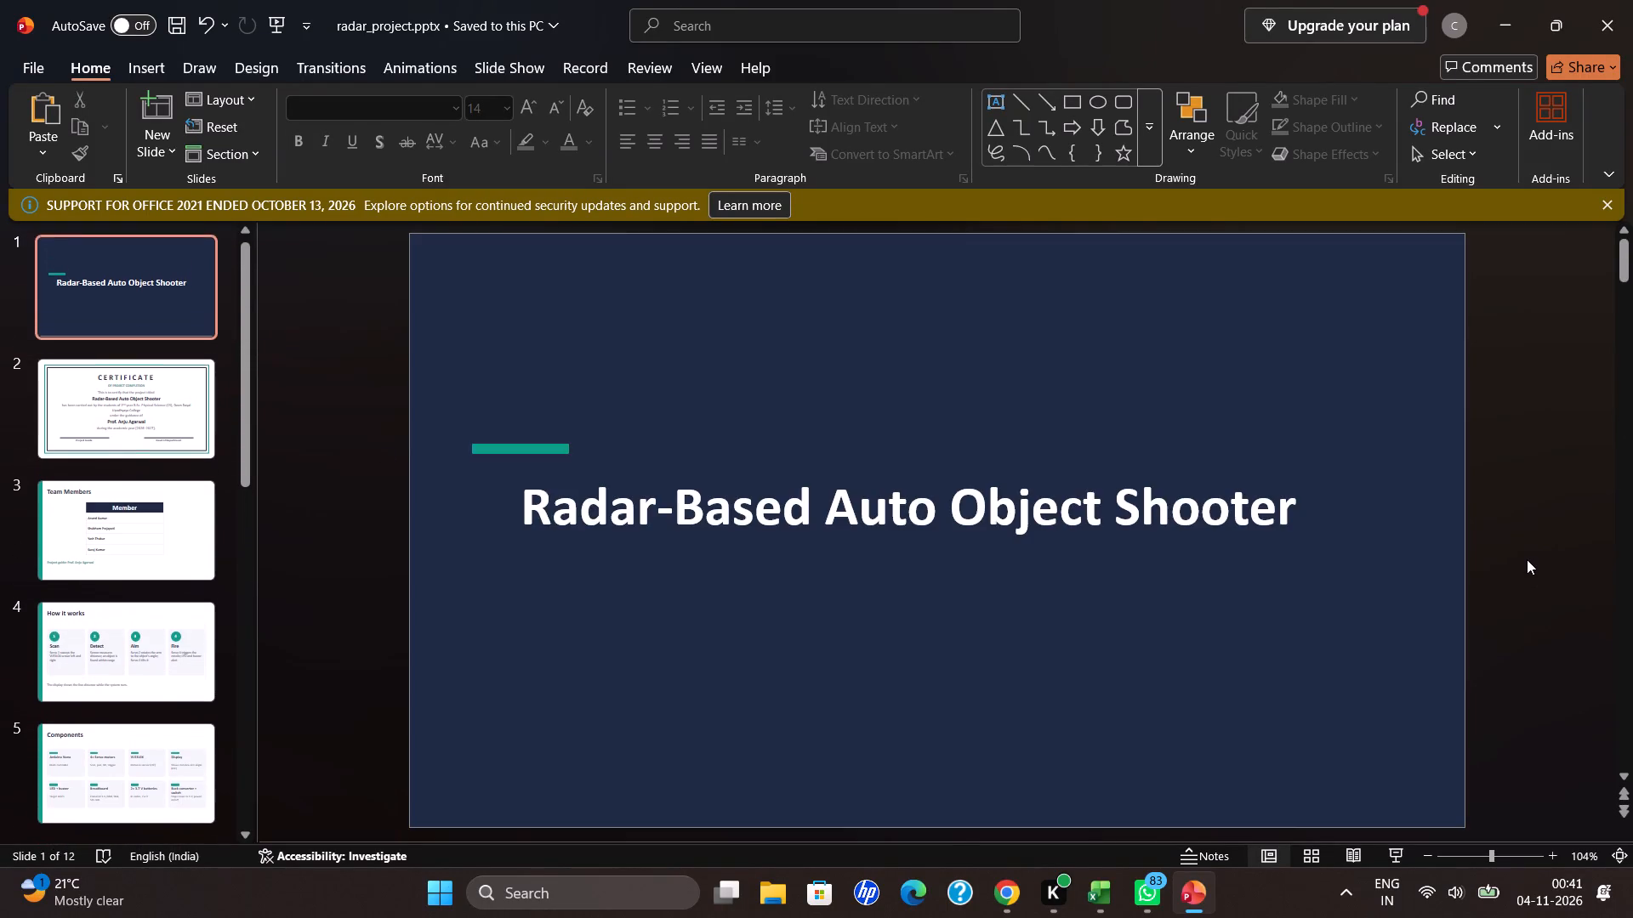
scroll(1527, 559, down, 2)
click(165, 287)
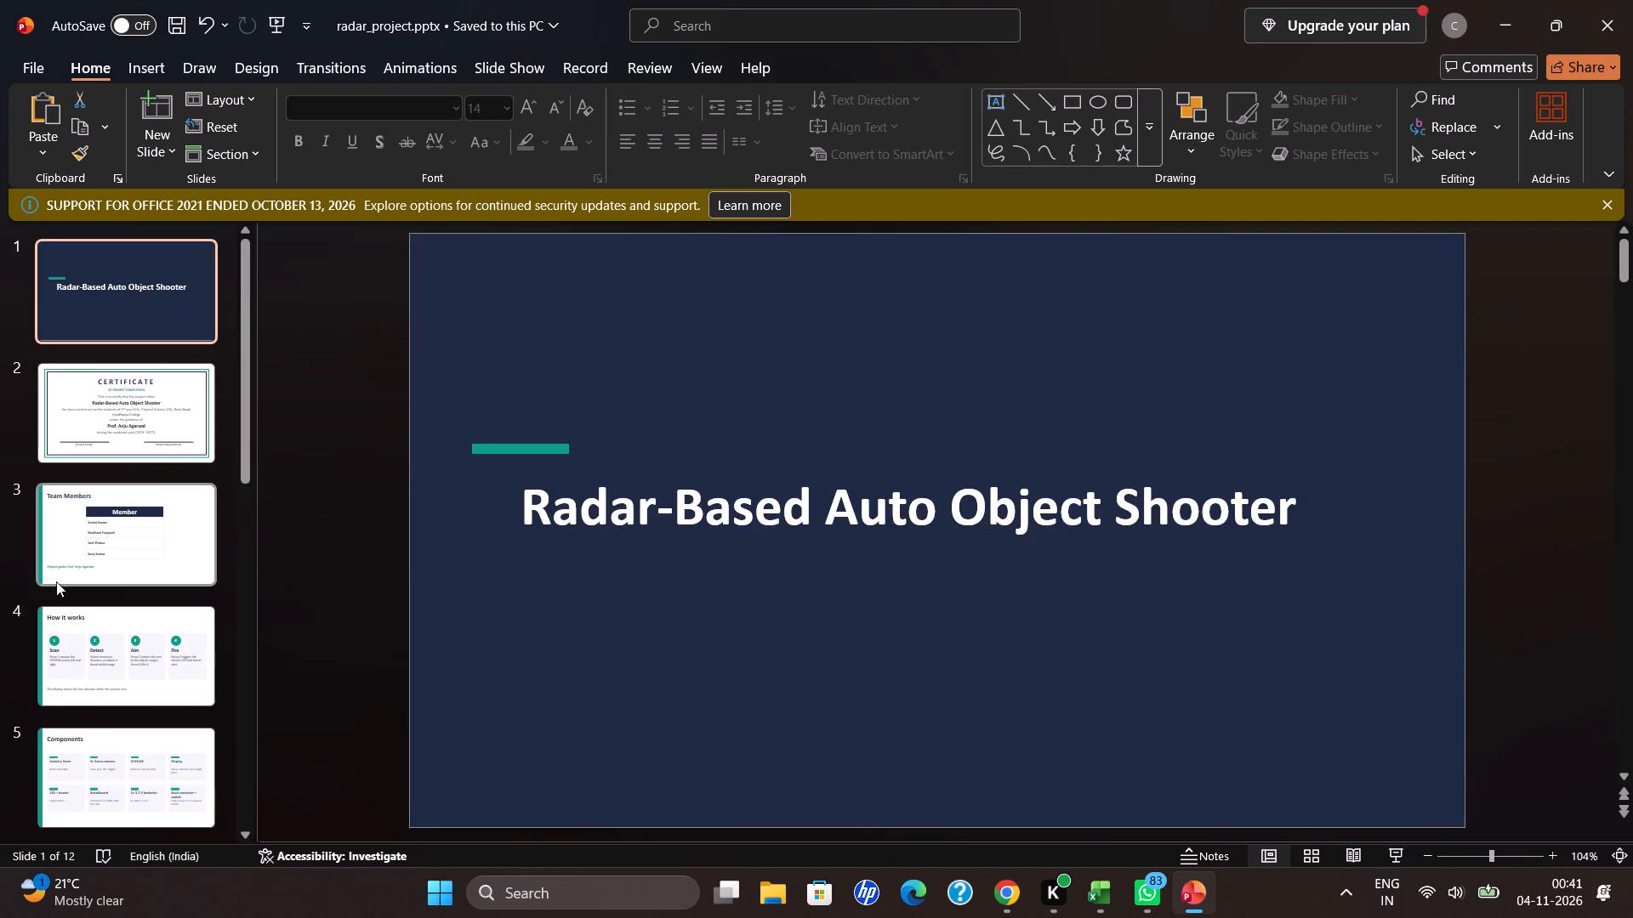
click(153, 405)
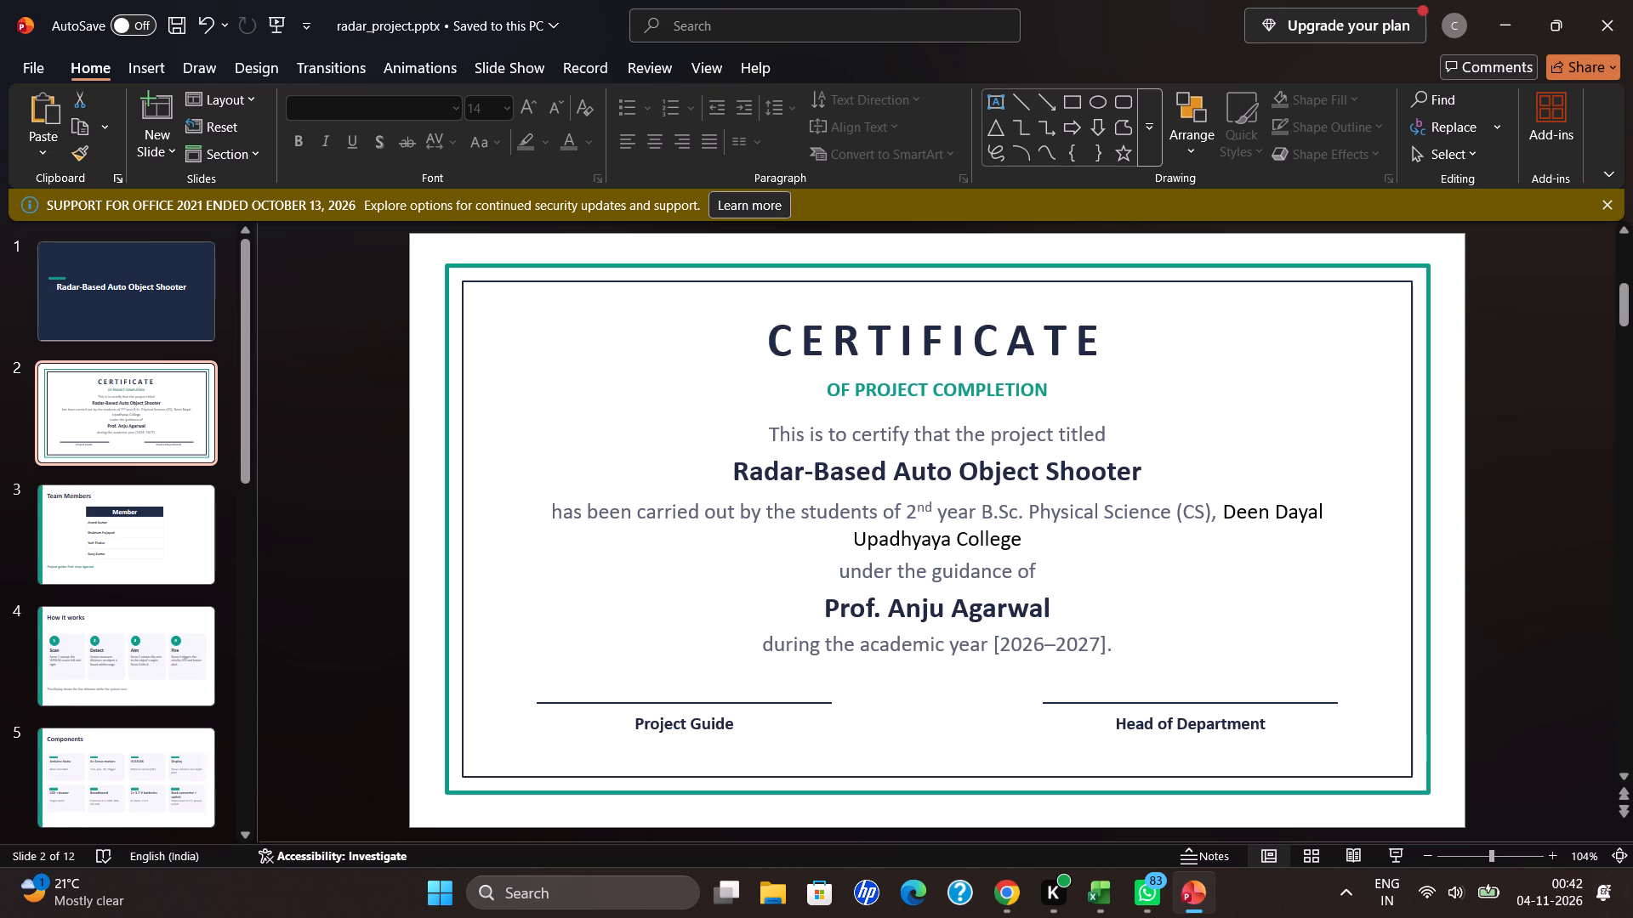
double_click(1257, 509)
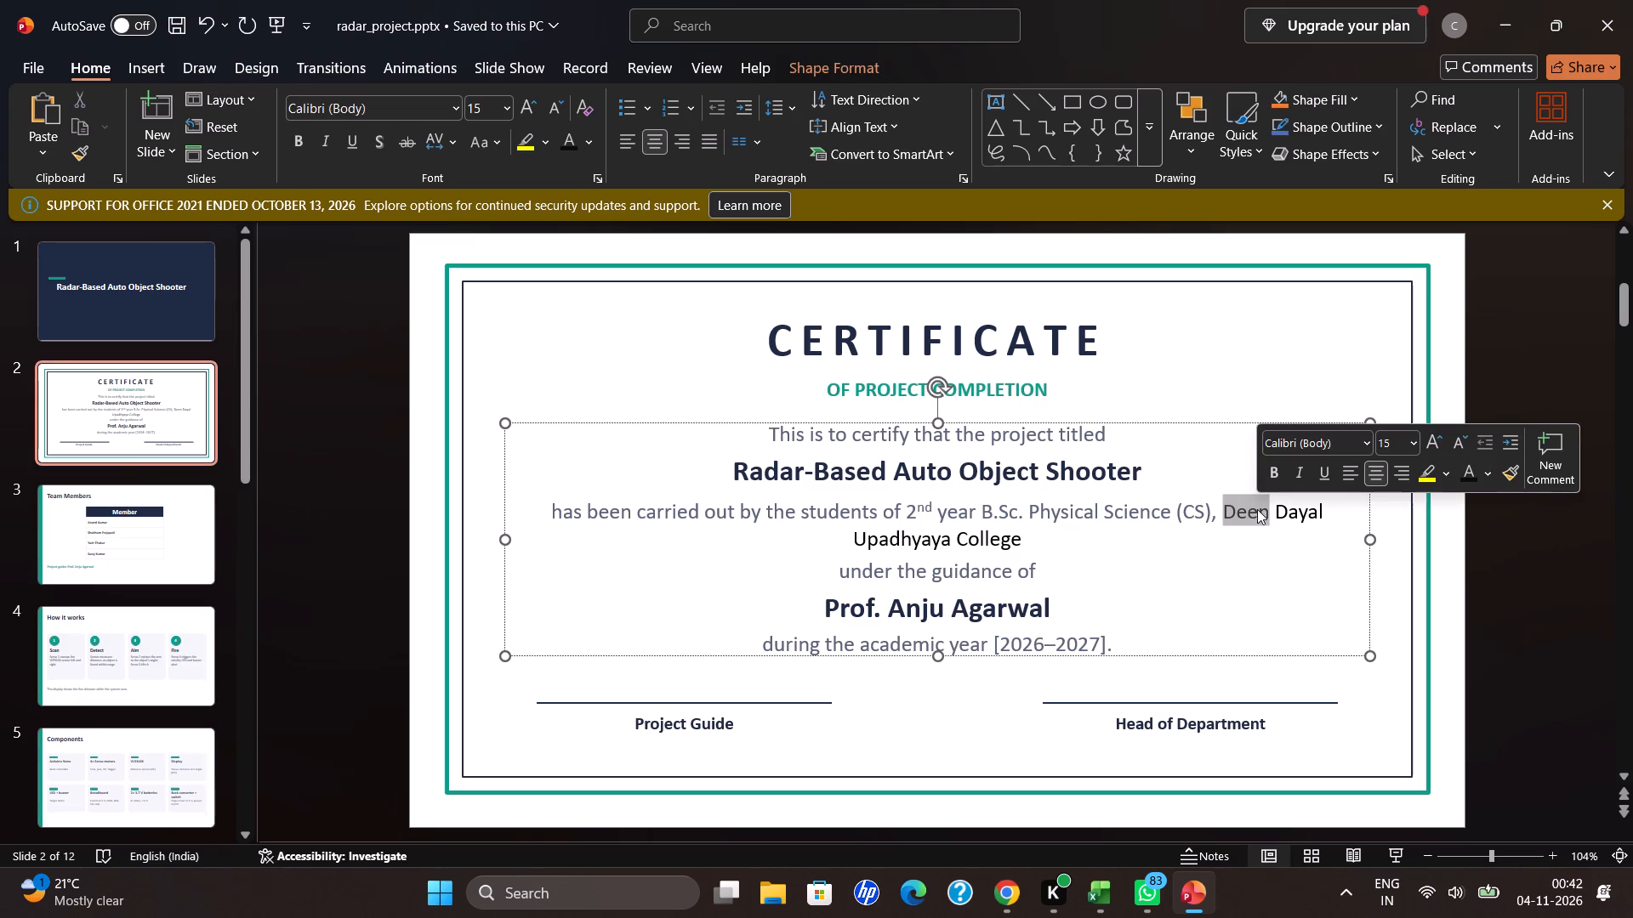
triple_click(1281, 508)
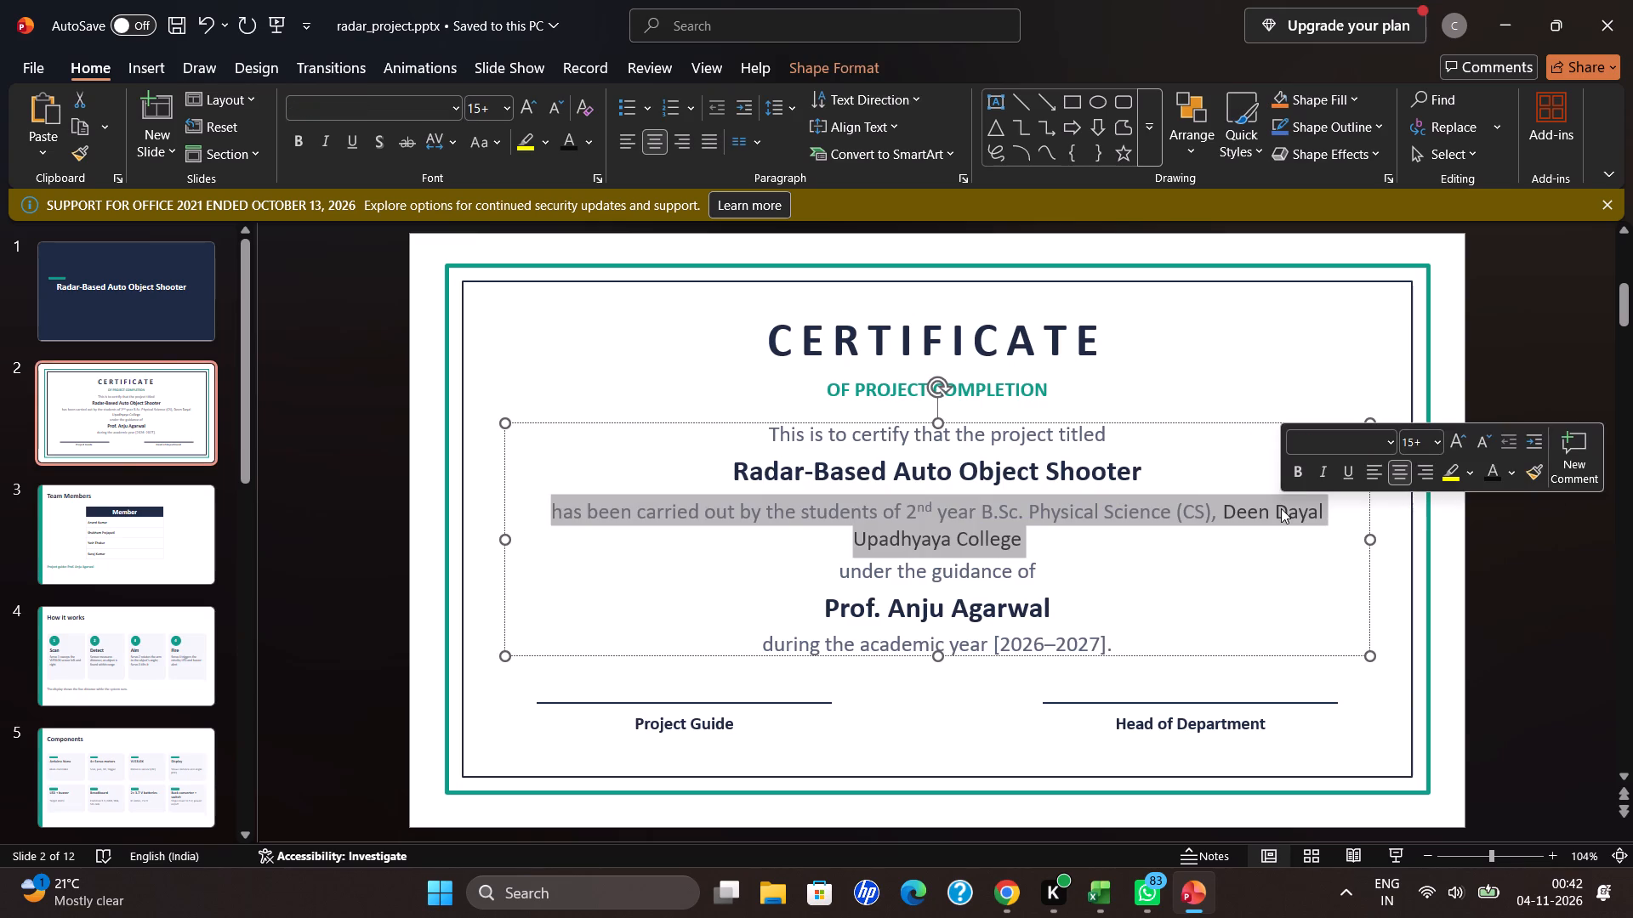
click(1243, 563)
drag(1224, 513, 1038, 556)
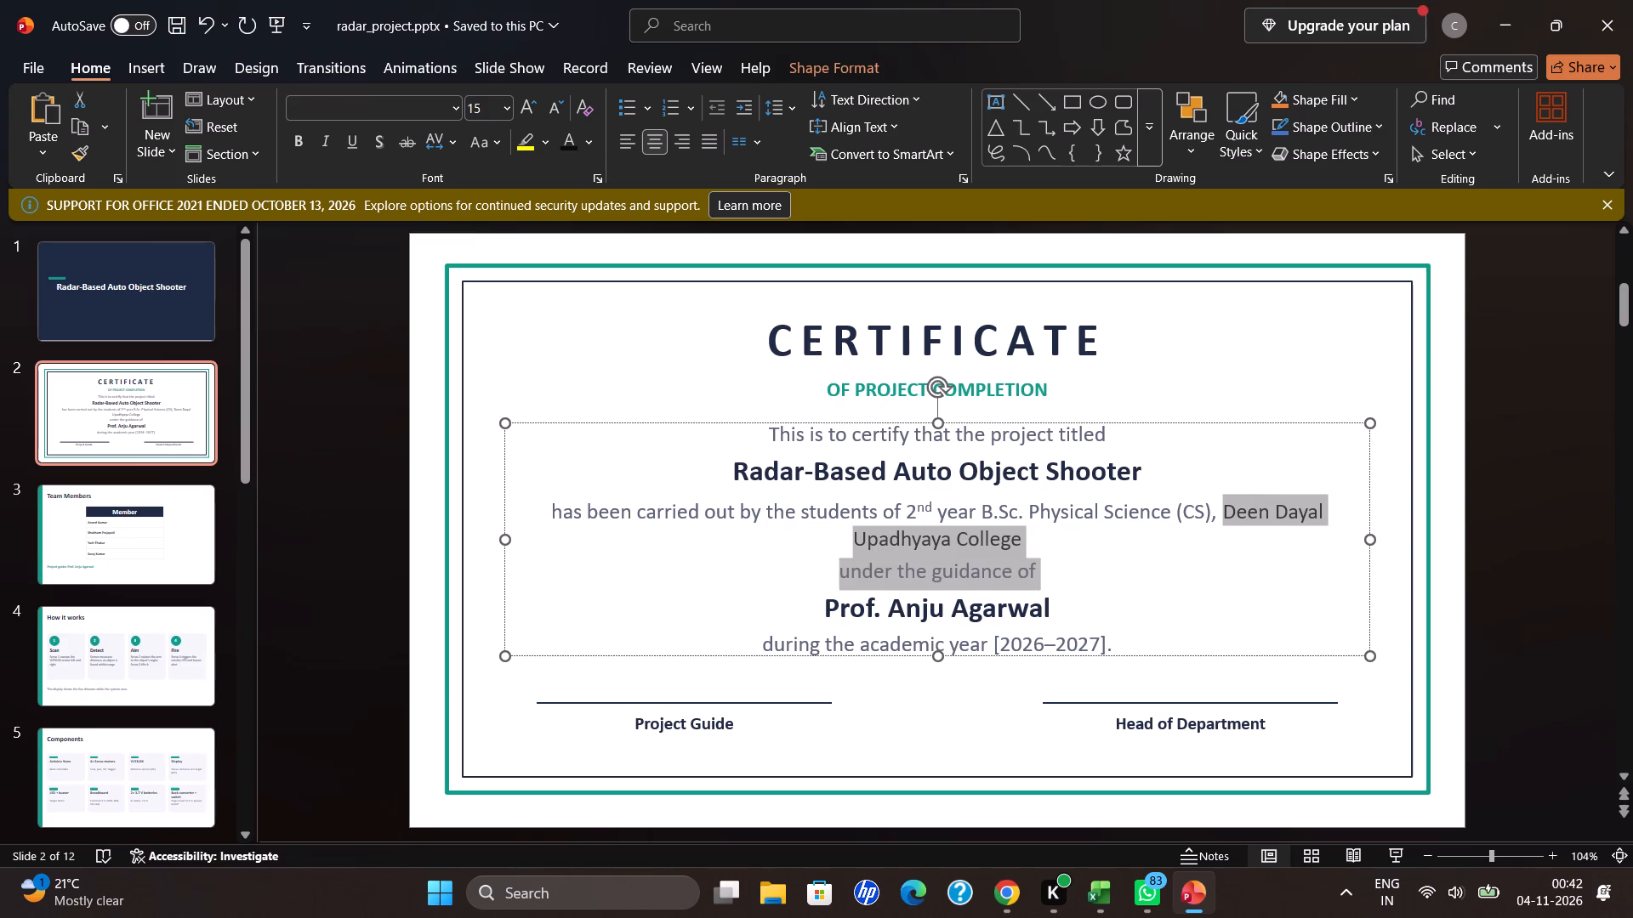
drag(1038, 556, 1027, 543)
click(296, 139)
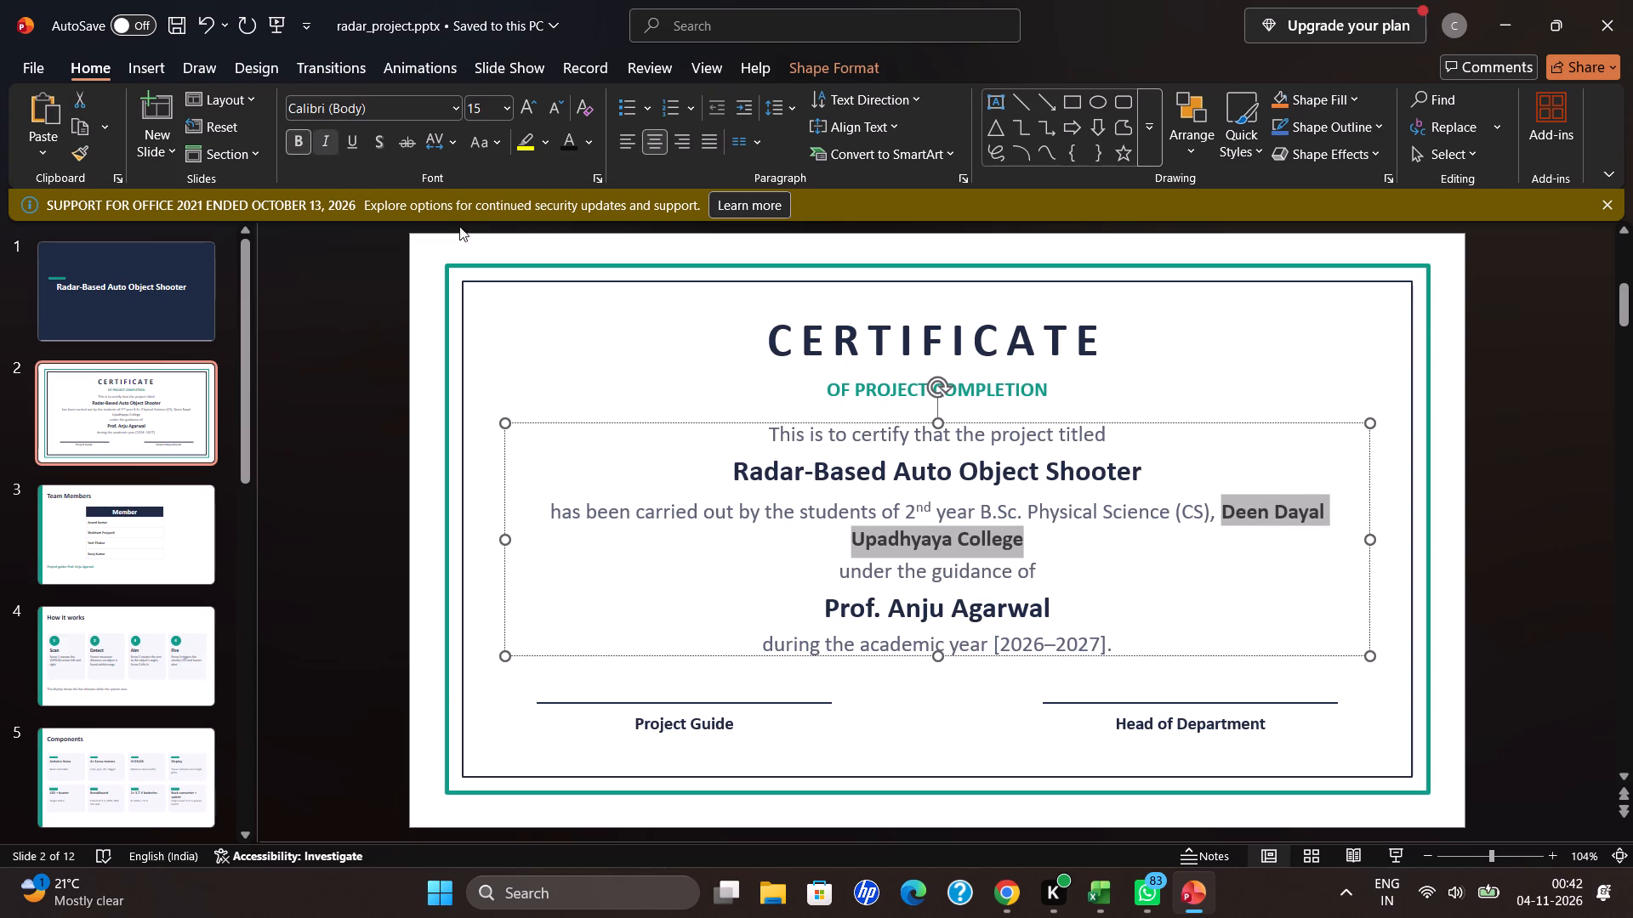
click(1499, 311)
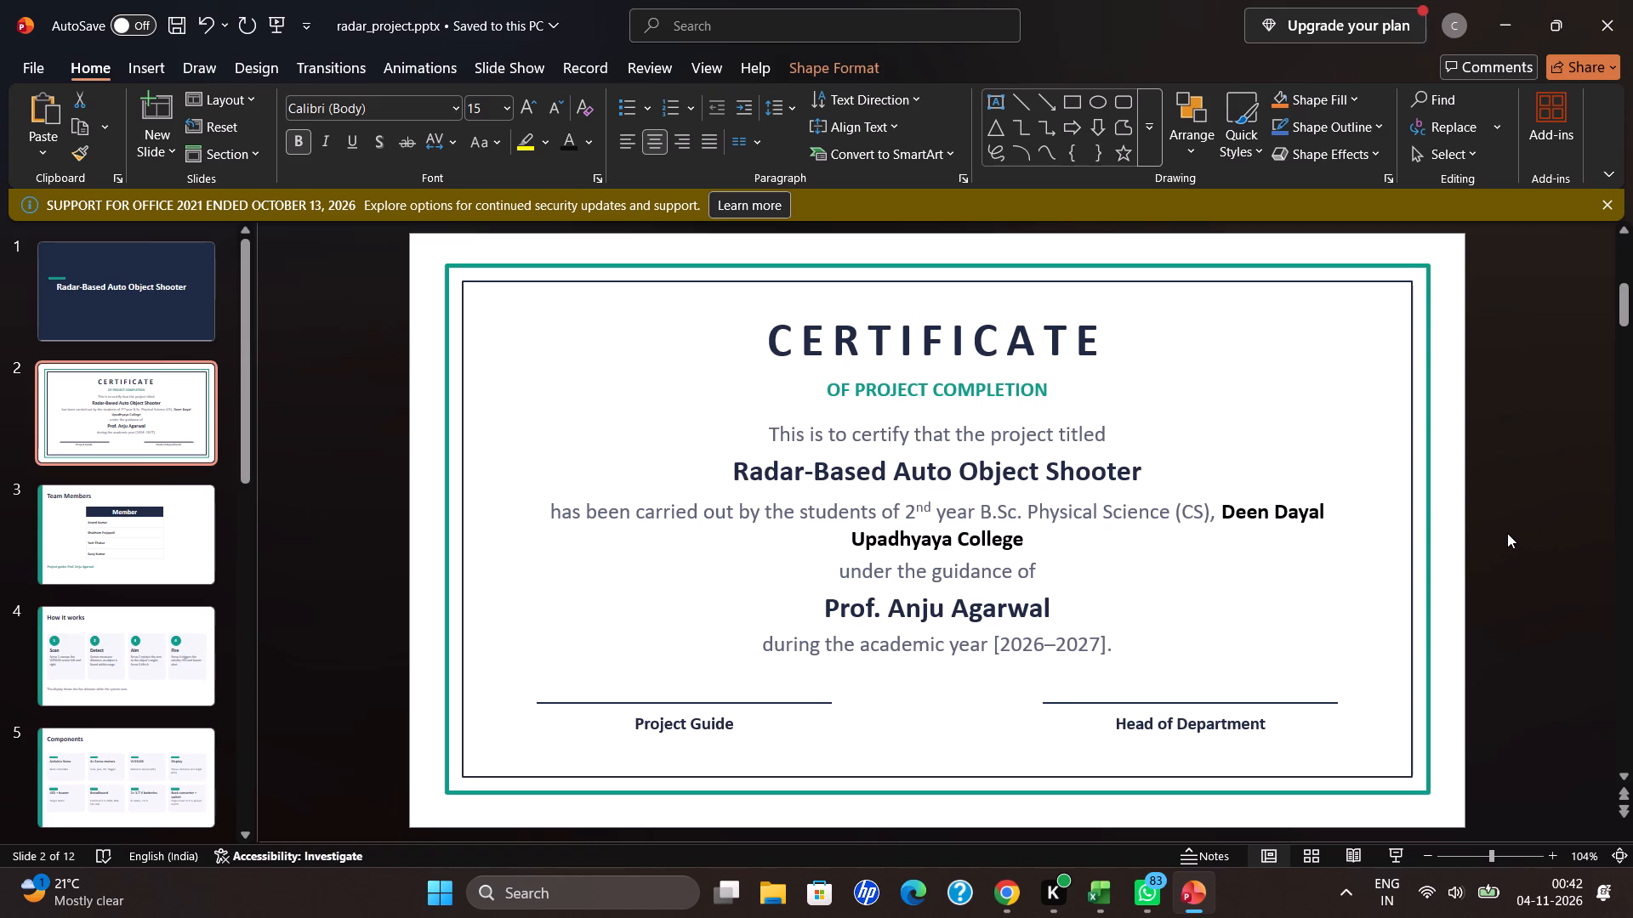
Append ", Delhi University" after the college name in the Certificate slide's body text.
click(1043, 543)
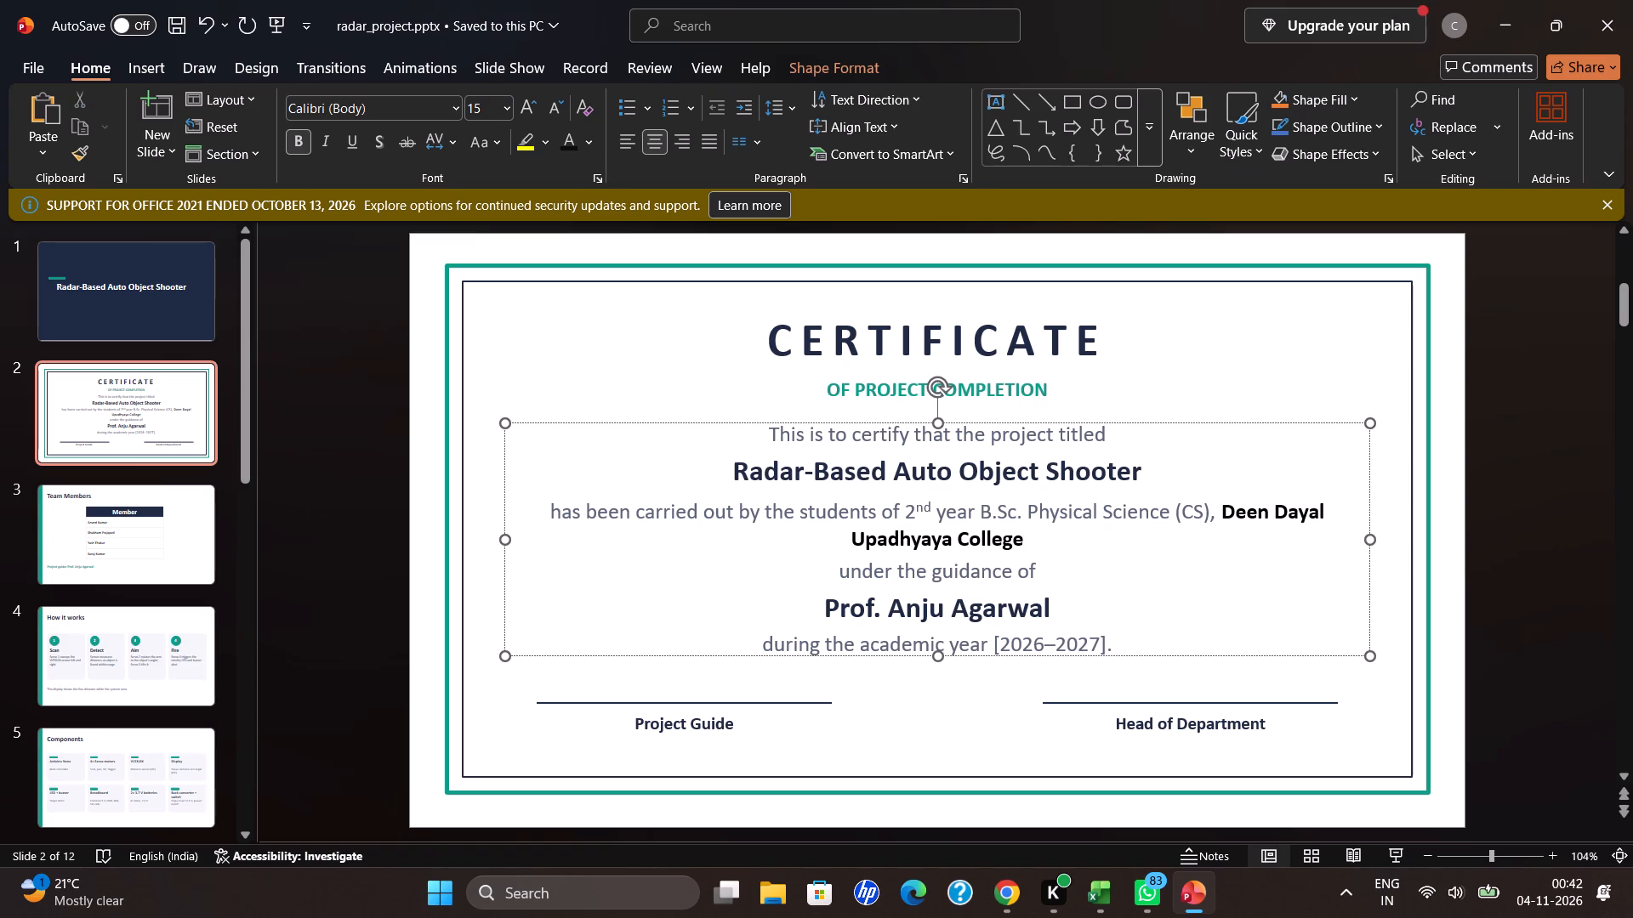
key(comma)
key(space)
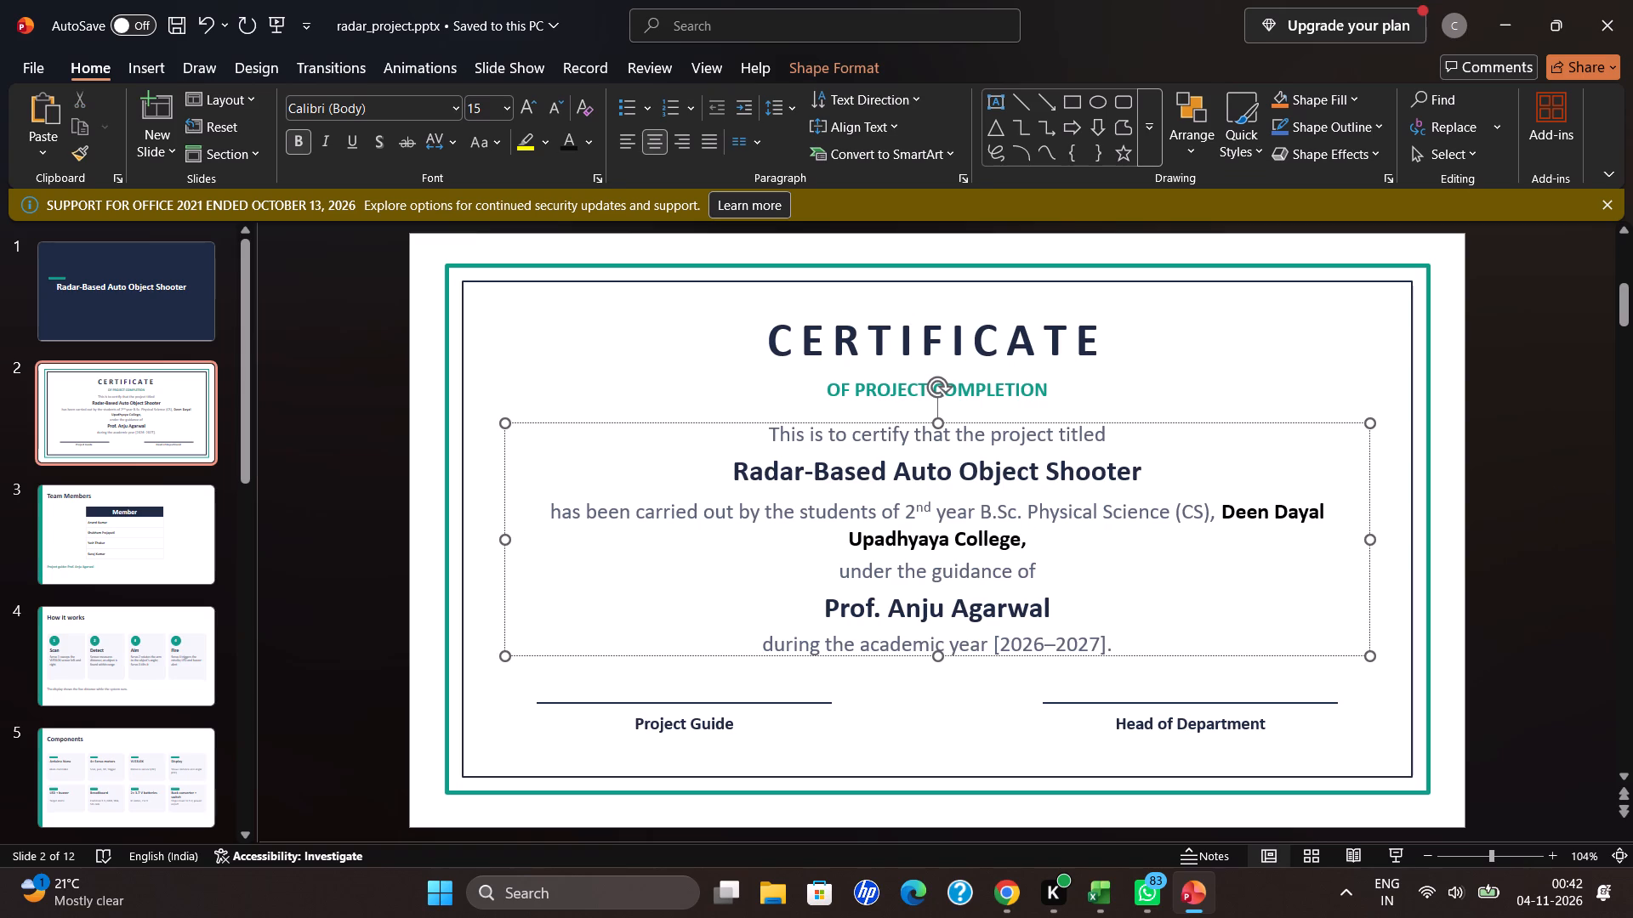
key(shift+d)
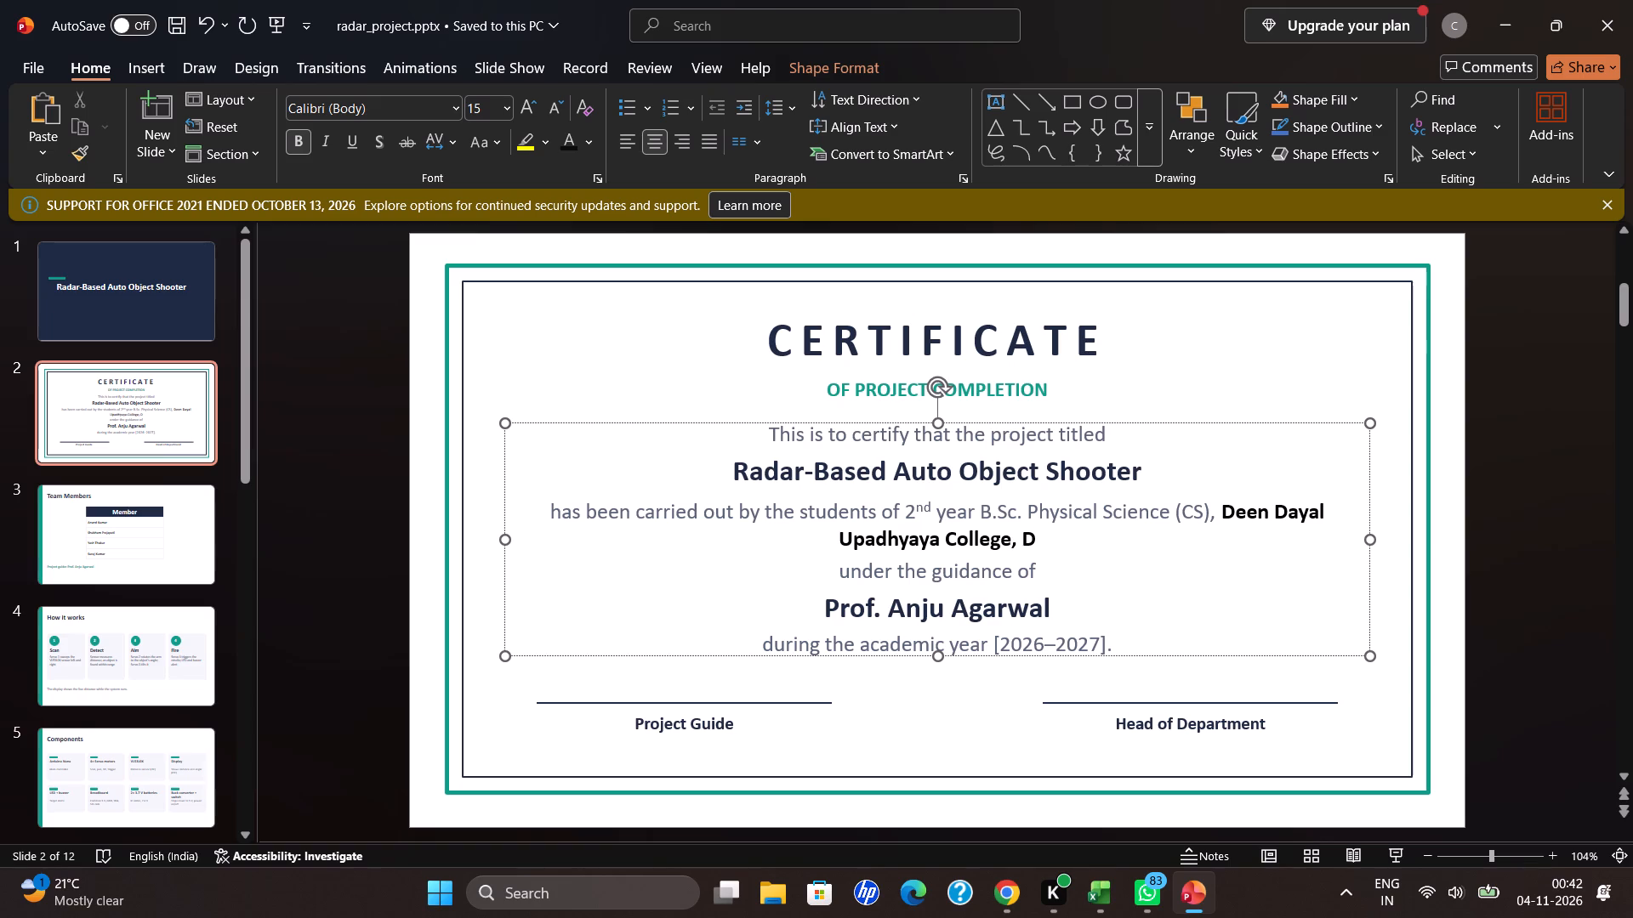
key(u)
key(BackSpace)
key(shift+u)
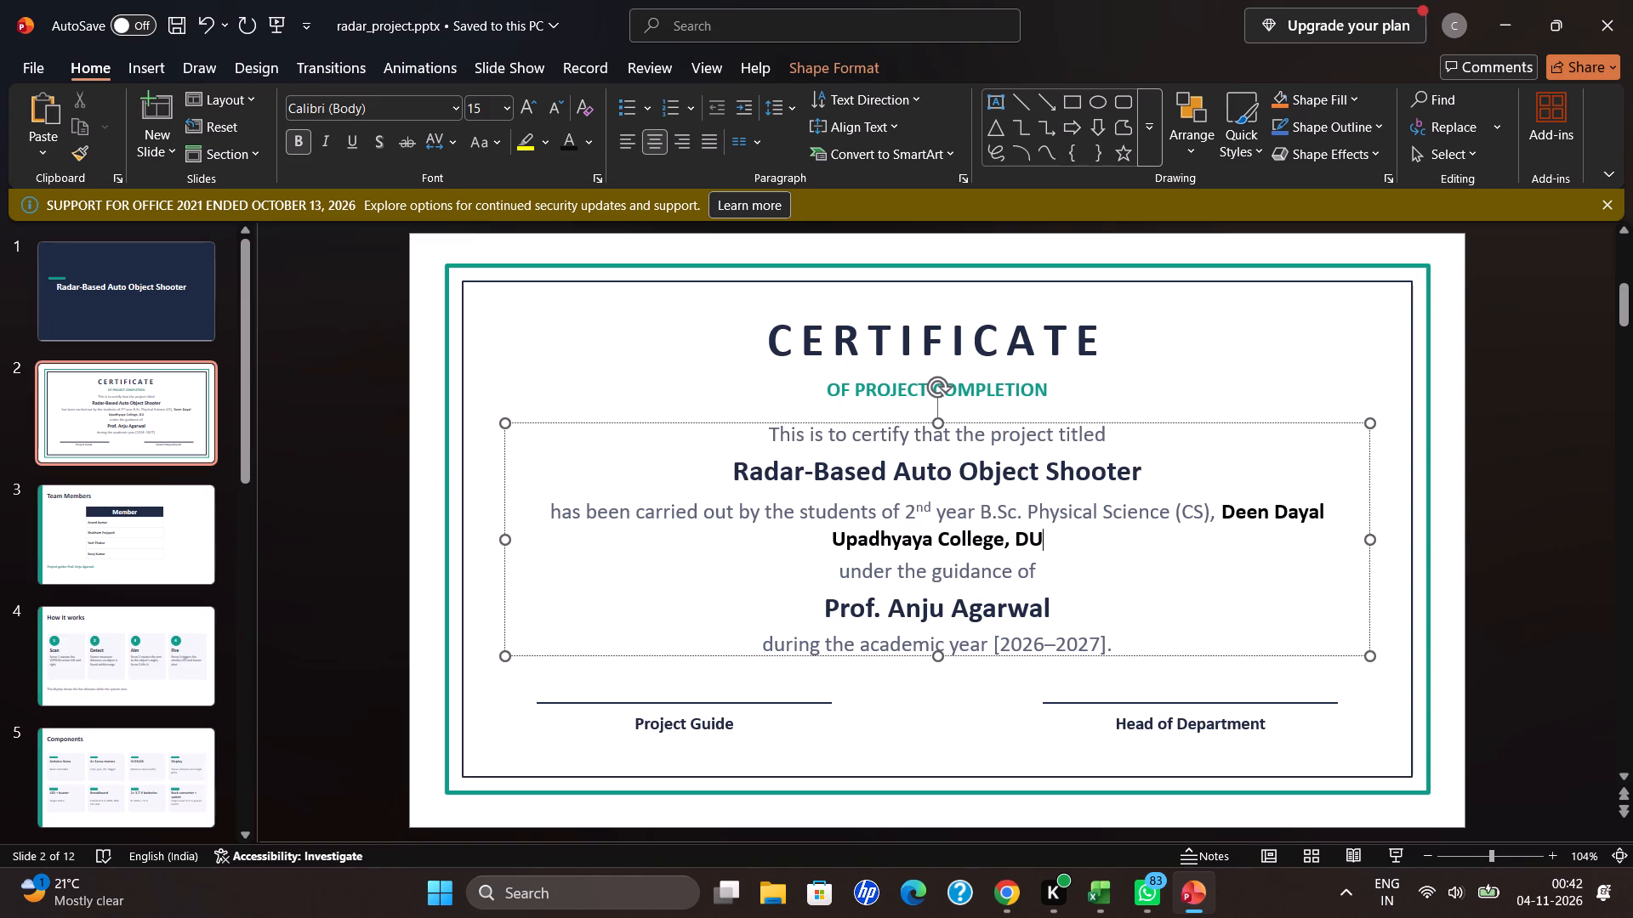
key(BackSpace)
key(e)
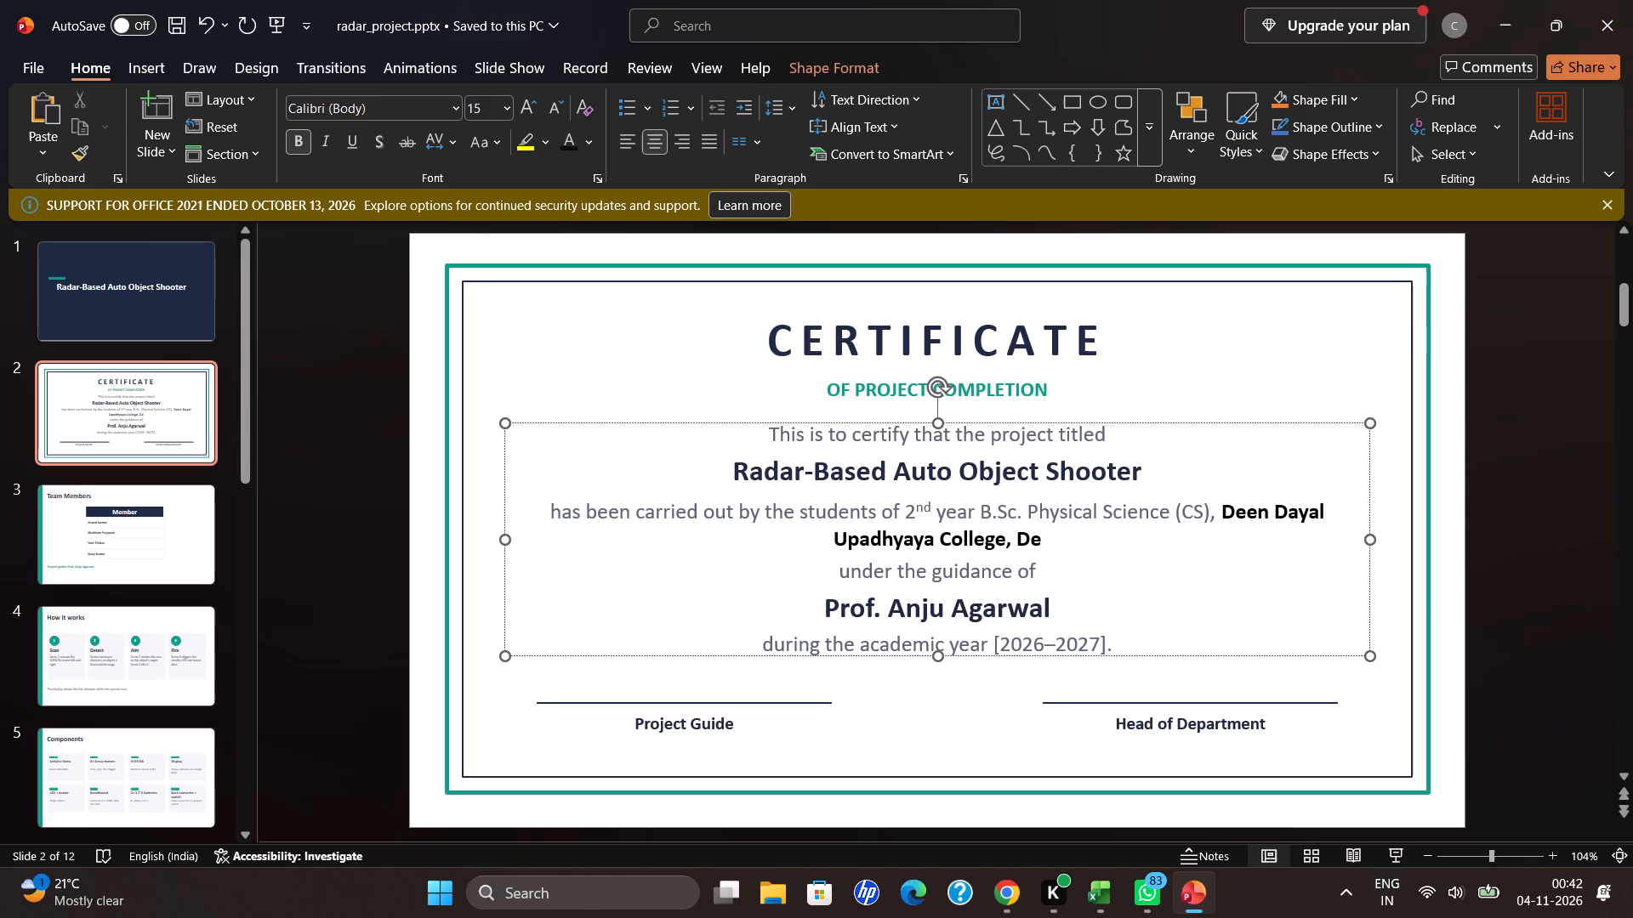
text(lhi)
key(space)
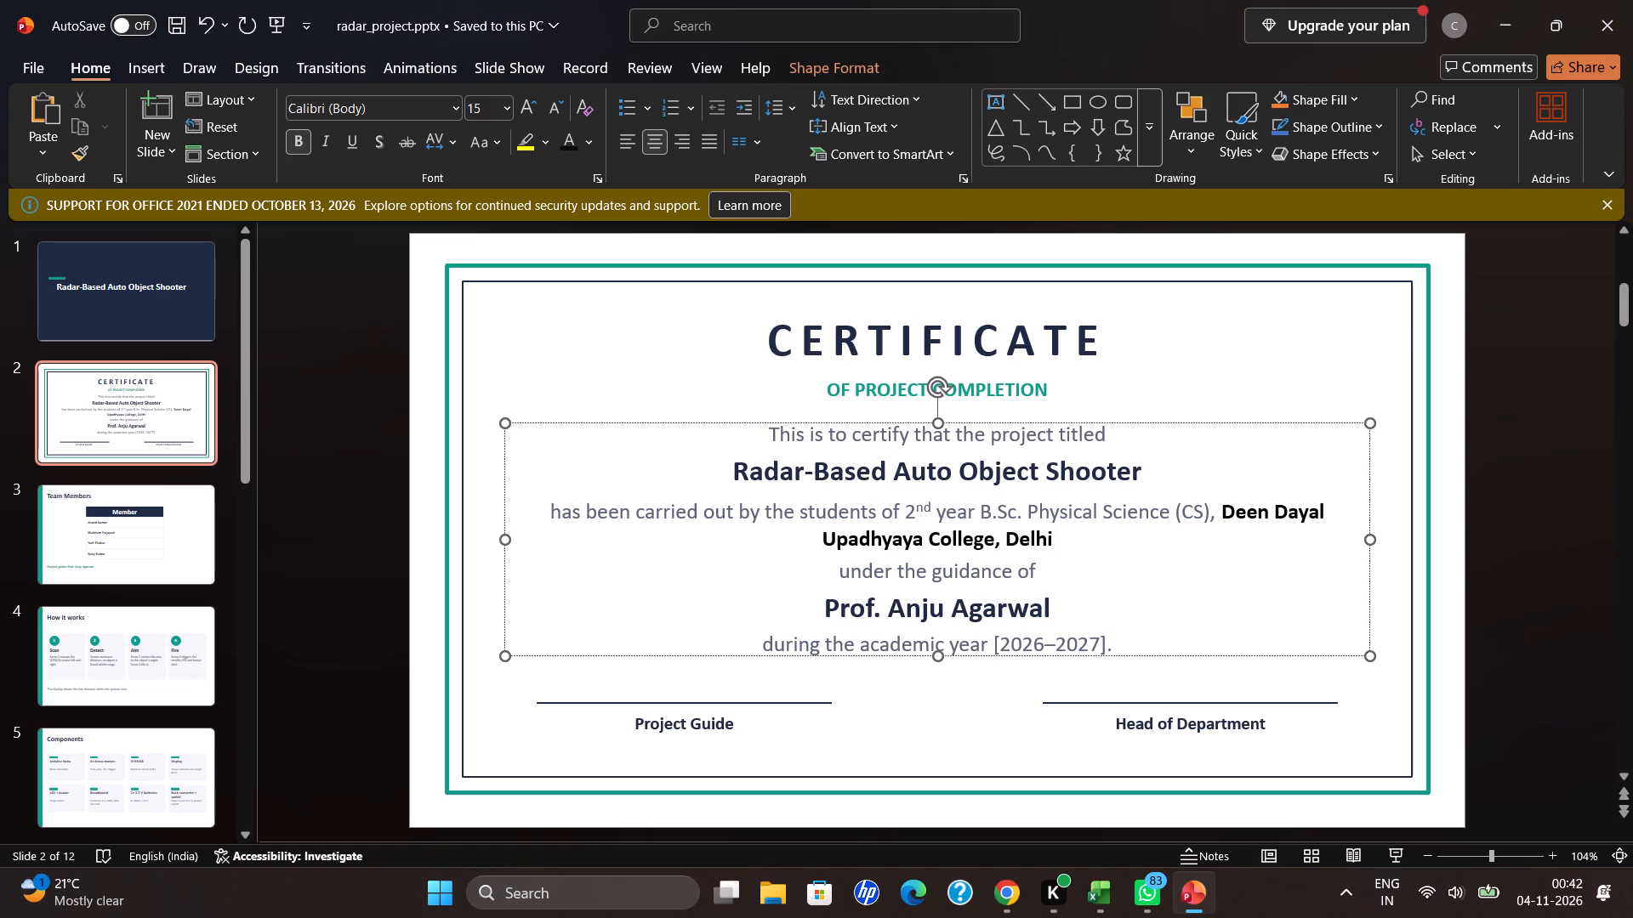
text(Uni)
text(ver)
text(sity)
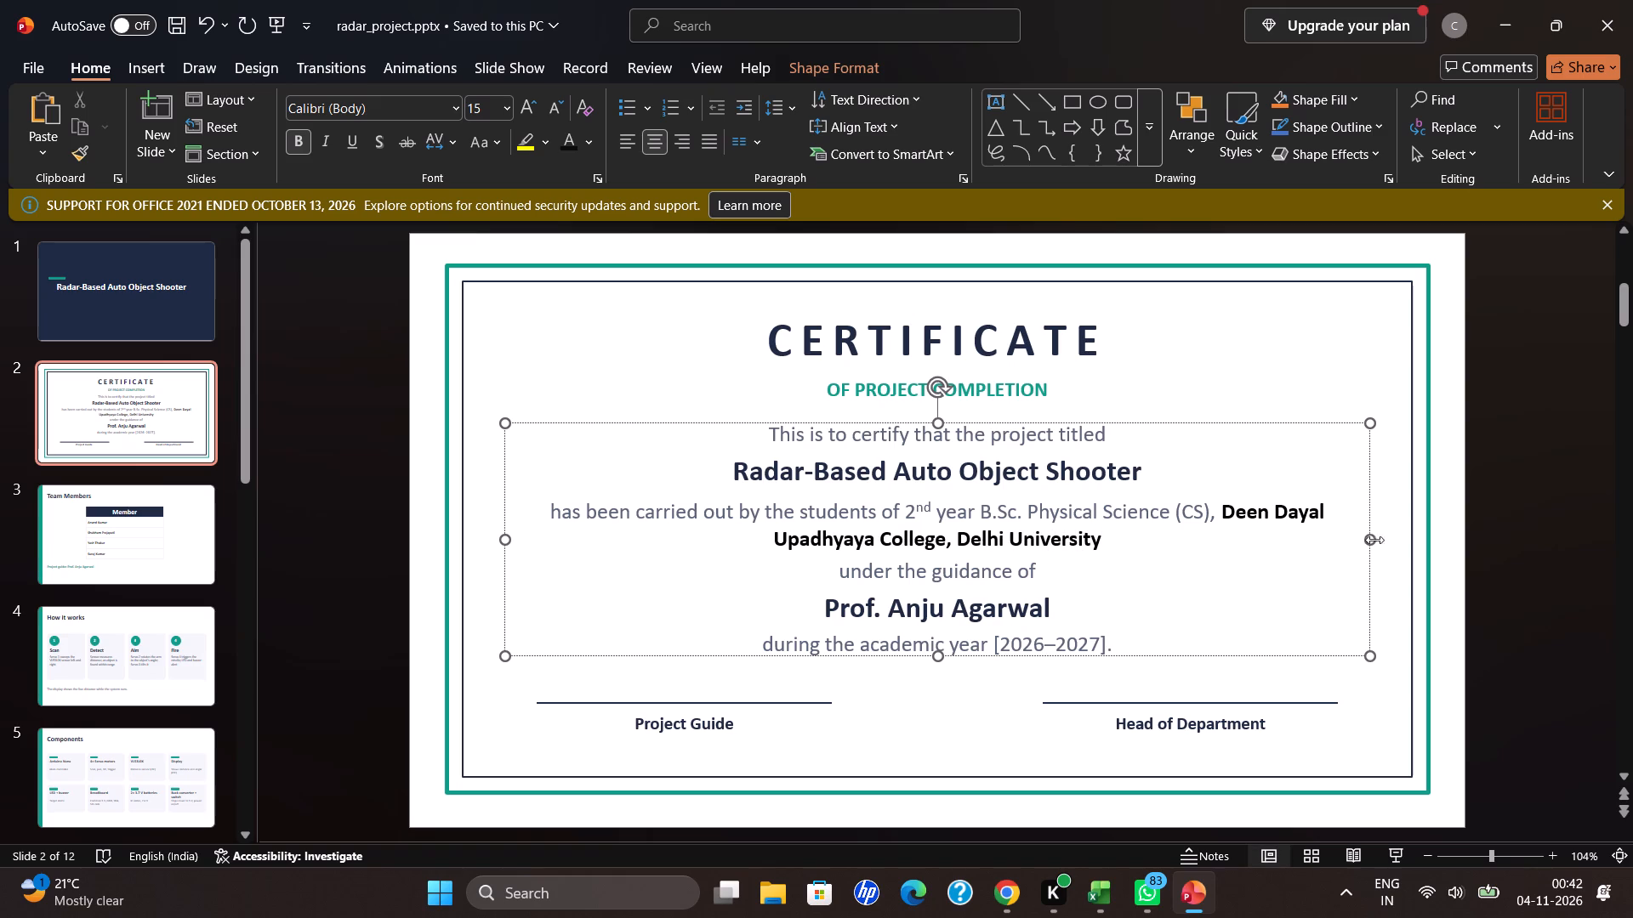
click(1514, 496)
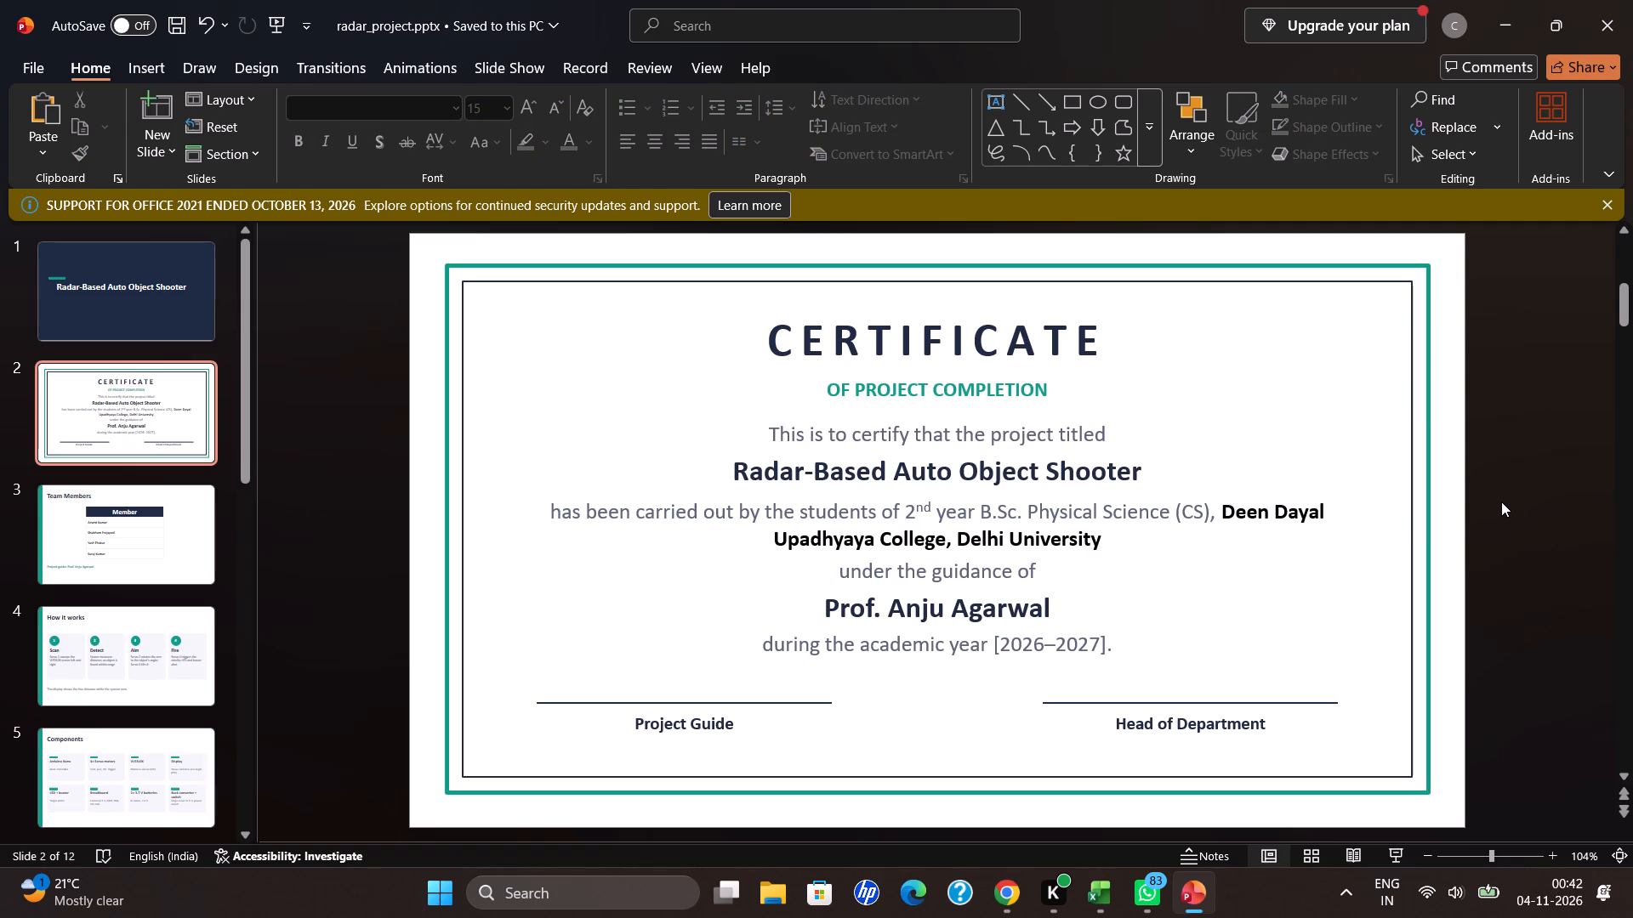